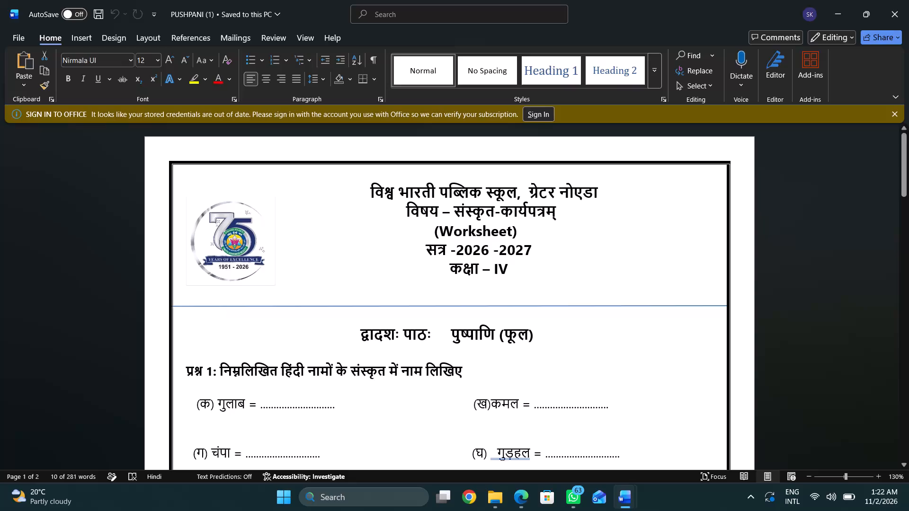
# Switch to the open PUSHPANI document and look through its colour-names worksheet questions across both pages.
pyautogui.click(619, 501)
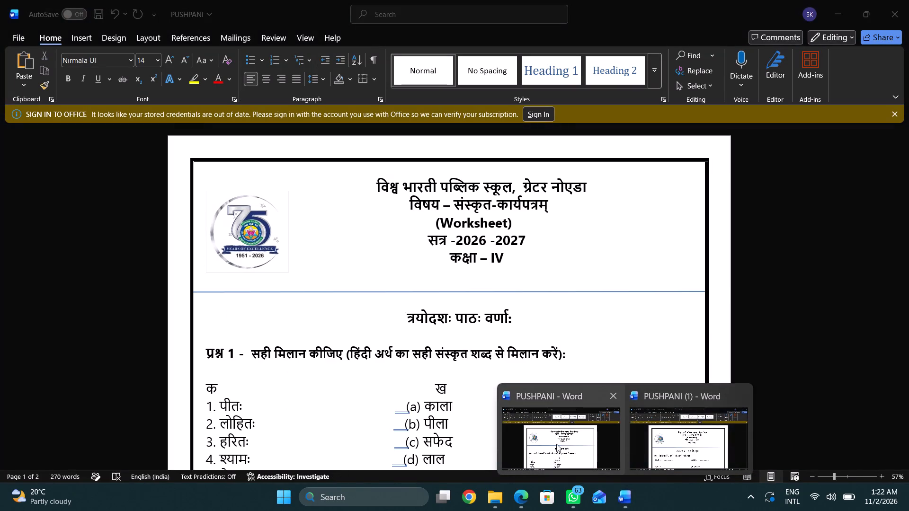
pyautogui.click(556, 444)
pyautogui.scroll(-3, 556, 444)
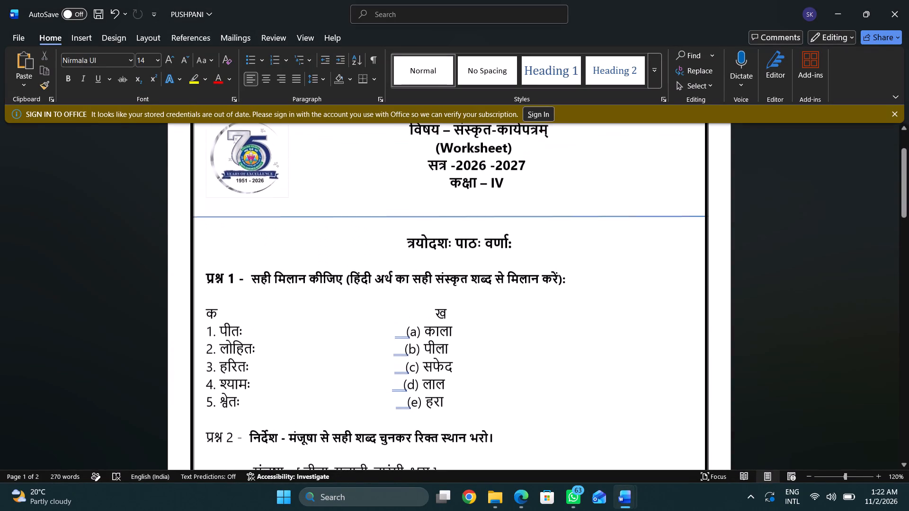
pyautogui.scroll(-5, 556, 444)
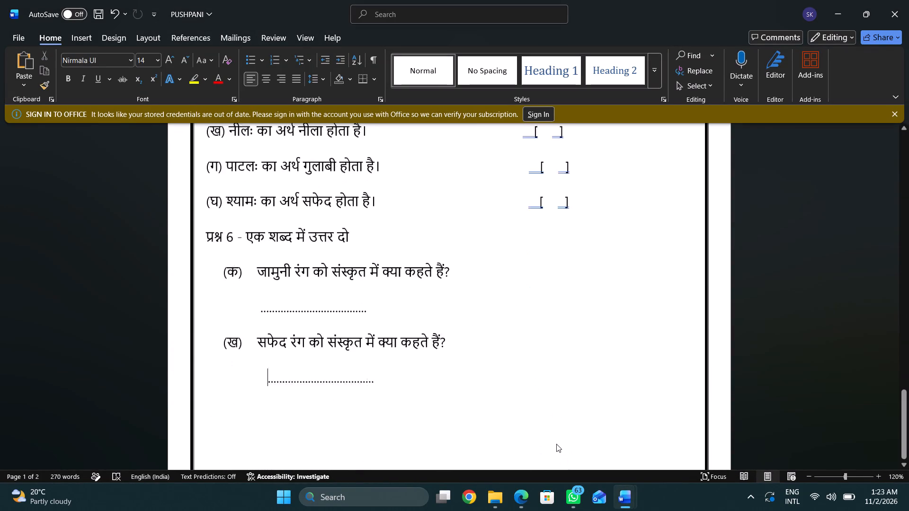
pyautogui.scroll(-4, 556, 444)
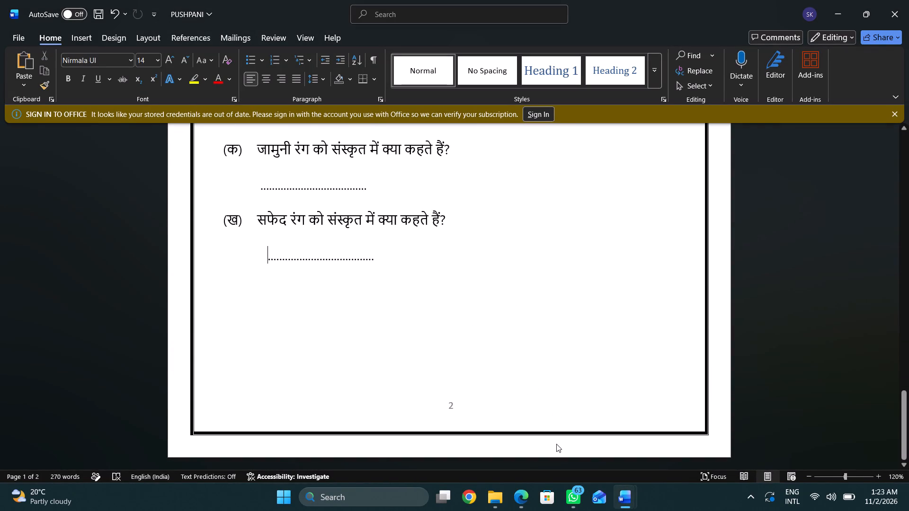
pyautogui.scroll(2, 556, 444)
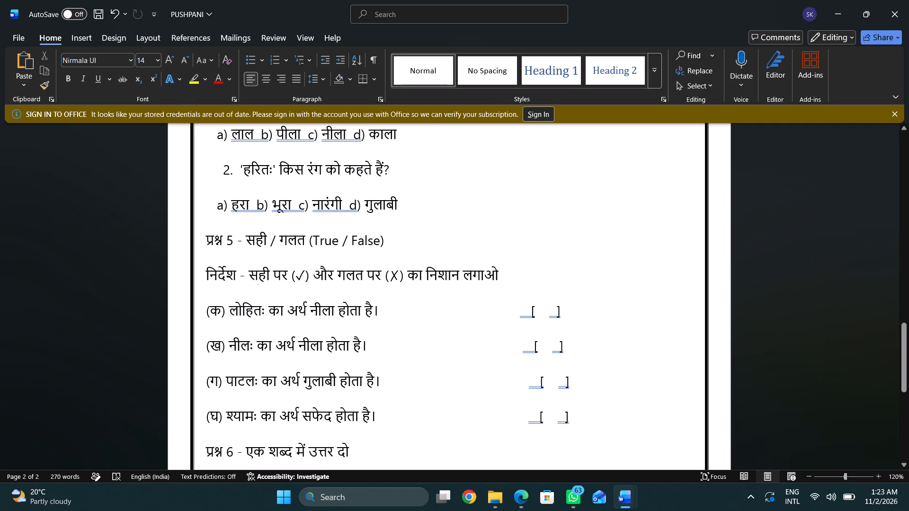
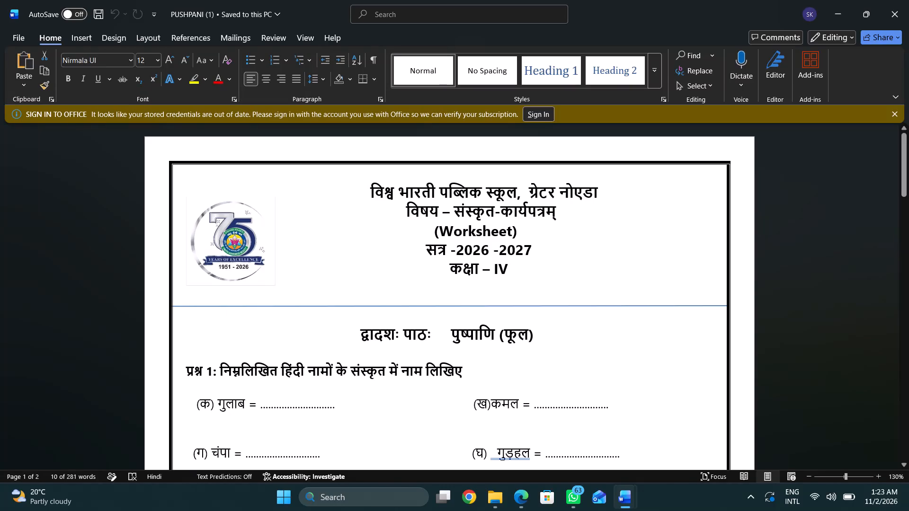
# Delete all worksheet content from the lesson title द्वादशः पाठः पुष्पाणि (फूल) through the last question, keeping the school header.
pyautogui.moveTo(363, 333); pyautogui.dragTo(414, 453)
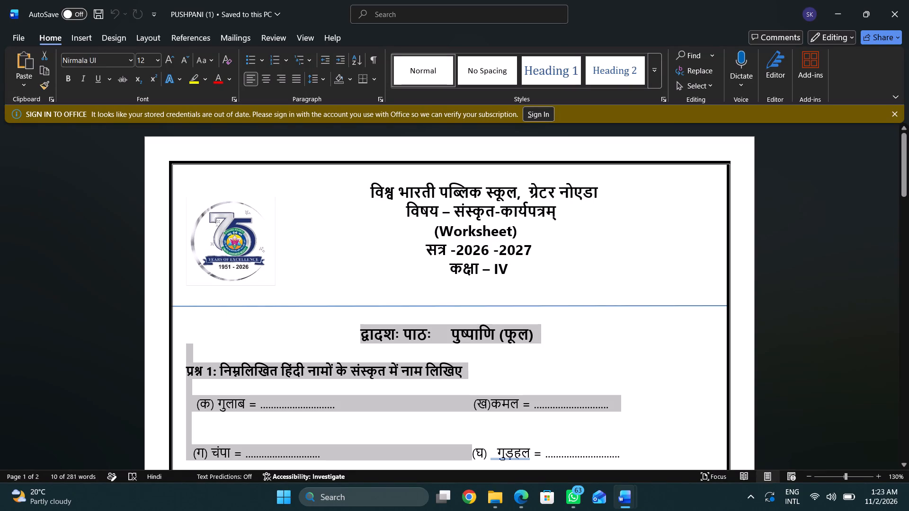
pyautogui.moveTo(414, 453); pyautogui.dragTo(421, 469)
pyautogui.press('BackSpace')
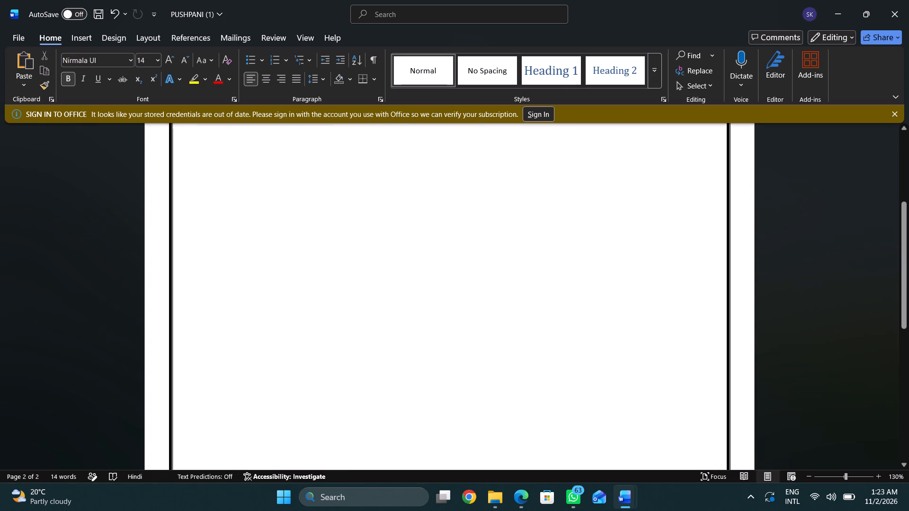
# Paste the copied Sanskrit worksheet content into the blank area below the header line on the first page.
pyautogui.scroll(3, 419, 482)
pyautogui.scroll(2, 312, 339)
pyautogui.click(196, 340)
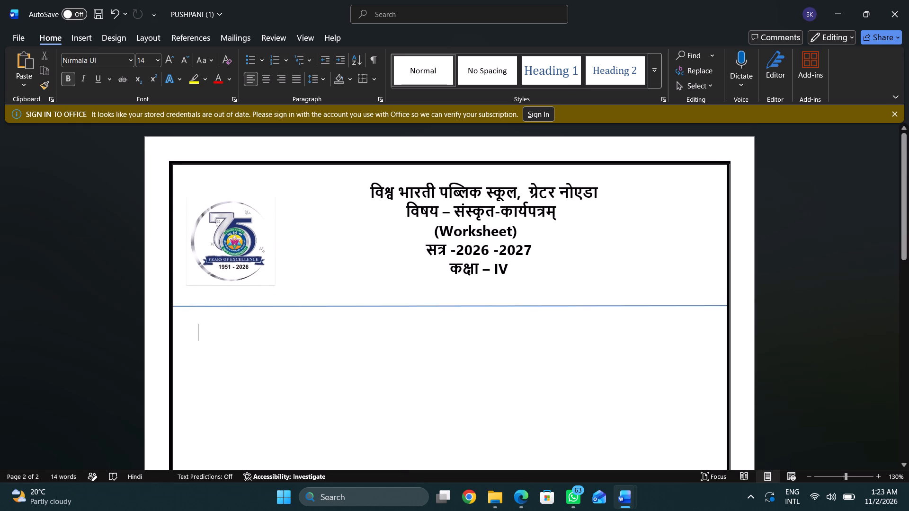
pyautogui.hotkey('ctrl', 'v')
# Select the repeated school name, subject, session and class lines beneath the pasted chapter title on the first page.
pyautogui.scroll(3, 196, 340)
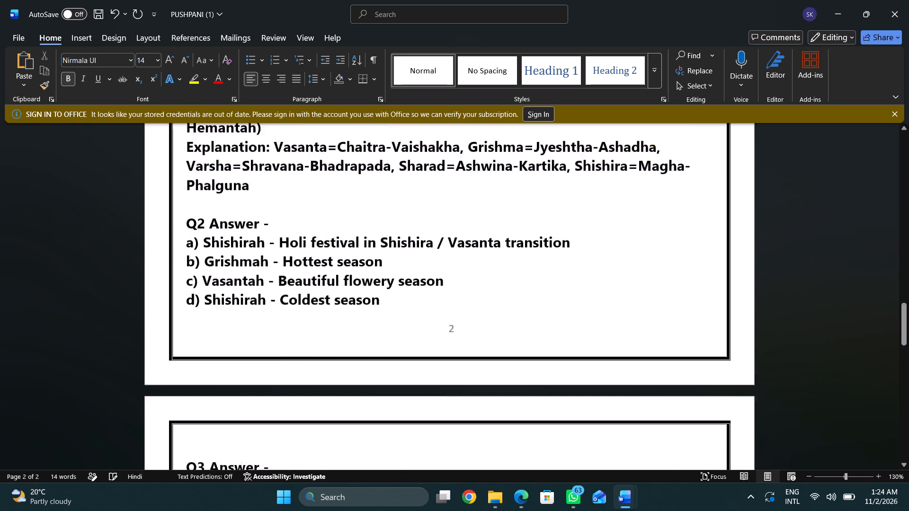
pyautogui.scroll(4, 196, 340)
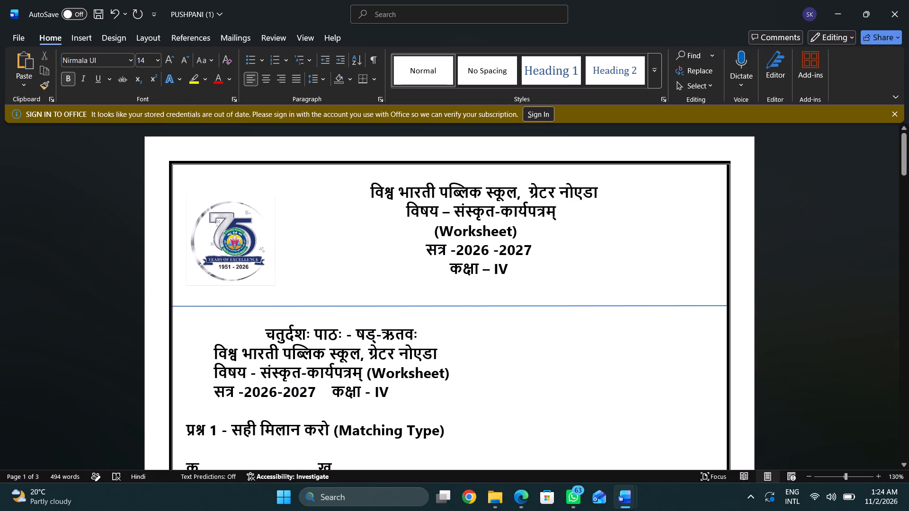
pyautogui.moveTo(213, 347); pyautogui.dragTo(368, 415)
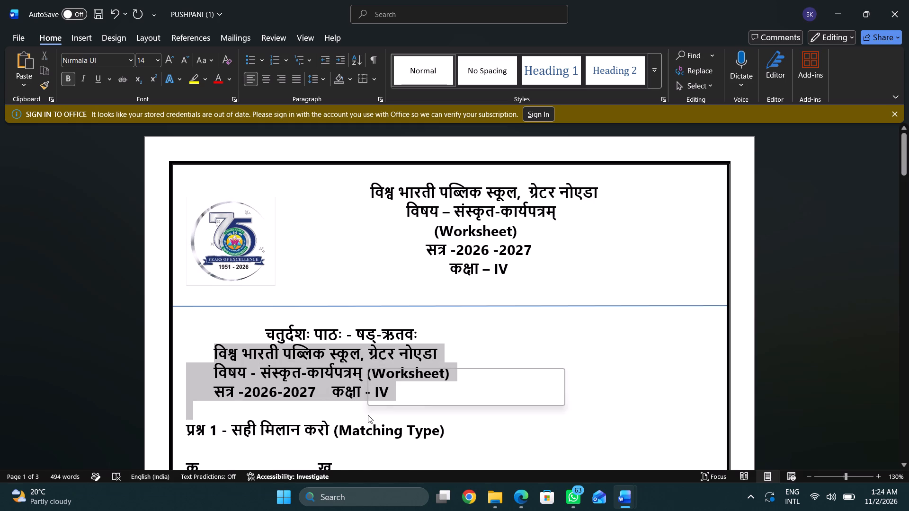
# Delete the selected repeated school name, subject, session and class lines beneath the chapter title.
pyautogui.press('BackSpace')
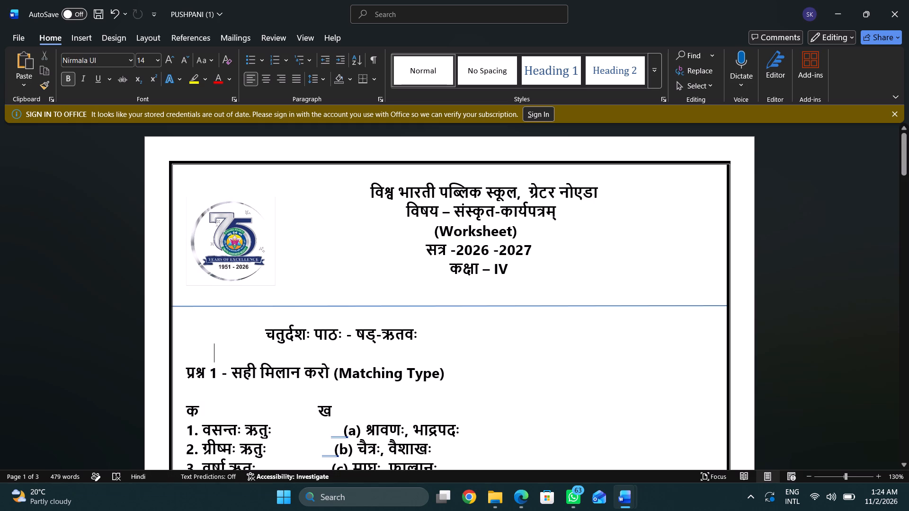
# Shift the chapter title चतुर्दशः पाठः - षड्-ऋतवः with leading spaces so it sits roughly centred beneath the school header.
pyautogui.click(249, 322)
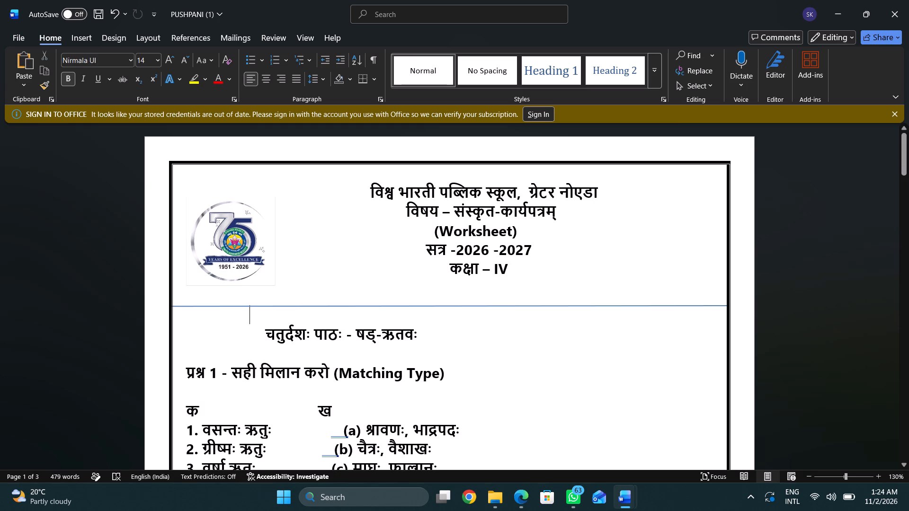
pyautogui.click(246, 332)
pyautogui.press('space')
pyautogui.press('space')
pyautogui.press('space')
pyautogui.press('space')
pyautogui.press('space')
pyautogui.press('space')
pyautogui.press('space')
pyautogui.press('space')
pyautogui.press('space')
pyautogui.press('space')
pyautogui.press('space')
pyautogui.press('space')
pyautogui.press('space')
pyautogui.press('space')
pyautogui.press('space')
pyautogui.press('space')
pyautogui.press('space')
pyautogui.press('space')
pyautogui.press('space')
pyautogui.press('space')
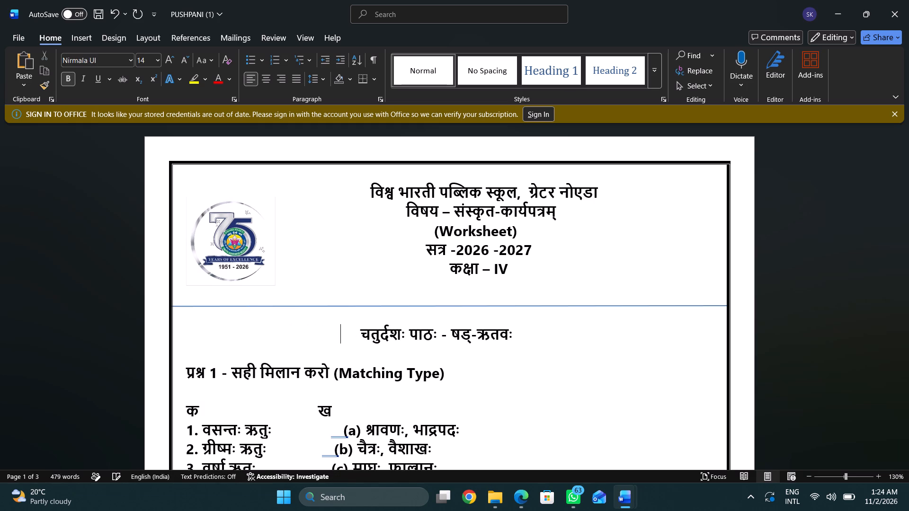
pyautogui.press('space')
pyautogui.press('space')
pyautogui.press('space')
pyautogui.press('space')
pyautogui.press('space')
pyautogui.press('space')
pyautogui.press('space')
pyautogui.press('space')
pyautogui.press('BackSpace')
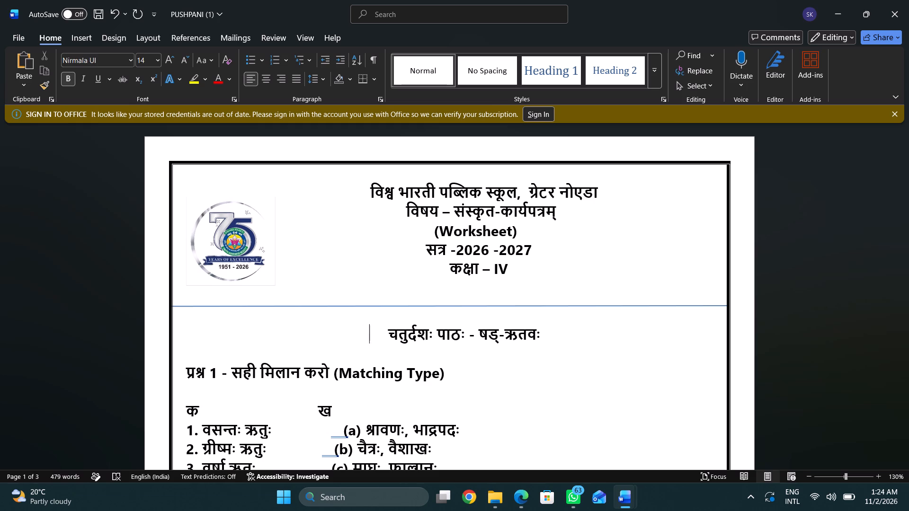
pyautogui.press('BackSpace')
# Space the ख column heading of the प्रश्न 1 matching exercise well away from the क heading.
pyautogui.scroll(-1, 246, 332)
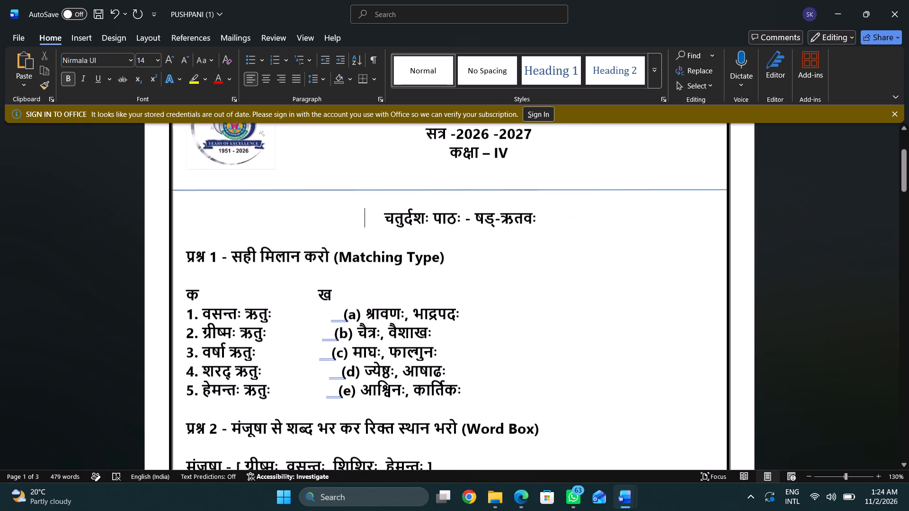
pyautogui.scroll(-1, 246, 332)
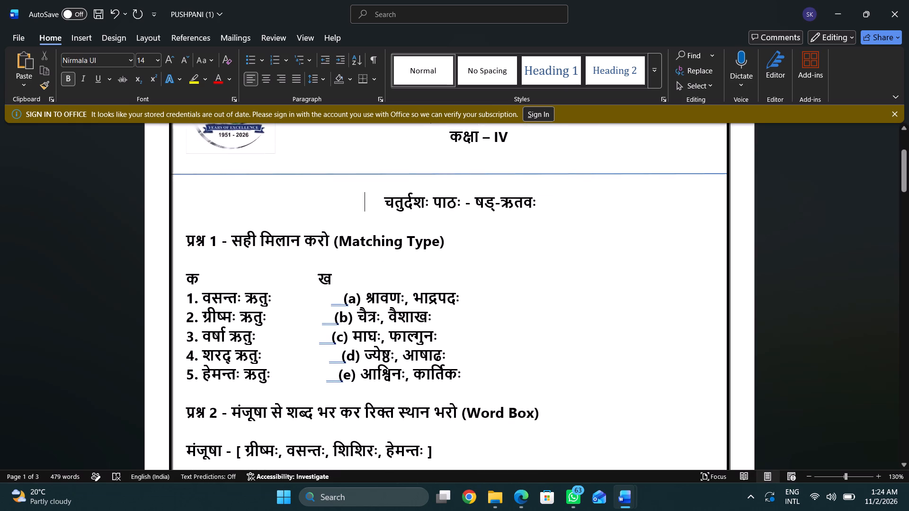
pyautogui.click(307, 278)
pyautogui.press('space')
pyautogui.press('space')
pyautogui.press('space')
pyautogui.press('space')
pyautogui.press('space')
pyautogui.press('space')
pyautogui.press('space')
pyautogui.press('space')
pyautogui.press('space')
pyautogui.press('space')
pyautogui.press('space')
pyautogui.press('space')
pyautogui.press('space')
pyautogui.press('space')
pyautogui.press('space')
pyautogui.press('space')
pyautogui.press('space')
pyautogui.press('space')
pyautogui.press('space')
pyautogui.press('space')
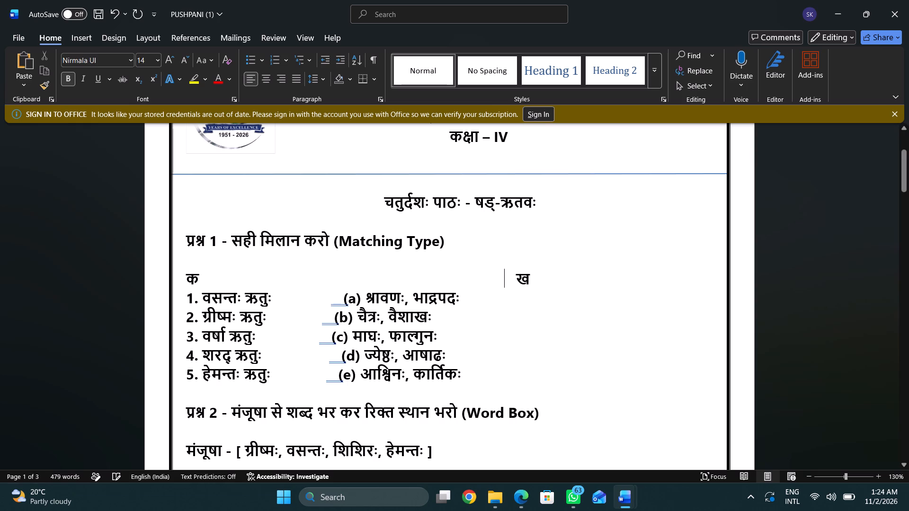
# In matching row 1, add spaces before the blank and option (a) to move them under the ख heading.
pyautogui.click(311, 300)
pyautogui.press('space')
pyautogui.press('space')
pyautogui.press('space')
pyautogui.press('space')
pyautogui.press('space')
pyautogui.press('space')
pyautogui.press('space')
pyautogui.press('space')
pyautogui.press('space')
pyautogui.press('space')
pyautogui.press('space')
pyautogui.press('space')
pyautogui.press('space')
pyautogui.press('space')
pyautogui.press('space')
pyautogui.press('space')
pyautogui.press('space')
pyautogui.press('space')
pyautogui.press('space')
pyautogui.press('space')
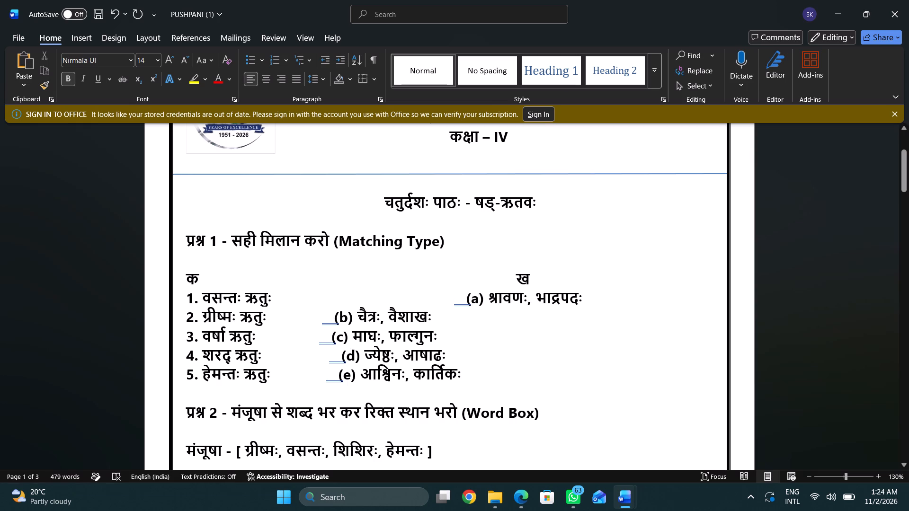
# In matching row 2, add spaces before the blank and option (b) to line them up with option (a).
pyautogui.click(306, 317)
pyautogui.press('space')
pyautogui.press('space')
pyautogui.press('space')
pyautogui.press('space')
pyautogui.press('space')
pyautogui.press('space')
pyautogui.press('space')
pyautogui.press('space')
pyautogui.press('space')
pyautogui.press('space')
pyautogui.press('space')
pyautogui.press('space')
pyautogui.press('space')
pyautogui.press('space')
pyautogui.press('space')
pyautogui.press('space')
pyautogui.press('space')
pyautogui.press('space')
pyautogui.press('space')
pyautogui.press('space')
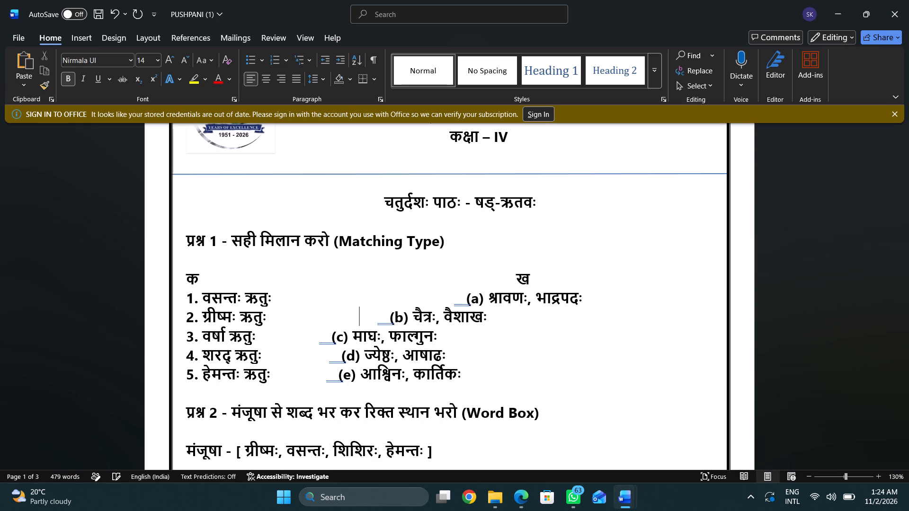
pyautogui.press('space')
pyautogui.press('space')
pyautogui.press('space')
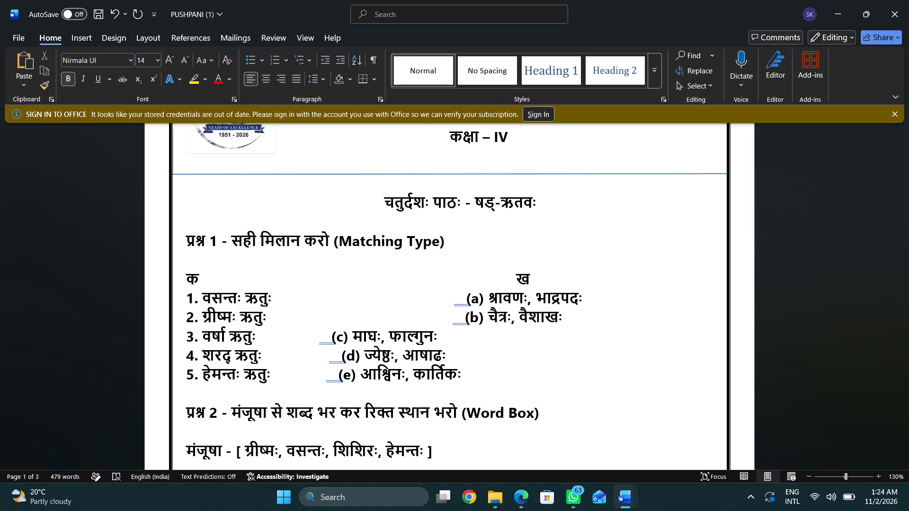
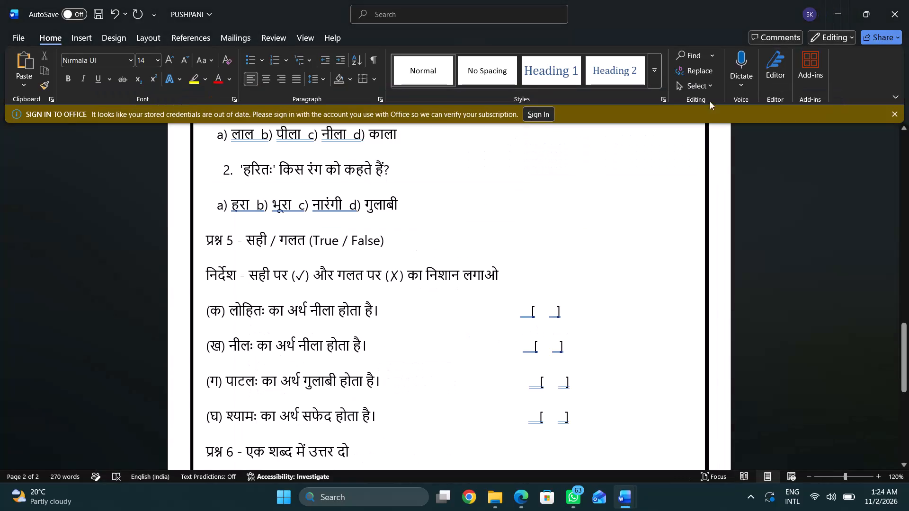
# Minimise the PUSHPANI document and the WARNAA PDF windows to bring up the recent files list in File Explorer.
pyautogui.click(838, 12)
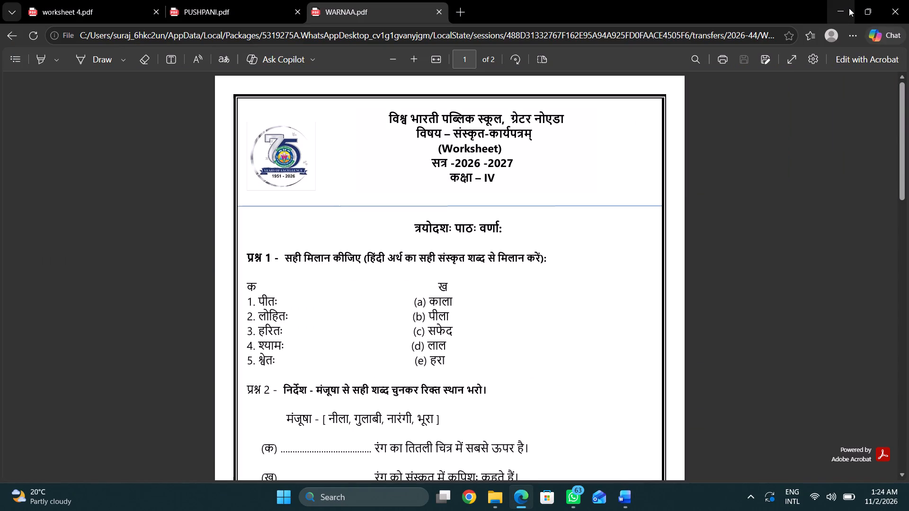
pyautogui.click(845, 10)
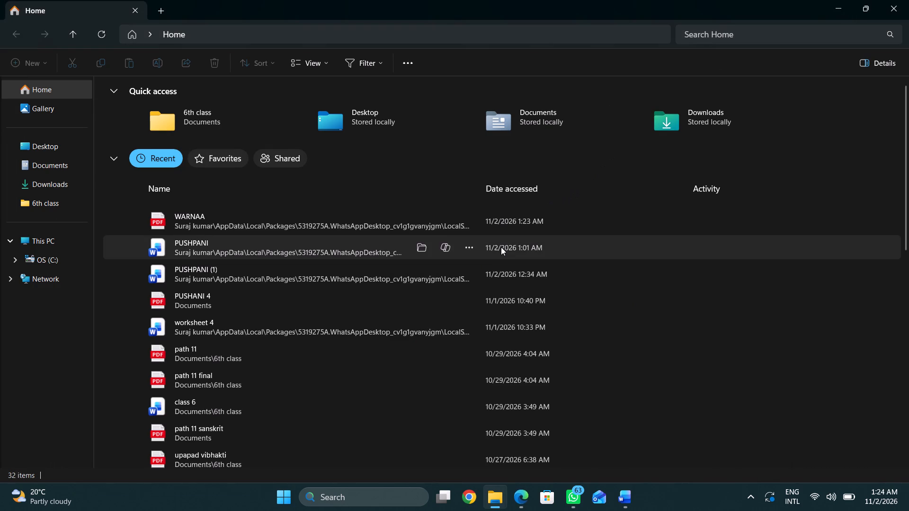
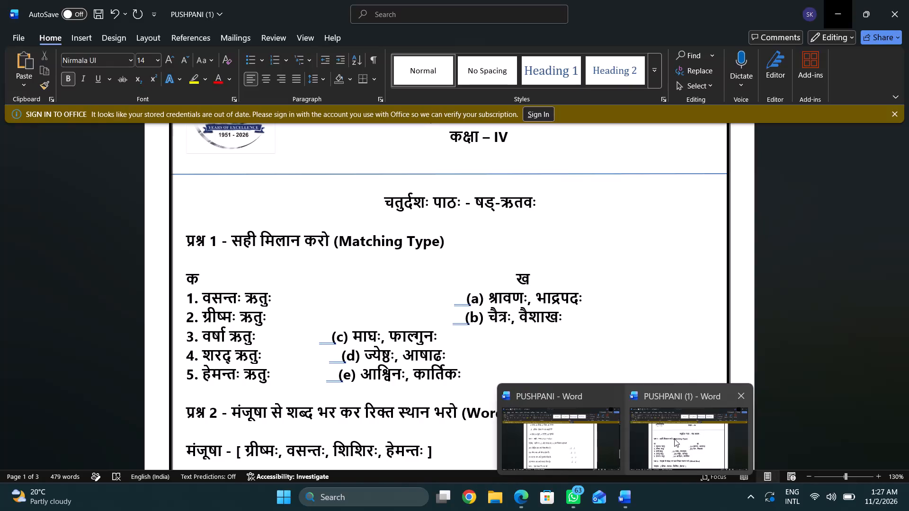
# Switch to the PUSHPANI (1) document and delete all old questions and answers beneath the chapter title, from प्रश्न 1 through the answer key.
pyautogui.click(674, 439)
pyautogui.scroll(-1, 474, 310)
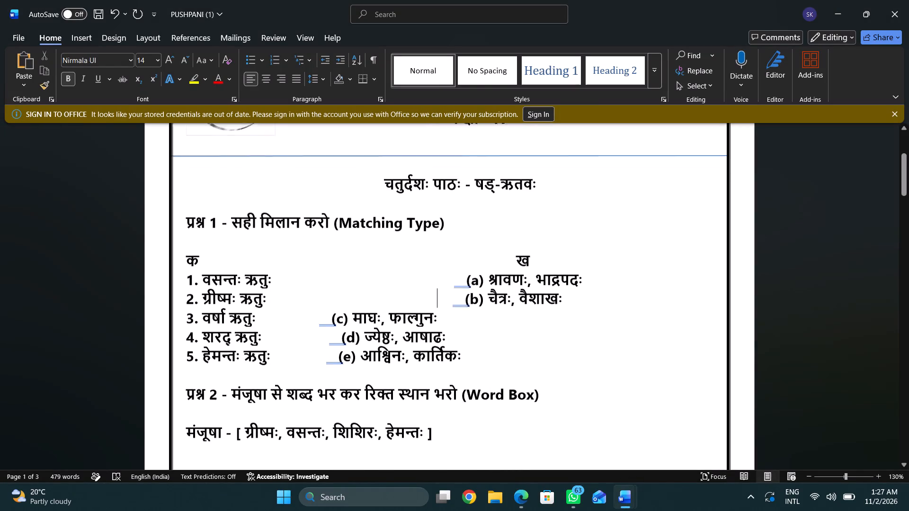
pyautogui.scroll(-2, 474, 310)
pyautogui.scroll(1, 474, 310)
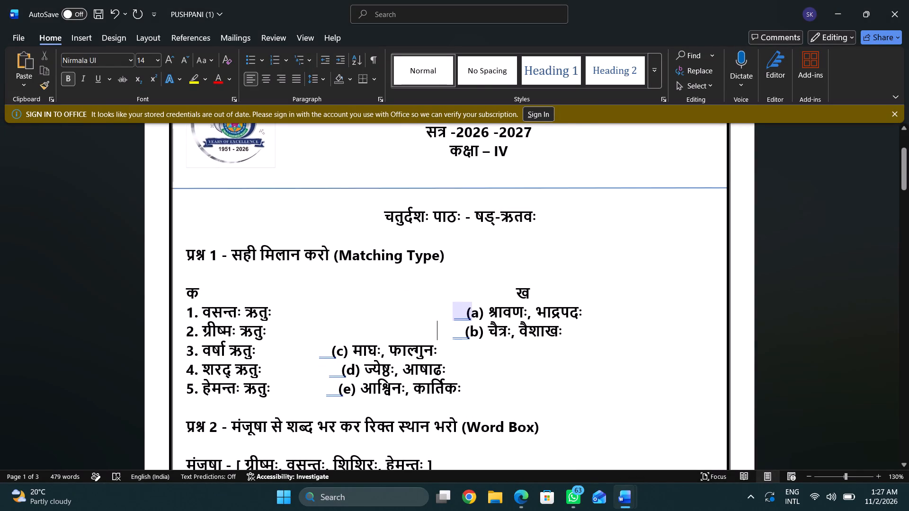
pyautogui.moveTo(182, 250); pyautogui.dragTo(296, 360)
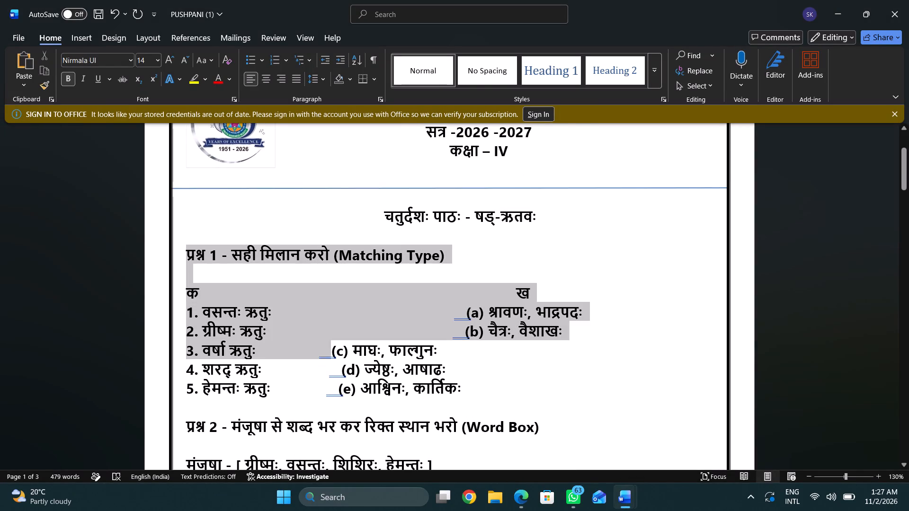
pyautogui.moveTo(296, 360); pyautogui.dragTo(330, 474)
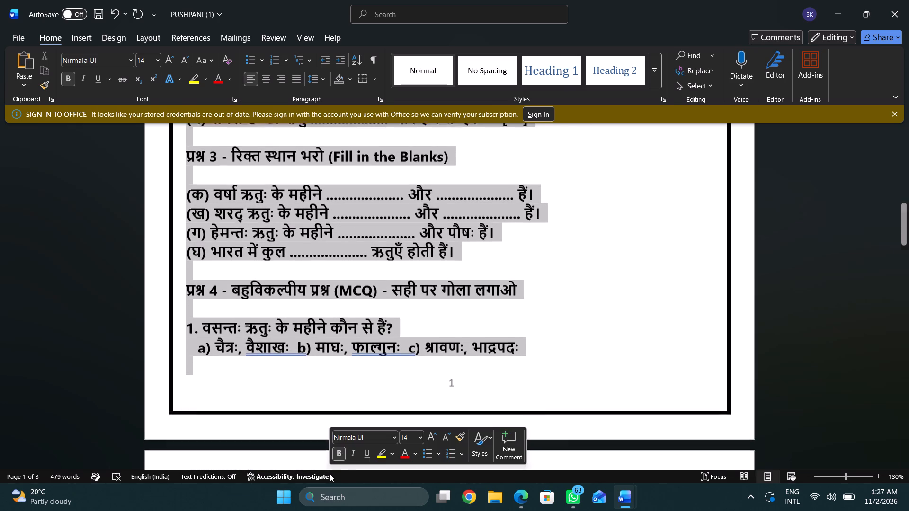
pyautogui.press('BackSpace')
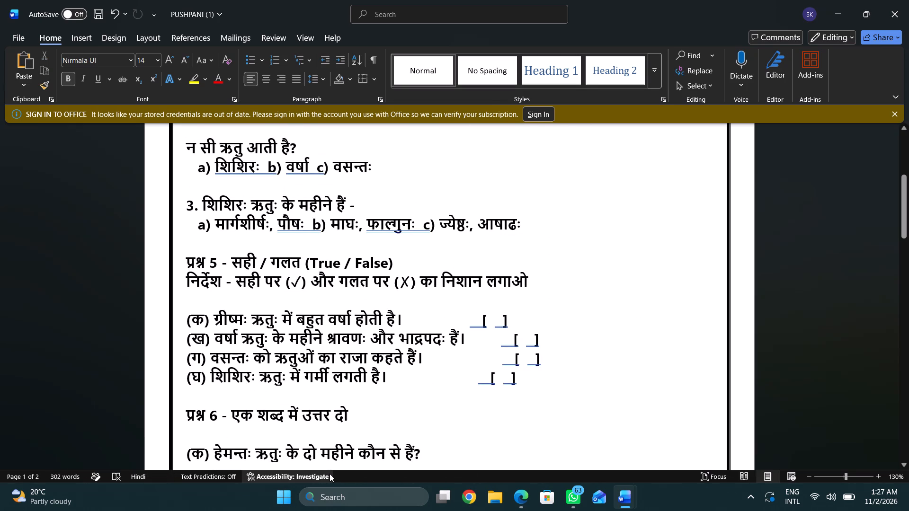
pyautogui.moveTo(330, 474); pyautogui.dragTo(282, 278)
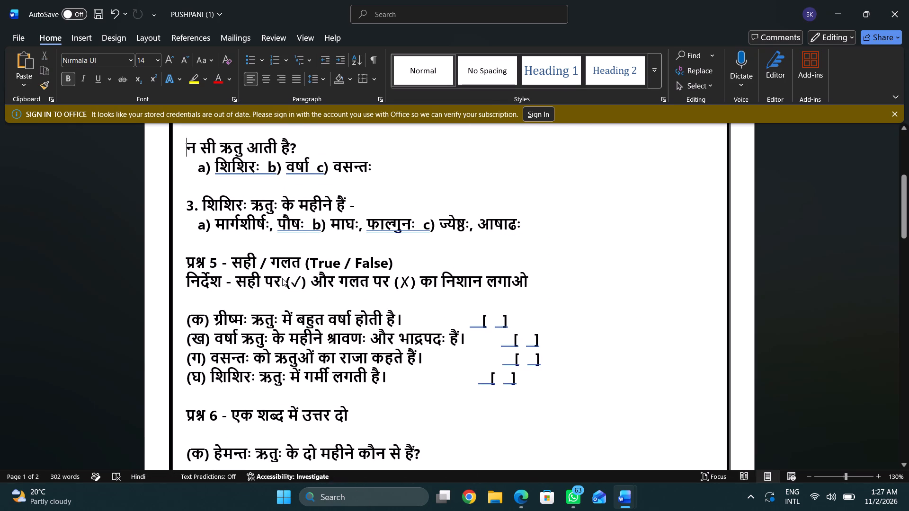
pyautogui.moveTo(282, 278); pyautogui.dragTo(268, 247)
pyautogui.moveTo(185, 145); pyautogui.dragTo(234, 192)
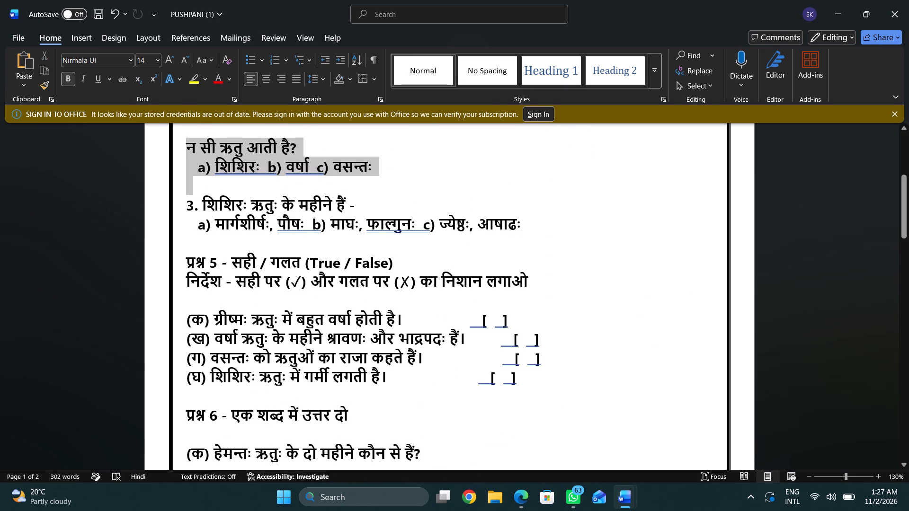
pyautogui.moveTo(234, 192); pyautogui.dragTo(334, 510)
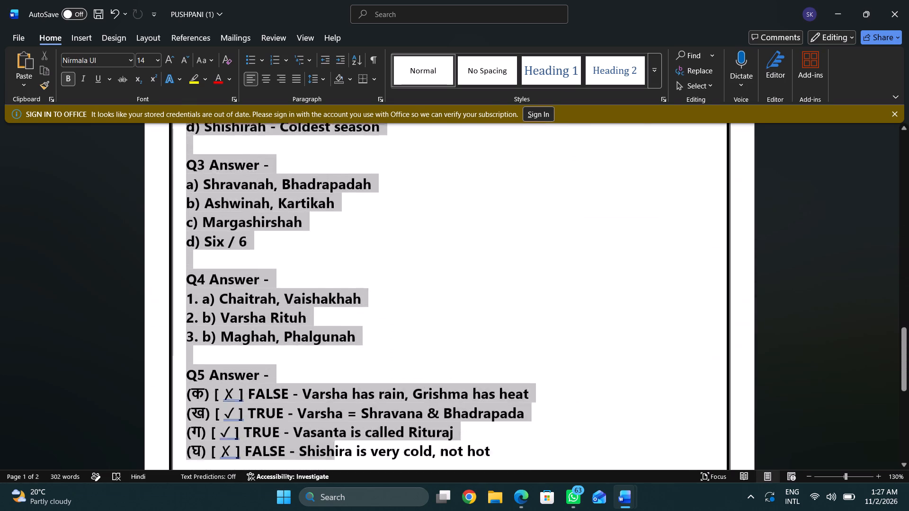
pyautogui.moveTo(334, 510); pyautogui.dragTo(338, 510)
pyautogui.press('BackSpace')
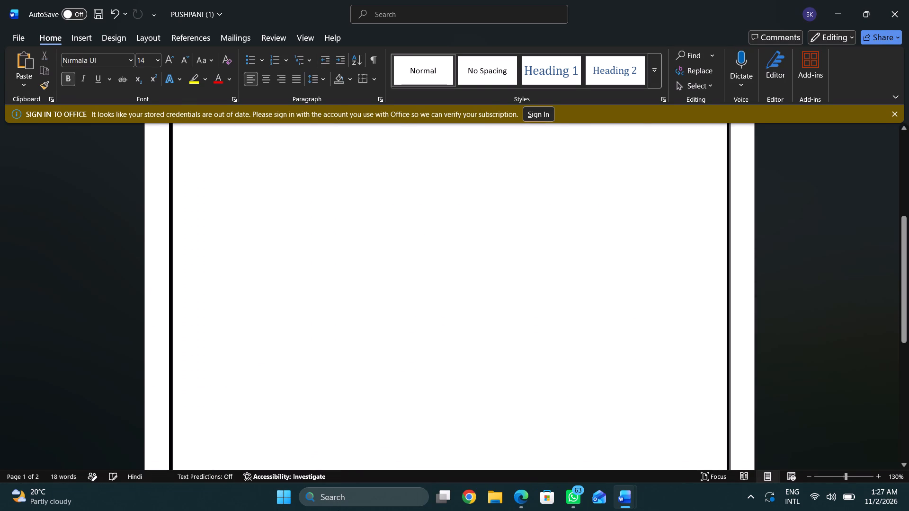
# Paste the copied Sanskrit worksheet content two lines below the chapter title चतुर्दशः पाठः - षड्-ऋतवः on the first page.
pyautogui.scroll(1, 338, 510)
pyautogui.scroll(3, 329, 361)
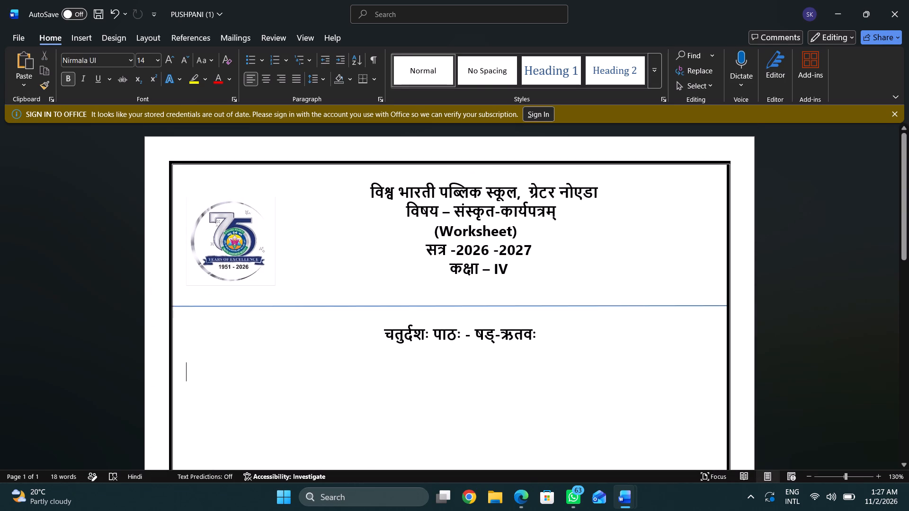
pyautogui.click(556, 334)
pyautogui.press('Return')
pyautogui.press('Return')
pyautogui.hotkey('ctrl', 'v')
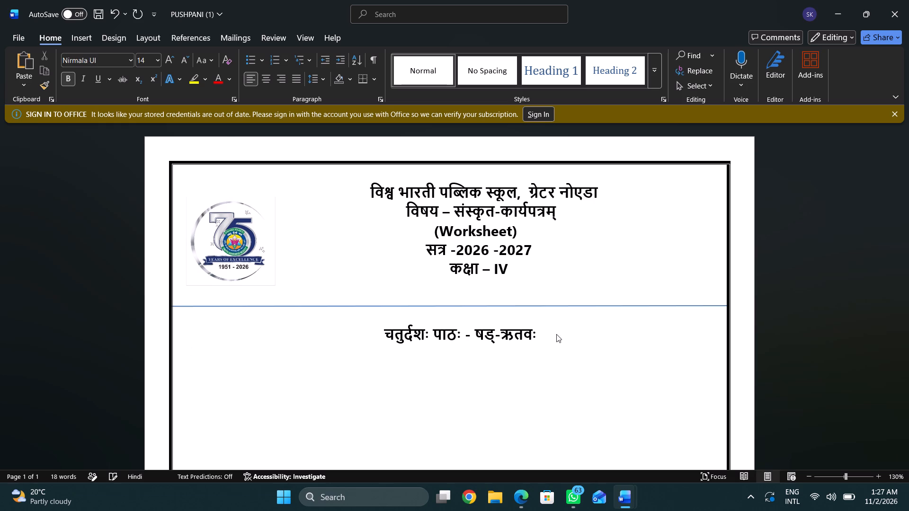
# Delete the repeated chapter title, school name, subject, session and class lines above प्रश्नम् 1 in the pasted content.
pyautogui.scroll(4, 556, 334)
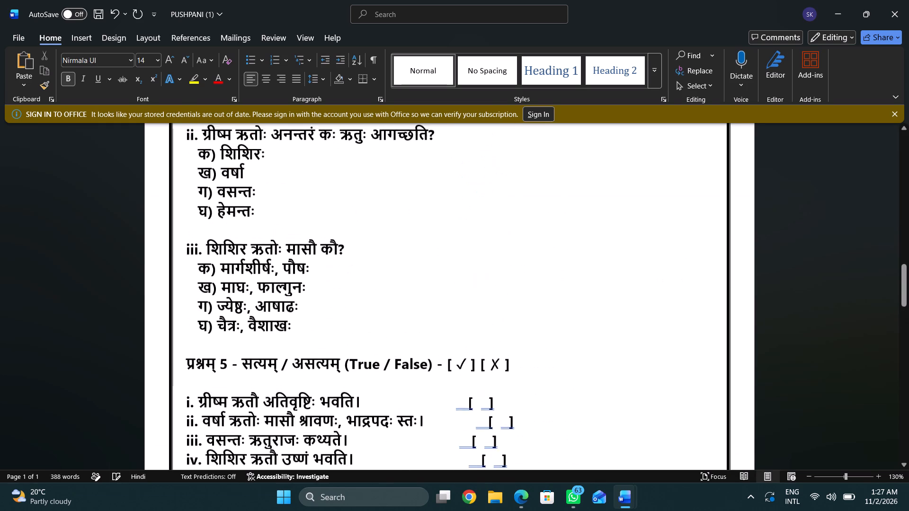
pyautogui.scroll(2, 556, 334)
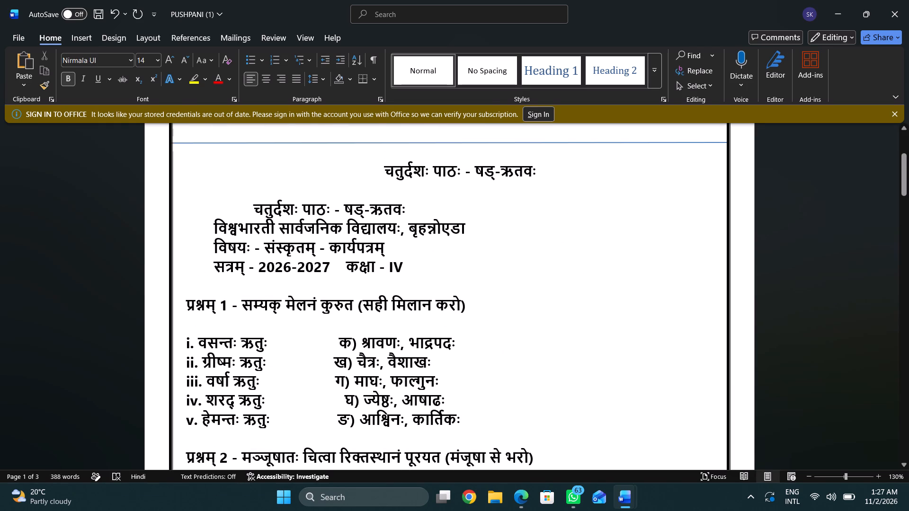
pyautogui.moveTo(244, 203); pyautogui.dragTo(392, 281)
pyautogui.press('BackSpace')
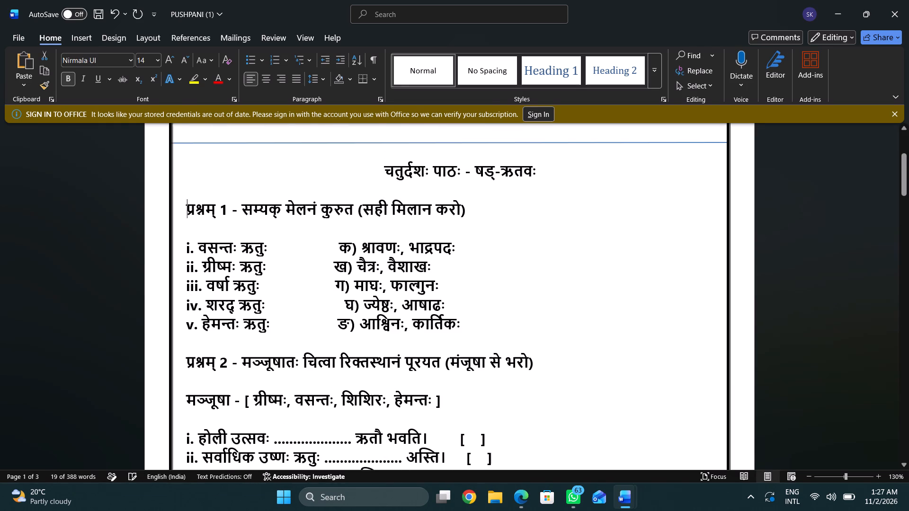
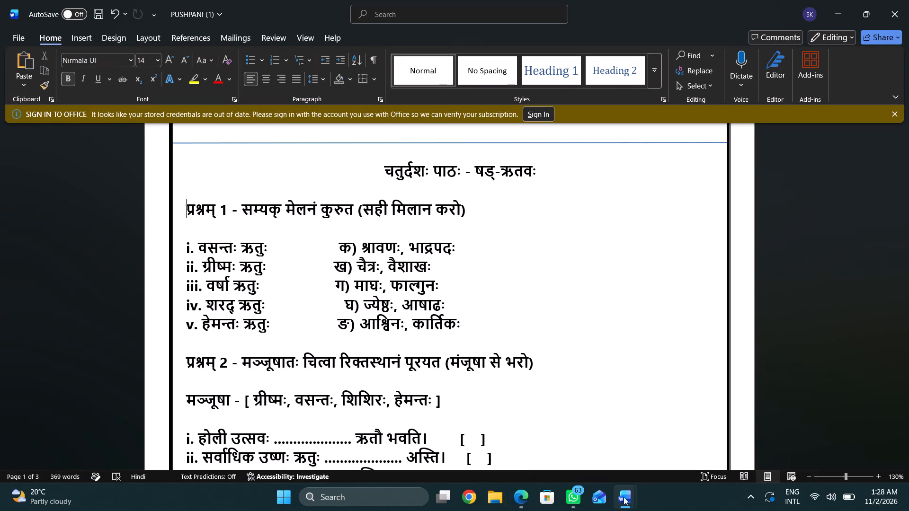
# Undo the deletion of the repeated heading lines and the paste of the Sanskrit worksheet content below the chapter title.
pyautogui.click(109, 10)
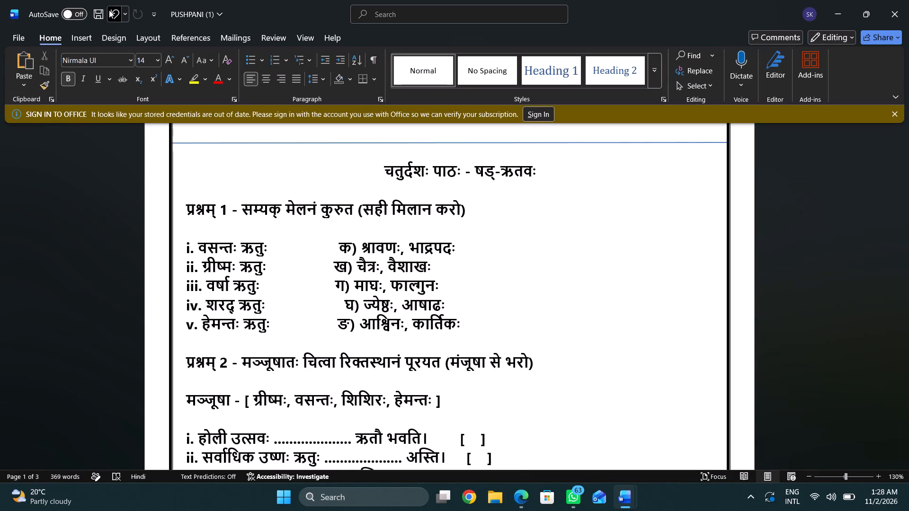
pyautogui.click(109, 10)
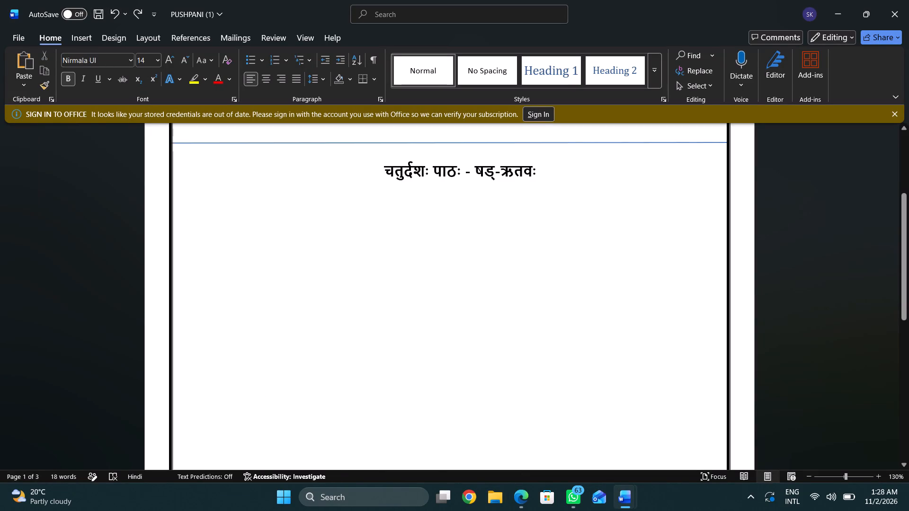
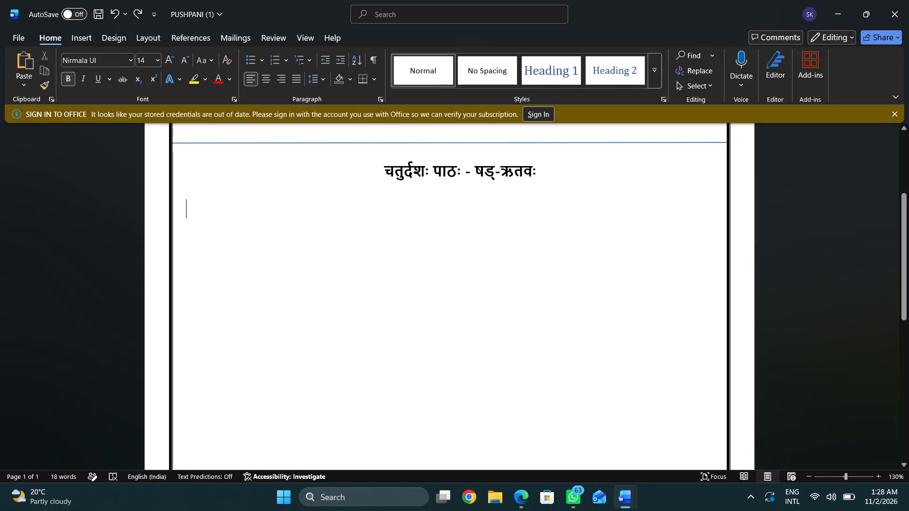
# Paste the copied Sanskrit worksheet content two lines below the chapter title चतुर्दशः पाठः - षड्-ऋतवः.
pyautogui.click(545, 182)
pyautogui.click(541, 167)
pyautogui.press('Return')
pyautogui.press('Return')
pyautogui.hotkey('ctrl', 'v')
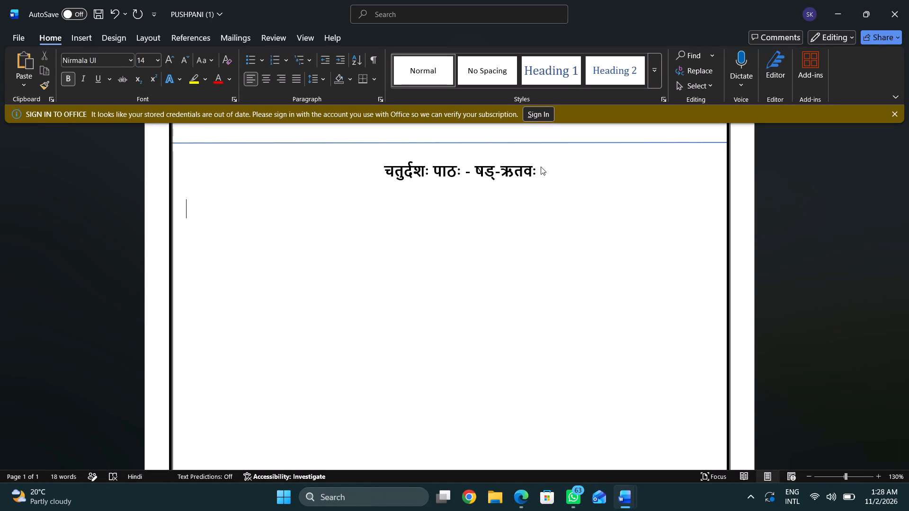
# Delete the repeated chapter title, school name, subject, session and instruction lines above प्रश्न 1.
pyautogui.scroll(4, 541, 167)
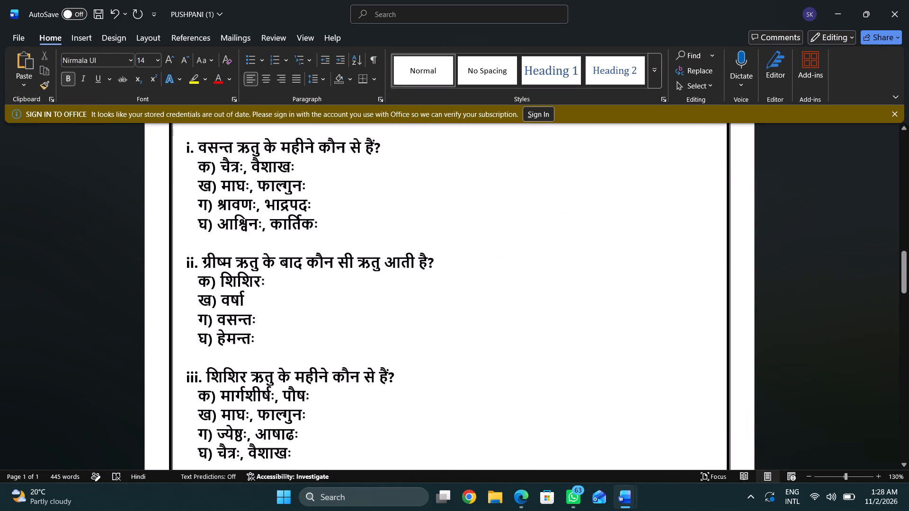
pyautogui.scroll(3, 541, 167)
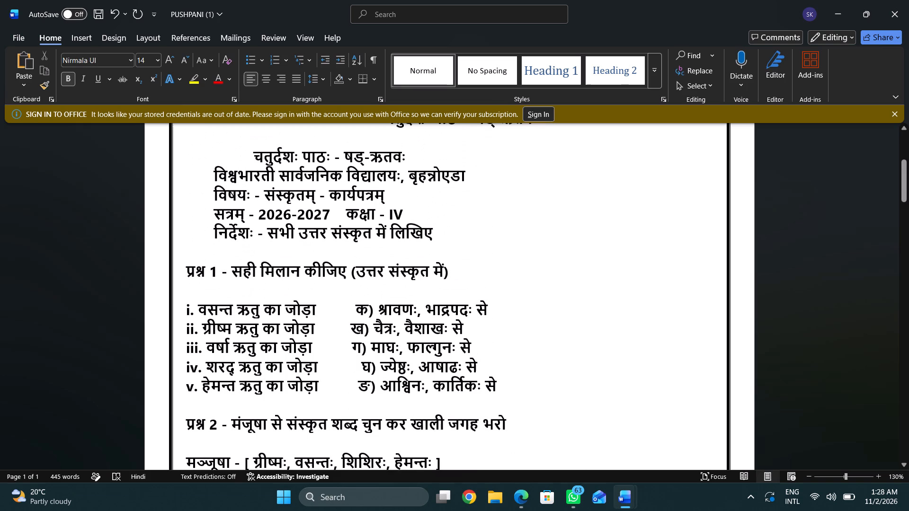
pyautogui.scroll(1, 541, 167)
pyautogui.moveTo(252, 207); pyautogui.dragTo(422, 288)
pyautogui.press('BackSpace')
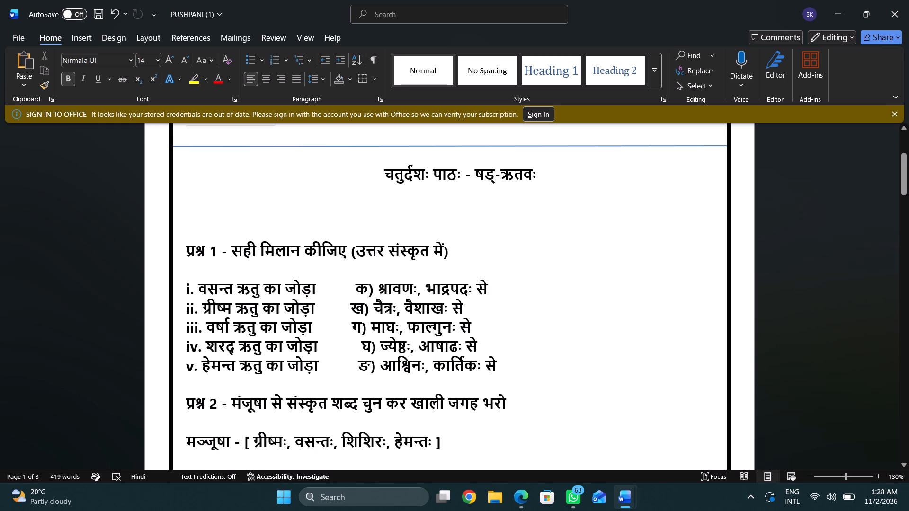
# Widen the gap in row i of प्रश्न 1 with spaces to shift option क) into a separate answer column.
pyautogui.click(339, 291)
pyautogui.press('space')
pyautogui.press('space')
pyautogui.press('space')
pyautogui.press('space')
pyautogui.press('space')
pyautogui.press('space')
pyautogui.press('space')
pyautogui.press('space')
pyautogui.press('space')
pyautogui.press('space')
pyautogui.press('space')
pyautogui.press('space')
pyautogui.press('space')
pyautogui.press('space')
pyautogui.press('space')
pyautogui.press('space')
pyautogui.press('space')
pyautogui.press('space')
pyautogui.press('space')
pyautogui.press('space')
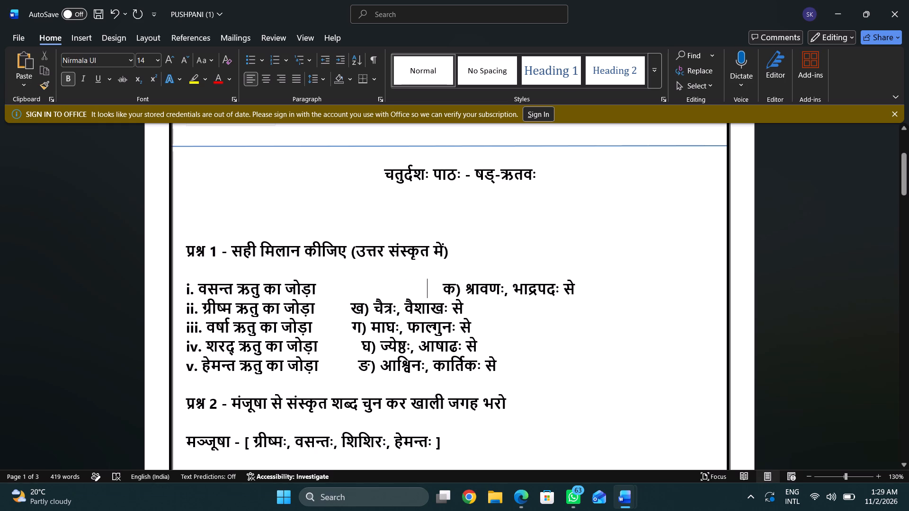
# Widen the gap in row ii of प्रश्न 1 with spaces to line option ख) up under option क).
pyautogui.click(333, 309)
pyautogui.press('space')
pyautogui.press('space')
pyautogui.press('space')
pyautogui.press('space')
pyautogui.press('space')
pyautogui.press('space')
pyautogui.press('space')
pyautogui.press('space')
pyautogui.press('space')
pyautogui.press('space')
pyautogui.press('space')
pyautogui.press('space')
pyautogui.press('space')
pyautogui.press('space')
pyautogui.press('space')
pyautogui.press('space')
pyautogui.press('space')
pyautogui.press('space')
pyautogui.press('space')
pyautogui.press('space')
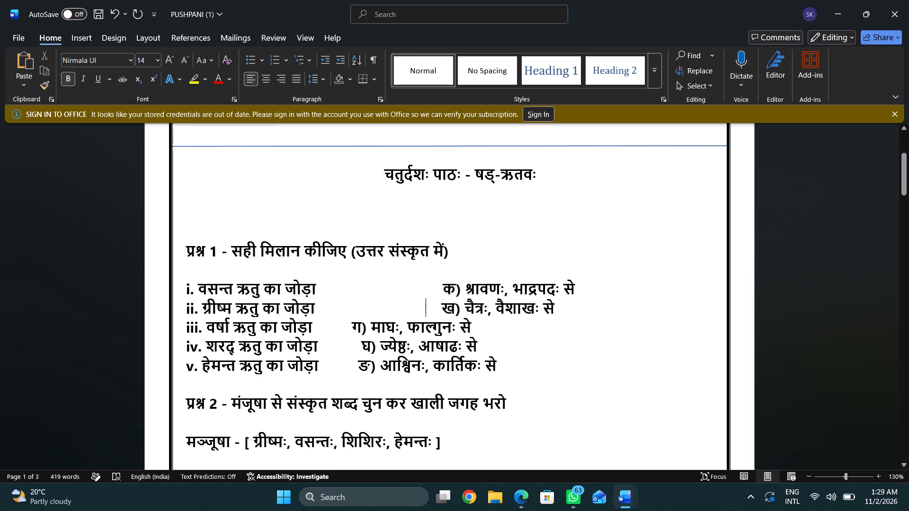
# Widen the gap in row iii of प्रश्न 1 with spaces to line option ग) up under option ख).
pyautogui.click(336, 327)
pyautogui.press('space')
pyautogui.press('space')
pyautogui.press('space')
pyautogui.press('space')
pyautogui.press('space')
pyautogui.press('space')
pyautogui.press('space')
pyautogui.press('space')
pyautogui.press('space')
pyautogui.press('space')
pyautogui.press('space')
pyautogui.press('space')
pyautogui.press('space')
pyautogui.press('space')
pyautogui.press('space')
pyautogui.press('space')
pyautogui.press('space')
pyautogui.press('space')
pyautogui.press('space')
pyautogui.press('space')
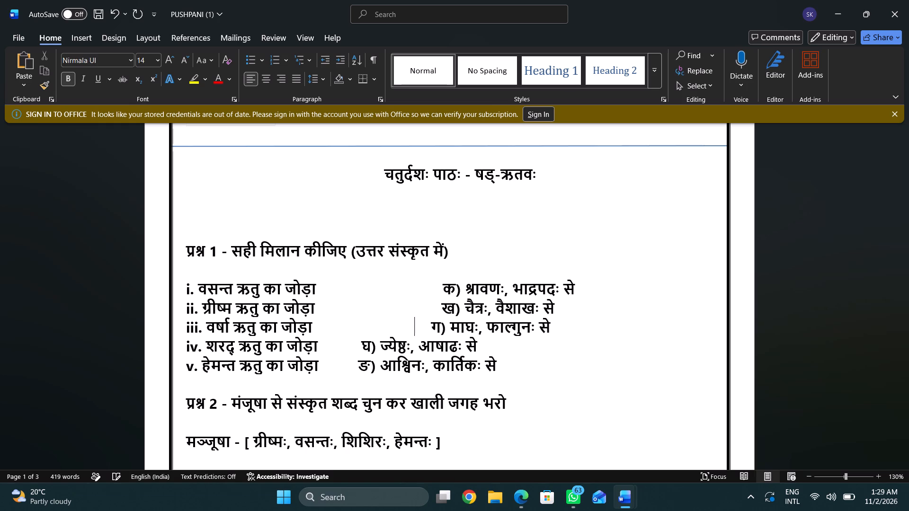
pyautogui.press('space')
pyautogui.press('space')
pyautogui.press('space')
# Widen the gap in row iv of प्रश्न 1 with spaces to line option घ) up under option ग).
pyautogui.click(326, 340)
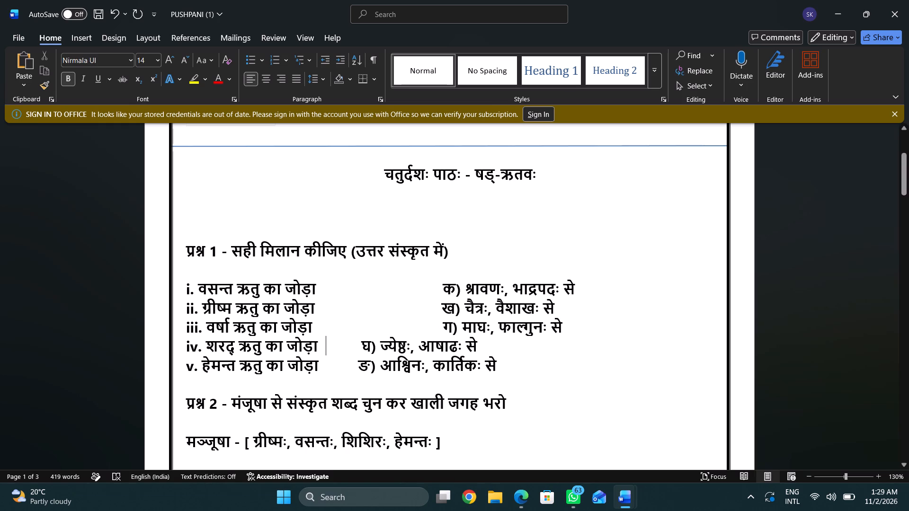
pyautogui.press('space')
pyautogui.press('space')
pyautogui.press('space')
pyautogui.press('space')
pyautogui.press('space')
pyautogui.press('space')
pyautogui.press('space')
pyautogui.press('space')
pyautogui.press('space')
pyautogui.press('space')
pyautogui.press('space')
pyautogui.press('space')
pyautogui.press('space')
pyautogui.press('space')
pyautogui.press('space')
pyautogui.press('space')
pyautogui.press('space')
pyautogui.press('space')
pyautogui.press('space')
pyautogui.press('space')
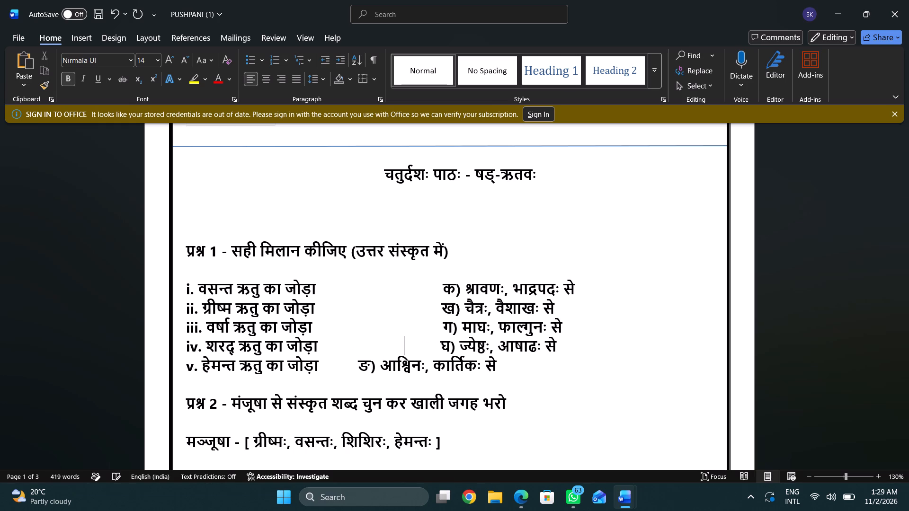
# Widen the gap in row v of प्रश्न 1 with spaces to line option ङ) up under option घ).
pyautogui.click(335, 364)
pyautogui.press('space')
pyautogui.press('space')
pyautogui.press('space')
pyautogui.press('space')
pyautogui.press('space')
pyautogui.press('space')
pyautogui.press('space')
pyautogui.press('space')
pyautogui.press('space')
pyautogui.press('space')
pyautogui.press('space')
pyautogui.press('space')
pyautogui.press('space')
pyautogui.press('space')
pyautogui.press('space')
pyautogui.press('space')
pyautogui.press('space')
pyautogui.press('space')
pyautogui.press('space')
pyautogui.press('space')
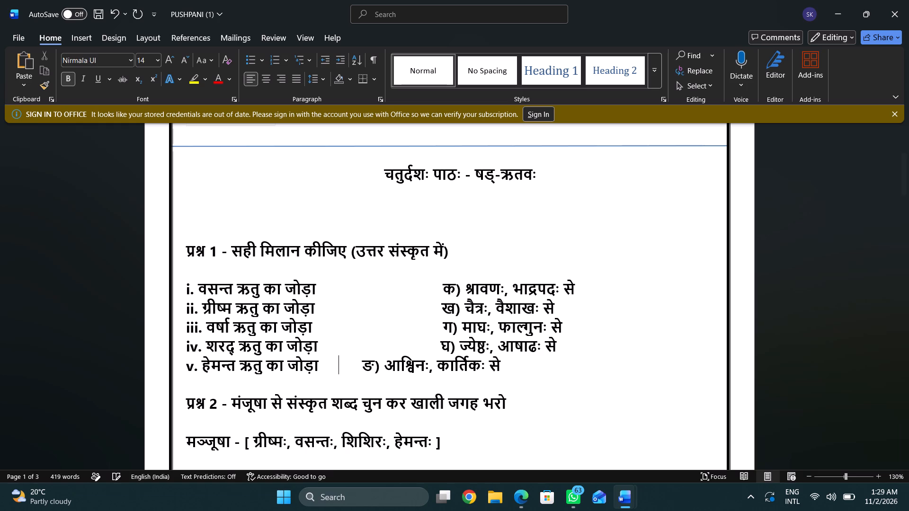
pyautogui.press('space')
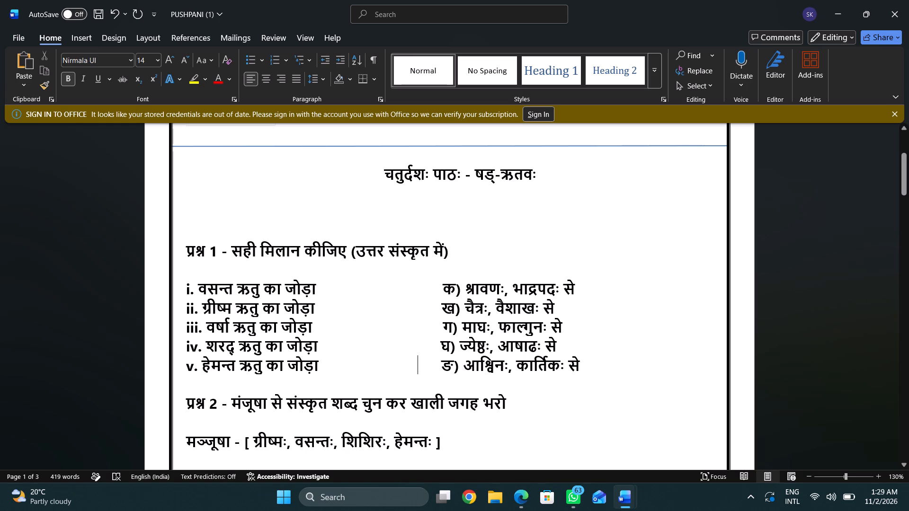
# Delete the answer text माघः, फाल्गुनः से from option ग) in प्रश्न 1, keeping its label.
pyautogui.moveTo(565, 325); pyautogui.dragTo(460, 327)
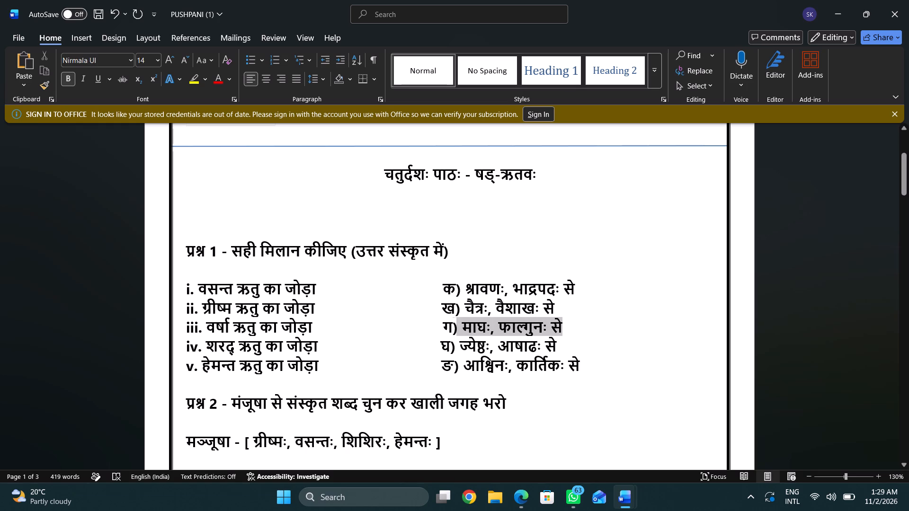
pyautogui.moveTo(460, 327); pyautogui.dragTo(462, 327)
pyautogui.press('BackSpace')
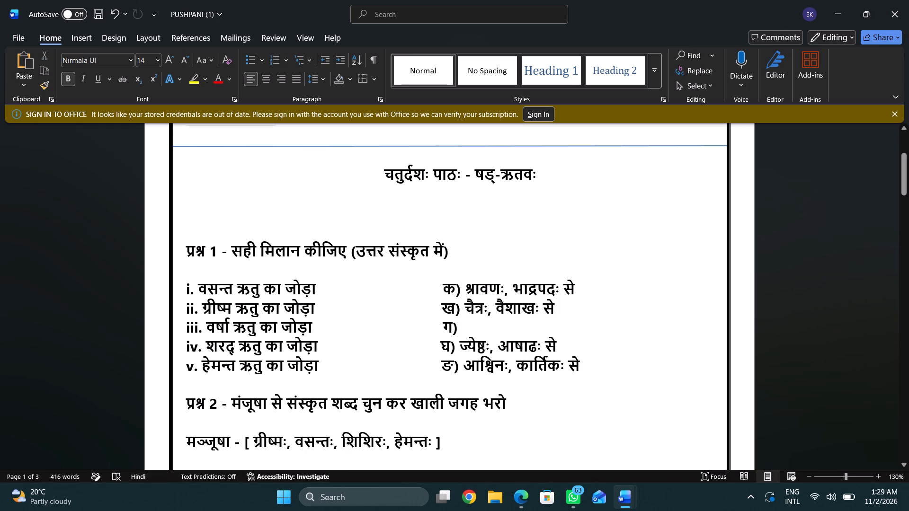
# Delete the text हेमन्त ऋतु का जोड़ा from item v of प्रश्न 1, keeping its number.
pyautogui.moveTo(205, 364); pyautogui.dragTo(327, 377)
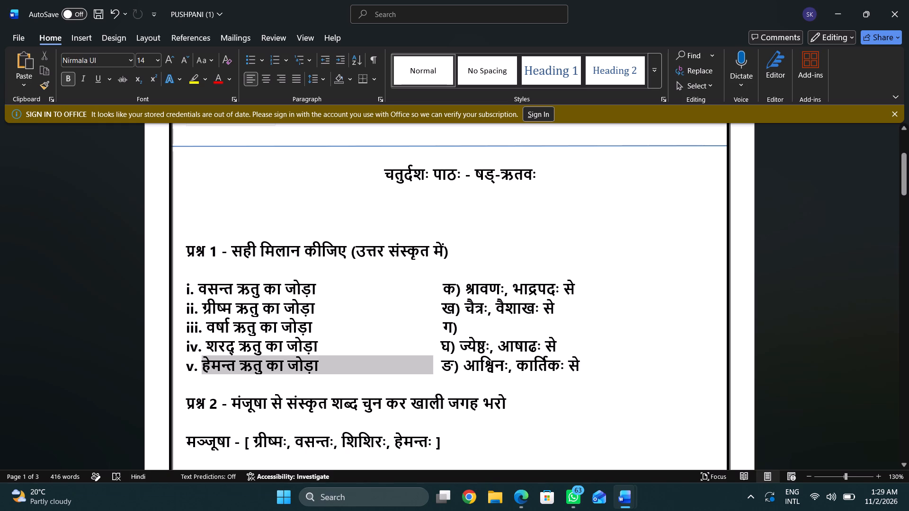
pyautogui.moveTo(327, 377); pyautogui.dragTo(320, 368)
pyautogui.press('BackSpace')
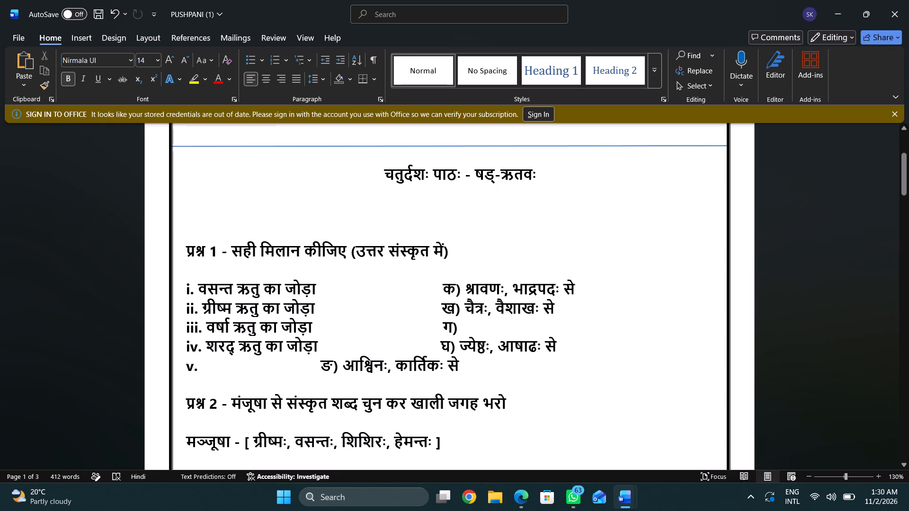
# Add spaces after the emptied item v to line option ङ) up with the answer column again.
pyautogui.click(312, 369)
pyautogui.press('space')
pyautogui.press('space')
pyautogui.press('space')
pyautogui.press('space')
pyautogui.press('space')
pyautogui.press('space')
pyautogui.press('space')
pyautogui.press('space')
pyautogui.press('space')
pyautogui.press('space')
pyautogui.press('space')
pyautogui.press('space')
pyautogui.press('space')
pyautogui.press('space')
pyautogui.press('space')
pyautogui.press('space')
pyautogui.press('space')
pyautogui.press('space')
pyautogui.press('space')
pyautogui.press('space')
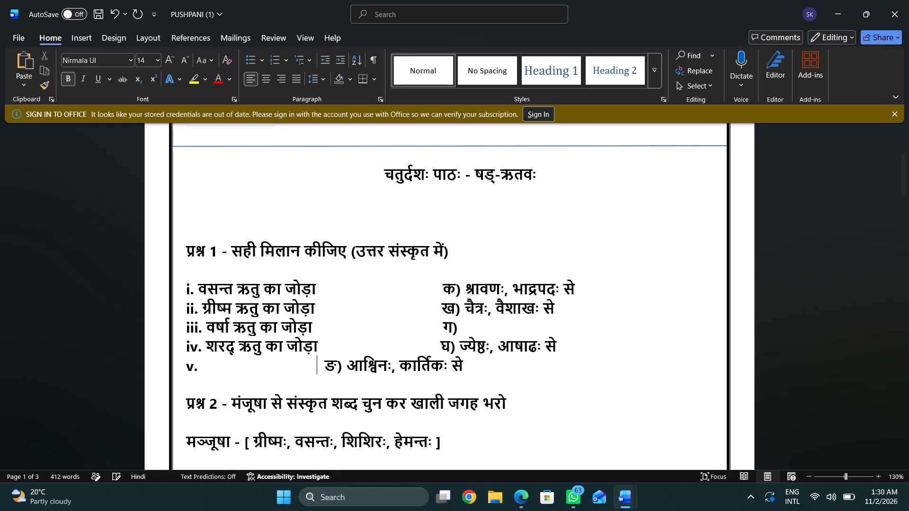
pyautogui.press('space')
pyautogui.press('space')
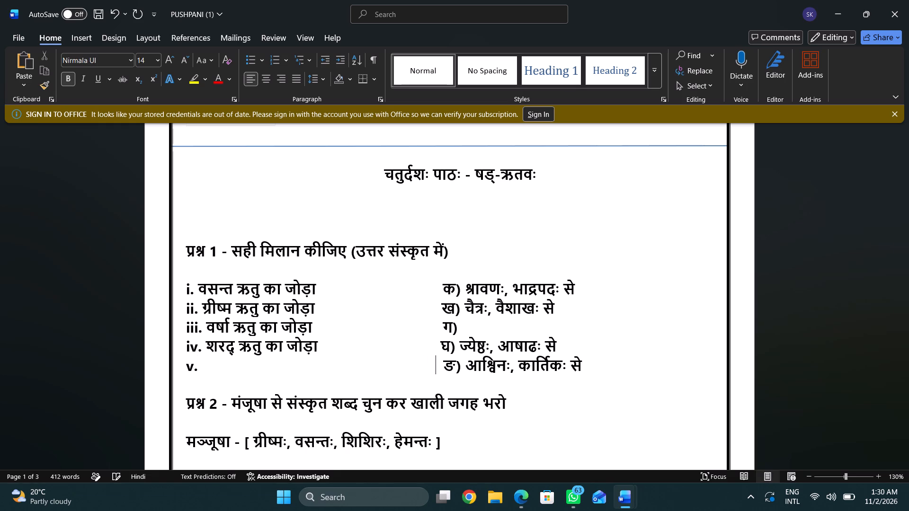
# Remove the ङ) label in front of आश्विनः, कार्तिकः से in row v of प्रश्न 1.
pyautogui.click(463, 365)
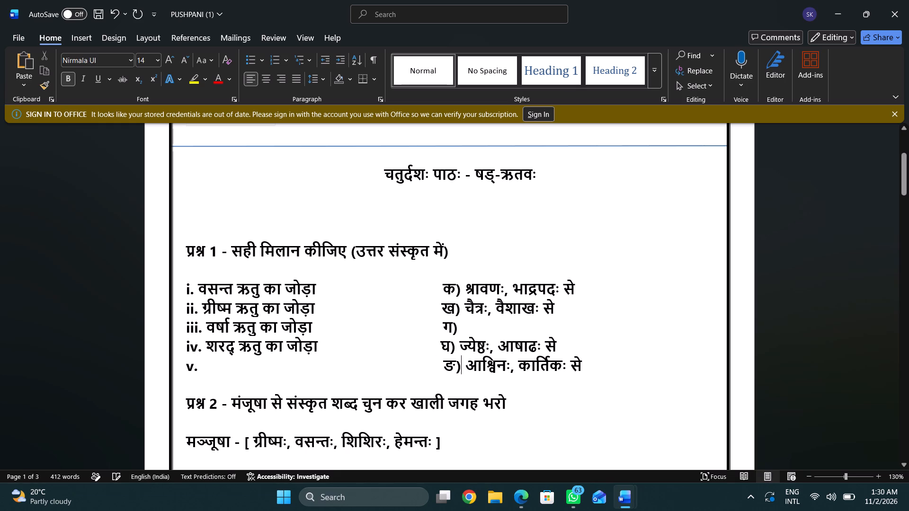
pyautogui.press('BackSpace')
pyautogui.press('BackSpace')
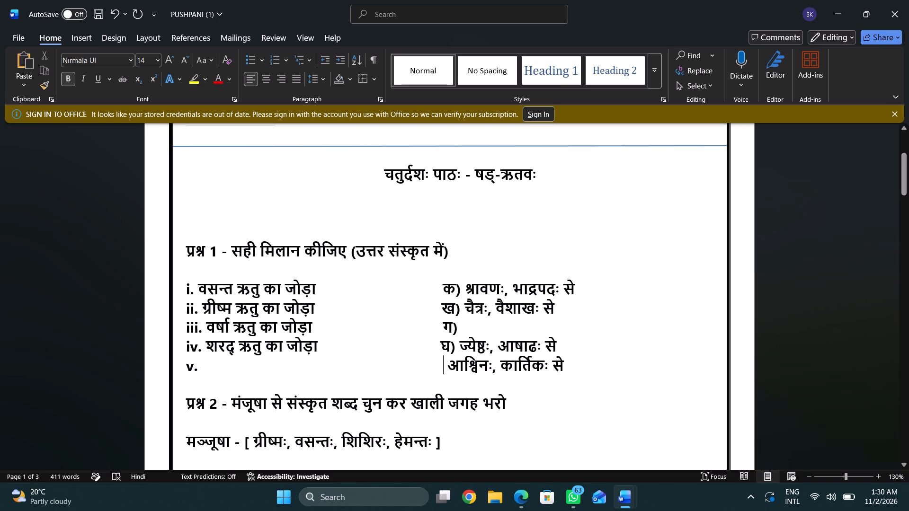
# Copy आश्विनः, कार्तिकः से from row v of प्रश्न 1 into the empty option ग), leaving a single space after the label.
pyautogui.moveTo(449, 363); pyautogui.dragTo(579, 367)
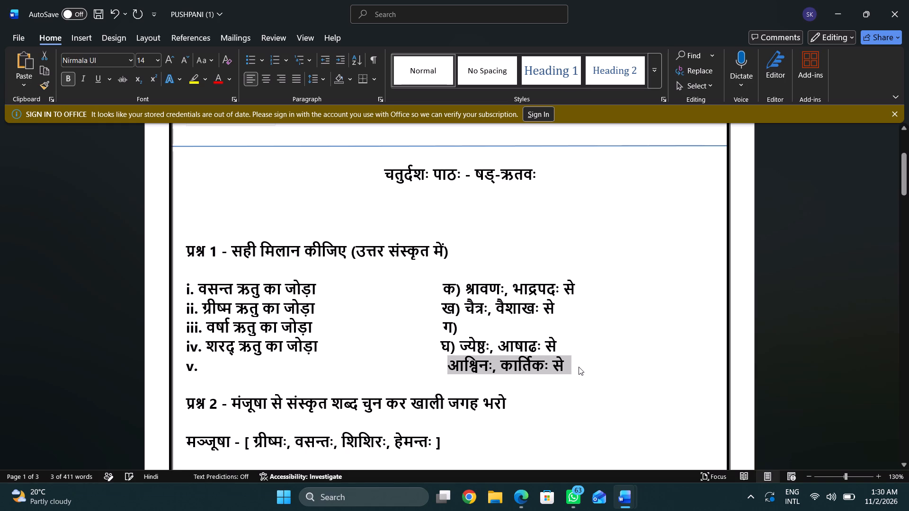
pyautogui.hotkey('ctrl', 'c')
pyautogui.click(461, 330)
pyautogui.press('space')
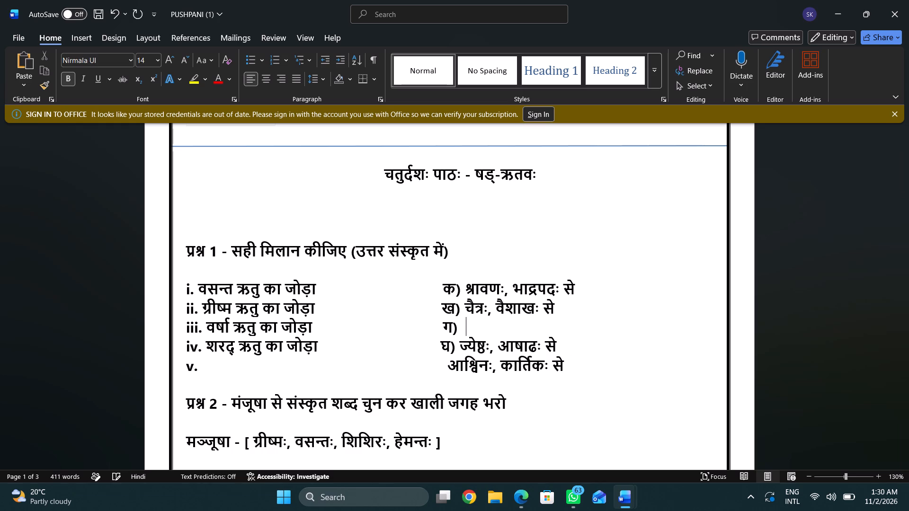
pyautogui.hotkey('ctrl', 'v')
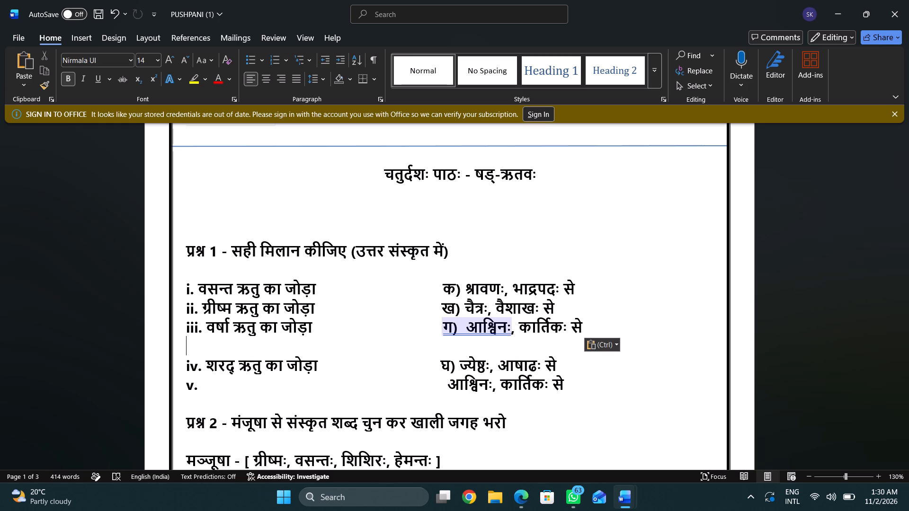
pyautogui.click(461, 330)
pyautogui.click(467, 329)
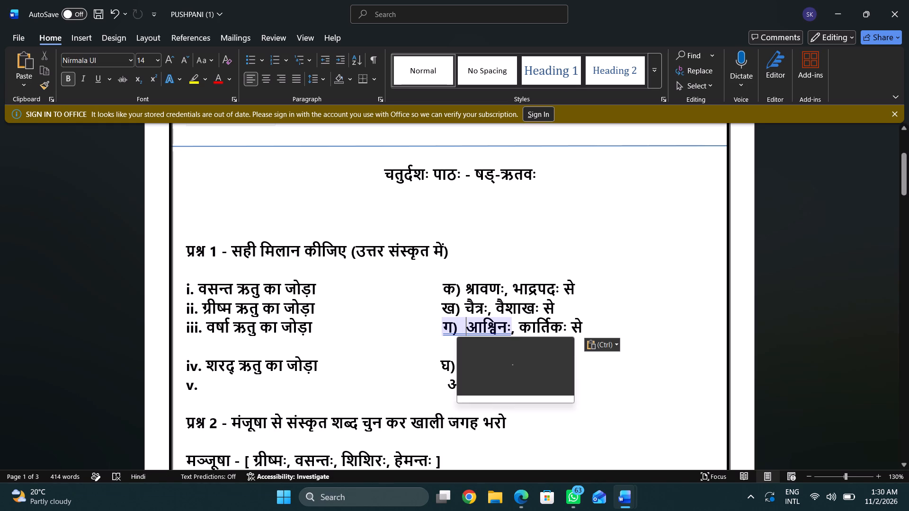
pyautogui.press('BackSpace')
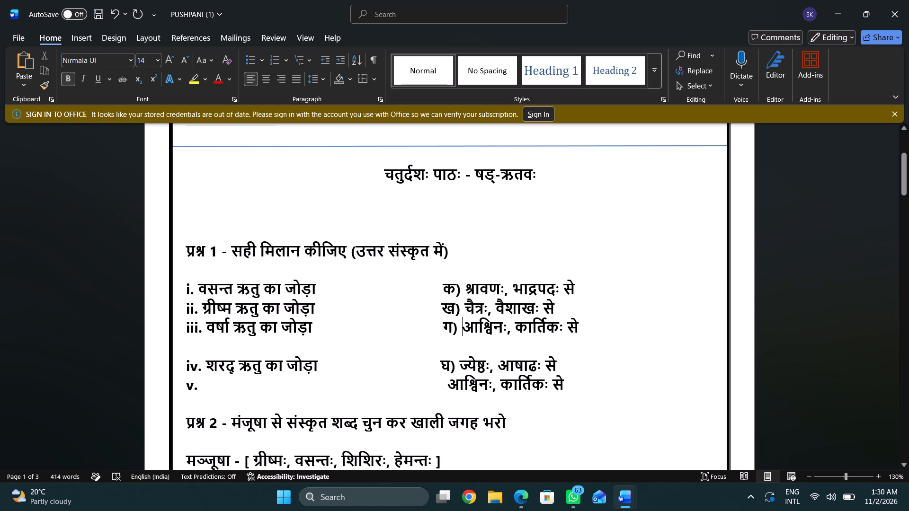
# Delete the leftover row v of प्रश्न 1 and the empty line between items iii and iv.
pyautogui.moveTo(566, 380); pyautogui.dragTo(435, 405)
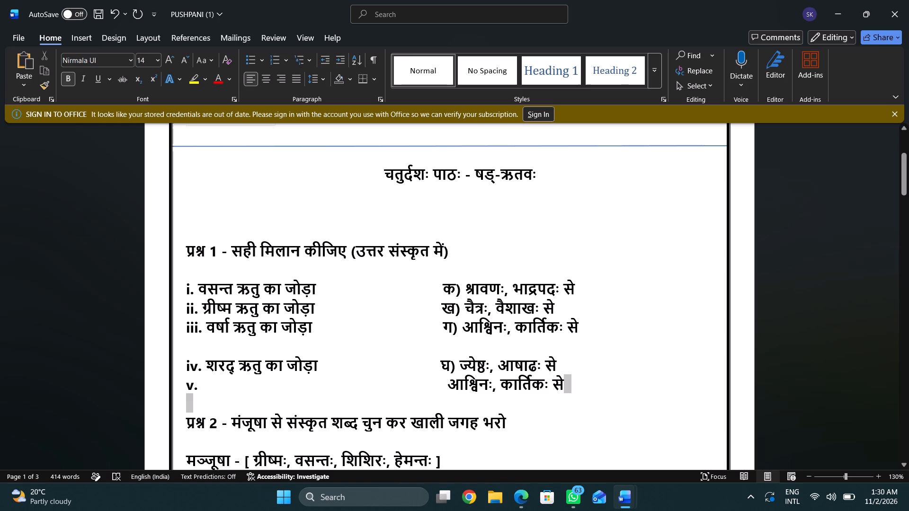
pyautogui.moveTo(435, 405); pyautogui.dragTo(188, 380)
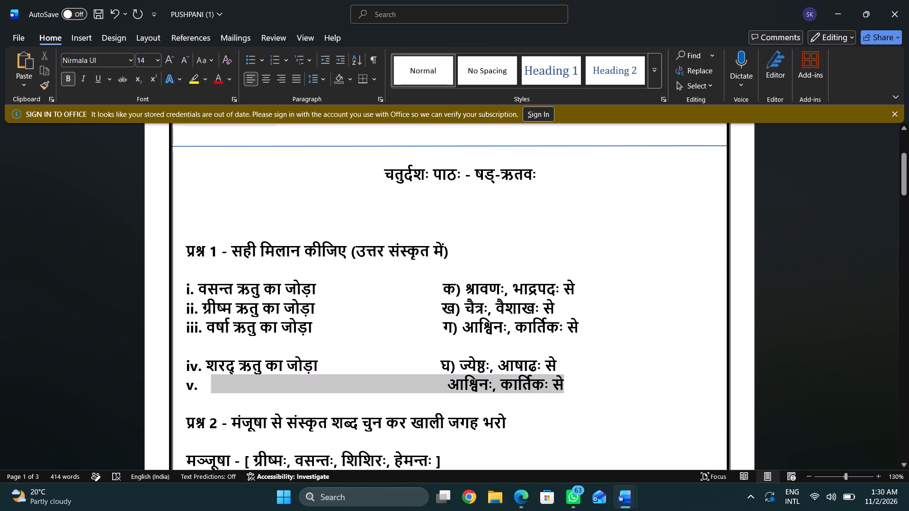
pyautogui.moveTo(188, 380); pyautogui.dragTo(159, 376)
pyautogui.press('BackSpace')
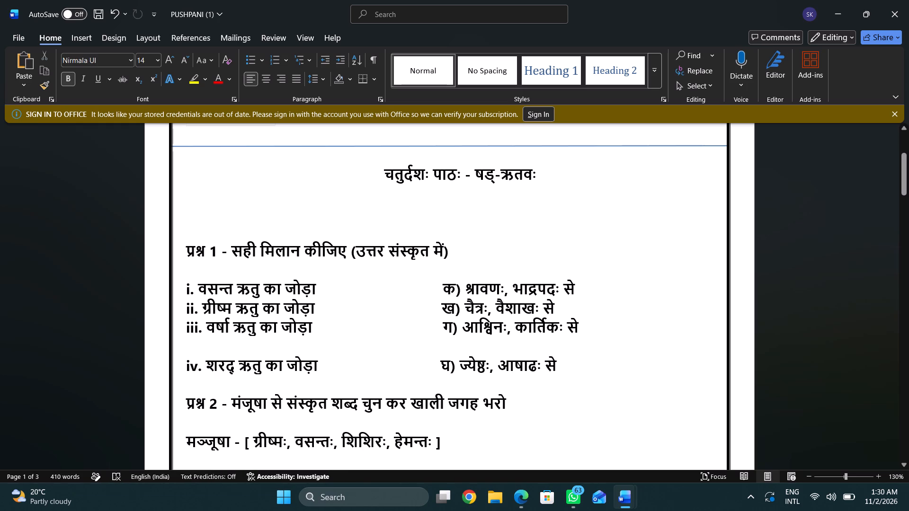
pyautogui.click(182, 361)
pyautogui.press('BackSpace')
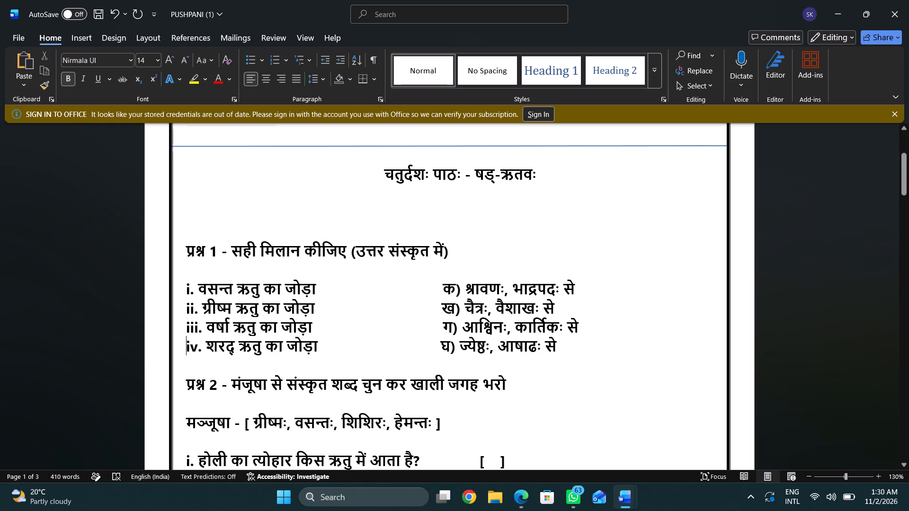
# Insert a blank line after each of items i, ii and iii of प्रश्न 1 to space the matching rows apart.
pyautogui.click(587, 282)
pyautogui.press('Return')
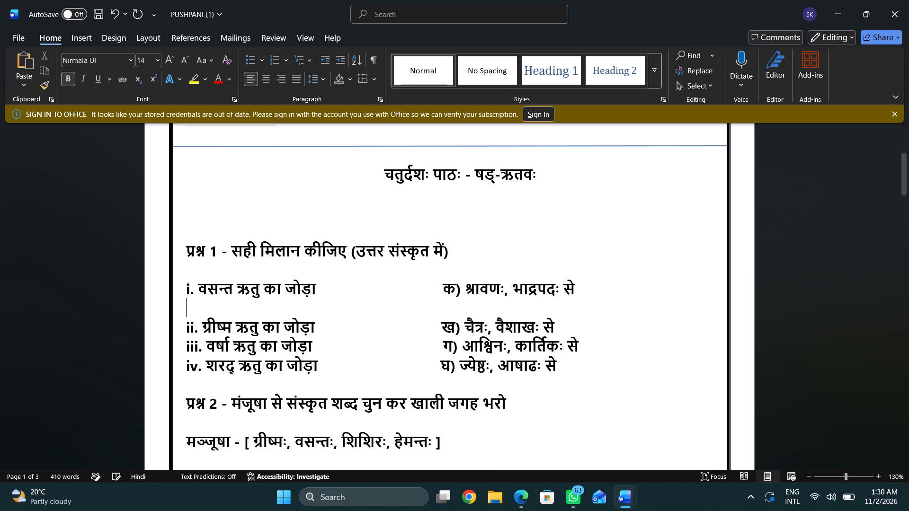
pyautogui.click(568, 322)
pyautogui.press('Return')
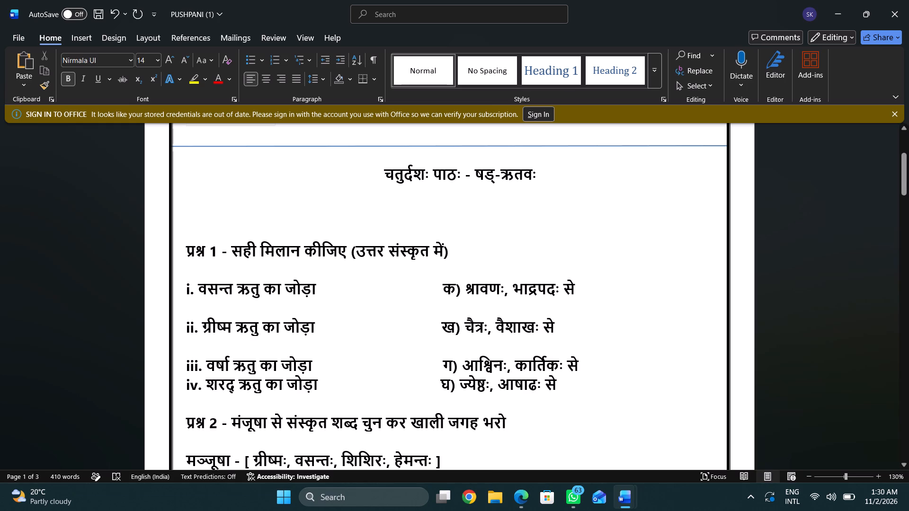
pyautogui.click(597, 356)
pyautogui.press('Return')
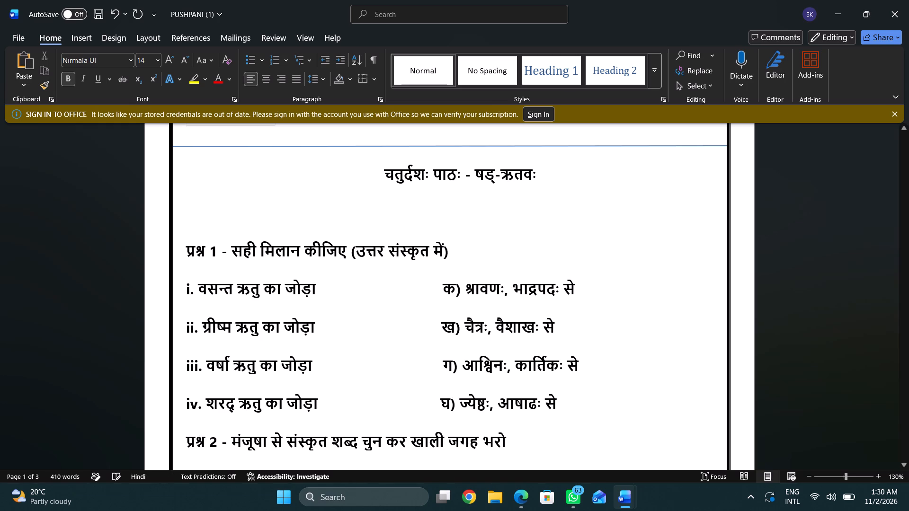
# Remove the bold formatting from matching rows i to iv of प्रश्न 1.
pyautogui.scroll(-1, 640, 377)
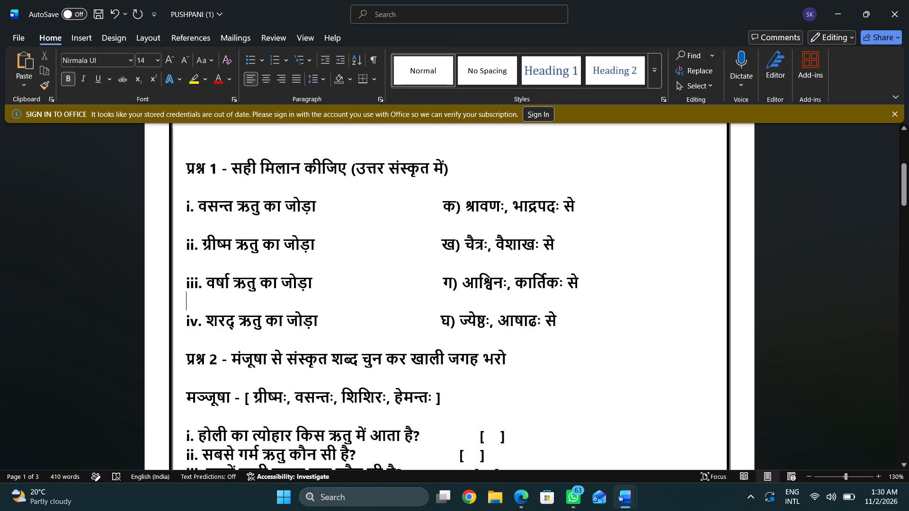
pyautogui.moveTo(185, 203); pyautogui.dragTo(199, 207)
pyautogui.moveTo(199, 207); pyautogui.dragTo(581, 340)
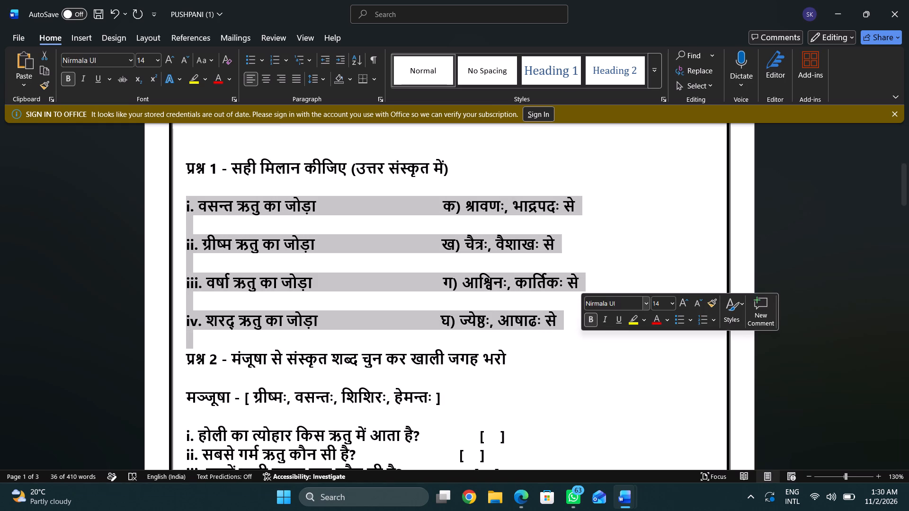
pyautogui.click(591, 318)
pyautogui.moveTo(591, 318); pyautogui.dragTo(472, 226)
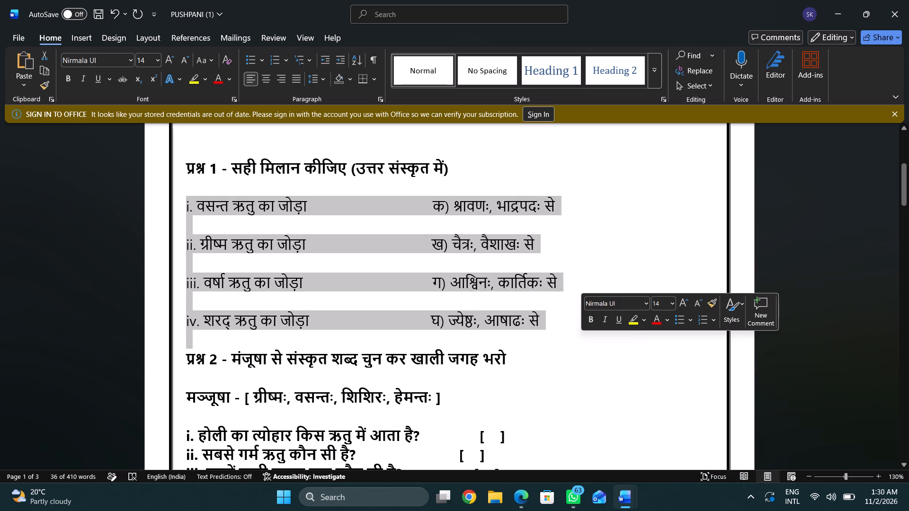
# Delete (उत्तर संस्कृत में) from the प्रश्न 1 heading, leaving सही मिलान कीजिए.
pyautogui.moveTo(354, 166); pyautogui.dragTo(435, 176)
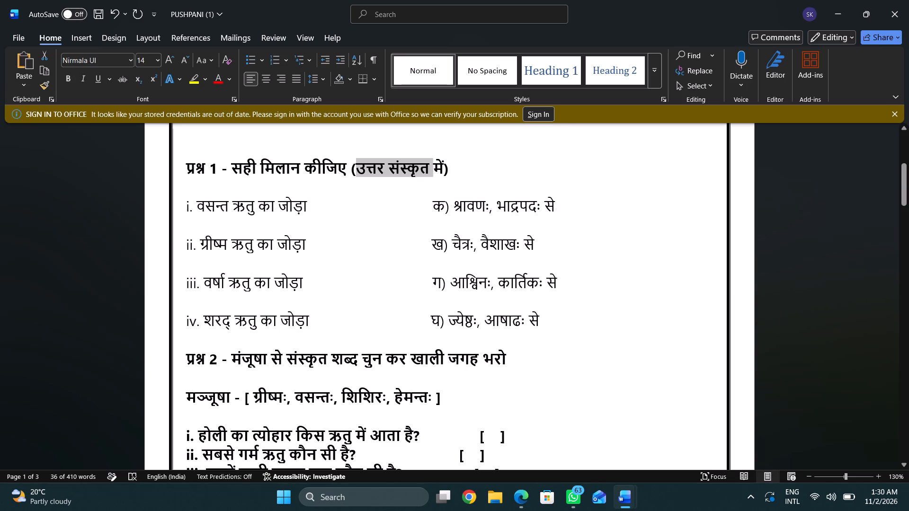
pyautogui.moveTo(435, 176); pyautogui.dragTo(448, 172)
pyautogui.click(448, 172)
pyautogui.moveTo(447, 171); pyautogui.dragTo(354, 173)
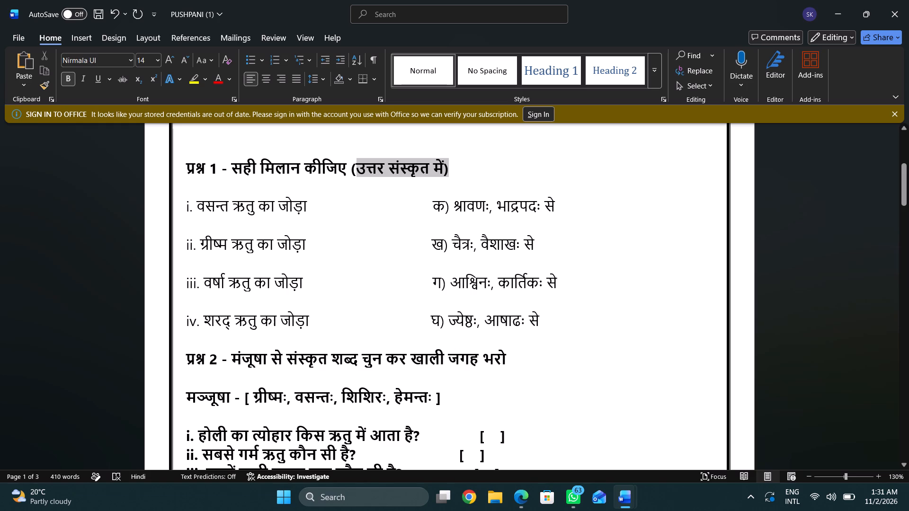
pyautogui.moveTo(354, 173); pyautogui.dragTo(350, 169)
pyautogui.press('BackSpace')
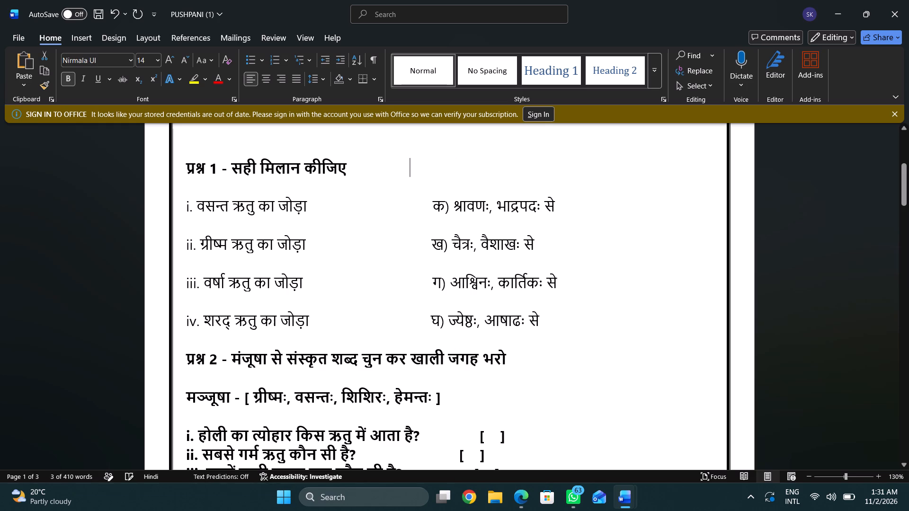
# Switch to the PUSHPANI document and copy the dotted blank from line (घ) about कौसुम्भः, just above प्रश्न 3.
pyautogui.scroll(-1, 350, 169)
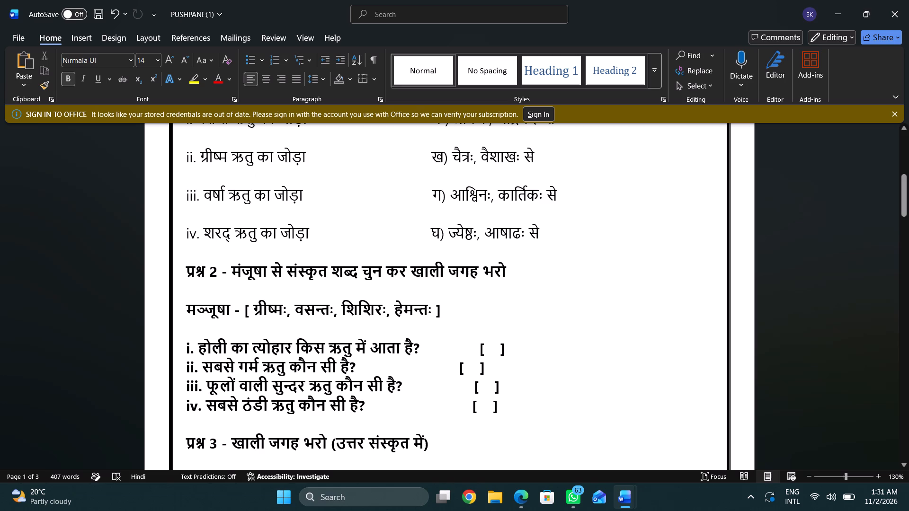
pyautogui.click(432, 342)
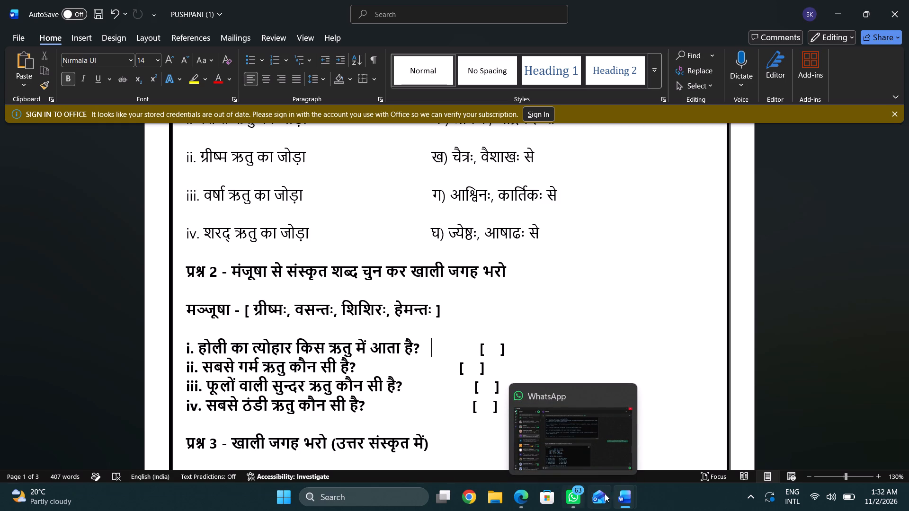
pyautogui.click(625, 490)
pyautogui.click(599, 459)
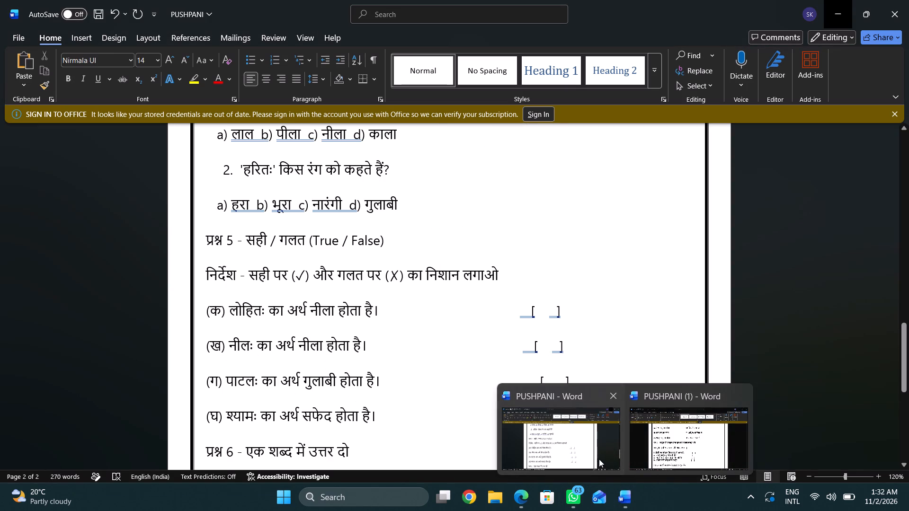
pyautogui.scroll(3, 490, 314)
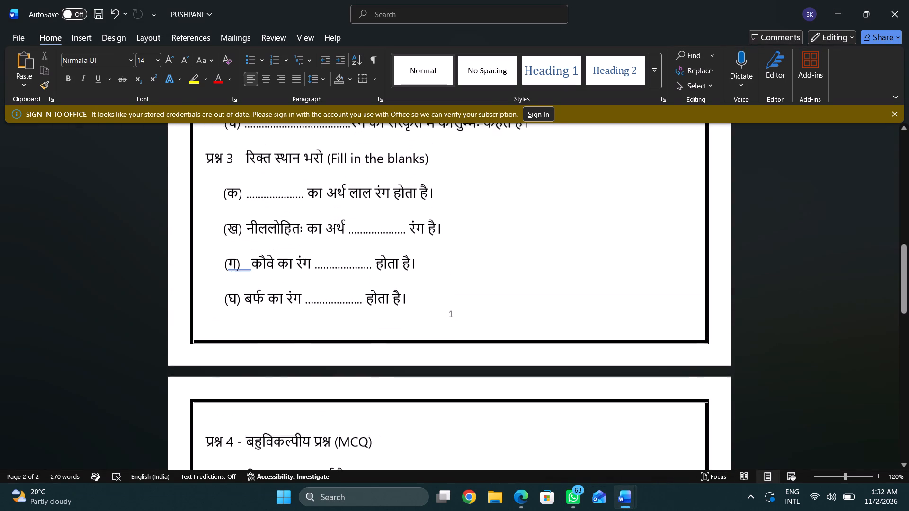
pyautogui.scroll(2, 490, 314)
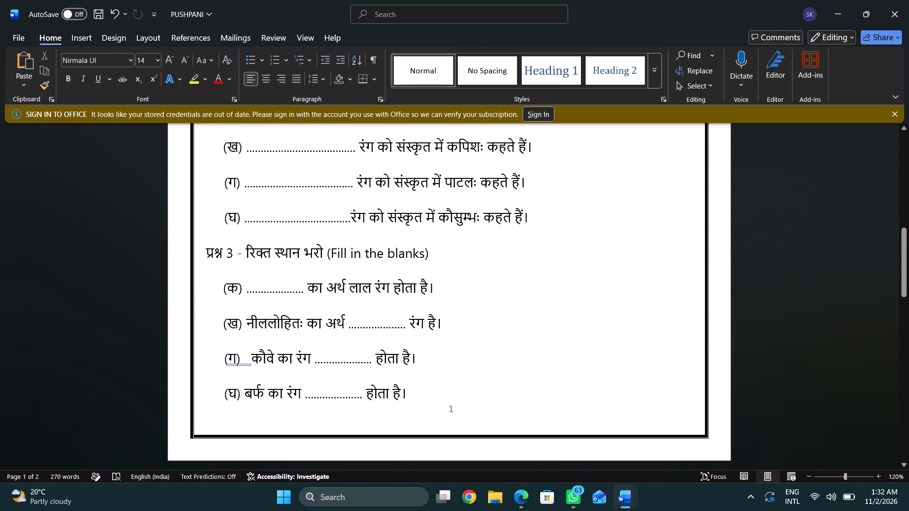
pyautogui.moveTo(302, 290); pyautogui.dragTo(281, 290)
pyautogui.moveTo(281, 290); pyautogui.dragTo(257, 295)
pyautogui.click(257, 295)
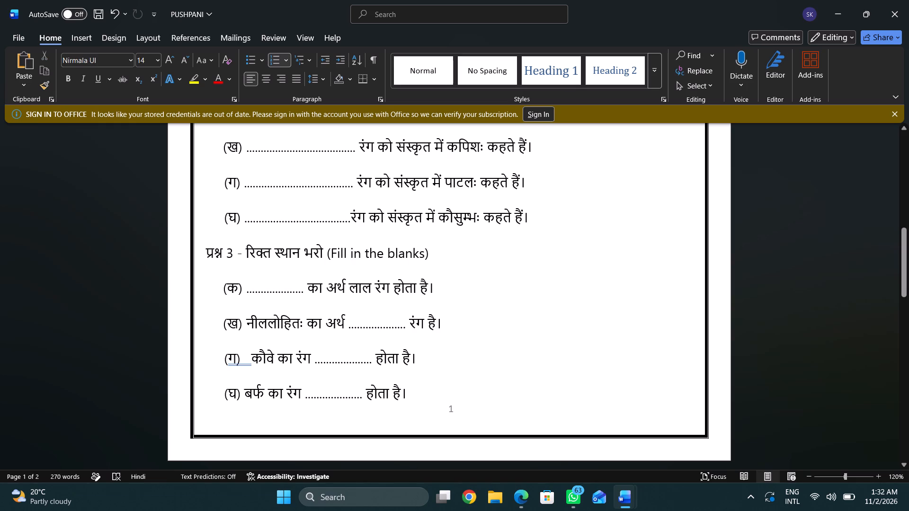
pyautogui.moveTo(349, 221); pyautogui.dragTo(243, 222)
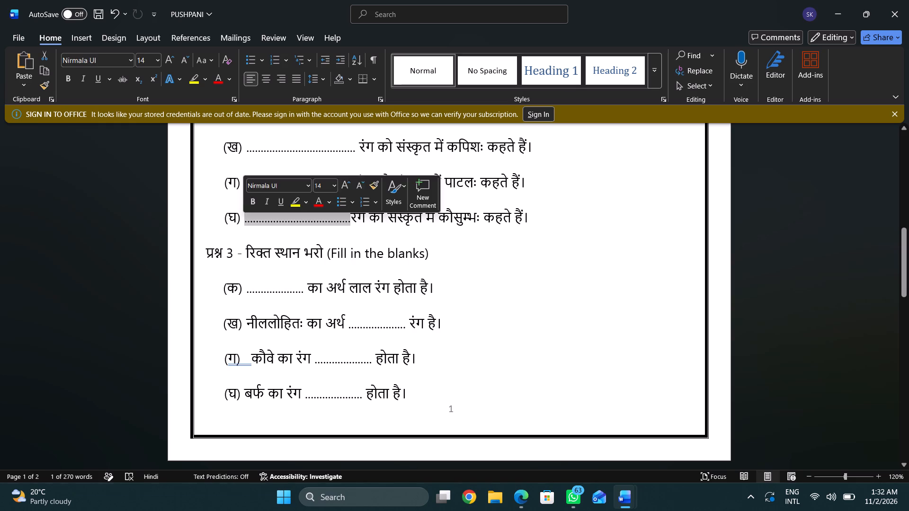
pyautogui.hotkey('ctrl', 'c')
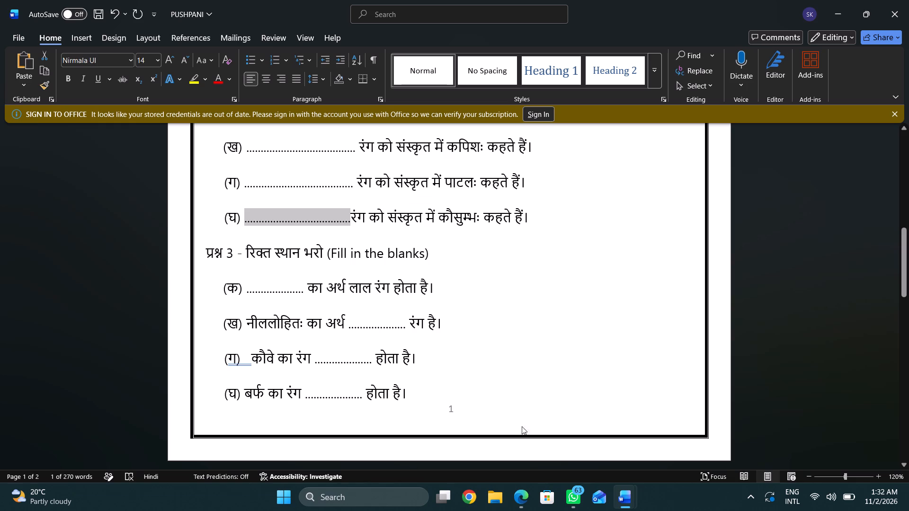
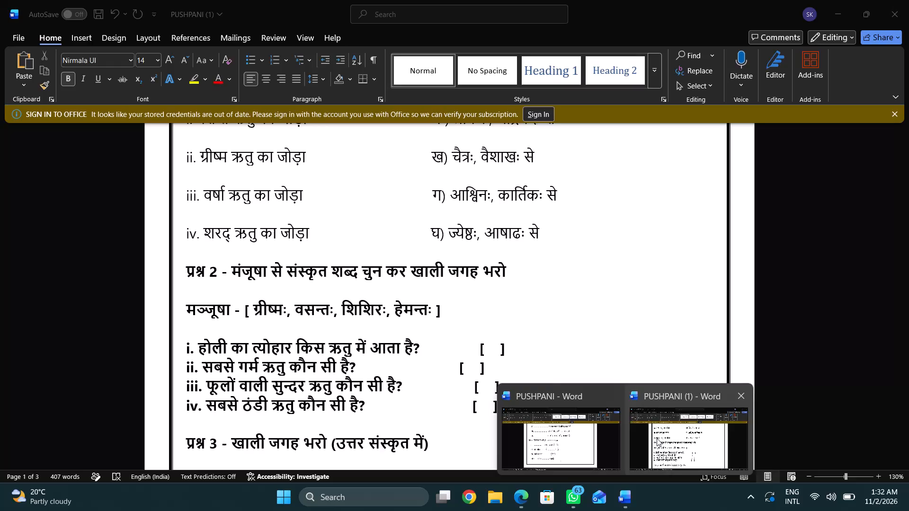
# Switch to the PUSHPANI (1) document and paste the copied dotted blank after item i of प्रश्न 2, preceded by three extra spaces.
pyautogui.click(657, 438)
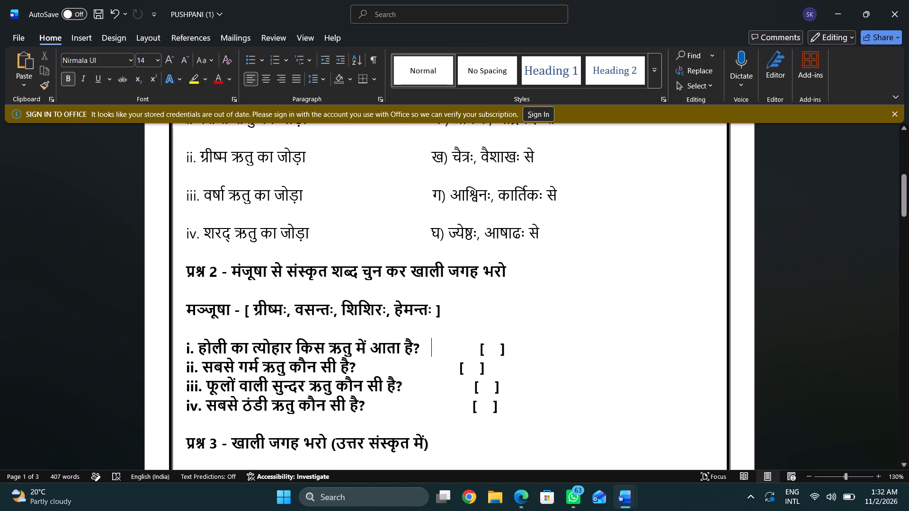
pyautogui.click(428, 347)
pyautogui.press('space')
pyautogui.press('space')
pyautogui.press('space')
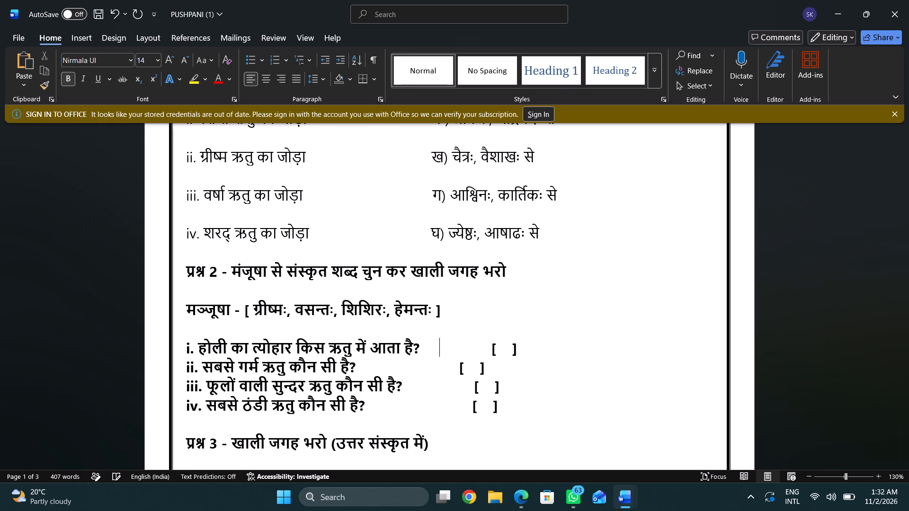
pyautogui.hotkey('ctrl', 'v')
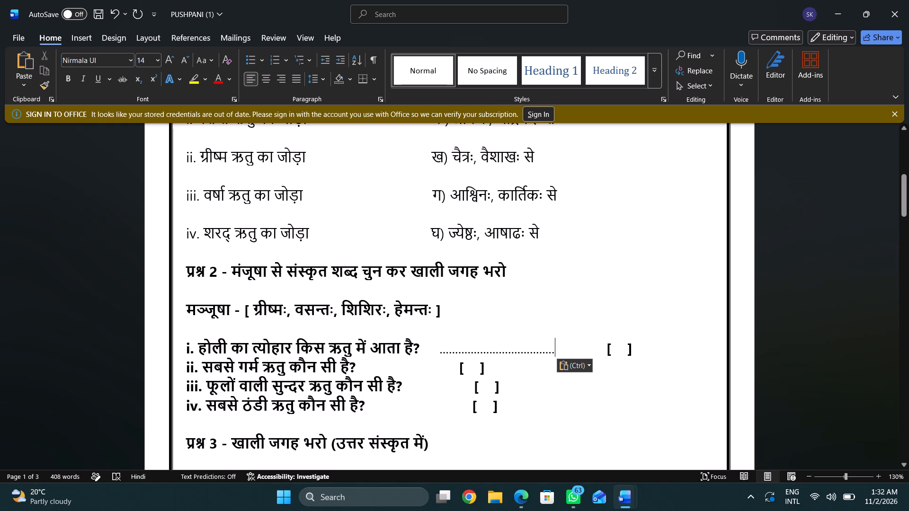
# Copy item i's opening square bracket and paste it directly before the dotted blank in प्रश्न 2.
pyautogui.moveTo(609, 347); pyautogui.dragTo(607, 352)
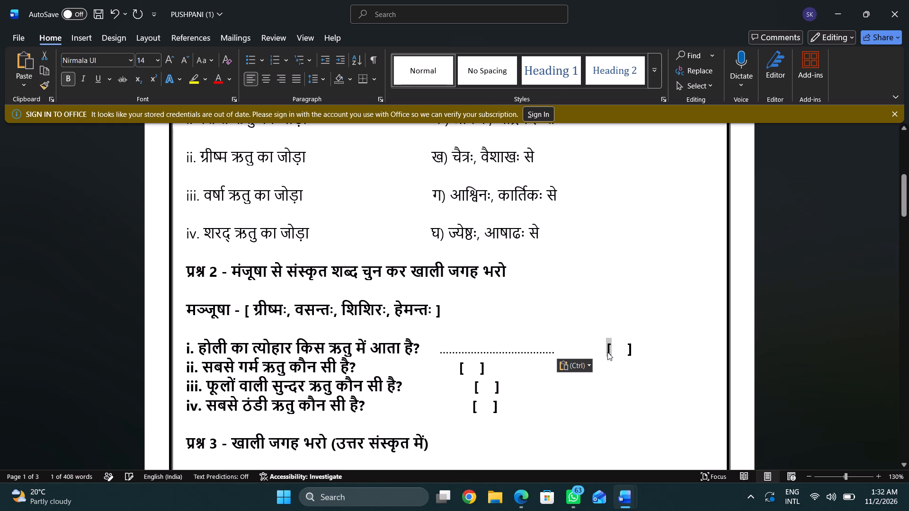
pyautogui.hotkey('ctrl', 'c')
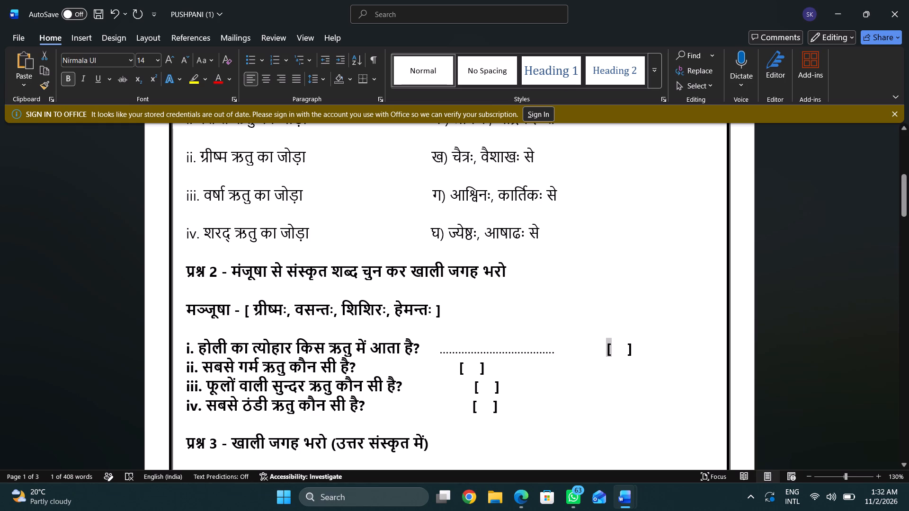
pyautogui.click(439, 350)
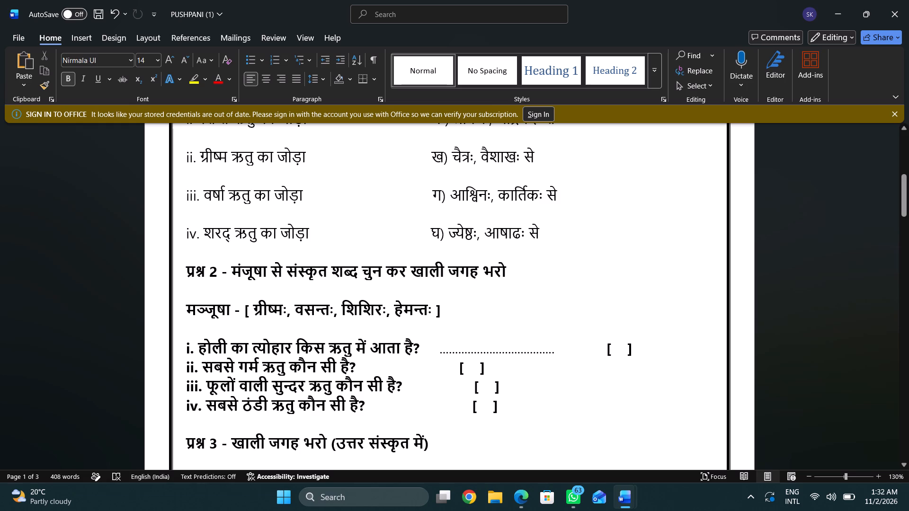
pyautogui.hotkey('ctrl', 'v')
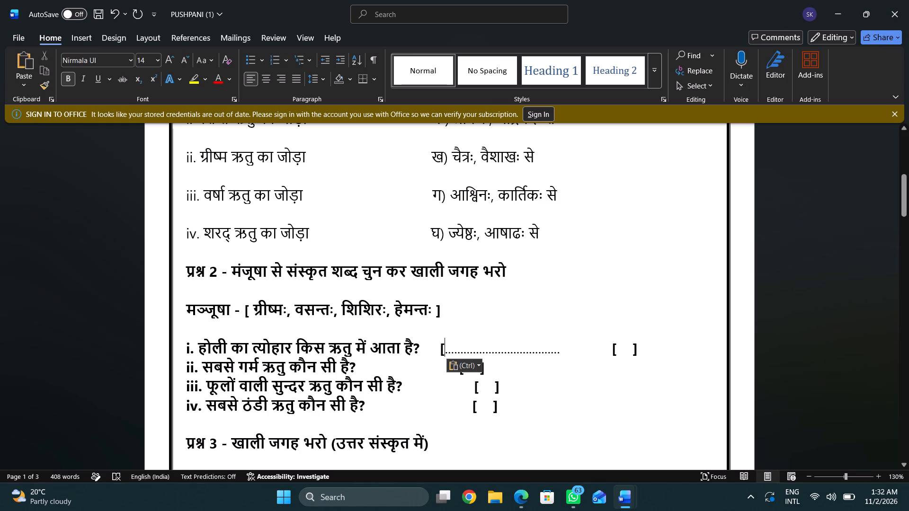
# Delete the original opening bracket and spare spaces in item i of प्रश्न 2 so the closing bracket directly follows the dots.
pyautogui.click(630, 349)
pyautogui.press('BackSpace')
pyautogui.press('BackSpace')
pyautogui.press('BackSpace')
pyautogui.press('BackSpace')
pyautogui.press('BackSpace')
pyautogui.press('BackSpace')
pyautogui.press('BackSpace')
pyautogui.press('BackSpace')
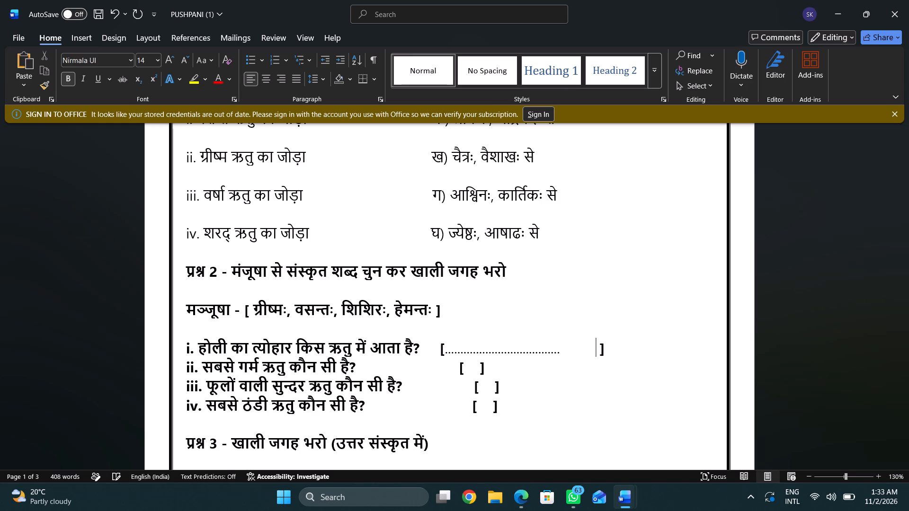
pyautogui.press('BackSpace')
pyautogui.press('BackSpace')
pyautogui.press('BackSpace')
pyautogui.press('BackSpace')
pyautogui.press('BackSpace')
pyautogui.press('BackSpace')
pyautogui.press('BackSpace')
pyautogui.press('BackSpace')
pyautogui.press('BackSpace')
pyautogui.click(565, 349)
pyautogui.press('BackSpace')
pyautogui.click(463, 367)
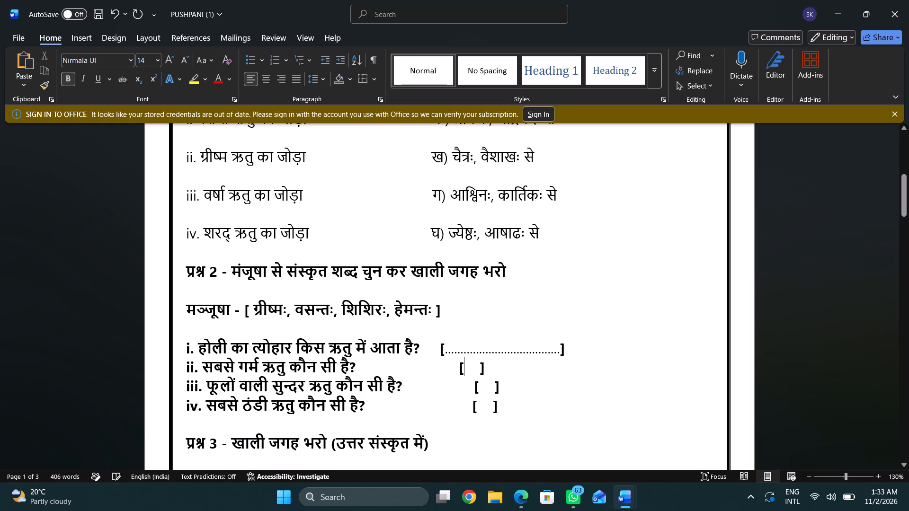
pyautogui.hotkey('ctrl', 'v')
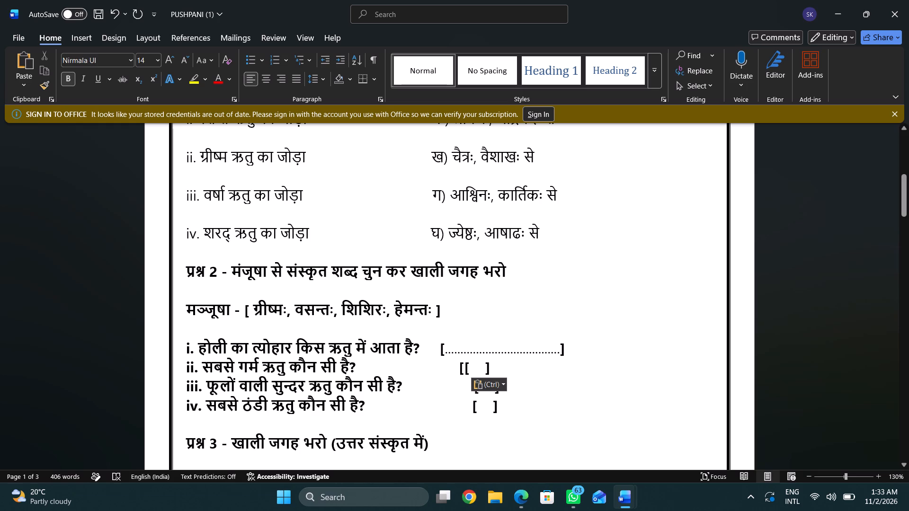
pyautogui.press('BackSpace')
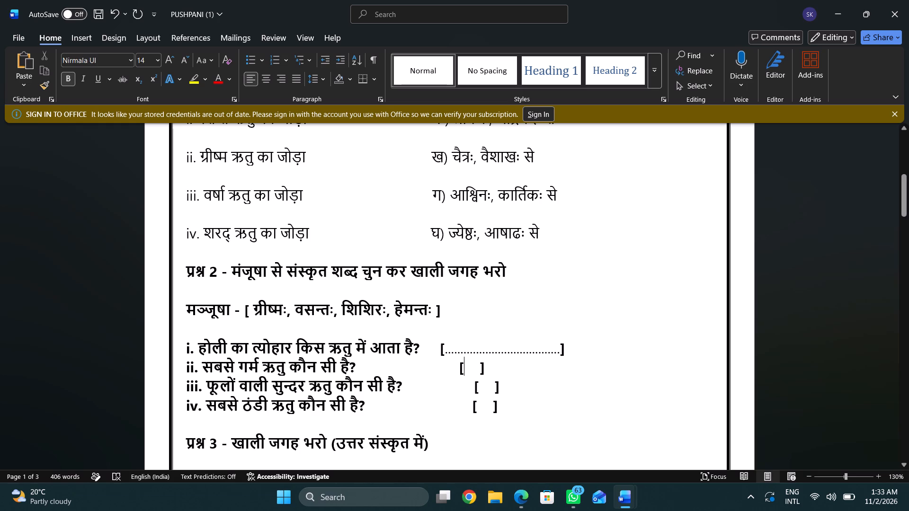
# Copy item i's bracketed dotted blank into item ii of प्रश्न 2 in line with it, and remove item ii's old empty brackets.
pyautogui.moveTo(565, 350); pyautogui.dragTo(434, 352)
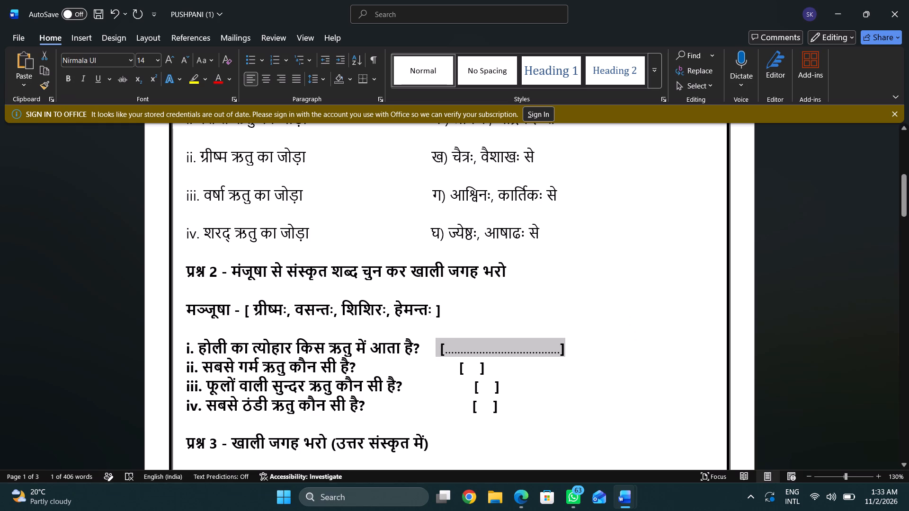
pyautogui.hotkey('ctrl', 'c')
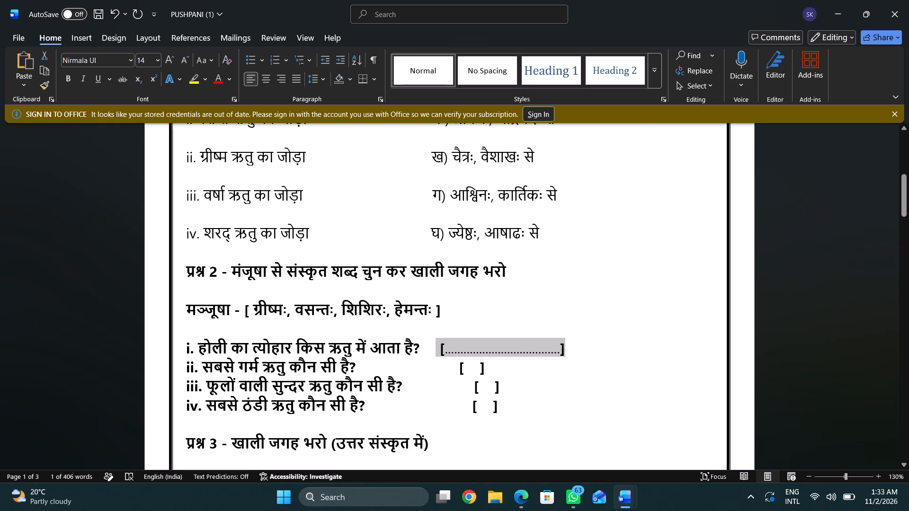
pyautogui.click(441, 371)
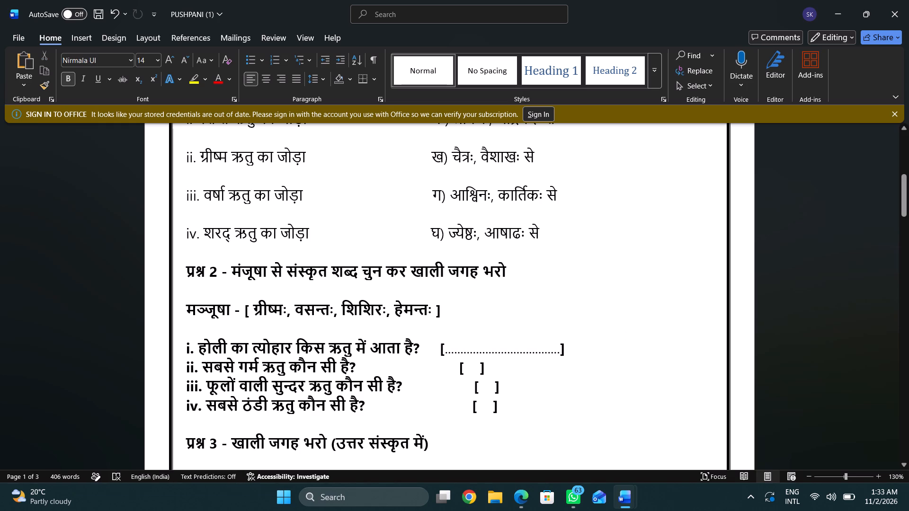
pyautogui.hotkey('ctrl', 'v')
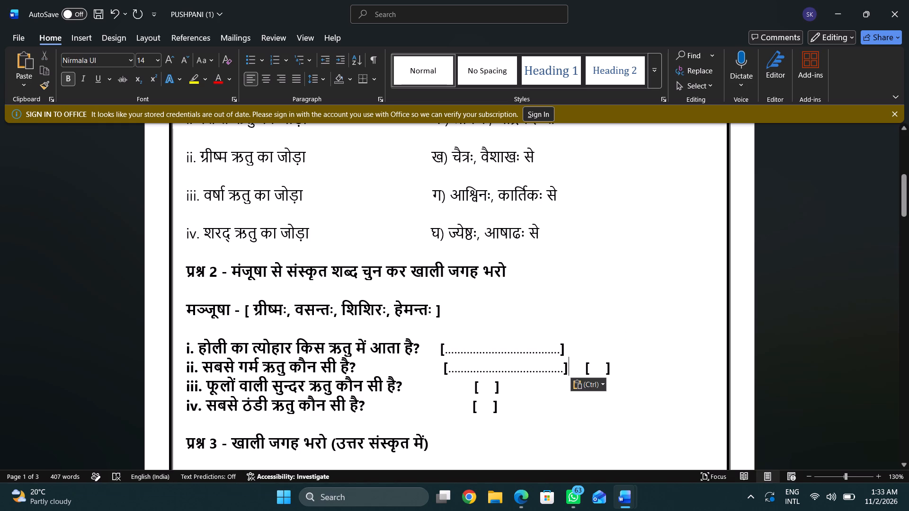
pyautogui.click(615, 368)
pyautogui.press('BackSpace')
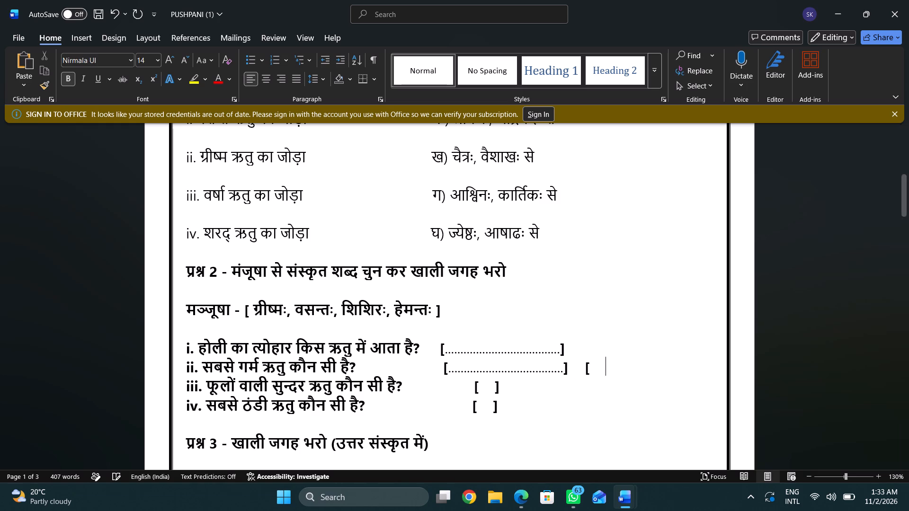
pyautogui.press('BackSpace')
pyautogui.press('BackSpace')
pyautogui.press('BackSpace')
pyautogui.press('BackSpace')
pyautogui.press('BackSpace')
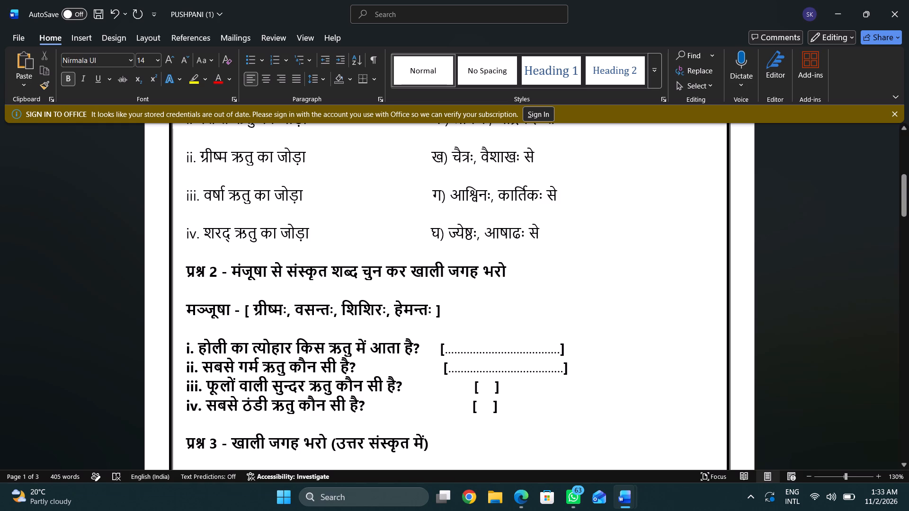
# Paste the bracketed dotted blank into items iii and iv of प्रश्न 2 and remove their old empty brackets.
pyautogui.click(446, 391)
pyautogui.hotkey('ctrl', 'v')
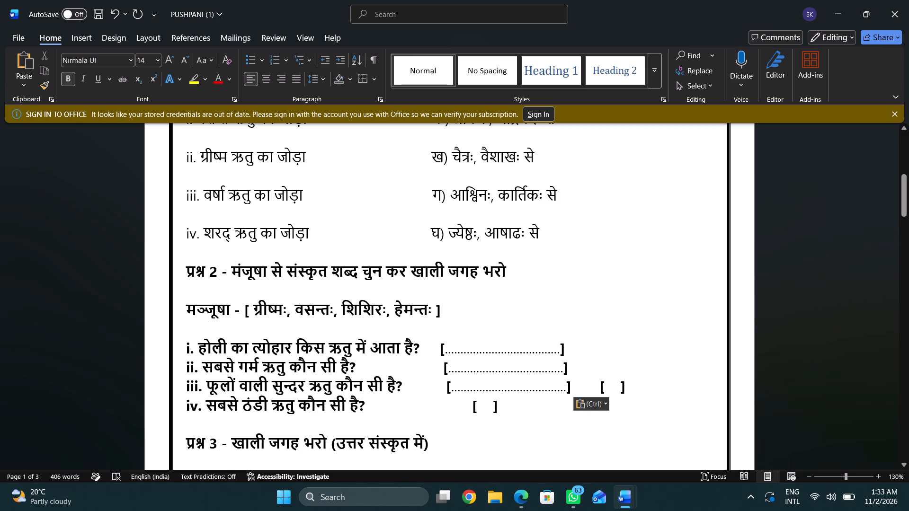
pyautogui.click(448, 407)
pyautogui.hotkey('ctrl', 'v')
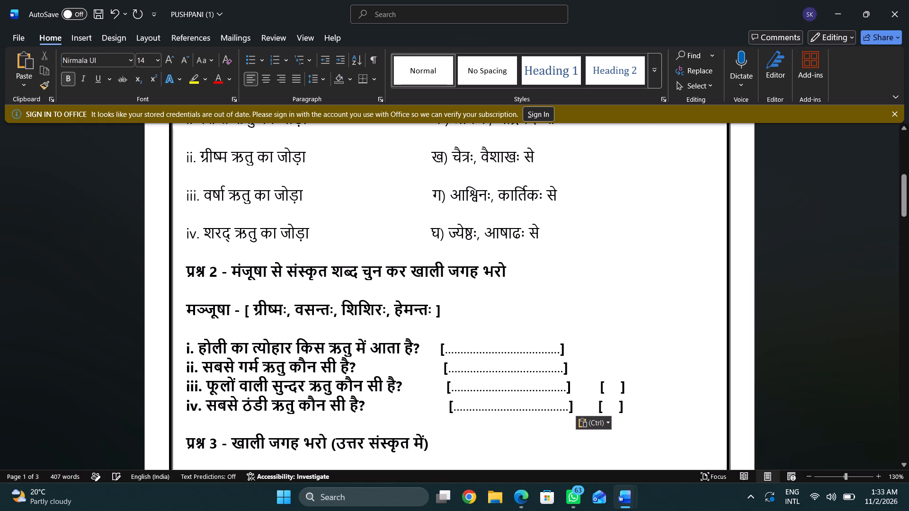
pyautogui.click(603, 388)
pyautogui.moveTo(603, 388); pyautogui.dragTo(615, 388)
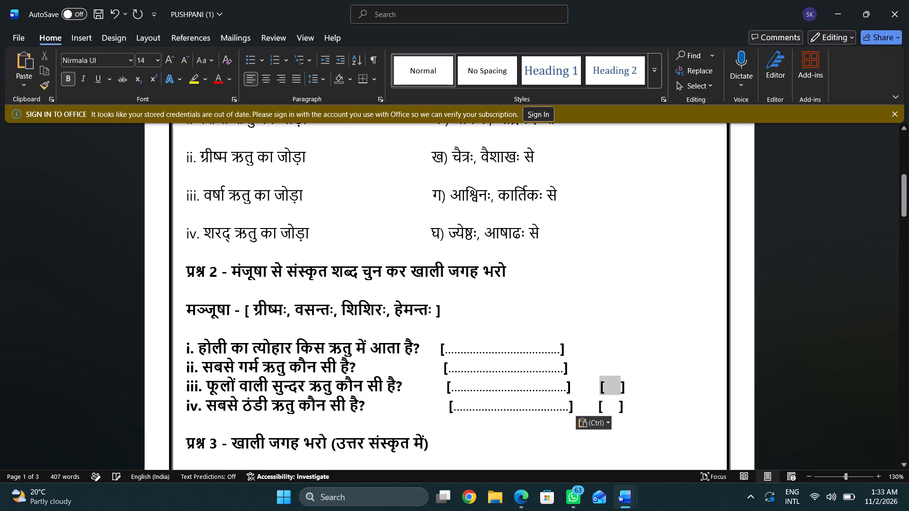
pyautogui.moveTo(615, 388); pyautogui.dragTo(645, 389)
pyautogui.press('BackSpace')
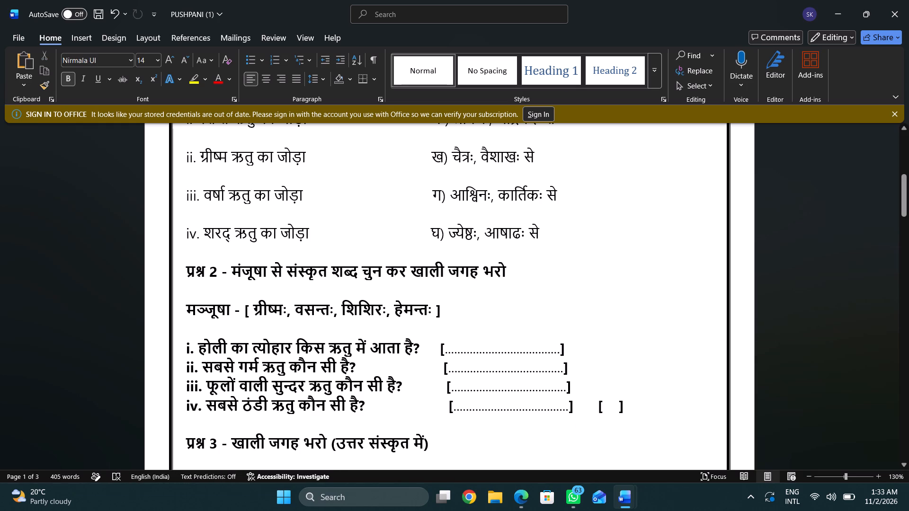
pyautogui.moveTo(622, 408); pyautogui.dragTo(605, 411)
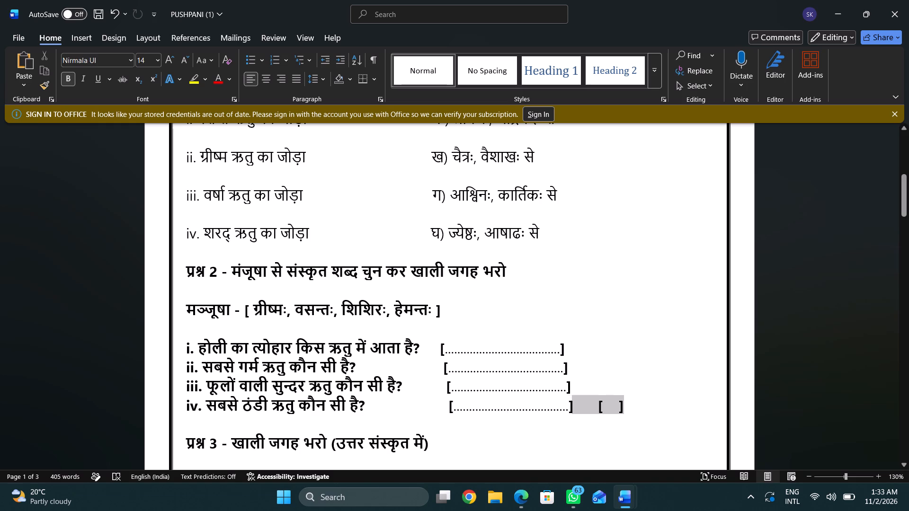
pyautogui.moveTo(605, 411); pyautogui.dragTo(602, 411)
pyautogui.press('BackSpace')
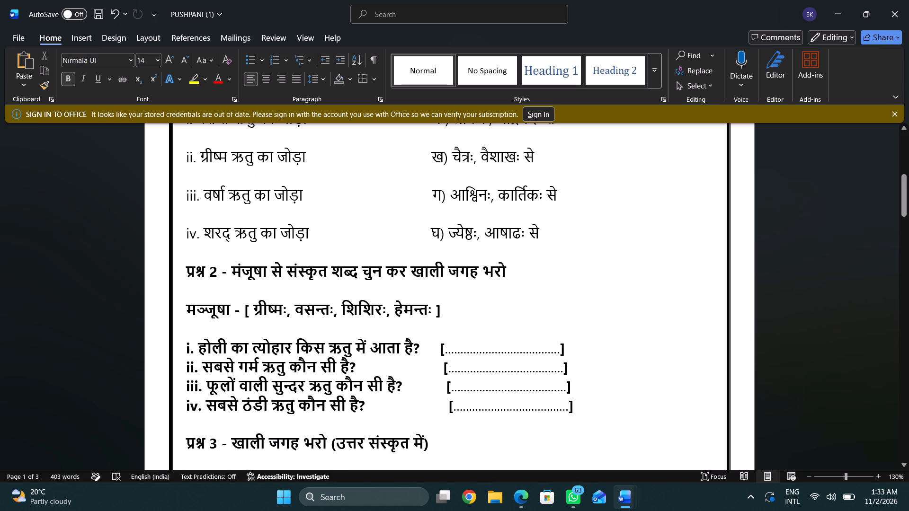
# Copy the dots inside item i's brackets in प्रश्न 2 and paste them before the closing bracket to roughly double the blank's length.
pyautogui.moveTo(446, 352); pyautogui.dragTo(473, 352)
pyautogui.moveTo(473, 352); pyautogui.dragTo(552, 350)
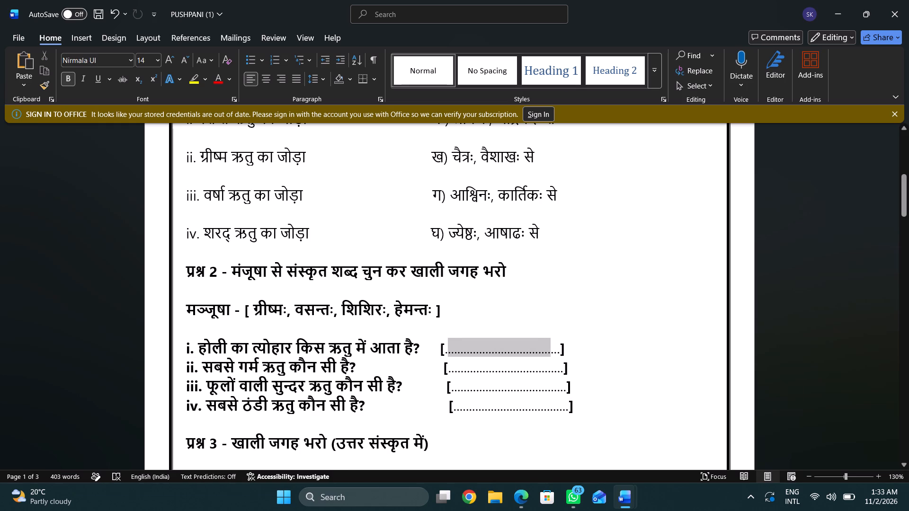
pyautogui.moveTo(552, 350); pyautogui.dragTo(555, 350)
pyautogui.hotkey('ctrl', 'c')
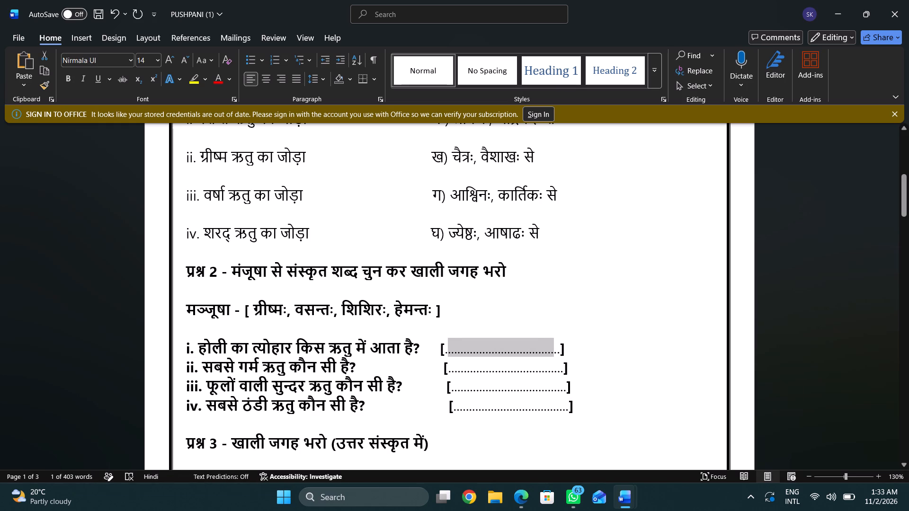
pyautogui.click(555, 350)
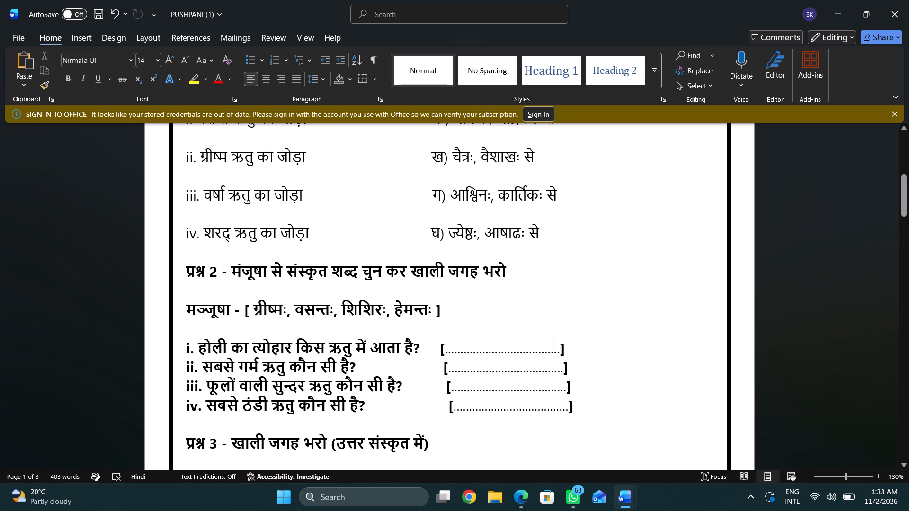
pyautogui.hotkey('ctrl', 'v')
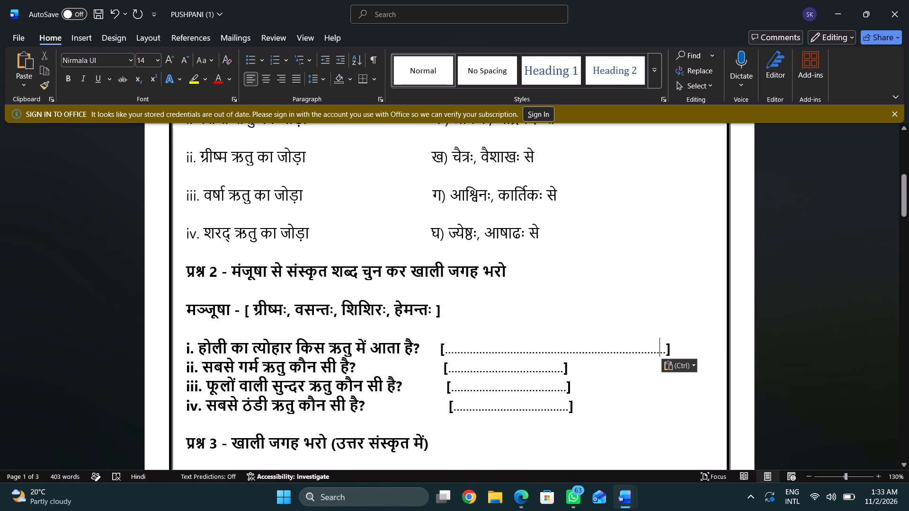
# Paste the same run of dots into the bracketed blanks of items ii, iii and iv of प्रश्न 2.
pyautogui.click(546, 369)
pyautogui.hotkey('ctrl', 'v')
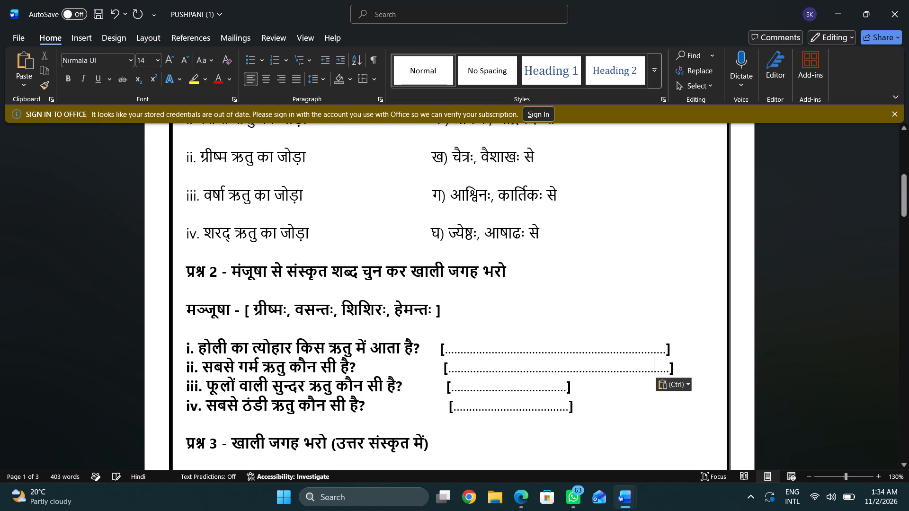
pyautogui.click(546, 387)
pyautogui.hotkey('ctrl', 'c')
pyautogui.hotkey('ctrl', 'c')
pyautogui.hotkey('ctrl', 'c')
pyautogui.hotkey('ctrl', 'v')
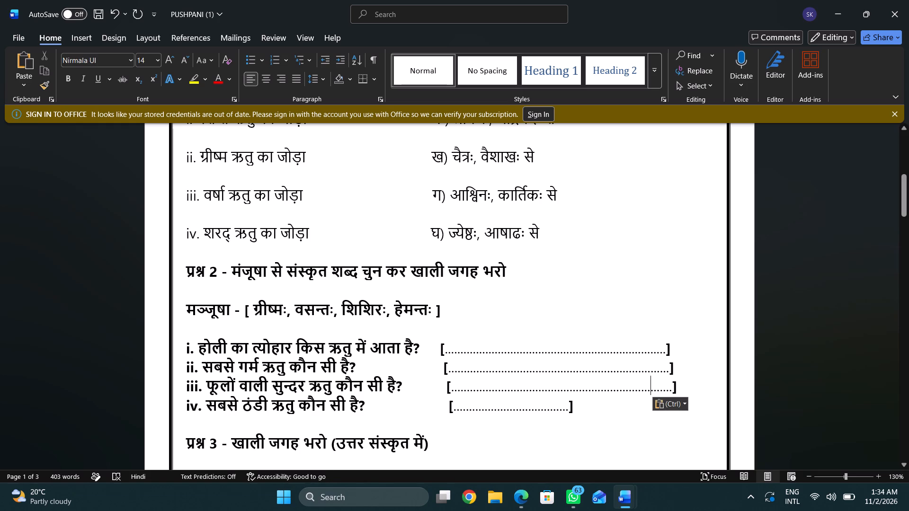
pyautogui.click(544, 412)
pyautogui.hotkey('ctrl', 'v')
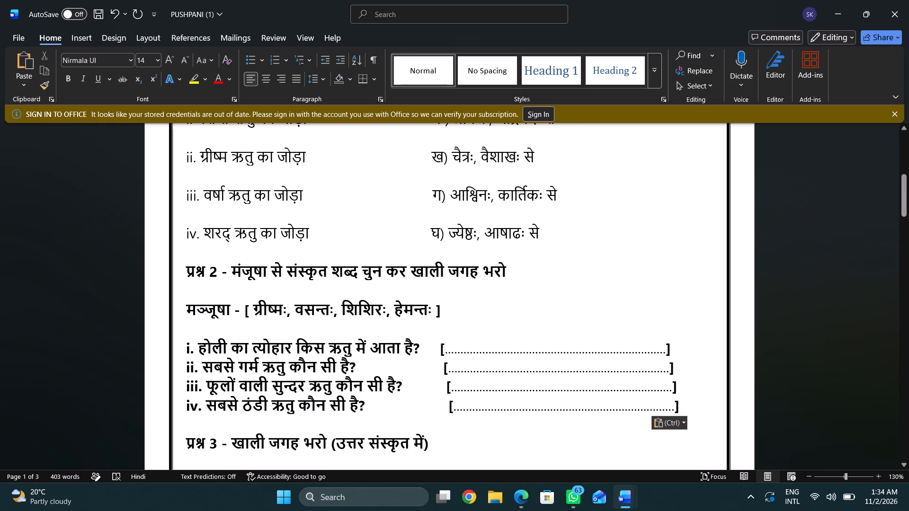
# Delete the opening and closing square brackets around the dotted blanks of items iv and iii in प्रश्न 2.
pyautogui.scroll(-2, 544, 412)
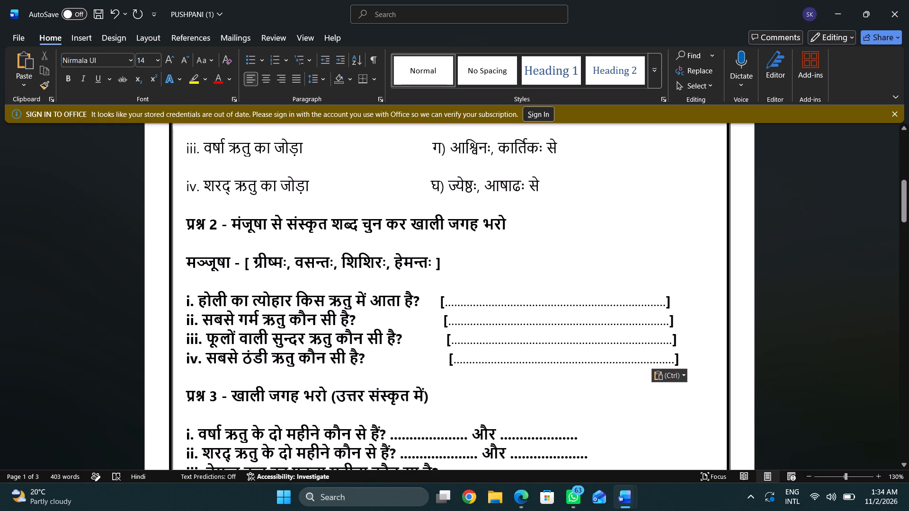
pyautogui.click(681, 357)
pyautogui.press('BackSpace')
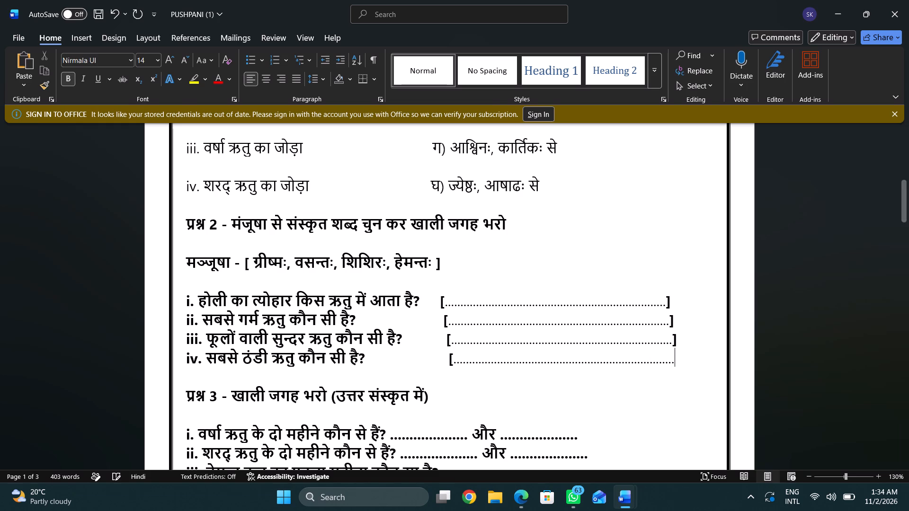
pyautogui.click(456, 362)
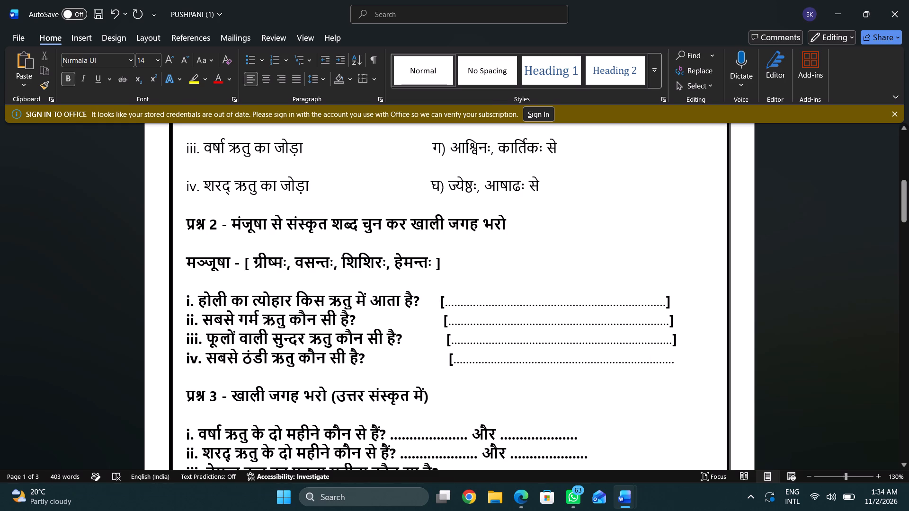
pyautogui.press('BackSpace')
pyautogui.press('BackSpace')
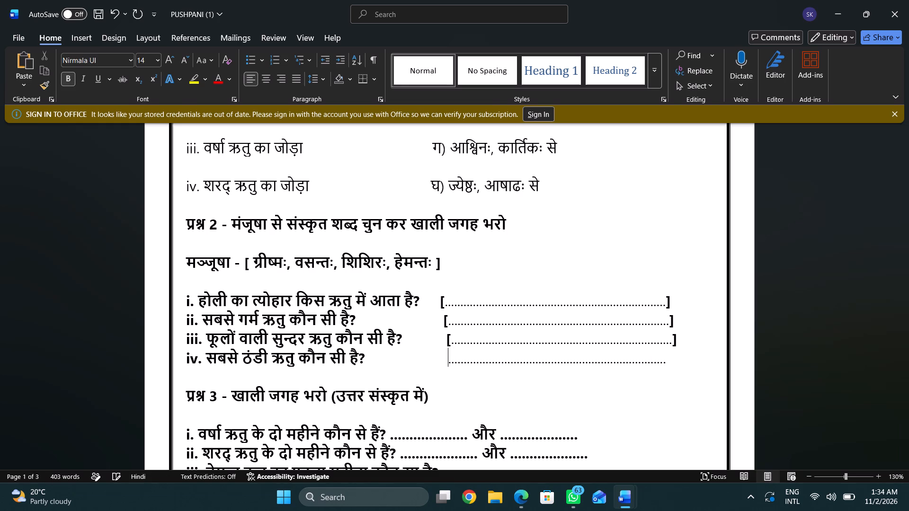
pyautogui.click(680, 338)
pyautogui.press('BackSpace')
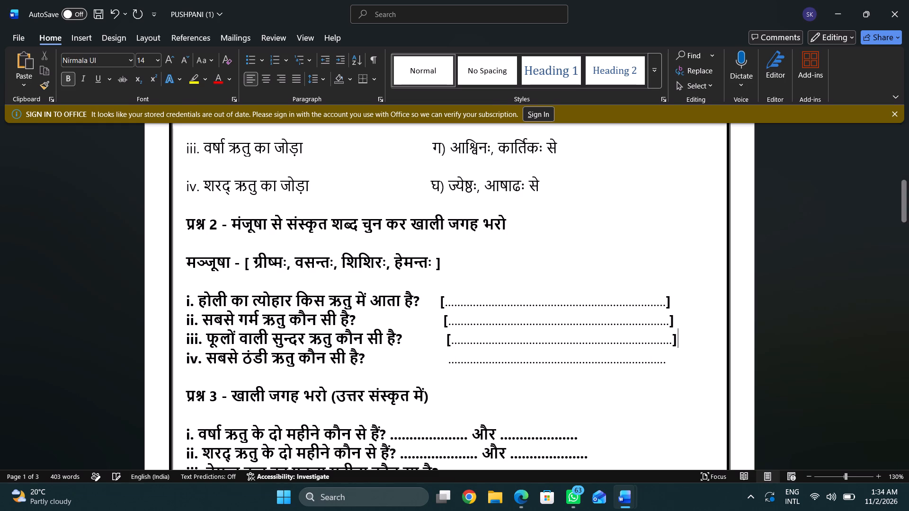
pyautogui.press('BackSpace')
pyautogui.click(453, 343)
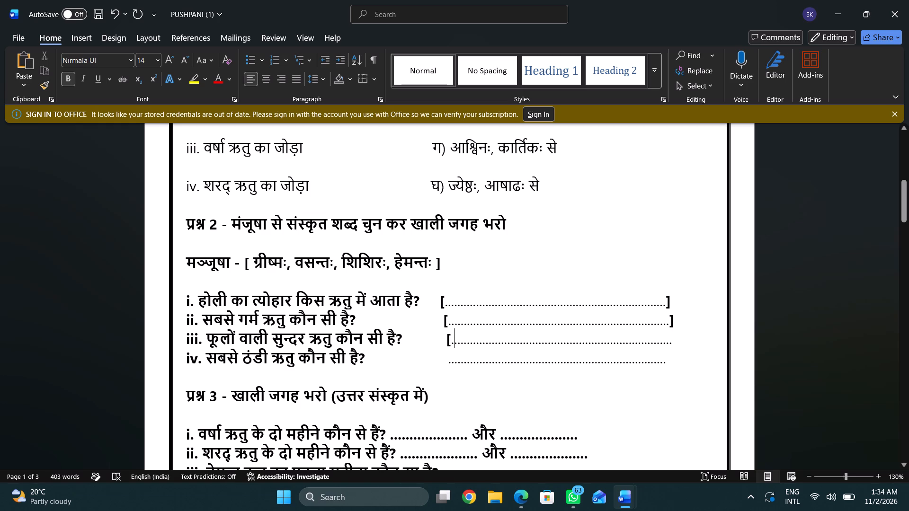
pyautogui.press('BackSpace')
pyautogui.press('BackSpace')
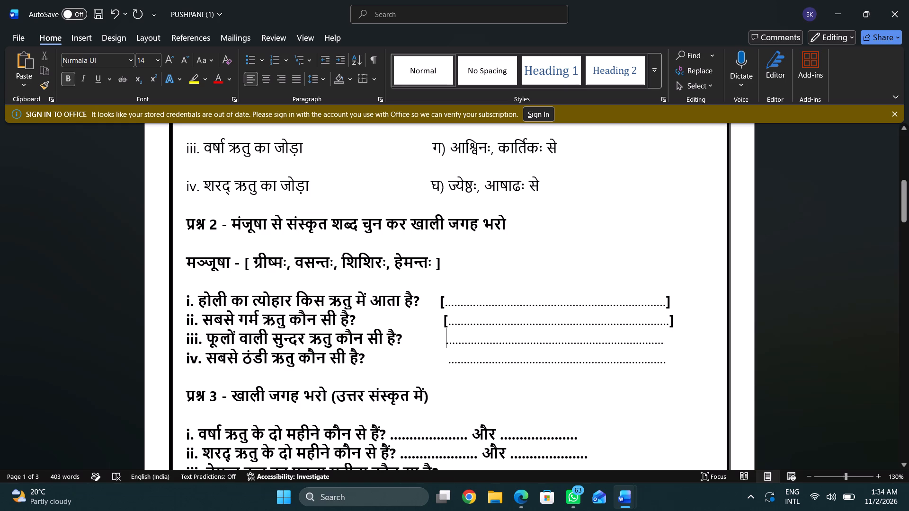
# Delete the opening and closing square brackets around the dotted blanks of items ii and i in प्रश्न 2.
pyautogui.click(678, 320)
pyautogui.press('BackSpace')
pyautogui.press('BackSpace')
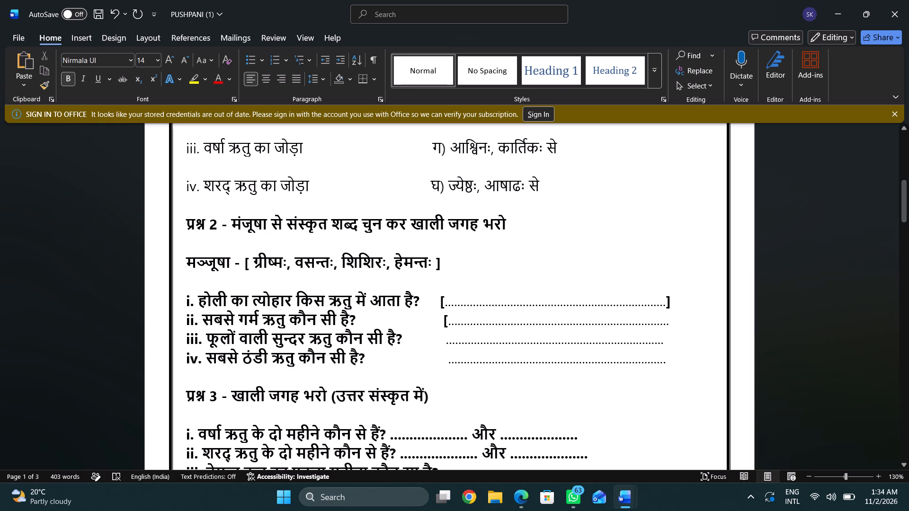
pyautogui.click(449, 320)
pyautogui.press('BackSpace')
pyautogui.press('BackSpace')
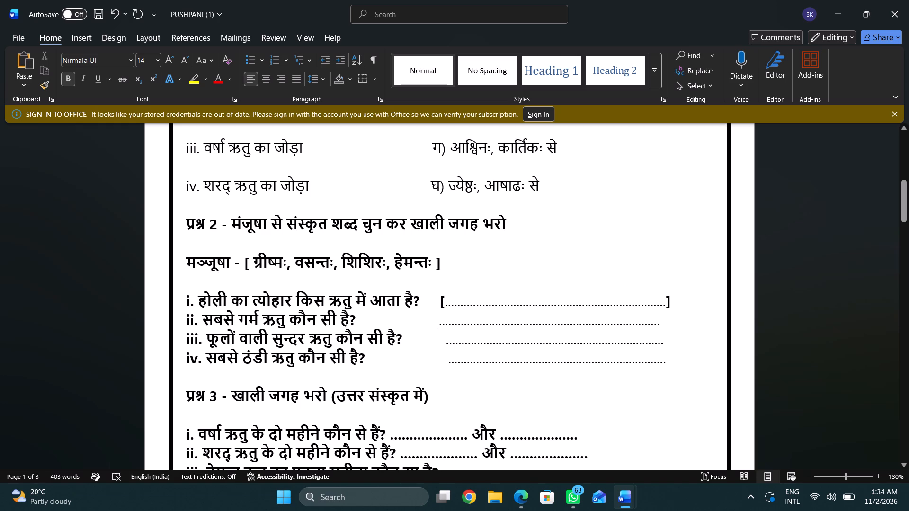
pyautogui.click(671, 300)
pyautogui.press('BackSpace')
pyautogui.click(446, 300)
pyautogui.press('BackSpace')
pyautogui.press('BackSpace')
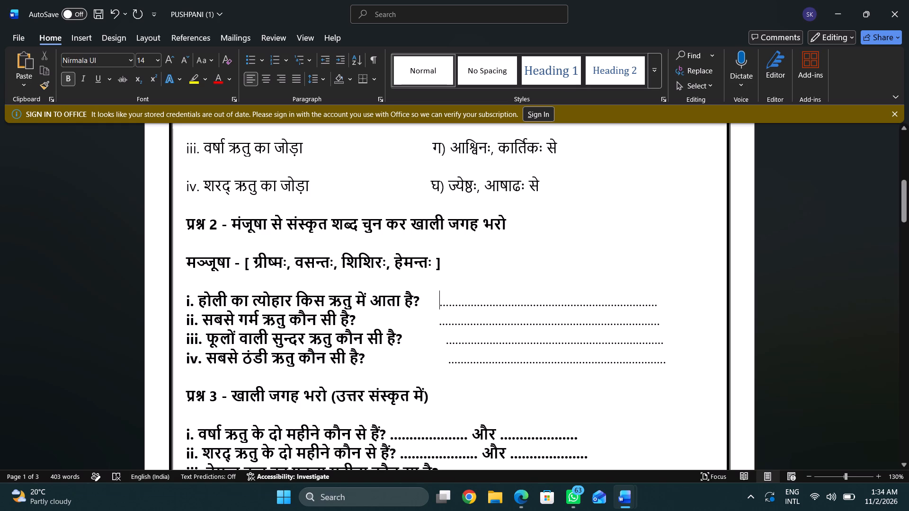
# Insert one empty line after each of items i, ii and iii of प्रश्न 2 to space out the questions.
pyautogui.click(660, 302)
pyautogui.press('Return')
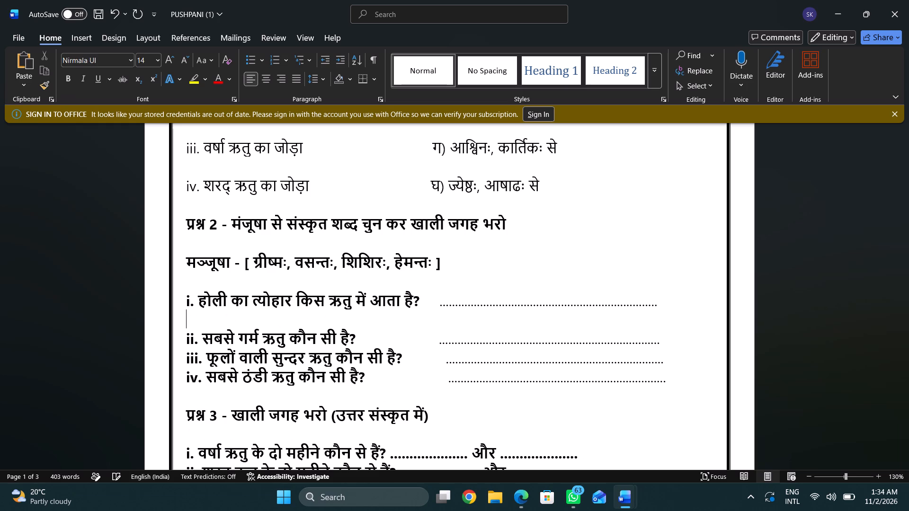
pyautogui.click(668, 345)
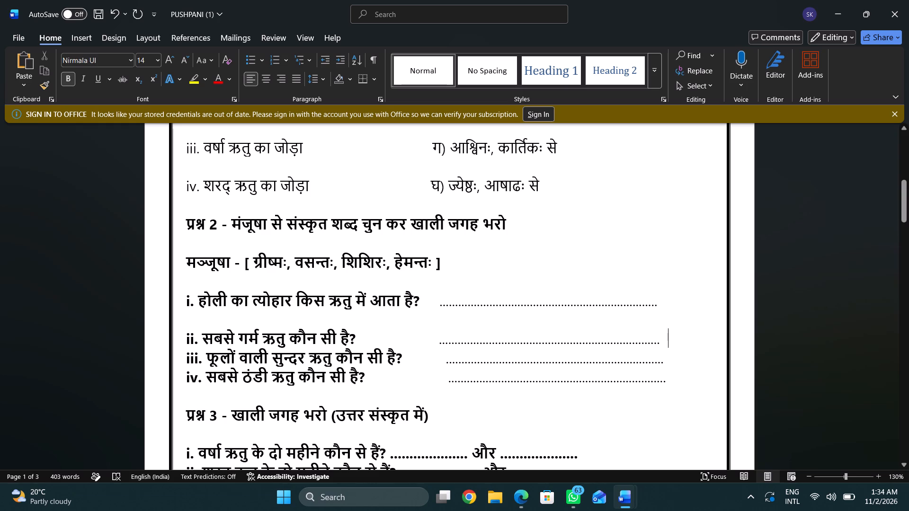
pyautogui.press('Return')
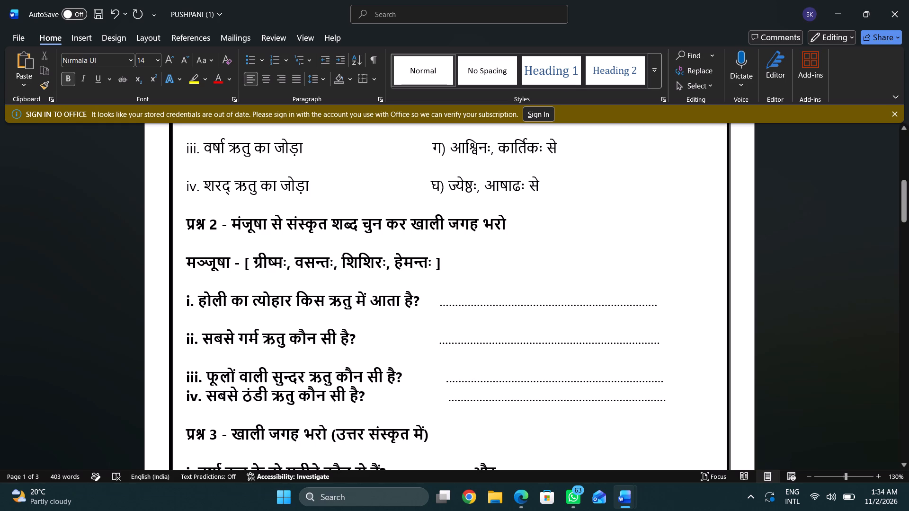
pyautogui.press('Return')
pyautogui.press('BackSpace')
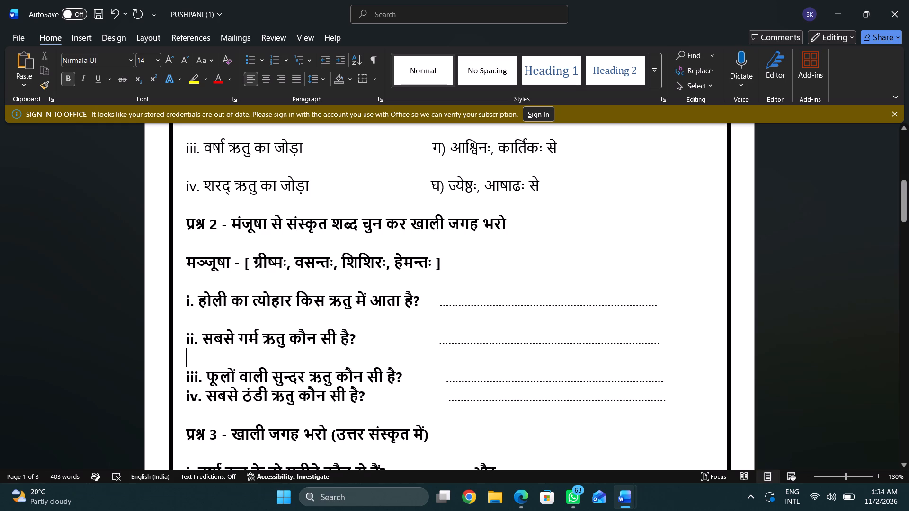
pyautogui.click(667, 379)
pyautogui.press('Return')
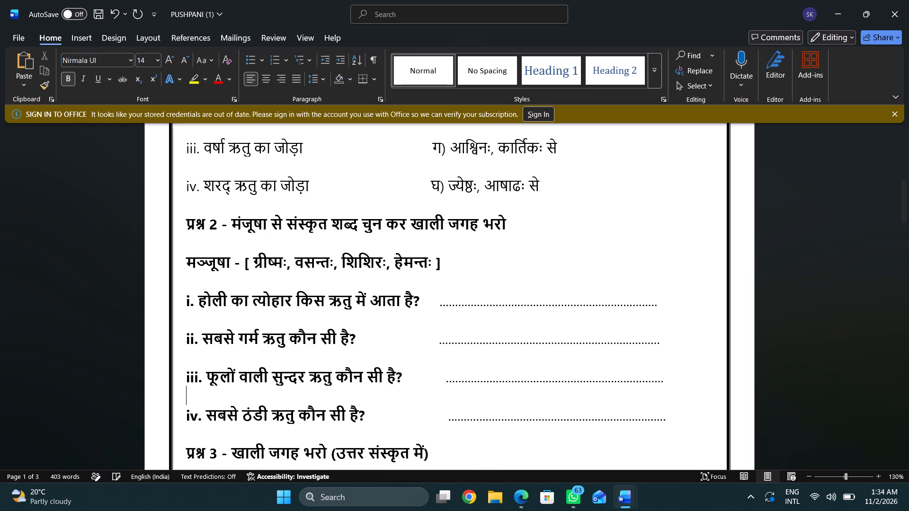
# Review the layout of प्रश्न 3 and the start of प्रश्न 4 across the first page break.
pyautogui.scroll(-1, 667, 379)
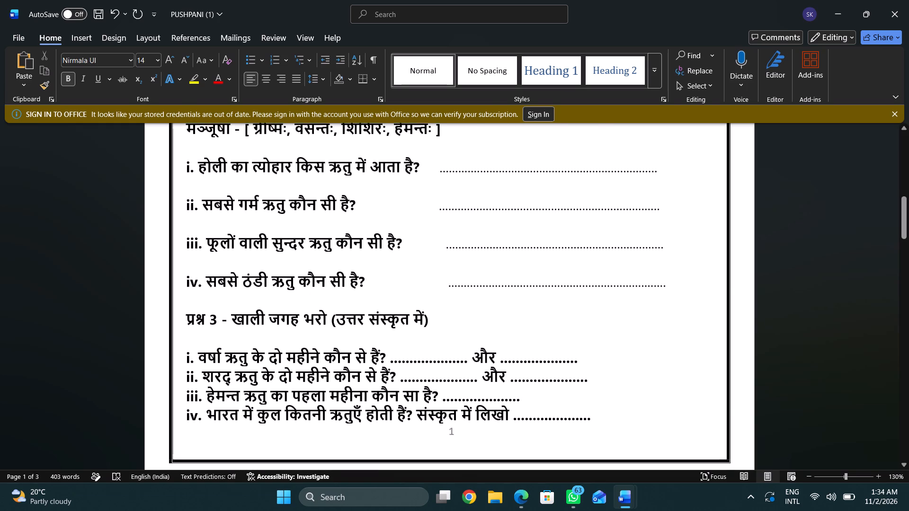
pyautogui.scroll(-2, 667, 379)
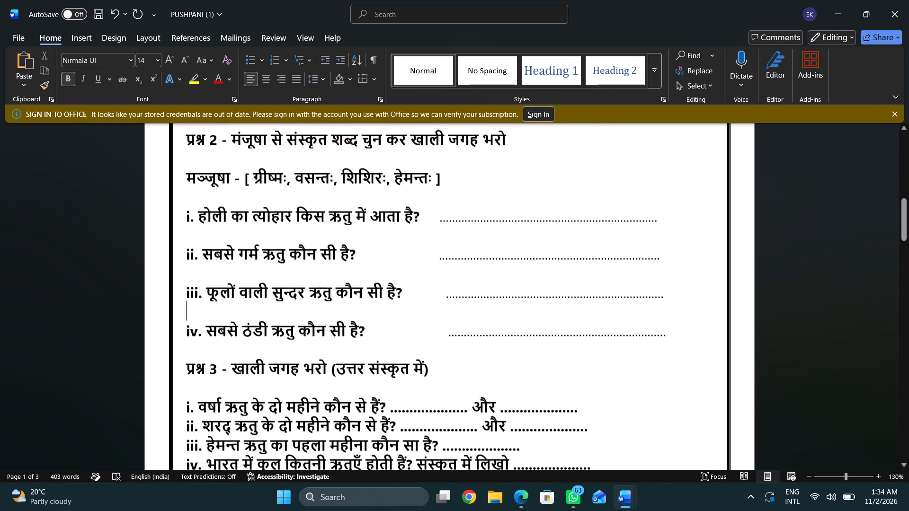
pyautogui.scroll(-2, 667, 379)
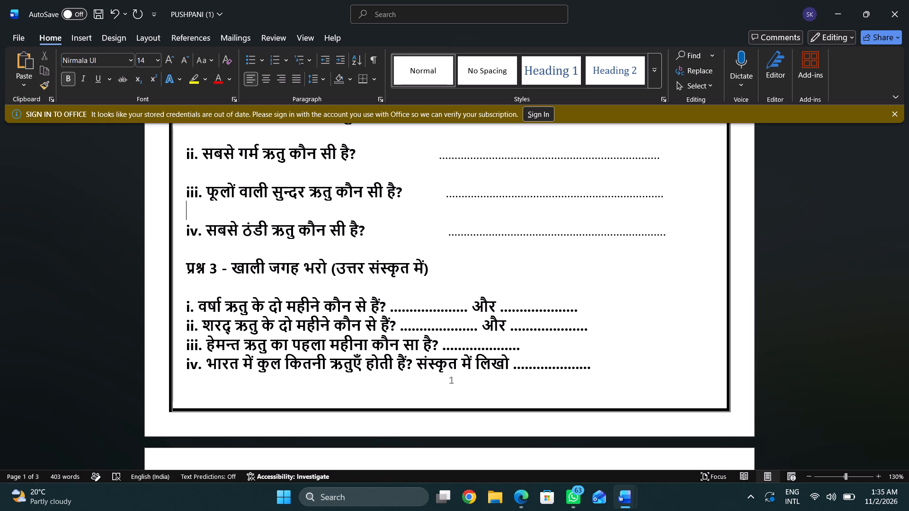
pyautogui.scroll(-1, 667, 379)
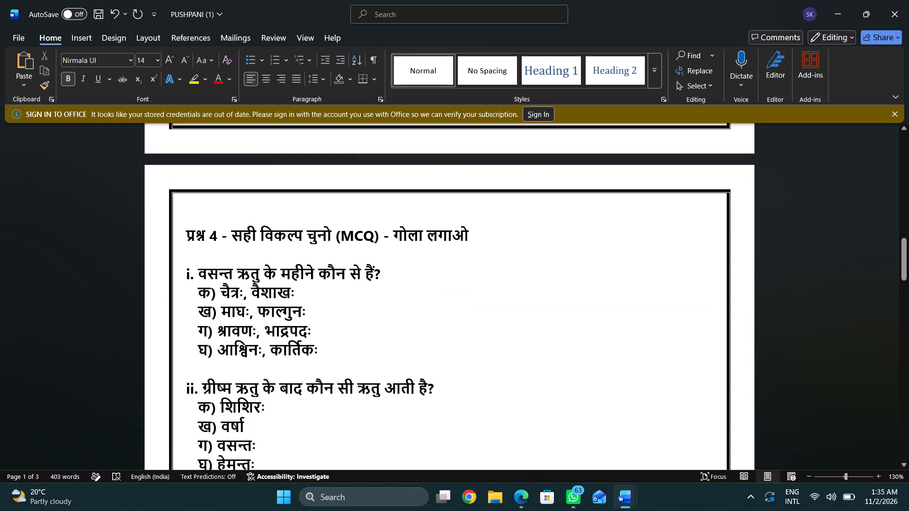
pyautogui.scroll(1, 667, 379)
pyautogui.keyDown('ctrl'); pyautogui.scroll(1, 667, 379); pyautogui.keyUp('ctrl')
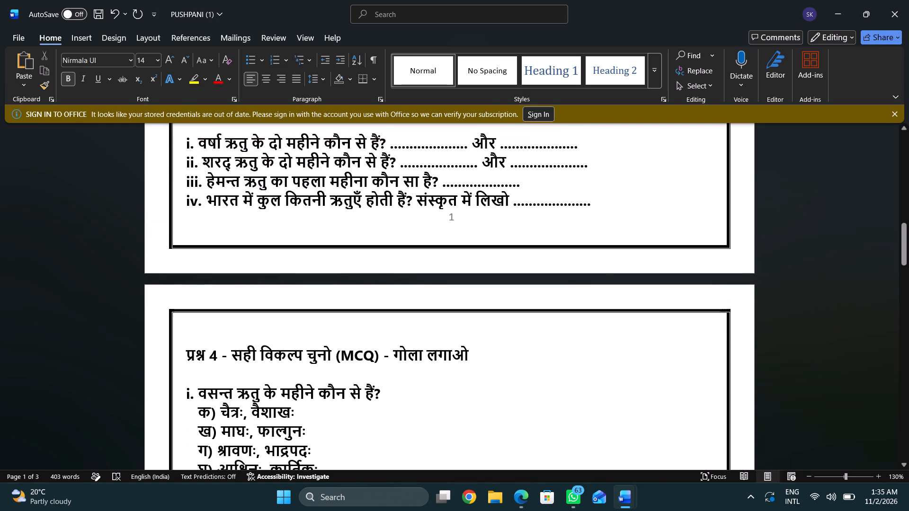
pyautogui.hscroll(-2, 667, 379)
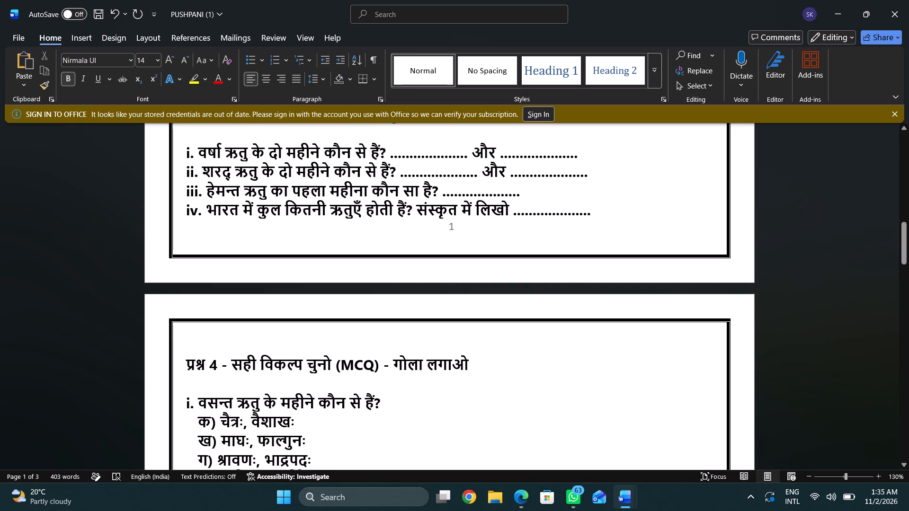
pyautogui.scroll(1, 551, 169)
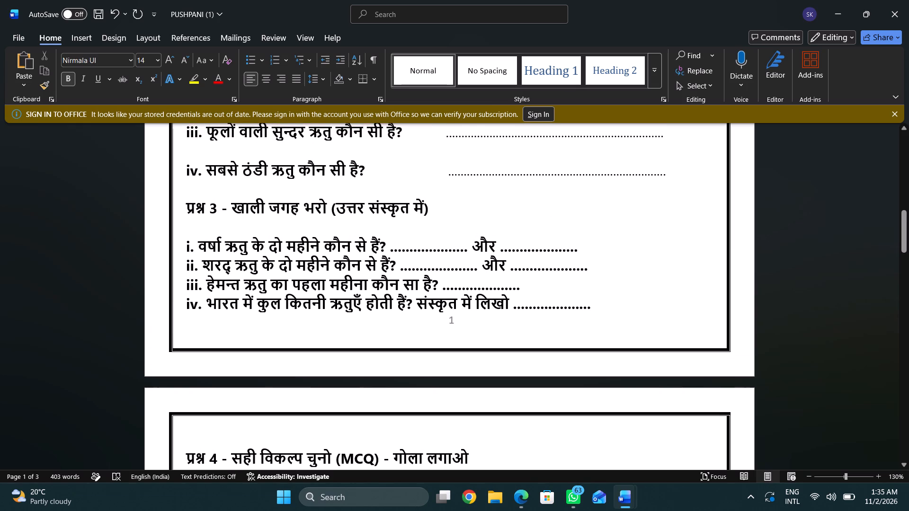
# Insert a new line after each of items i, ii and iii of प्रश्न 3 to space out the questions.
pyautogui.click(598, 246)
pyautogui.press('Return')
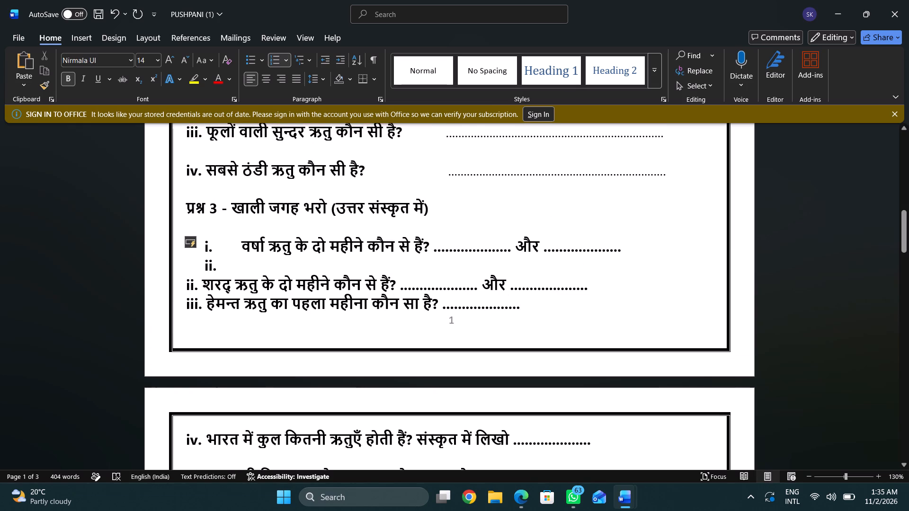
pyautogui.click(605, 287)
pyautogui.press('Return')
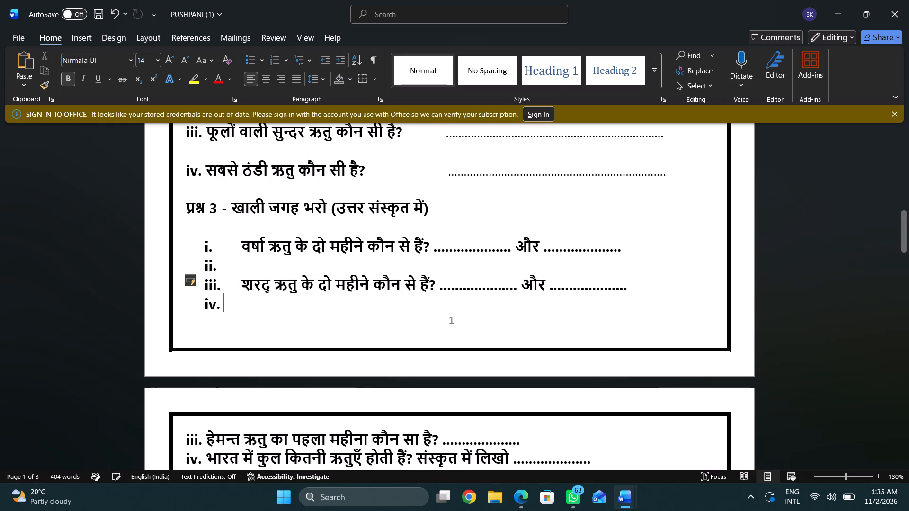
pyautogui.click(531, 443)
pyautogui.press('Return')
# Remove the automatic list numbers from the blank lines below the first two items of प्रश्न 3, keeping the lines empty.
pyautogui.scroll(-1, 531, 443)
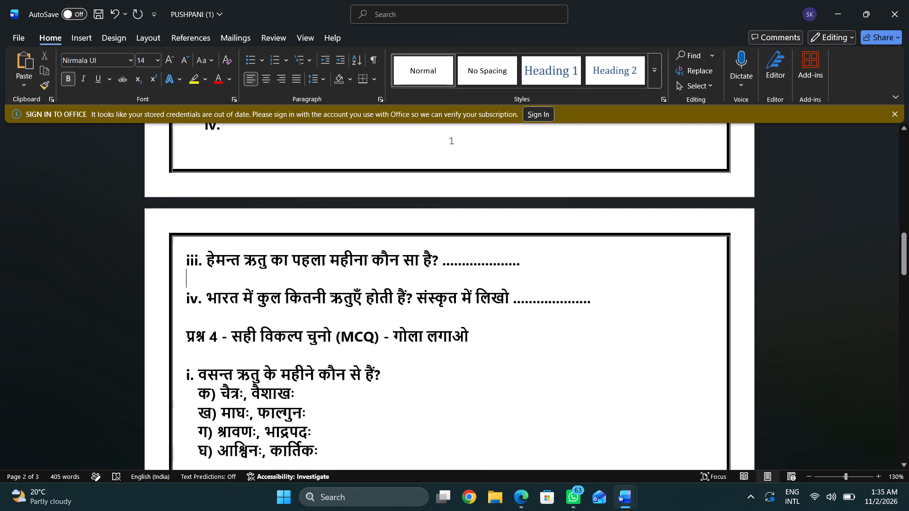
pyautogui.scroll(-1, 531, 443)
pyautogui.scroll(1, 541, 457)
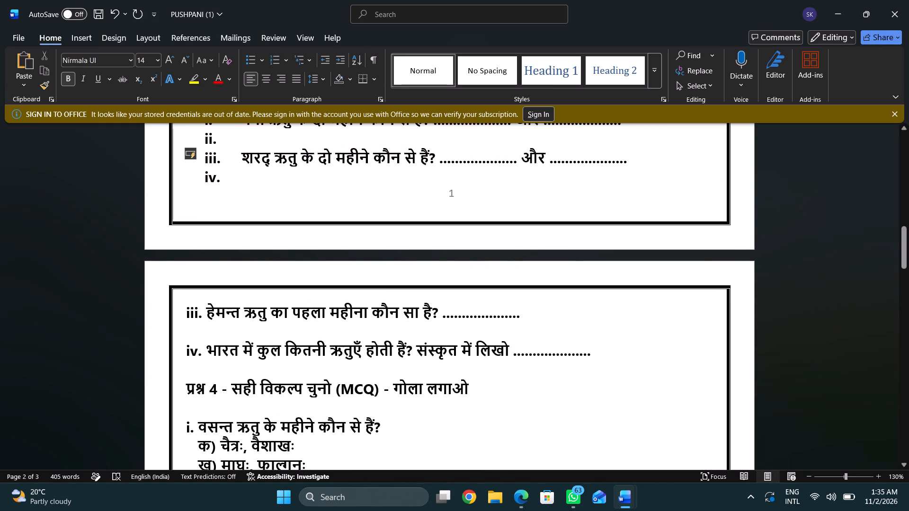
pyautogui.moveTo(438, 281); pyautogui.dragTo(443, 331)
pyautogui.scroll(1, 443, 331)
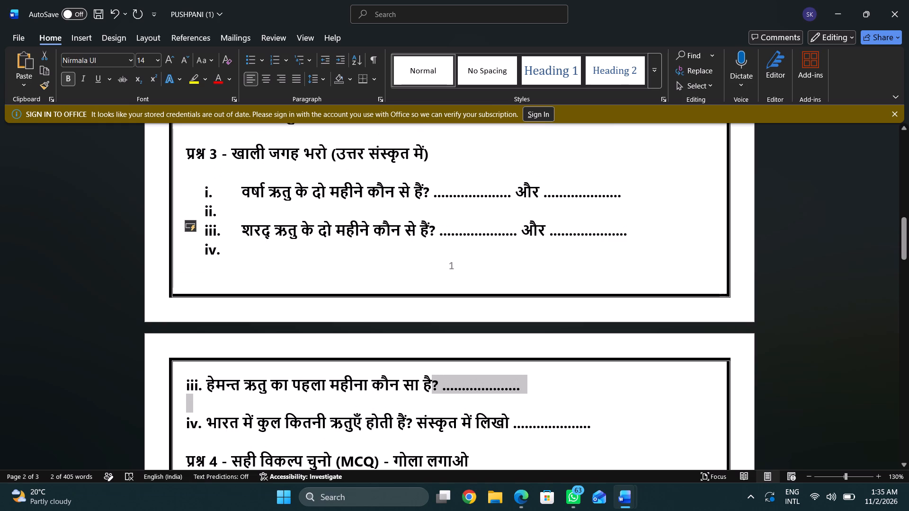
pyautogui.click(228, 249)
pyautogui.press('BackSpace')
pyautogui.press('BackSpace')
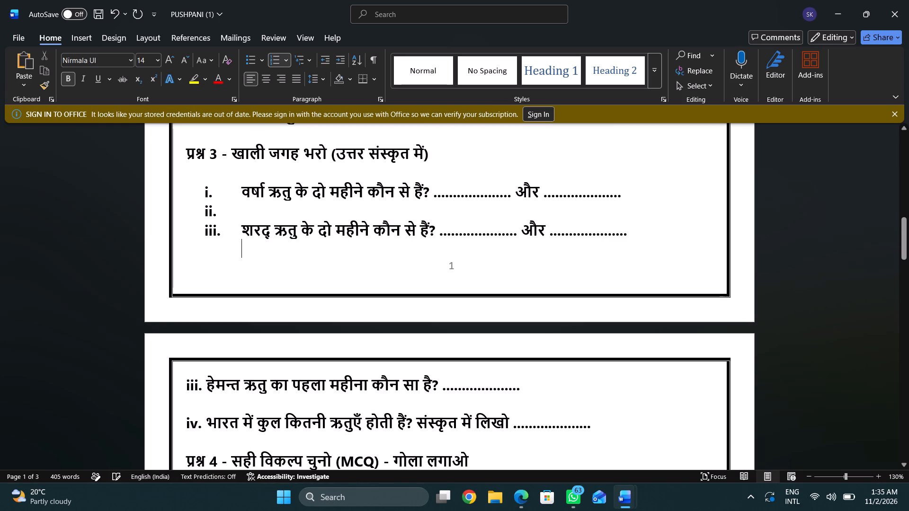
pyautogui.click(223, 211)
pyautogui.press('BackSpace')
pyautogui.press('BackSpace')
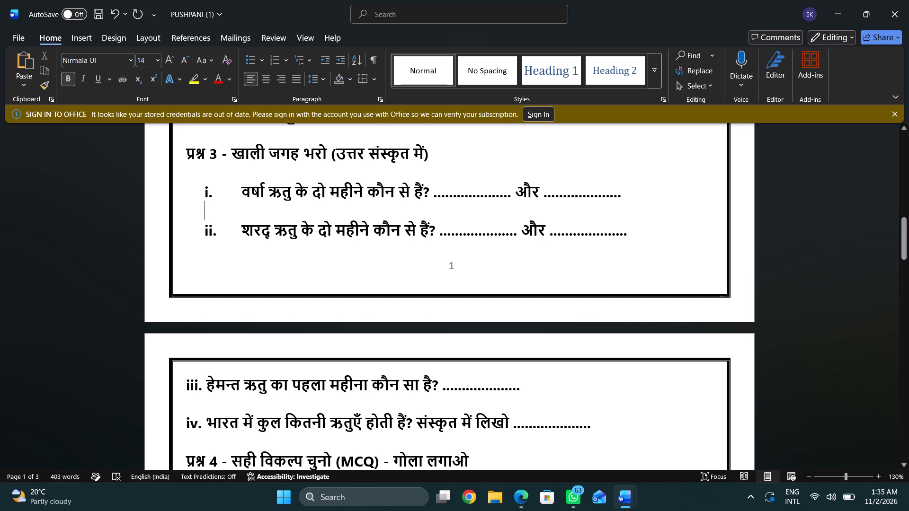
# Delete item iv of प्रश्न 3, the question about the total number of ऋतुएँ in भारत, including its dotted blank.
pyautogui.scroll(-1, 292, 341)
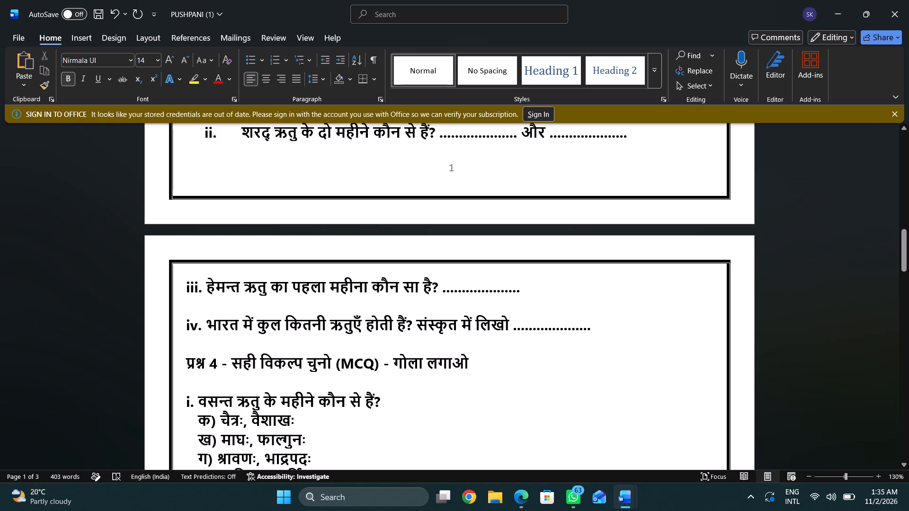
pyautogui.moveTo(183, 324); pyautogui.dragTo(592, 325)
pyautogui.press('BackSpace')
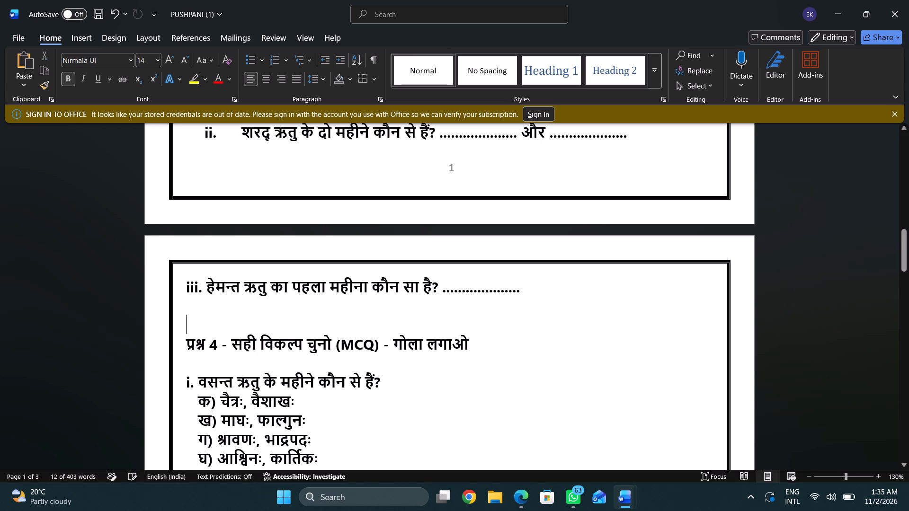
# Delete the words "गोला लगाओ" from the प्रश्न 4 heading, keeping the dash after (MCQ).
pyautogui.scroll(-2, 509, 352)
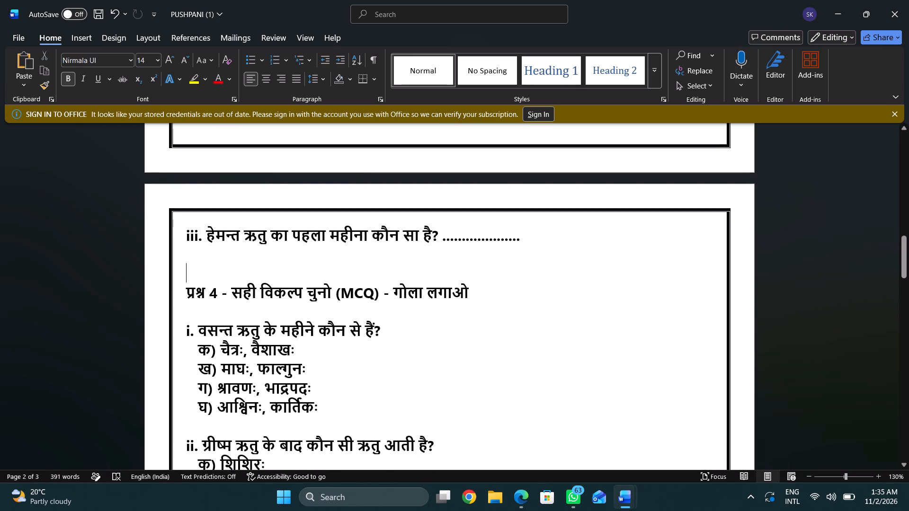
pyautogui.scroll(-2, 509, 352)
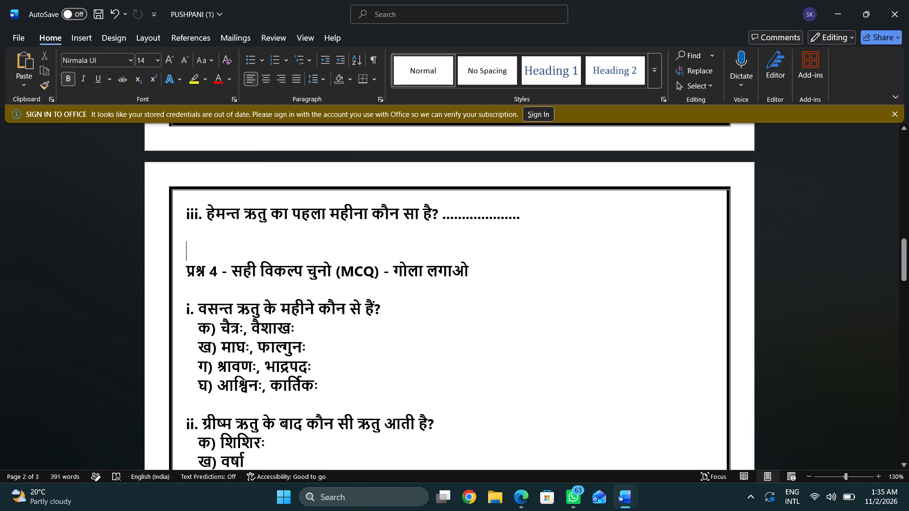
pyautogui.moveTo(396, 266); pyautogui.dragTo(501, 270)
pyautogui.press('BackSpace')
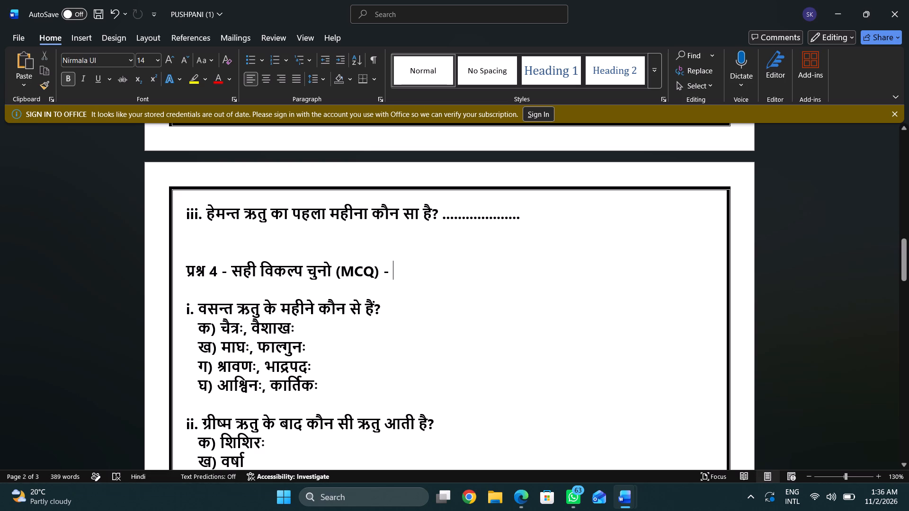
pyautogui.press('BackSpace')
pyautogui.click(115, 20)
# Move options ख and ग of item i in प्रश्न 4 onto the same line as option क, separated by spaces.
pyautogui.click(190, 345)
pyautogui.press('BackSpace')
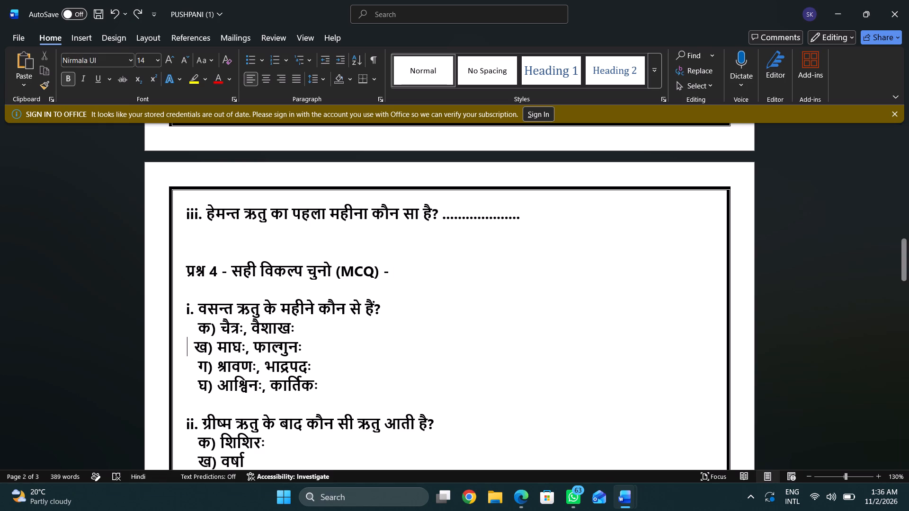
pyautogui.press('BackSpace')
pyautogui.press('space')
pyautogui.press('space')
pyautogui.press('space')
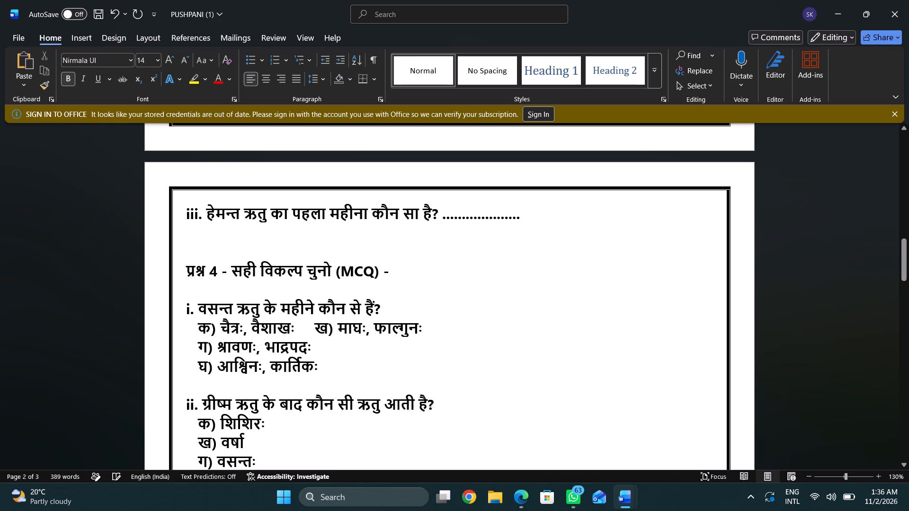
pyautogui.click(194, 345)
pyautogui.press('BackSpace')
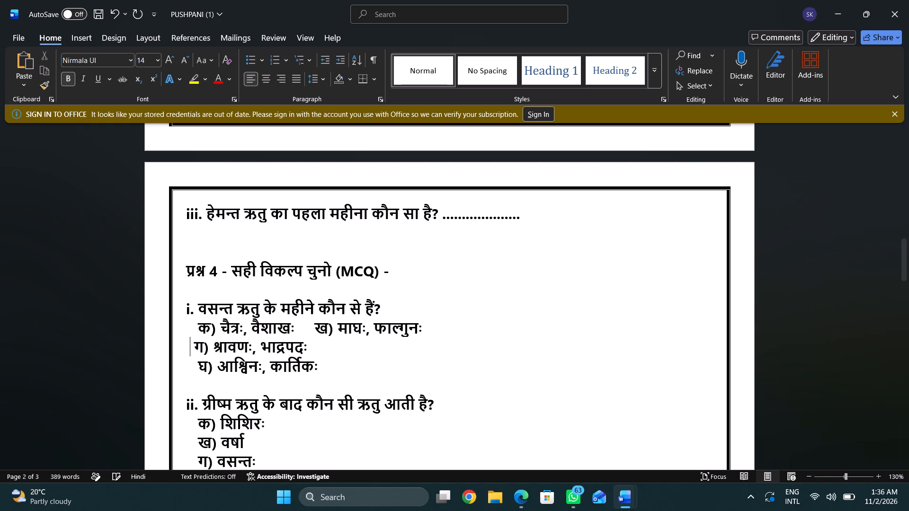
pyautogui.press('BackSpace')
pyautogui.press('BackSpace')
pyautogui.press('space')
pyautogui.press('space')
pyautogui.press('space')
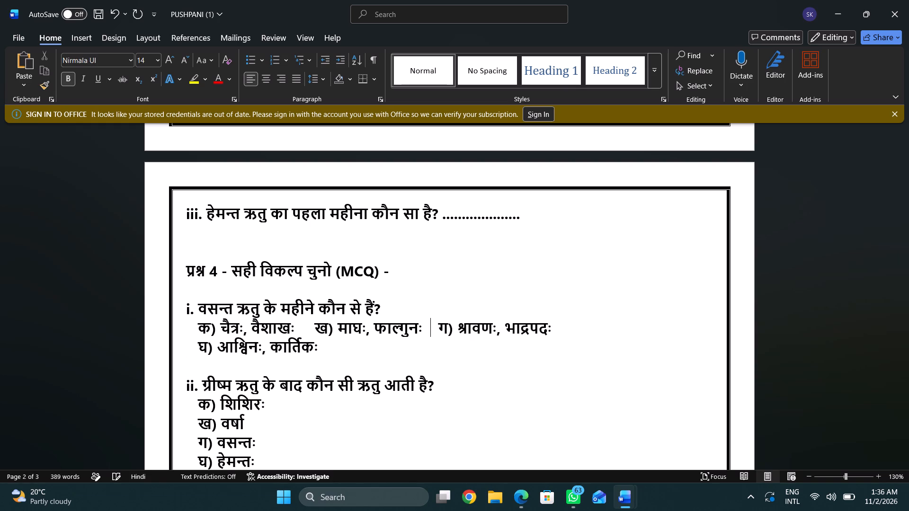
pyautogui.press('space')
# Move option घ of item i in प्रश्न 4 onto the line with the other options, separated by spaces.
pyautogui.click(195, 346)
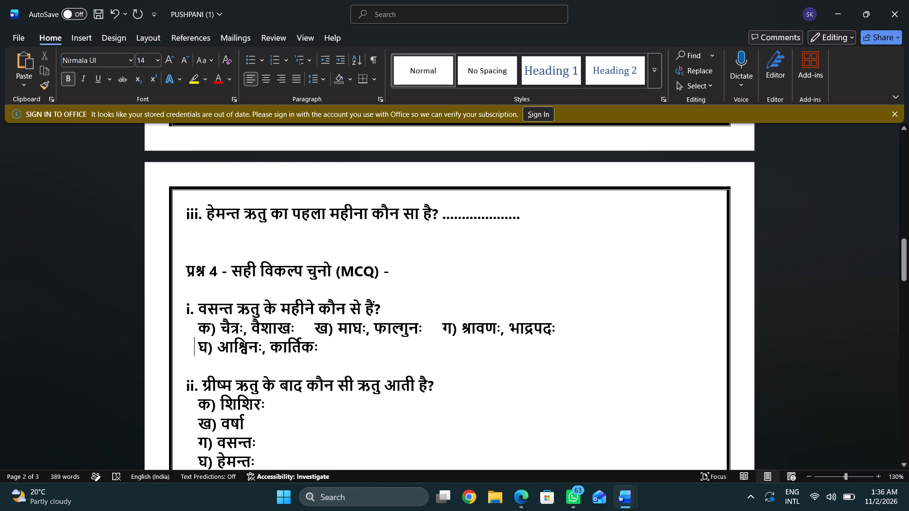
pyautogui.press('BackSpace')
pyautogui.press('BackSpace')
pyautogui.press('BackSpace')
pyautogui.press('space')
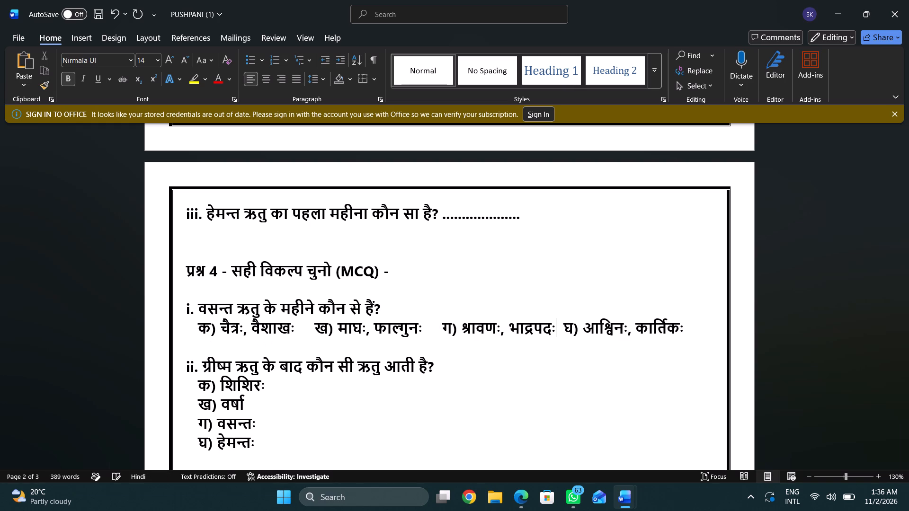
pyautogui.press('space')
pyautogui.press('space')
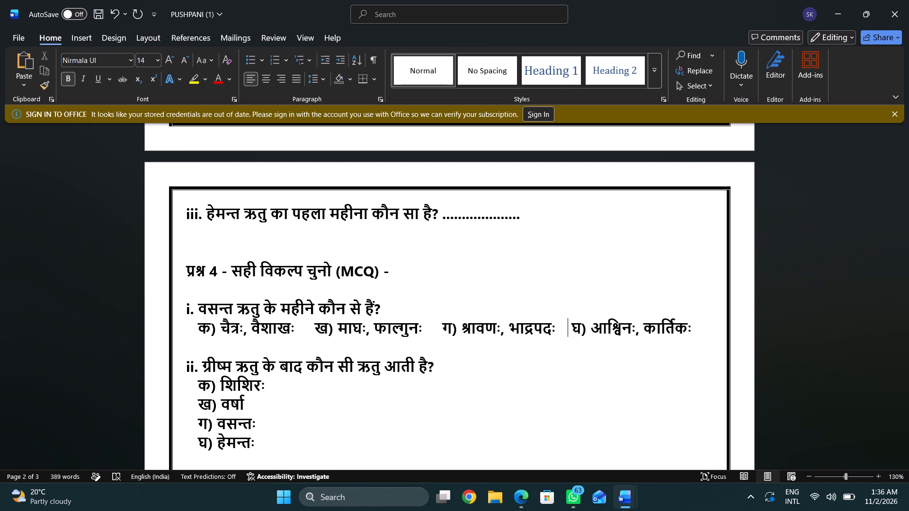
# Insert an unnumbered empty line between the question and the options of item i in प्रश्न 4.
pyautogui.click(385, 303)
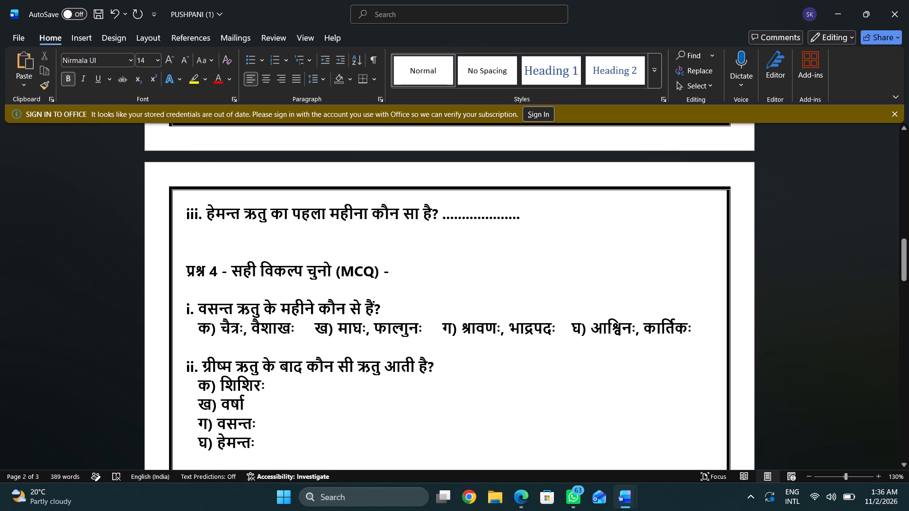
pyautogui.press('Return')
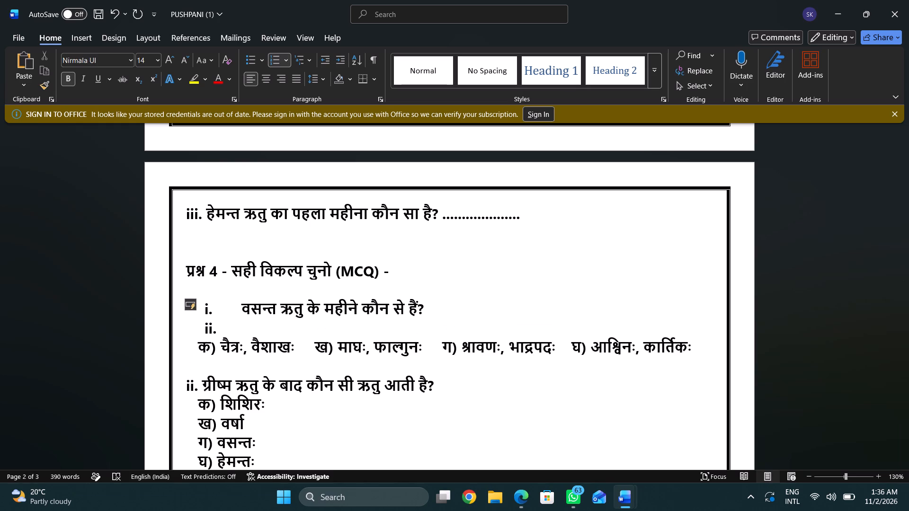
pyautogui.press('BackSpace')
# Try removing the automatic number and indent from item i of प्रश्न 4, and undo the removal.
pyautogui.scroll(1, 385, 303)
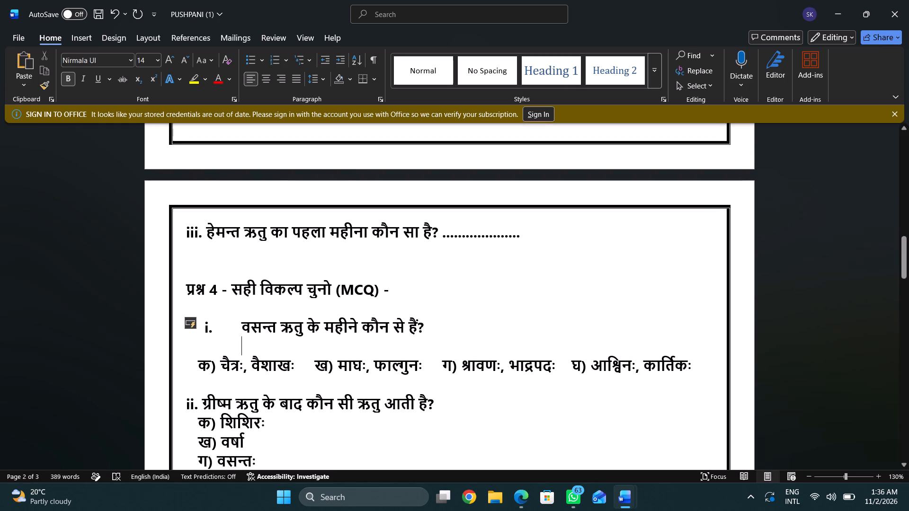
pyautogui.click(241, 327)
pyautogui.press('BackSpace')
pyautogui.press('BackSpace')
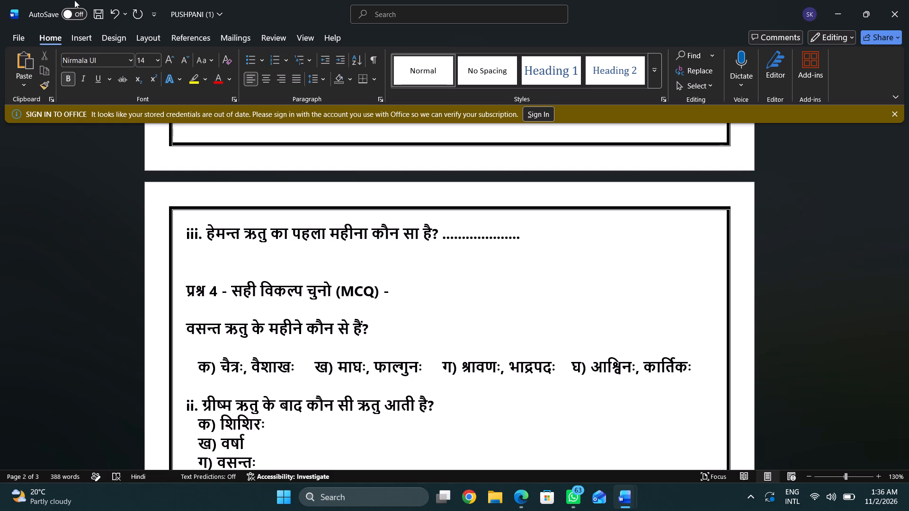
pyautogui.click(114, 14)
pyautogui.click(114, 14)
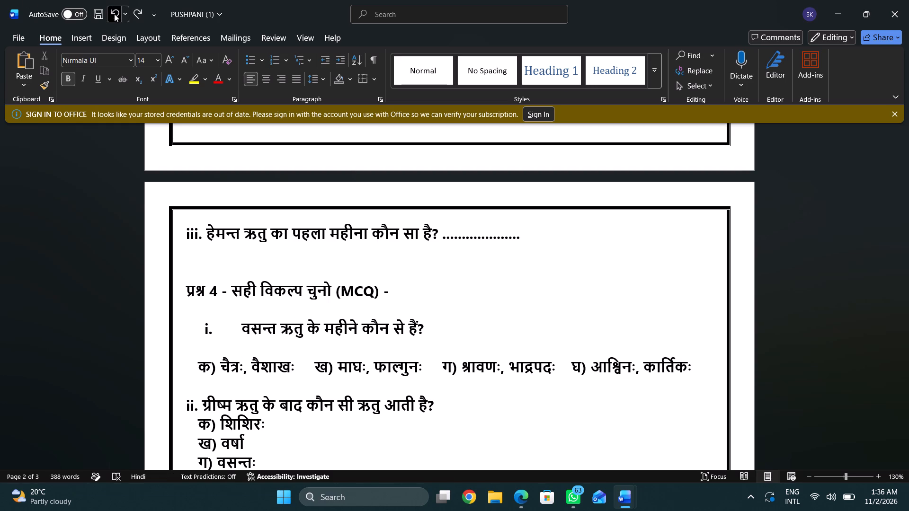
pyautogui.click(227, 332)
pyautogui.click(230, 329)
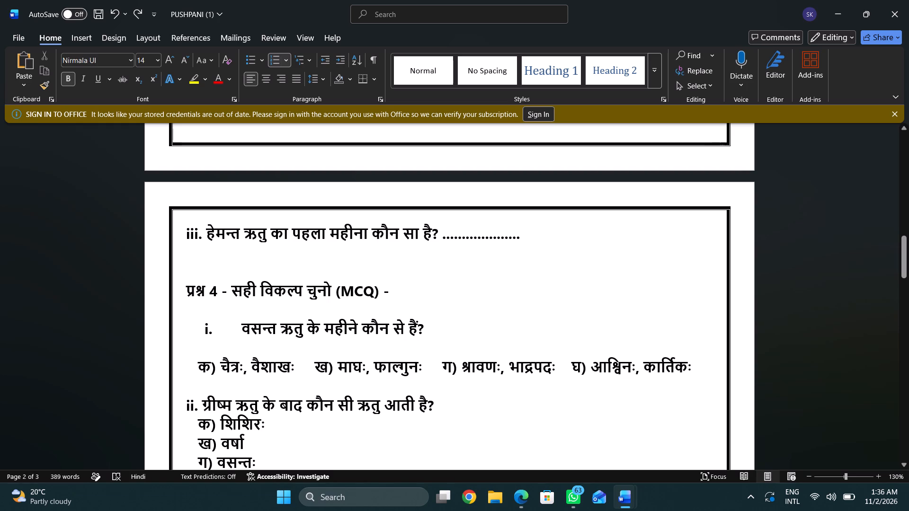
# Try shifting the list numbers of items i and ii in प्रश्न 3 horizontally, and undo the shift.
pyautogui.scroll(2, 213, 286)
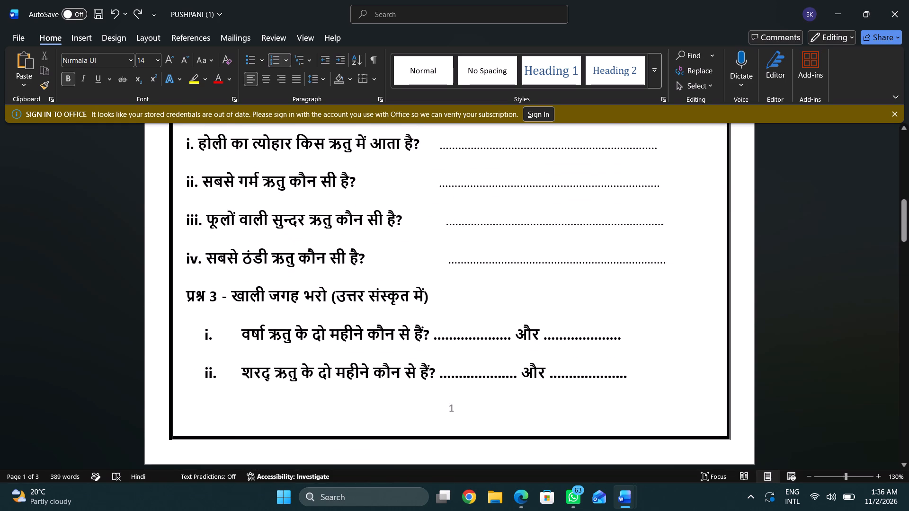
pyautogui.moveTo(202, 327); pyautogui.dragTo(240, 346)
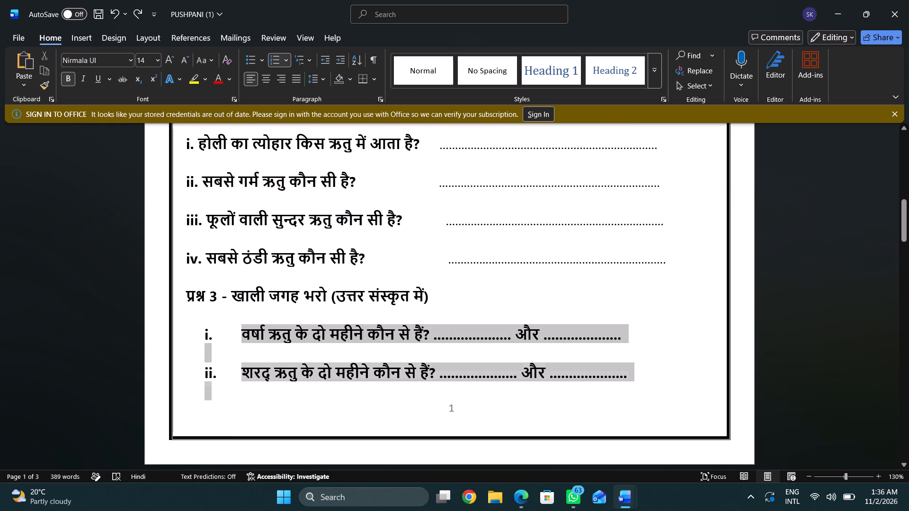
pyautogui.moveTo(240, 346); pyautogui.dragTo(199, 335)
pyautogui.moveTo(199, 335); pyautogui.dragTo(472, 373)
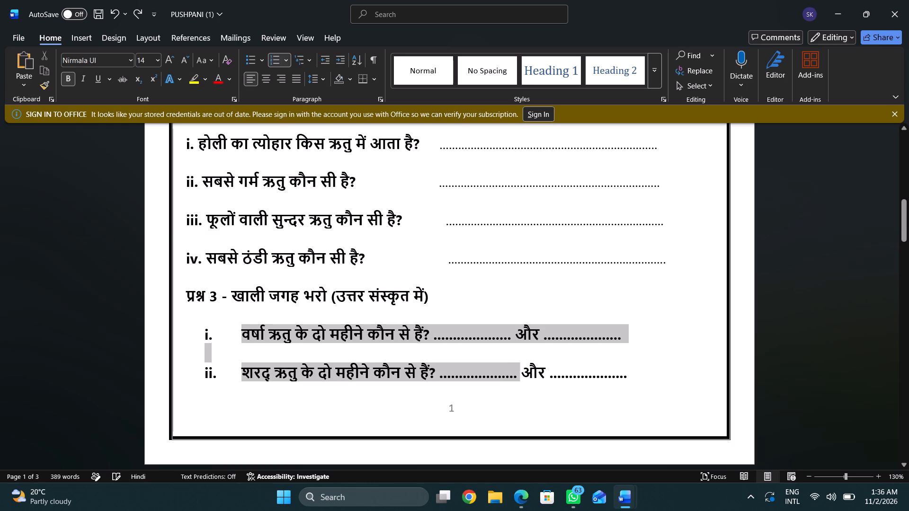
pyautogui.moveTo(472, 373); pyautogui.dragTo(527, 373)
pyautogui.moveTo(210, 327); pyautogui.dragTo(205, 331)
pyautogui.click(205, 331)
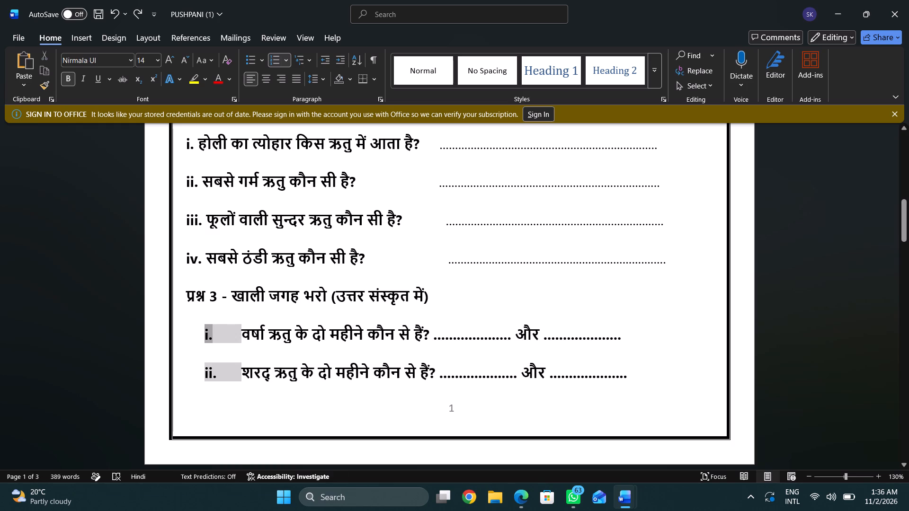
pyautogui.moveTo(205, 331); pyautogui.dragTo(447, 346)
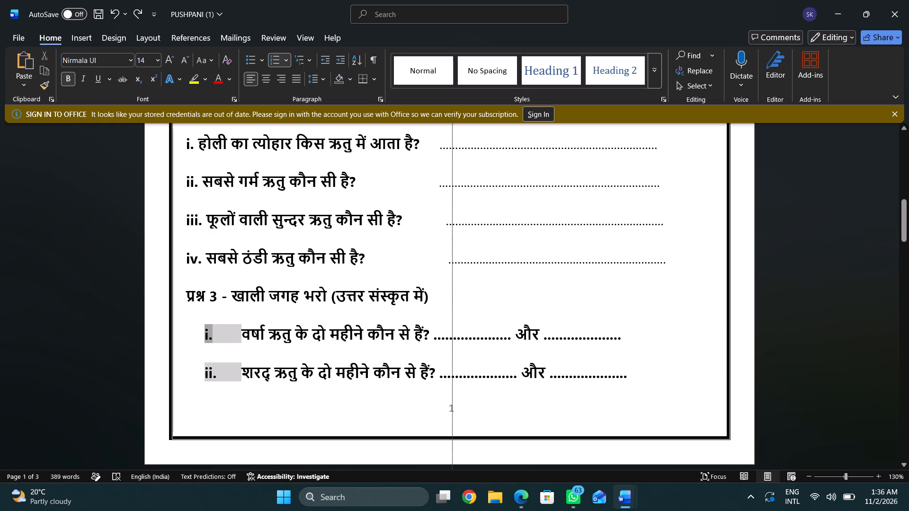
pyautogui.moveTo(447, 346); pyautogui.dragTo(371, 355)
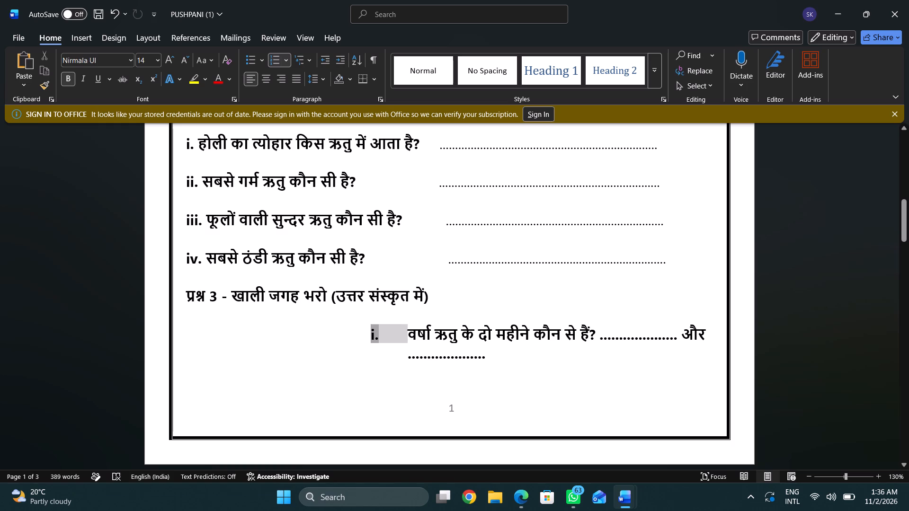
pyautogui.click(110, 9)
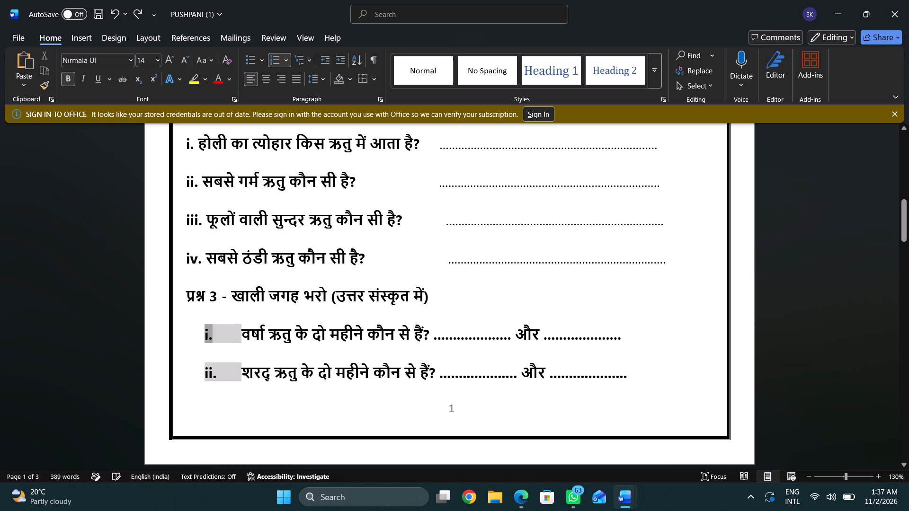
# Remove the bold formatting from items i and ii of प्रश्न 3, including their dotted blanks.
pyautogui.click(203, 344)
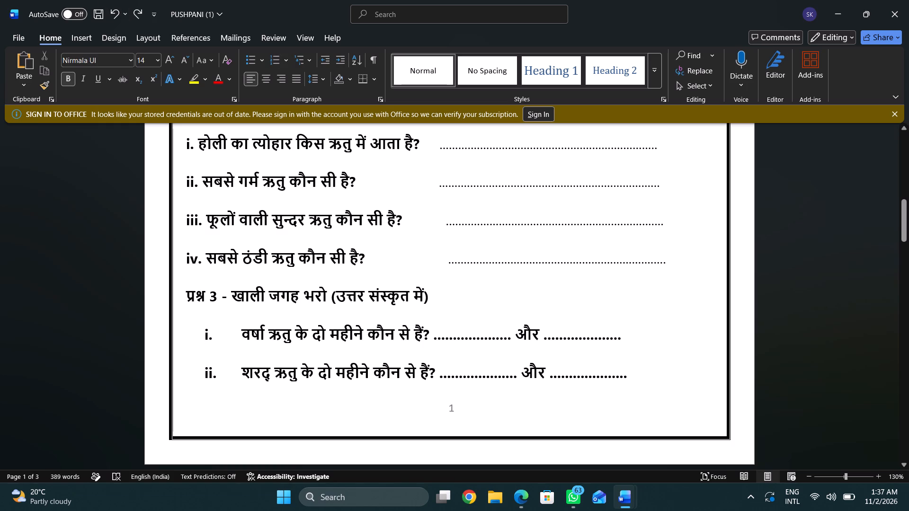
pyautogui.moveTo(200, 328); pyautogui.dragTo(439, 384)
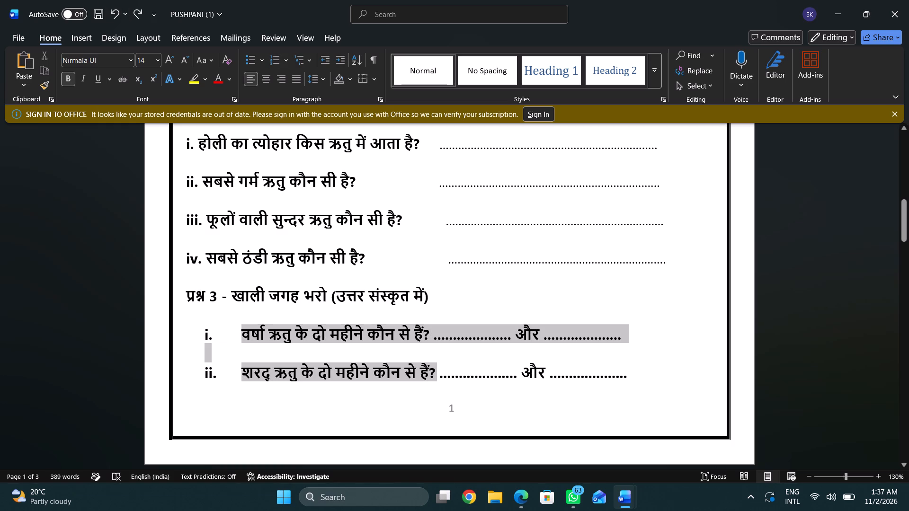
pyautogui.moveTo(439, 384); pyautogui.dragTo(471, 388)
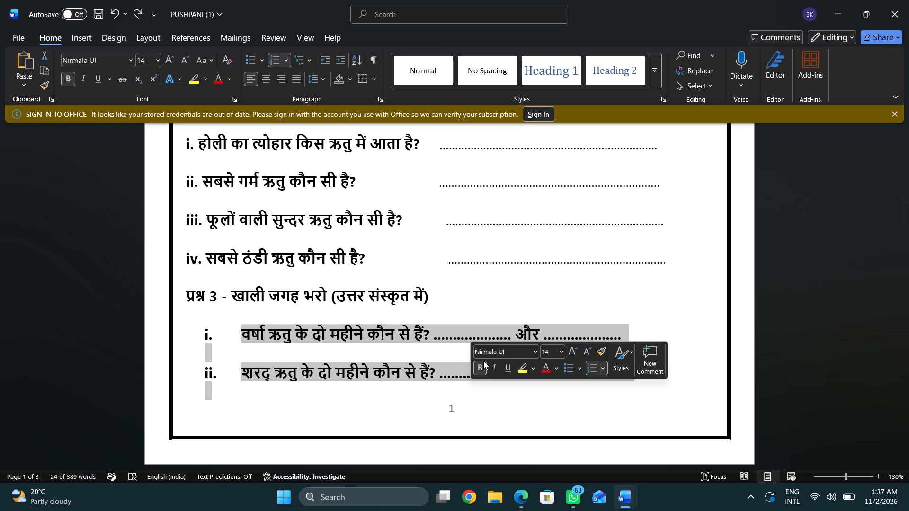
pyautogui.click(481, 366)
pyautogui.click(358, 384)
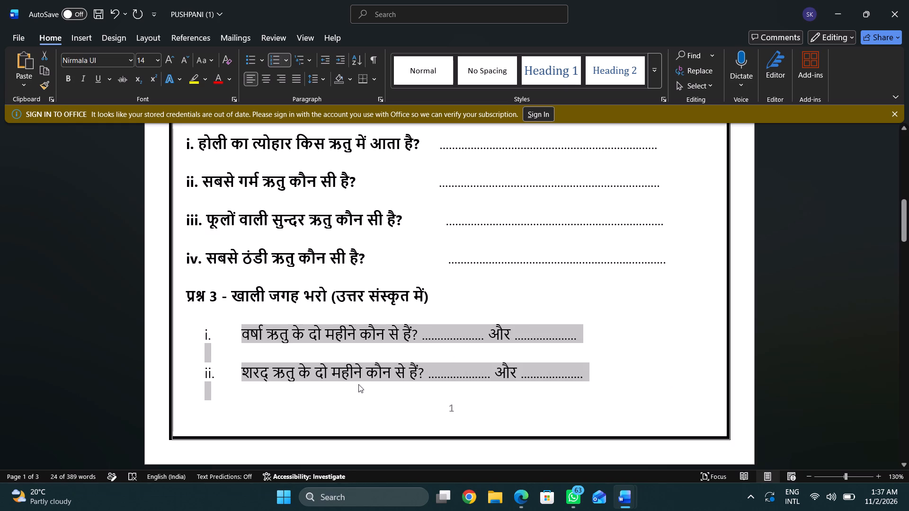
# Remove the bold formatting from questions i to iv of प्रश्न 2, leaving the heading and मञ्जूषा line bold.
pyautogui.scroll(1, 188, 335)
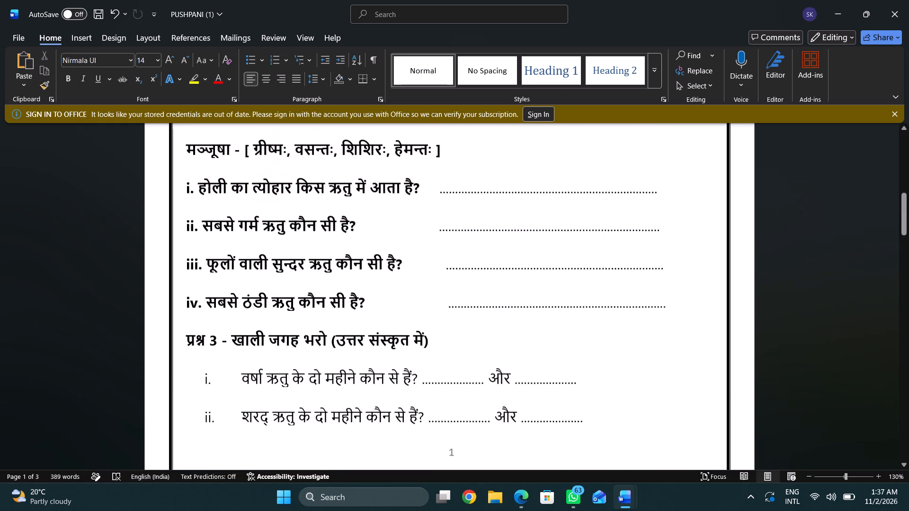
pyautogui.scroll(1, 188, 335)
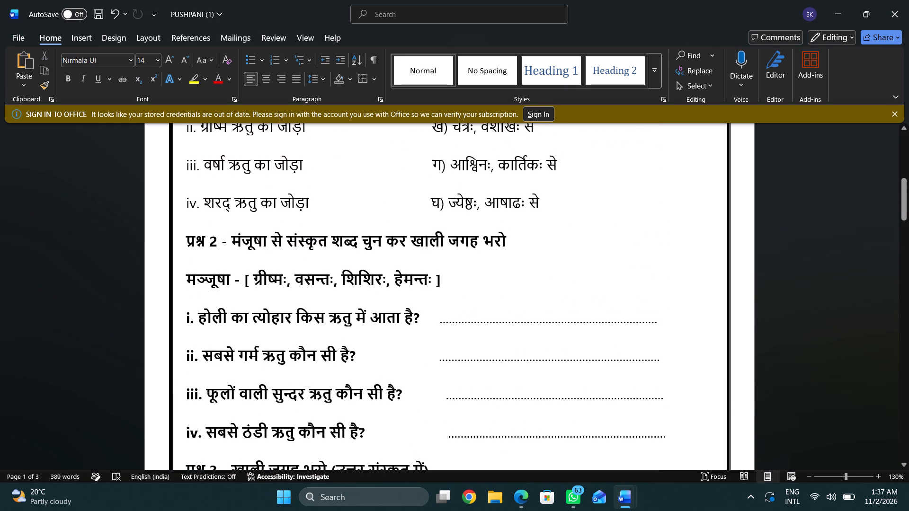
pyautogui.moveTo(182, 318); pyautogui.dragTo(382, 413)
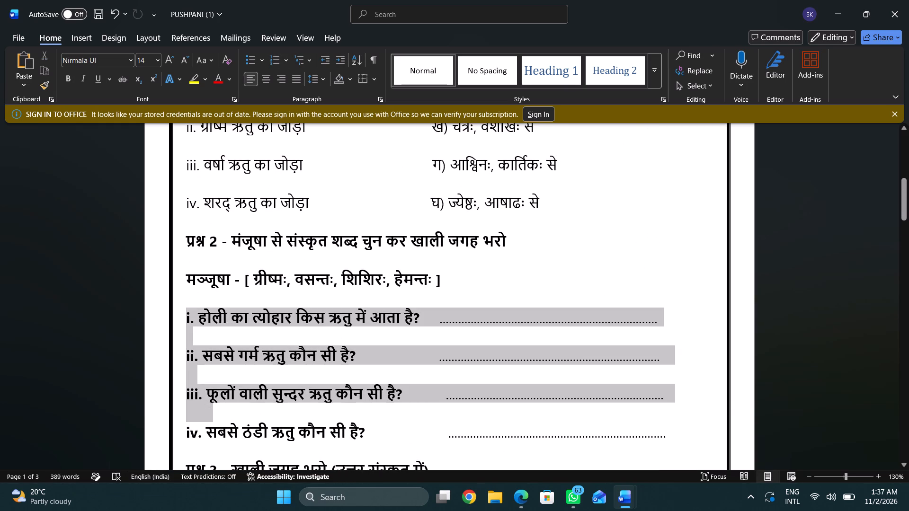
pyautogui.moveTo(382, 413); pyautogui.dragTo(543, 452)
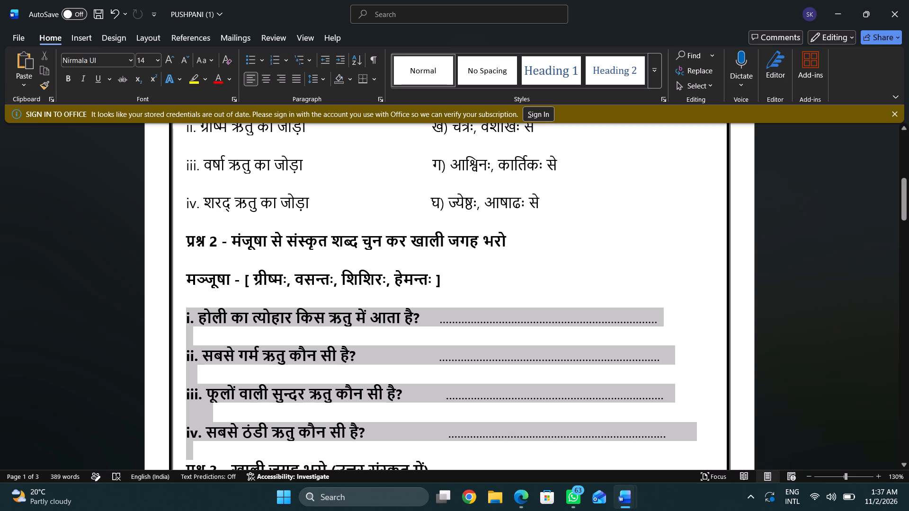
pyautogui.moveTo(543, 452); pyautogui.dragTo(601, 446)
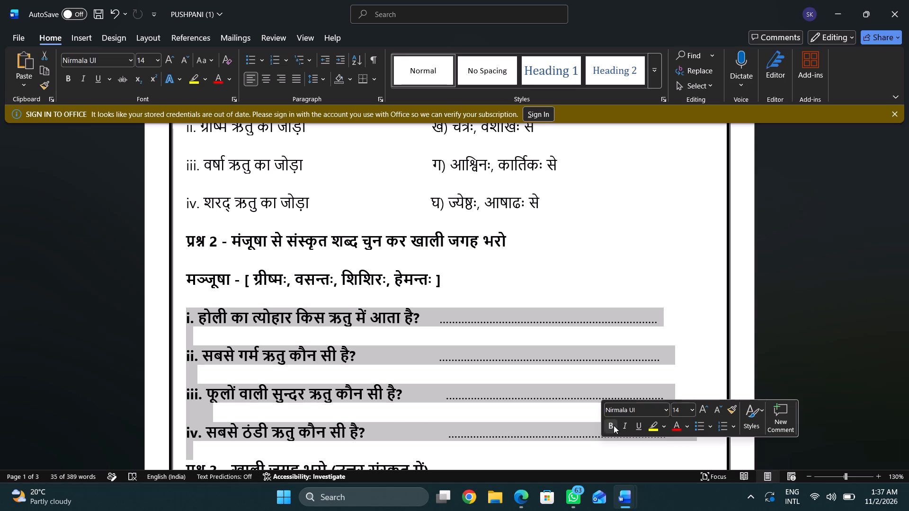
pyautogui.click(614, 425)
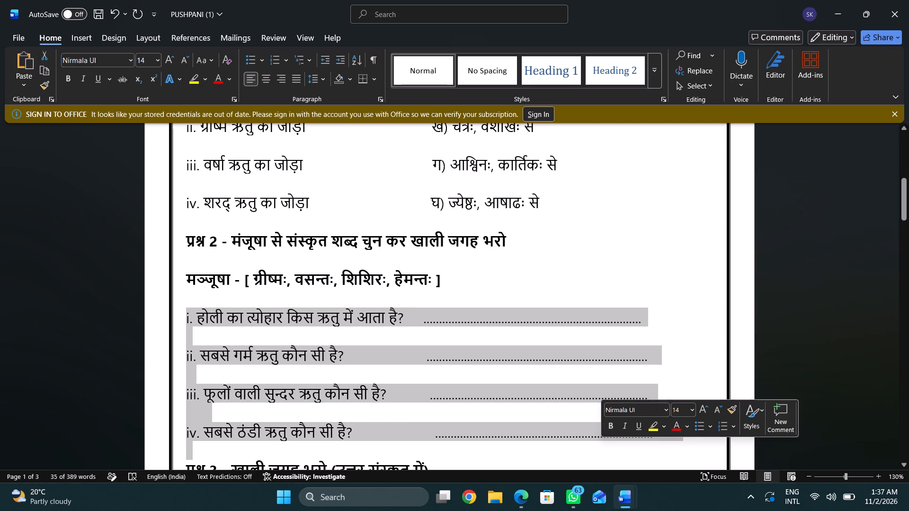
pyautogui.click(610, 428)
pyautogui.click(610, 428)
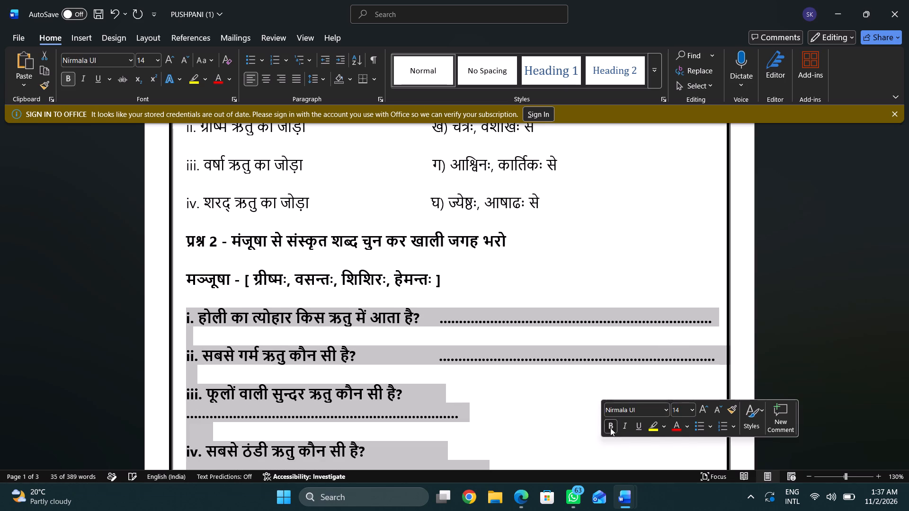
pyautogui.click(682, 219)
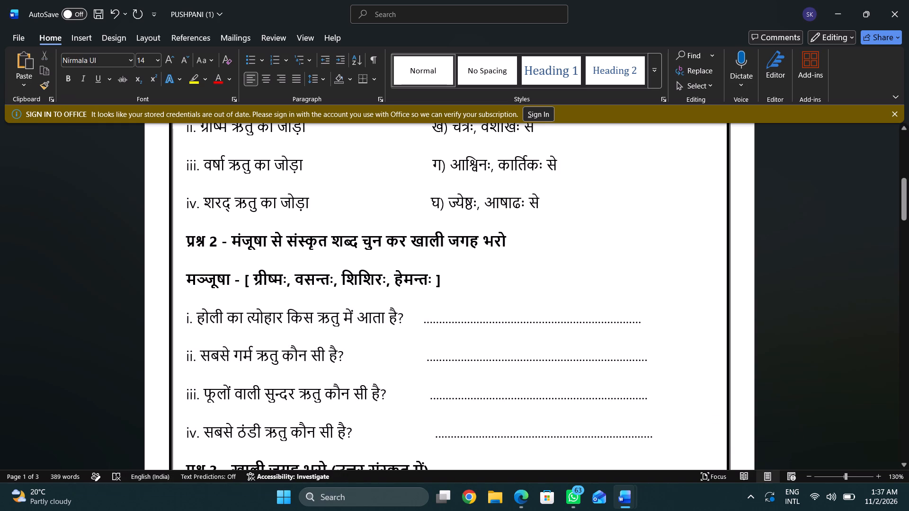
# Review the bold and regular text formatting from प्रश्न 1 through the प्रश्न 4 MCQ section.
pyautogui.scroll(2, 682, 219)
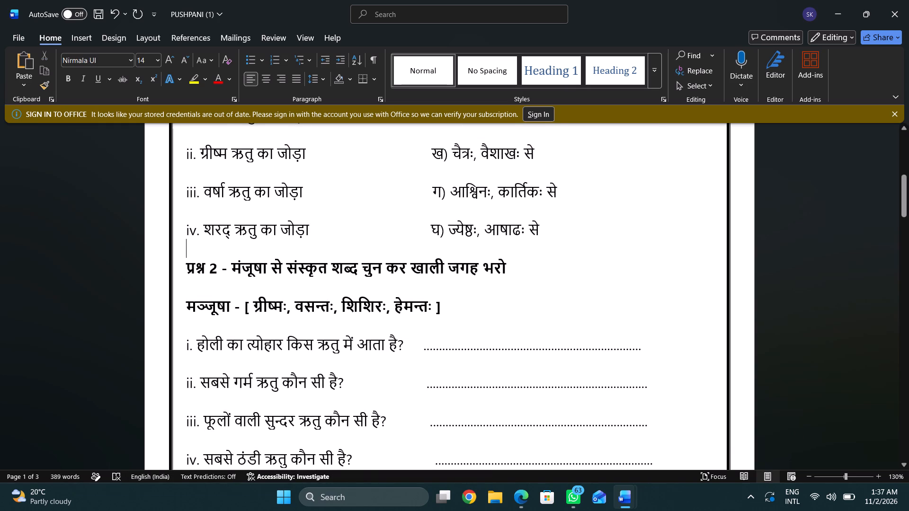
pyautogui.scroll(1, 682, 219)
pyautogui.click(682, 219)
pyautogui.scroll(-1, 682, 219)
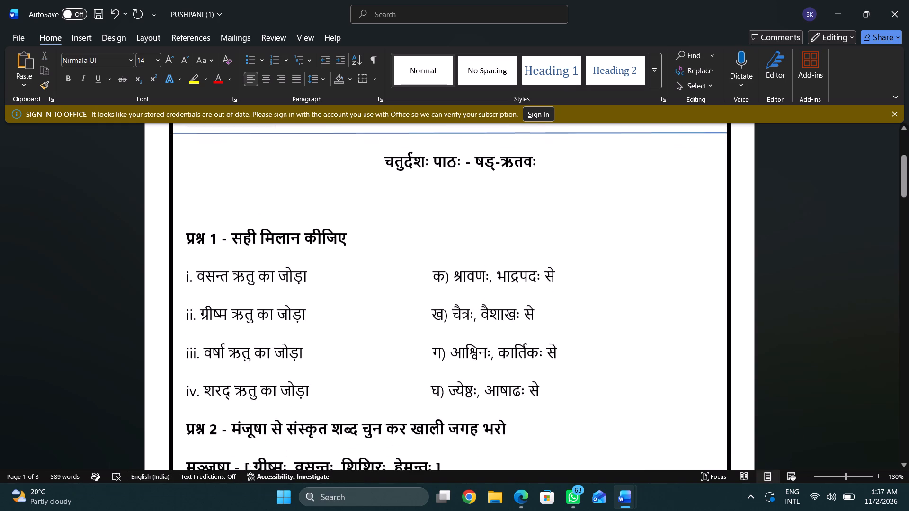
pyautogui.scroll(-3, 682, 219)
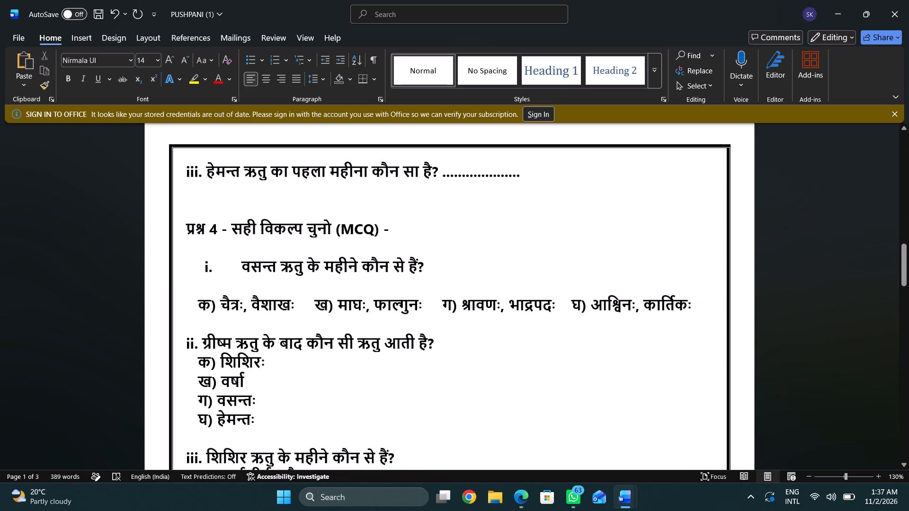
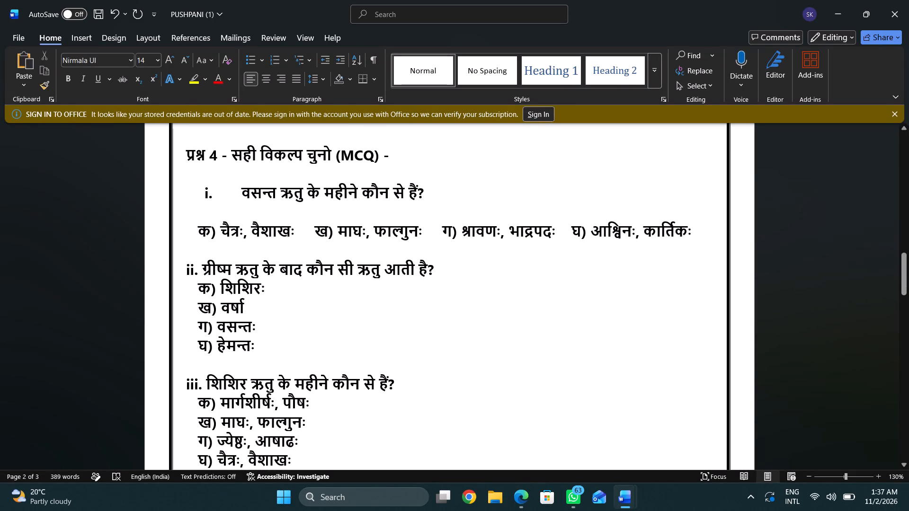
# Move option ख) वर्षा of प्रश्न 4 question ii up onto the line of क) शिशिरः, separated by a wide gap of spaces.
pyautogui.click(191, 305)
pyautogui.press('BackSpace')
pyautogui.press('BackSpace')
pyautogui.press('space')
pyautogui.press('space')
pyautogui.press('space')
pyautogui.press('space')
pyautogui.press('space')
pyautogui.press('space')
pyautogui.press('space')
pyautogui.press('space')
pyautogui.press('space')
pyautogui.press('space')
pyautogui.press('space')
pyautogui.press('space')
pyautogui.press('space')
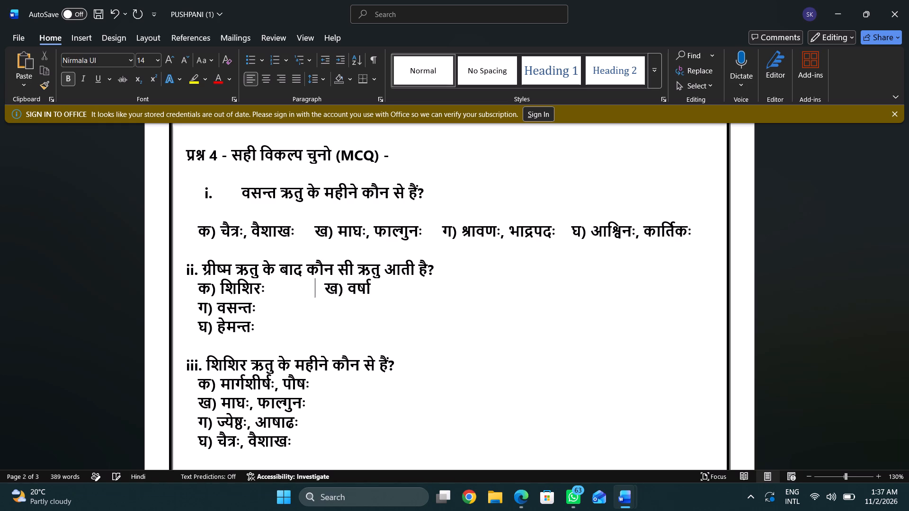
# Bring option ग) वसन्तः of question ii onto the same line after ख) वर्षा, with a wide gap of spaces between them.
pyautogui.click(189, 306)
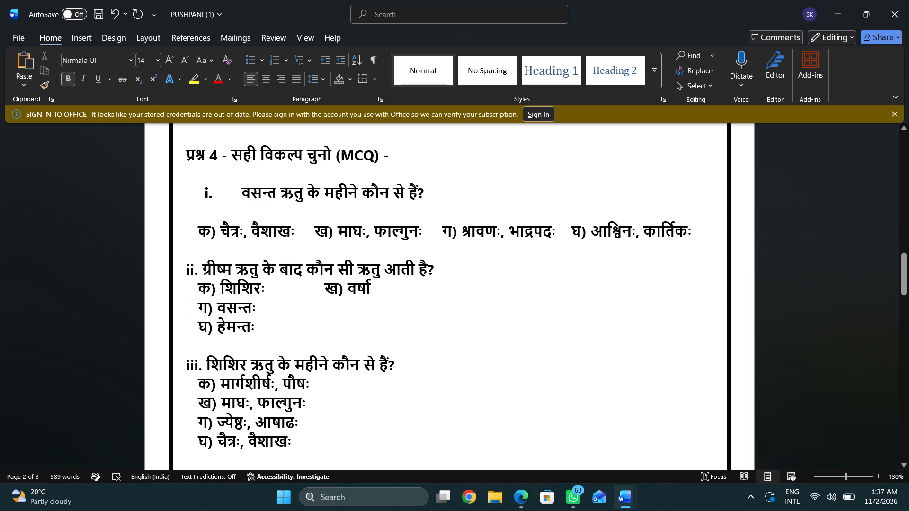
pyautogui.press('BackSpace')
pyautogui.press('BackSpace')
pyautogui.press('space')
pyautogui.press('space')
pyautogui.press('space')
pyautogui.press('space')
pyautogui.press('space')
pyautogui.press('space')
pyautogui.press('space')
pyautogui.press('space')
pyautogui.press('space')
pyautogui.press('space')
pyautogui.press('space')
pyautogui.press('space')
pyautogui.press('space')
pyautogui.press('space')
pyautogui.press('space')
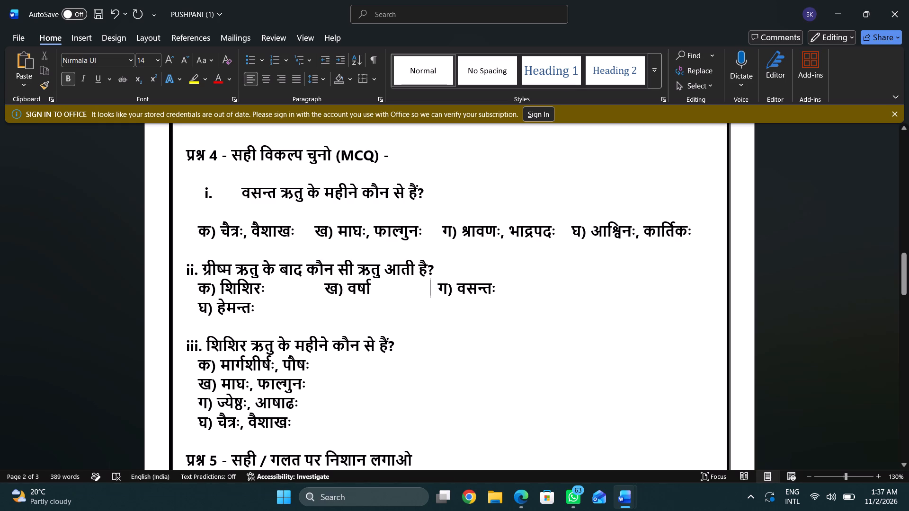
# Bring option घ) हेमन्तः of question ii onto the same line after ग) वसन्तः, spaced apart from it.
pyautogui.click(191, 307)
pyautogui.press('BackSpace')
pyautogui.press('BackSpace')
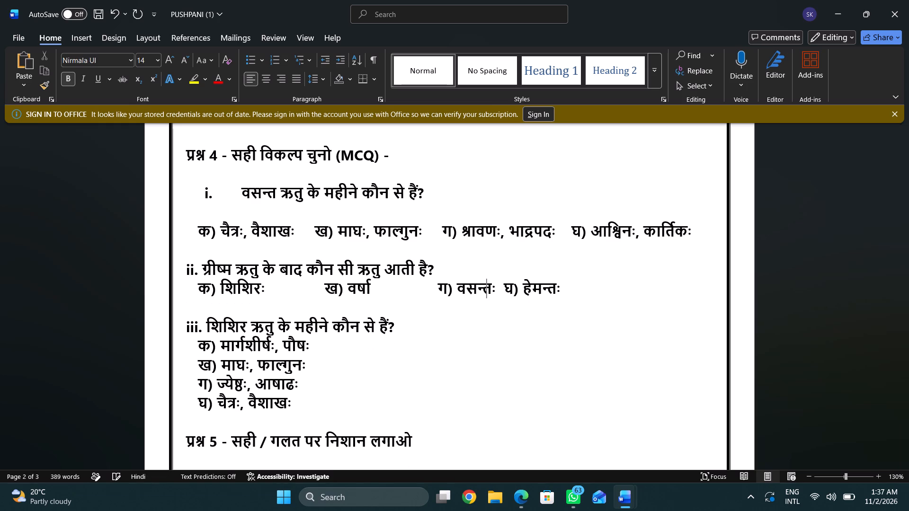
pyautogui.press('space')
pyautogui.press('space')
pyautogui.press('space')
pyautogui.press('space')
pyautogui.press('space')
pyautogui.press('space')
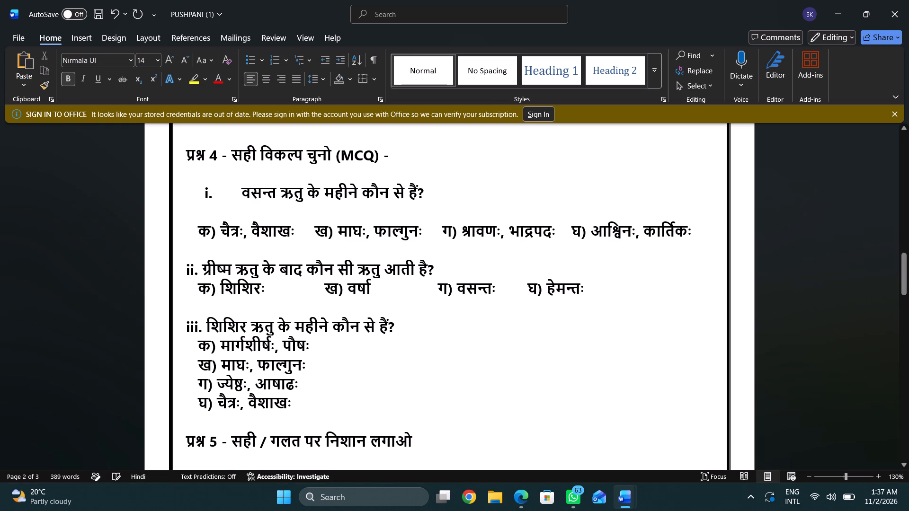
# Make question ii of प्रश्न 4 an indented list item with a blank line between it and its options.
pyautogui.click(435, 268)
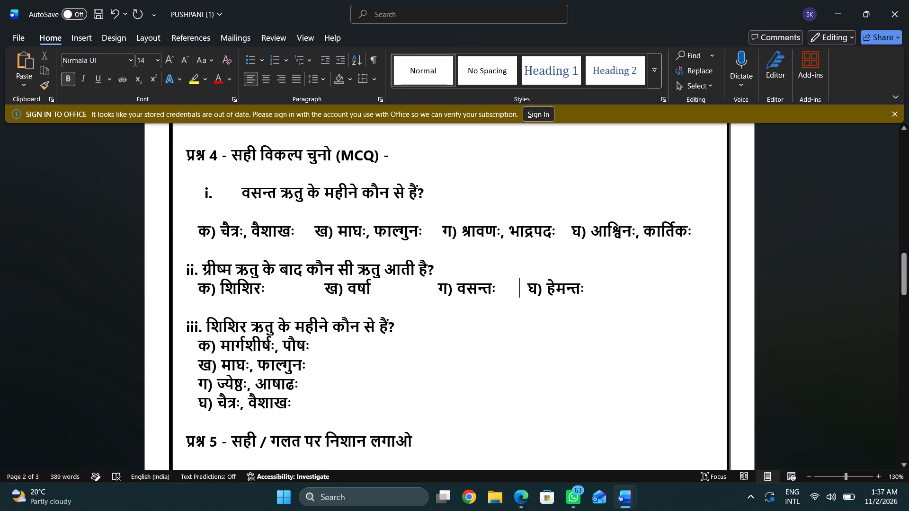
pyautogui.press('Return')
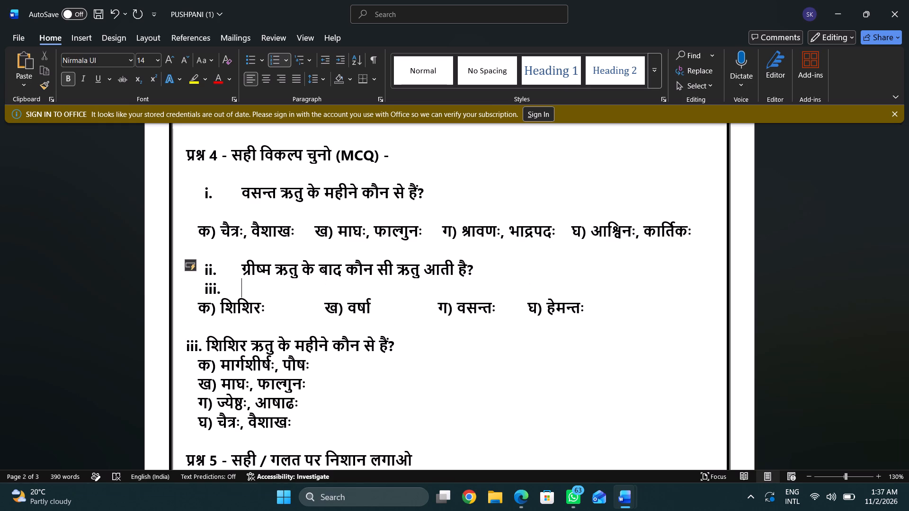
pyautogui.press('BackSpace')
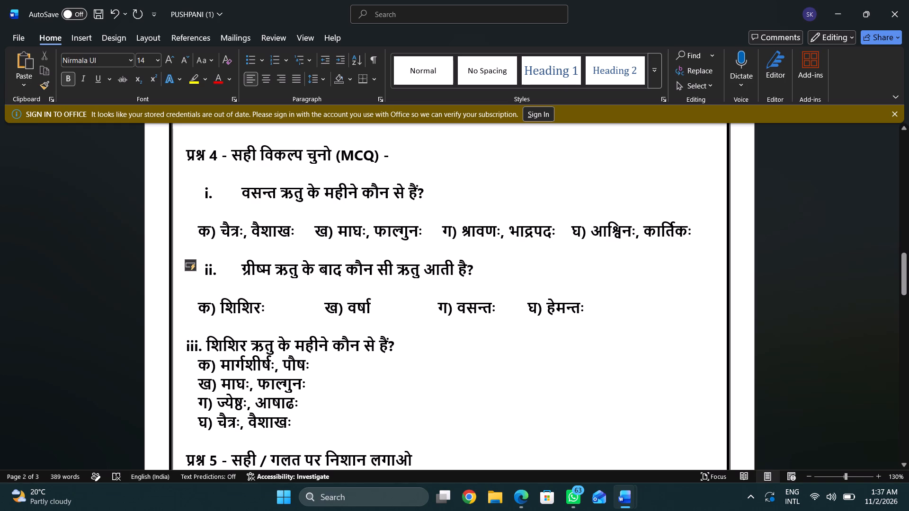
# Remove the bold formatting from the option line क) to घ) of question ii in प्रश्न 4.
pyautogui.moveTo(196, 310); pyautogui.dragTo(593, 301)
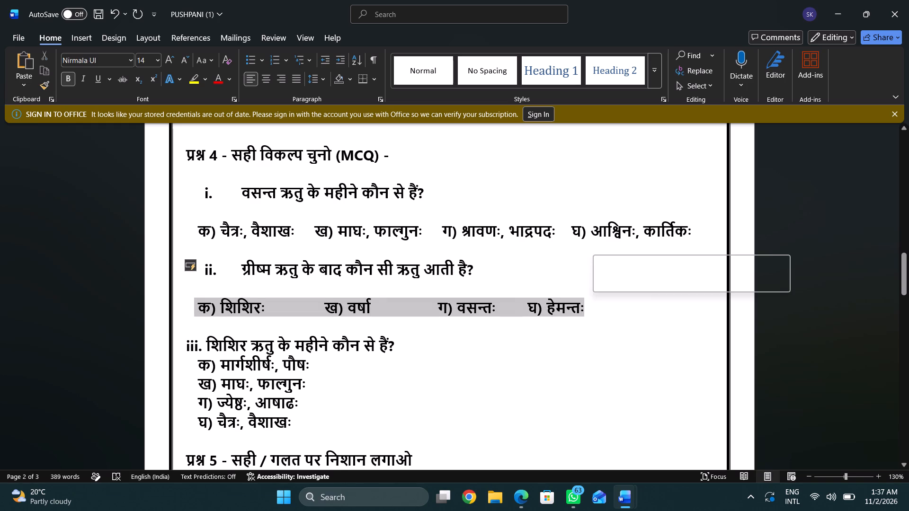
pyautogui.click(603, 286)
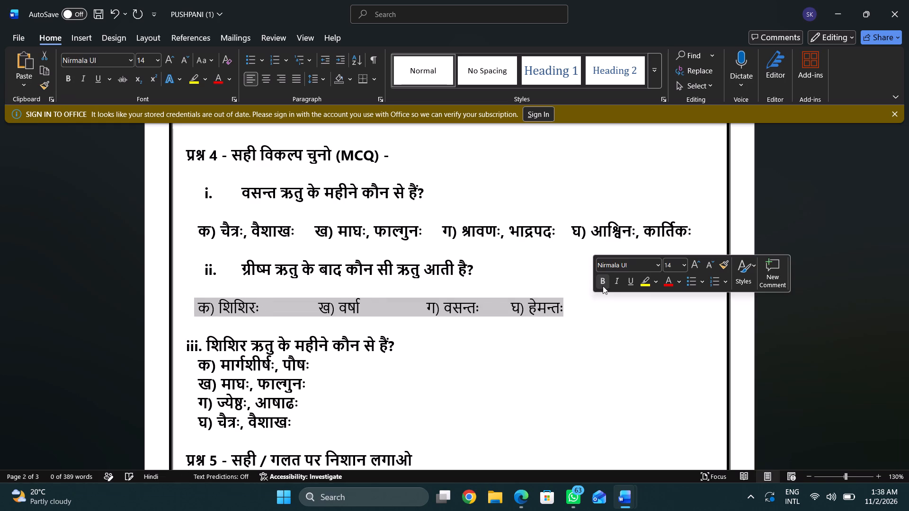
pyautogui.click(568, 329)
# Move option ख) माघः, फाल्गुनः of प्रश्न 4 question iii up beside क) मार्गशीर्षः, पौषः, separated by a gap of spaces.
pyautogui.scroll(-1, 568, 326)
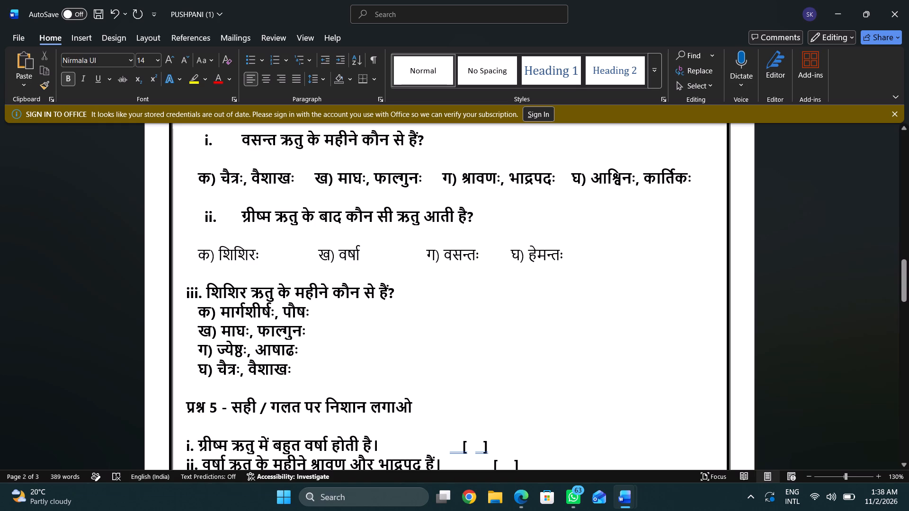
pyautogui.click(196, 326)
pyautogui.press('BackSpace')
pyautogui.press('BackSpace')
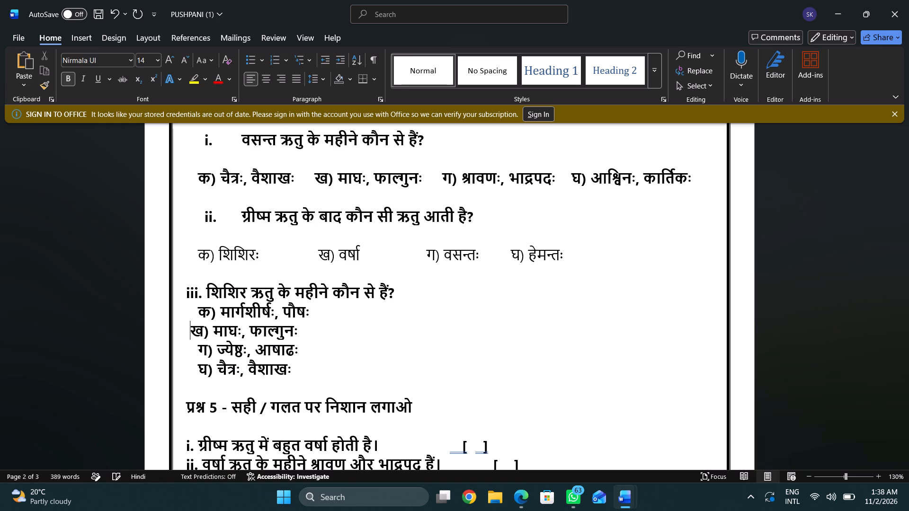
pyautogui.press('BackSpace')
pyautogui.press('BackSpace')
pyautogui.press('space')
pyautogui.press('space')
pyautogui.press('space')
pyautogui.press('space')
pyautogui.press('space')
pyautogui.press('space')
pyautogui.press('space')
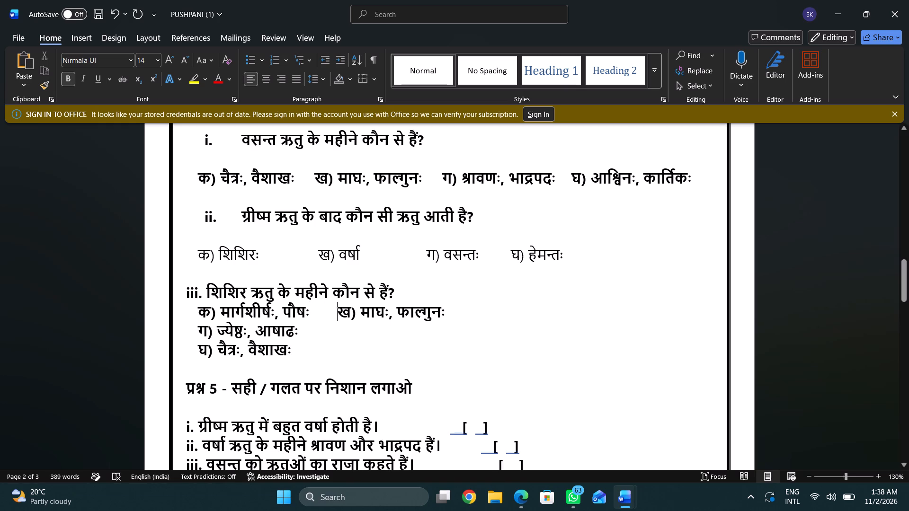
# Bring option ग) ज्येष्ठः, आषाढः of question iii onto the same line after ख) माघः, फाल्गुनः, spaced apart from it.
pyautogui.click(189, 336)
pyautogui.press('BackSpace')
pyautogui.press('BackSpace')
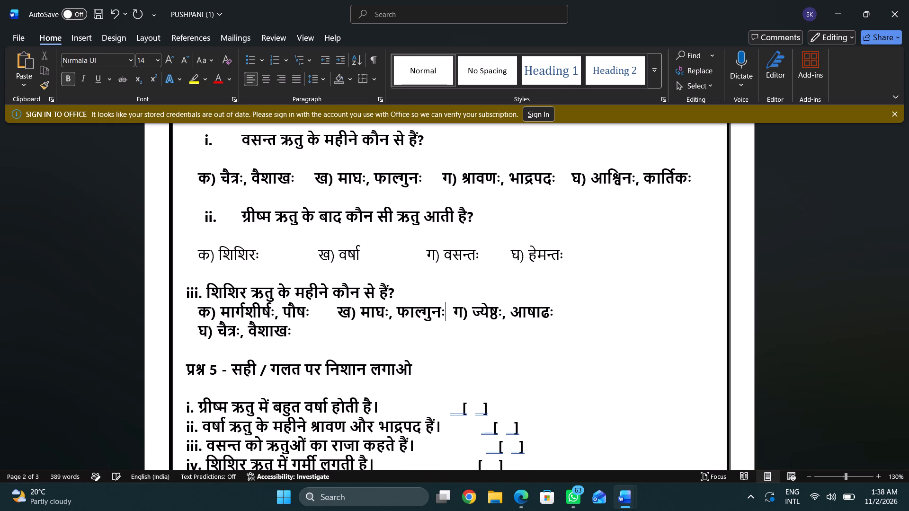
pyautogui.press('space')
pyautogui.press('space')
pyautogui.press('space')
pyautogui.press('space')
pyautogui.press('space')
pyautogui.press('space')
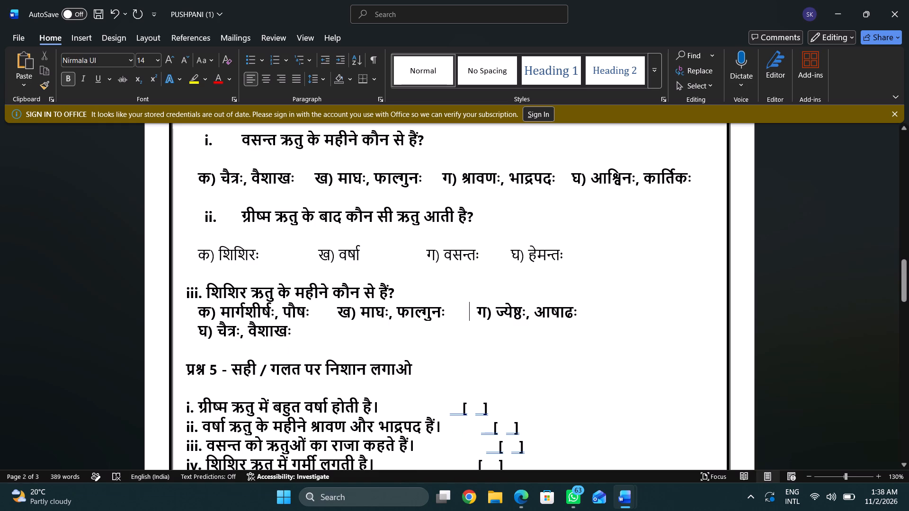
# Bring option घ) चैत्रः, वैशाखः of question iii onto the same line after ग) ज्येष्ठः, आषाढः, with a small gap.
pyautogui.click(194, 327)
pyautogui.press('BackSpace')
pyautogui.press('BackSpace')
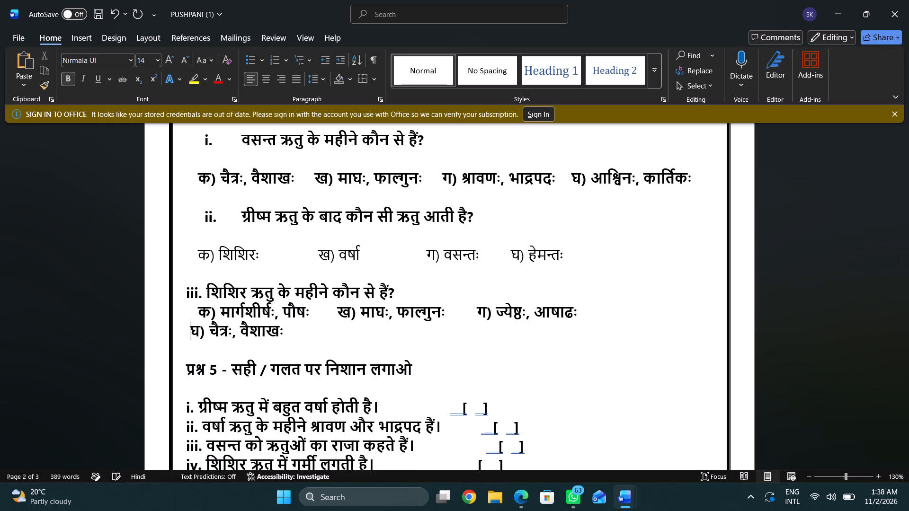
pyautogui.press('BackSpace')
pyautogui.press('space')
pyautogui.press('space')
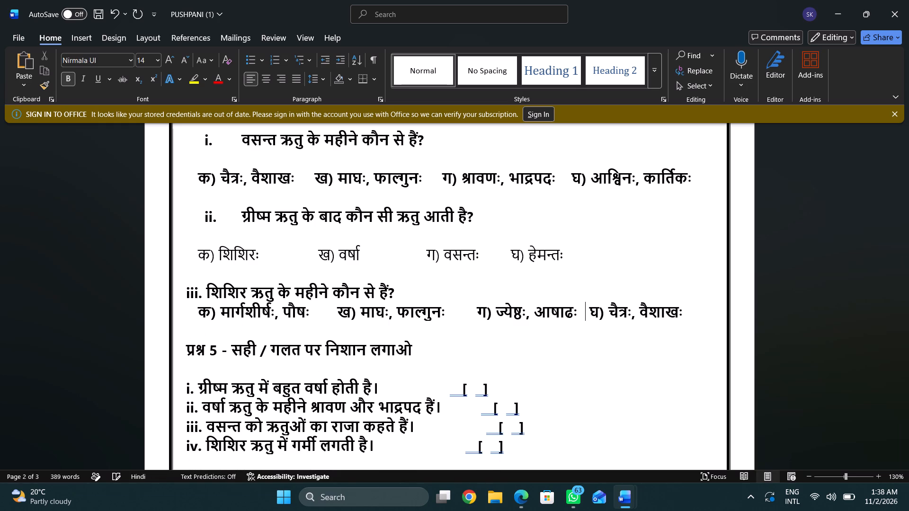
# Make question iii of प्रश्न 4 an indented list item with a blank line between it and its options.
pyautogui.click(392, 294)
pyautogui.press('Return')
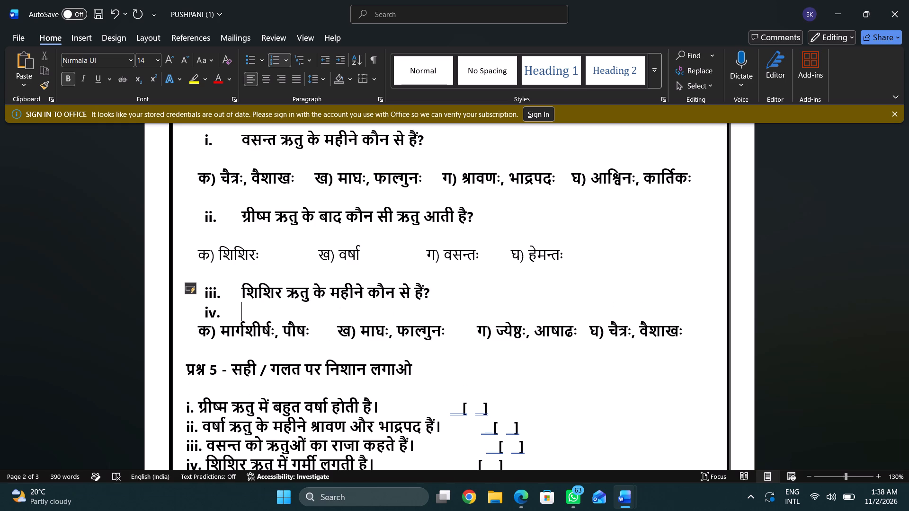
pyautogui.press('BackSpace')
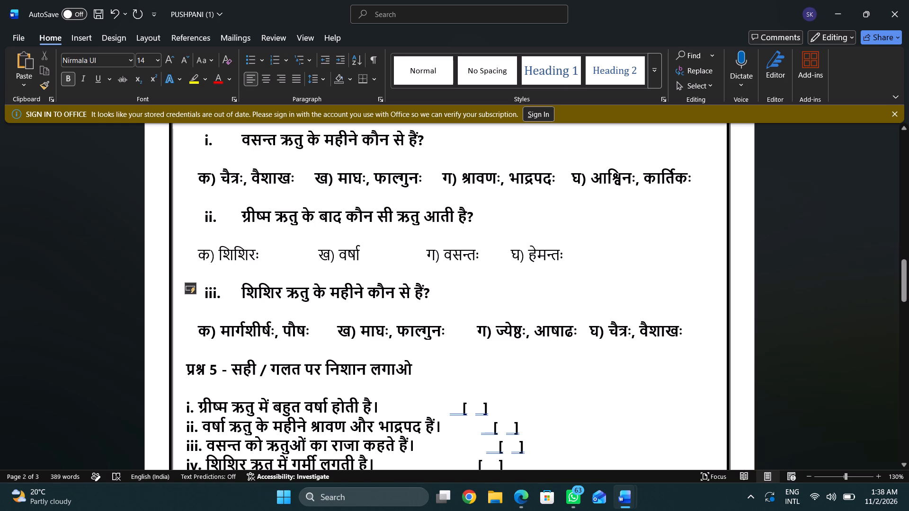
# Remove the bold formatting from the whole option line क) to घ) of question iii in प्रश्न 4.
pyautogui.moveTo(197, 328); pyautogui.dragTo(447, 333)
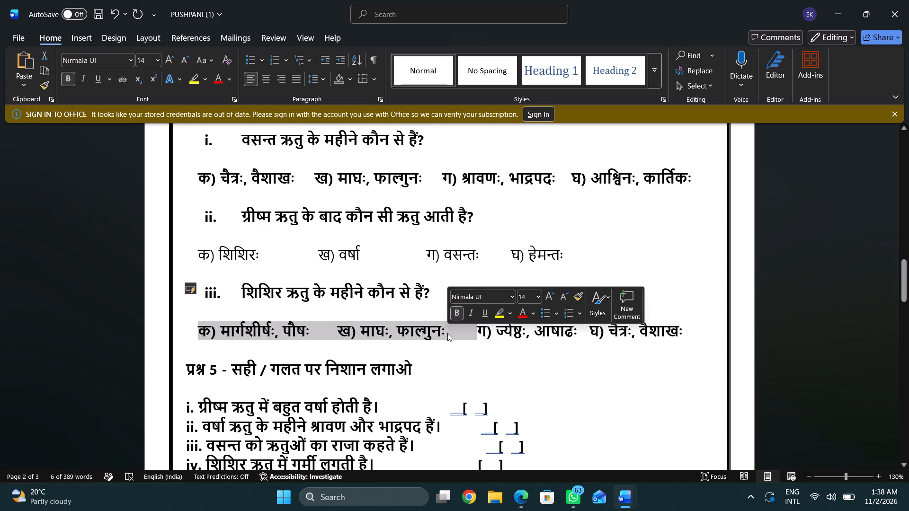
pyautogui.click(202, 326)
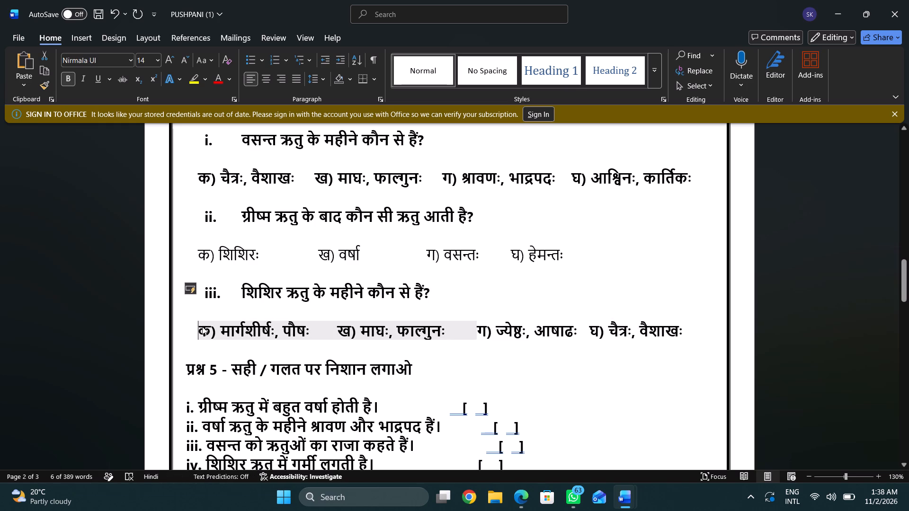
pyautogui.click(202, 326)
pyautogui.moveTo(202, 326); pyautogui.dragTo(673, 315)
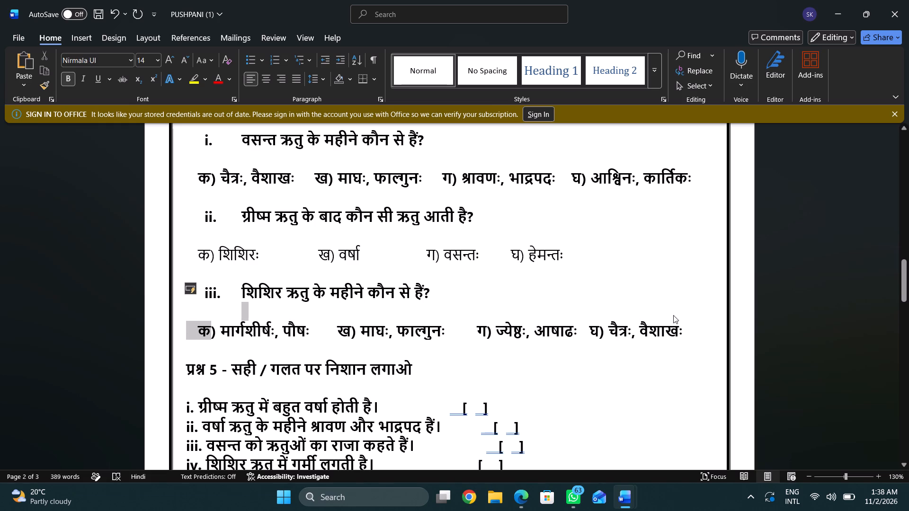
pyautogui.moveTo(673, 315); pyautogui.dragTo(697, 333)
pyautogui.click(713, 317)
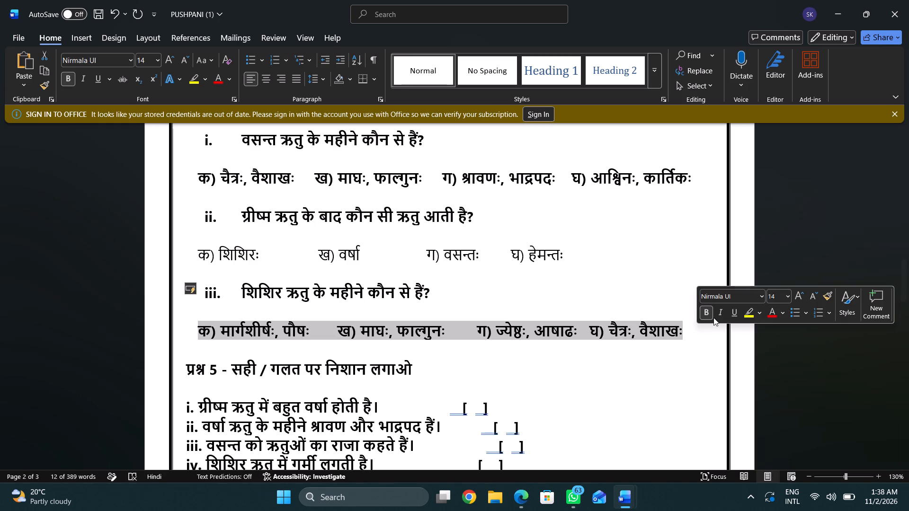
pyautogui.click(707, 314)
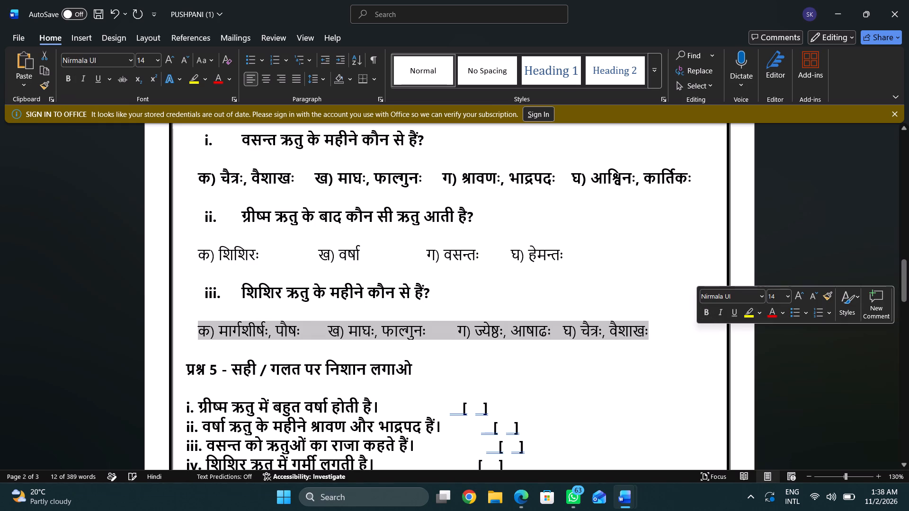
pyautogui.click(674, 326)
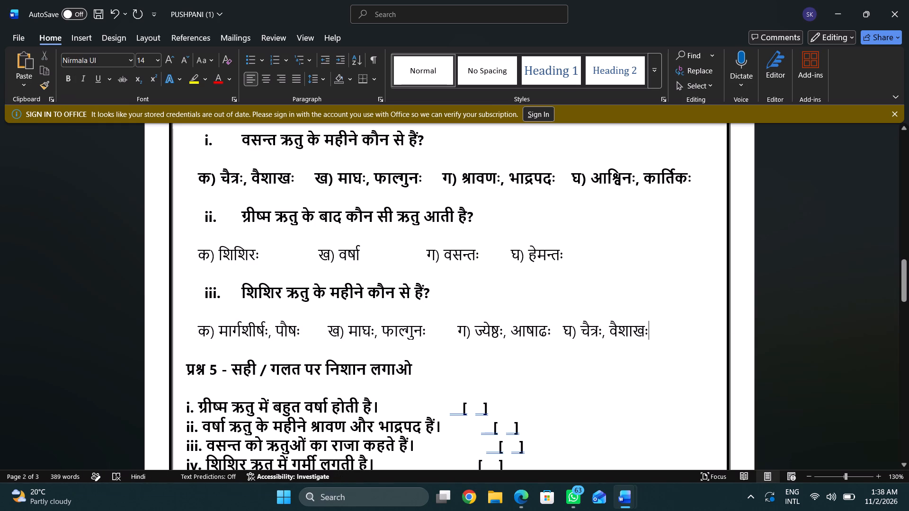
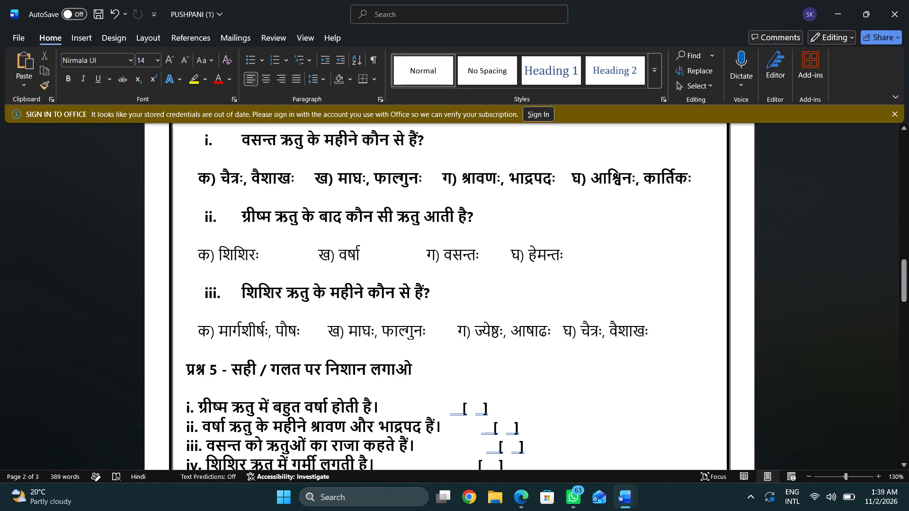
# Widen the gap inside the answer brackets of statement i in प्रश्न 5 with extra spaces.
pyautogui.scroll(-1, 434, 367)
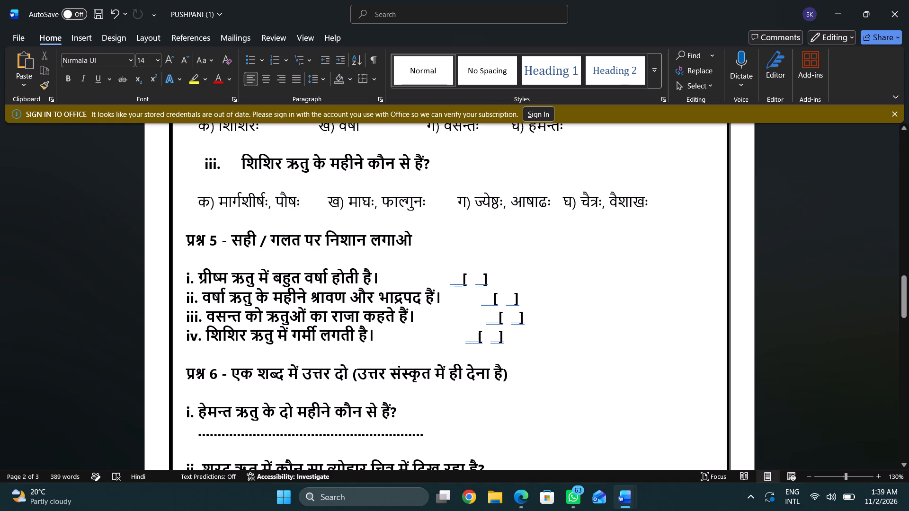
pyautogui.click(469, 275)
pyautogui.press('space')
pyautogui.press('space')
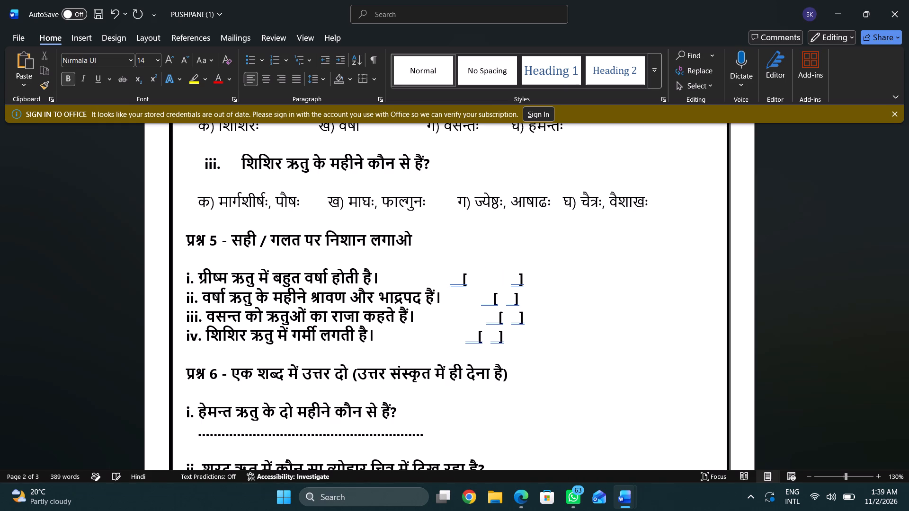
pyautogui.press('space')
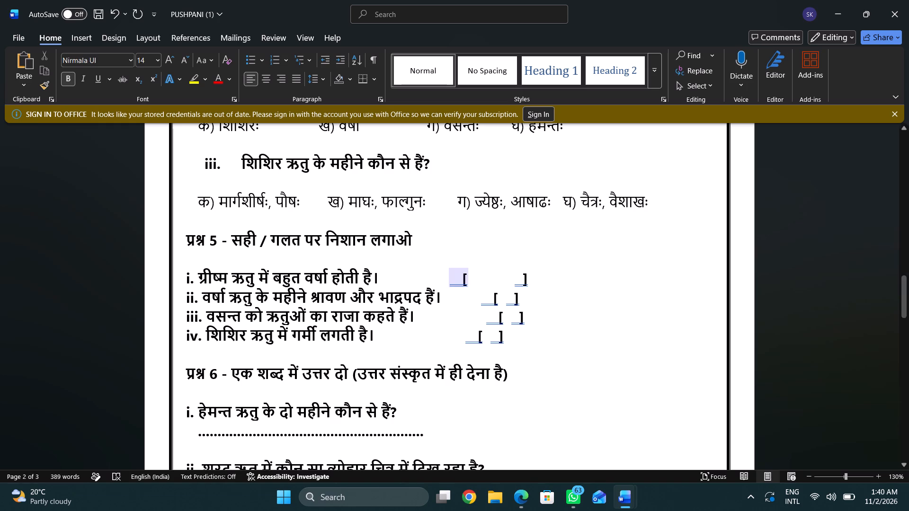
# Move the answer brackets of statement i in प्रश्न 5 farther from the sentence by adding spaces before them.
pyautogui.click(455, 279)
pyautogui.press('space')
pyautogui.press('space')
pyautogui.press('space')
pyautogui.press('space')
pyautogui.press('space')
pyautogui.press('space')
pyautogui.press('space')
pyautogui.press('space')
pyautogui.press('space')
pyautogui.press('space')
pyautogui.press('space')
pyautogui.press('space')
pyautogui.press('space')
pyautogui.press('space')
pyautogui.press('space')
pyautogui.press('space')
pyautogui.press('space')
pyautogui.press('space')
pyautogui.press('space')
pyautogui.press('space')
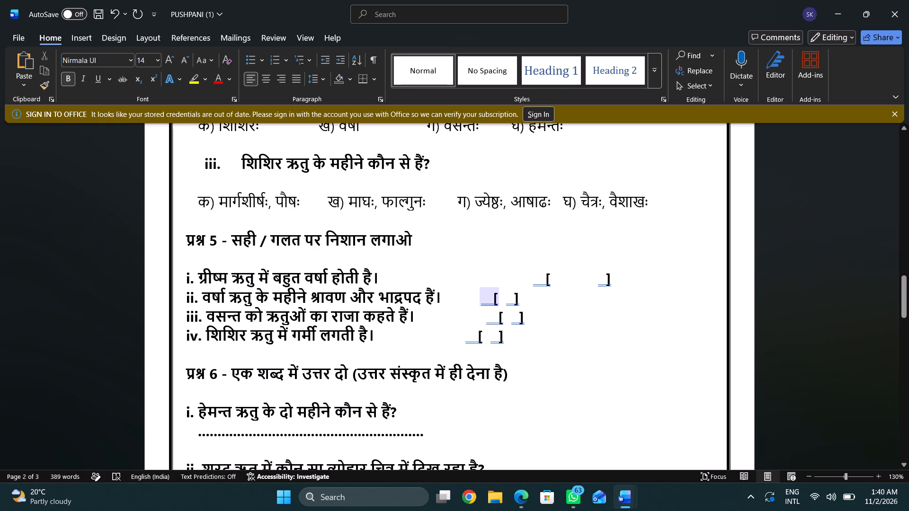
# Delete the answer brackets after statement ii, वर्षा ऋतु के महीने श्रावण और भाद्रपद हैं।, in प्रश्न 5.
pyautogui.moveTo(492, 297); pyautogui.dragTo(502, 329)
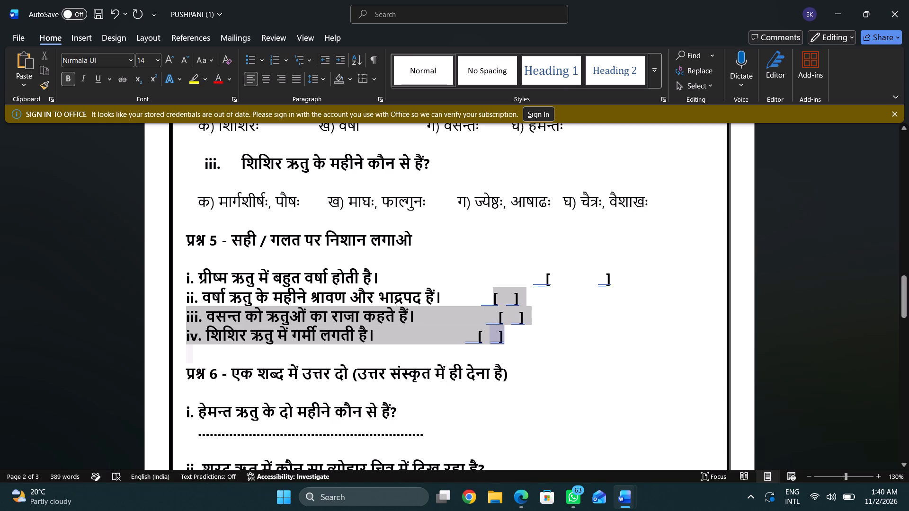
pyautogui.moveTo(502, 329); pyautogui.dragTo(509, 298)
pyautogui.click(521, 297)
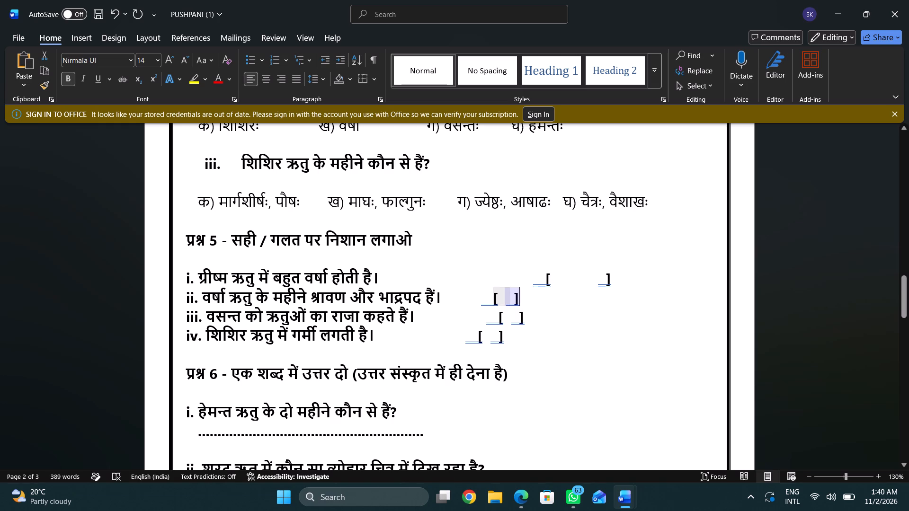
pyautogui.press('BackSpace')
pyautogui.press('BackSpace')
pyautogui.press('BackSpace')
pyautogui.press('BackSpace')
pyautogui.press('BackSpace')
pyautogui.press('BackSpace')
pyautogui.press('BackSpace')
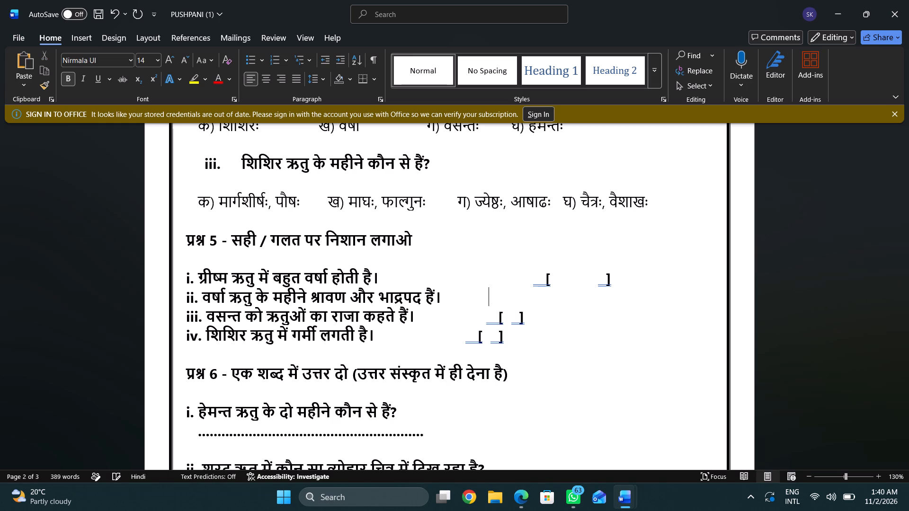
# Delete the answer brackets after statement iii, वसन्त को ऋतुओं का राजा कहते हैं।, in प्रश्न 5.
pyautogui.click(530, 317)
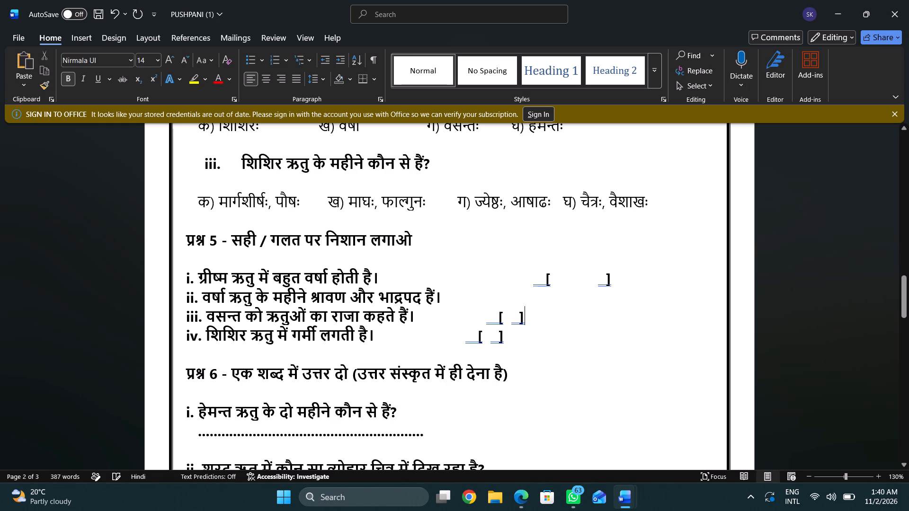
pyautogui.press('BackSpace')
pyautogui.press('BackSpace')
pyautogui.press('BackSpace')
pyautogui.press('BackSpace')
pyautogui.press('BackSpace')
pyautogui.press('BackSpace')
# Delete the answer brackets after statement iv, शिशिर ऋतु में गर्मी लगती है।, in प्रश्न 5.
pyautogui.click(505, 339)
pyautogui.press('BackSpace')
pyautogui.press('BackSpace')
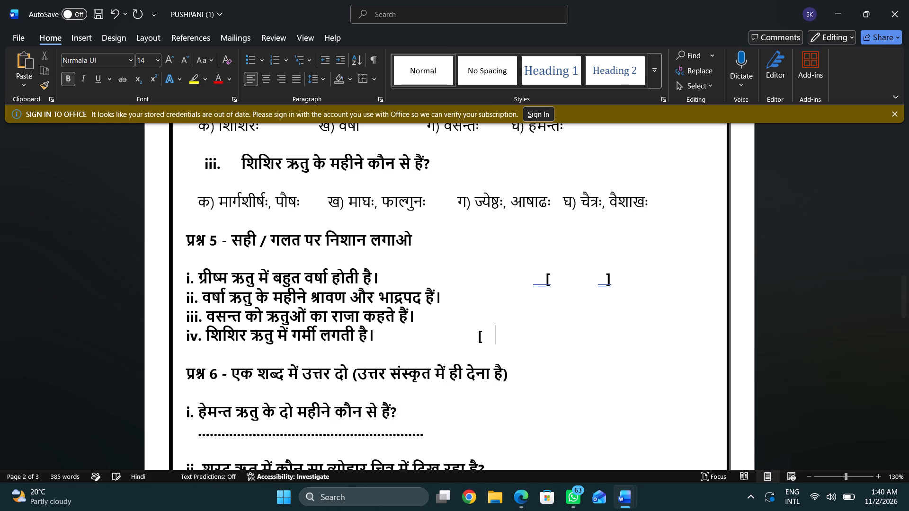
pyautogui.press('BackSpace')
pyautogui.press('BackSpace')
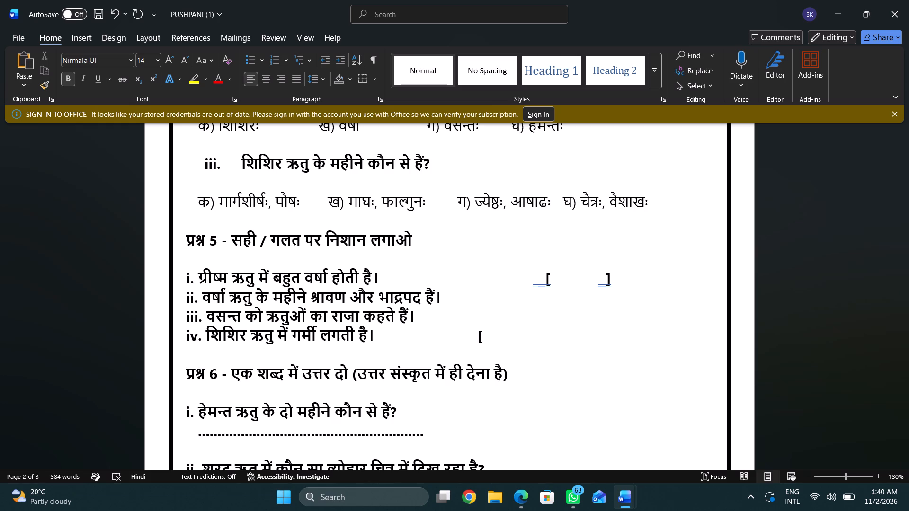
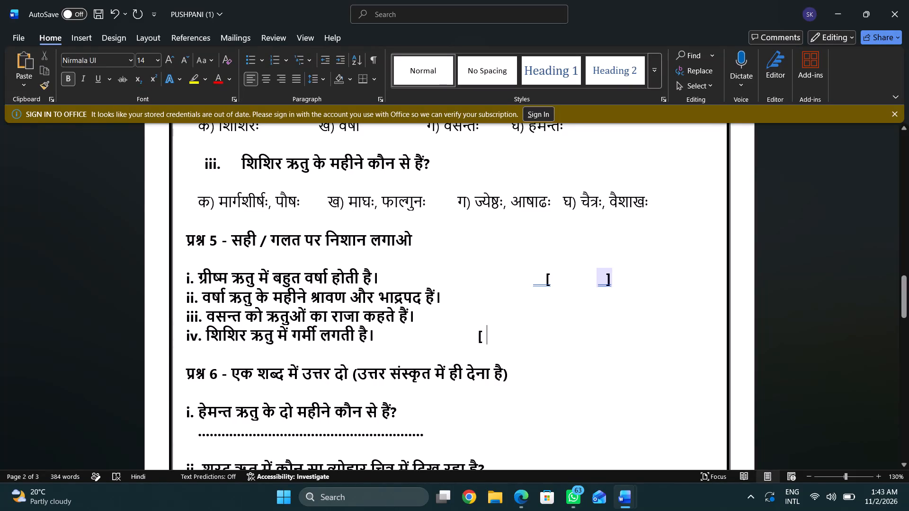
# Copy the answer brackets of statement i in प्रश्न 5 and paste them after statement ii, spaced out to line up beneath.
pyautogui.moveTo(612, 276); pyautogui.dragTo(549, 290)
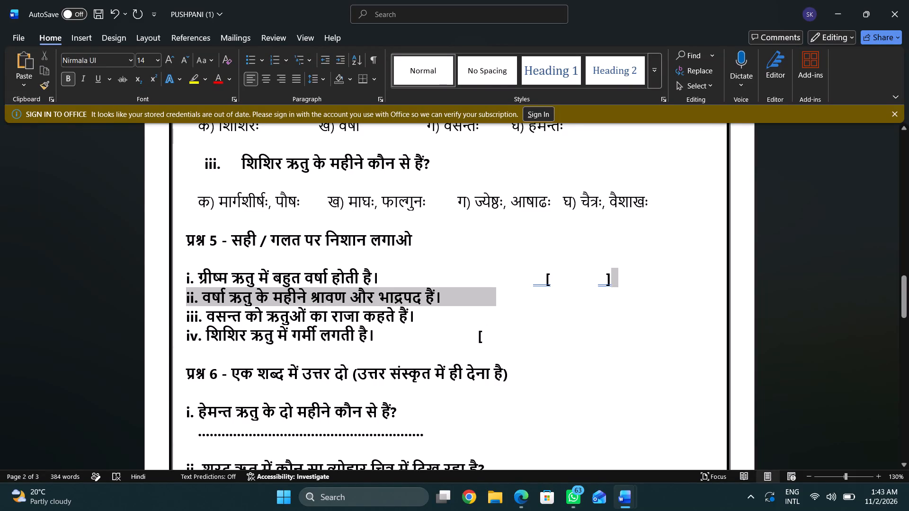
pyautogui.moveTo(549, 290); pyautogui.dragTo(546, 285)
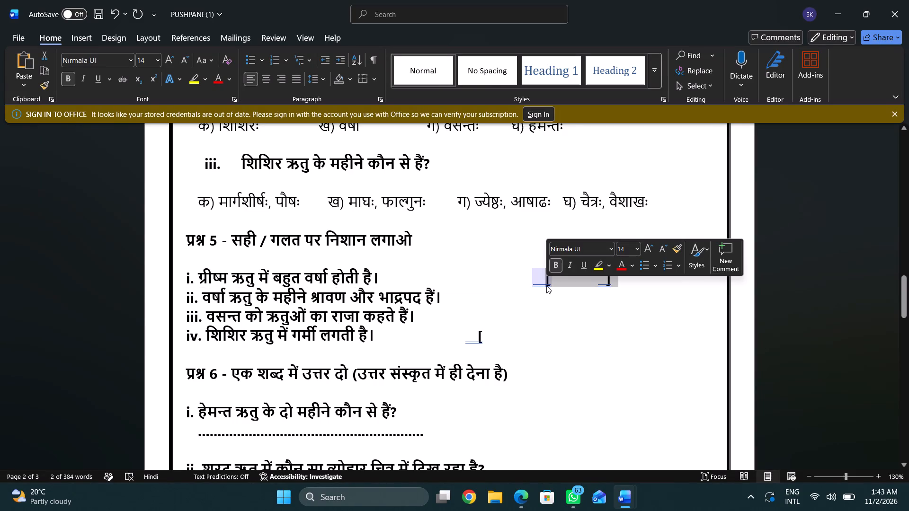
pyautogui.hotkey('ctrl', 'c')
pyautogui.click(462, 299)
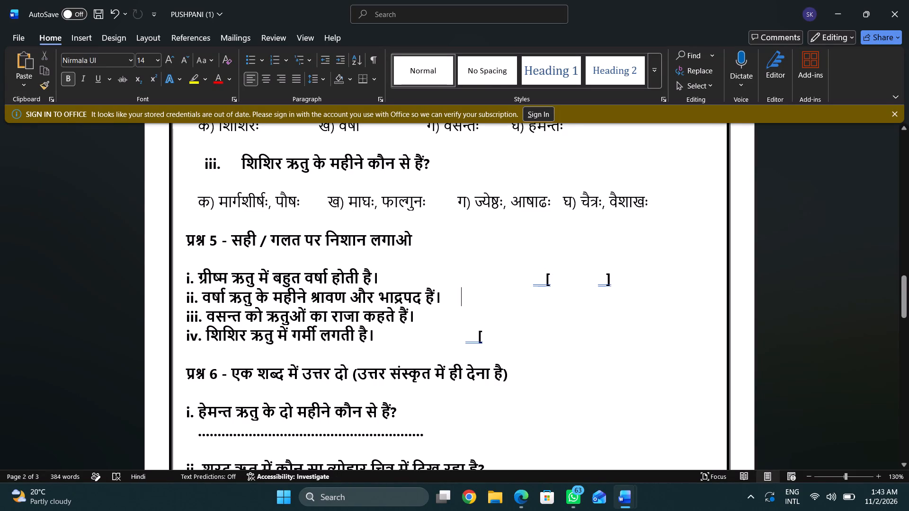
pyautogui.press('space')
pyautogui.press('space')
pyautogui.press('space')
pyautogui.press('space')
pyautogui.press('space')
pyautogui.press('space')
pyautogui.press('space')
pyautogui.press('space')
pyautogui.press('space')
pyautogui.press('space')
pyautogui.press('space')
pyautogui.press('space')
pyautogui.press('space')
pyautogui.press('space')
pyautogui.press('space')
pyautogui.press('space')
pyautogui.press('space')
pyautogui.press('space')
pyautogui.press('space')
pyautogui.press('space')
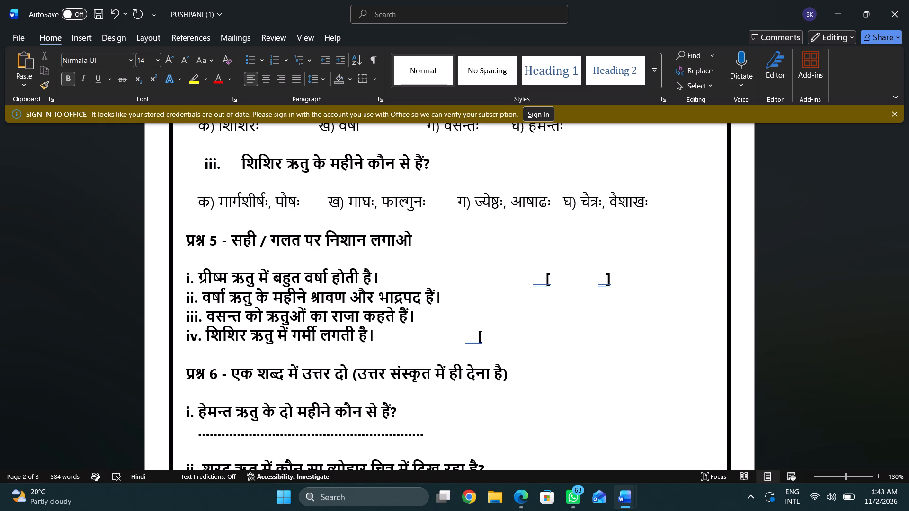
pyautogui.press('BackSpace')
pyautogui.hotkey('ctrl', 'v')
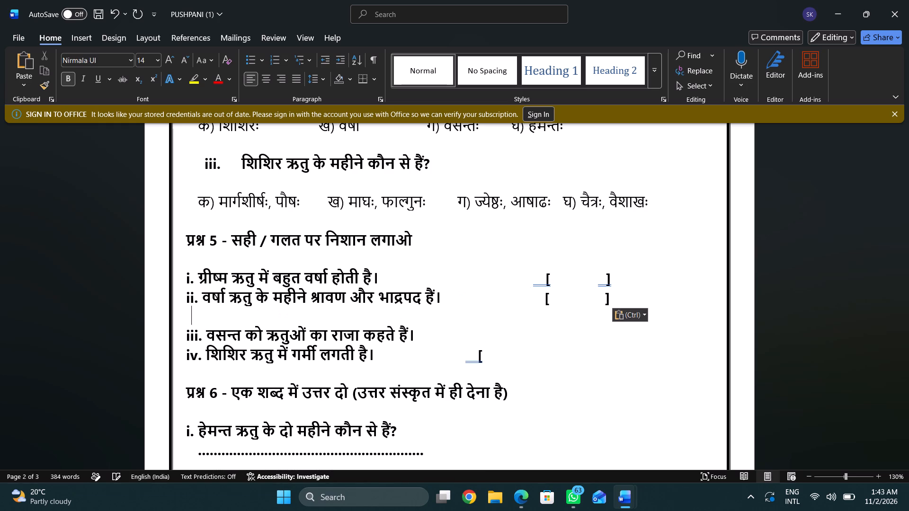
# Paste the copied answer brackets after statement iii, वसन्त को ऋतुओं का राजा कहते हैं।, adjusting the spaces to align them with those above.
pyautogui.click(469, 349)
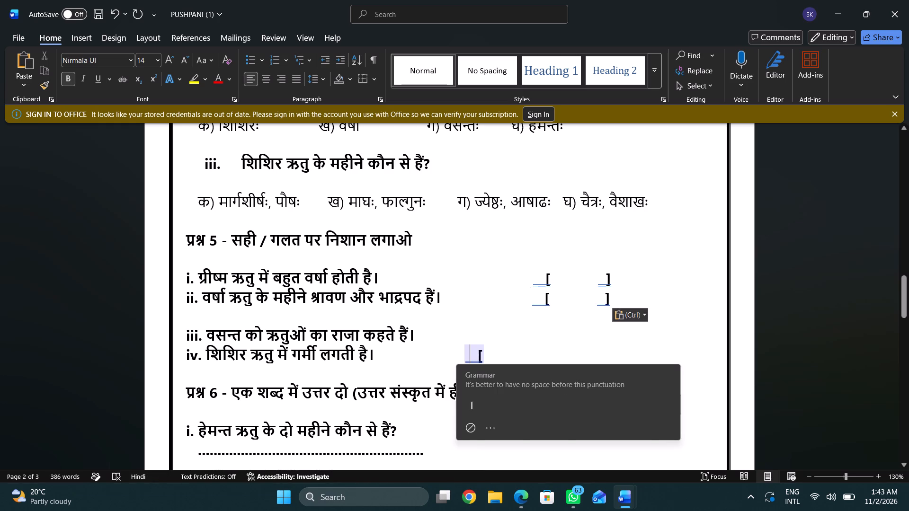
pyautogui.click(428, 340)
pyautogui.press('space')
pyautogui.press('space')
pyautogui.press('space')
pyautogui.press('space')
pyautogui.press('space')
pyautogui.press('space')
pyautogui.press('space')
pyautogui.press('space')
pyautogui.press('space')
pyautogui.press('space')
pyautogui.press('space')
pyautogui.press('space')
pyautogui.press('space')
pyautogui.press('space')
pyautogui.press('space')
pyautogui.press('space')
pyautogui.press('space')
pyautogui.press('space')
pyautogui.press('space')
pyautogui.press('space')
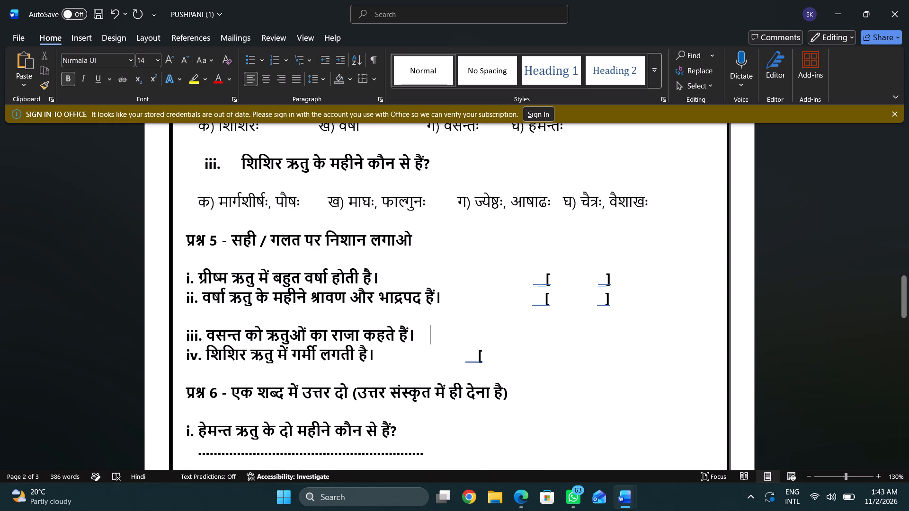
pyautogui.press('space')
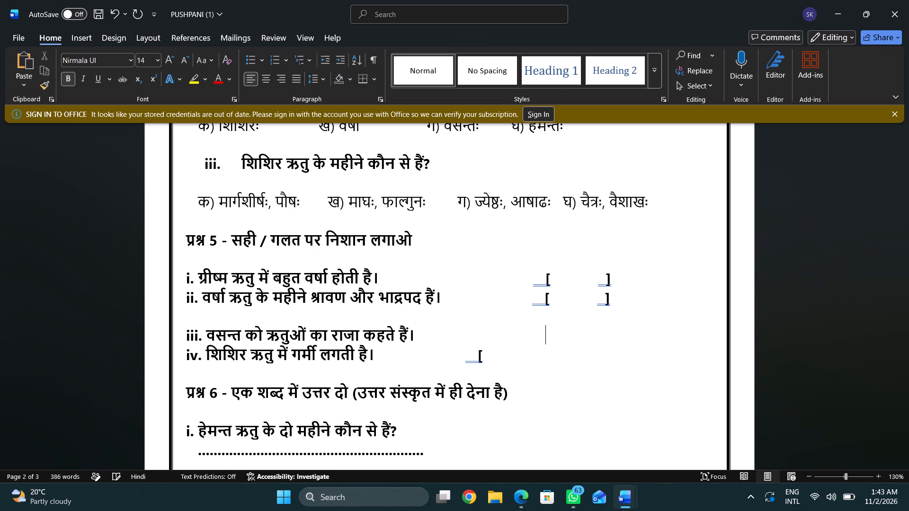
pyautogui.hotkey('ctrl', 'v')
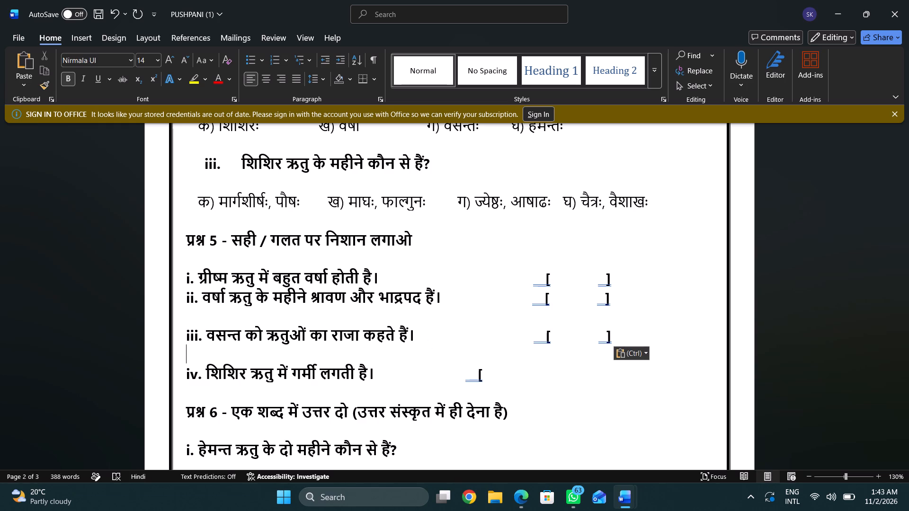
pyautogui.click(499, 335)
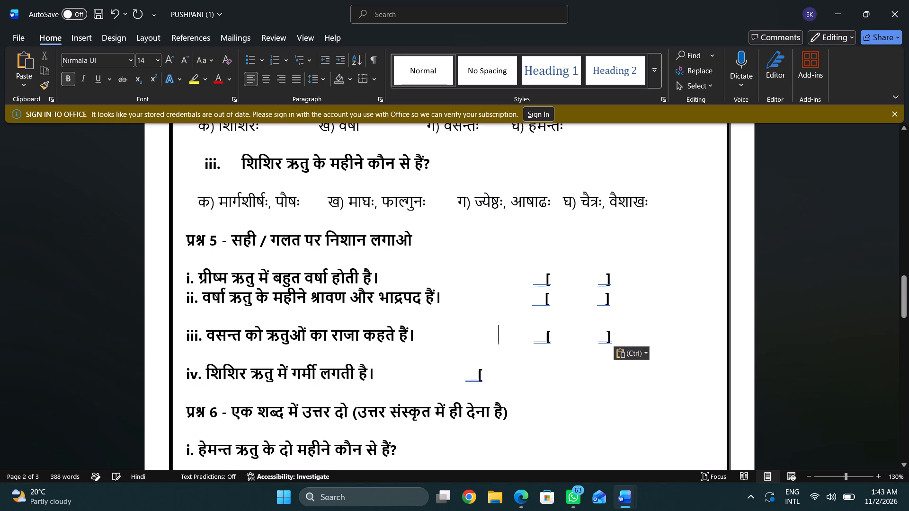
pyautogui.press('BackSpace')
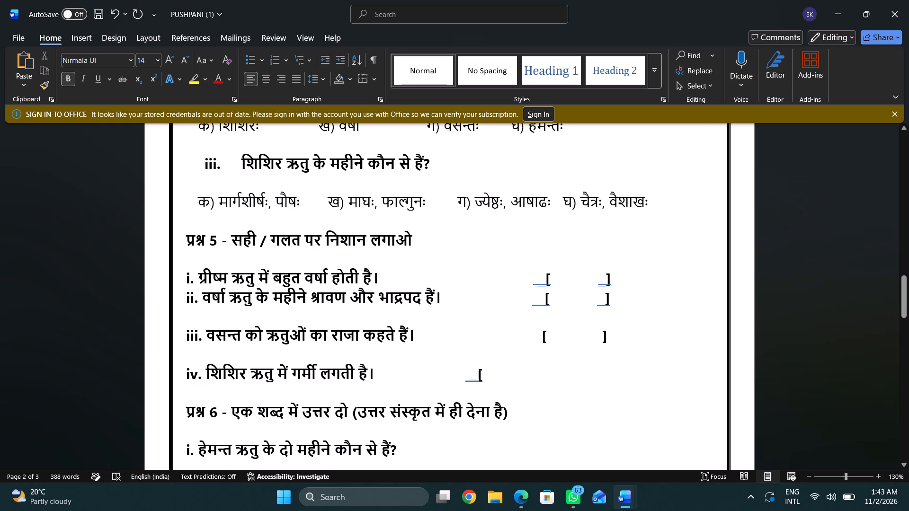
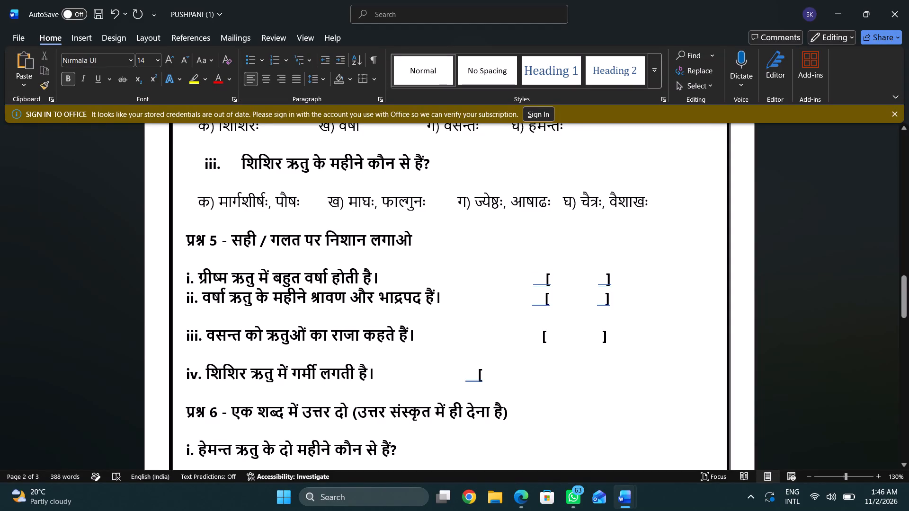
# Insert a blank line between statements i and ii of प्रश्न 5.
pyautogui.click(621, 280)
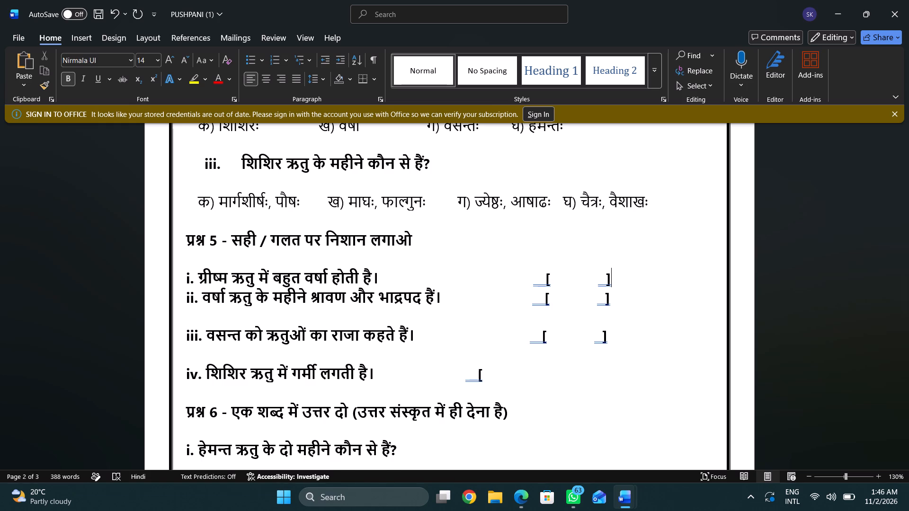
pyautogui.press('Return')
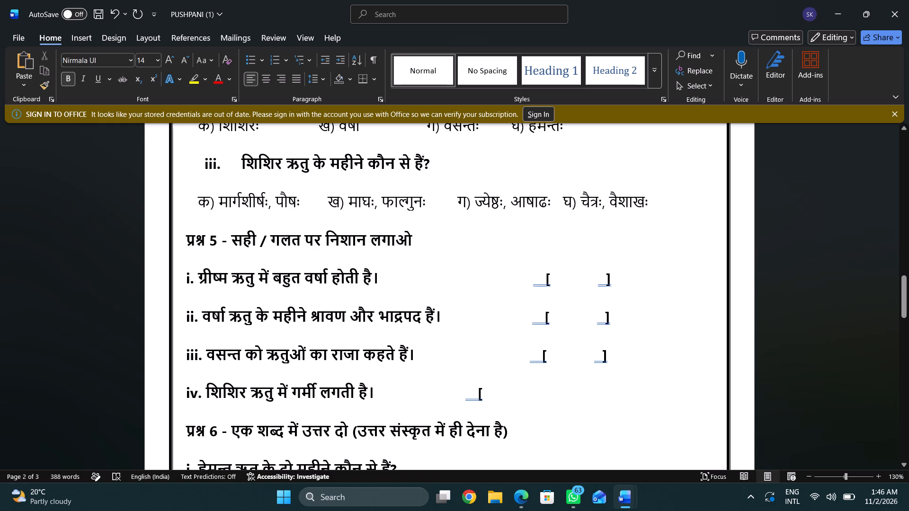
# Delete the stray opening bracket after statement iv, शिशिर ऋतु में गर्मी लगती है।.
pyautogui.click(484, 390)
pyautogui.press('BackSpace')
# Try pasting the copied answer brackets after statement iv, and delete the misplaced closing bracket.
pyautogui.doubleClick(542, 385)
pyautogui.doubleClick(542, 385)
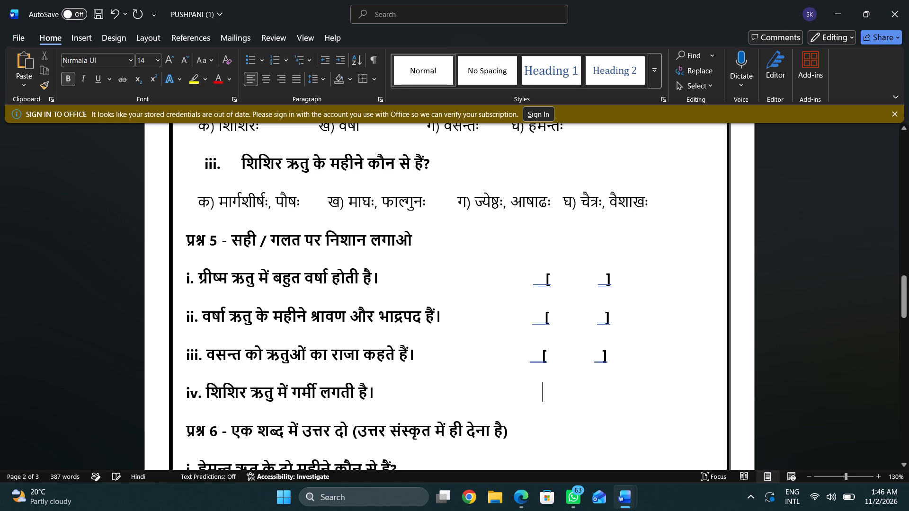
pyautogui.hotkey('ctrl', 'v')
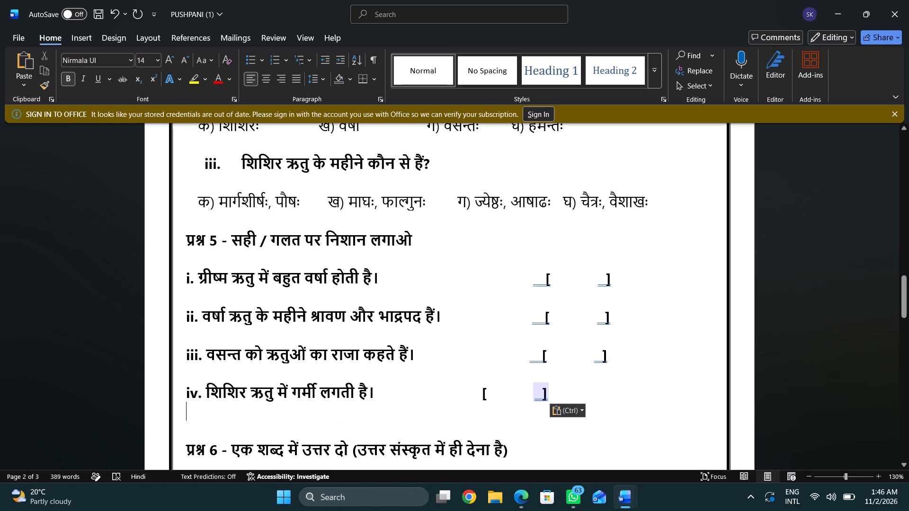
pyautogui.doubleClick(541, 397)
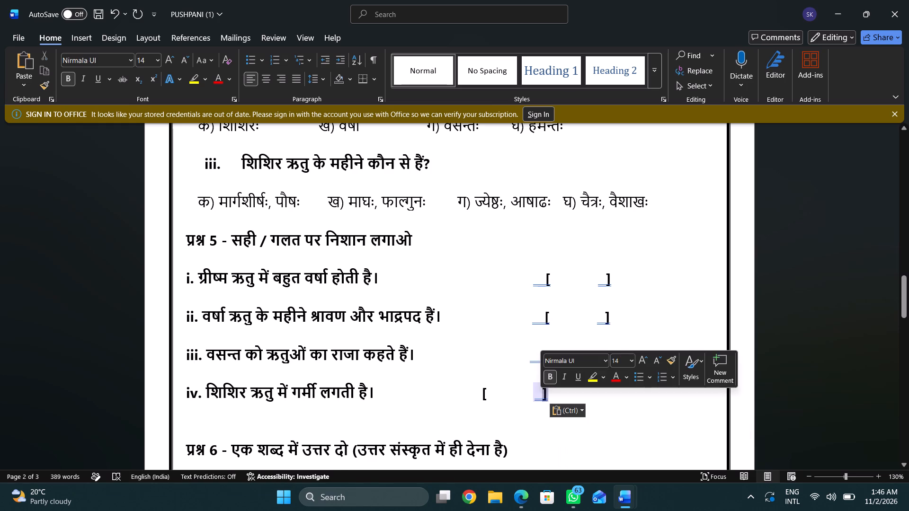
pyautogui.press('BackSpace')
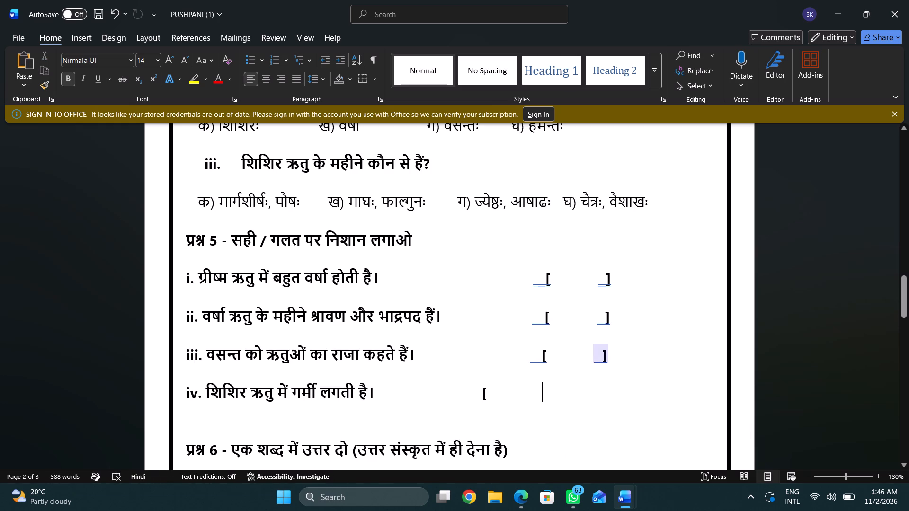
# Copy both answer brackets of statement iii, paste them after statement iv, remove the leftover opening bracket and space the pair out to line up.
pyautogui.moveTo(613, 355); pyautogui.dragTo(569, 355)
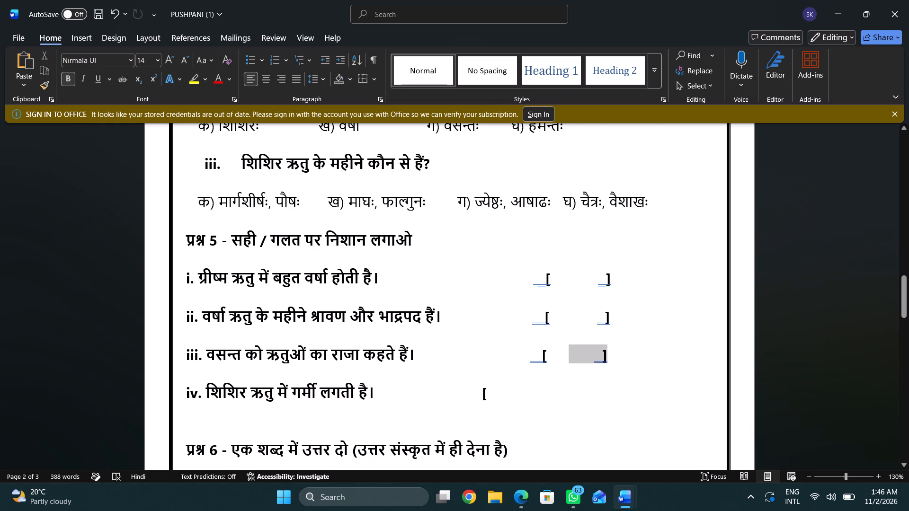
pyautogui.moveTo(569, 355); pyautogui.dragTo(549, 352)
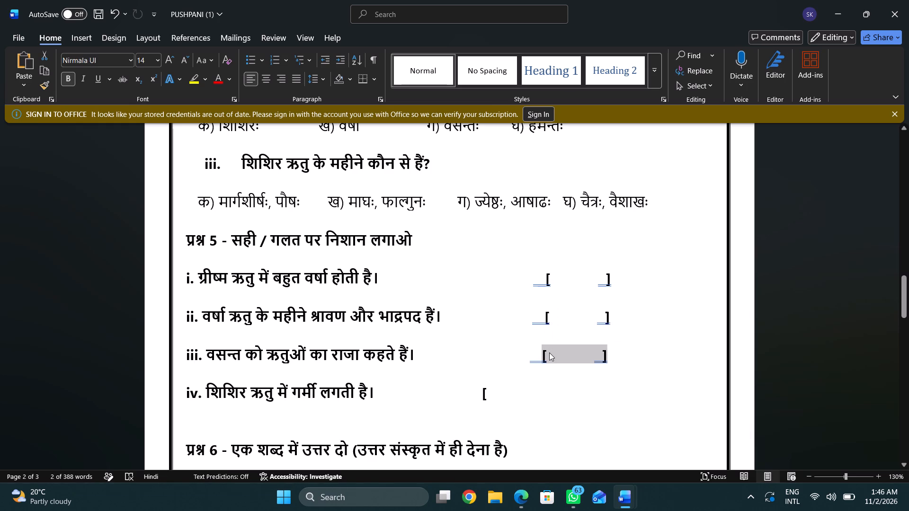
pyautogui.hotkey('ctrl', 'c')
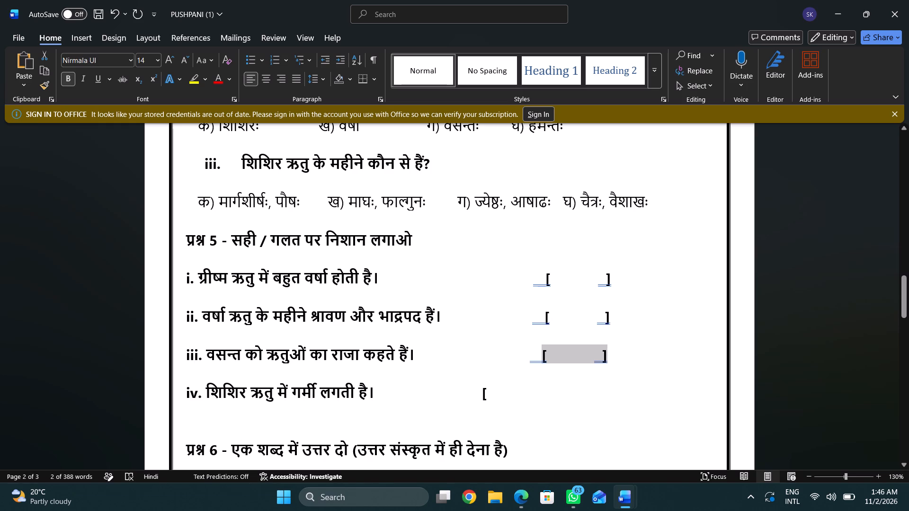
pyautogui.click(540, 393)
pyautogui.hotkey('ctrl', 'v')
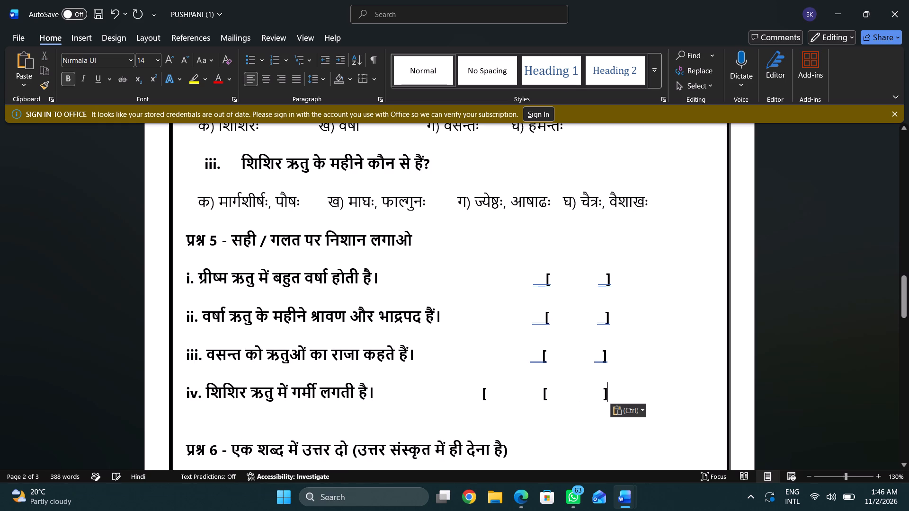
pyautogui.click(487, 396)
pyautogui.press('BackSpace')
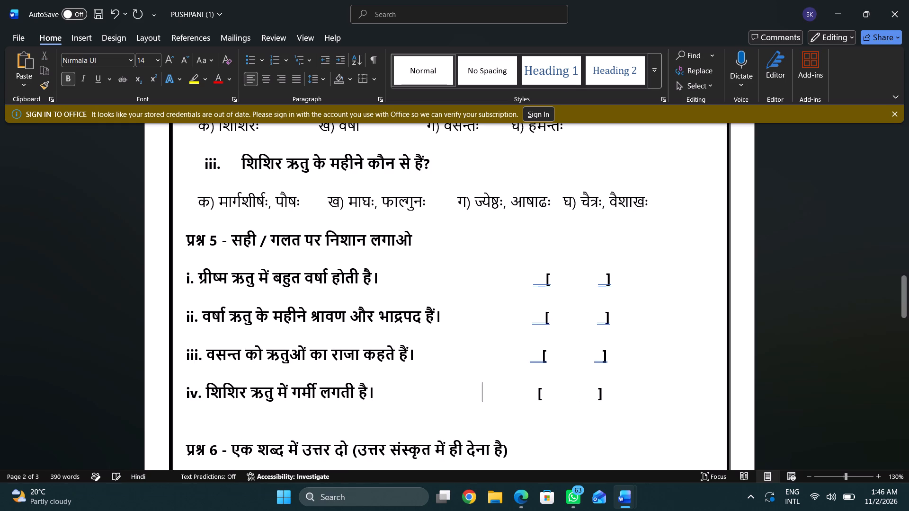
pyautogui.press('space')
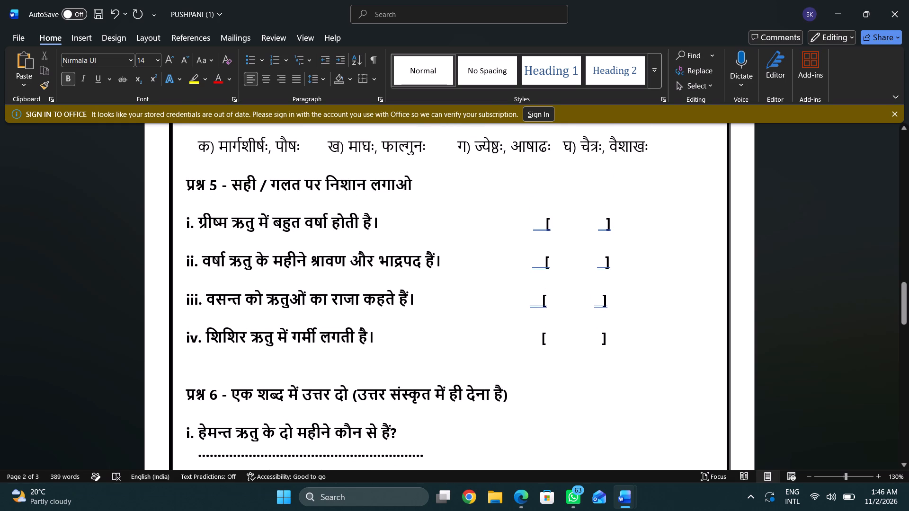
# Add spaces before the answer brackets of statements iii, ii and i in प्रश्न 5 to adjust their alignment.
pyautogui.click(501, 301)
pyautogui.press('space')
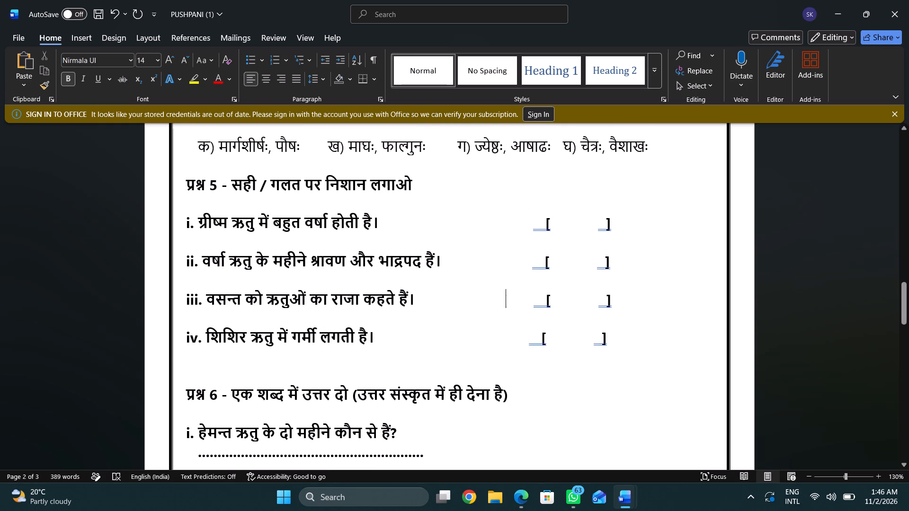
pyautogui.click(498, 277)
pyautogui.press('space')
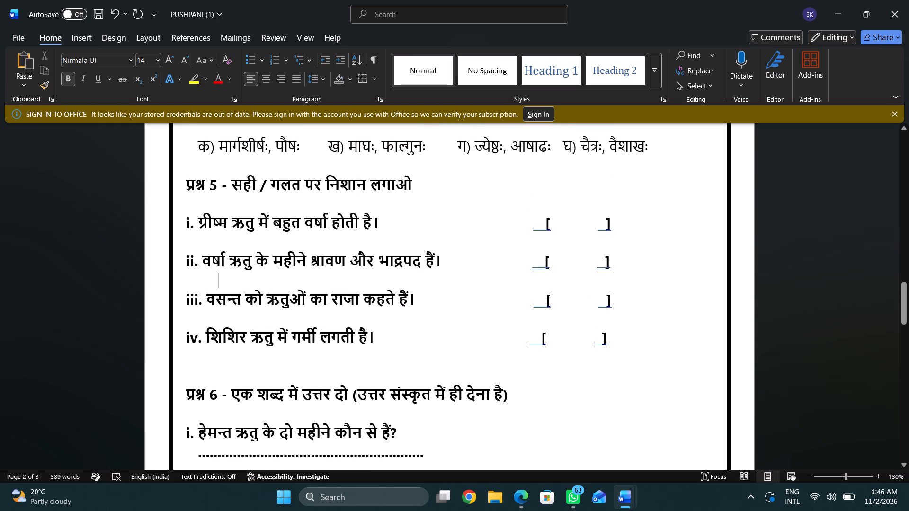
pyautogui.click(489, 255)
pyautogui.press('space')
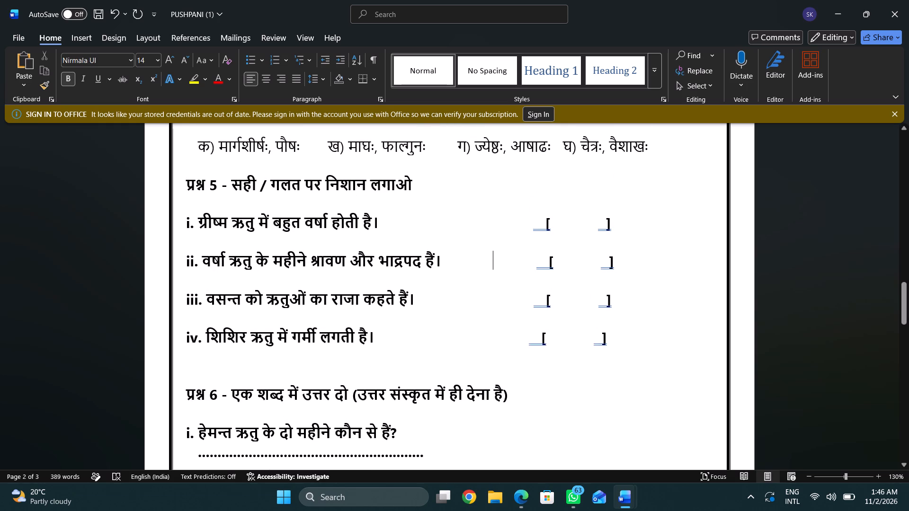
pyautogui.click(489, 232)
pyautogui.press('space')
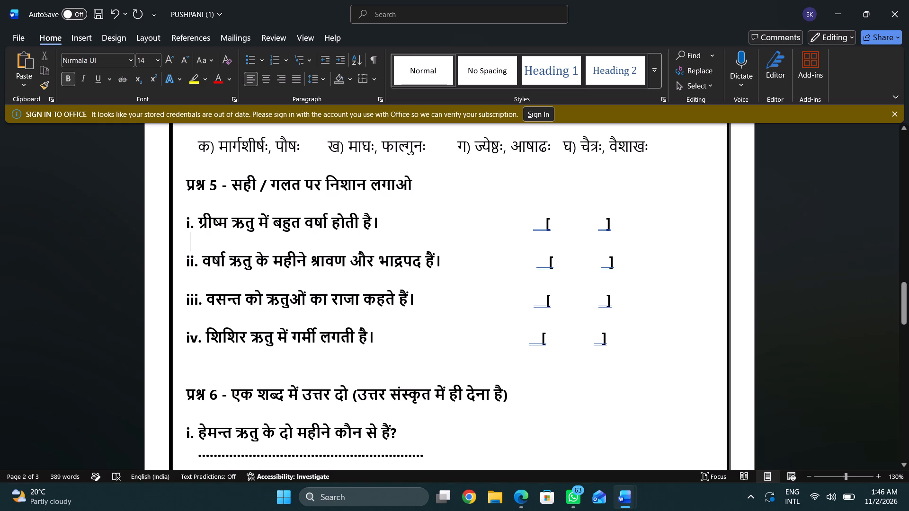
pyautogui.click(524, 218)
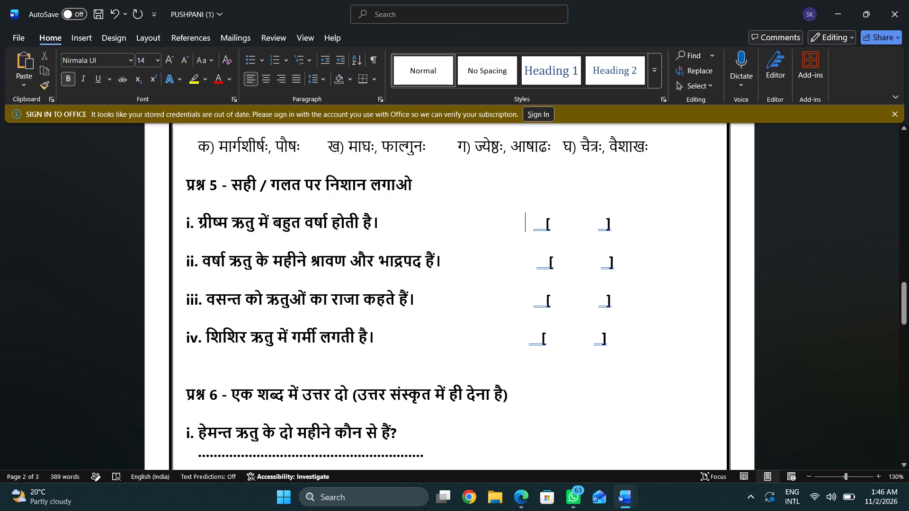
pyautogui.click(524, 218)
pyautogui.press('space')
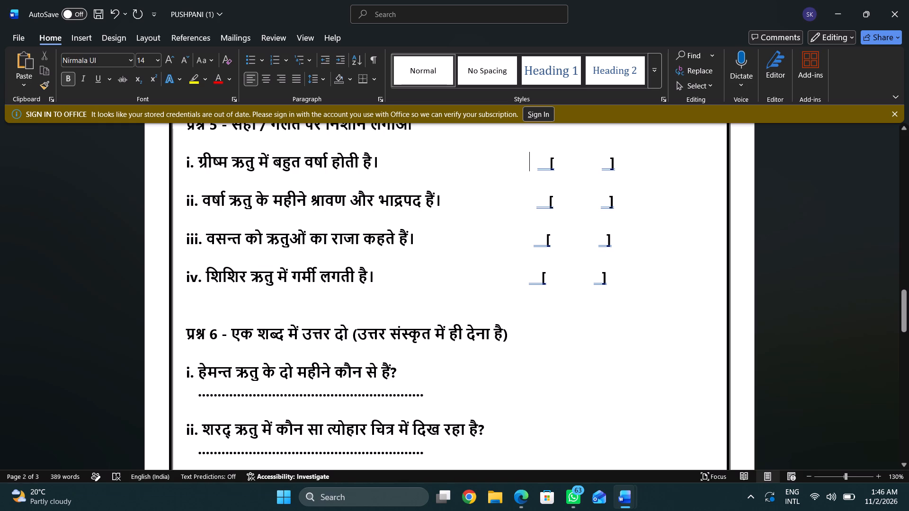
# Remove the bold formatting from statements i to iv of प्रश्न 5, including their answer brackets.
pyautogui.scroll(-1, 523, 249)
pyautogui.scroll(1, 523, 249)
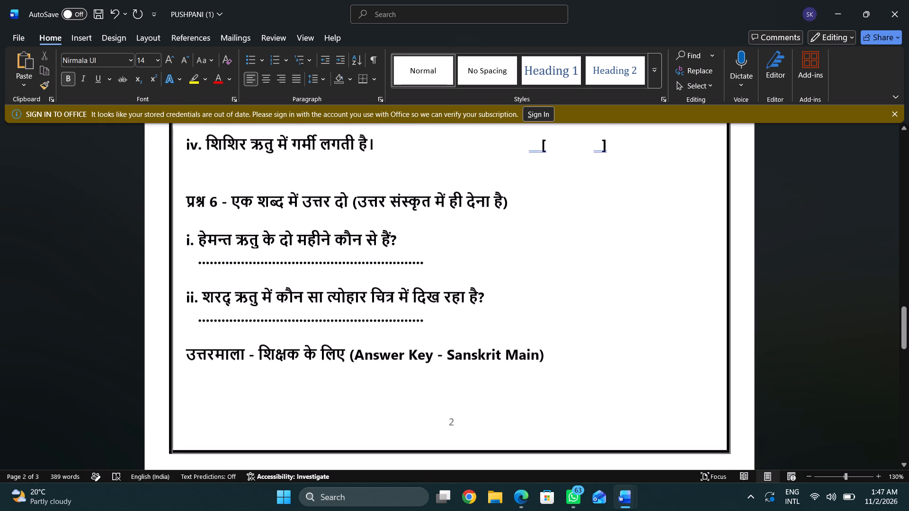
pyautogui.scroll(1, 523, 249)
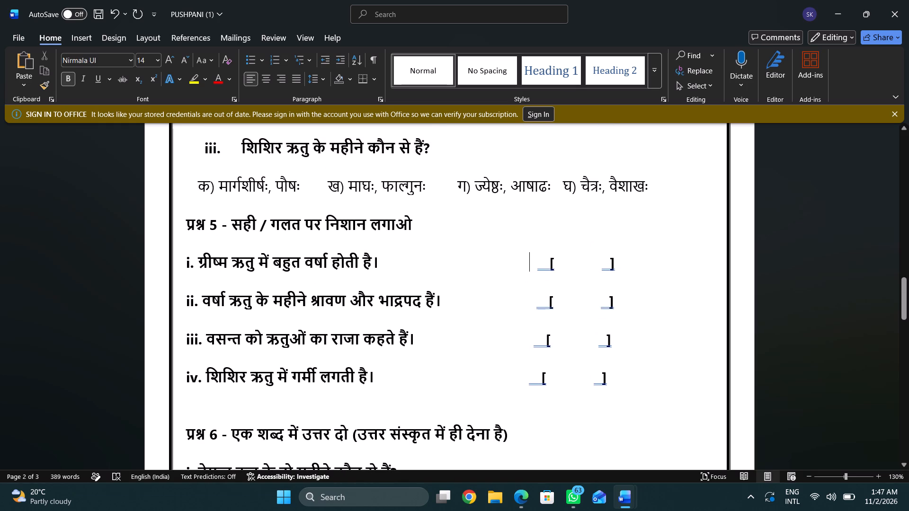
pyautogui.moveTo(179, 262); pyautogui.dragTo(439, 323)
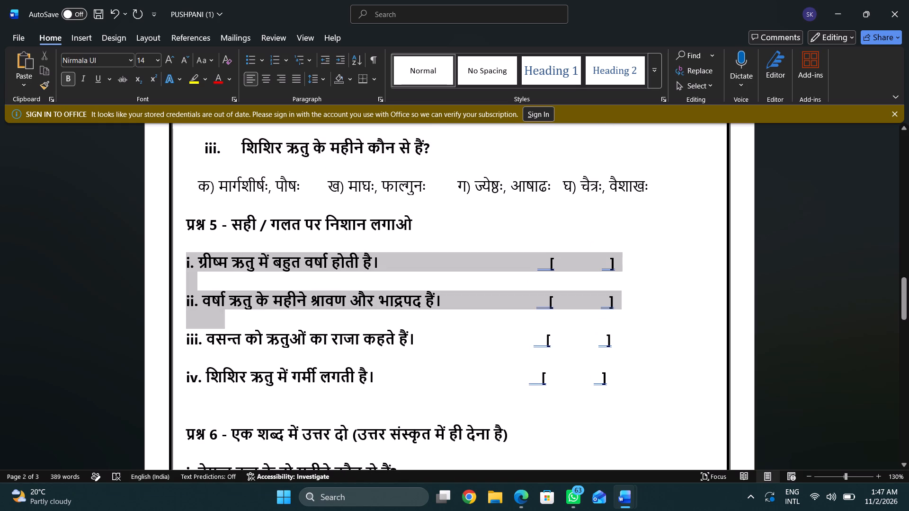
pyautogui.moveTo(439, 323); pyautogui.dragTo(648, 379)
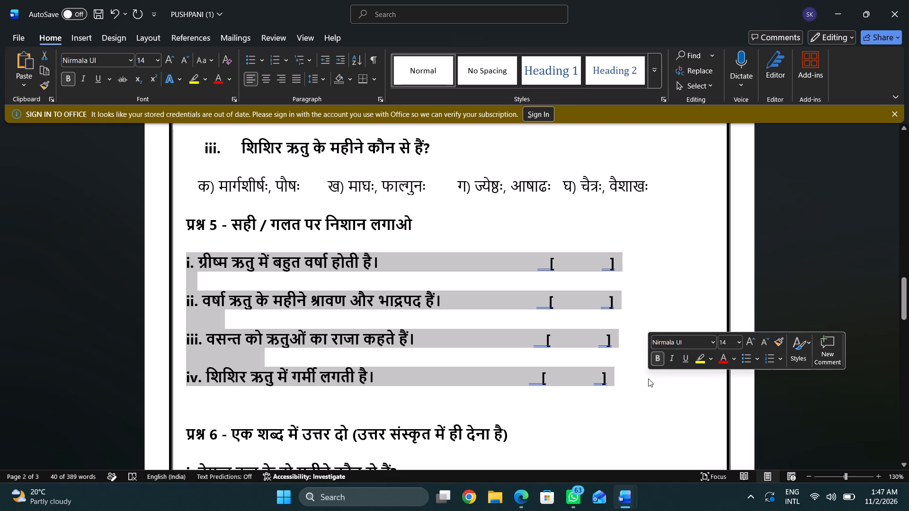
pyautogui.click(657, 360)
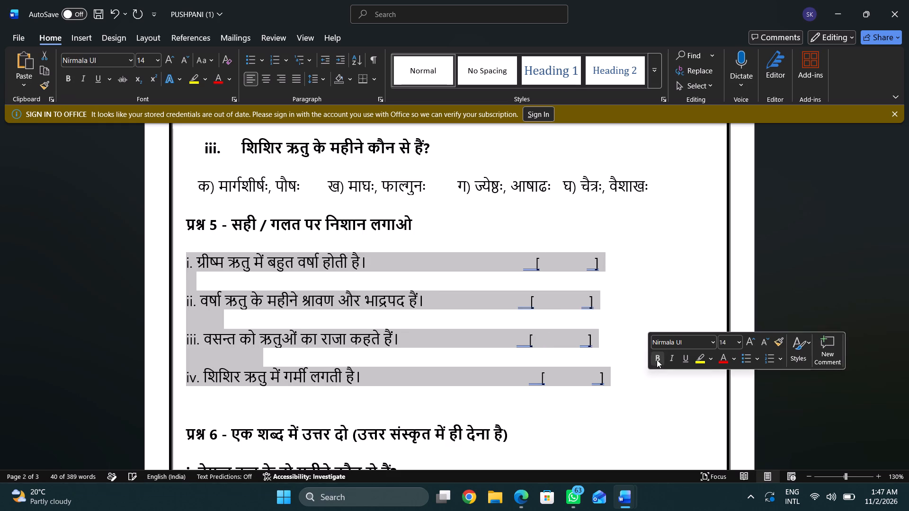
pyautogui.click(632, 319)
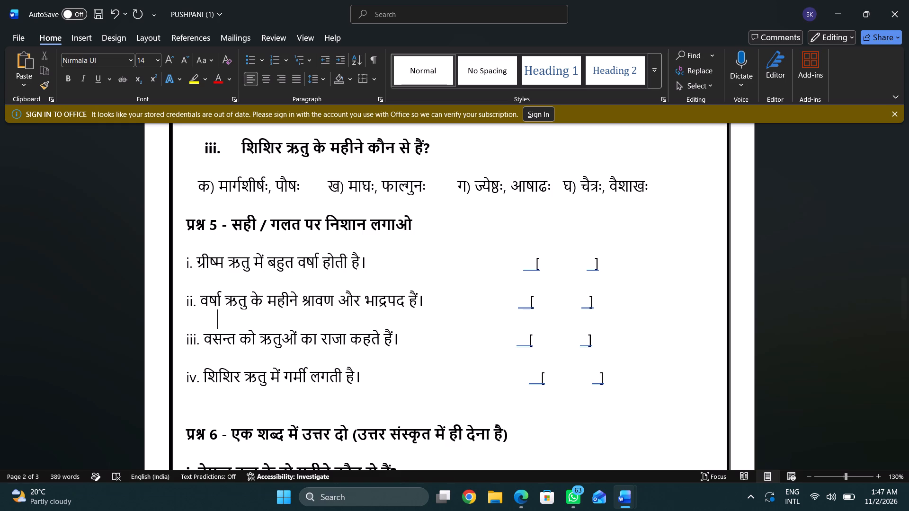
# Add an unnumbered blank line in प्रश्न 6 between question i, हेमन्त ऋतु के दो महीने कौन से हैं?, and its dotted answer line.
pyautogui.scroll(-1, 632, 319)
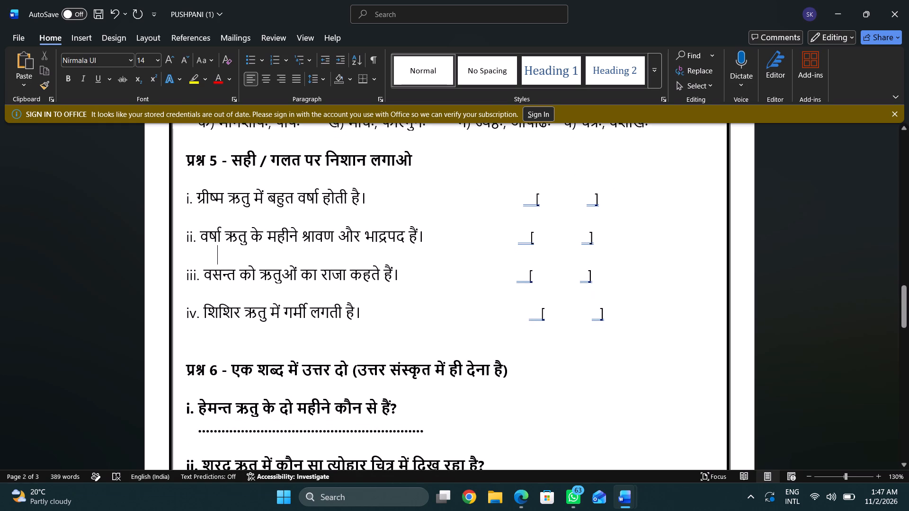
pyautogui.click(404, 323)
pyautogui.scroll(-2, 404, 323)
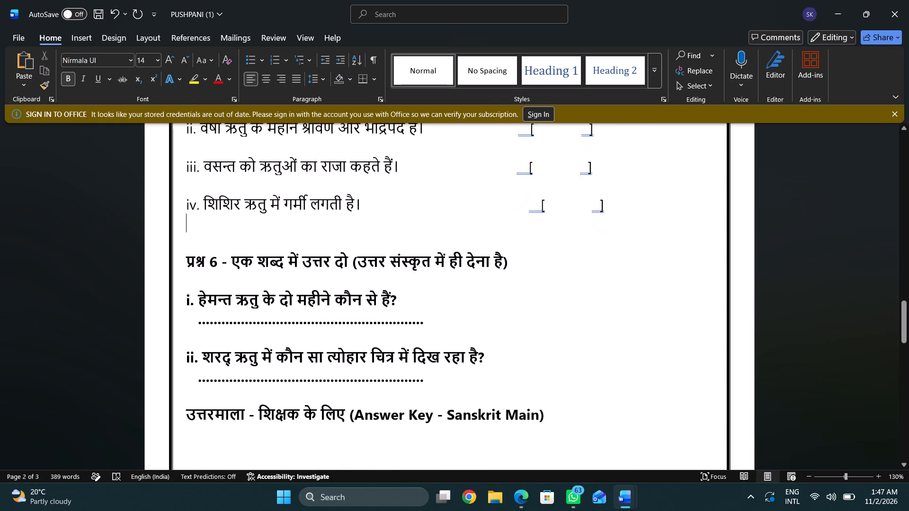
pyautogui.scroll(-1, 404, 323)
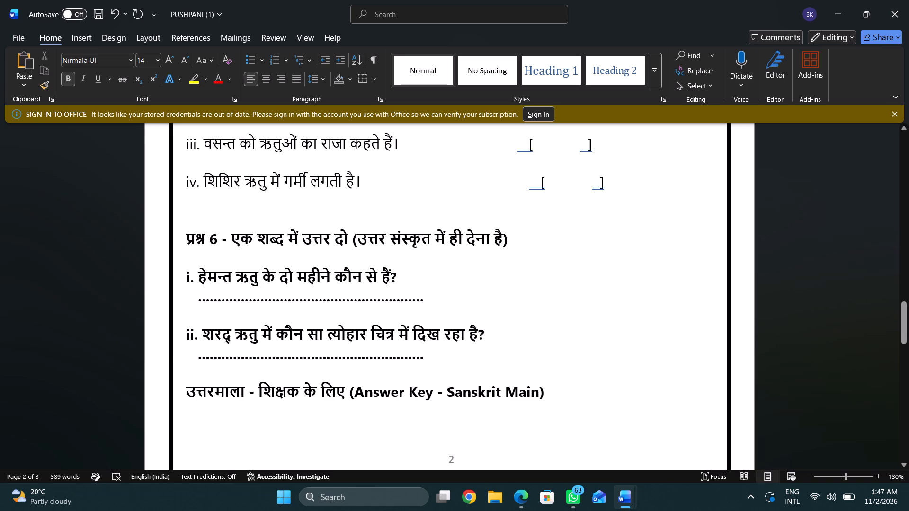
pyautogui.click(402, 279)
pyautogui.press('Return')
pyautogui.press('BackSpace')
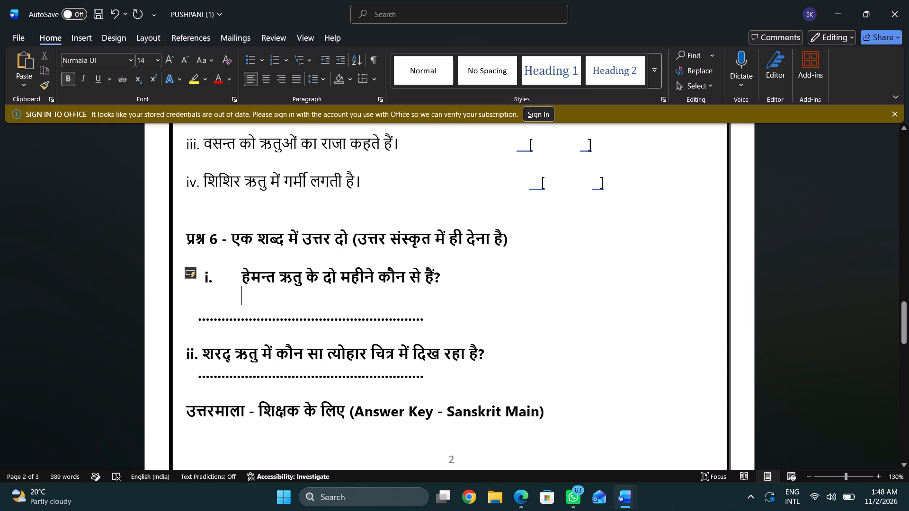
# Review the answer key Q1 to Q6 on page 3 and return to प्रश्न 6.
pyautogui.scroll(-2, 225, 419)
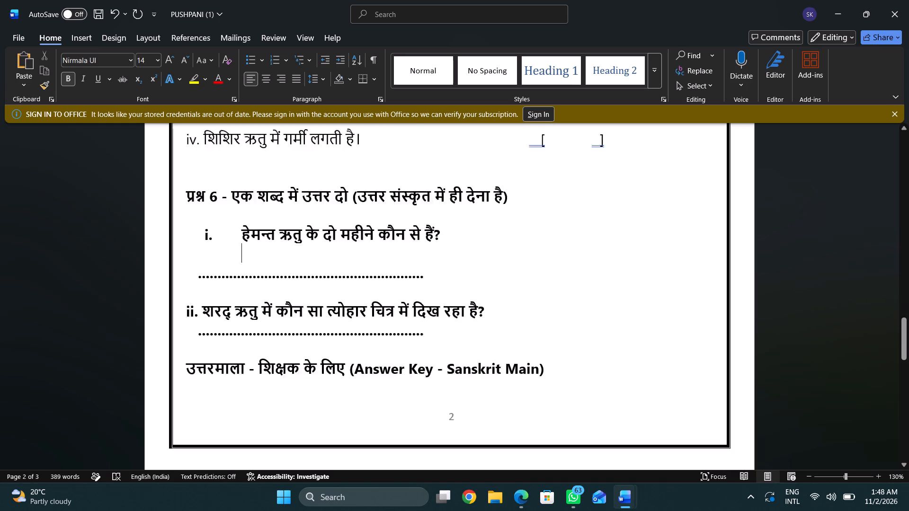
pyautogui.scroll(-4, 225, 419)
pyautogui.scroll(2, 225, 419)
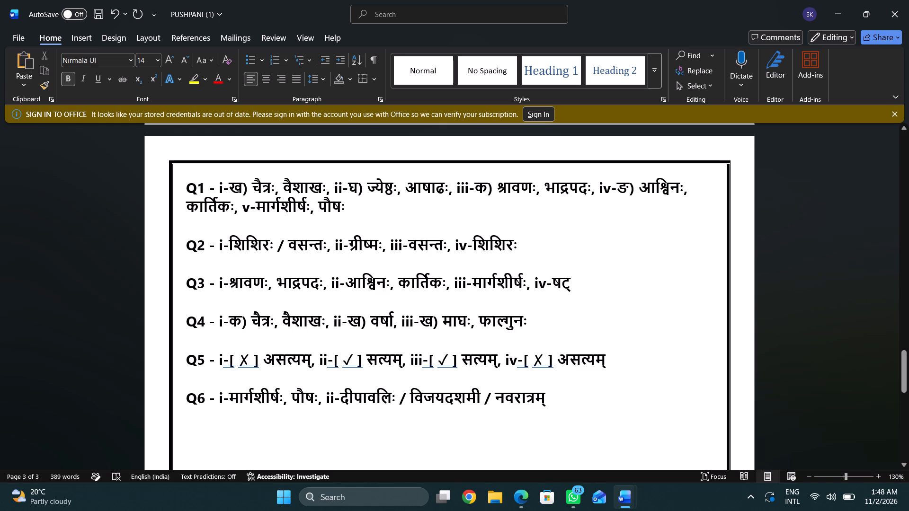
pyautogui.scroll(1, 298, 421)
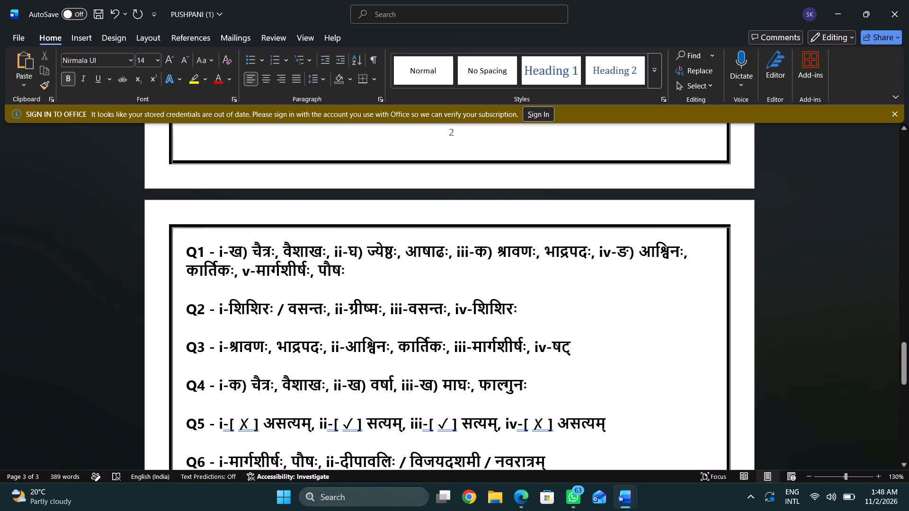
pyautogui.scroll(2, 298, 421)
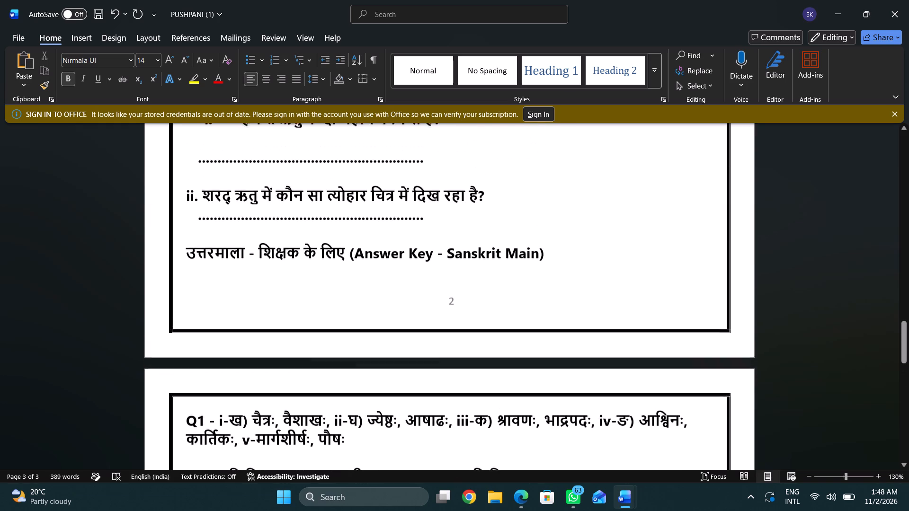
pyautogui.scroll(1, 298, 421)
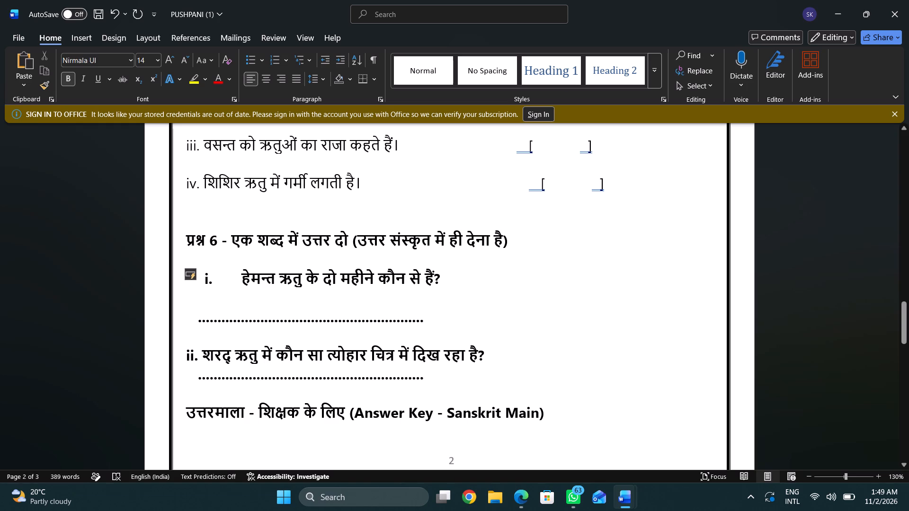
# Delete question ii of प्रश्न 6 with its dotted answer line and the उत्तरमाला (Answer Key - Sanskrit Main) heading.
pyautogui.moveTo(186, 351); pyautogui.dragTo(462, 388)
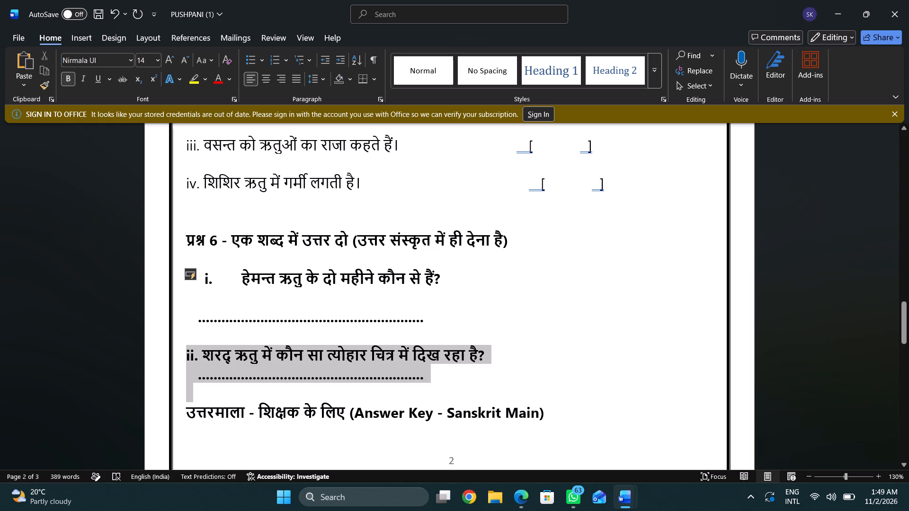
pyautogui.moveTo(462, 388); pyautogui.dragTo(591, 416)
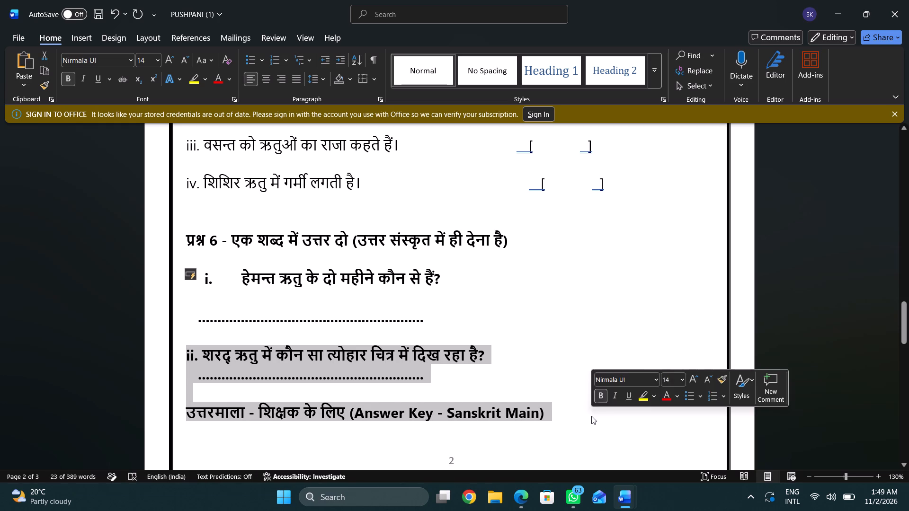
pyautogui.press('BackSpace')
# Delete the answer key entries Q1 to Q4 below प्रश्न 6 on page 2.
pyautogui.scroll(-3, 591, 416)
pyautogui.scroll(1, 591, 416)
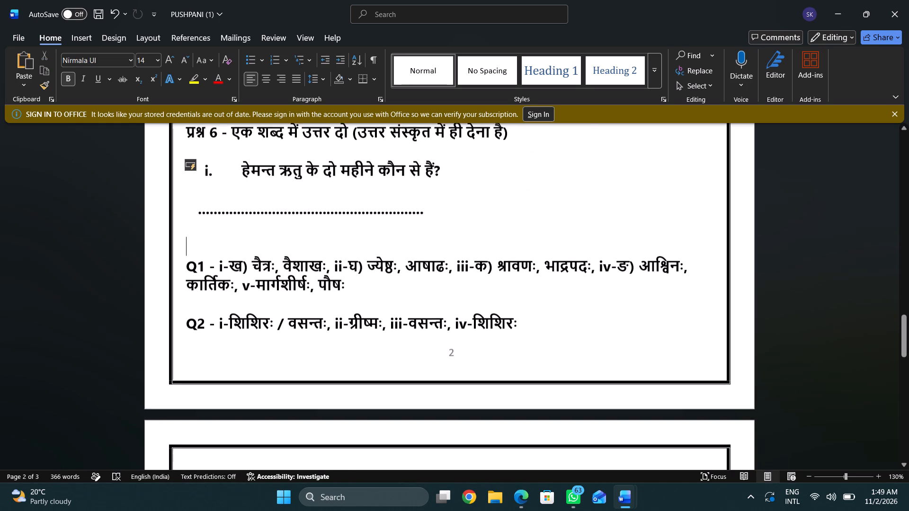
pyautogui.scroll(-1, 591, 416)
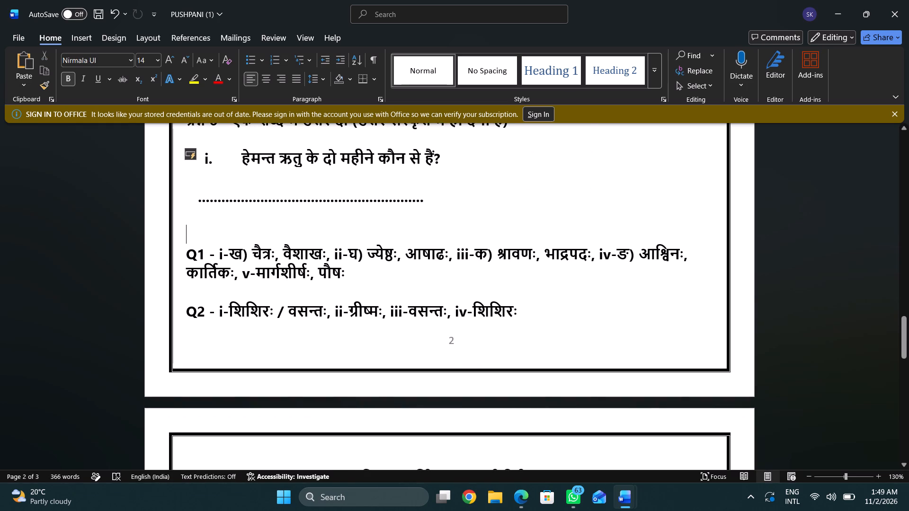
pyautogui.moveTo(187, 254); pyautogui.dragTo(540, 321)
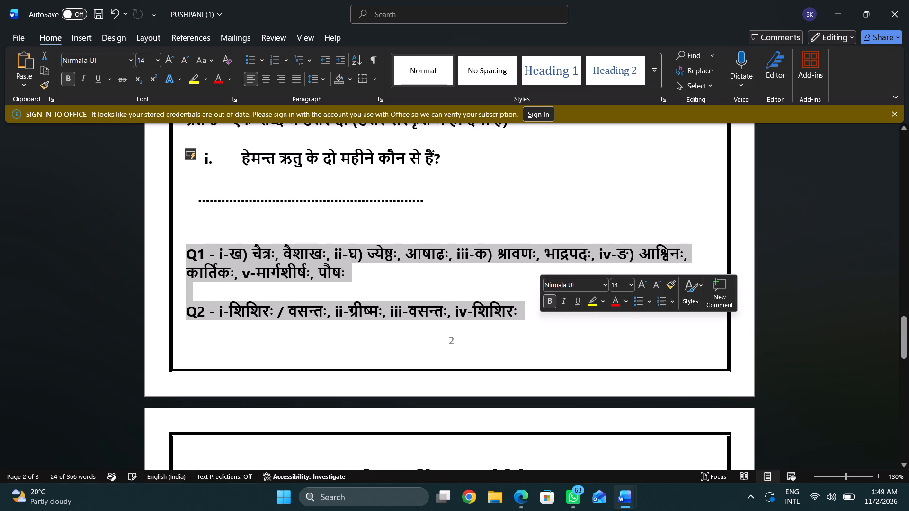
pyautogui.press('BackSpace')
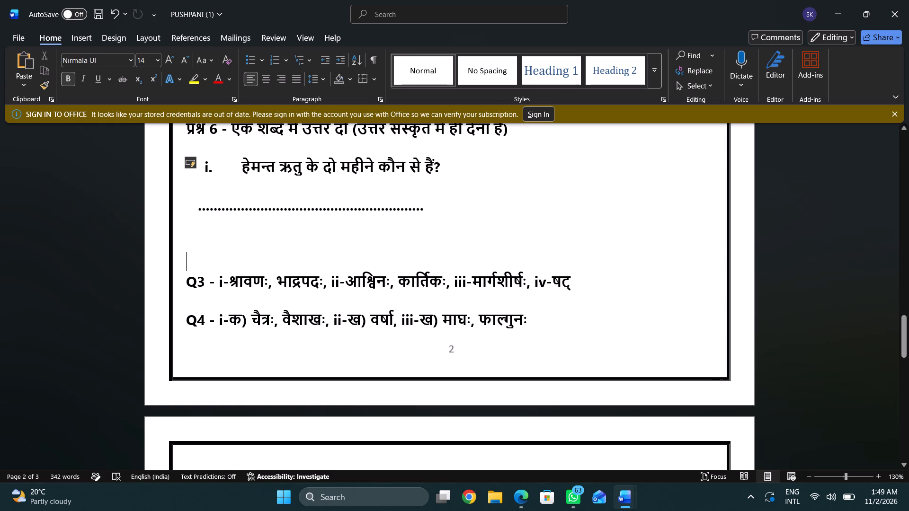
pyautogui.click(187, 281)
pyautogui.moveTo(187, 281); pyautogui.dragTo(433, 310)
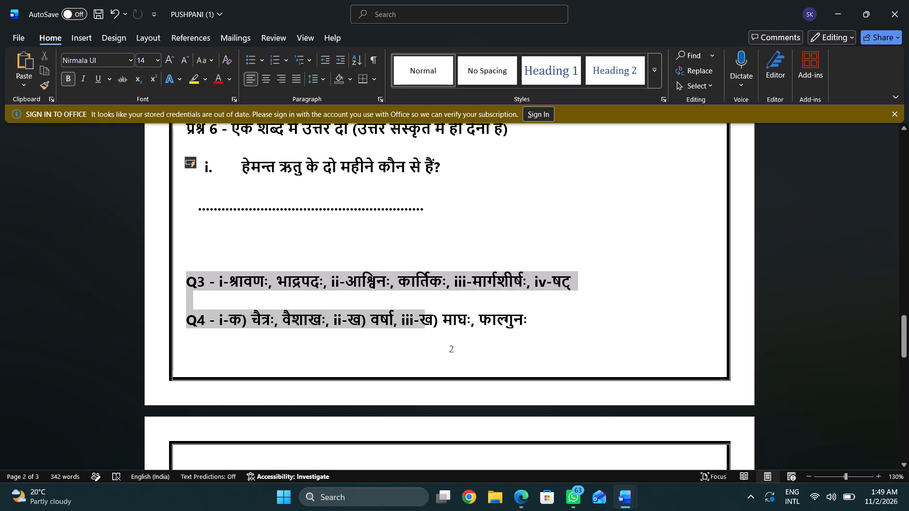
pyautogui.moveTo(433, 310); pyautogui.dragTo(519, 330)
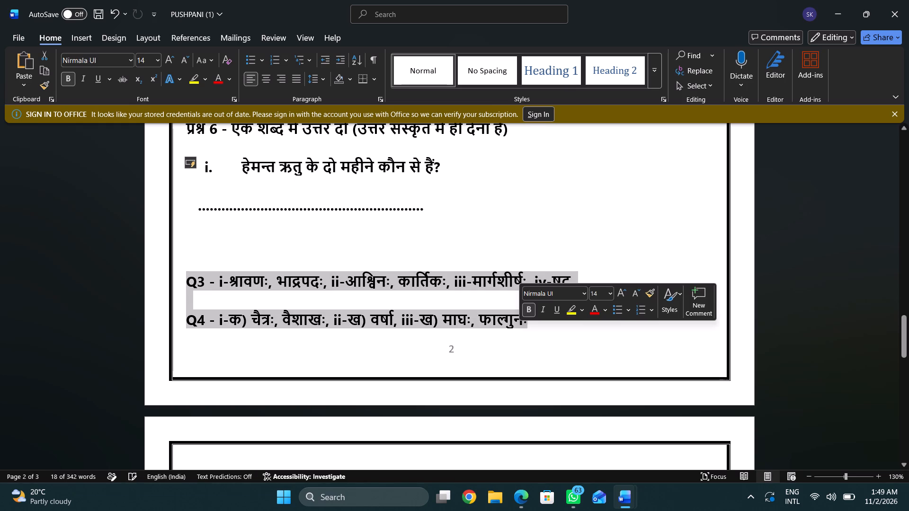
pyautogui.press('BackSpace')
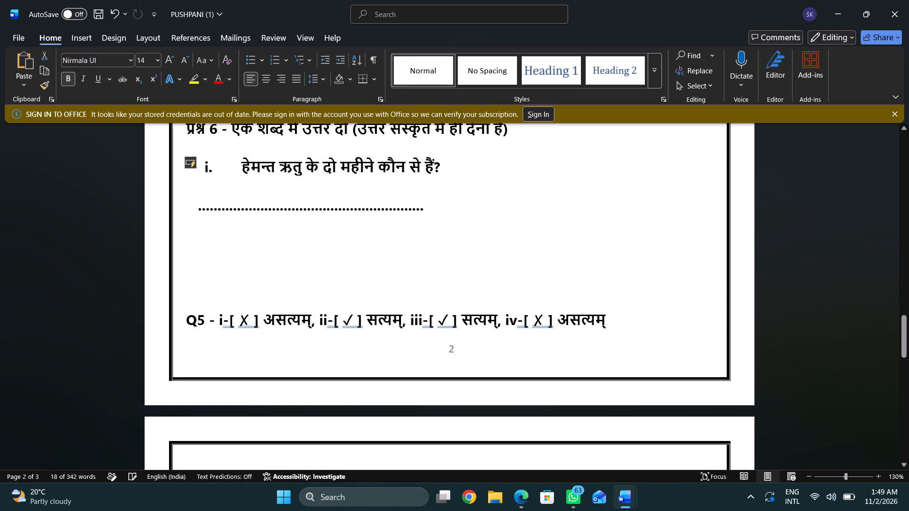
# Review page 2 of the worksheet from प्रश्न 3 question iii down to प्रश्न 6.
pyautogui.scroll(3, 519, 330)
pyautogui.scroll(-1, 519, 330)
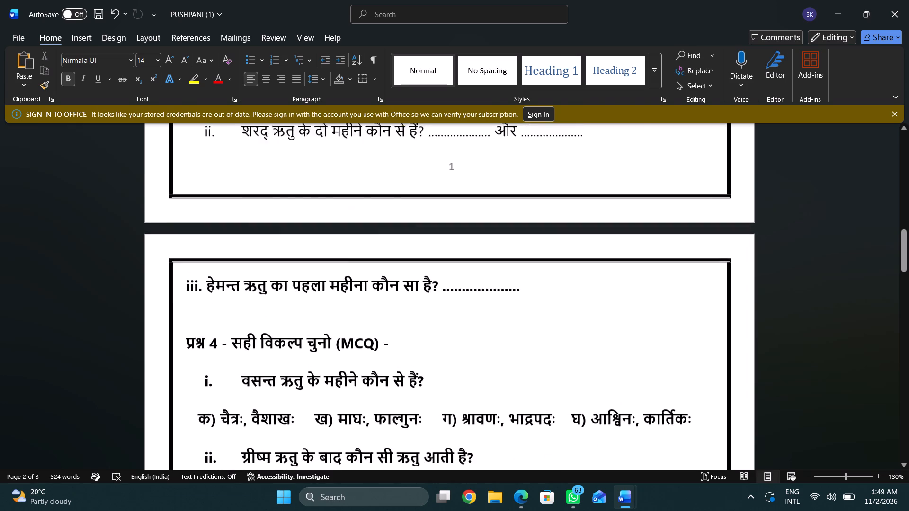
pyautogui.scroll(-2, 519, 330)
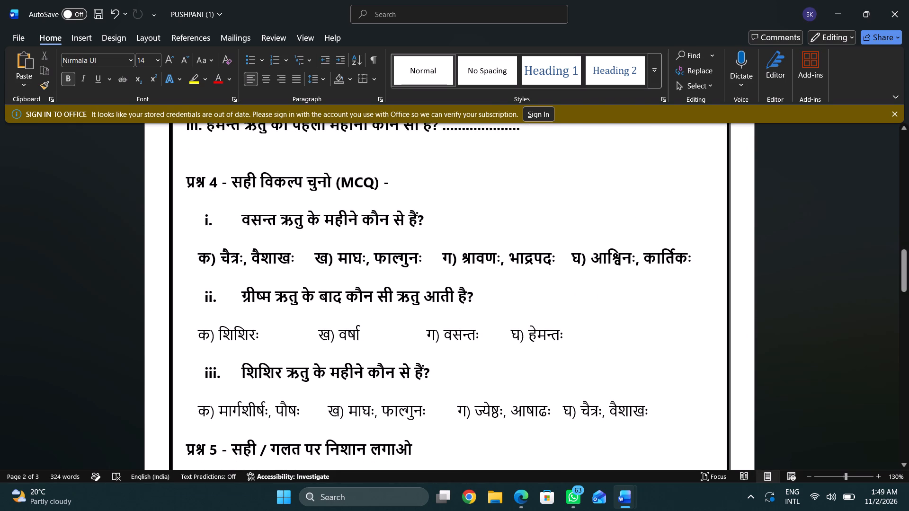
pyautogui.scroll(-2, 519, 330)
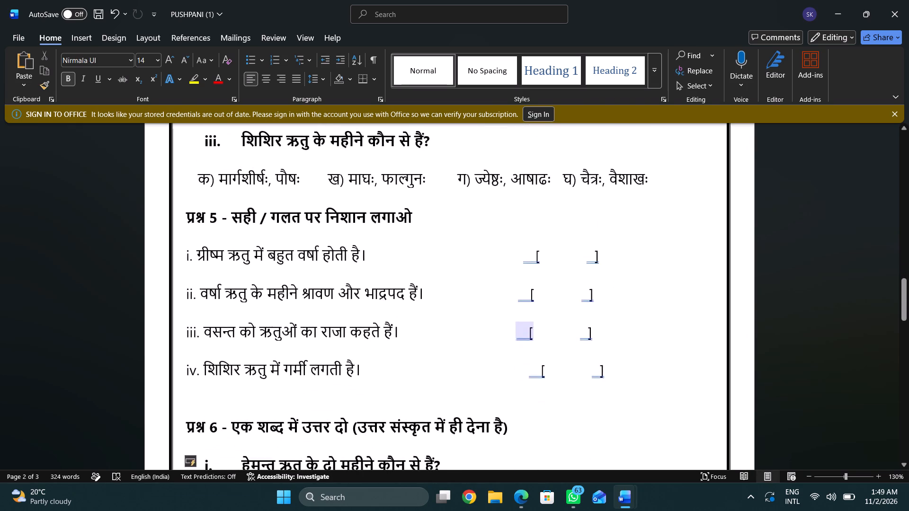
pyautogui.scroll(-1, 519, 330)
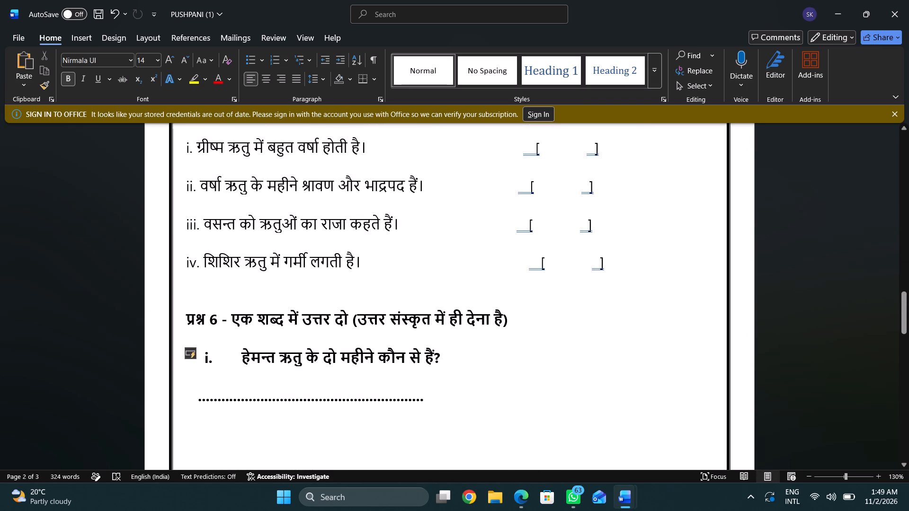
pyautogui.click(179, 318)
# Delete the remaining answer key entries Q5 and Q6 across pages 2 and 3.
pyautogui.scroll(-2, 264, 359)
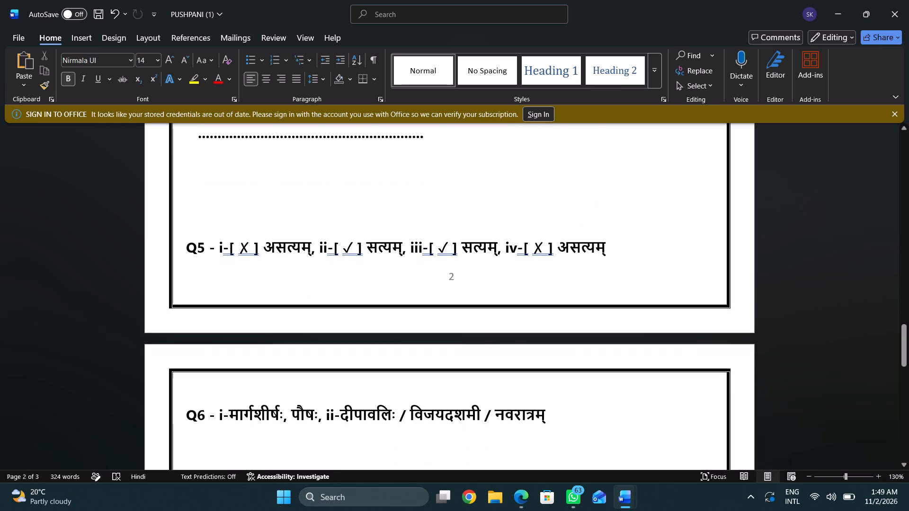
pyautogui.scroll(-3, 264, 359)
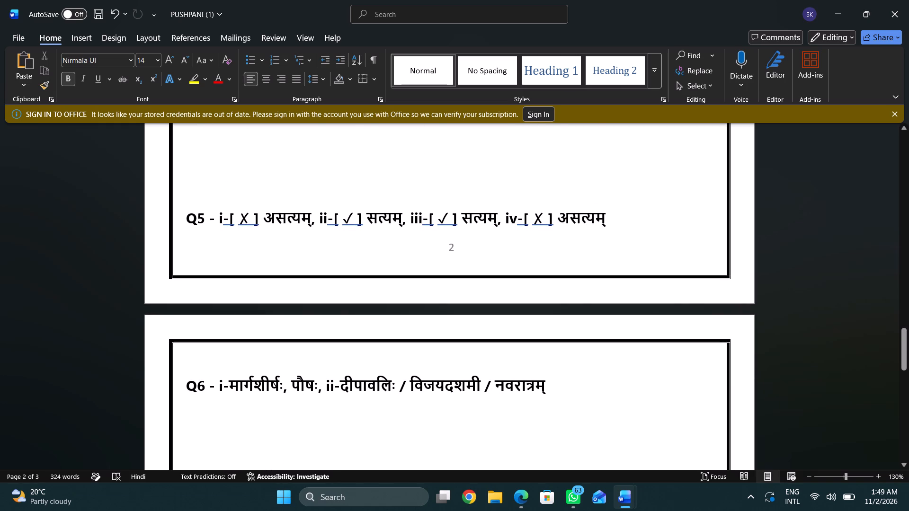
pyautogui.scroll(-1, 264, 359)
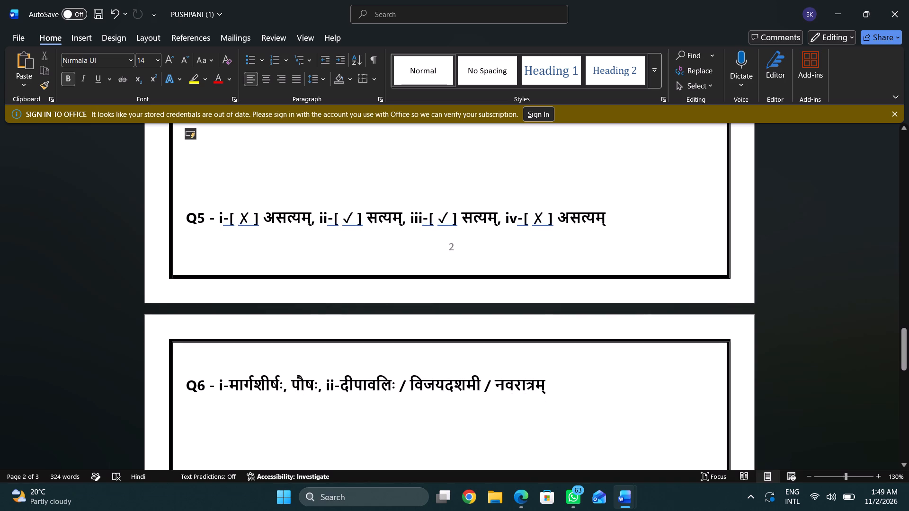
pyautogui.scroll(-1, 264, 359)
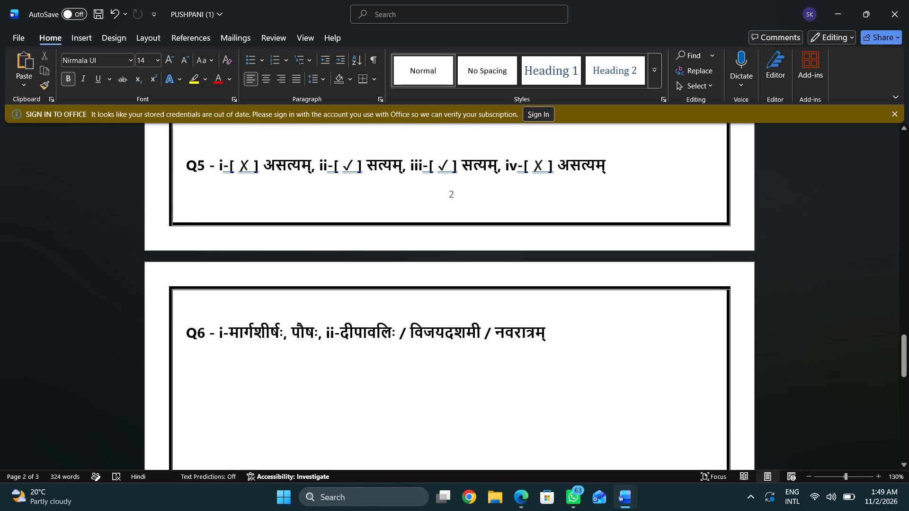
pyautogui.moveTo(190, 160); pyautogui.dragTo(375, 335)
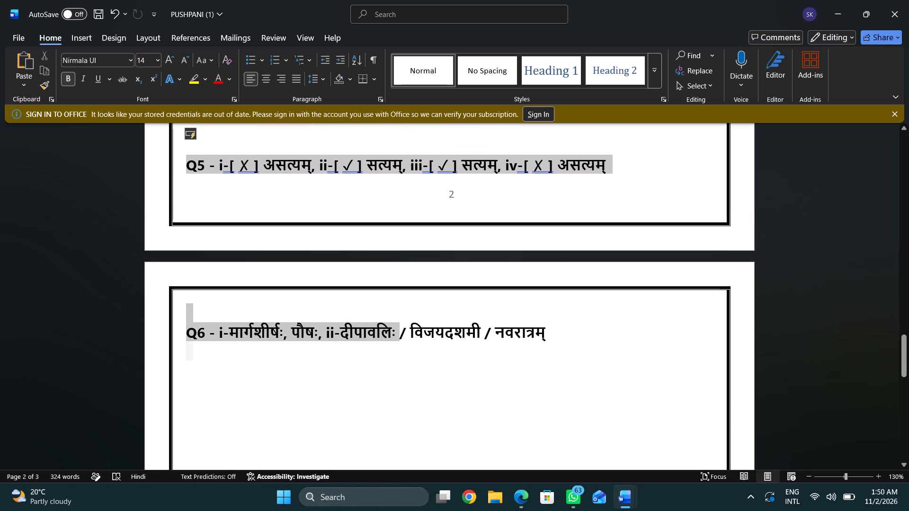
pyautogui.moveTo(375, 335); pyautogui.dragTo(502, 330)
pyautogui.press('BackSpace')
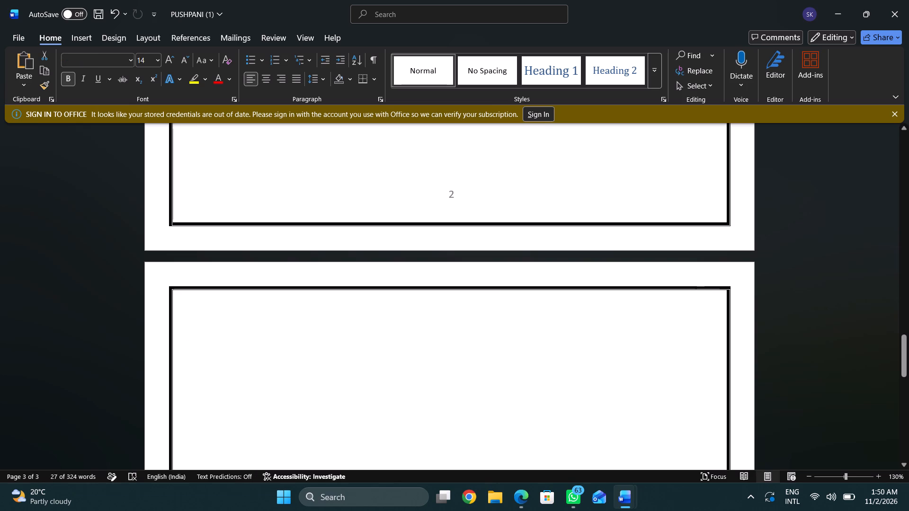
# Review the worksheet from the end of प्रश्न 6 back up to प्रश्न 2 on page 1.
pyautogui.scroll(3, 502, 330)
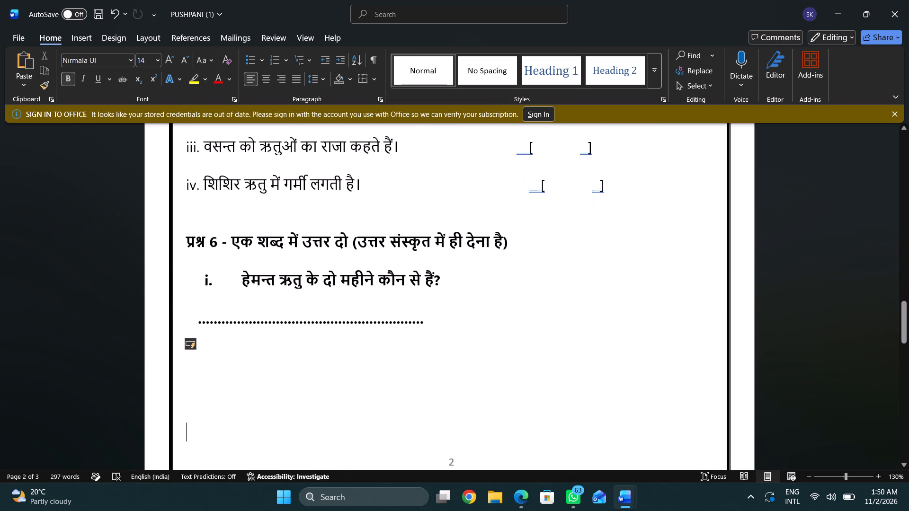
pyautogui.scroll(1, 502, 330)
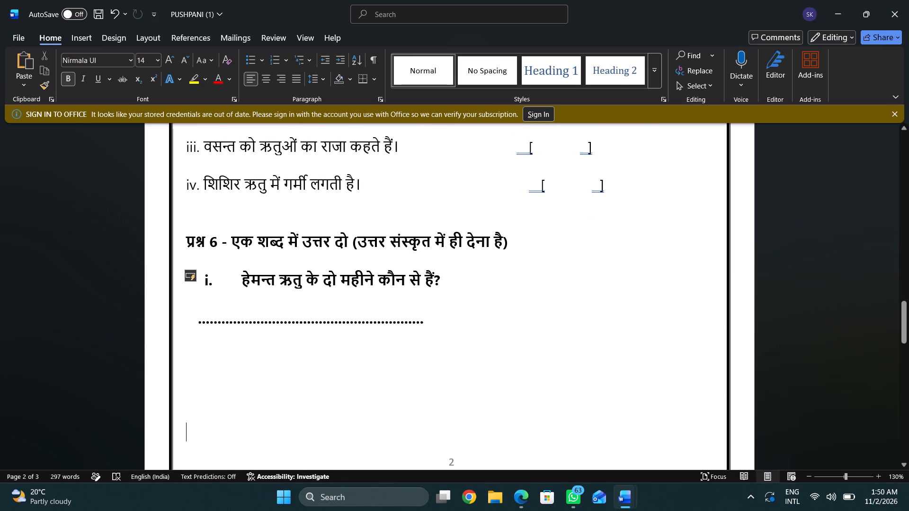
pyautogui.scroll(3, 502, 330)
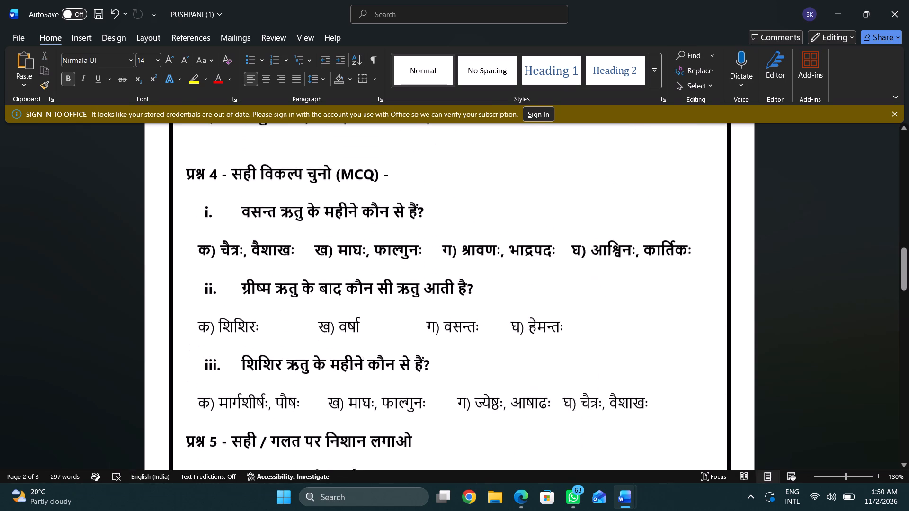
pyautogui.scroll(3, 502, 330)
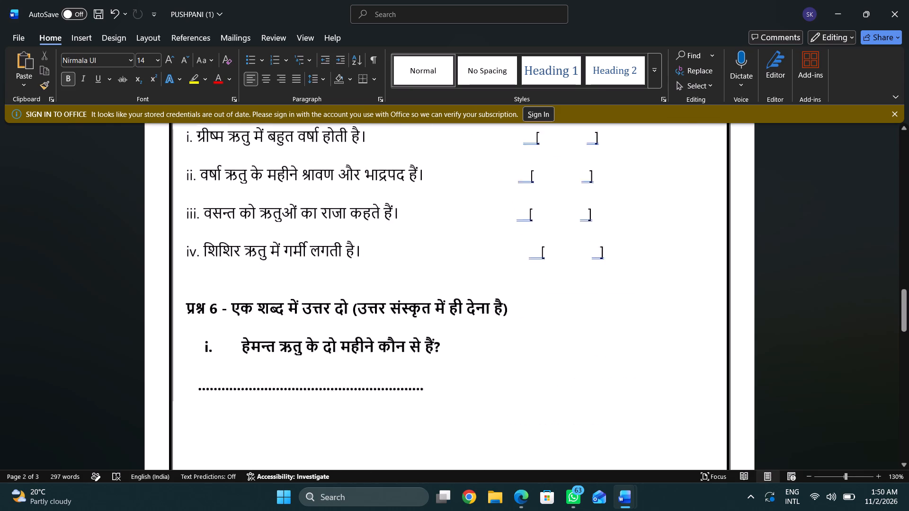
pyautogui.scroll(2, 502, 330)
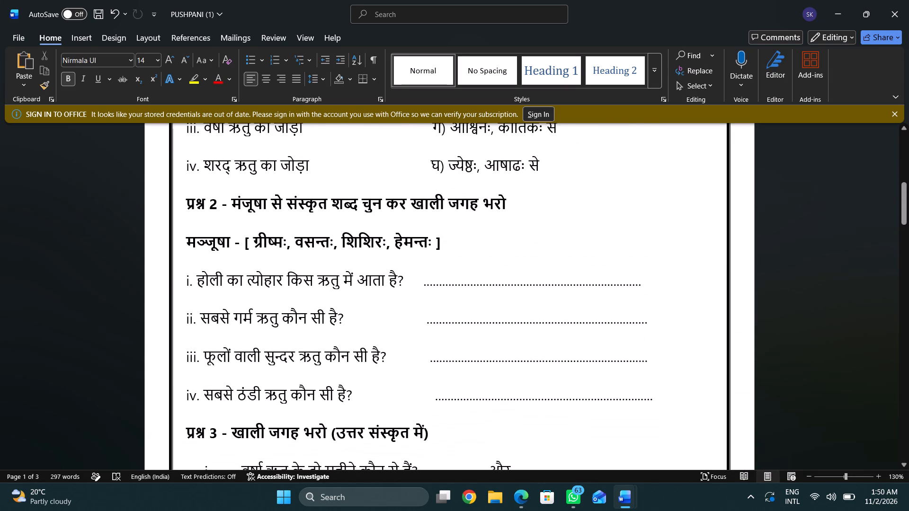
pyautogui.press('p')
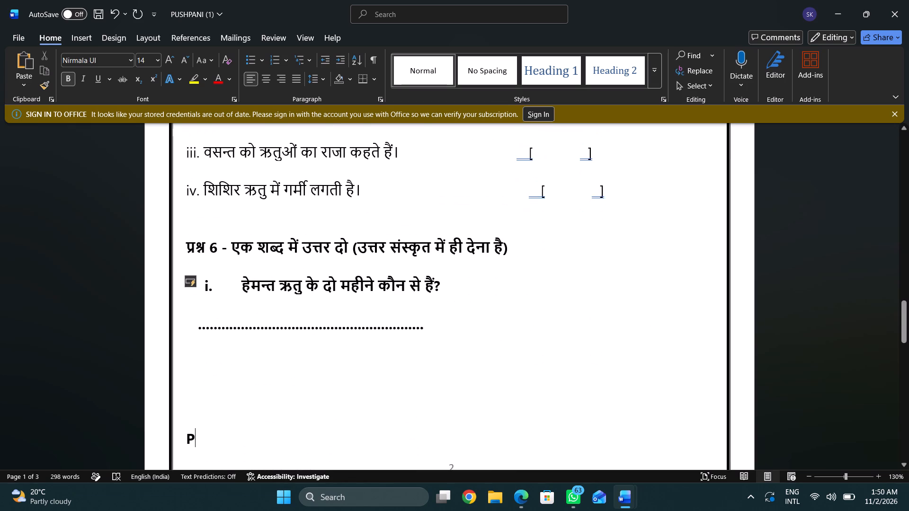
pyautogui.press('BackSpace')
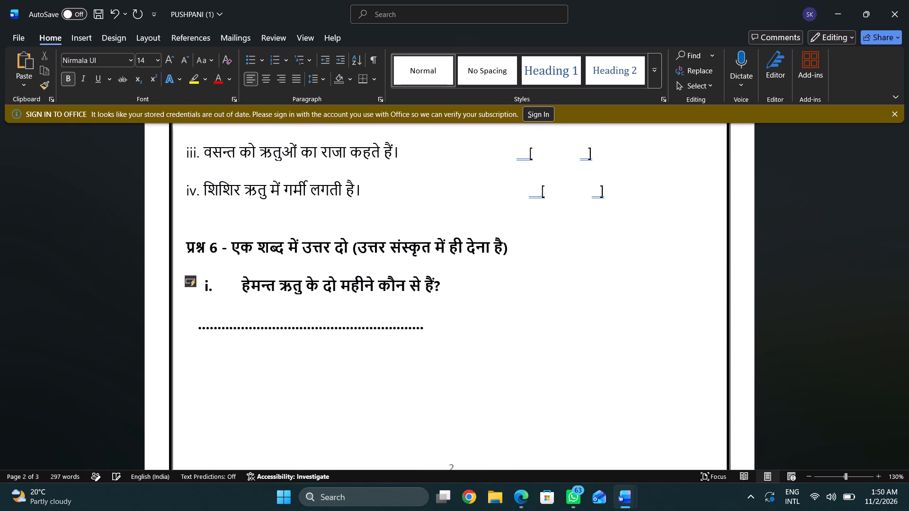
# Delete the trailing blank lines after the dotted answer line of प्रश्न 6 question i to remove the empty third page.
pyautogui.rightClick(502, 330)
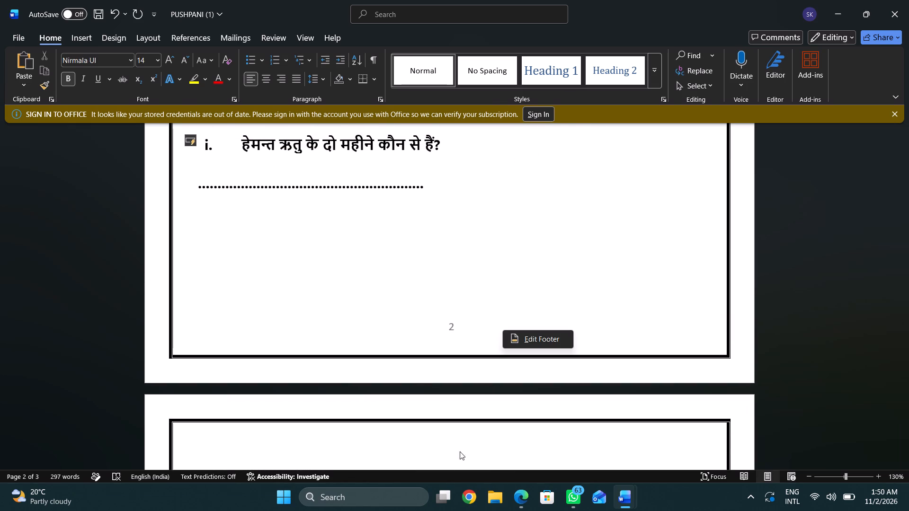
pyautogui.click(441, 443)
pyautogui.press('BackSpace')
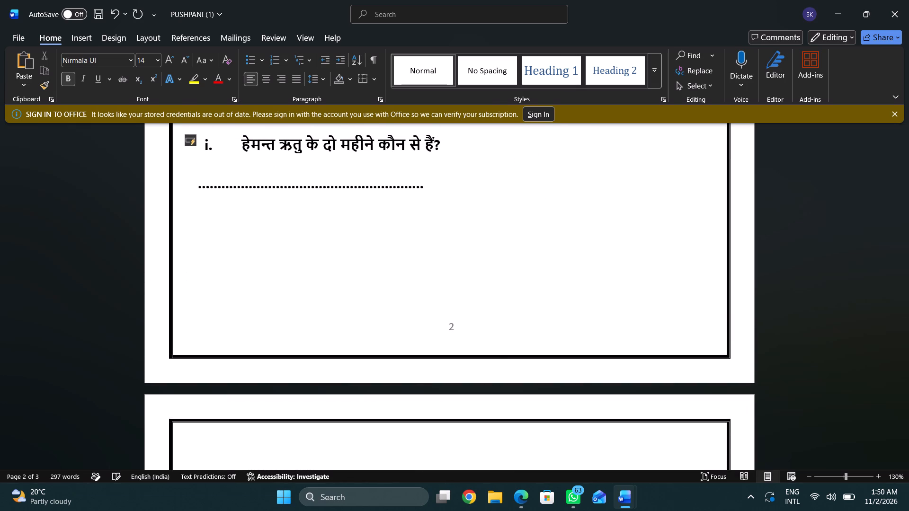
pyautogui.click(441, 443)
pyautogui.scroll(1, 441, 443)
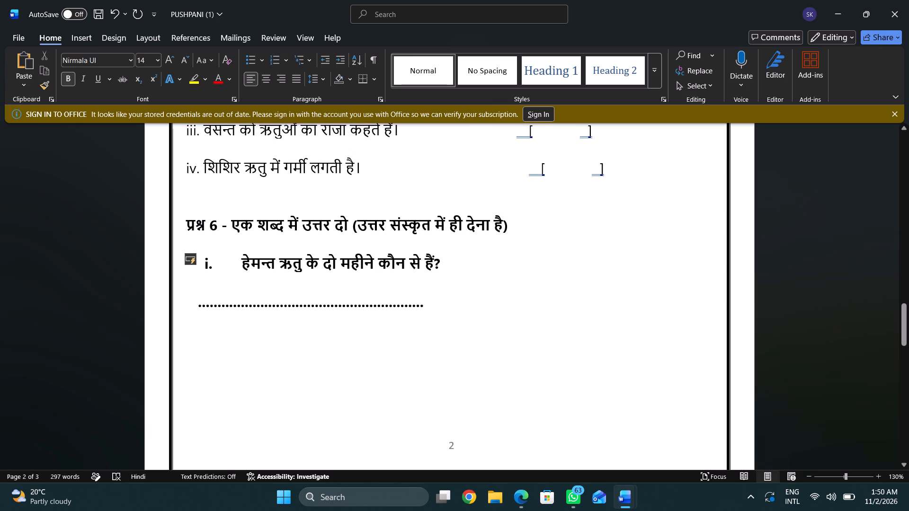
pyautogui.click(209, 266)
pyautogui.click(218, 344)
pyautogui.press('BackSpace')
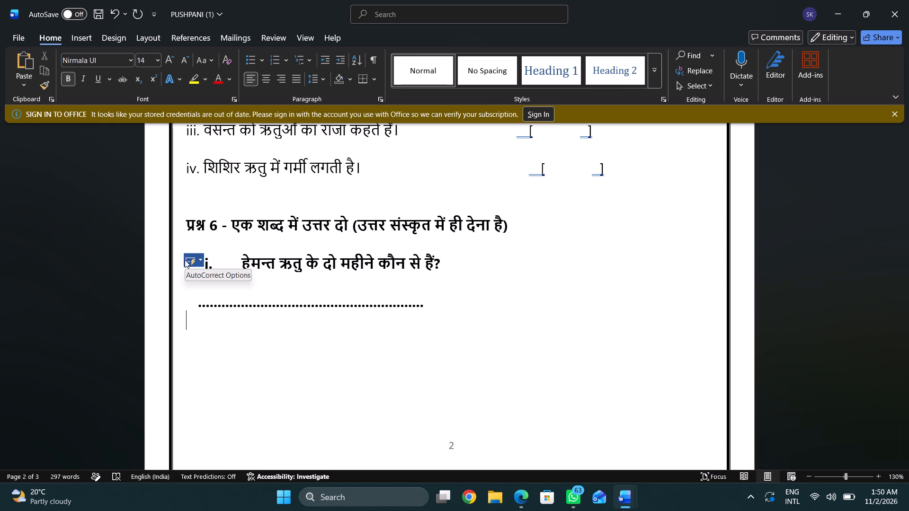
pyautogui.click(320, 362)
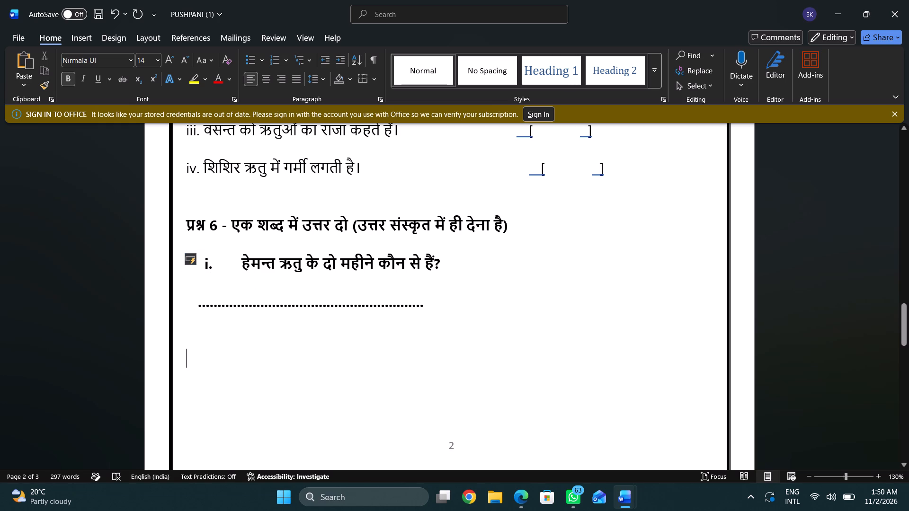
pyautogui.scroll(-4, 320, 362)
pyautogui.scroll(2, 320, 362)
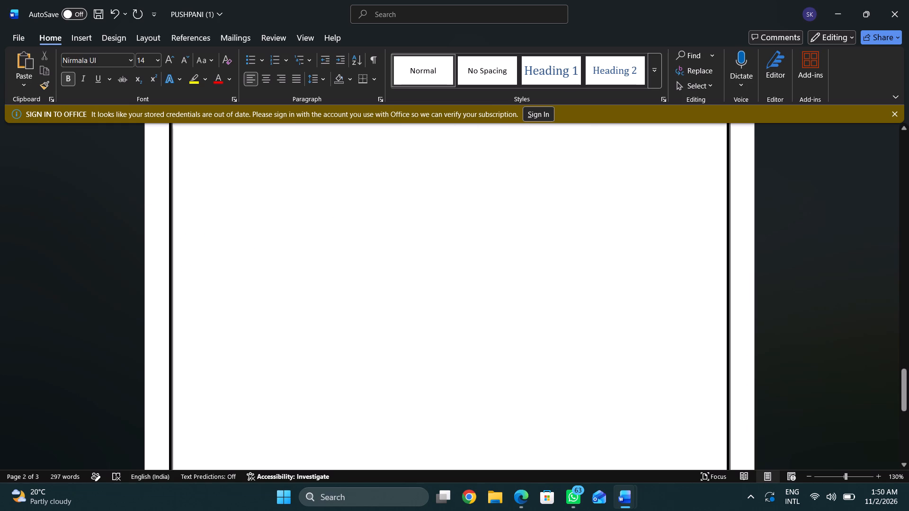
pyautogui.scroll(1, 320, 362)
pyautogui.click(233, 403)
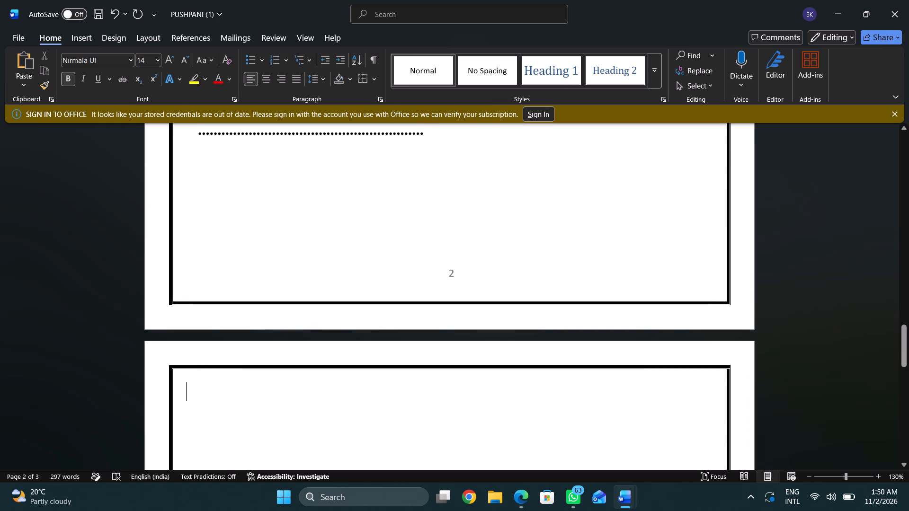
pyautogui.press('BackSpace')
pyautogui.scroll(-1, 233, 403)
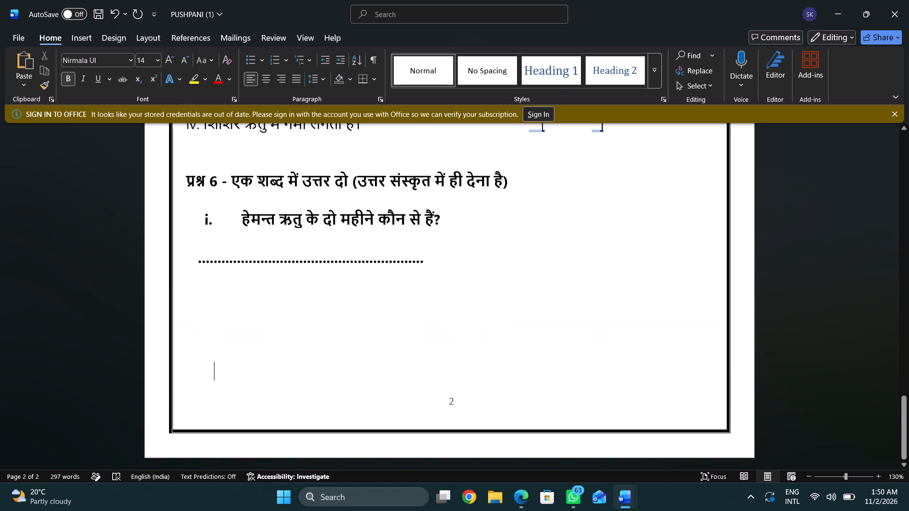
pyautogui.hotkey('ctrl', 'p')
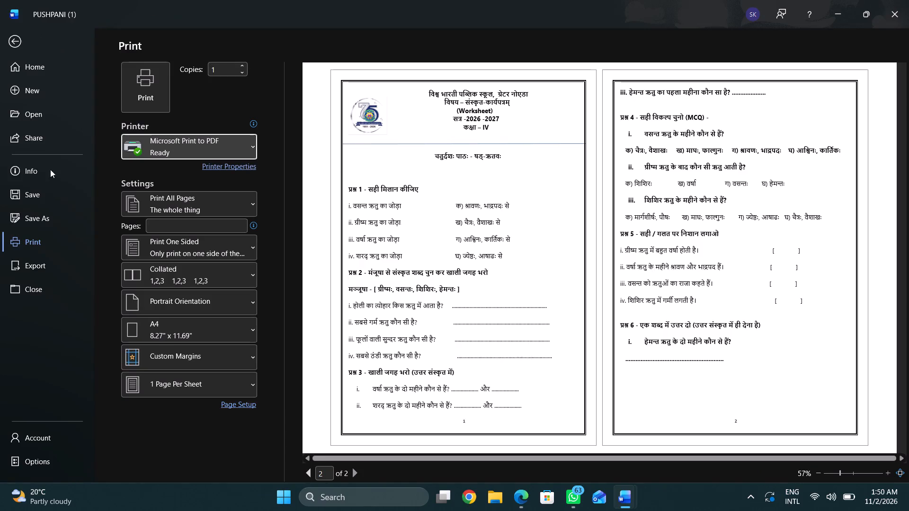
pyautogui.click(53, 213)
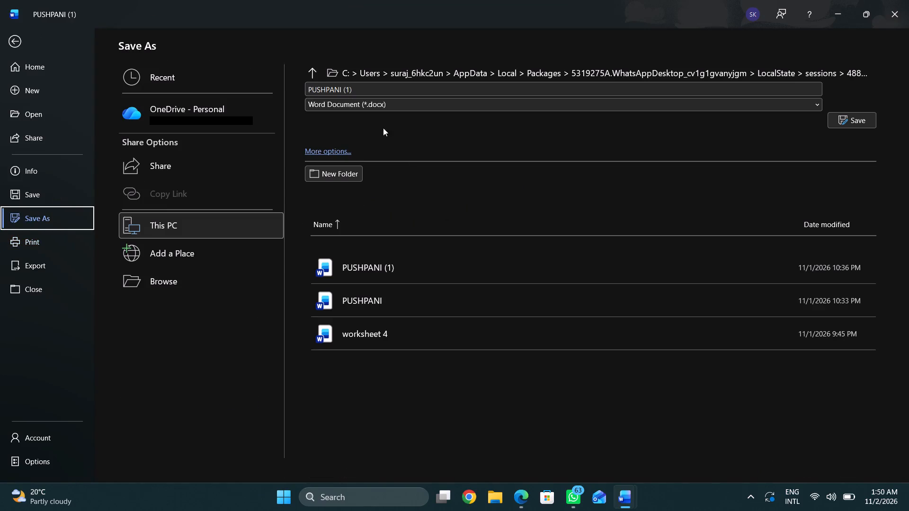
pyautogui.click(816, 103)
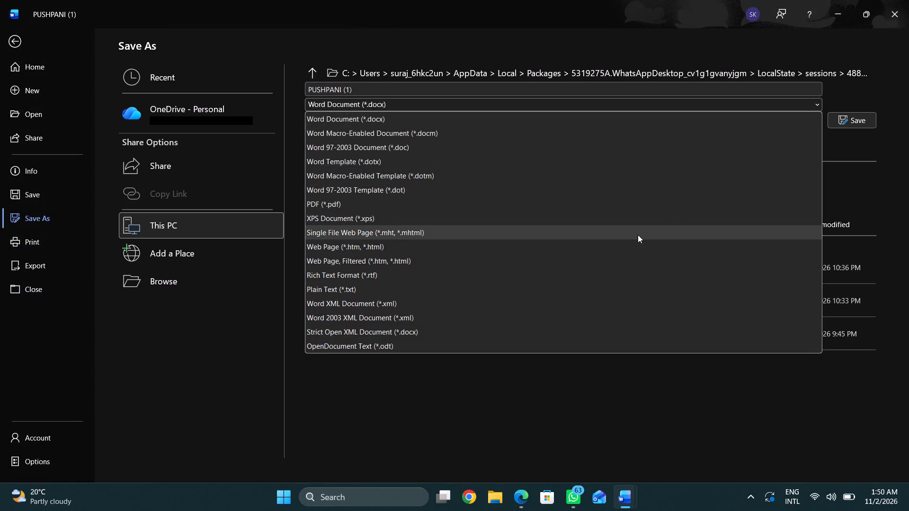
pyautogui.click(633, 200)
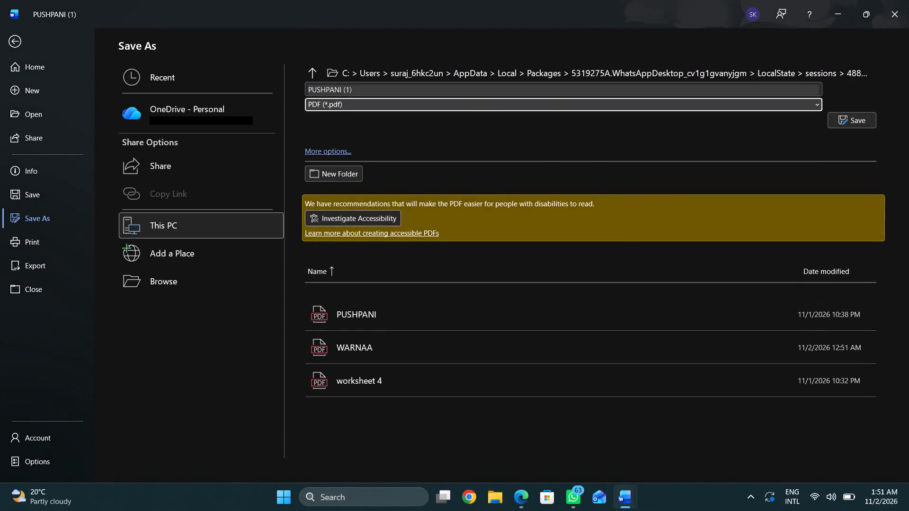
pyautogui.click(383, 88)
pyautogui.press('BackSpace')
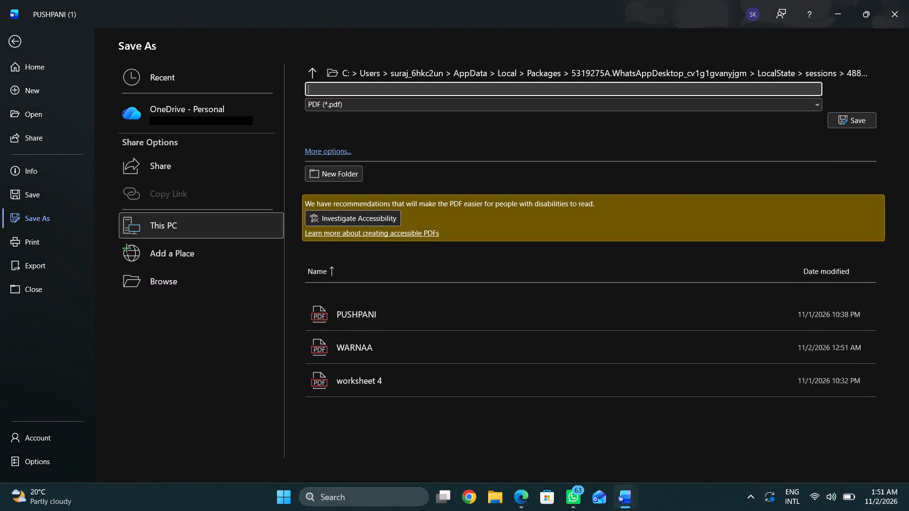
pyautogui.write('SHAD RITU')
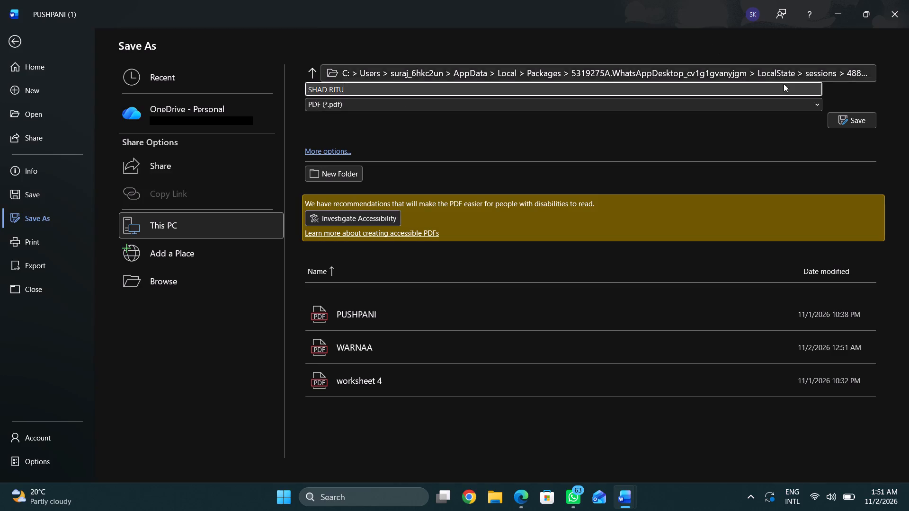
pyautogui.click(854, 121)
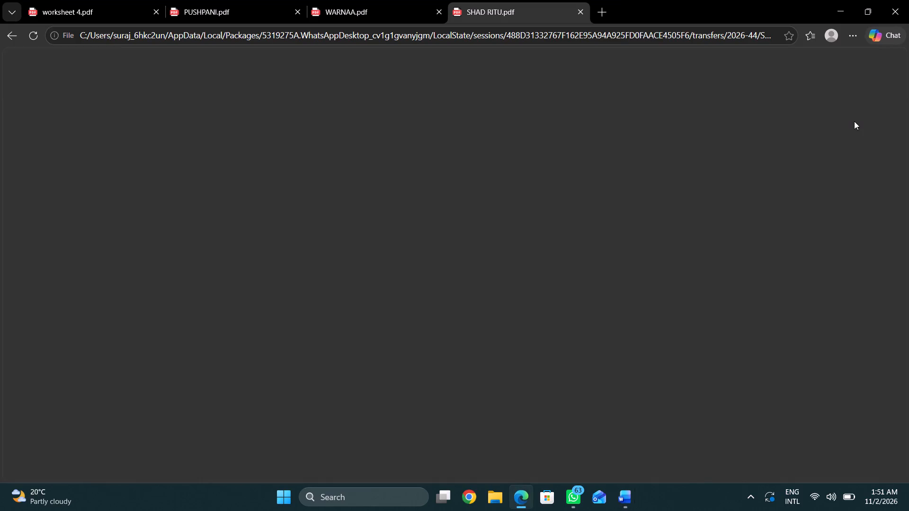
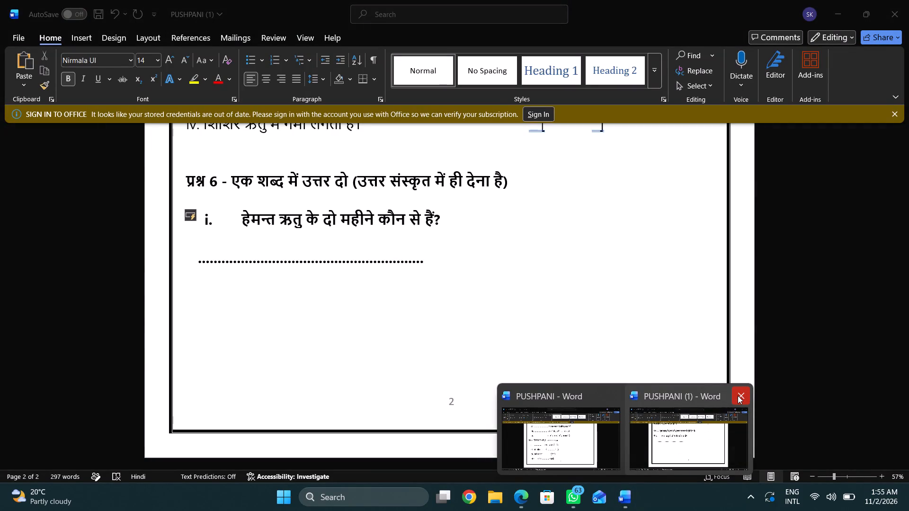
# Close the PUSHPANI (1) worksheet document, leaving the other PUSHPANI document open.
pyautogui.click(738, 396)
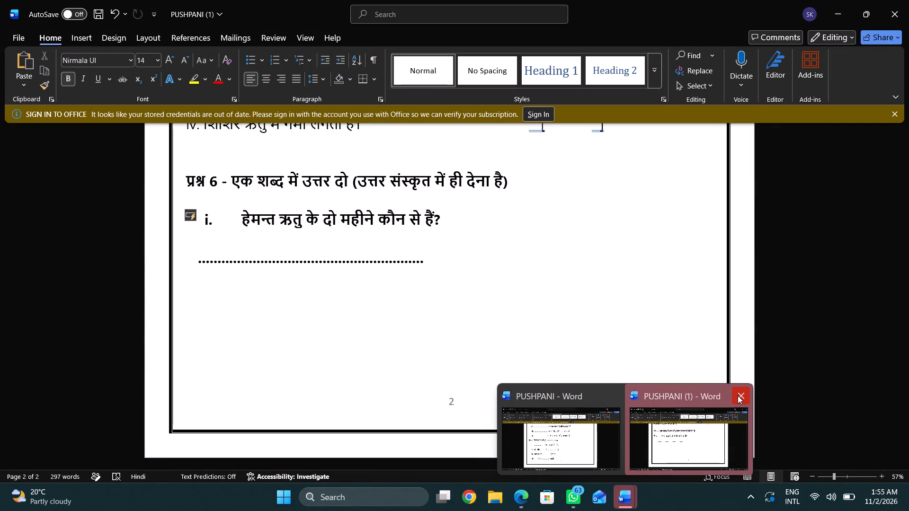
pyautogui.click(739, 396)
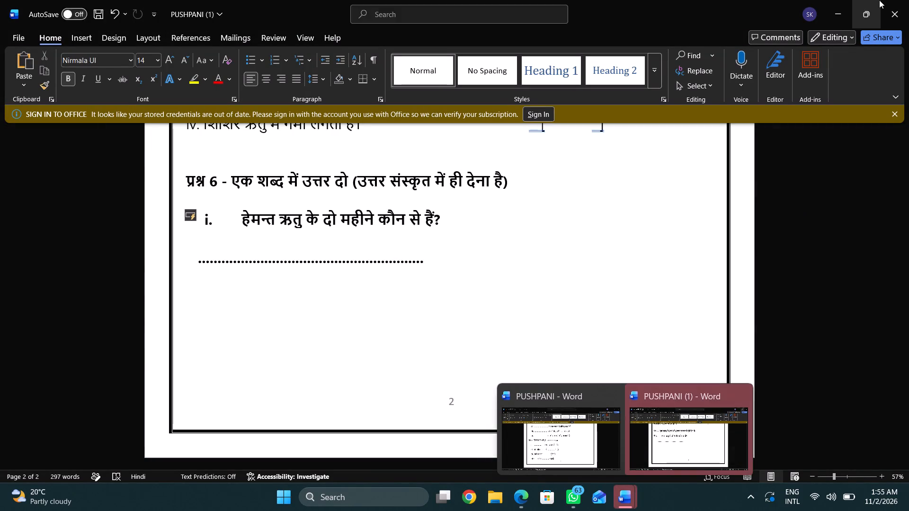
# Close the PUSHPANI (1) worksheet document, clearing the extra alert in front of its save prompt.
pyautogui.click(895, 5)
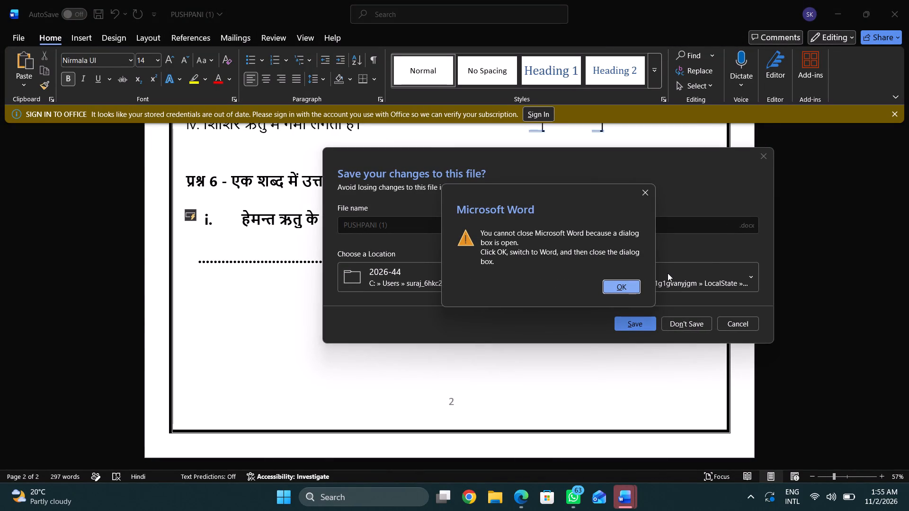
pyautogui.click(648, 191)
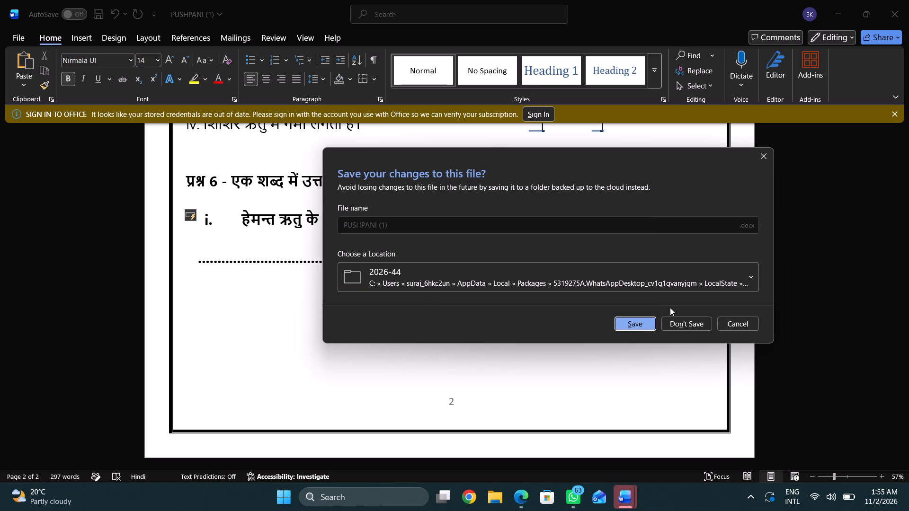
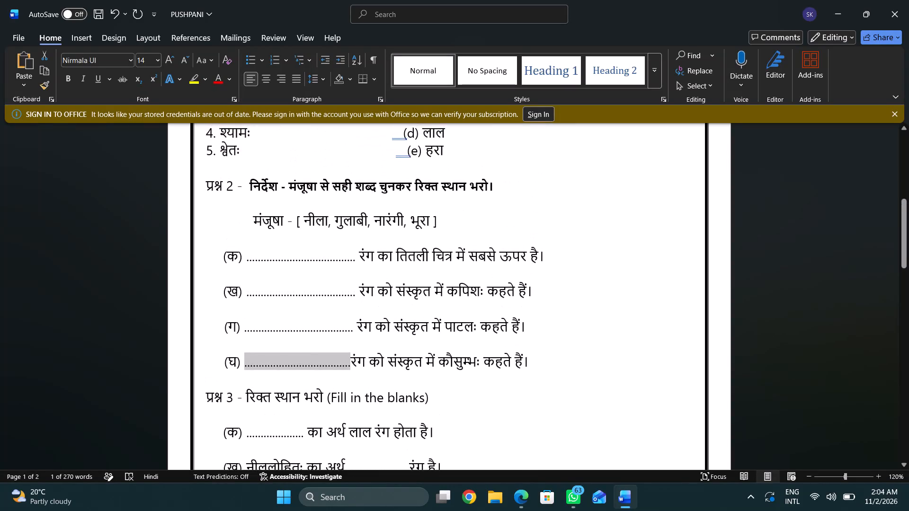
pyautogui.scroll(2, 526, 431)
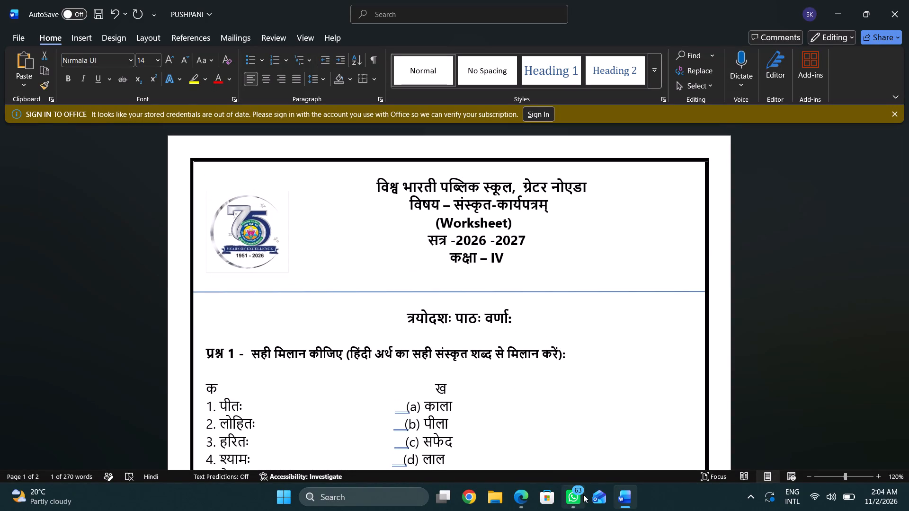
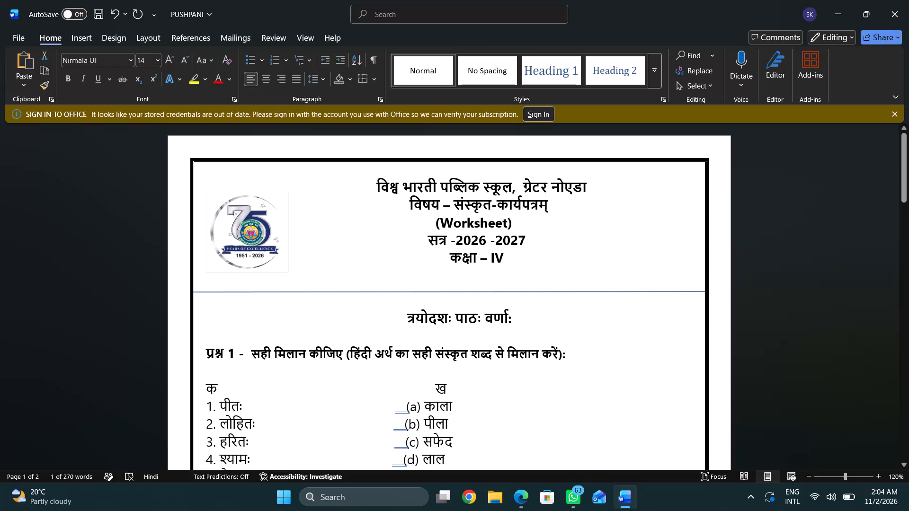
# Delete the old worksheet content below the school header, from the chapter title त्रयोदशः पाठः वर्णा: through प्रश्न 2 and on into प्रश्न 3.
pyautogui.moveTo(404, 316); pyautogui.dragTo(411, 325)
pyautogui.moveTo(411, 325); pyautogui.dragTo(397, 510)
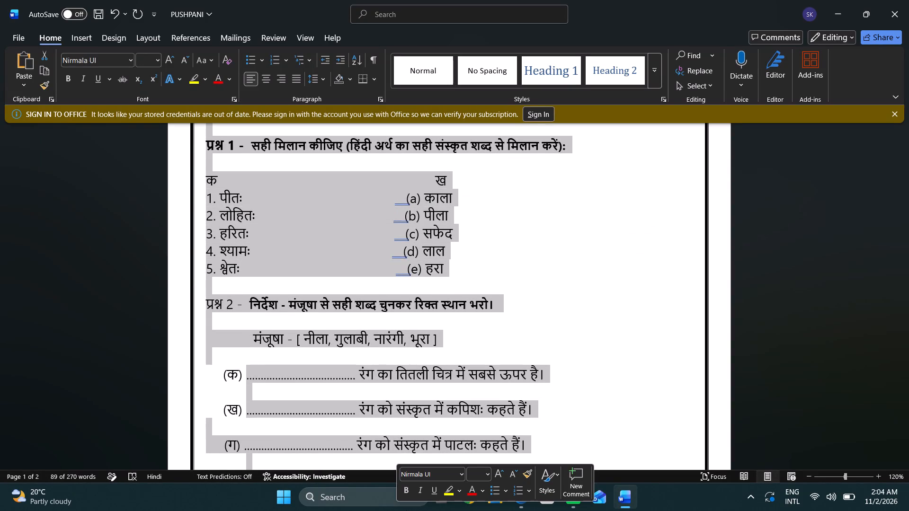
pyautogui.press('BackSpace')
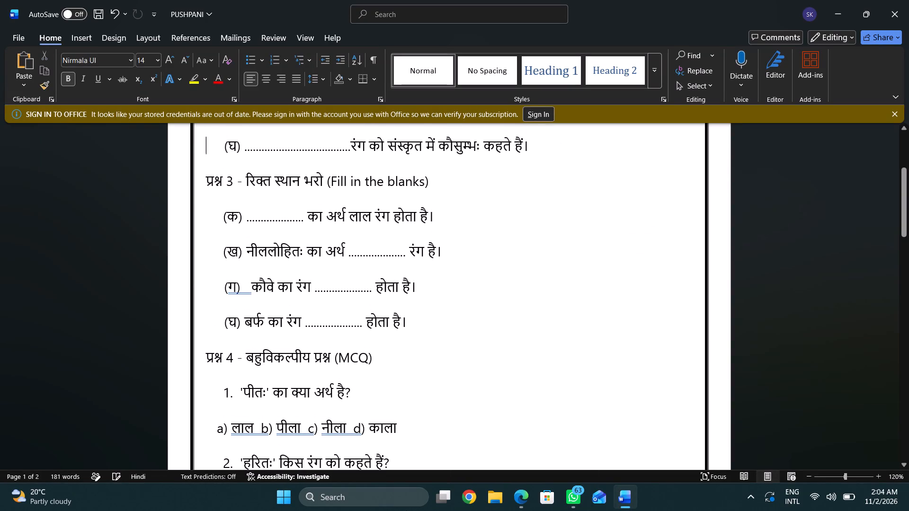
pyautogui.scroll(1, 380, 423)
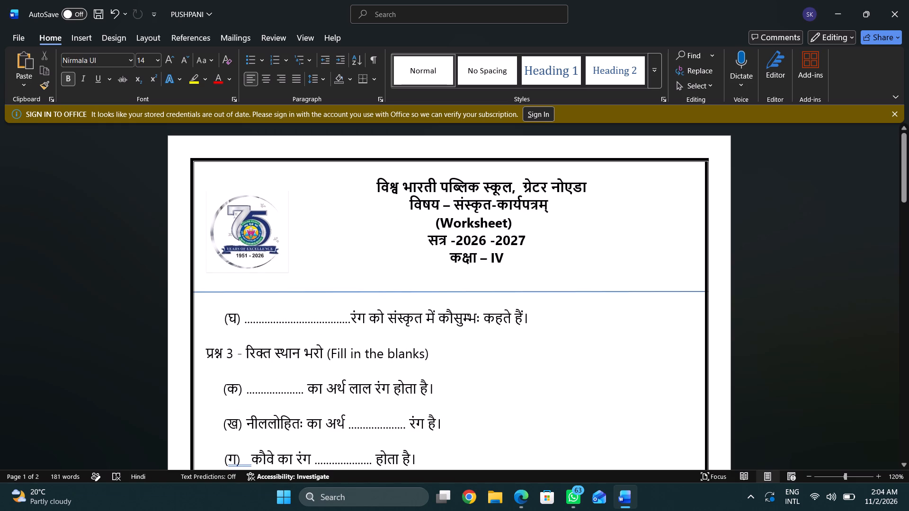
pyautogui.moveTo(226, 312); pyautogui.dragTo(242, 394)
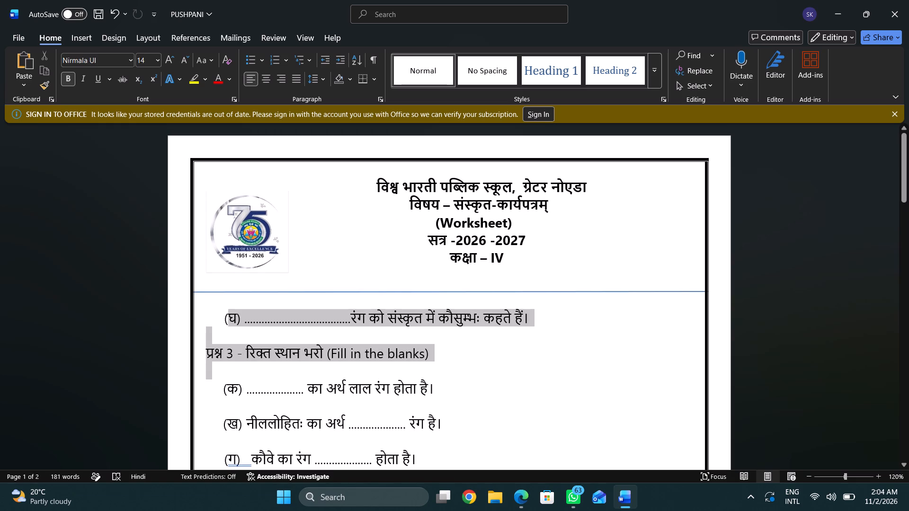
# Delete all the question text below the header line in the PUSHPANI worksheet, including the leftover opening bracket, keeping the school header.
pyautogui.moveTo(242, 394); pyautogui.dragTo(242, 510)
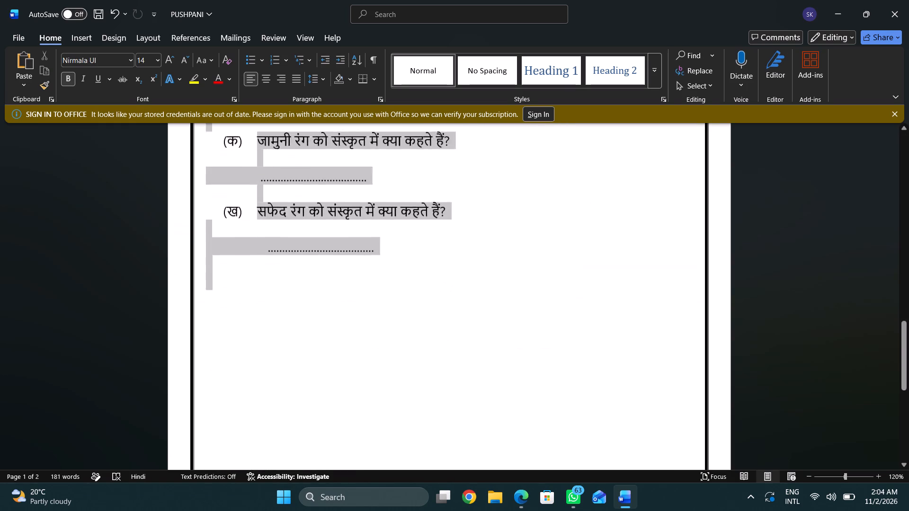
pyautogui.moveTo(242, 510); pyautogui.dragTo(285, 377)
pyautogui.press('BackSpace')
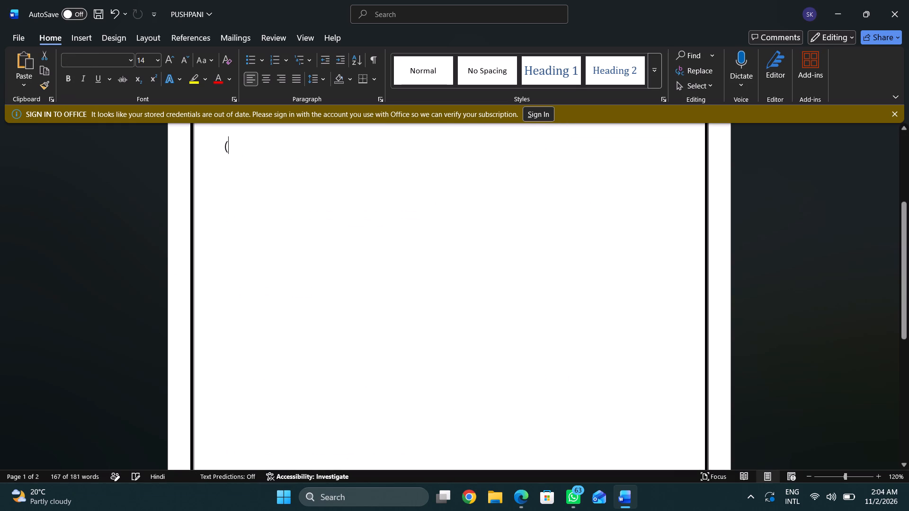
pyautogui.scroll(1, 285, 377)
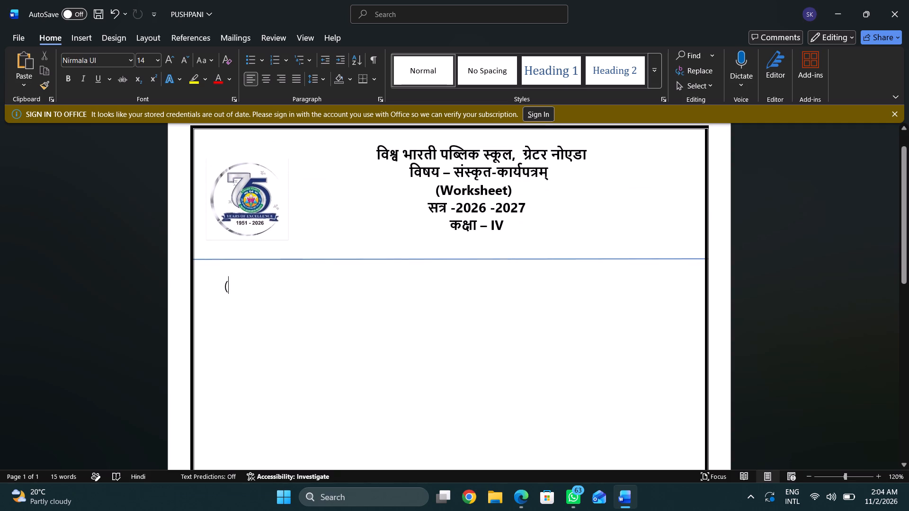
pyautogui.click(246, 284)
pyautogui.press('BackSpace')
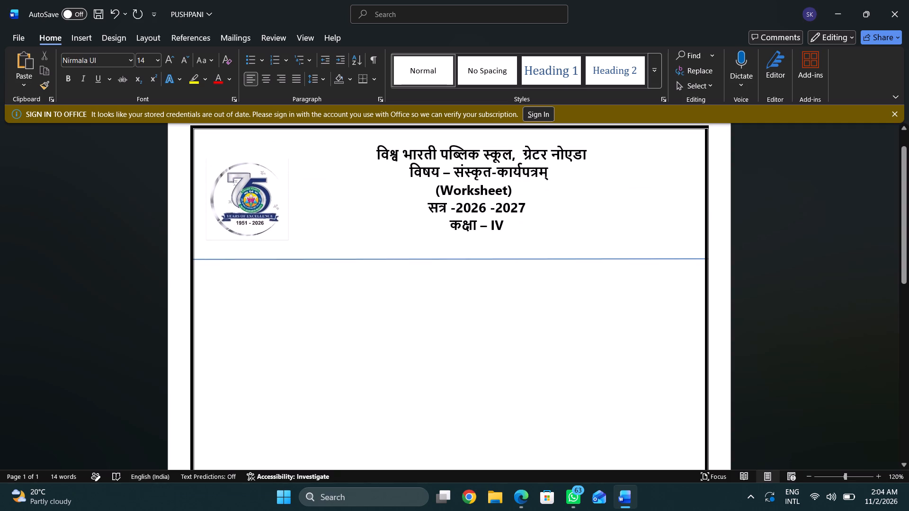
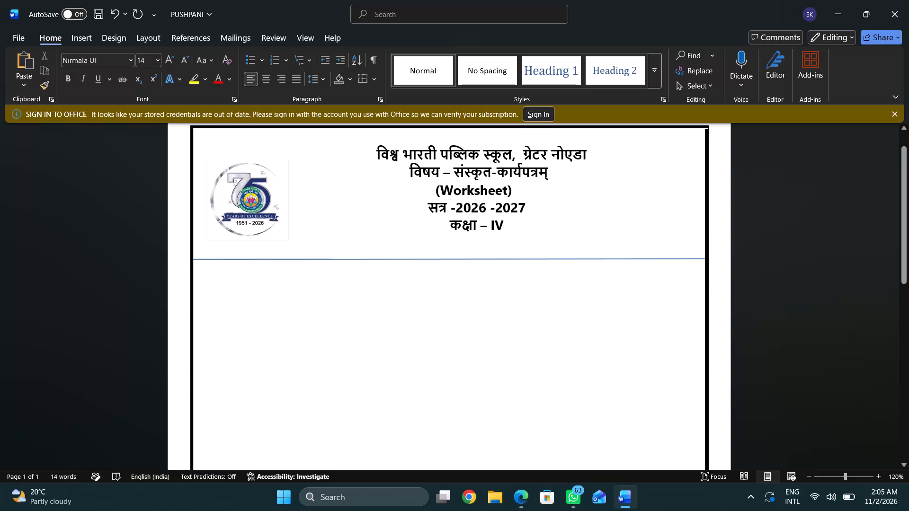
# Paste the copied मासानां नामानि worksheet content below the header line of the PUSHPANI document.
pyautogui.hotkey('ctrl', 'v')
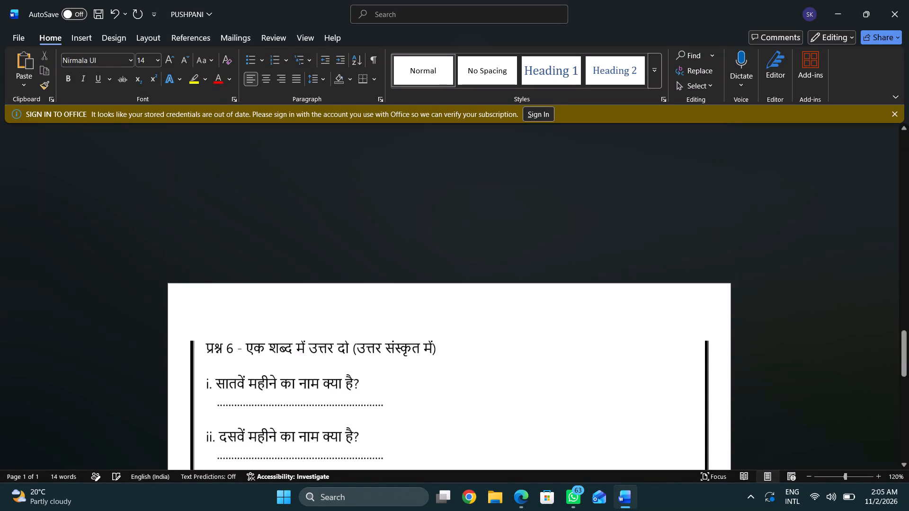
# Delete the four lines under the chapter title, from विश्वभारती सार्वजनिक विद्यालयः through the निर्देशः line.
pyautogui.scroll(4, 235, 281)
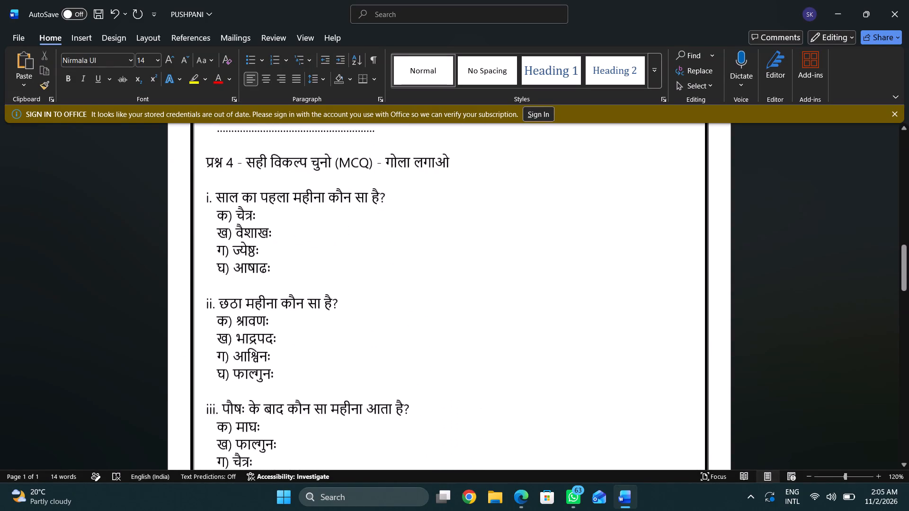
pyautogui.scroll(3, 235, 281)
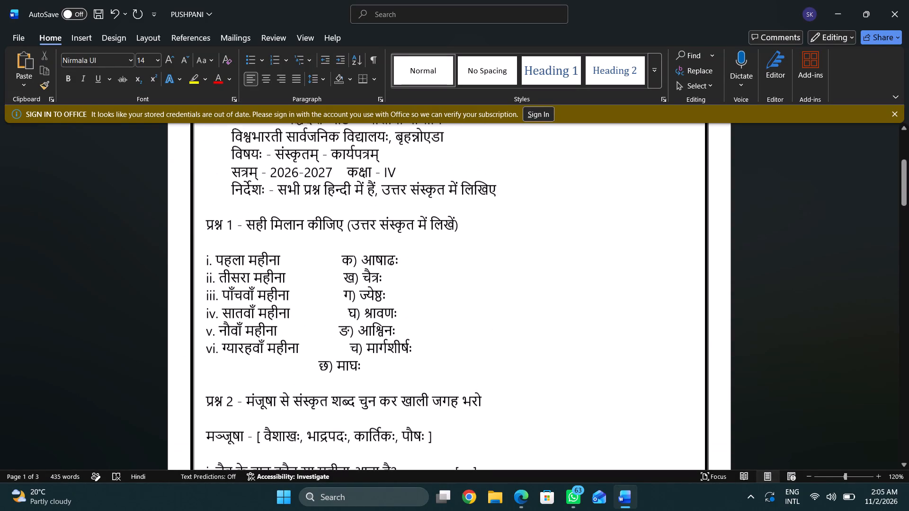
pyautogui.scroll(1, 235, 281)
pyautogui.moveTo(232, 335); pyautogui.dragTo(477, 387)
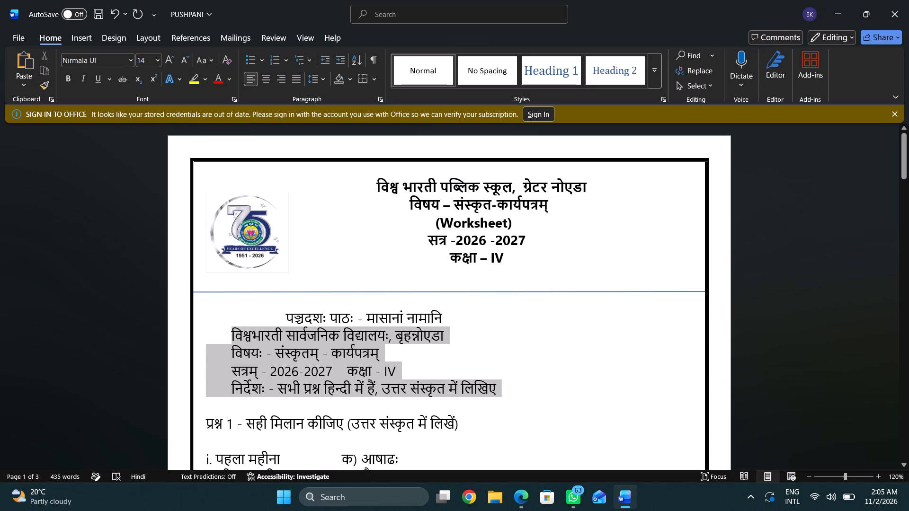
pyautogui.moveTo(477, 387); pyautogui.dragTo(480, 389)
pyautogui.press('BackSpace')
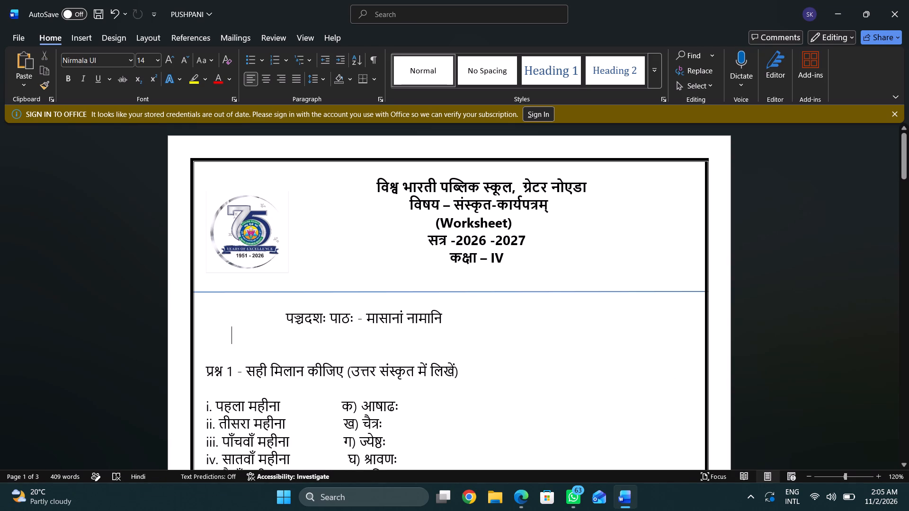
# Shift the chapter title पञ्चदशः पाठः - मासानां नामानि toward the page centre by adding spaces before it.
pyautogui.click(285, 310)
pyautogui.press('space')
pyautogui.press('space')
pyautogui.press('space')
pyautogui.press('space')
pyautogui.press('space')
pyautogui.press('space')
pyautogui.press('space')
pyautogui.press('space')
pyautogui.press('space')
pyautogui.press('space')
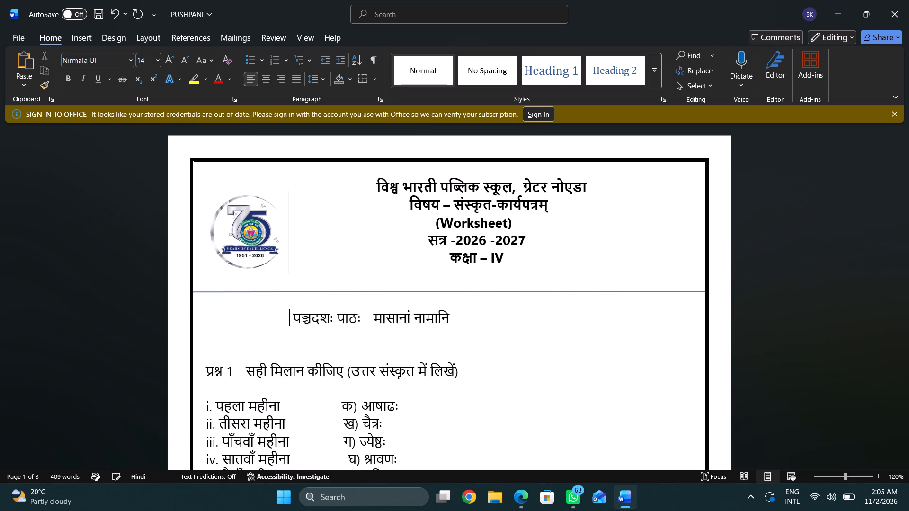
pyautogui.press('space')
pyautogui.press('space')
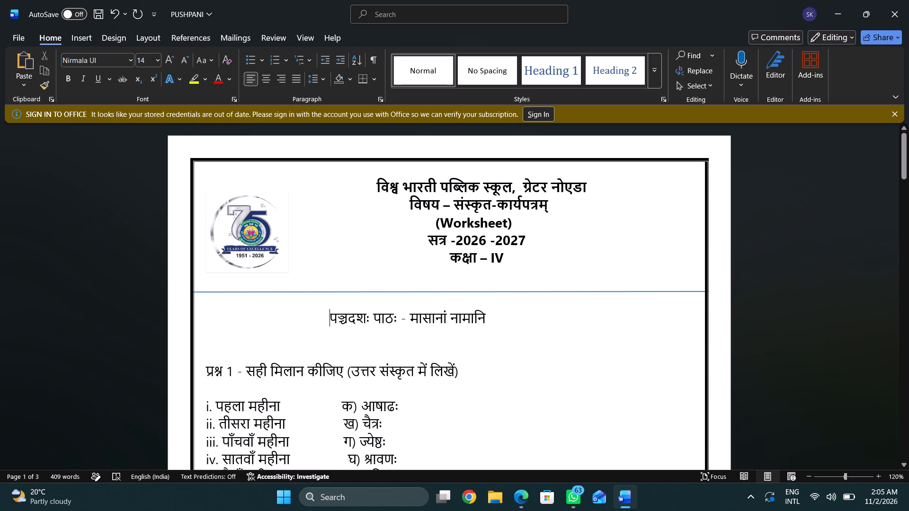
# Make the chapter title पञ्चदशः पाठः - मासानां नामानि bold.
pyautogui.moveTo(499, 314); pyautogui.dragTo(324, 313)
pyautogui.click(330, 293)
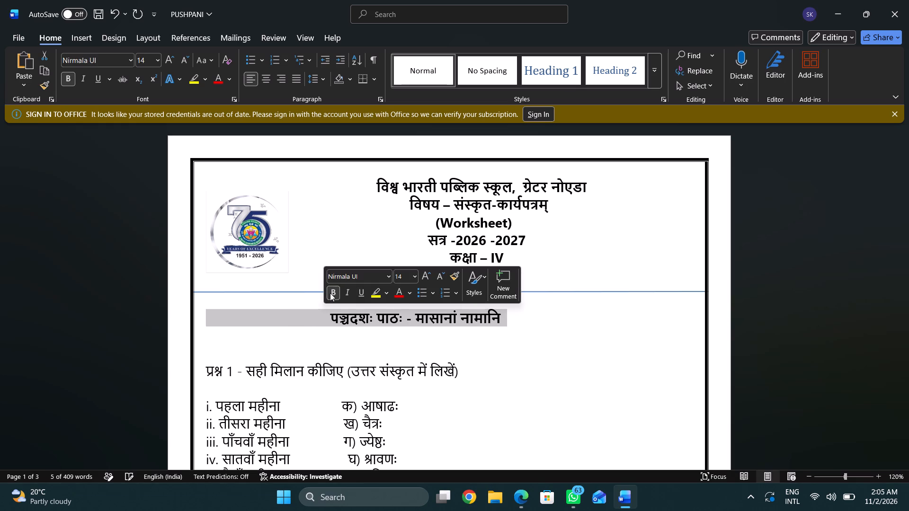
pyautogui.click(630, 296)
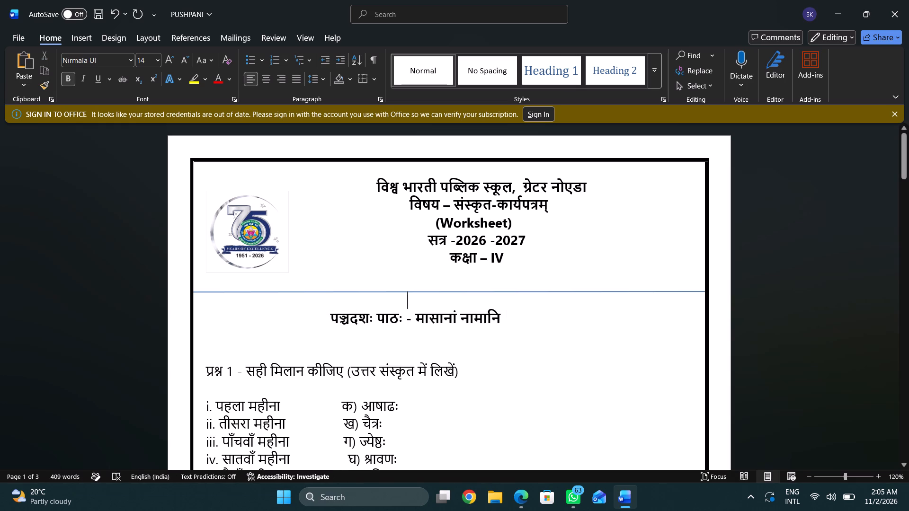
# Delete the bracketed instruction (उत्तर संस्कृत में लिखें) from the heading of question 1.
pyautogui.scroll(-2, 198, 374)
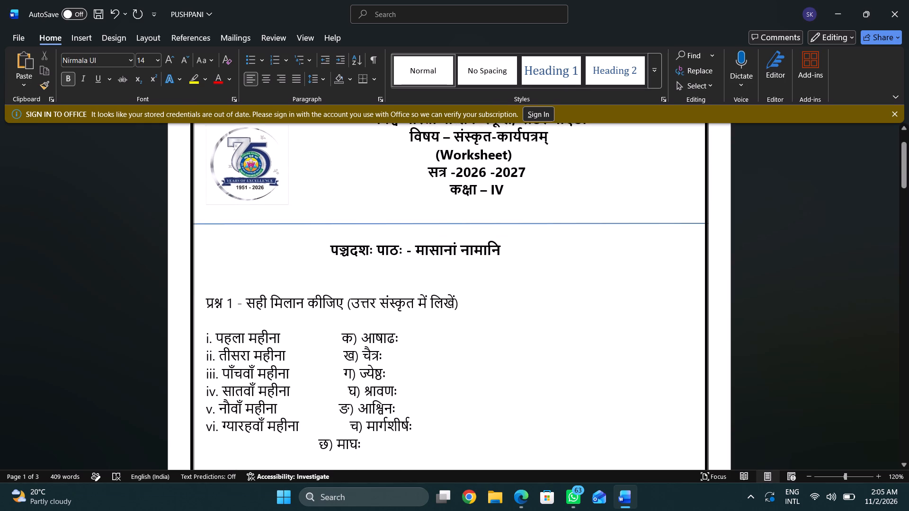
pyautogui.moveTo(347, 299); pyautogui.dragTo(499, 295)
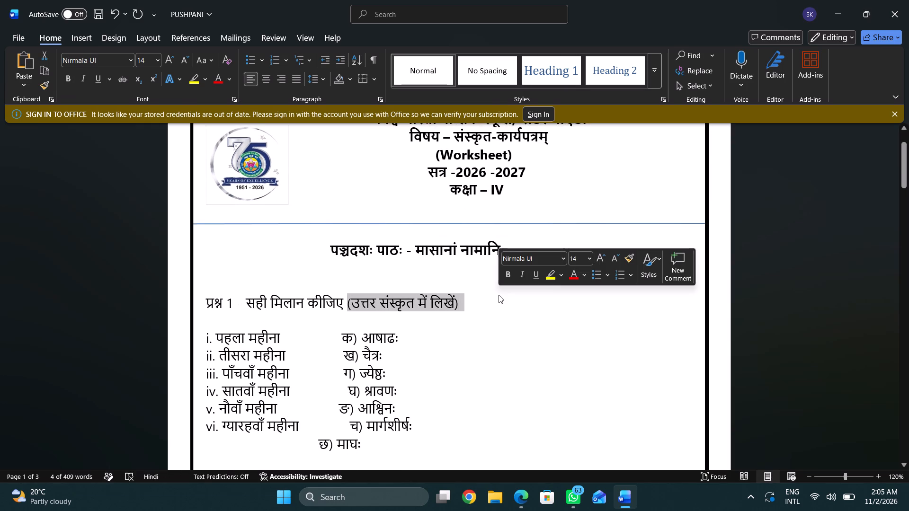
pyautogui.press('BackSpace')
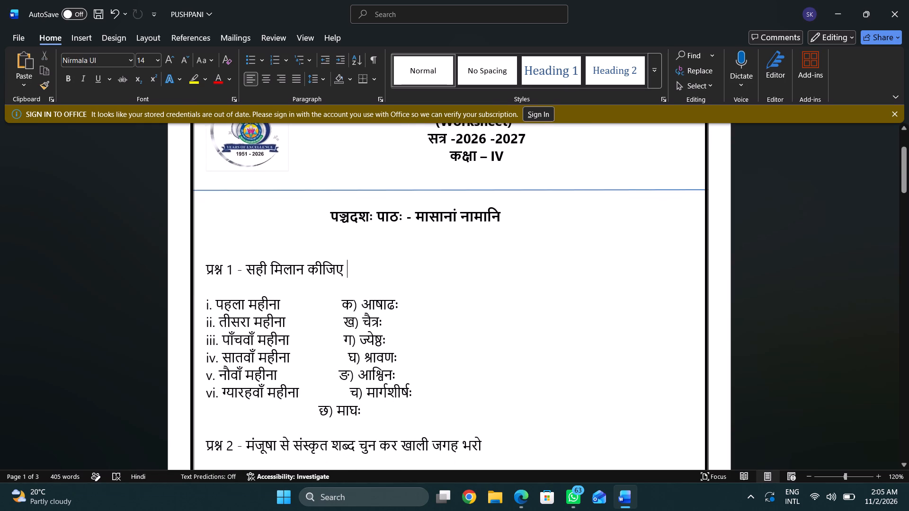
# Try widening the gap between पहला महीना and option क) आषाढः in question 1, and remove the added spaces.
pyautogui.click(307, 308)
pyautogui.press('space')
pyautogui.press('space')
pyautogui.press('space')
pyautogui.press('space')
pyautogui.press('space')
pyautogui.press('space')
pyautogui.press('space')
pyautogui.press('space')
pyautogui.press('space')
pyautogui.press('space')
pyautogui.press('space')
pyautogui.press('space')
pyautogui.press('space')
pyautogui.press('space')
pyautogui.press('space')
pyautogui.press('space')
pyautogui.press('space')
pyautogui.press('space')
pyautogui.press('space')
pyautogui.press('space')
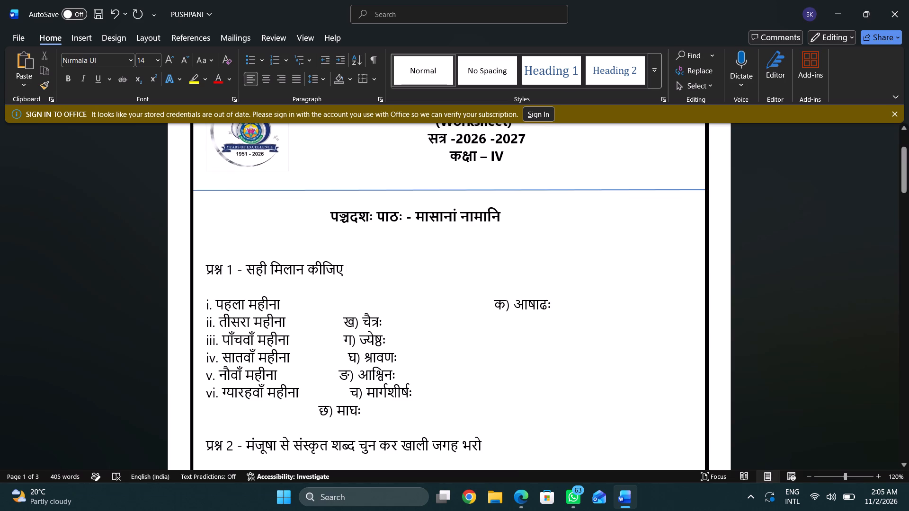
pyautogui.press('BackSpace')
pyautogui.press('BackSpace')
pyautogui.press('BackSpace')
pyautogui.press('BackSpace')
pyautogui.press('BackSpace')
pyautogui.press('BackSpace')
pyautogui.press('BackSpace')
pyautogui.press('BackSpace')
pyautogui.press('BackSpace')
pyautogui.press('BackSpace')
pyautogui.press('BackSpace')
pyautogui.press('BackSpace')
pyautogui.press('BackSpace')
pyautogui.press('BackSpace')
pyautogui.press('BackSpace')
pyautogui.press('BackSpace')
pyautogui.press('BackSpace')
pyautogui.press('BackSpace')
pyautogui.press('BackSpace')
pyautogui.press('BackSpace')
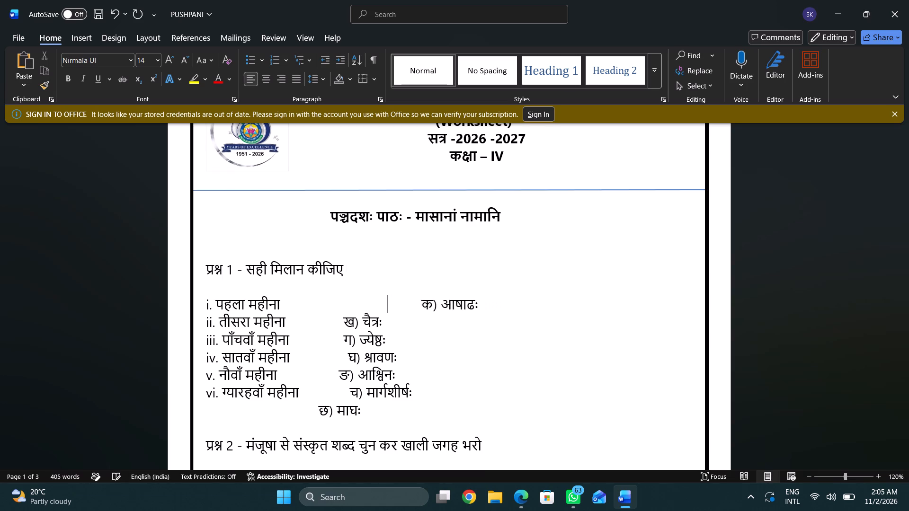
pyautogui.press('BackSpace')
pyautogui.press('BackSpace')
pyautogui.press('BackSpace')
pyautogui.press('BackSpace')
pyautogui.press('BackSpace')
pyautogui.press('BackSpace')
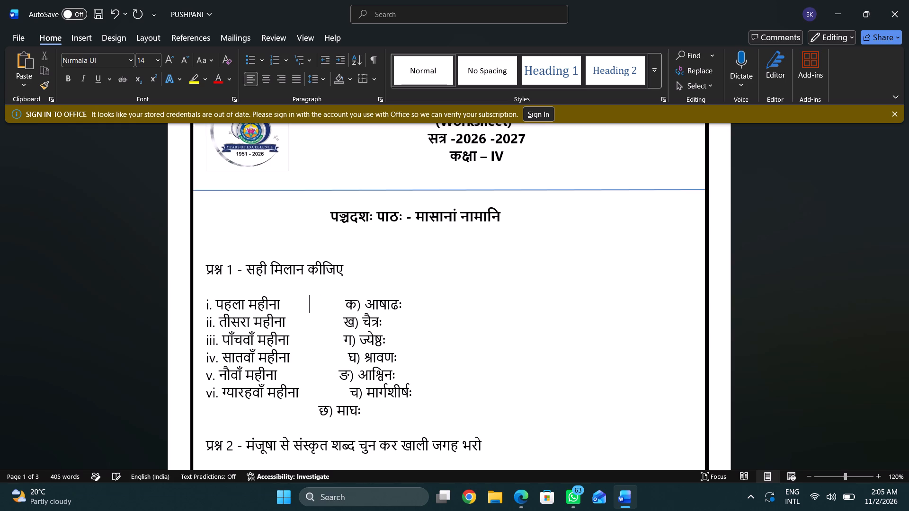
# Insert a blank line after each of the matching rows i to v in question 1.
pyautogui.click(422, 308)
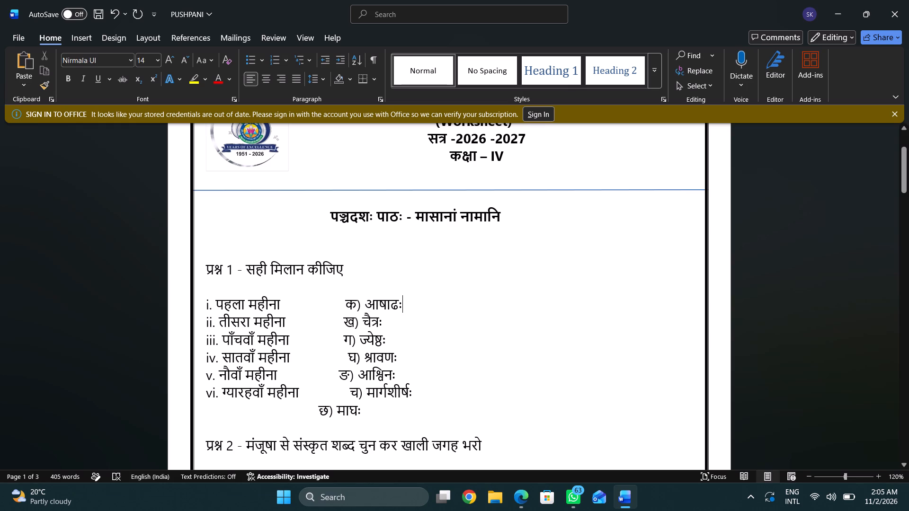
pyautogui.press('Return')
pyautogui.click(409, 333)
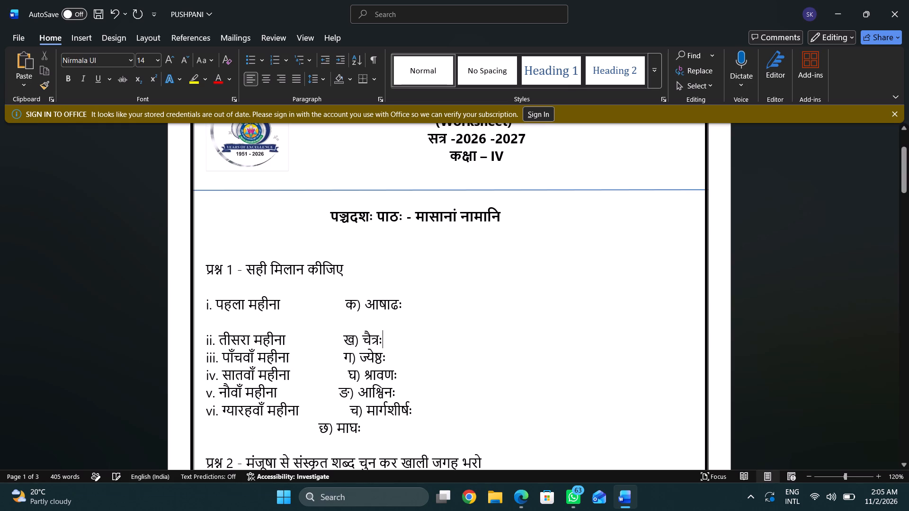
pyautogui.press('Return')
pyautogui.click(426, 357)
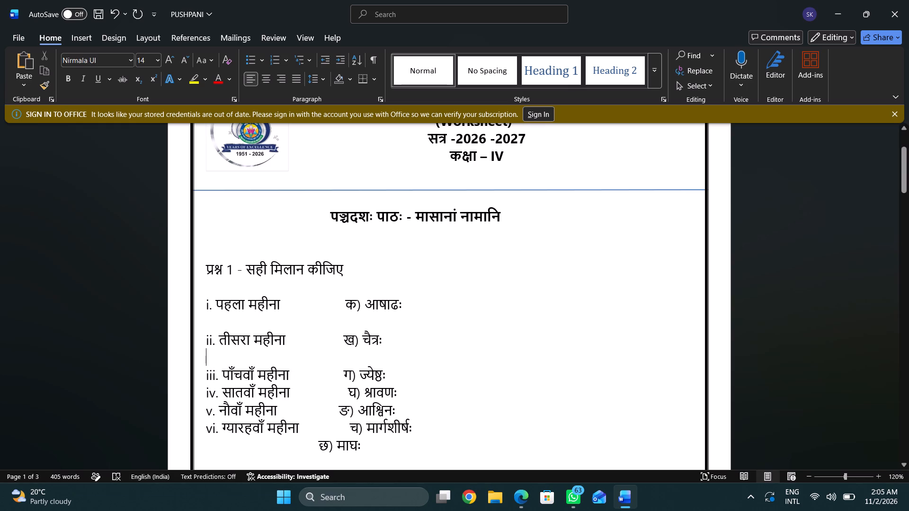
pyautogui.click(418, 362)
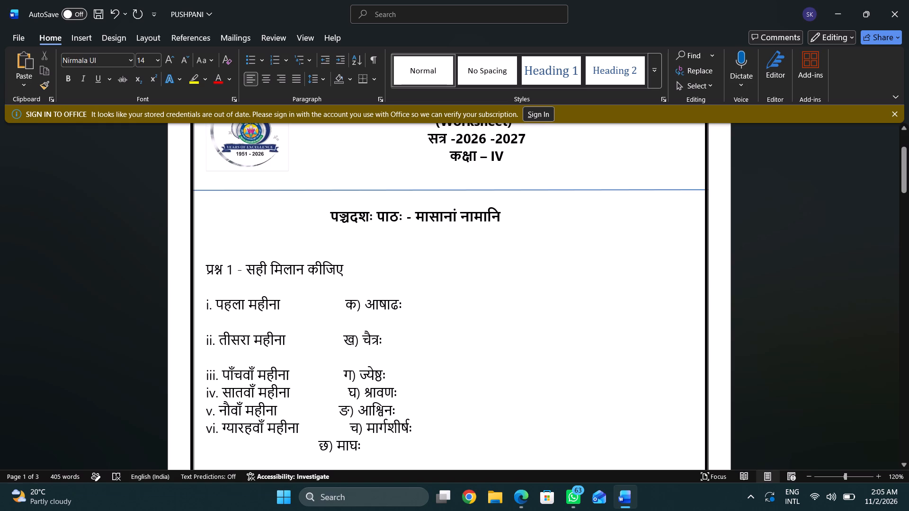
pyautogui.click(406, 366)
pyautogui.press('Return')
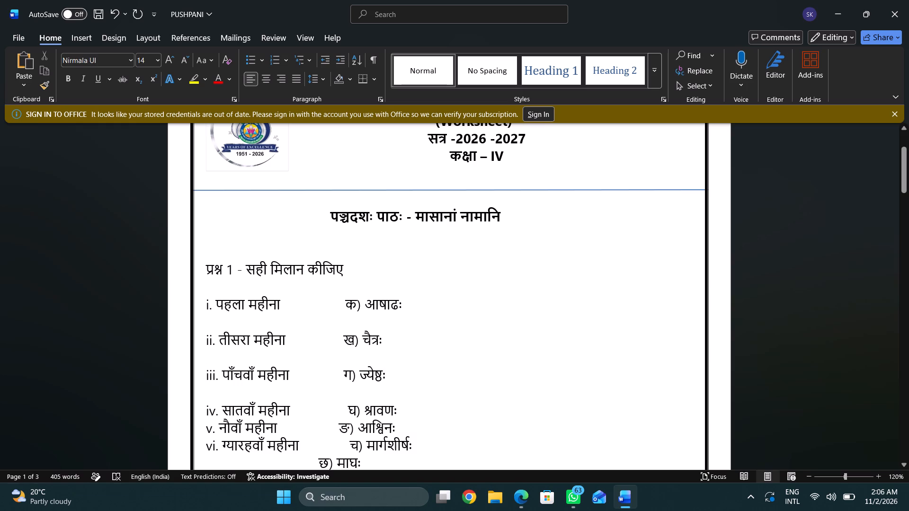
pyautogui.click(415, 404)
pyautogui.press('Return')
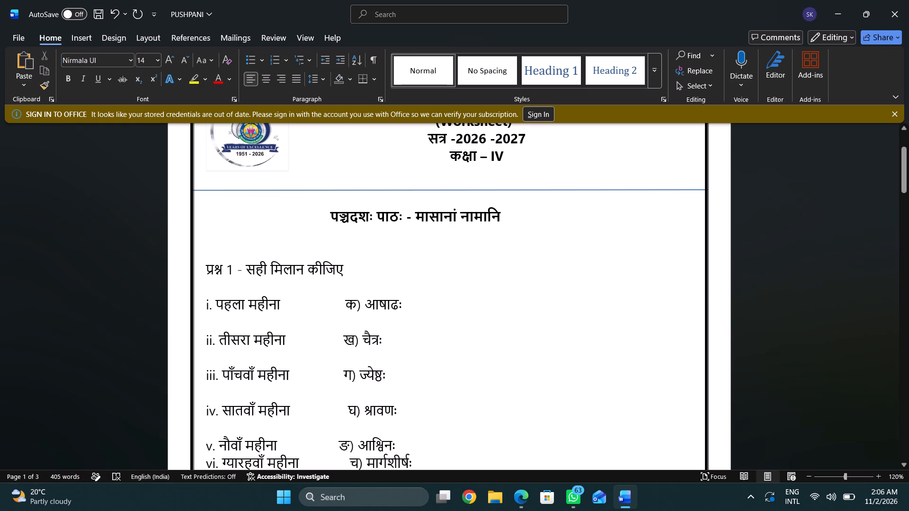
pyautogui.click(428, 438)
pyautogui.press('Return')
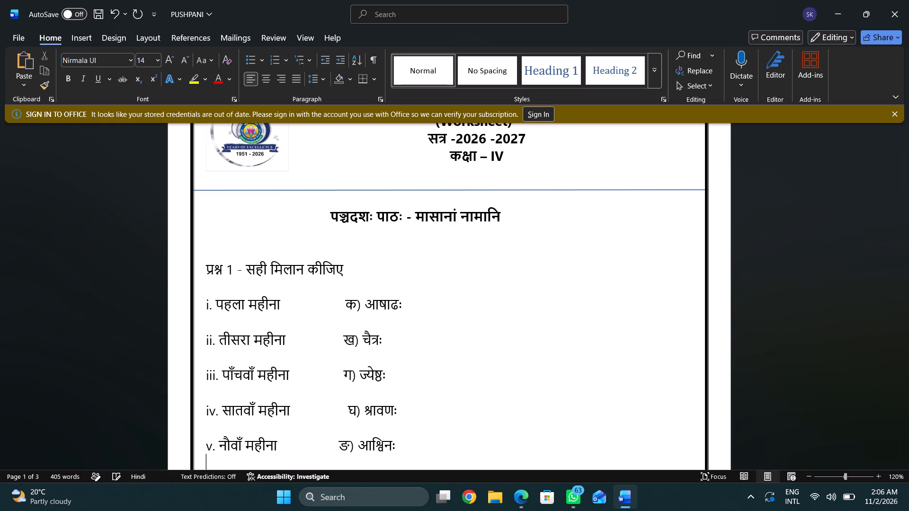
# Examine the matching rows of question 1 and the beginning of question 2.
pyautogui.scroll(-1, 428, 438)
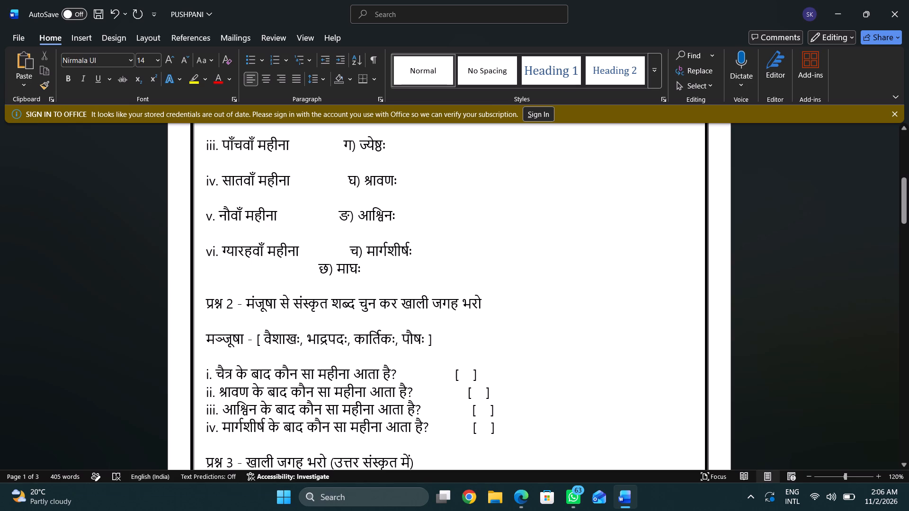
pyautogui.scroll(1, 308, 268)
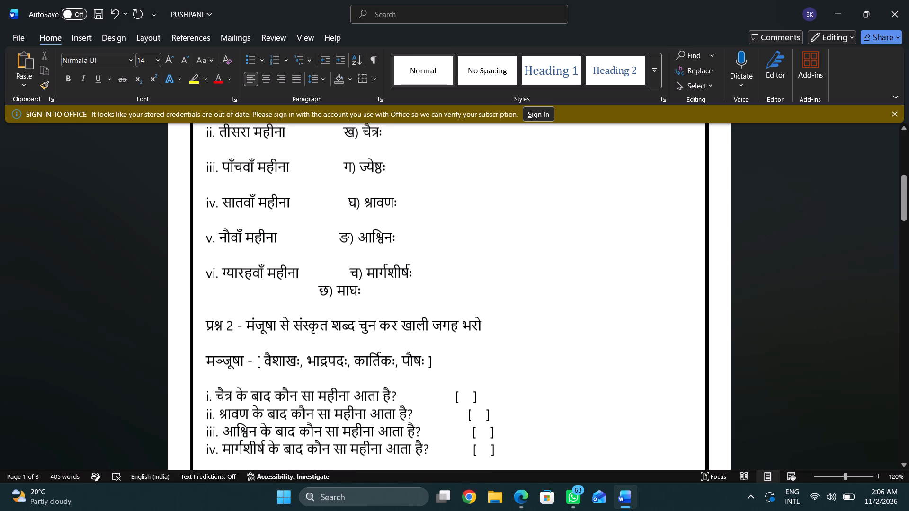
pyautogui.scroll(2, 308, 268)
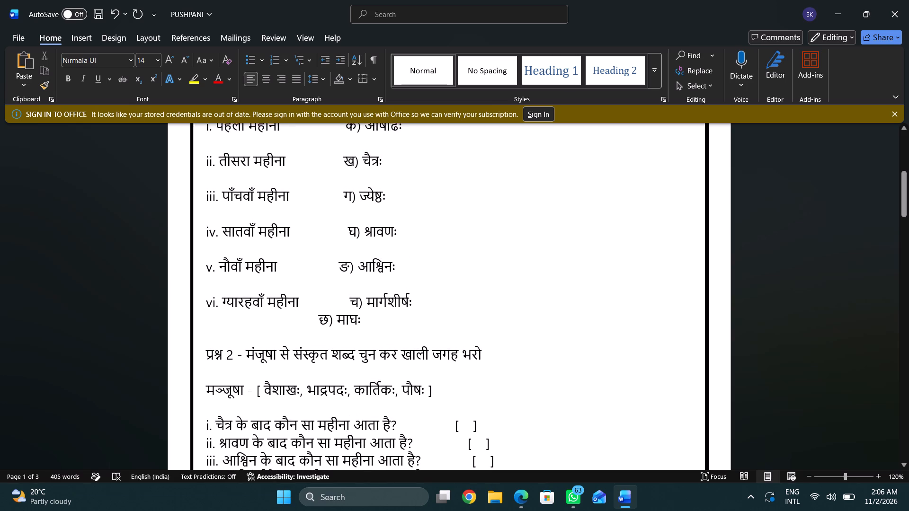
pyautogui.scroll(2, 308, 268)
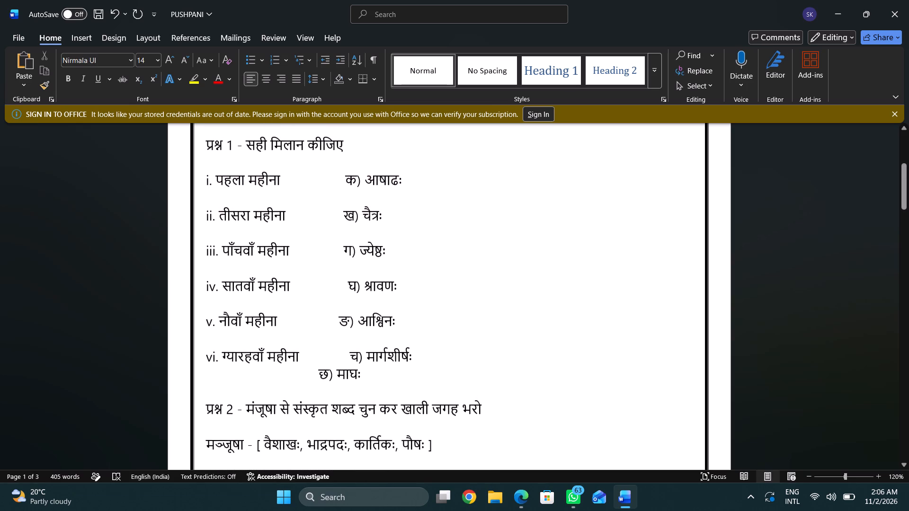
pyautogui.scroll(1, 308, 268)
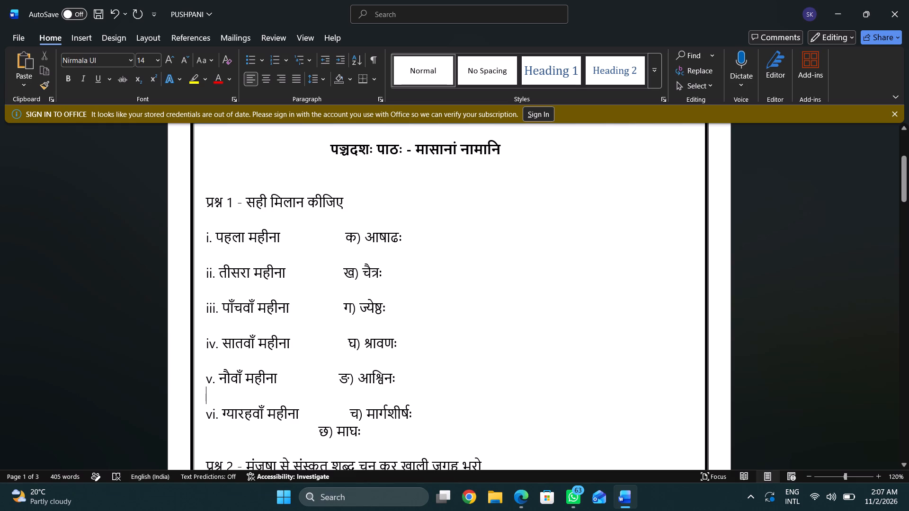
pyautogui.click(250, 358)
pyautogui.click(333, 296)
# Replace आषाढः in option क) of question 1 with माघः copied from option छ).
pyautogui.moveTo(366, 239); pyautogui.dragTo(403, 235)
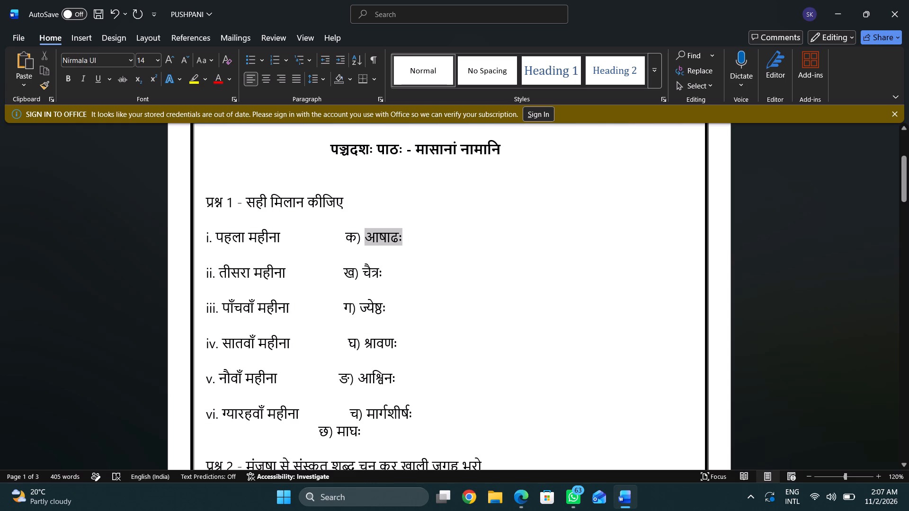
pyautogui.moveTo(403, 235); pyautogui.dragTo(404, 235)
pyautogui.press('BackSpace')
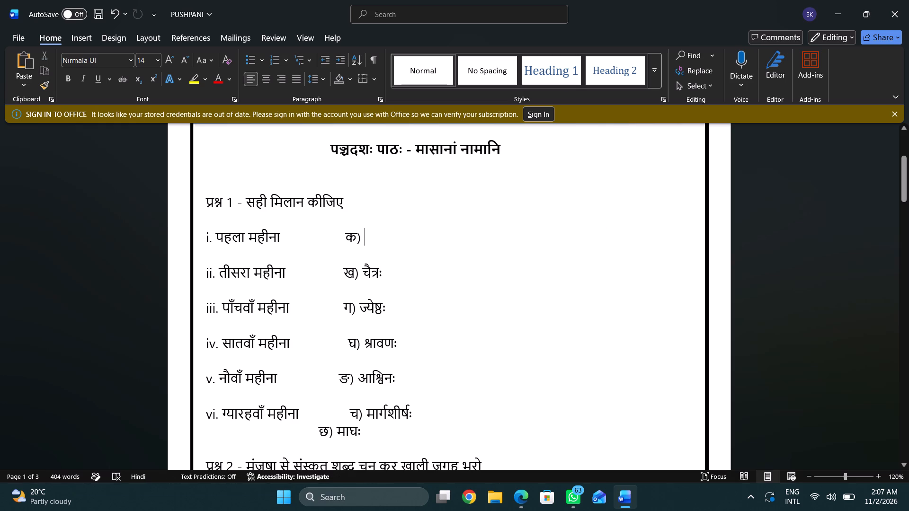
pyautogui.moveTo(336, 427); pyautogui.dragTo(362, 431)
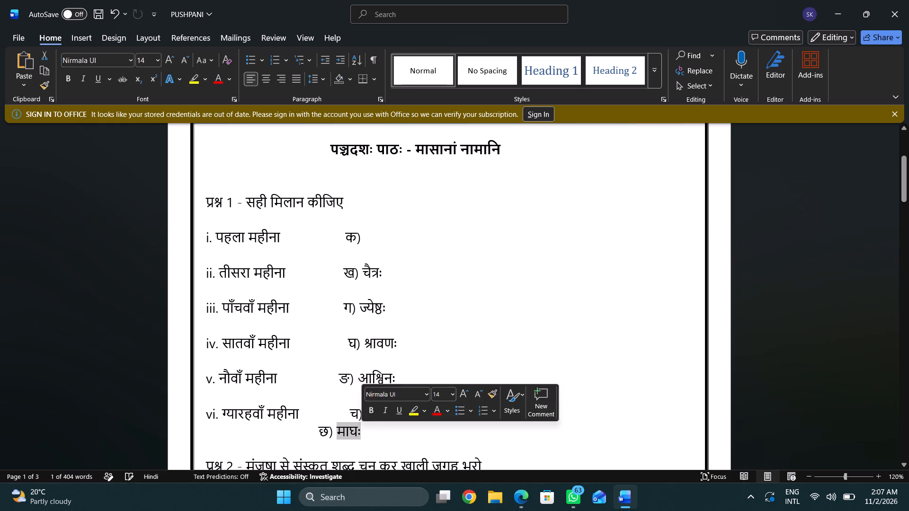
pyautogui.hotkey('ctrl', 'c')
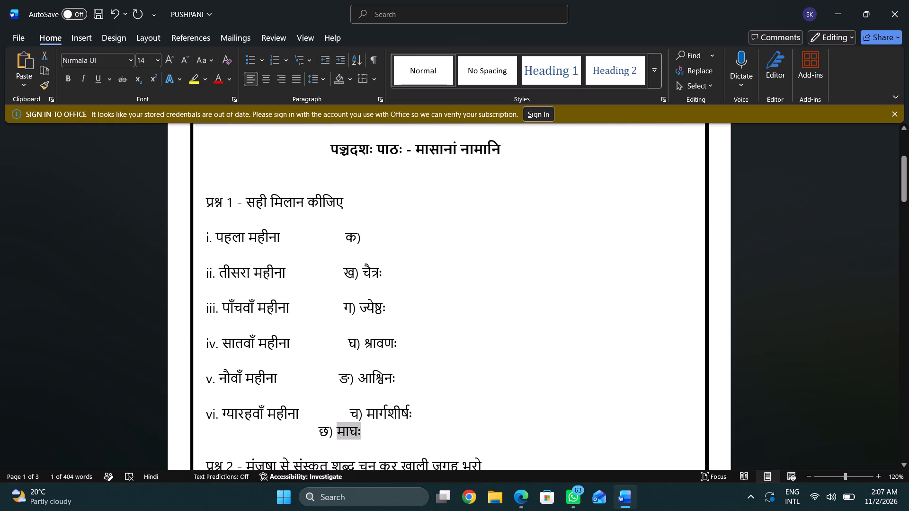
pyautogui.click(375, 240)
pyautogui.press('space')
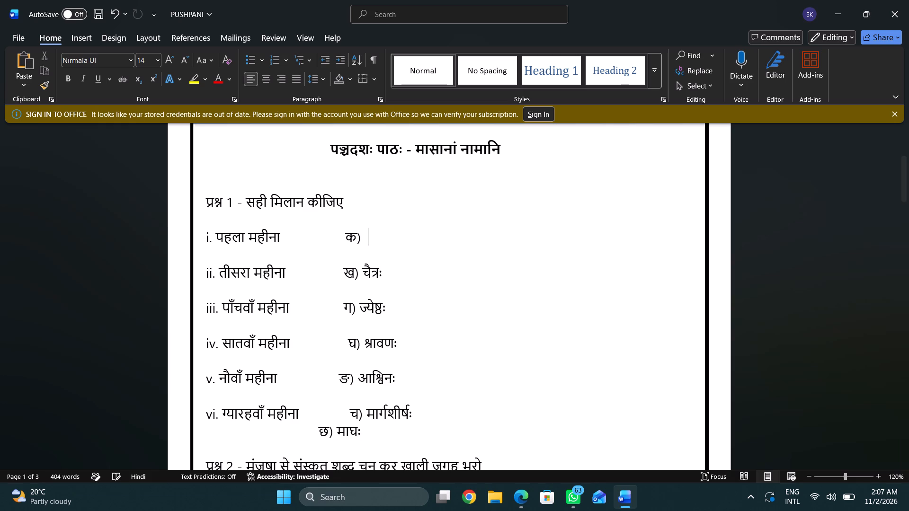
pyautogui.hotkey('ctrl', 'v')
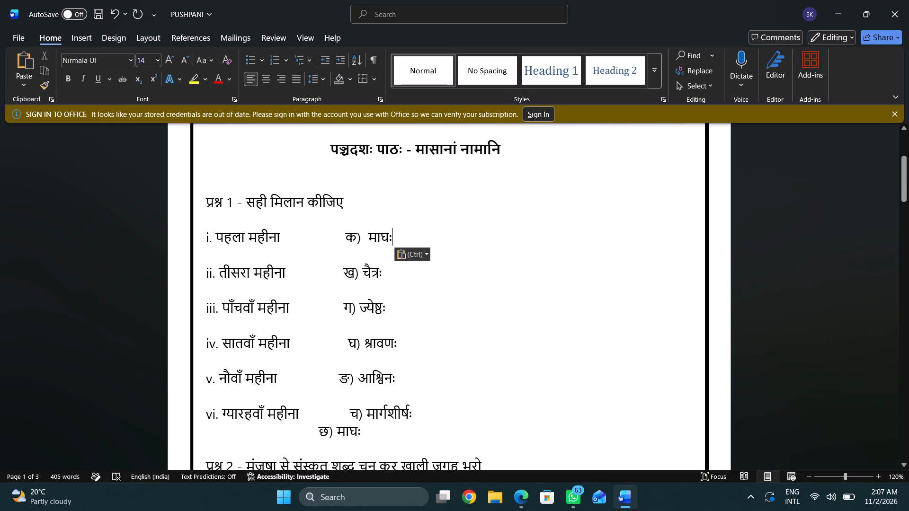
# Delete the leftover option छ) माघः below row vi of question 1.
pyautogui.click(360, 431)
pyautogui.press('BackSpace')
pyautogui.press('BackSpace')
pyautogui.press('BackSpace')
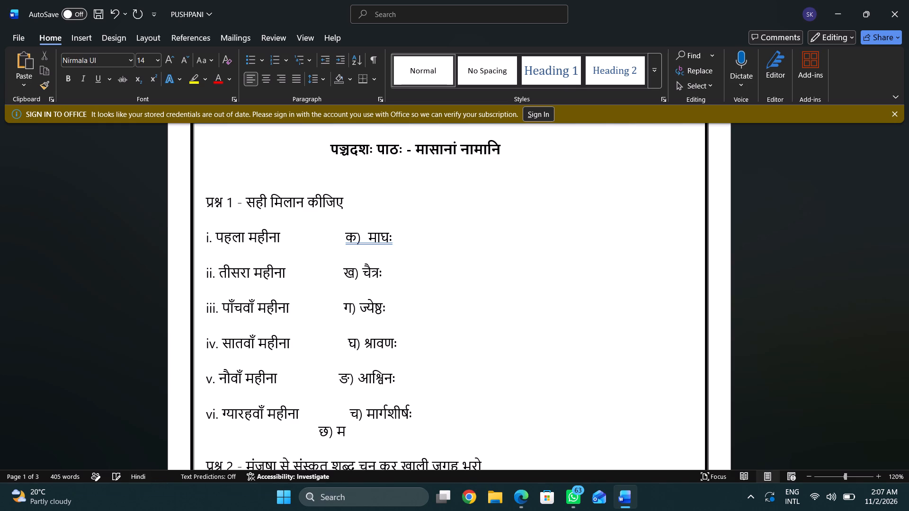
pyautogui.press('BackSpace')
pyautogui.press('BackSpace')
pyautogui.press('BackSpace')
pyautogui.press('BackSpace')
pyautogui.press('BackSpace')
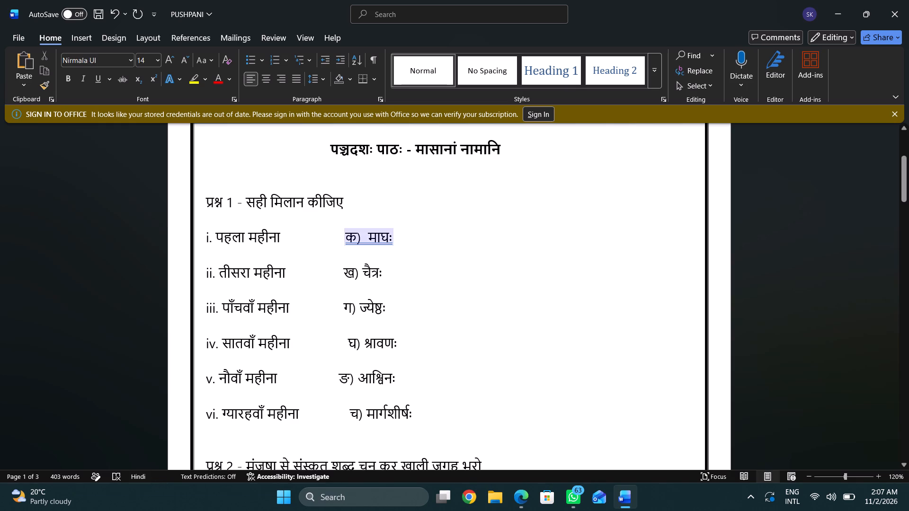
# Widen the gap between पहला महीना and option क) माघः in question 1 with about twenty extra spaces.
pyautogui.click(312, 243)
pyautogui.press('space')
pyautogui.press('space')
pyautogui.press('space')
pyautogui.press('space')
pyautogui.press('space')
pyautogui.press('space')
pyautogui.press('space')
pyautogui.press('space')
pyautogui.press('space')
pyautogui.press('space')
pyautogui.press('space')
pyautogui.press('space')
pyautogui.press('space')
pyautogui.press('space')
pyautogui.press('space')
pyautogui.press('space')
pyautogui.press('space')
pyautogui.press('space')
pyautogui.press('space')
pyautogui.press('space')
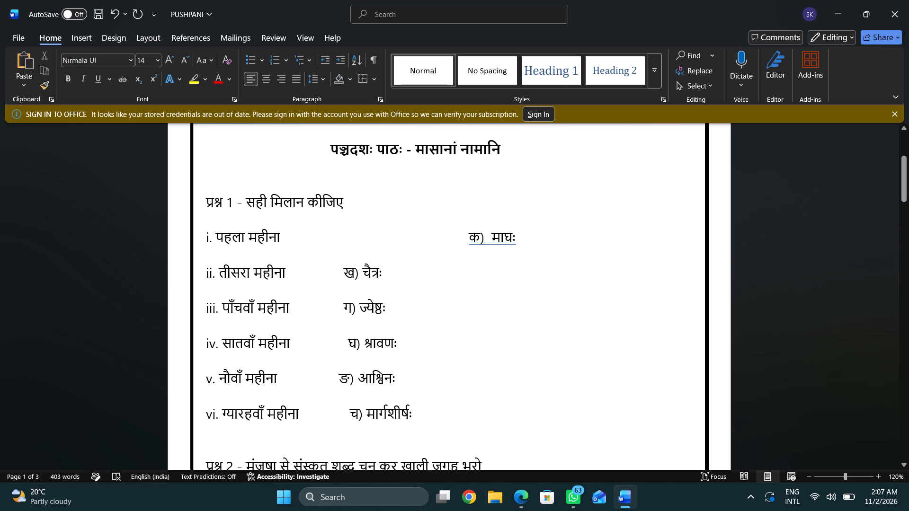
pyautogui.press('space')
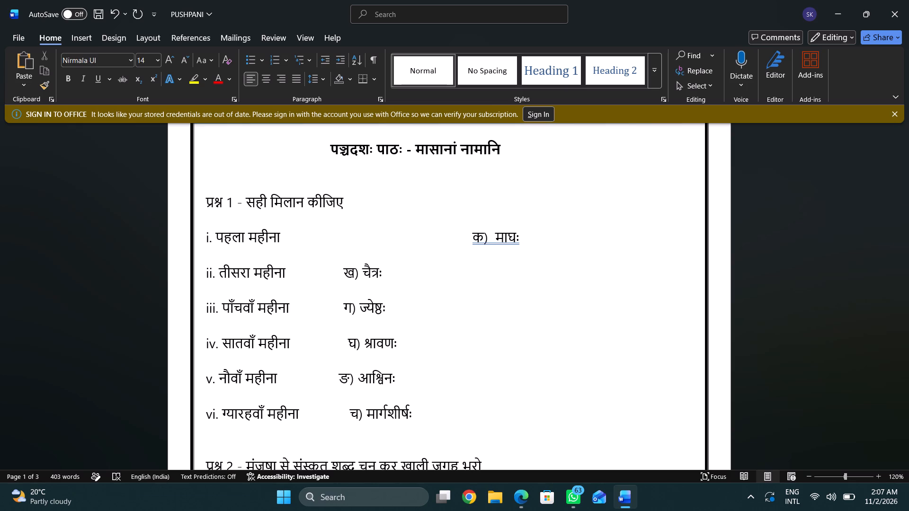
# Add spaces after तीसरा महीना in question 1 to line up option ख) चैत्रः with option क).
pyautogui.click(311, 273)
pyautogui.press('space')
pyautogui.press('space')
pyautogui.press('space')
pyautogui.press('space')
pyautogui.press('space')
pyautogui.press('space')
pyautogui.press('space')
pyautogui.press('space')
pyautogui.press('space')
pyautogui.press('space')
pyautogui.press('space')
pyautogui.press('space')
pyautogui.press('space')
pyautogui.press('space')
pyautogui.press('space')
pyautogui.press('space')
pyautogui.press('space')
pyautogui.press('space')
pyautogui.press('space')
pyautogui.press('space')
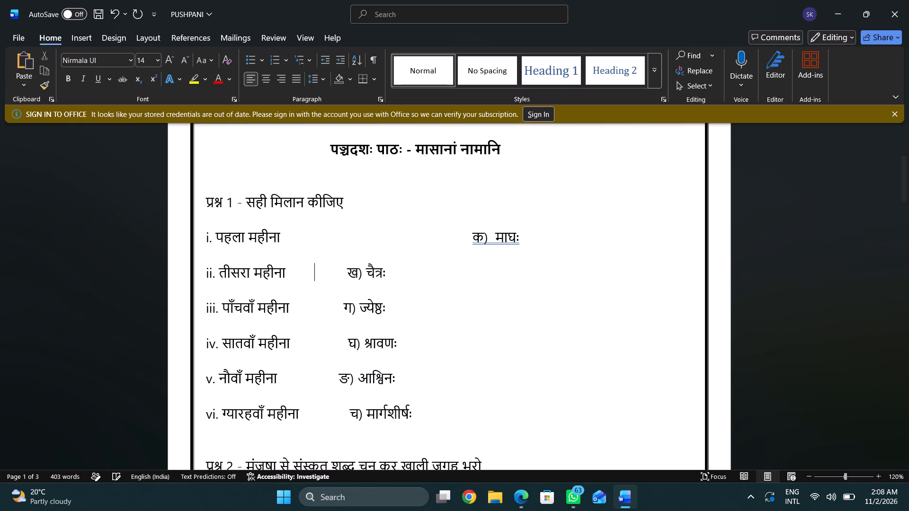
pyautogui.press('space')
pyautogui.press('space')
pyautogui.press('space')
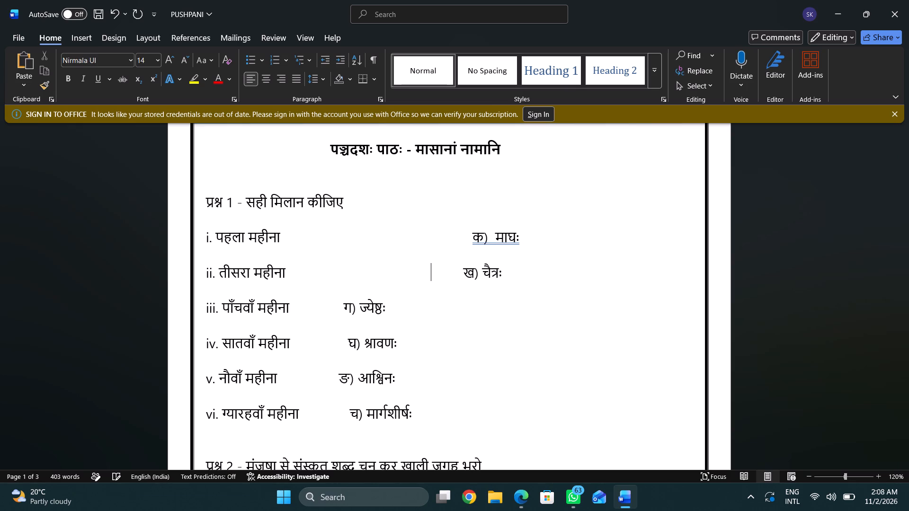
pyautogui.press('space')
pyautogui.press('space')
# Add spaces after पाँचवाँ महीना in question 1 to line up option ग) ज्येष्ठः with option ख).
pyautogui.click(302, 308)
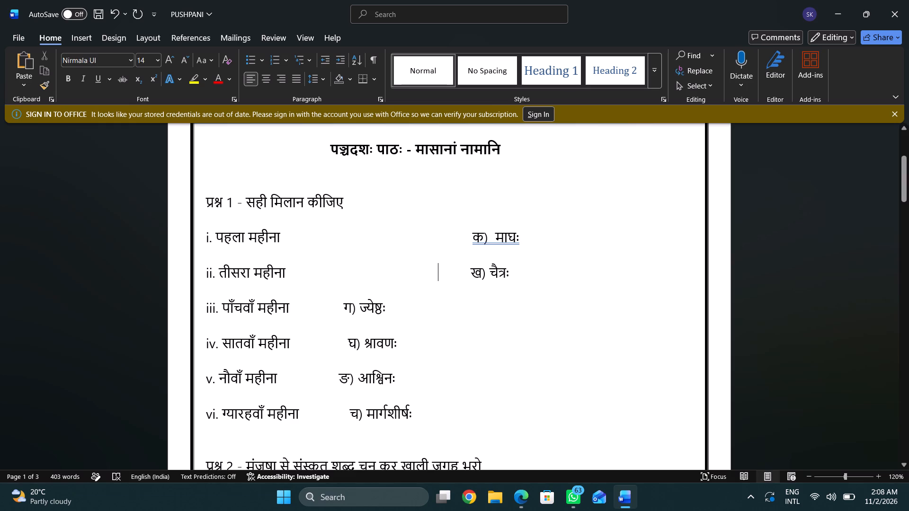
pyautogui.press('space')
pyautogui.press('space')
pyautogui.press('space')
pyautogui.press('space')
pyautogui.press('space')
pyautogui.press('space')
pyautogui.press('space')
pyautogui.press('space')
pyautogui.press('space')
pyautogui.press('space')
pyautogui.press('space')
pyautogui.press('space')
pyautogui.press('space')
pyautogui.press('space')
pyautogui.press('space')
pyautogui.press('space')
pyautogui.press('space')
pyautogui.press('space')
pyautogui.press('space')
pyautogui.press('space')
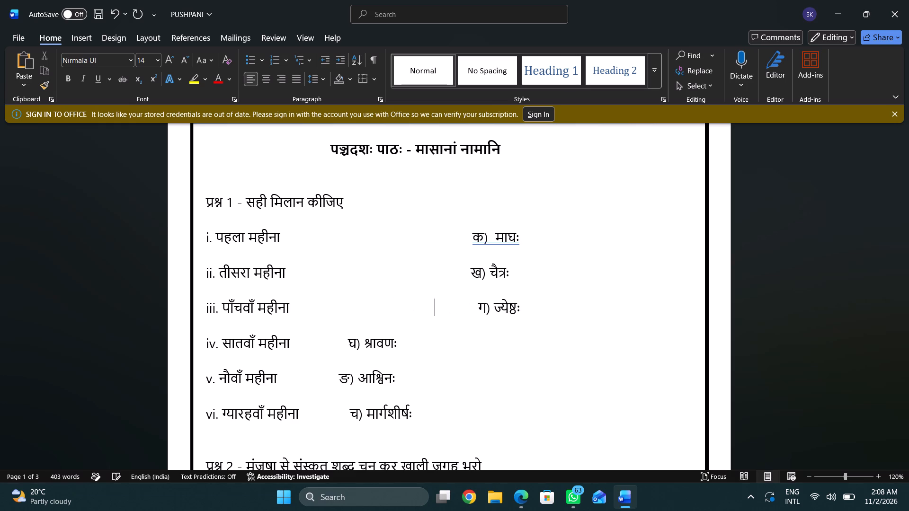
pyautogui.press('BackSpace')
pyautogui.press('BackSpace')
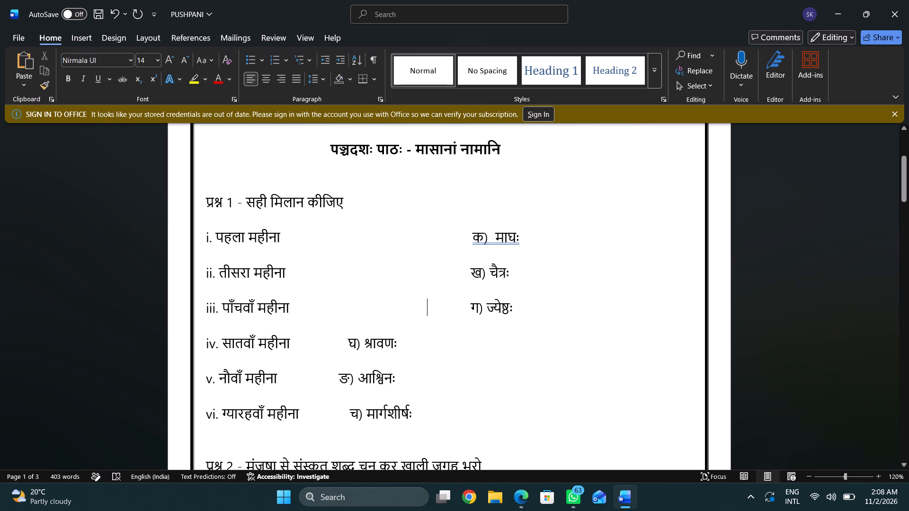
# Add spaces after सातवाँ महीना in question 1 to line up option घ) श्रावणः with the options above.
pyautogui.click(314, 340)
pyautogui.press('space')
pyautogui.press('space')
pyautogui.press('space')
pyautogui.press('space')
pyautogui.press('space')
pyautogui.press('space')
pyautogui.press('space')
pyautogui.press('space')
pyautogui.press('space')
pyautogui.press('space')
pyautogui.press('space')
pyautogui.press('space')
pyautogui.press('space')
pyautogui.press('space')
pyautogui.press('space')
pyautogui.press('space')
pyautogui.press('space')
pyautogui.press('space')
pyautogui.press('space')
pyautogui.press('space')
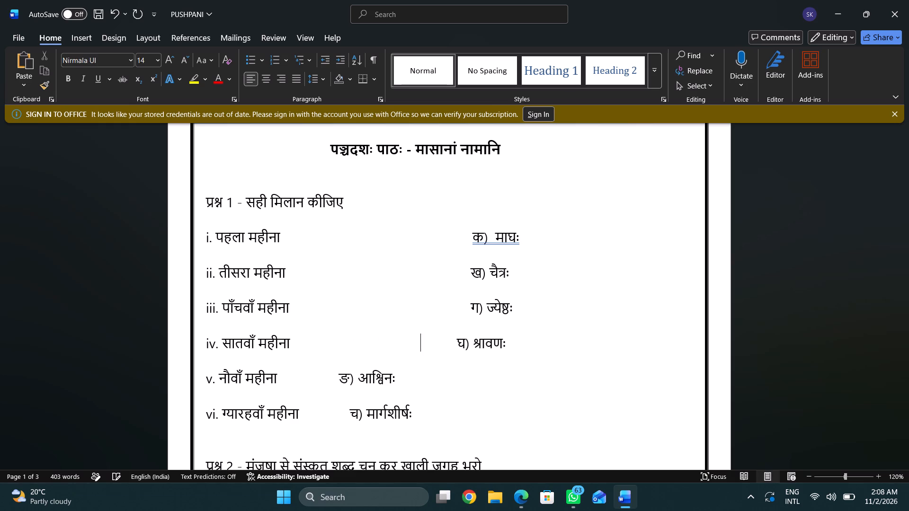
pyautogui.press('BackSpace')
pyautogui.press('BackSpace')
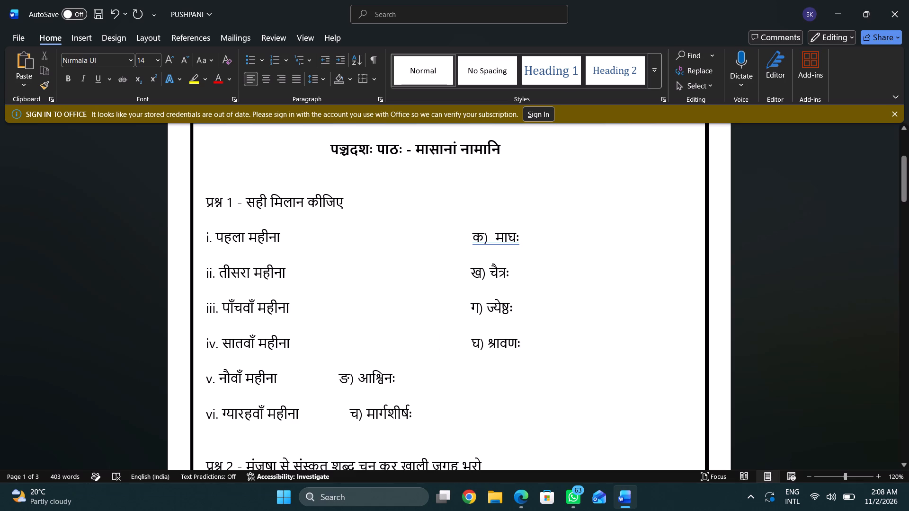
# Add spaces after नौवाँ महीना in question 1 to line up option ङ) आश्विनः with the options above.
pyautogui.click(317, 378)
pyautogui.press('space')
pyautogui.press('space')
pyautogui.press('space')
pyautogui.press('space')
pyautogui.press('space')
pyautogui.press('space')
pyautogui.press('space')
pyautogui.press('space')
pyautogui.press('space')
pyautogui.press('space')
pyautogui.press('space')
pyautogui.press('space')
pyautogui.press('space')
pyautogui.press('space')
pyautogui.press('space')
pyautogui.press('space')
pyautogui.press('space')
pyautogui.press('space')
pyautogui.press('space')
pyautogui.press('space')
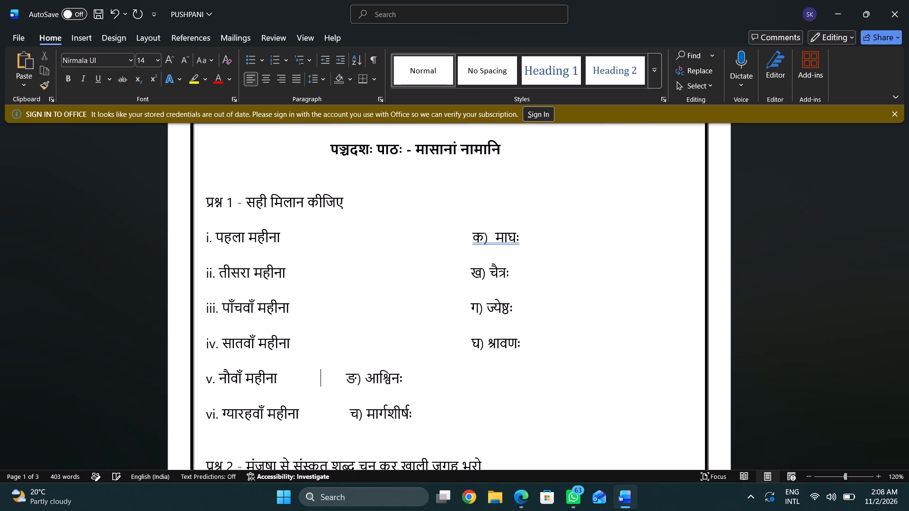
pyautogui.press('space')
pyautogui.press('space')
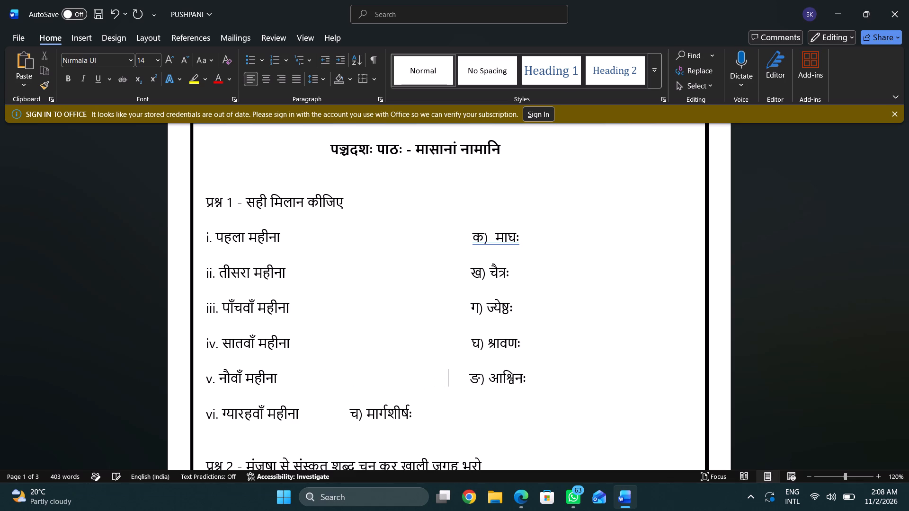
# Add spaces after ग्यारहवाँ महीना in question 1 to line up option च) मार्गशीर्षः with the options above.
pyautogui.click(323, 413)
pyautogui.press('space')
pyautogui.press('space')
pyautogui.press('space')
pyautogui.press('space')
pyautogui.press('space')
pyautogui.press('space')
pyautogui.press('space')
pyautogui.press('space')
pyautogui.press('space')
pyautogui.press('space')
pyautogui.press('space')
pyautogui.press('space')
pyautogui.press('space')
pyautogui.press('space')
pyautogui.press('space')
pyautogui.press('space')
pyautogui.press('space')
pyautogui.press('space')
pyautogui.press('space')
pyautogui.press('space')
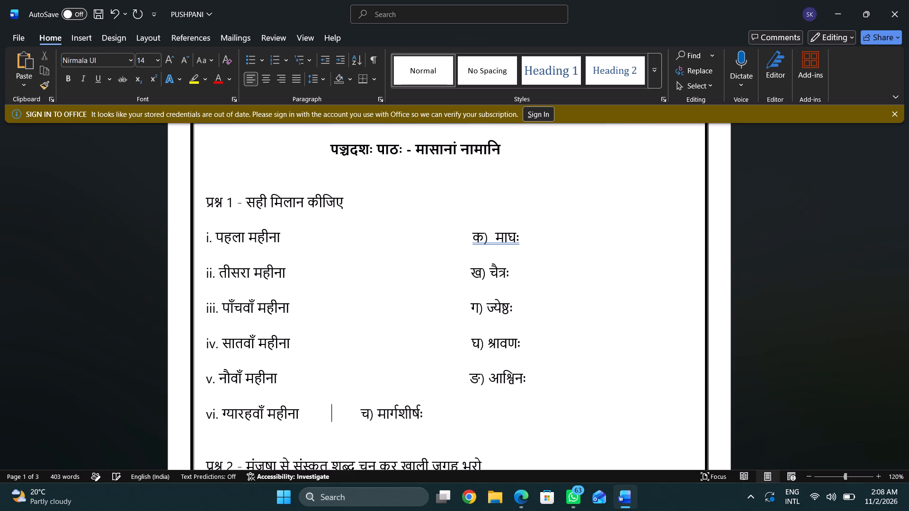
# Copy most of the dotted answer line under question 3 item iii, चौथे महीने का नाम क्या है?
pyautogui.scroll(-1, 323, 413)
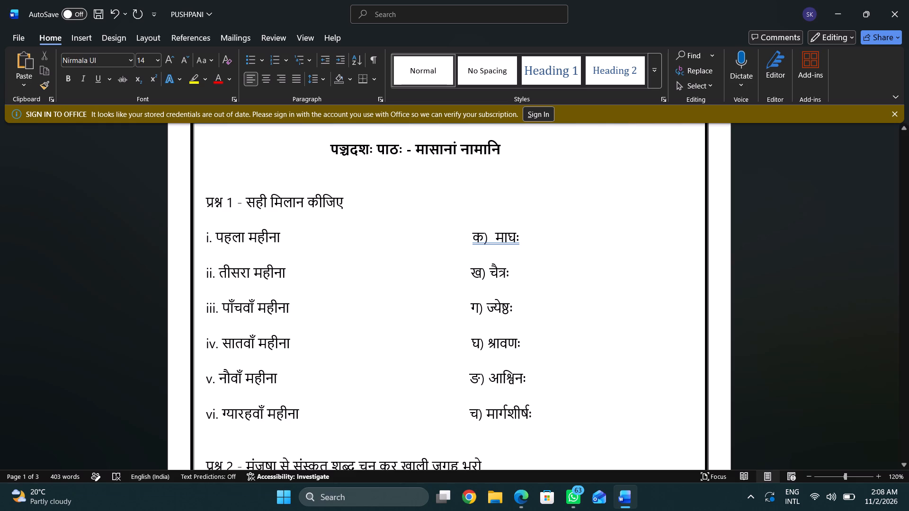
pyautogui.scroll(-1, 323, 413)
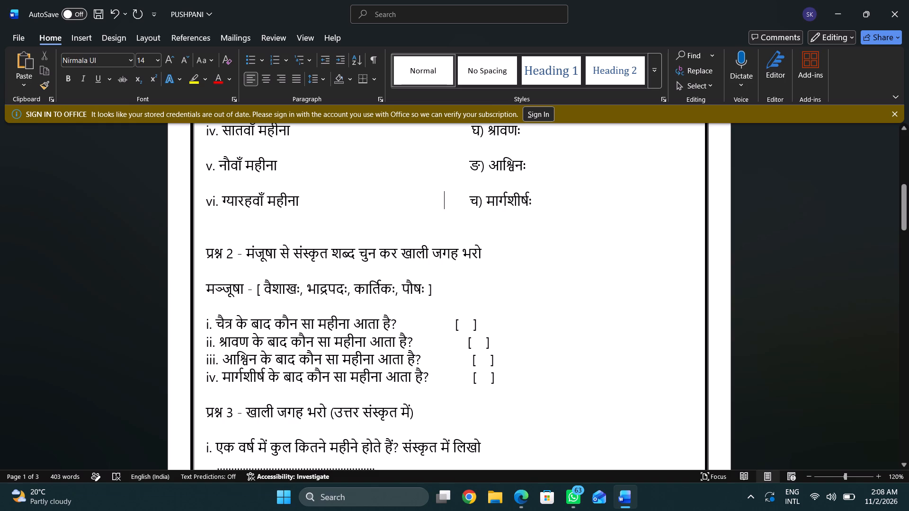
pyautogui.scroll(-2, 373, 371)
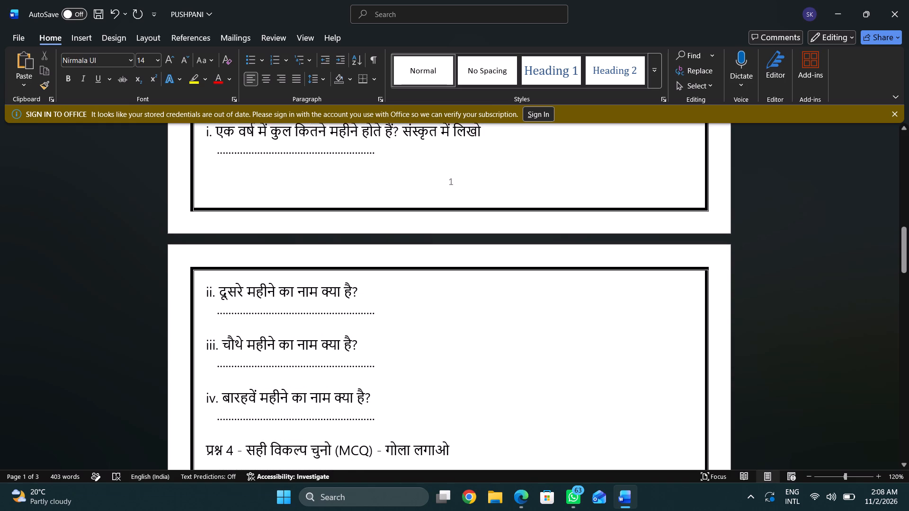
pyautogui.moveTo(374, 363); pyautogui.dragTo(346, 364)
pyautogui.moveTo(346, 364); pyautogui.dragTo(252, 363)
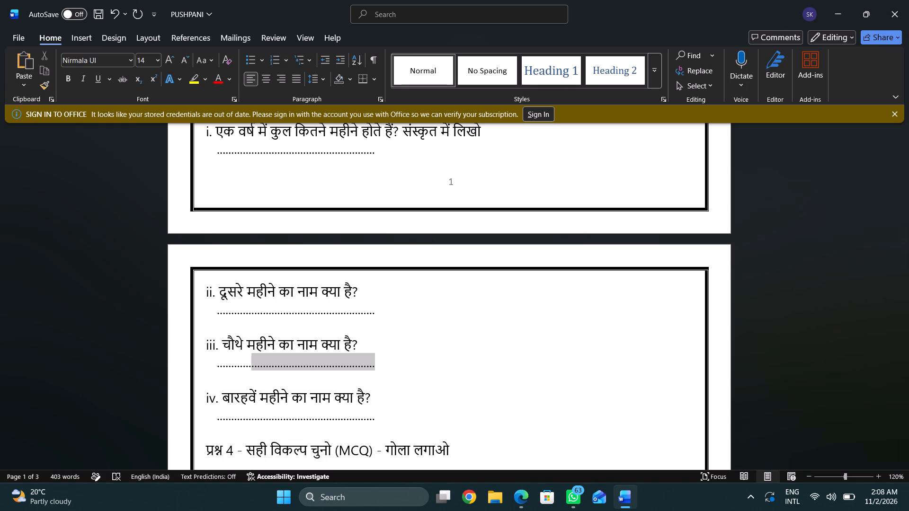
pyautogui.moveTo(252, 363); pyautogui.dragTo(223, 364)
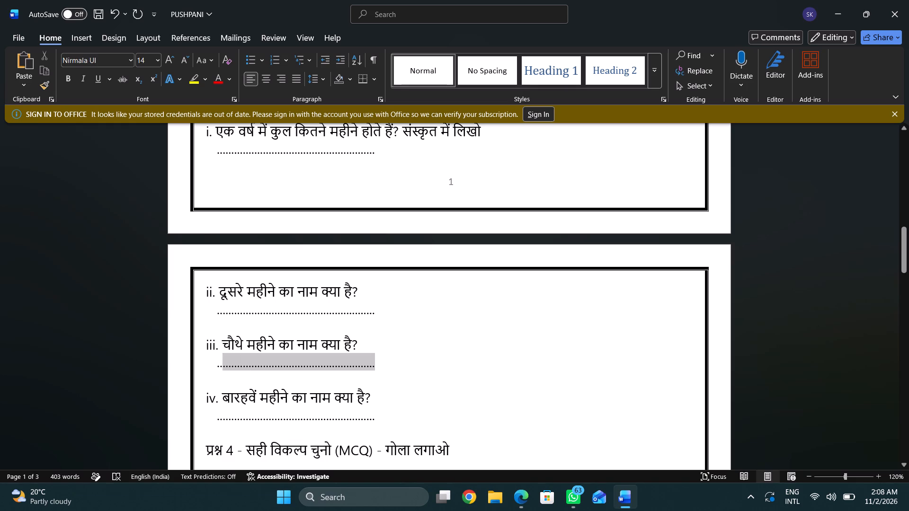
pyautogui.moveTo(223, 364); pyautogui.dragTo(244, 364)
pyautogui.hotkey('ctrl', 'c')
# Paste the copied dots inside the empty answer brackets of question 2 items i to iv.
pyautogui.scroll(1, 244, 364)
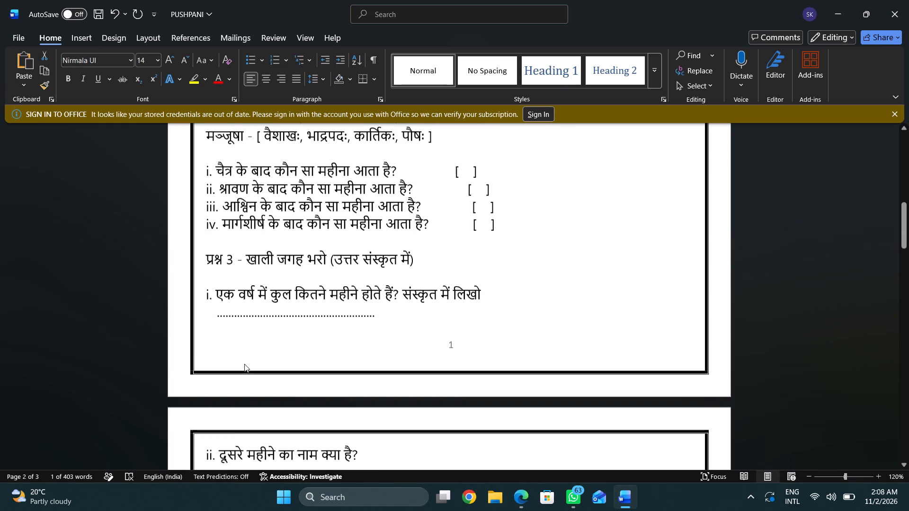
pyautogui.scroll(2, 244, 364)
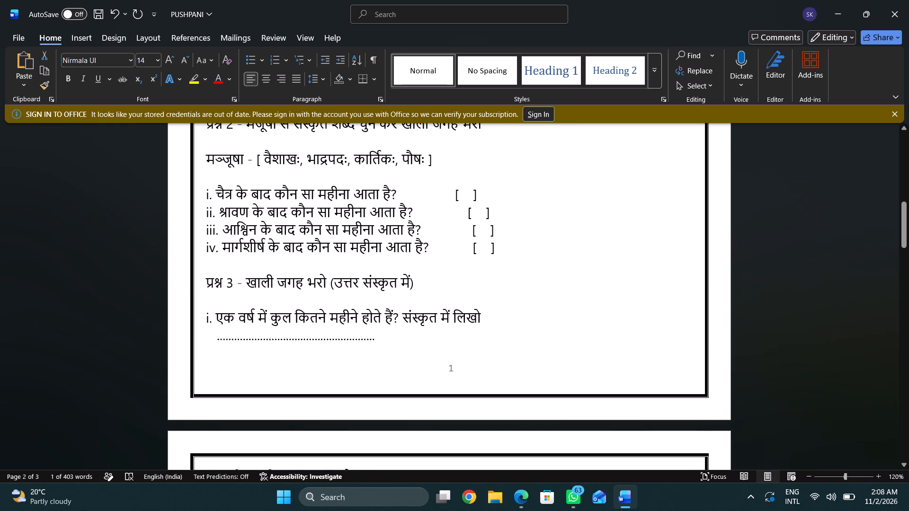
pyautogui.click(463, 194)
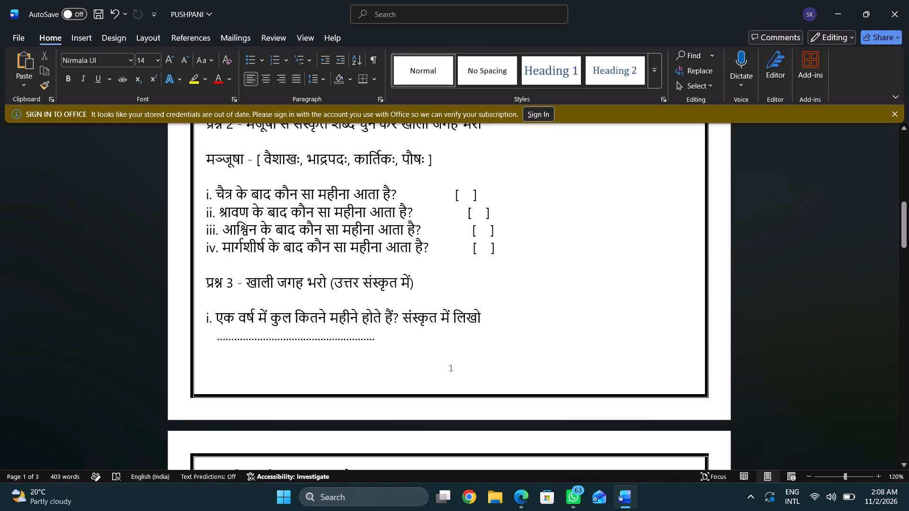
pyautogui.click(459, 192)
pyautogui.hotkey('ctrl', 'v')
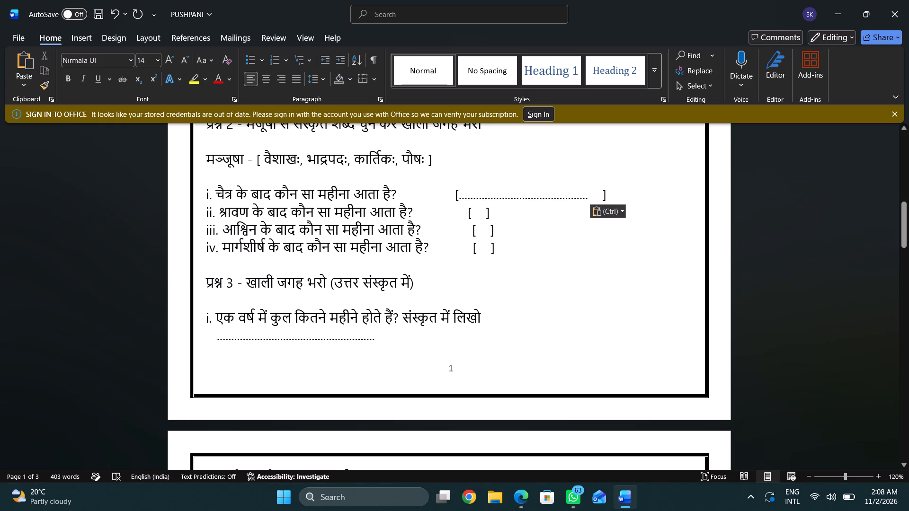
pyautogui.click(472, 210)
pyautogui.hotkey('ctrl', 'v')
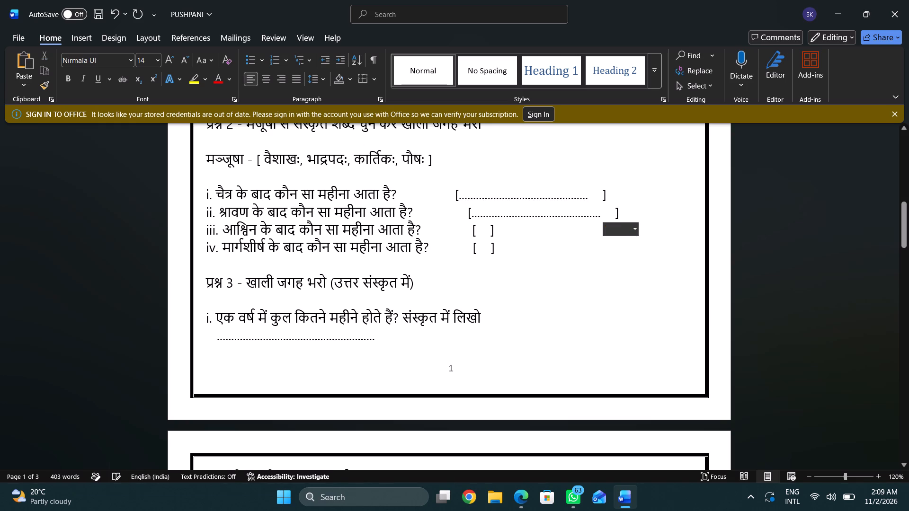
pyautogui.click(481, 224)
pyautogui.hotkey('ctrl', 'v')
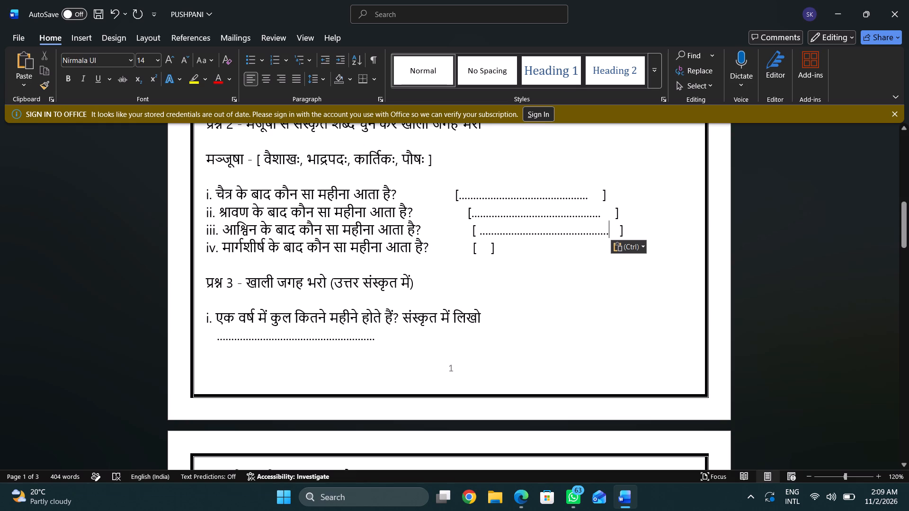
pyautogui.click(478, 243)
pyautogui.hotkey('ctrl', 'v')
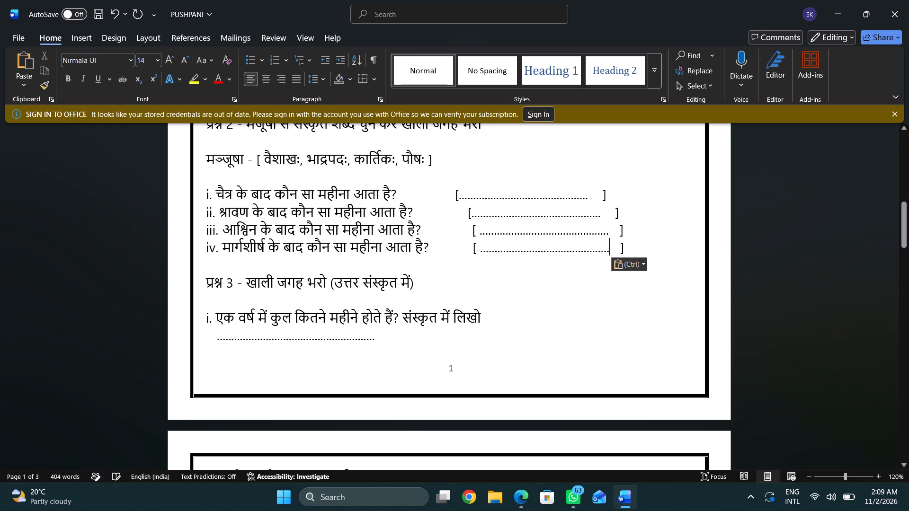
# Insert a blank line after each of question 2's items i, ii and iii to space them out.
pyautogui.click(608, 193)
pyautogui.press('Return')
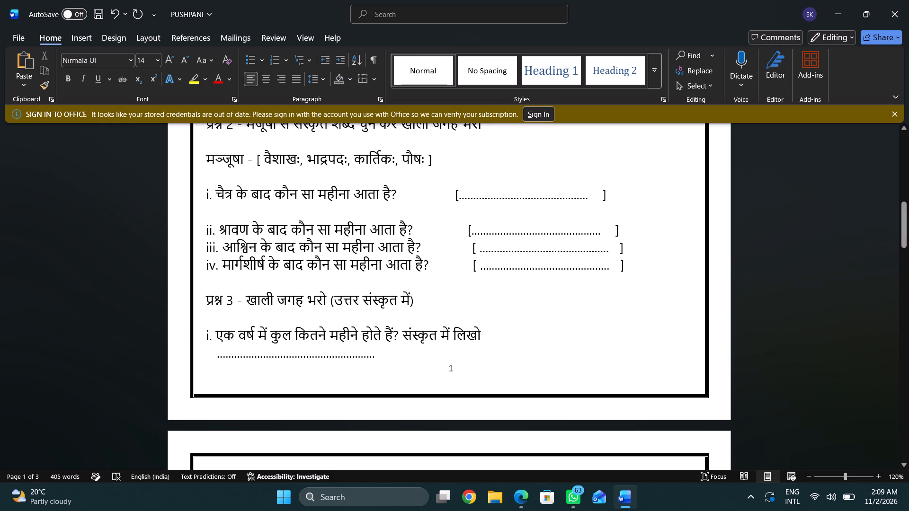
pyautogui.click(636, 231)
pyautogui.press('Return')
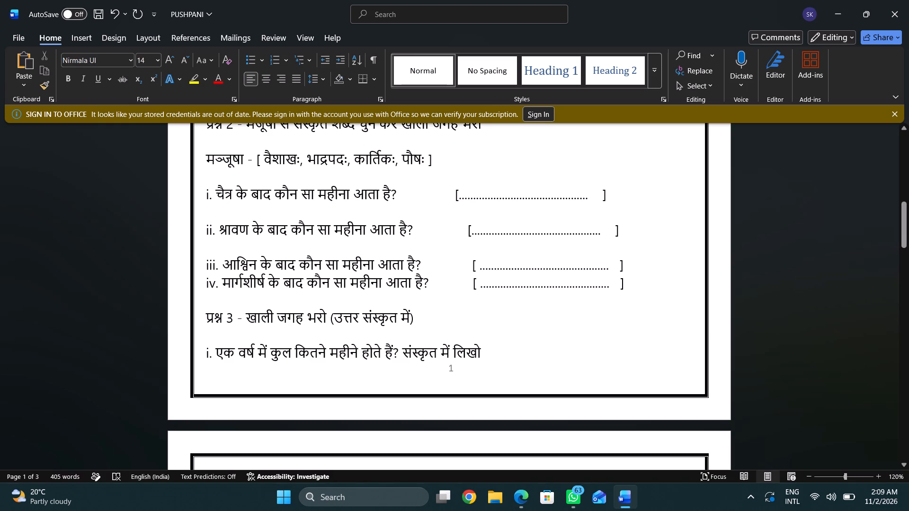
pyautogui.click(629, 264)
pyautogui.press('Return')
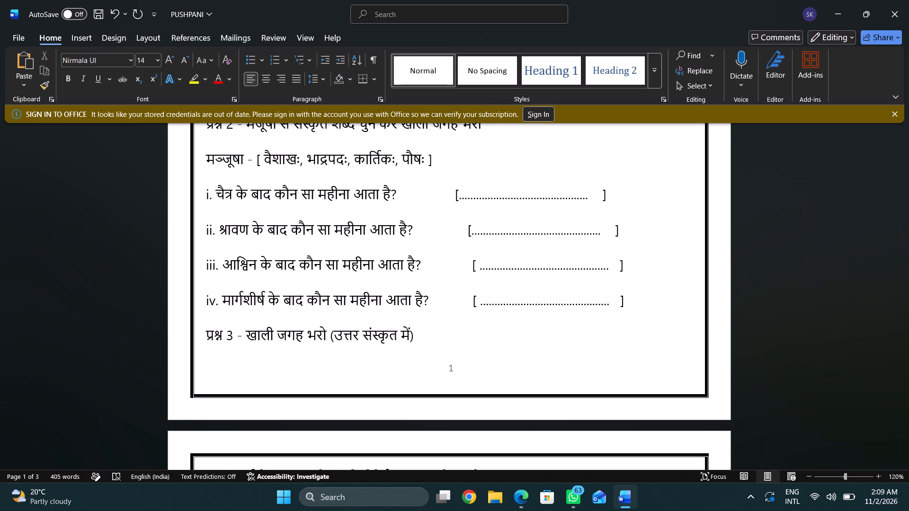
# Delete the words संस्कृत में लिखो from the end of question 3 item i.
pyautogui.scroll(1, 629, 264)
pyautogui.scroll(-1, 629, 264)
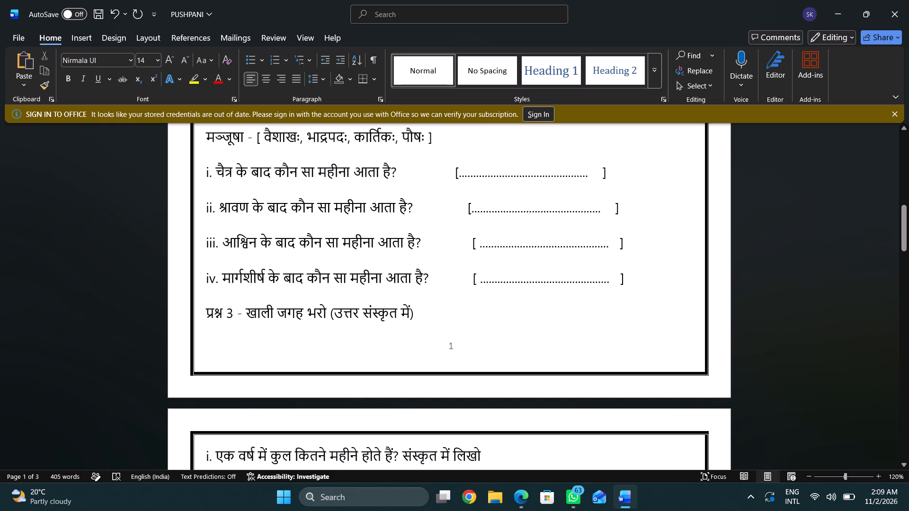
pyautogui.scroll(-1, 503, 298)
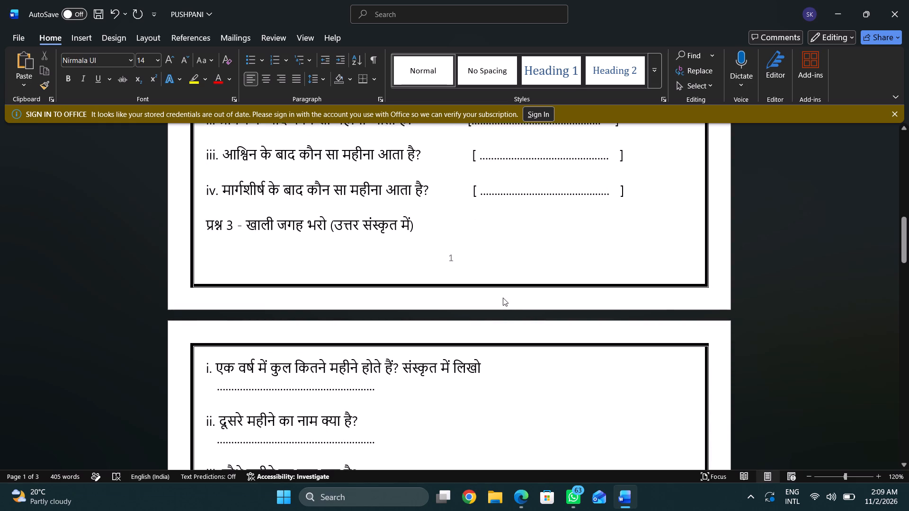
pyautogui.scroll(-2, 503, 298)
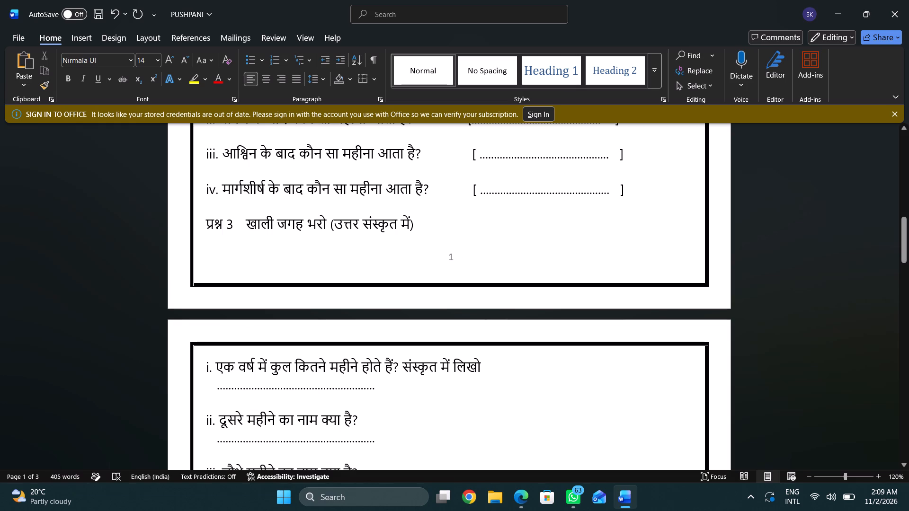
pyautogui.moveTo(479, 360); pyautogui.dragTo(414, 372)
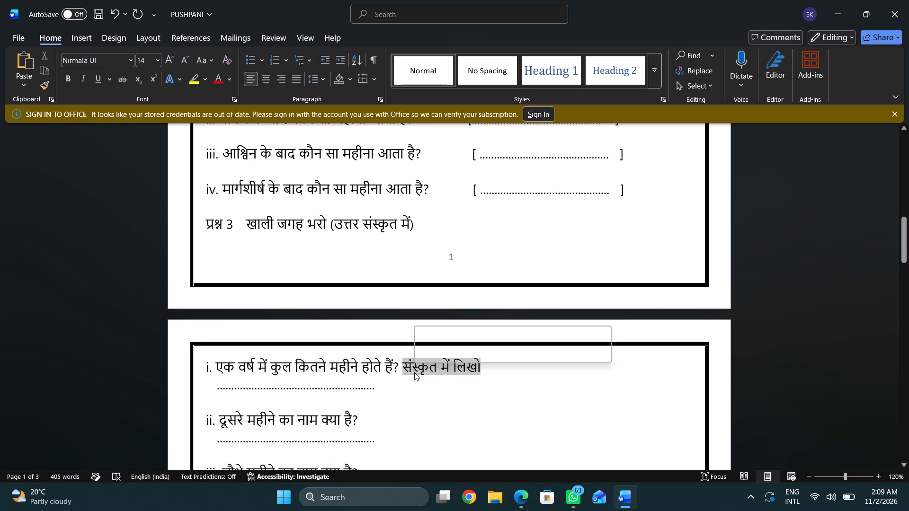
pyautogui.press('BackSpace')
# Add an unnumbered blank line between the question and its dotted answer line for question 3 items i and ii.
pyautogui.scroll(-1, 414, 372)
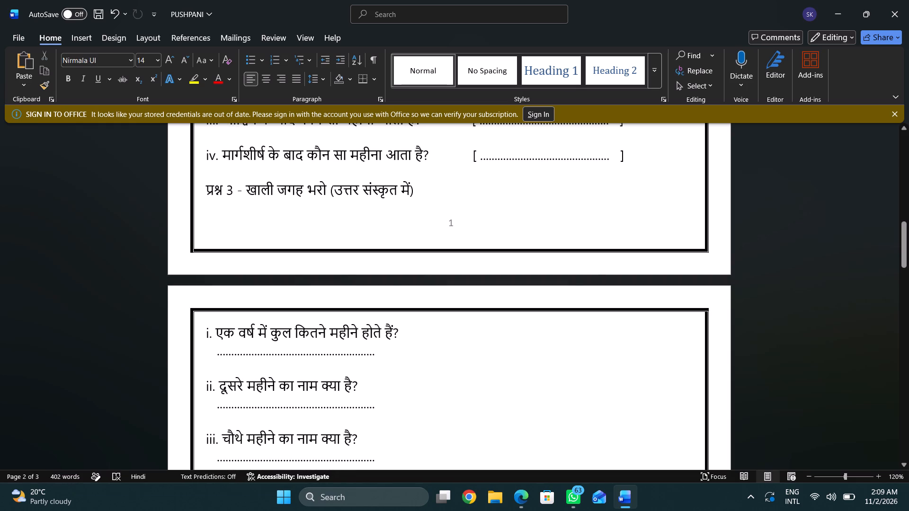
pyautogui.click(409, 334)
pyautogui.press('Return')
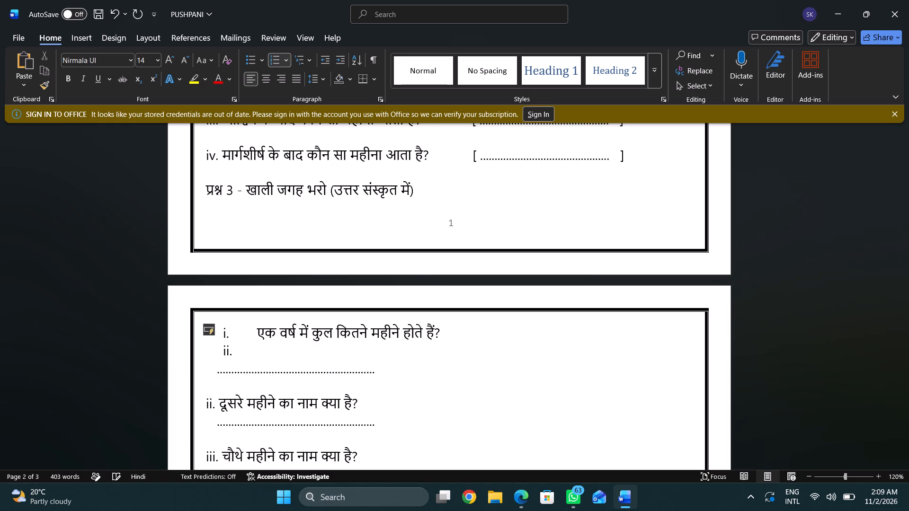
pyautogui.press('BackSpace')
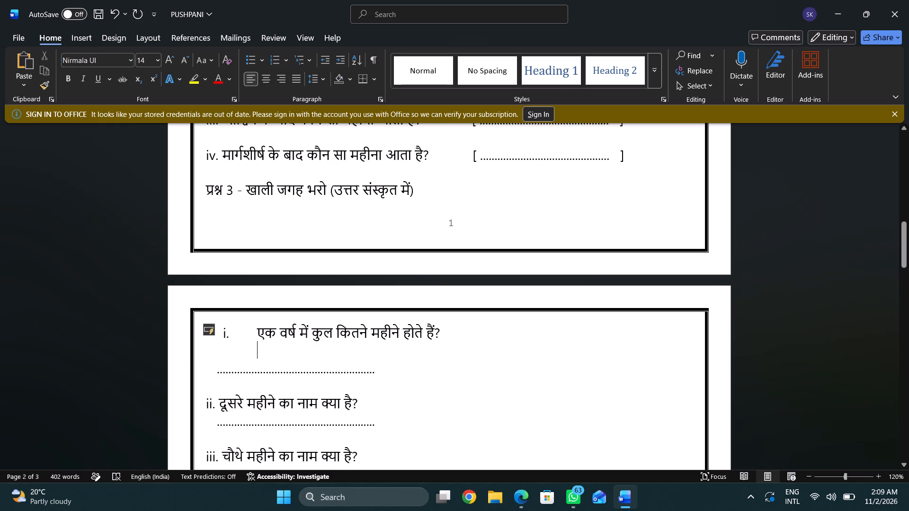
pyautogui.click(359, 404)
pyautogui.press('Return')
pyautogui.press('BackSpace')
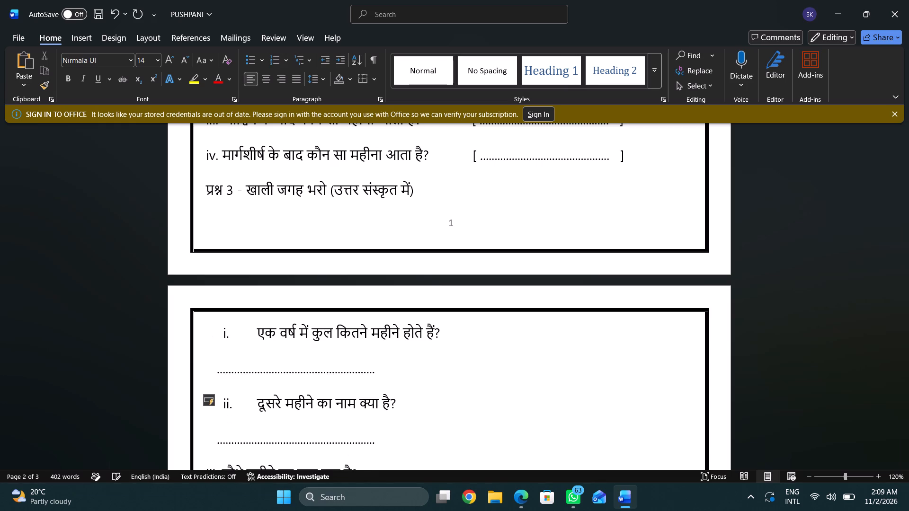
# Remove the automatic number and indent from question 3 item ii, and insert six spaces before दूसरे महीने का नाम क्या है?
pyautogui.scroll(-2, 359, 404)
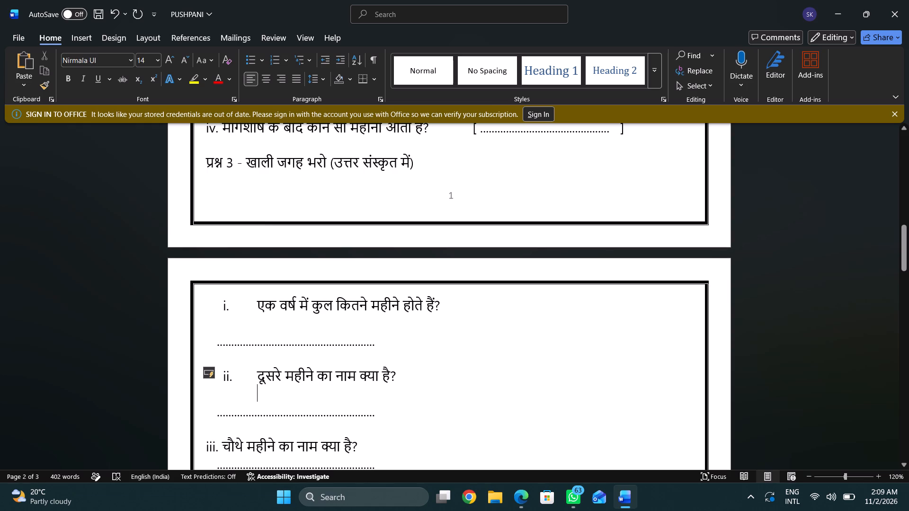
pyautogui.click(257, 372)
pyautogui.press('BackSpace')
pyautogui.press('BackSpace')
pyautogui.press('BackSpace')
pyautogui.press('Return')
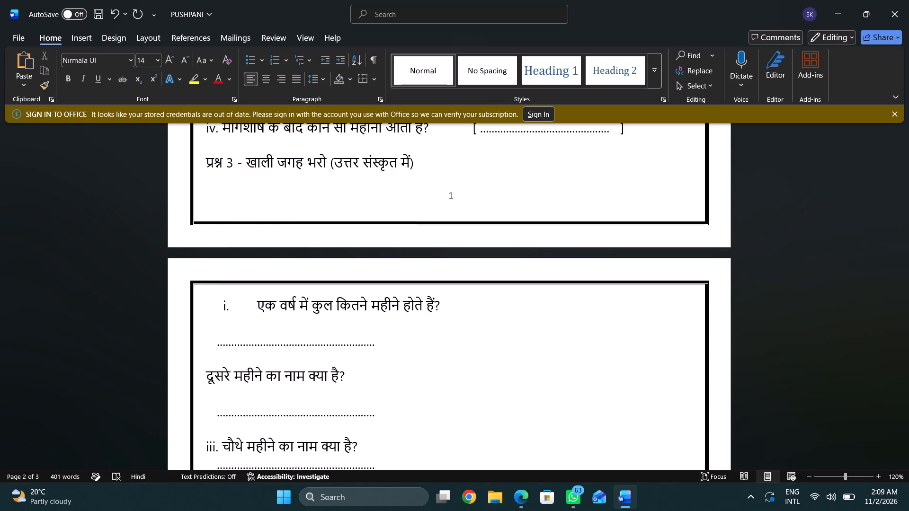
pyautogui.press('space')
pyautogui.press('space')
pyautogui.press('space')
pyautogui.press('space')
pyautogui.press('space')
pyautogui.press('space')
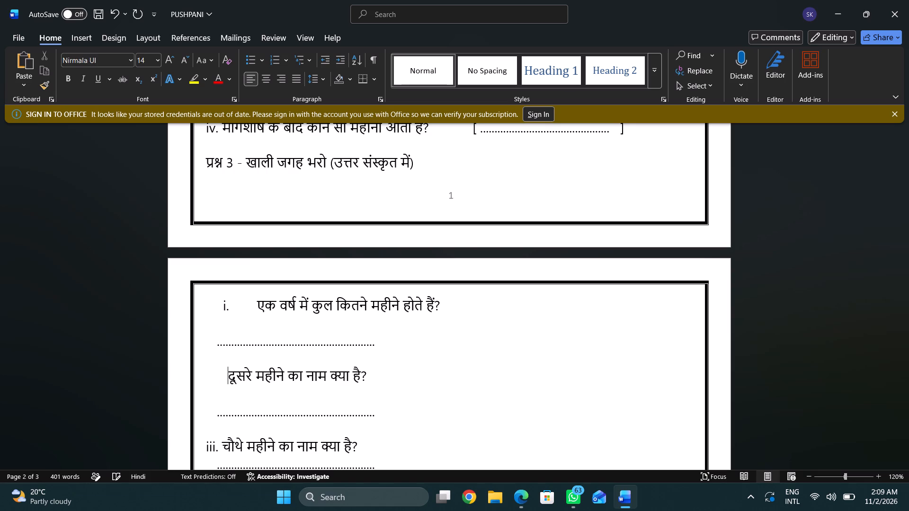
# Remove the automatic number and indent before एक वर्ष में कुल कितने महीने होते हैं? in question 3.
pyautogui.click(255, 302)
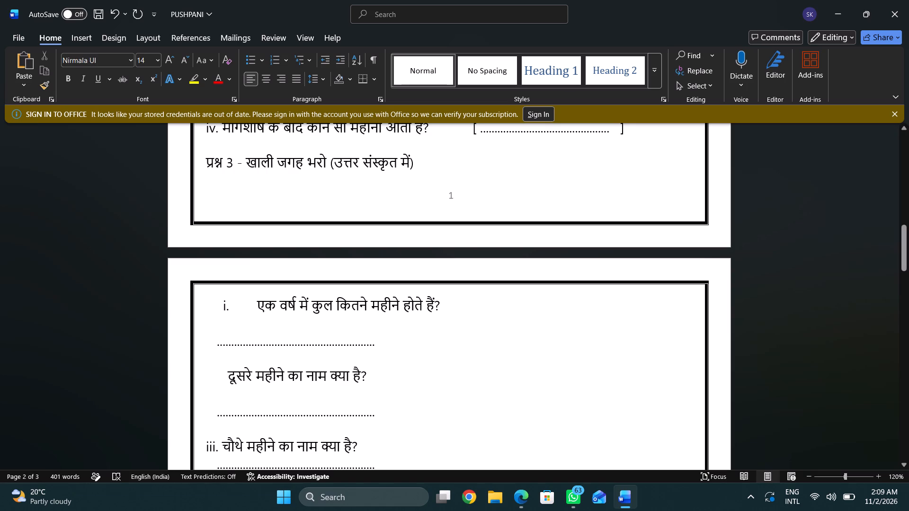
pyautogui.press('BackSpace')
pyautogui.press('BackSpace')
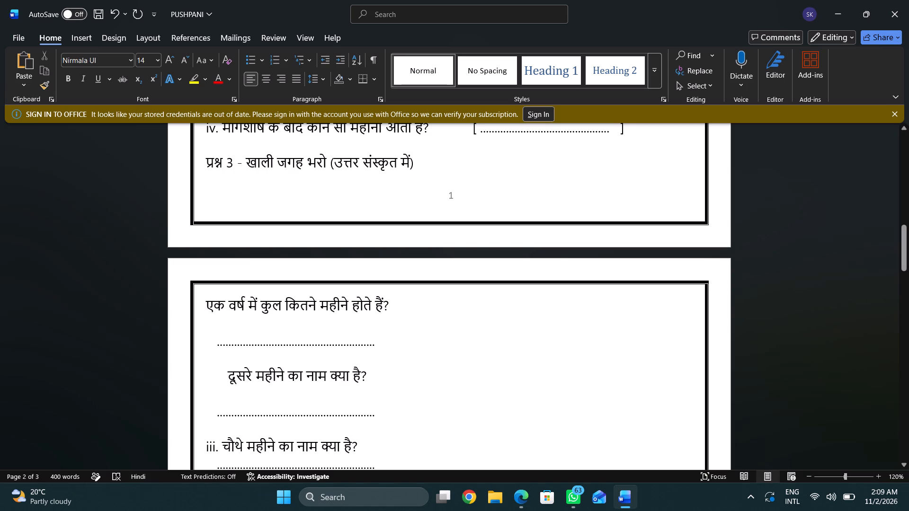
# Remove the number iii. before चौथे महीने का नाम क्या है? in question 3 and add five spaces in its place.
pyautogui.click(218, 445)
pyautogui.press('BackSpace')
pyautogui.press('BackSpace')
pyautogui.press('BackSpace')
pyautogui.press('BackSpace')
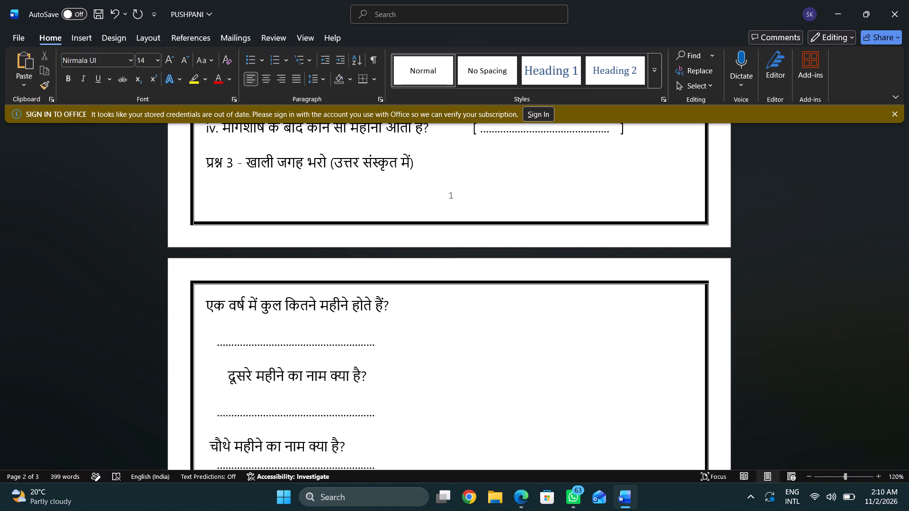
pyautogui.press('space')
pyautogui.press('space')
pyautogui.press('space')
pyautogui.press('space')
pyautogui.press('space')
# Add a blank line between the question and its dotted answer line for the चौथे and बारहवें महीने questions in question 3.
pyautogui.scroll(-1, 218, 445)
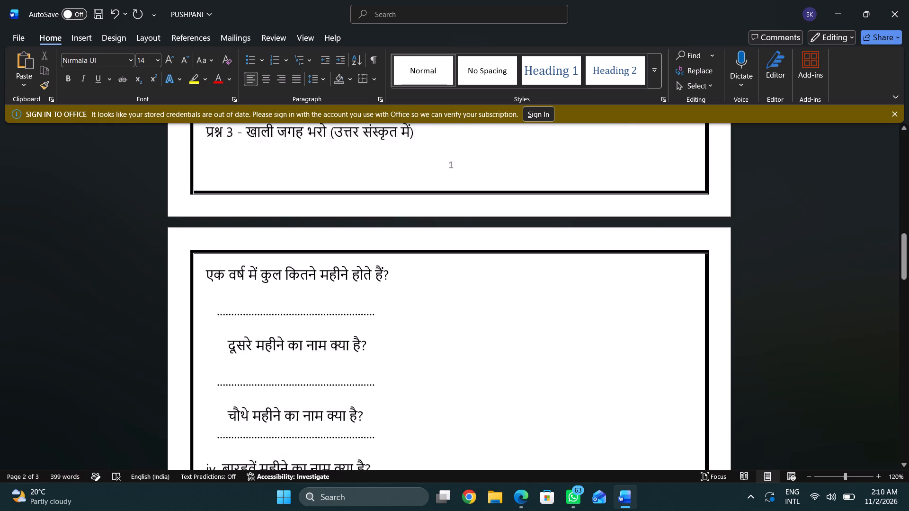
pyautogui.scroll(-1, 218, 445)
pyautogui.click(362, 317)
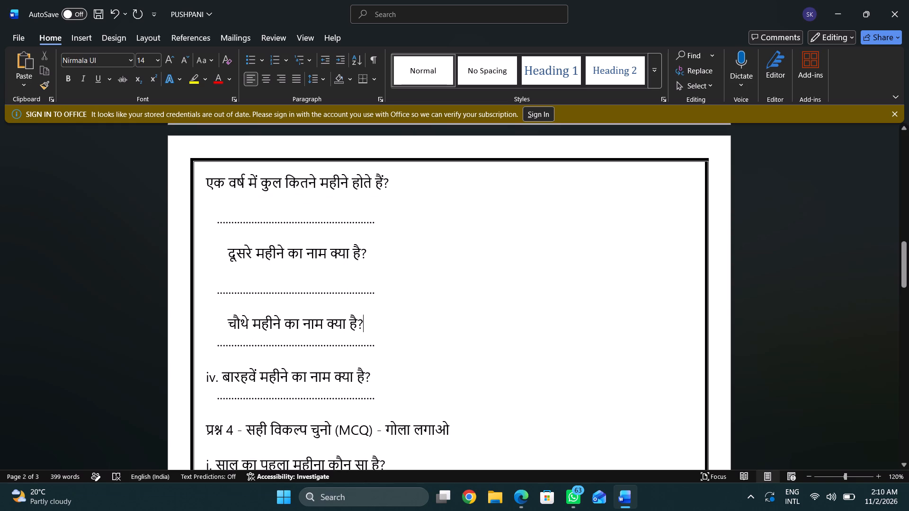
pyautogui.press('Return')
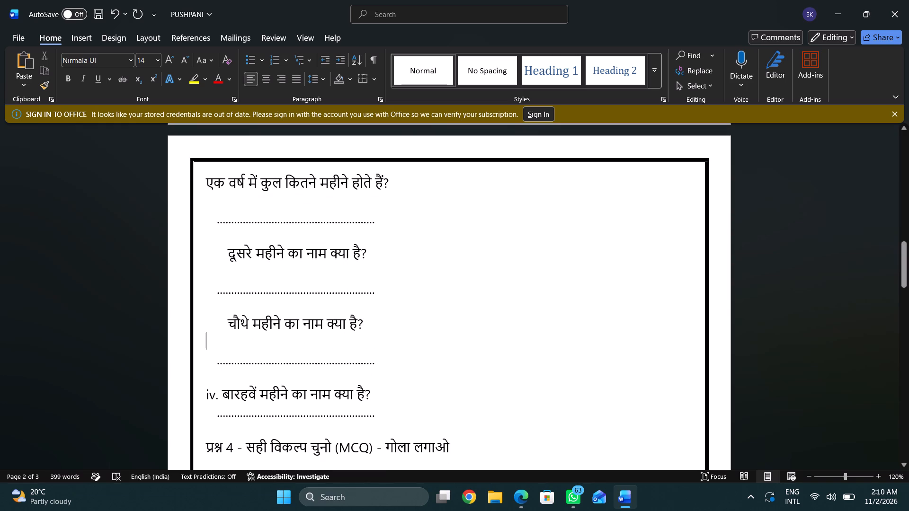
pyautogui.click(374, 390)
pyautogui.press('Return')
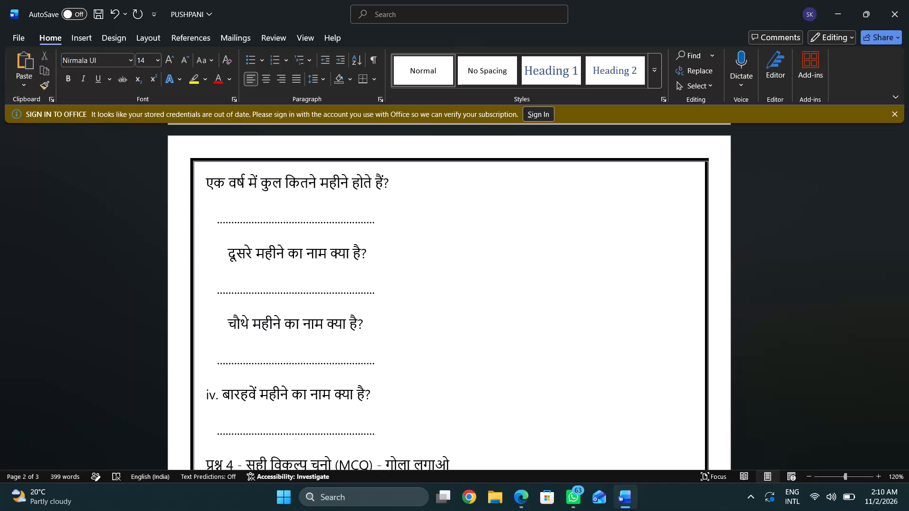
# Replace the number iv. before बारहवें महीने का नाम क्या है? in question 3 with six spaces.
pyautogui.scroll(-1, 374, 390)
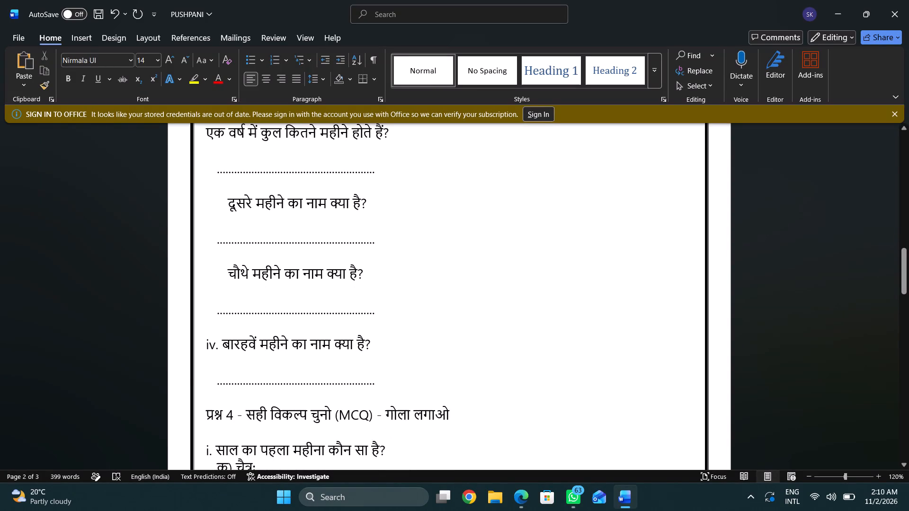
pyautogui.moveTo(218, 345); pyautogui.dragTo(195, 344)
pyautogui.press('BackSpace')
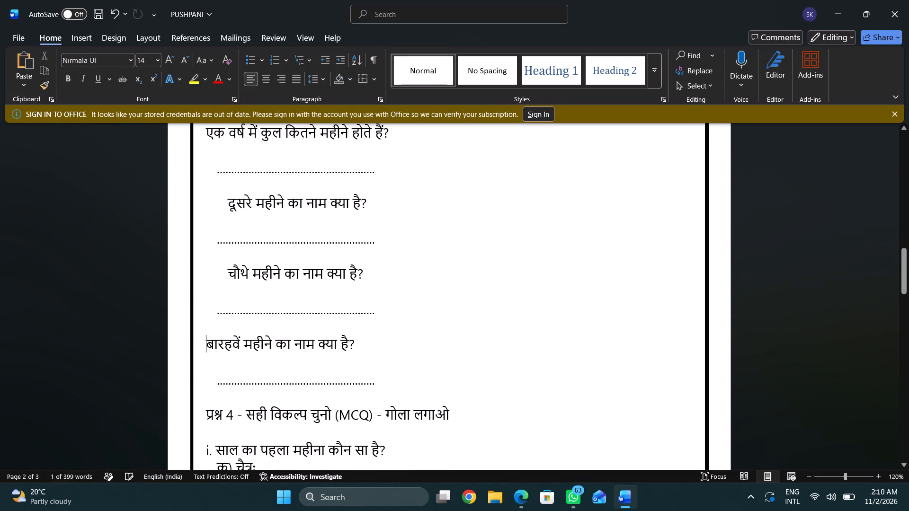
pyautogui.press('space')
pyautogui.press('space')
pyautogui.press('space')
pyautogui.press('space')
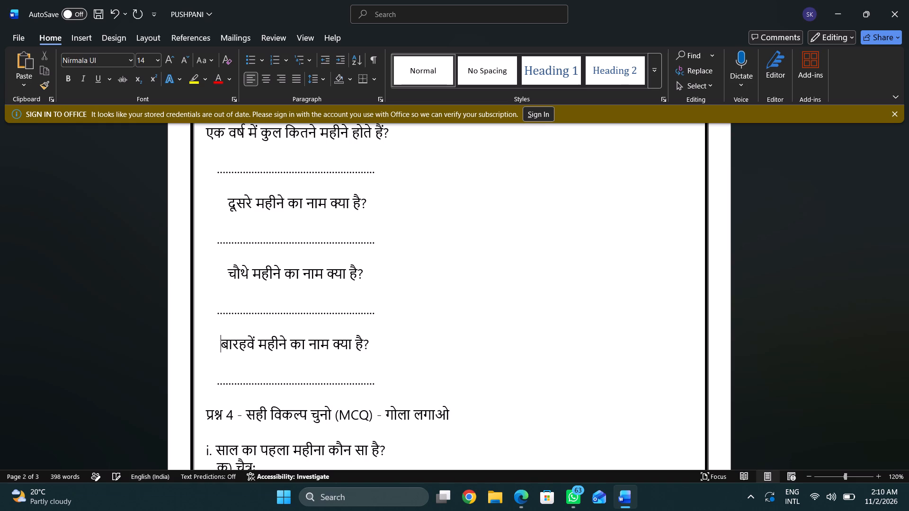
pyautogui.press('space')
pyautogui.press('space')
pyautogui.press('space')
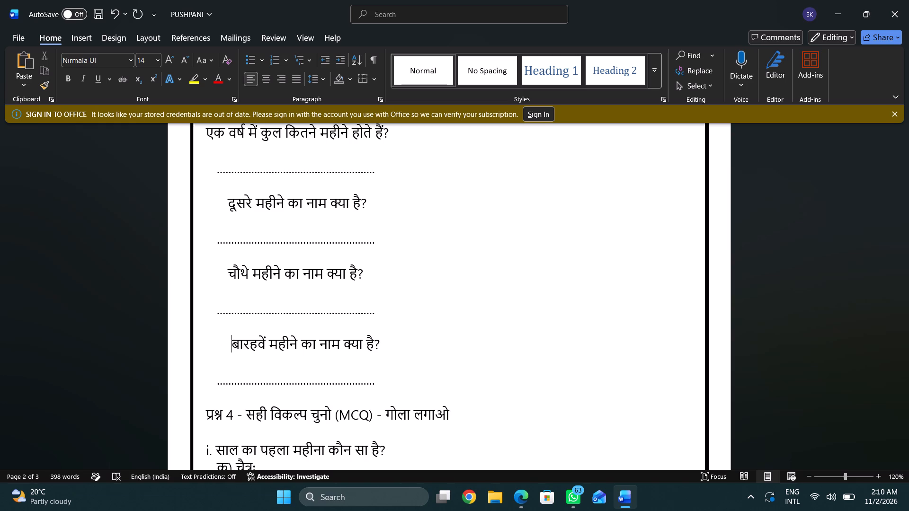
pyautogui.press('BackSpace')
# Copy the label क) from question 4's first options to before एक वर्ष में कुल कितने महीने होते हैं?, adding two spaces after it.
pyautogui.scroll(2, 195, 344)
pyautogui.scroll(-1, 195, 344)
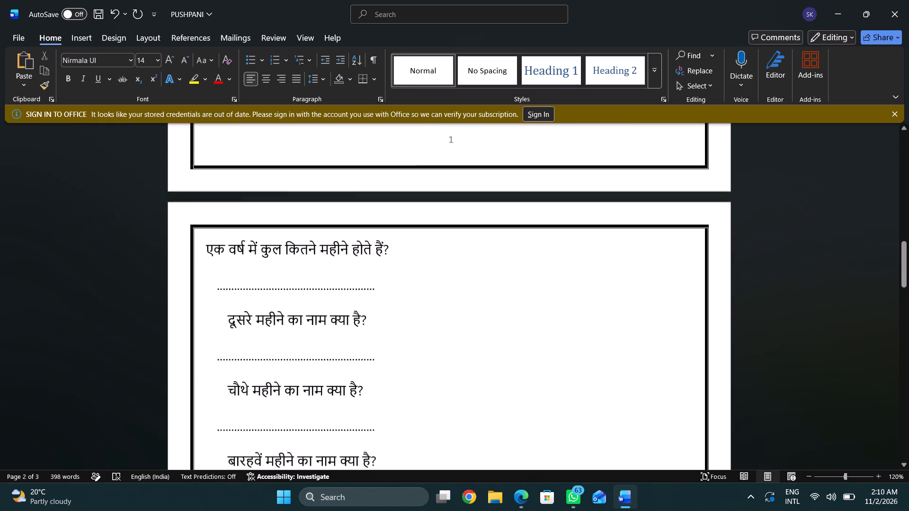
pyautogui.scroll(-1, 195, 344)
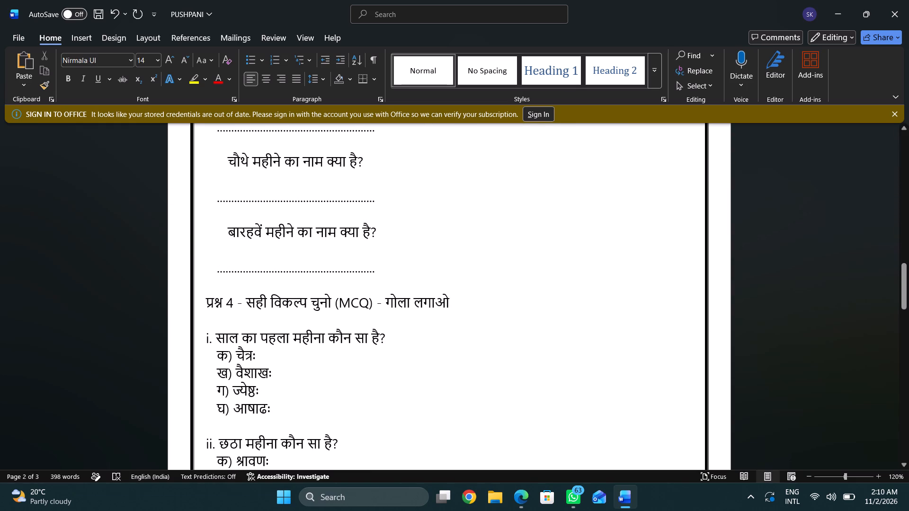
pyautogui.click(231, 355)
pyautogui.moveTo(231, 356); pyautogui.dragTo(220, 357)
pyautogui.hotkey('ctrl', 'c')
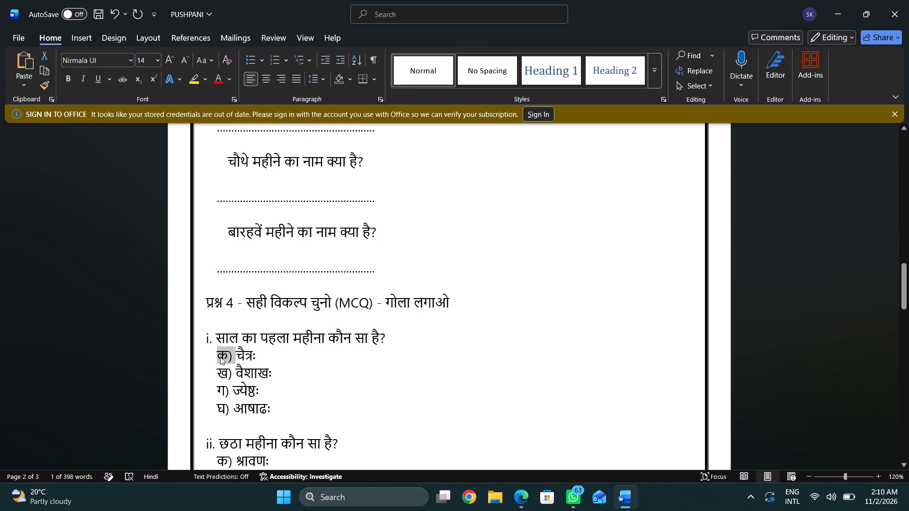
pyautogui.scroll(4, 220, 357)
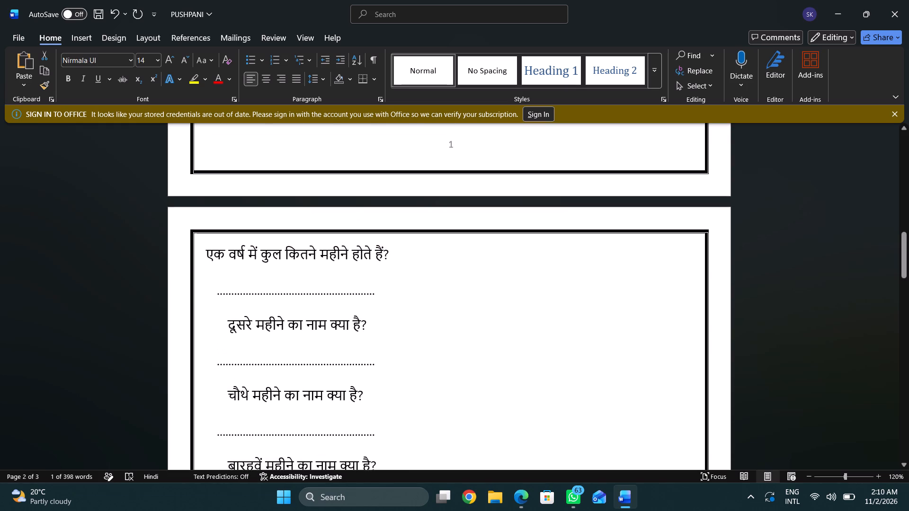
pyautogui.scroll(1, 220, 357)
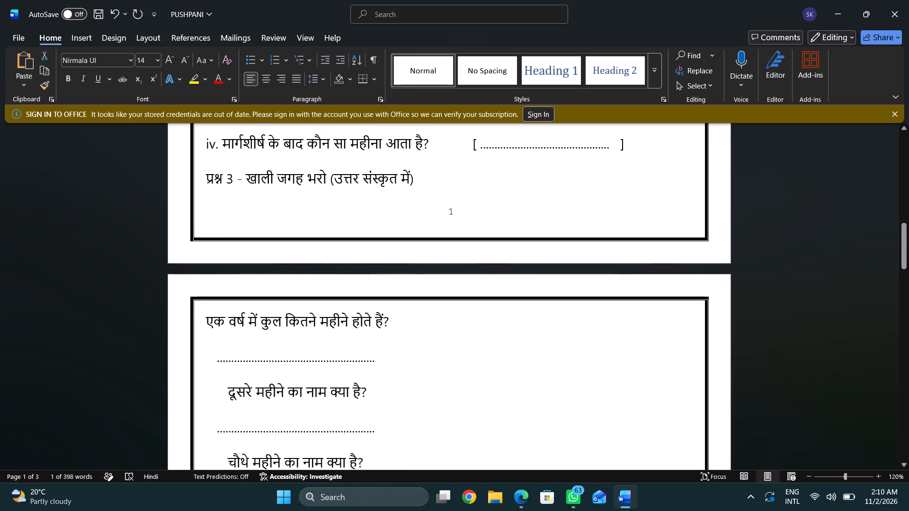
pyautogui.click(200, 317)
pyautogui.hotkey('ctrl', 'v')
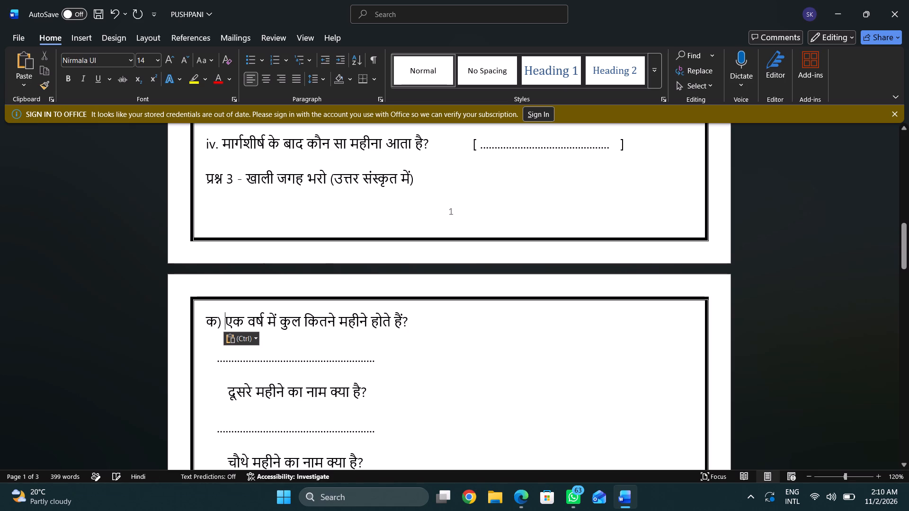
pyautogui.press('space')
pyautogui.press('space')
# Copy the label ख) from question 4's first options into the indent before दूसरे महीने का नाम क्या है? in question 3.
pyautogui.scroll(-1, 211, 354)
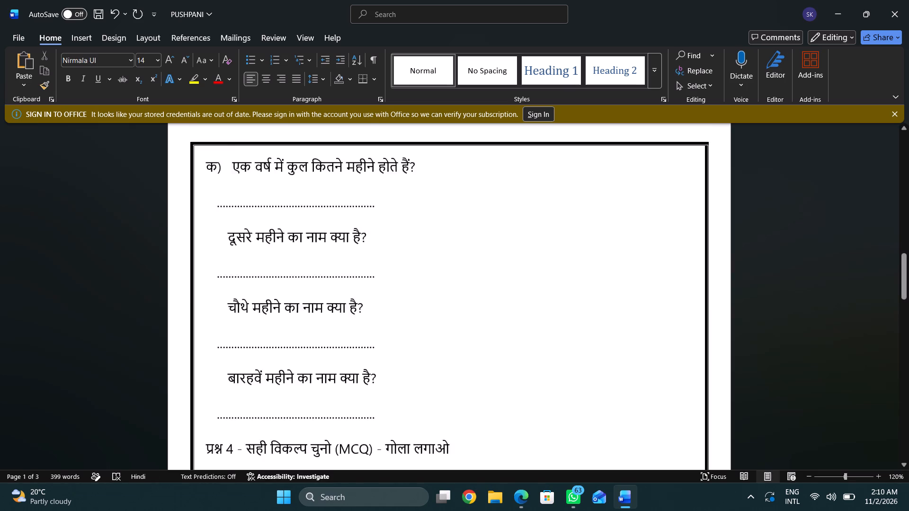
pyautogui.scroll(-1, 211, 354)
pyautogui.moveTo(232, 366); pyautogui.dragTo(212, 364)
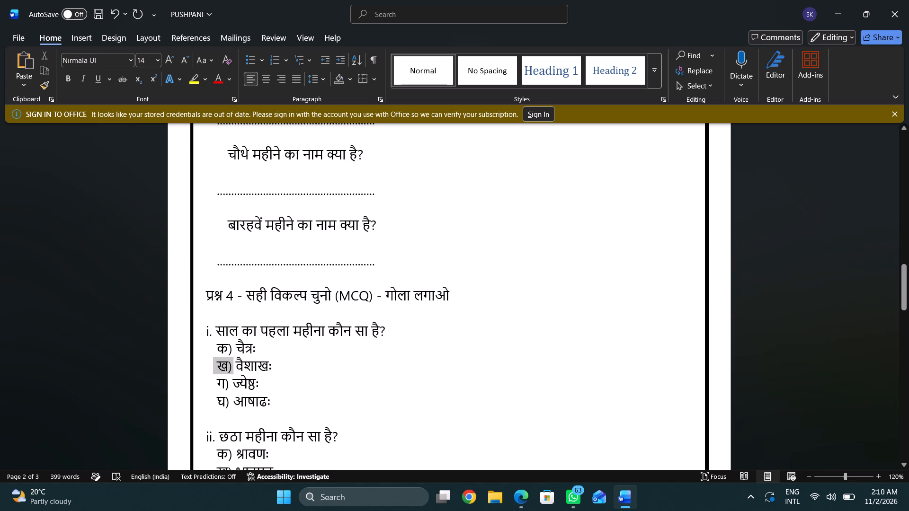
pyautogui.moveTo(212, 364); pyautogui.dragTo(211, 364)
pyautogui.hotkey('ctrl', 'c')
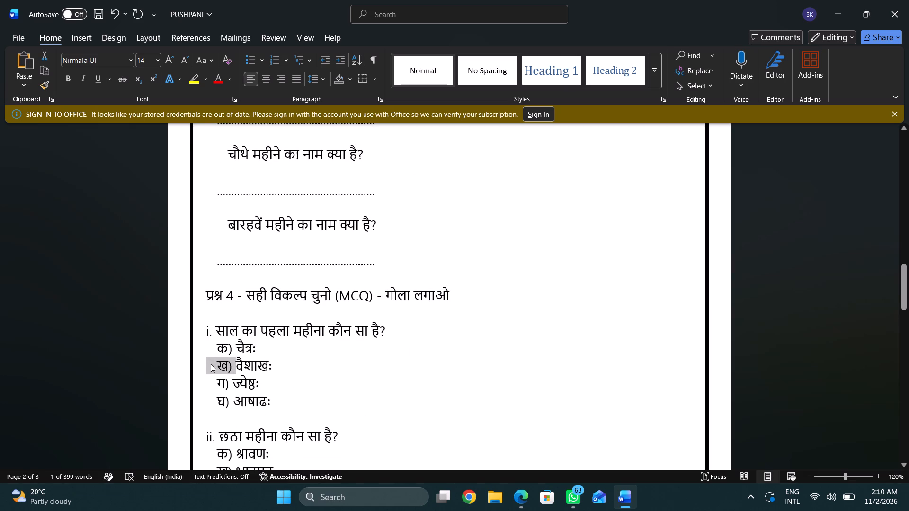
pyautogui.scroll(1, 211, 364)
pyautogui.click(214, 312)
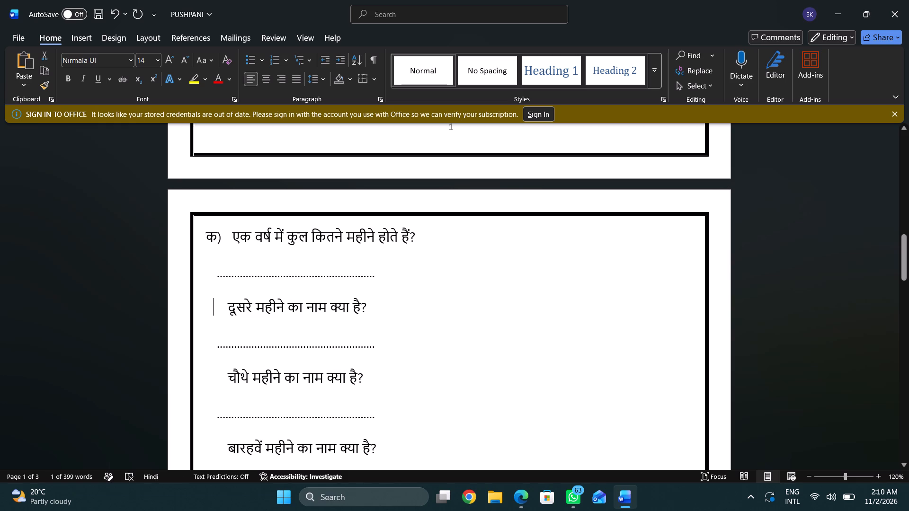
pyautogui.hotkey('ctrl', 'v')
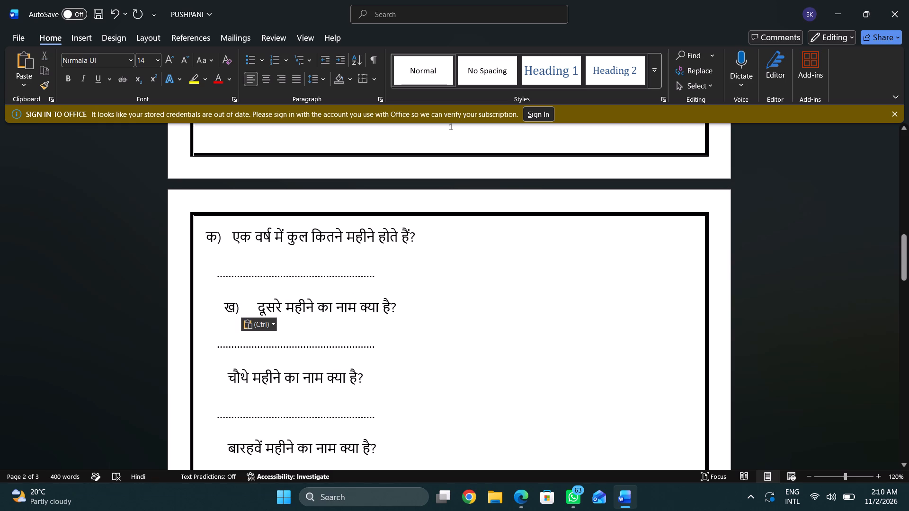
# Copy the label ग) from question 4's first options into the indent before चौथे महीने का नाम क्या है? in question 3.
pyautogui.scroll(-1, 214, 312)
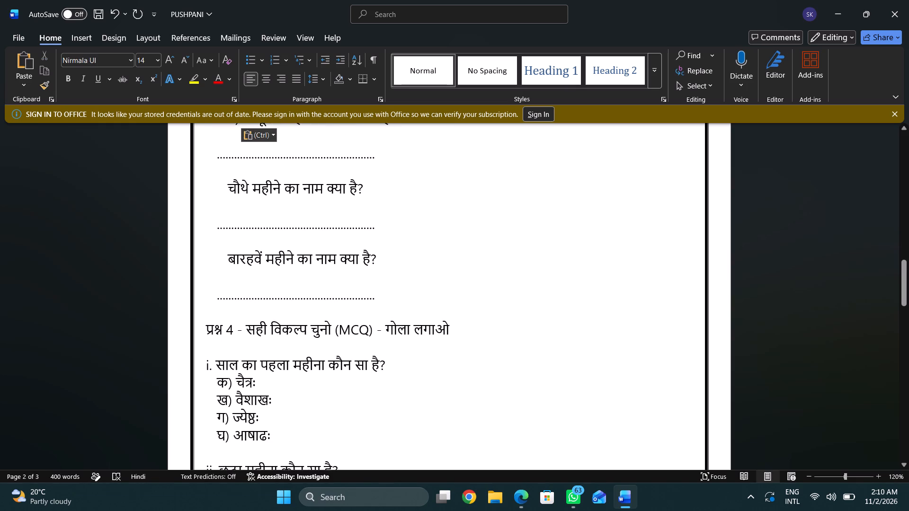
pyautogui.moveTo(229, 416); pyautogui.dragTo(207, 412)
pyautogui.hotkey('ctrl', 'c')
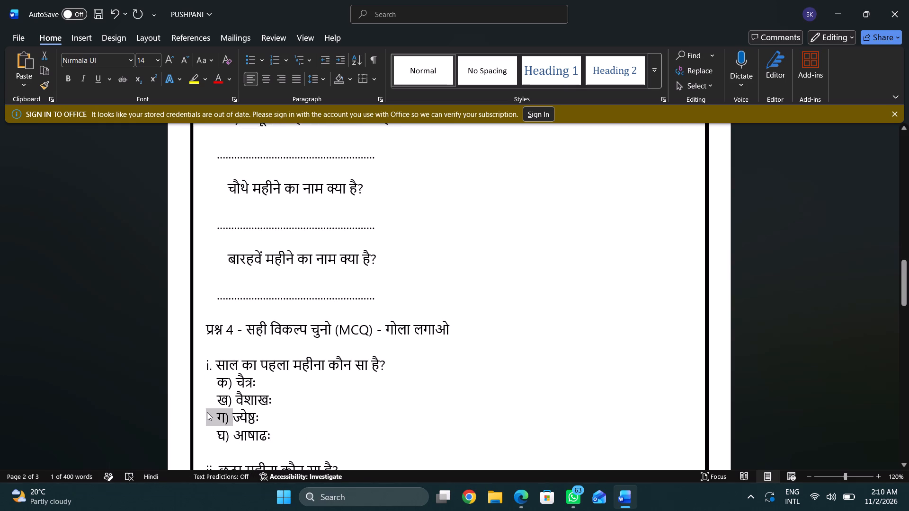
pyautogui.scroll(1, 207, 412)
pyautogui.click(215, 350)
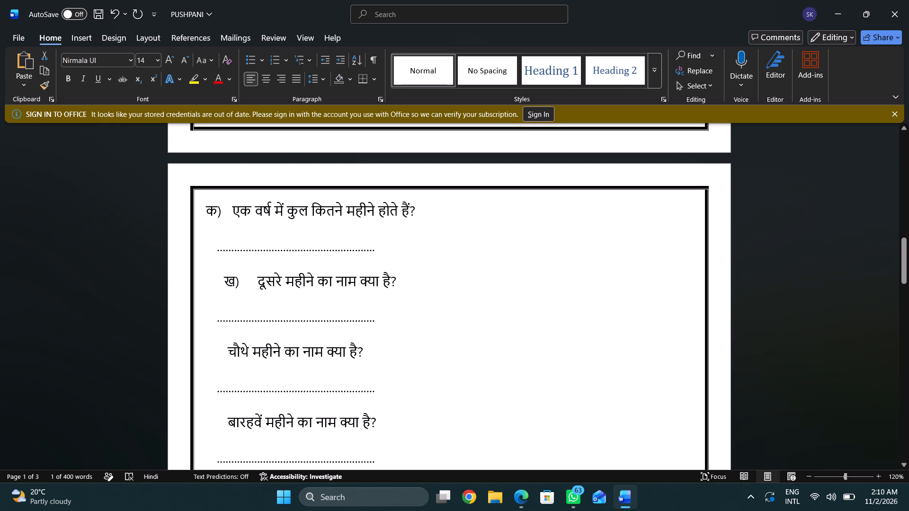
pyautogui.hotkey('ctrl', 'v')
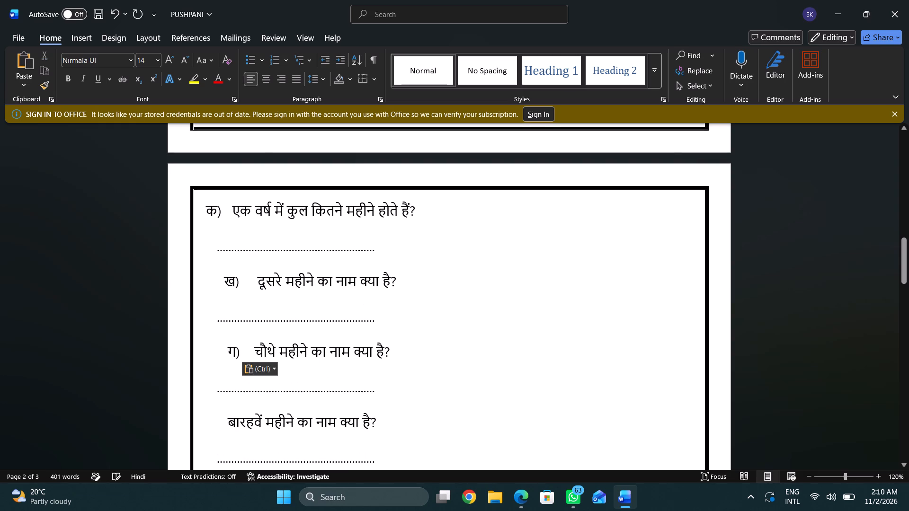
# Copy the label घ) from question 4's first options into the indent before बारहवें महीने का नाम क्या है? in question 3.
pyautogui.scroll(-1, 210, 372)
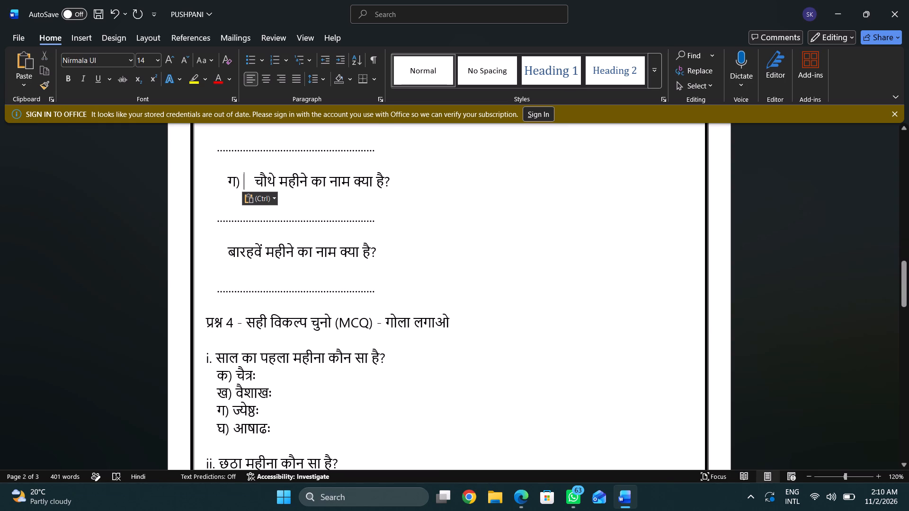
pyautogui.moveTo(230, 428); pyautogui.dragTo(217, 429)
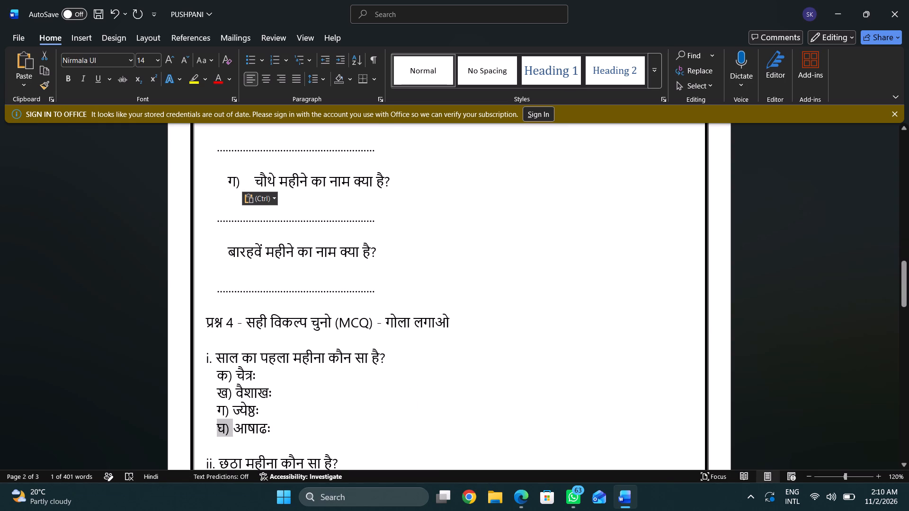
pyautogui.hotkey('ctrl', 'c')
pyautogui.scroll(1, 217, 429)
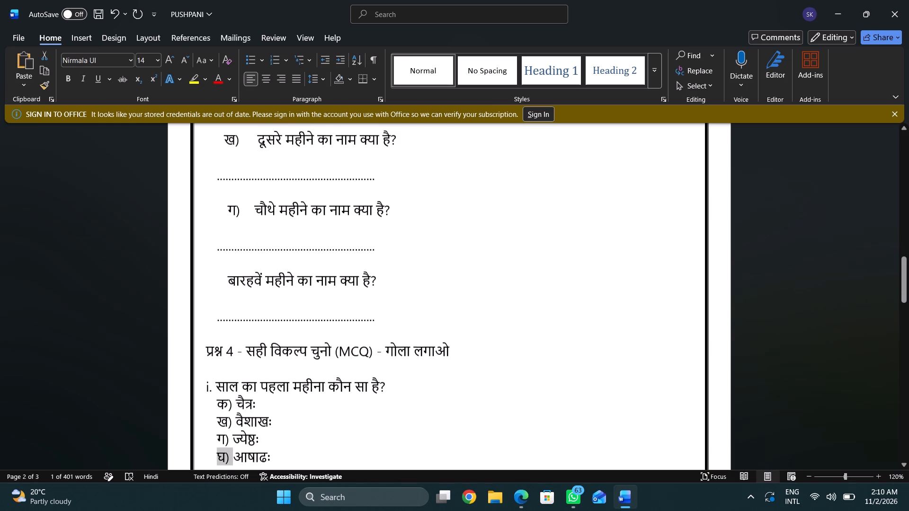
pyautogui.click(216, 284)
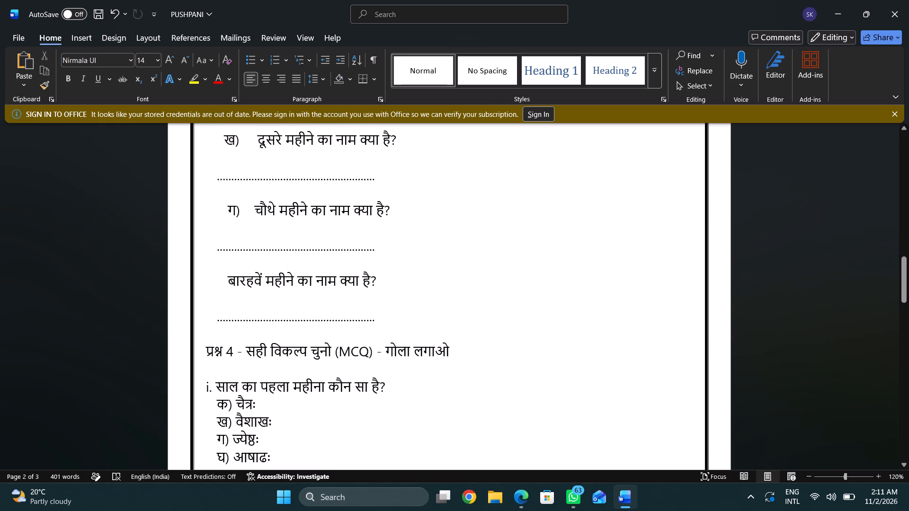
pyautogui.hotkey('ctrl', 'v')
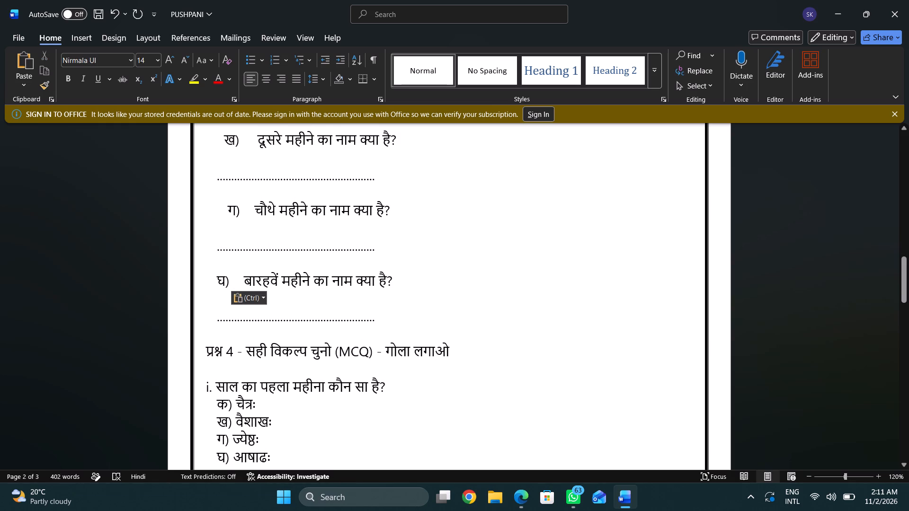
# Tighten the gap between the label घ) and बारहवें महीने का नाम क्या है? by two spaces.
pyautogui.click(242, 280)
pyautogui.press('BackSpace')
pyautogui.press('BackSpace')
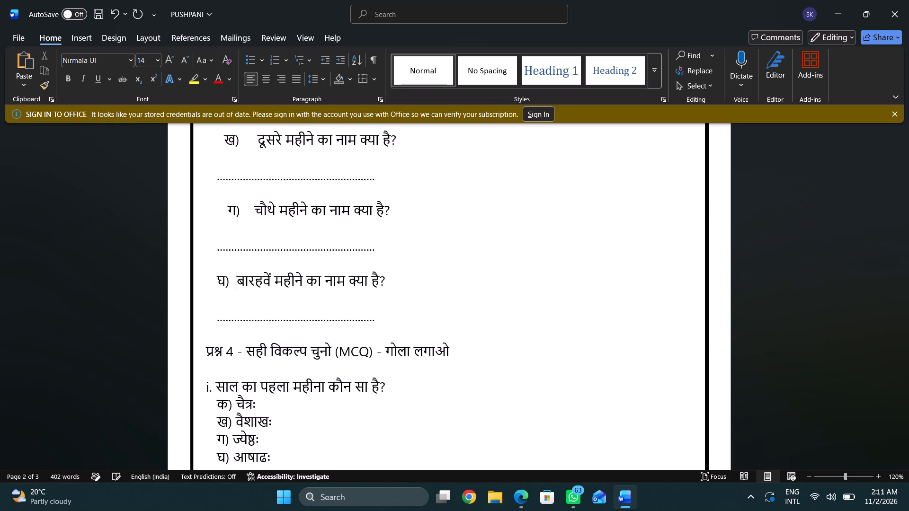
pyautogui.press('BackSpace')
pyautogui.press('space')
# Remove three spaces before the label ग) in question 3 so it lines up with the label घ).
pyautogui.click(224, 211)
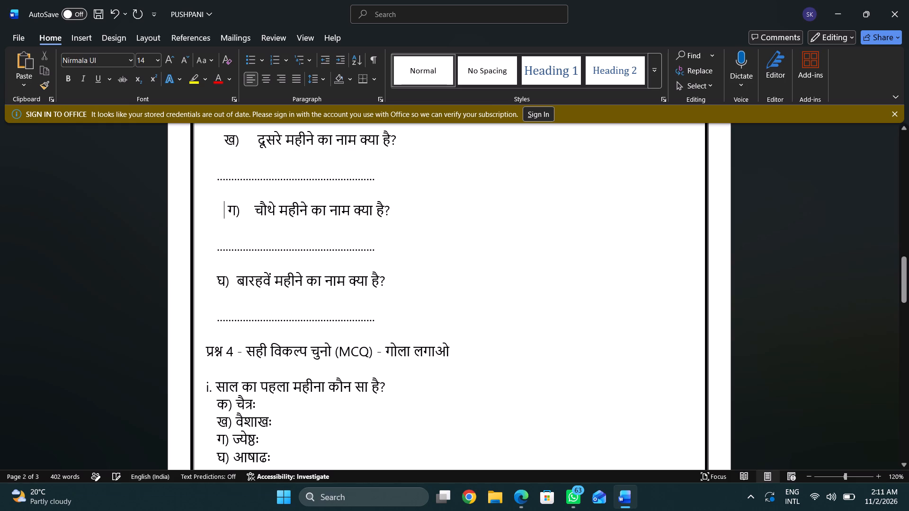
pyautogui.press('BackSpace')
pyautogui.press('BackSpace')
pyautogui.press('BackSpace')
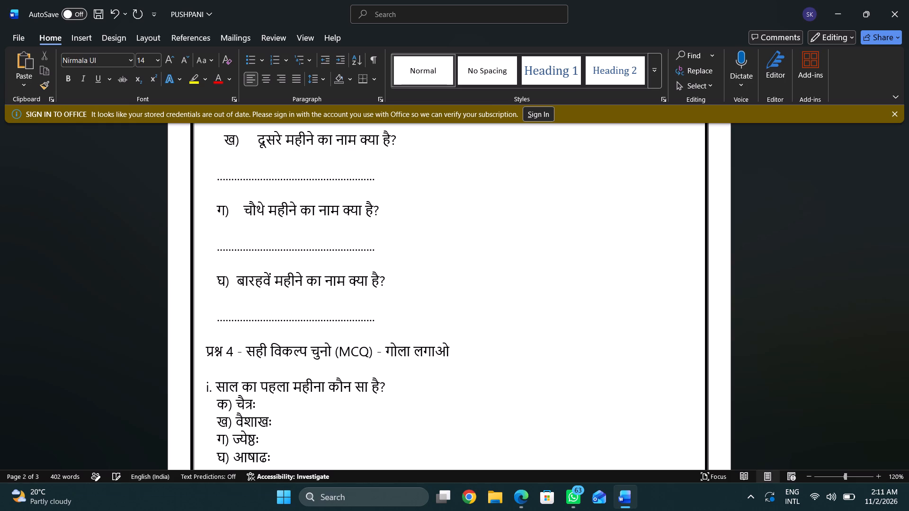
# Tighten the gap between the label ग) and चौथे महीने का नाम क्या है? by two spaces.
pyautogui.click(243, 206)
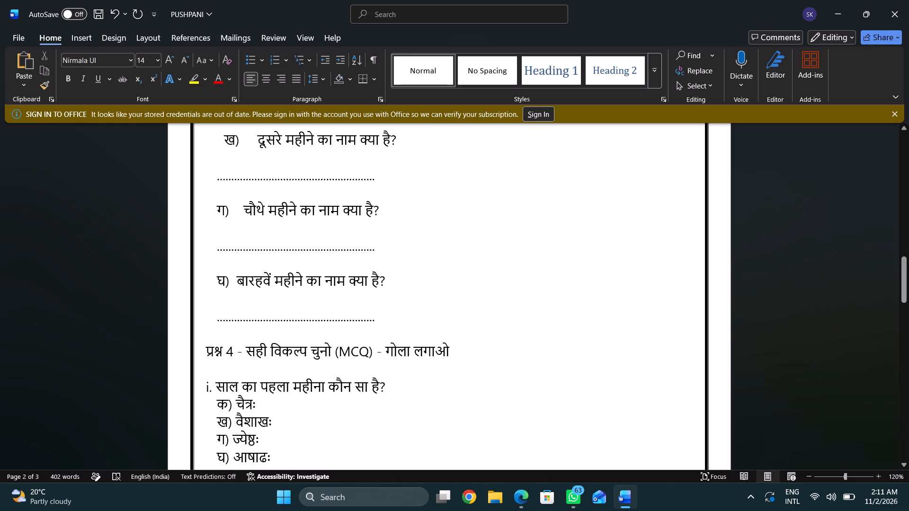
pyautogui.press('BackSpace')
pyautogui.press('BackSpace')
# Remove two spaces before the label ख) in question 3 and three spaces between it and दूसरे महीने का नाम क्या है?
pyautogui.scroll(1, 243, 206)
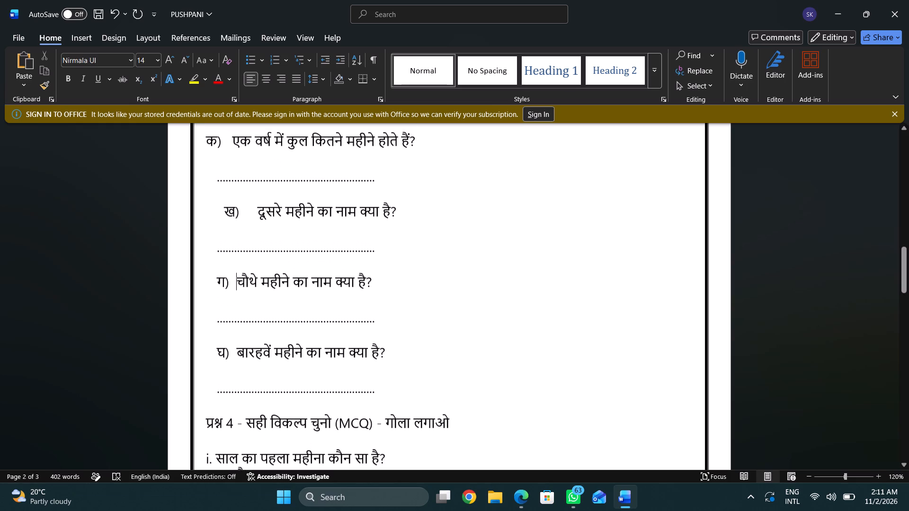
pyautogui.click(220, 215)
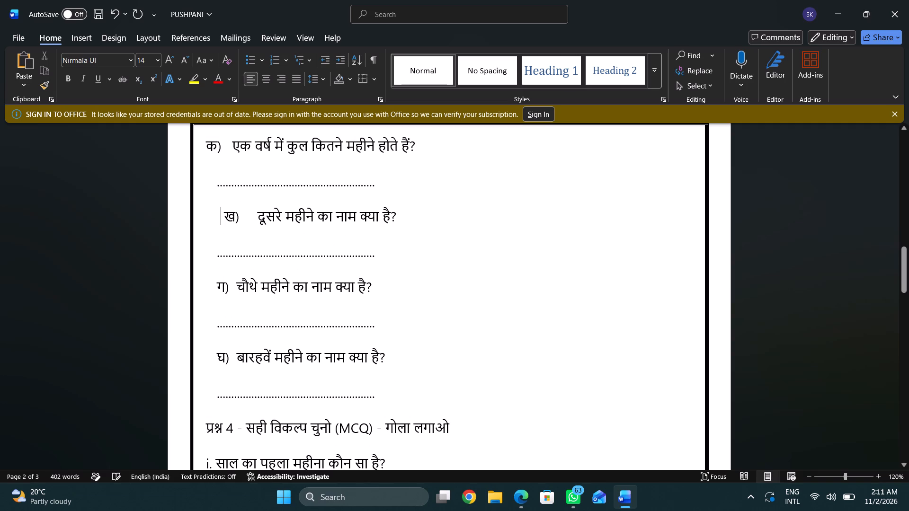
pyautogui.press('BackSpace')
pyautogui.press('BackSpace')
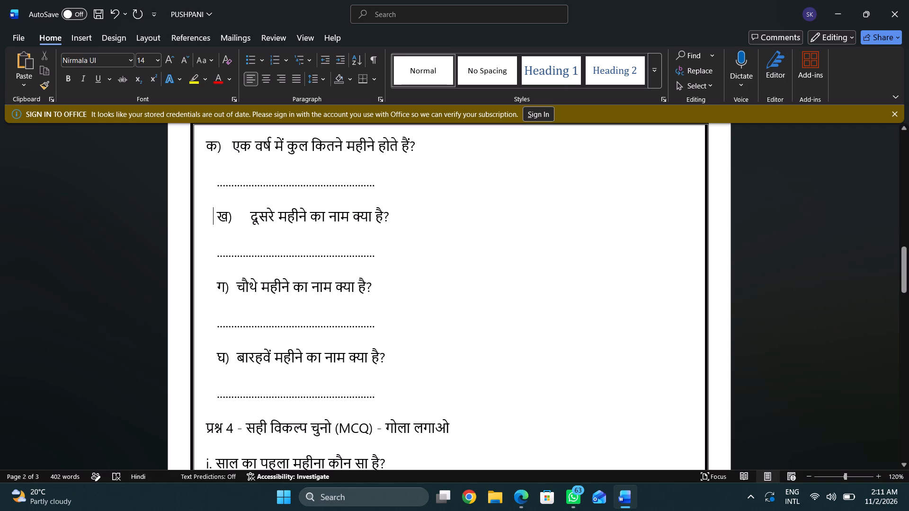
pyautogui.click(247, 214)
pyautogui.press('BackSpace')
pyautogui.press('BackSpace')
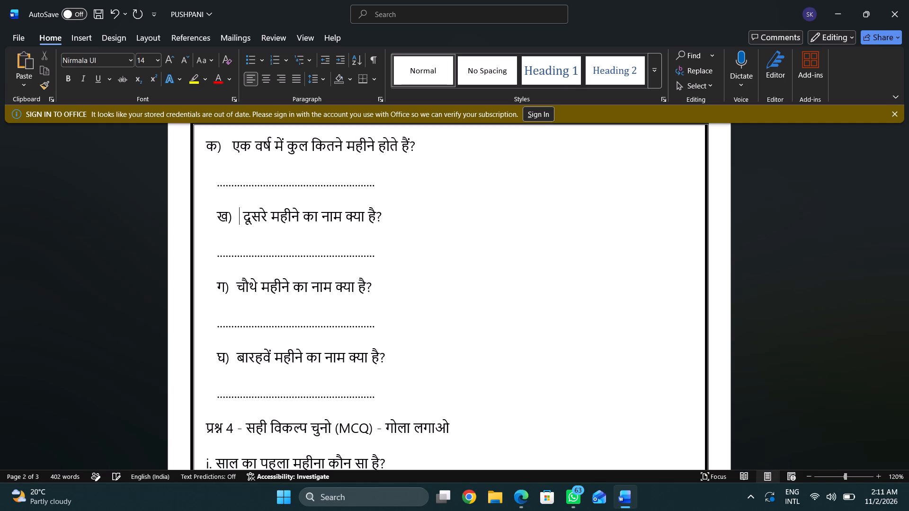
pyautogui.press('BackSpace')
# Delete गोला लगाओ from the end of the question 4 heading.
pyautogui.scroll(1, 247, 214)
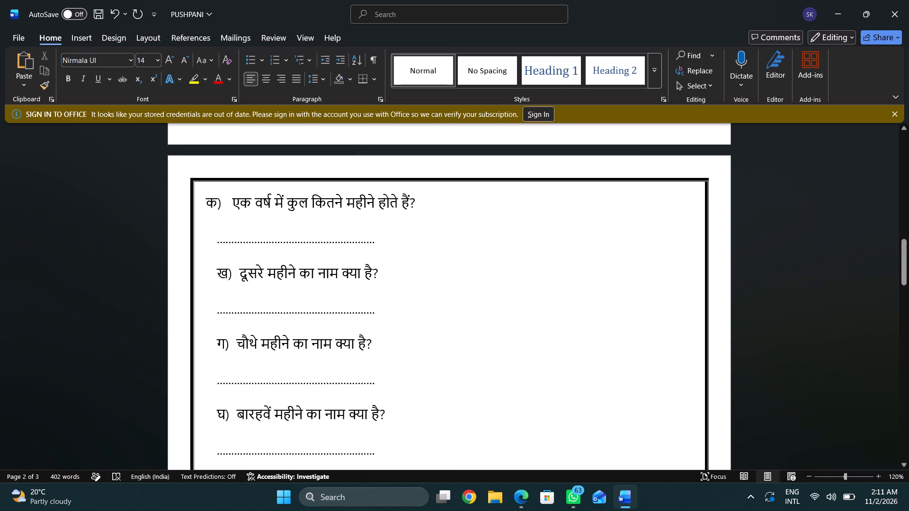
pyautogui.scroll(1, 247, 214)
pyautogui.scroll(-2, 247, 214)
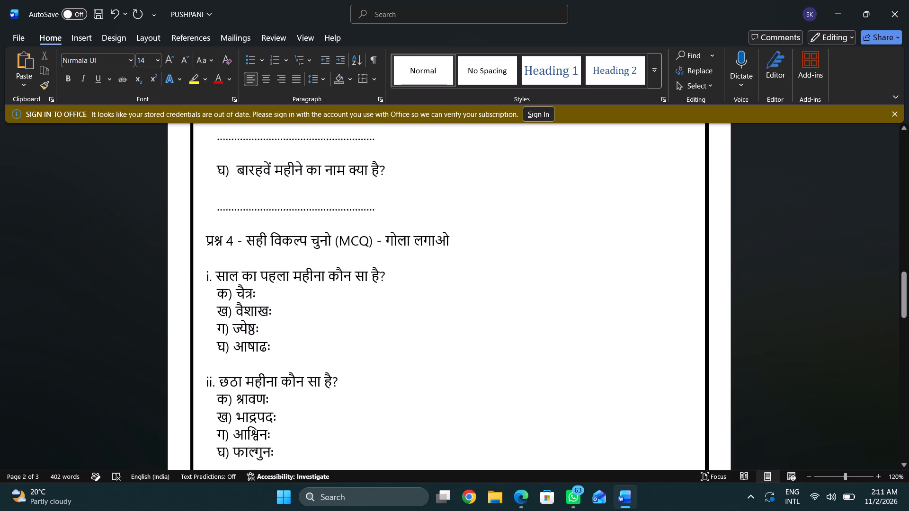
pyautogui.moveTo(387, 233); pyautogui.dragTo(451, 235)
pyautogui.press('BackSpace')
pyautogui.hscroll(-1, 451, 235)
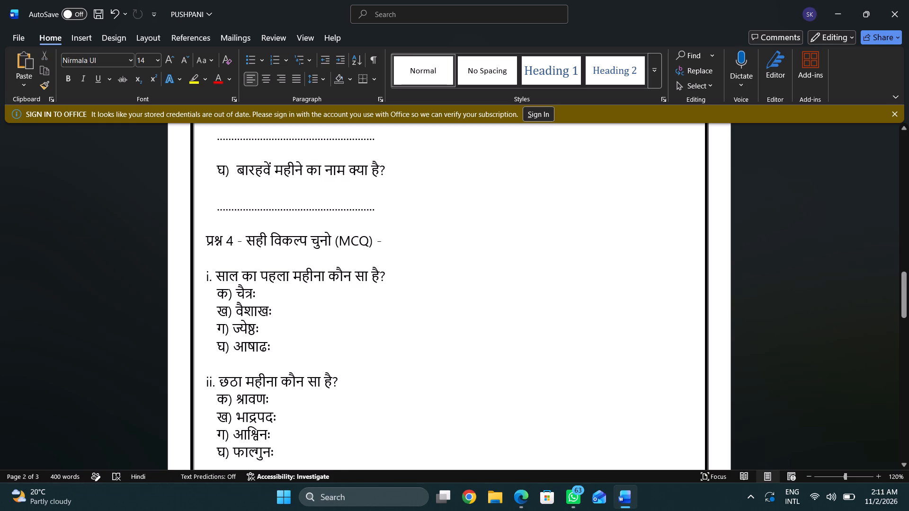
# Bring option ख) वैशाखः up onto the line of क) चैत्रः in question 4 i, adding 11 spaces between them.
pyautogui.scroll(-1, 350, 388)
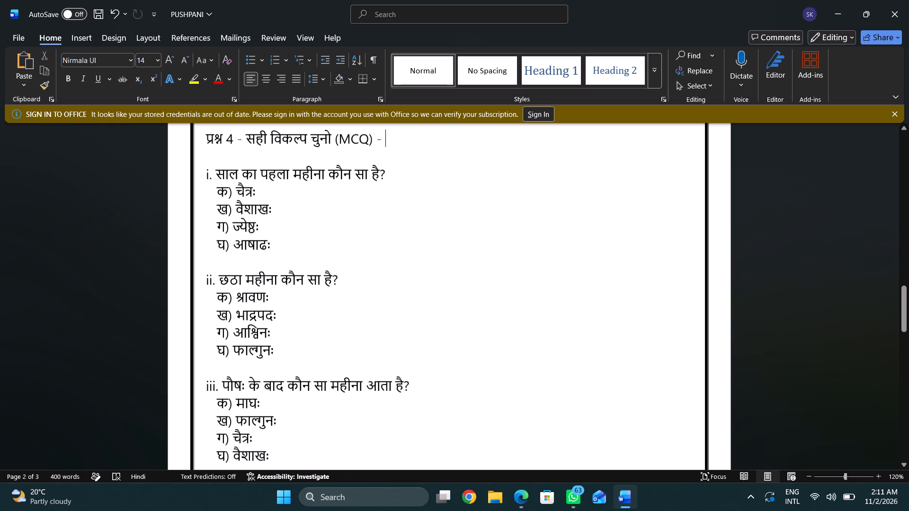
pyautogui.scroll(-1, 350, 388)
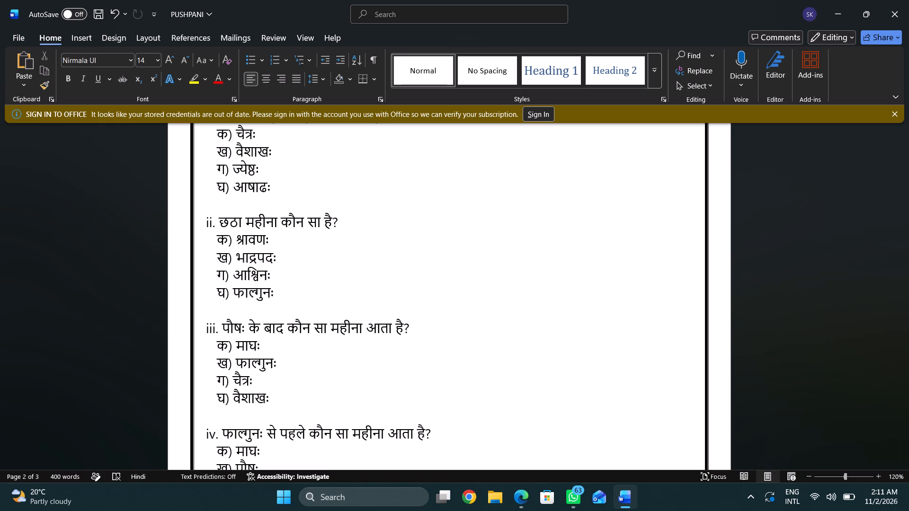
pyautogui.scroll(-1, 350, 388)
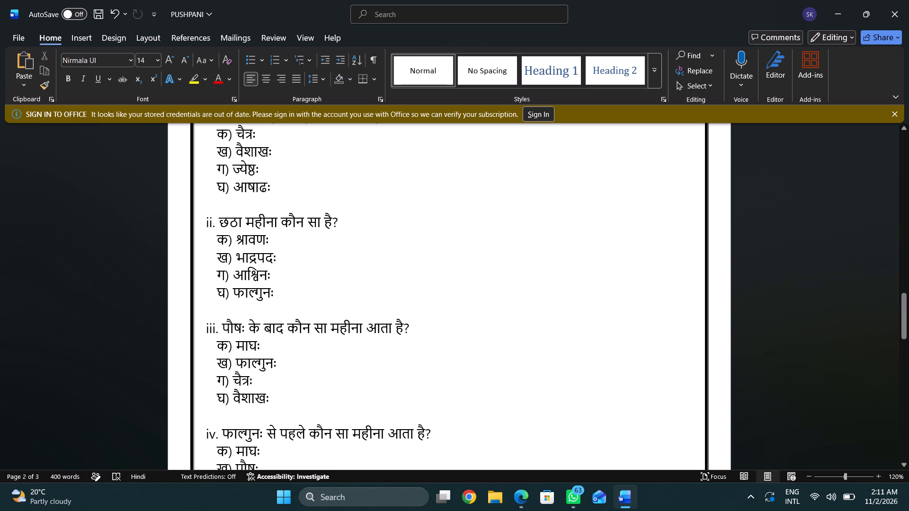
pyautogui.scroll(1, 216, 270)
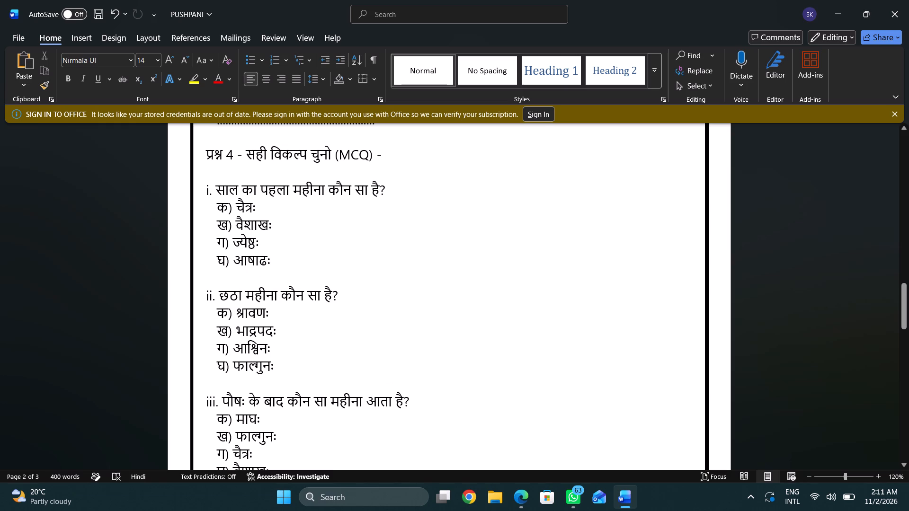
pyautogui.click(211, 226)
pyautogui.press('space')
pyautogui.press('BackSpace')
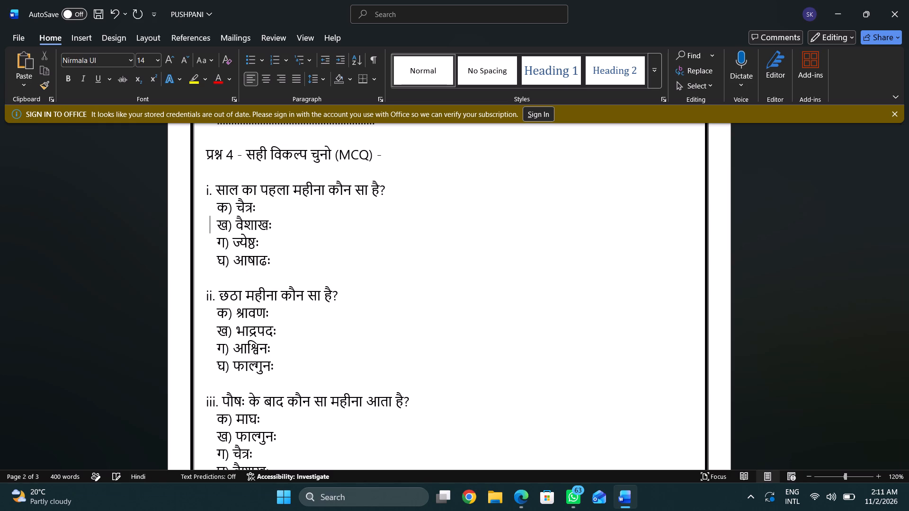
pyautogui.press('BackSpace')
pyautogui.press('BackSpace')
pyautogui.press('space')
pyautogui.press('space')
pyautogui.press('space')
pyautogui.press('space')
pyautogui.press('space')
pyautogui.press('space')
pyautogui.press('space')
pyautogui.press('space')
pyautogui.press('space')
pyautogui.press('space')
pyautogui.press('space')
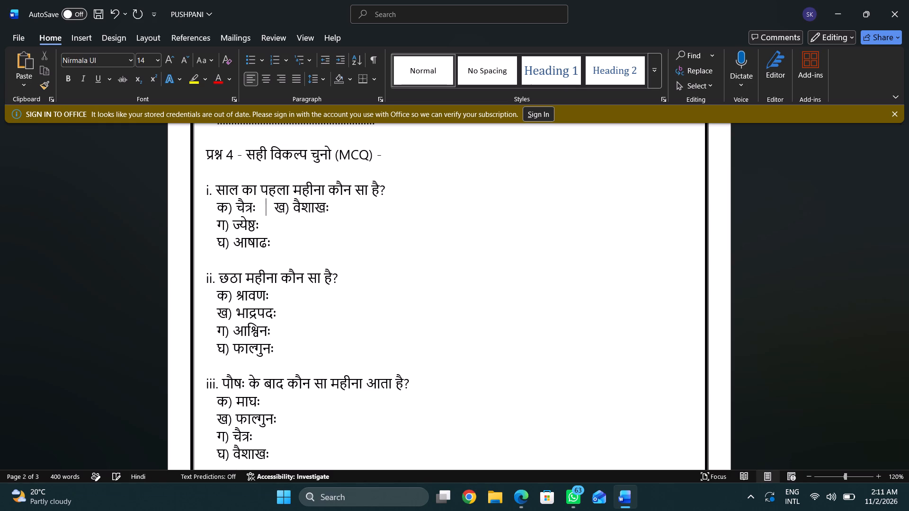
# Bring option ग) ज्येष्ठः up onto the same line after ख) वैशाखः, adding 14 spaces between them.
pyautogui.click(214, 228)
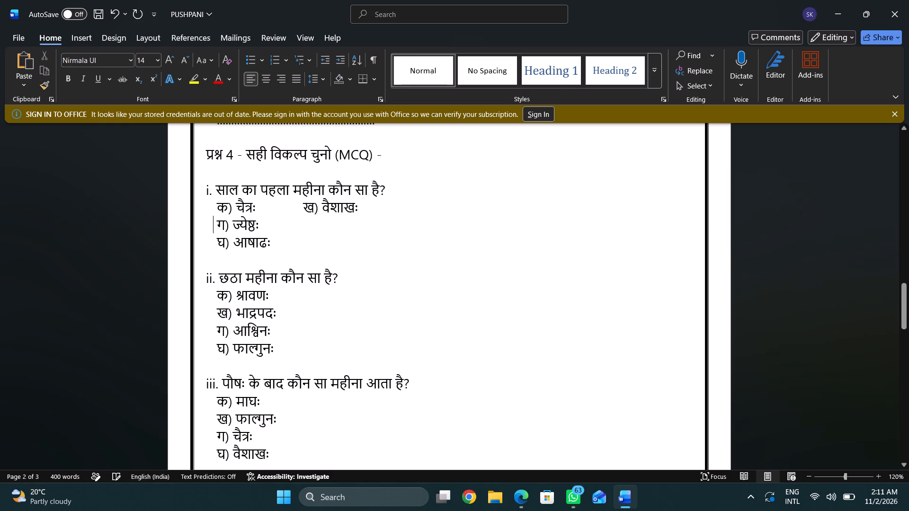
pyautogui.press('BackSpace')
pyautogui.press('BackSpace')
pyautogui.press('BackSpace')
pyautogui.press('space')
pyautogui.press('space')
pyautogui.press('space')
pyautogui.press('space')
pyautogui.press('space')
pyautogui.press('space')
pyautogui.press('space')
pyautogui.press('space')
pyautogui.press('space')
pyautogui.press('space')
pyautogui.press('space')
pyautogui.press('space')
pyautogui.press('space')
pyautogui.press('space')
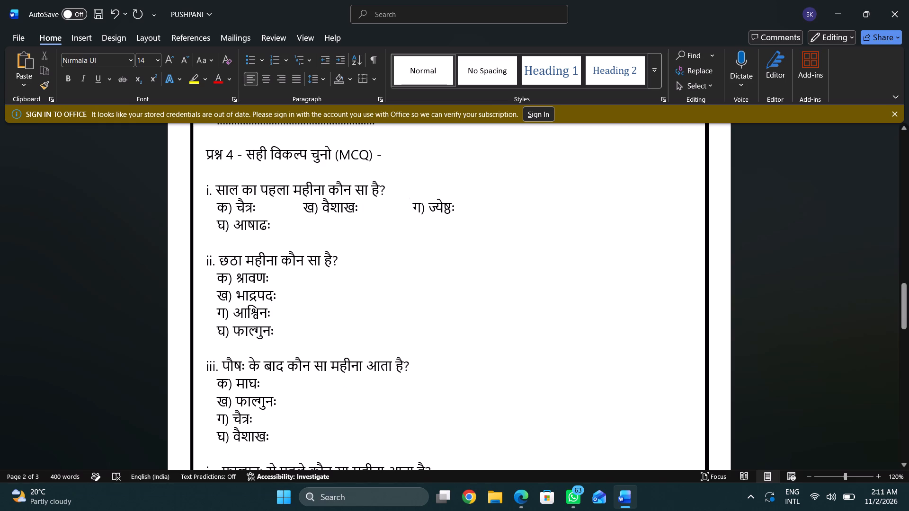
# Bring option घ) आषाढः up onto the same line after ग) ज्येष्ठः, adding 12 spaces between them.
pyautogui.click(212, 222)
pyautogui.press('BackSpace')
pyautogui.press('BackSpace')
pyautogui.press('BackSpace')
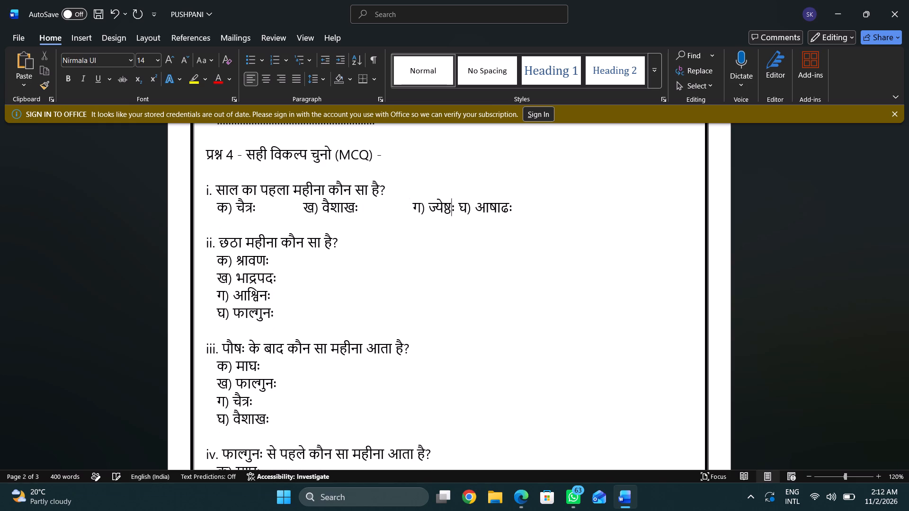
pyautogui.press('space')
pyautogui.press('space')
pyautogui.press('space')
pyautogui.press('space')
pyautogui.press('space')
pyautogui.press('space')
pyautogui.press('space')
pyautogui.press('space')
pyautogui.press('space')
pyautogui.press('space')
pyautogui.press('space')
pyautogui.press('space')
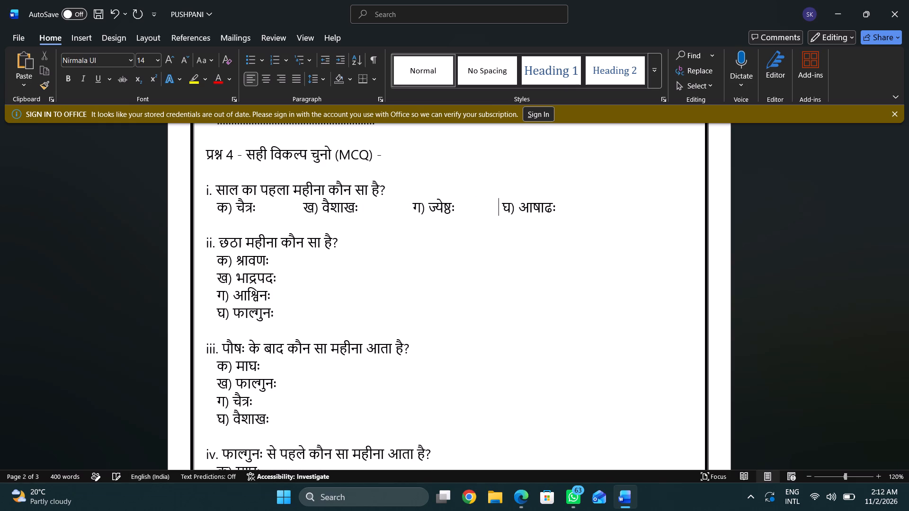
# Insert an unnumbered blank line between साल का पहला महीना कौन सा है? and its row of options.
pyautogui.click(387, 191)
pyautogui.press('Return')
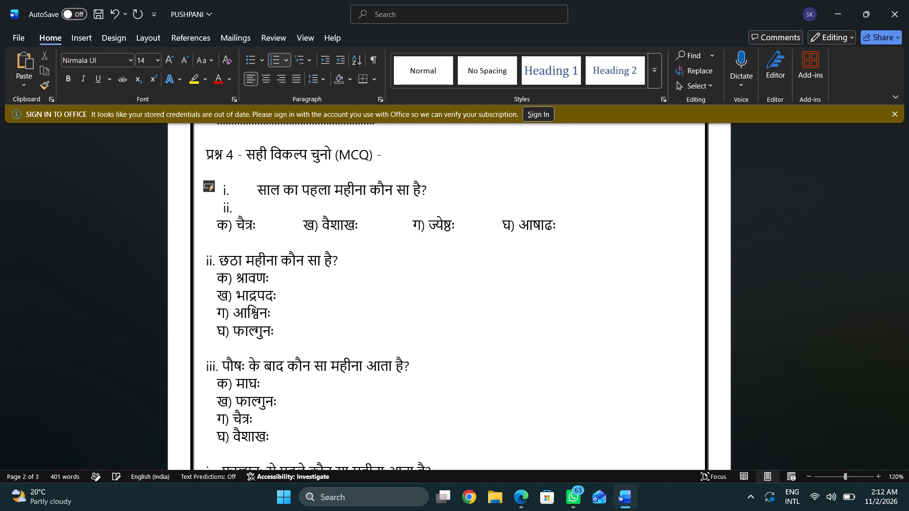
pyautogui.press('BackSpace')
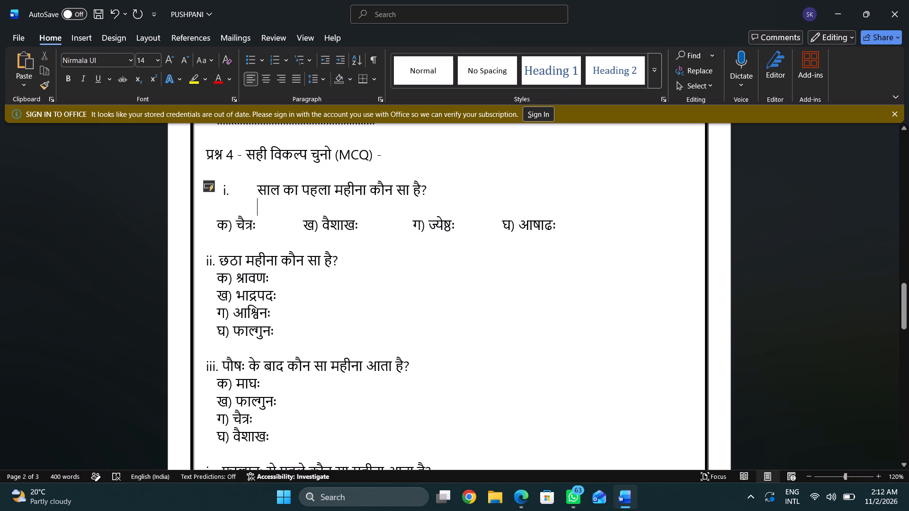
# Remove the automatic numbering and indent from साल का पहला महीना कौन सा है? and indent it by two spaces.
pyautogui.click(258, 185)
pyautogui.press('BackSpace')
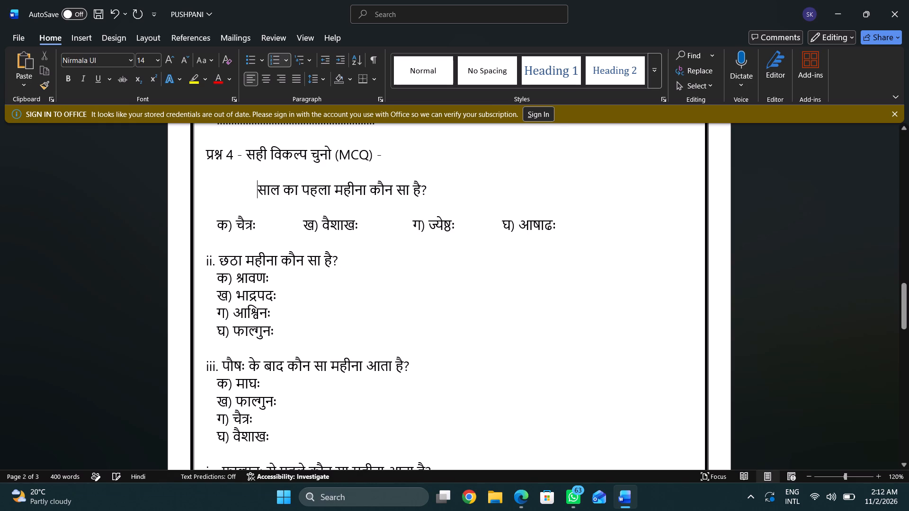
pyautogui.press('BackSpace')
pyautogui.press('space')
pyautogui.press('space')
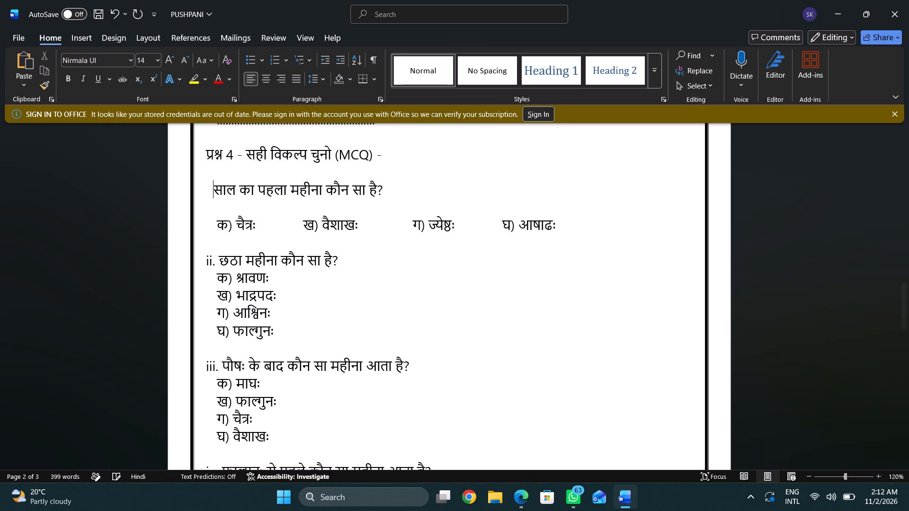
# Copy the label i. from question 2's first item into the indent before साल का पहला महीना कौन सा है?
pyautogui.scroll(1, 258, 185)
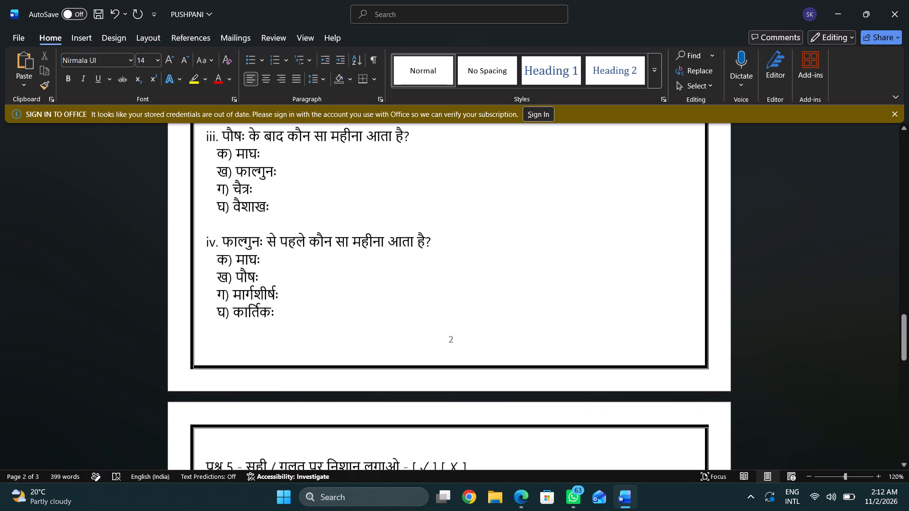
pyautogui.scroll(2, 258, 185)
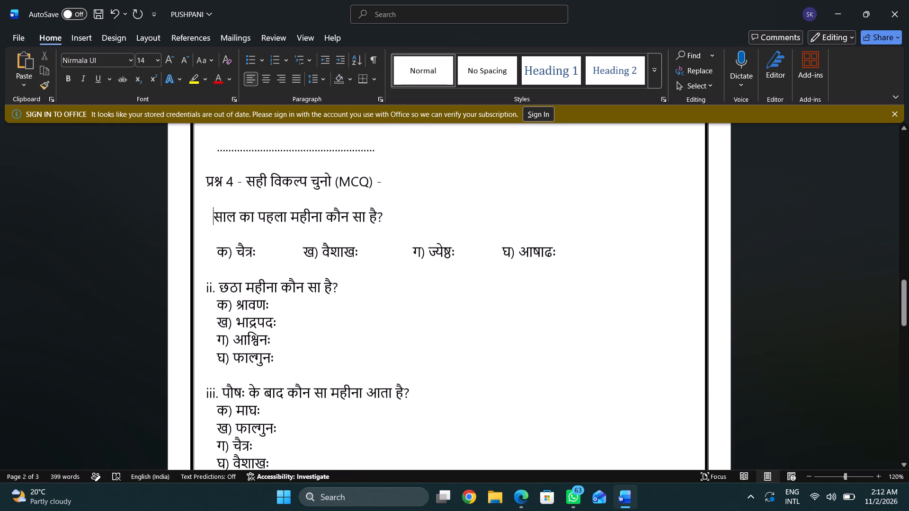
pyautogui.scroll(3, 258, 185)
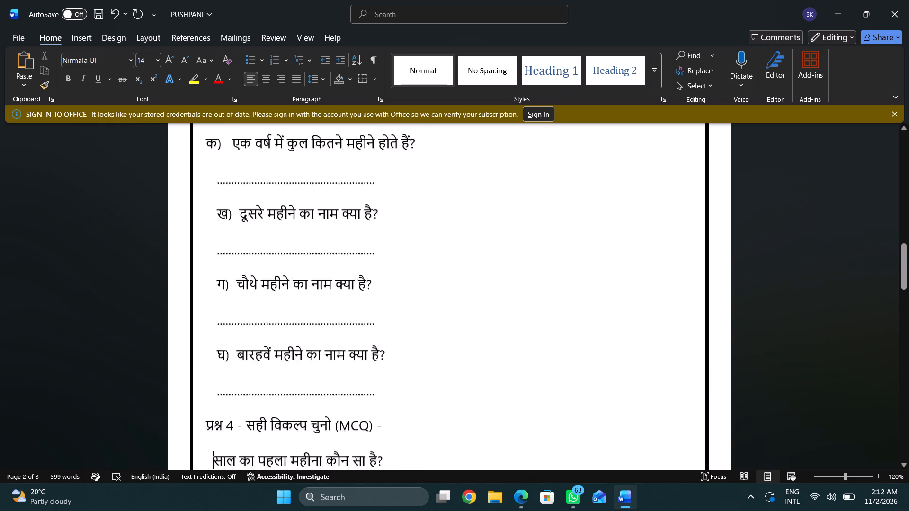
pyautogui.scroll(3, 258, 185)
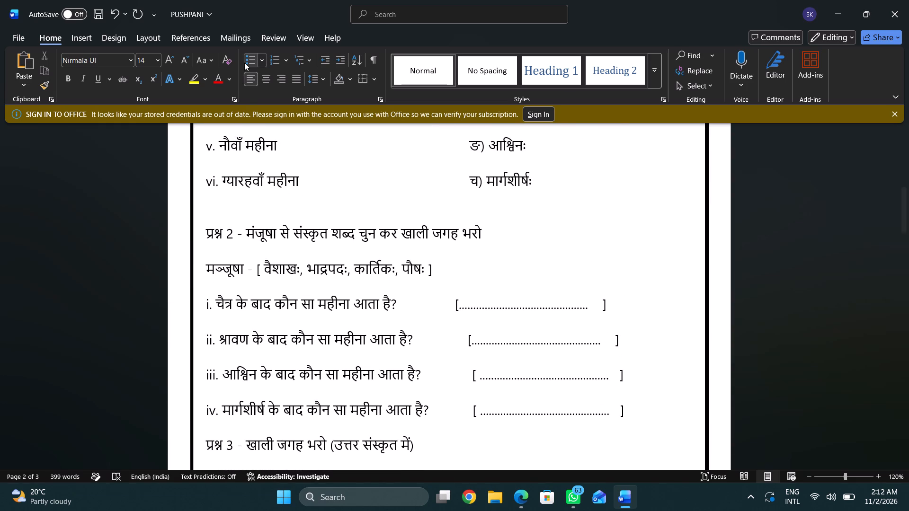
pyautogui.moveTo(212, 303); pyautogui.dragTo(200, 305)
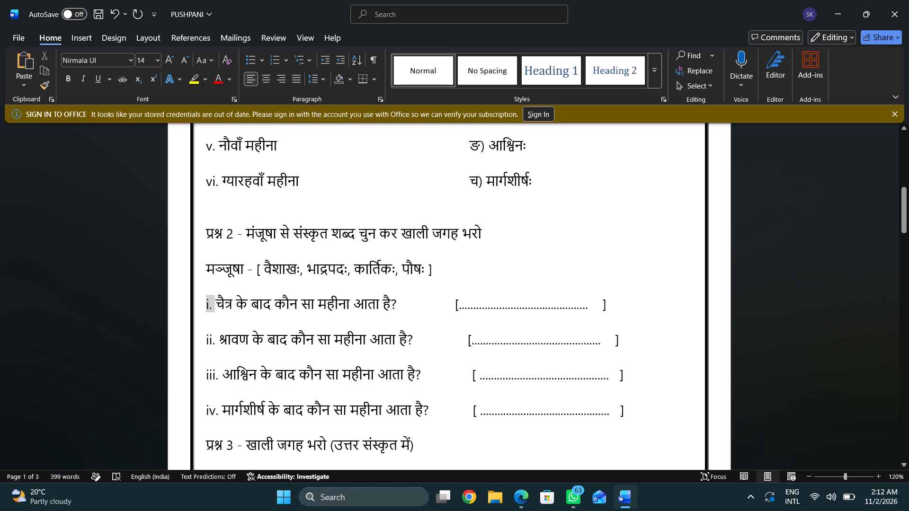
pyautogui.moveTo(200, 305); pyautogui.dragTo(200, 305)
pyautogui.hotkey('ctrl', 'c')
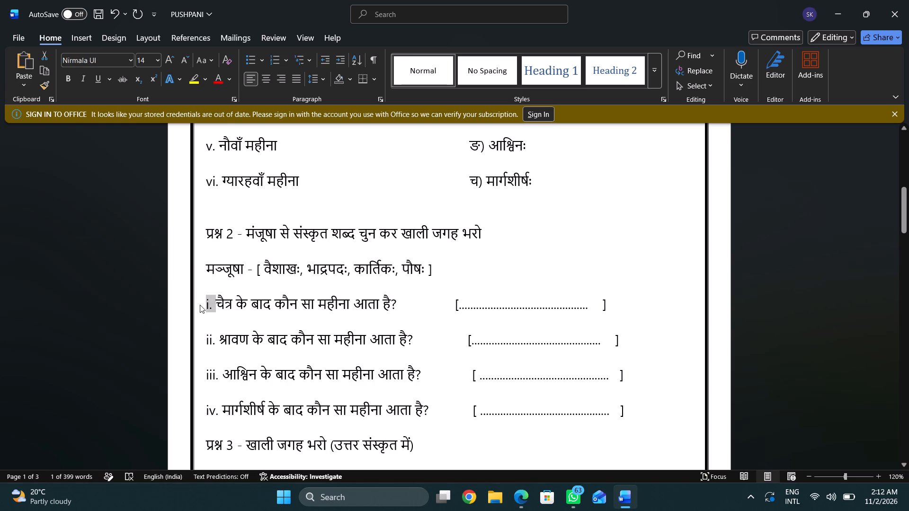
pyautogui.scroll(-4, 200, 305)
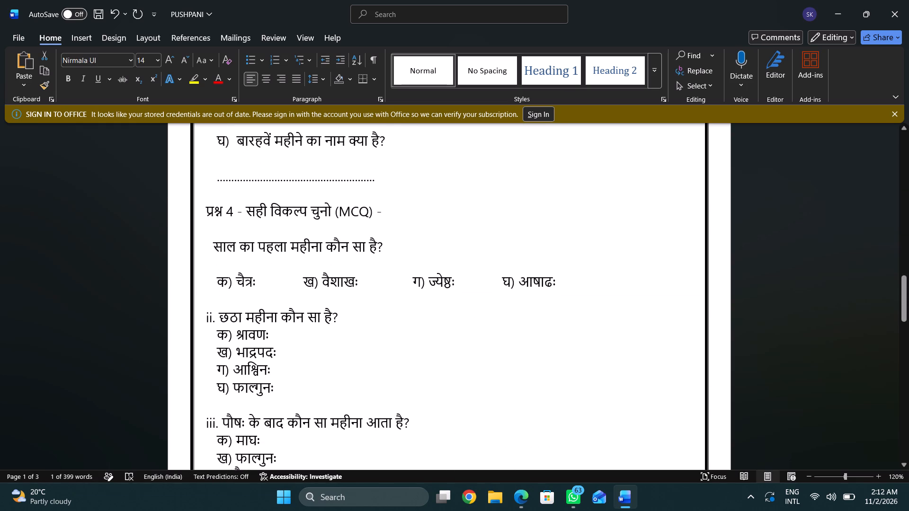
pyautogui.click(211, 248)
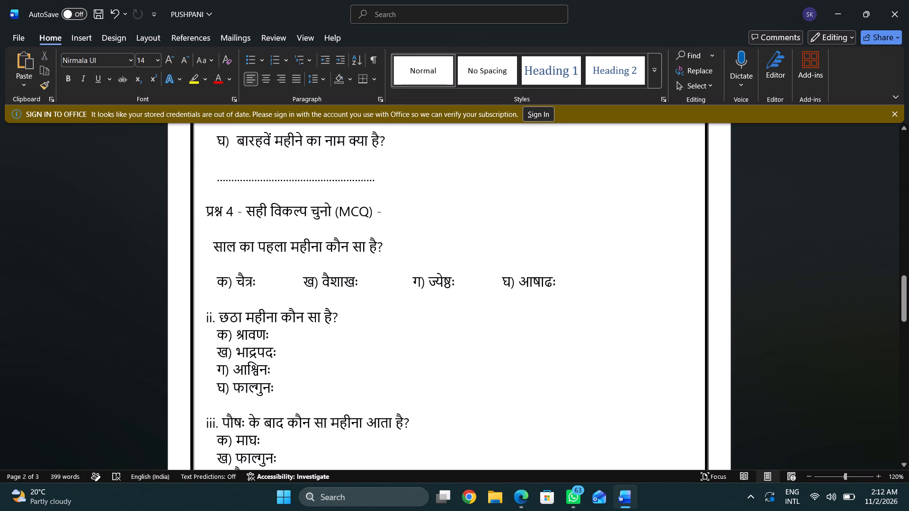
pyautogui.hotkey('ctrl', 'v')
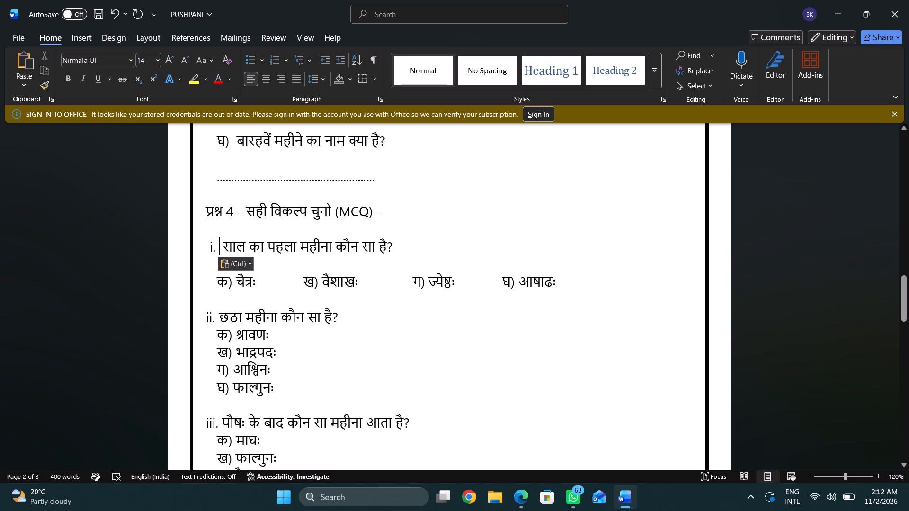
pyautogui.click(273, 239)
# Insert a blank line between ii. छठा महीना कौन सा है? and its options.
pyautogui.scroll(-1, 427, 242)
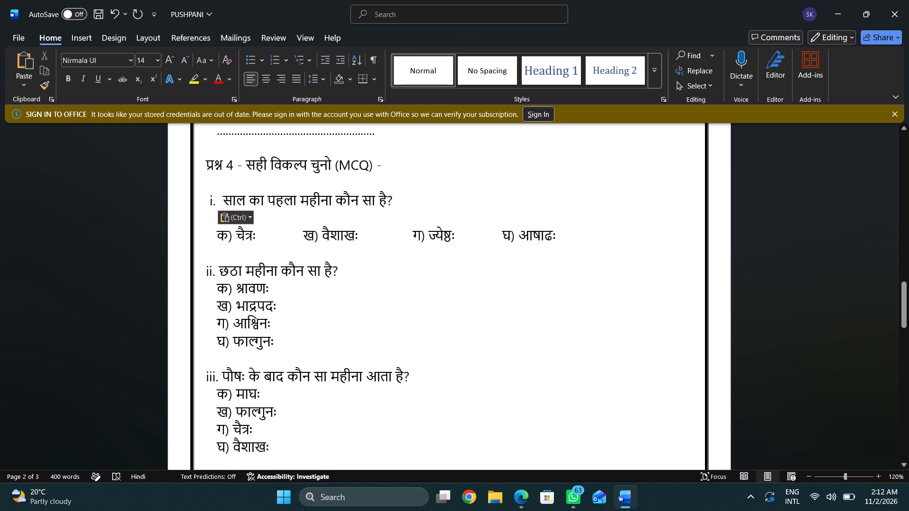
pyautogui.click(210, 287)
pyautogui.click(339, 265)
pyautogui.press('Return')
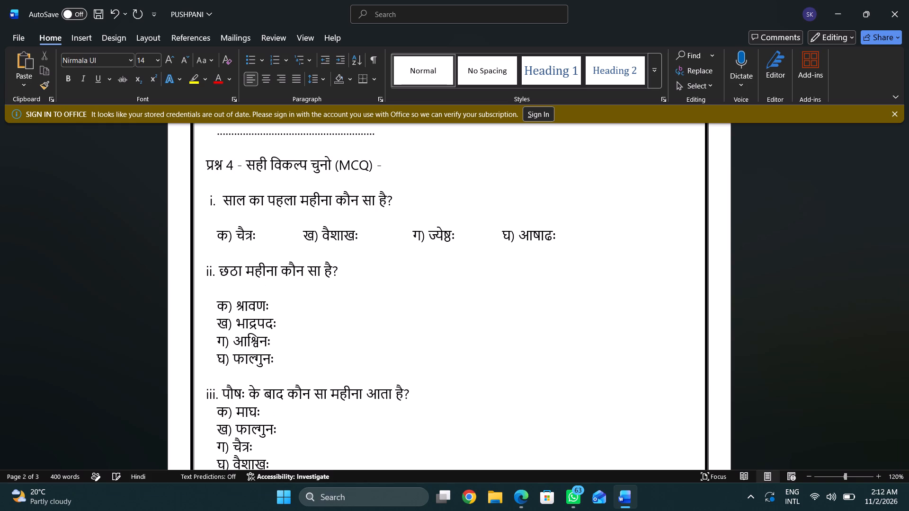
# Bring ख) भाद्रपदः up beside क) श्रावणः under question ii., spaced to sit roughly below ख) वैशाखः.
pyautogui.click(210, 324)
pyautogui.press('BackSpace')
pyautogui.press('BackSpace')
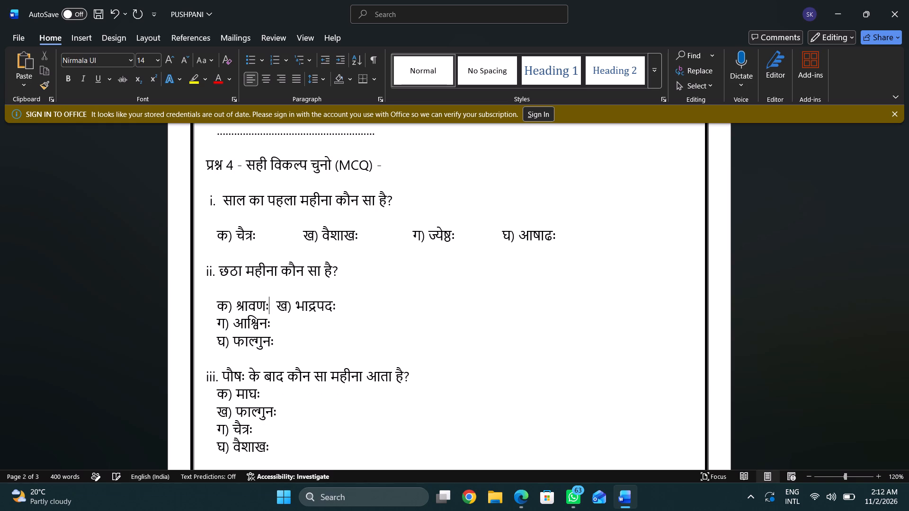
pyautogui.press('space')
pyautogui.press('space')
pyautogui.press('space')
pyautogui.press('space')
pyautogui.press('space')
pyautogui.press('space')
pyautogui.press('space')
pyautogui.press('space')
pyautogui.press('space')
pyautogui.press('space')
pyautogui.press('BackSpace')
pyautogui.press('BackSpace')
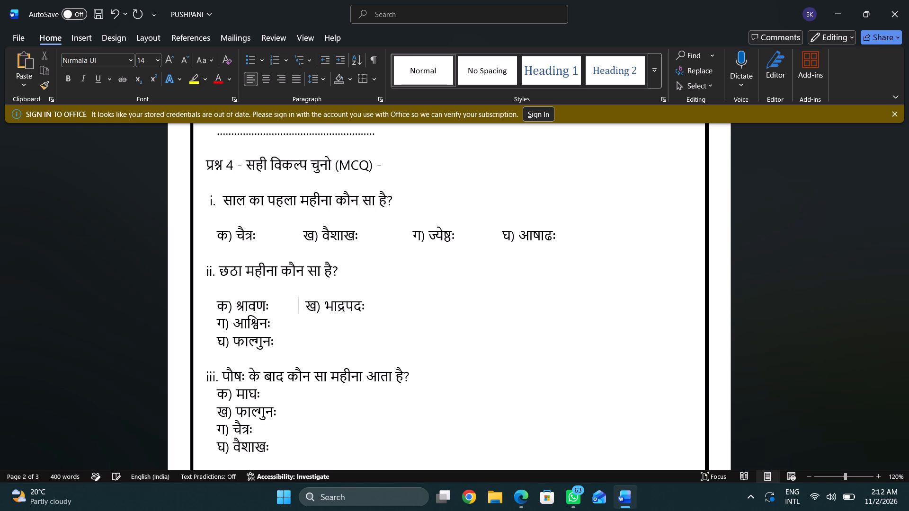
pyautogui.press('BackSpace')
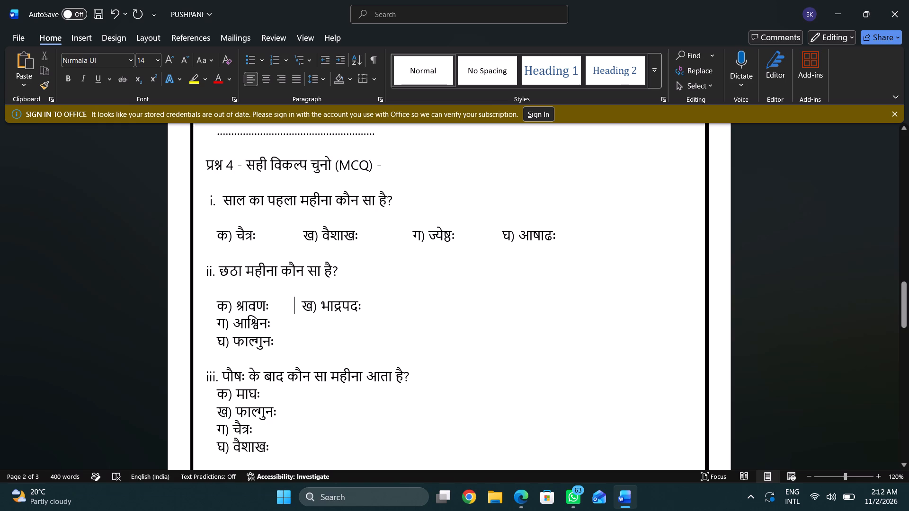
# Bring ग) आश्विनः up onto the same line after ख) भाद्रपदः, with a wide gap of spaces between them.
pyautogui.click(209, 319)
pyautogui.press('BackSpace')
pyautogui.press('BackSpace')
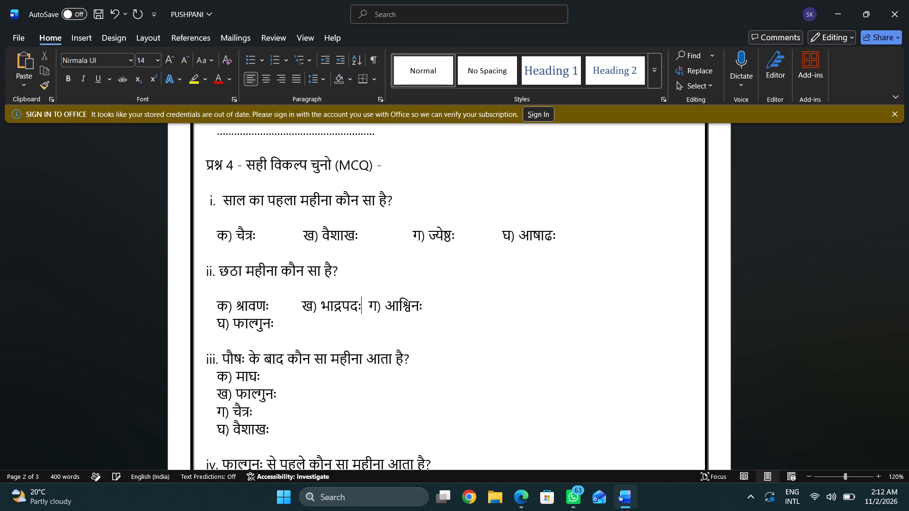
pyautogui.press('space')
pyautogui.press('space')
pyautogui.press('space')
pyautogui.press('space')
pyautogui.press('space')
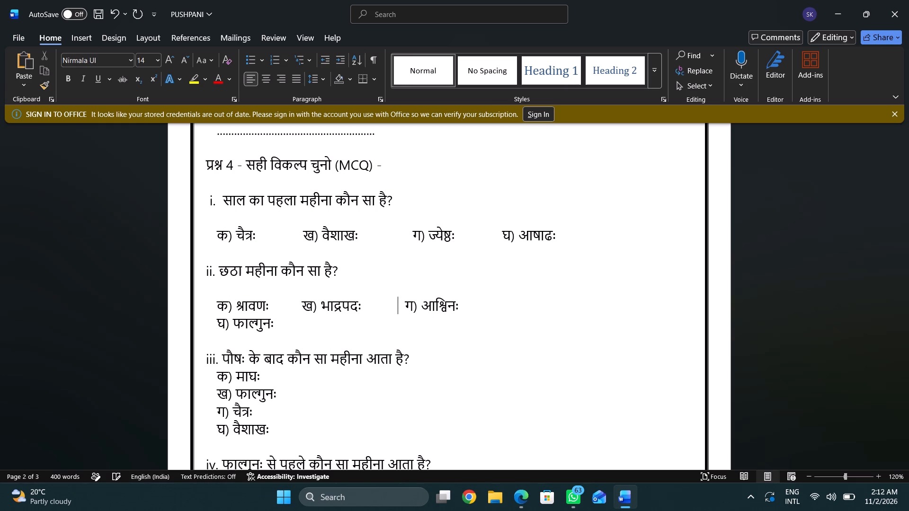
# Bring घ) फाल्गुनः up onto question ii.'s option row after the ग) option, spaced to line up below घ) आषाढः.
pyautogui.click(211, 320)
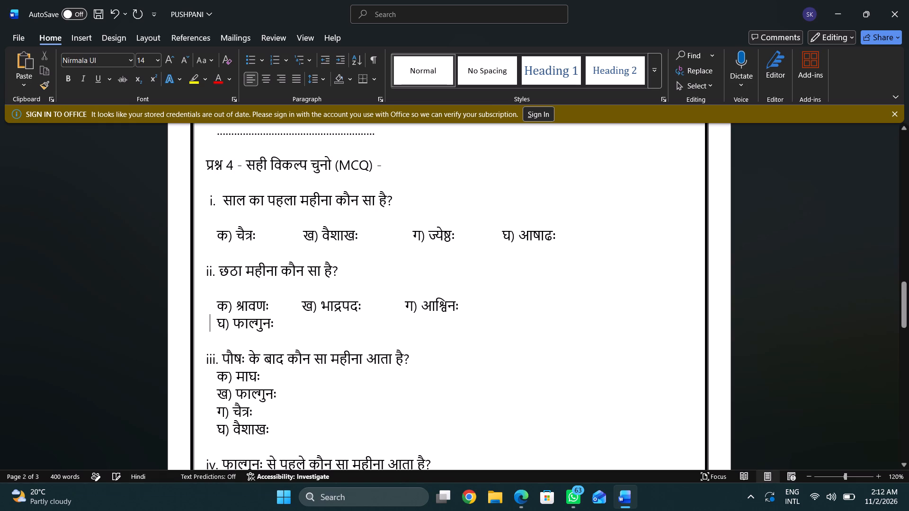
pyautogui.press('BackSpace')
pyautogui.press('BackSpace')
pyautogui.press('BackSpace')
pyautogui.press('space')
pyautogui.press('space')
pyautogui.press('space')
pyautogui.press('space')
pyautogui.press('space')
pyautogui.press('space')
pyautogui.press('space')
pyautogui.press('space')
pyautogui.press('space')
pyautogui.press('space')
pyautogui.press('space')
pyautogui.press('space')
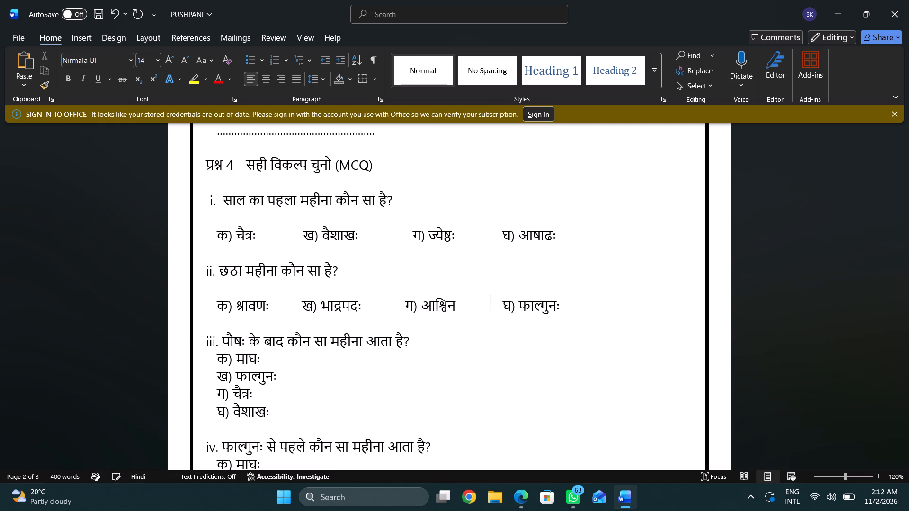
pyautogui.press('BackSpace')
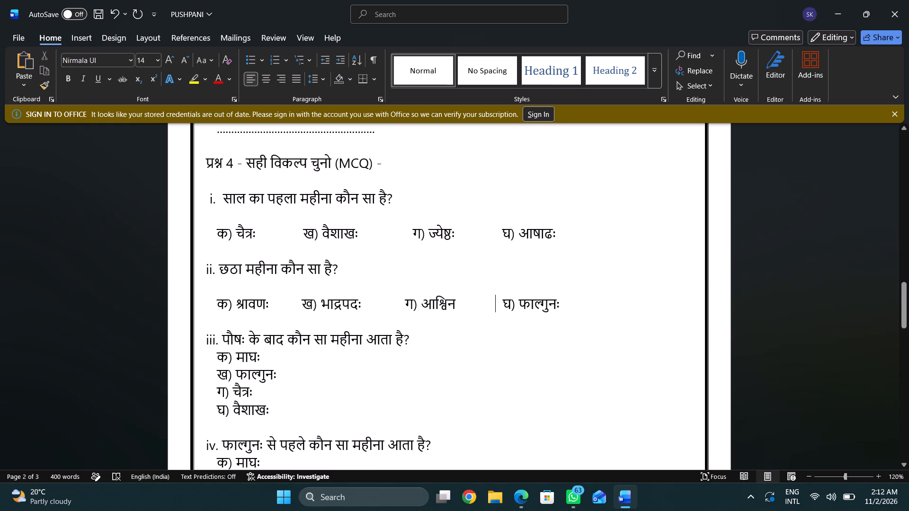
# Insert a blank line between iii. पौषः के बाद कौन सा महीना आता है? and its options.
pyautogui.click(417, 339)
pyautogui.press('Return')
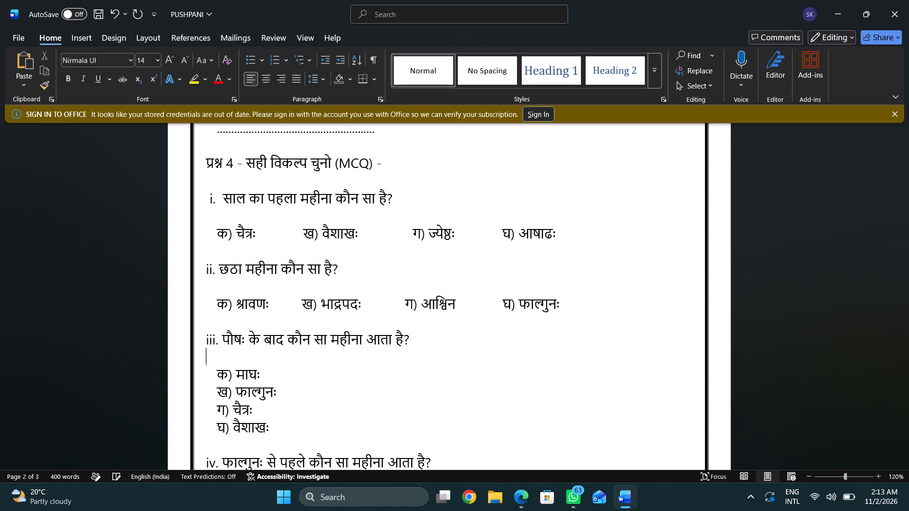
# Bring ख) फाल्गुनः up beside क) माघः under question iii., separated by a wide gap of spaces.
pyautogui.click(211, 393)
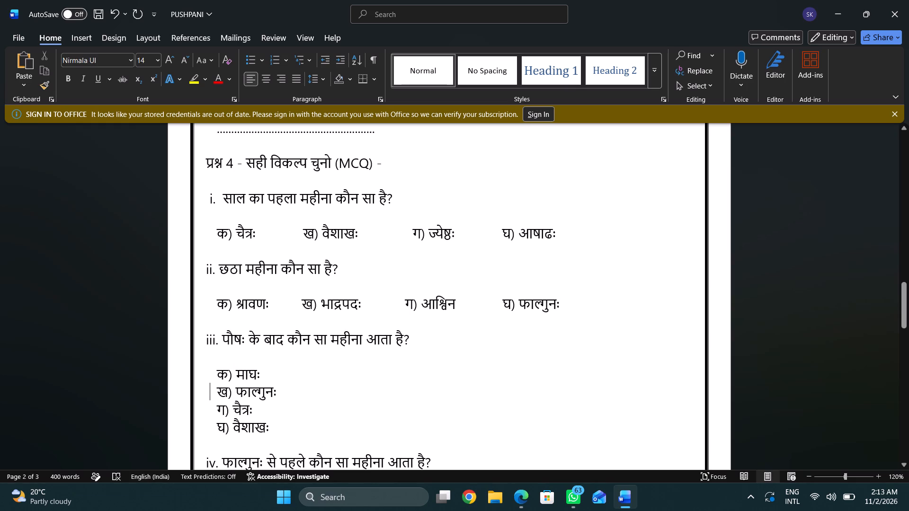
pyautogui.press('BackSpace')
pyautogui.press('BackSpace')
pyautogui.press('space')
pyautogui.press('space')
pyautogui.press('space')
pyautogui.press('space')
pyautogui.press('space')
pyautogui.press('space')
pyautogui.press('space')
pyautogui.press('space')
pyautogui.press('space')
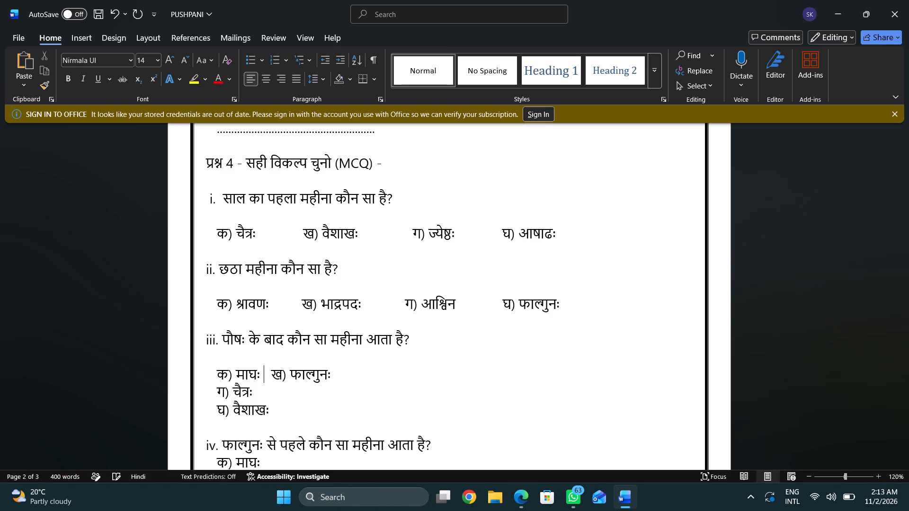
pyautogui.press('BackSpace')
pyautogui.press('BackSpace')
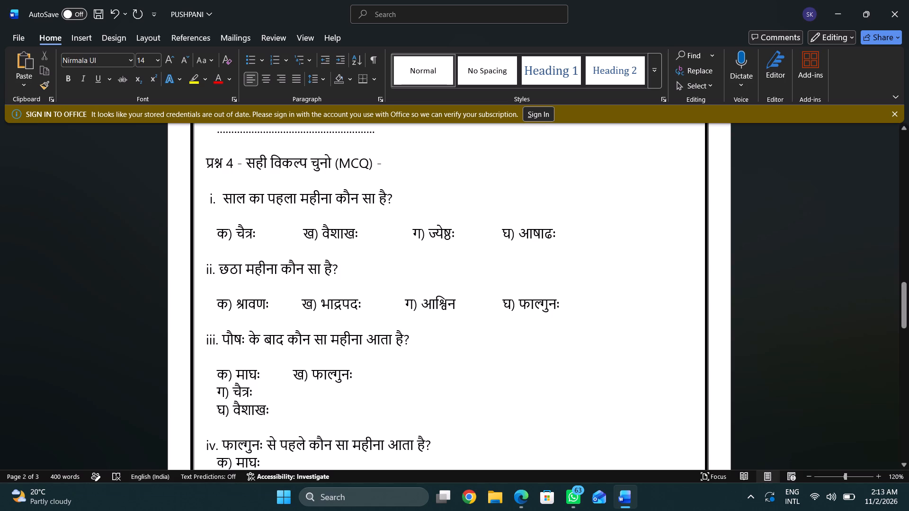
# Bring ग) चैत्रः up onto question iii.'s option row after ख) फाल्गुनः, spaced to line up below ग) आश्विन.
pyautogui.click(209, 393)
pyautogui.press('BackSpace')
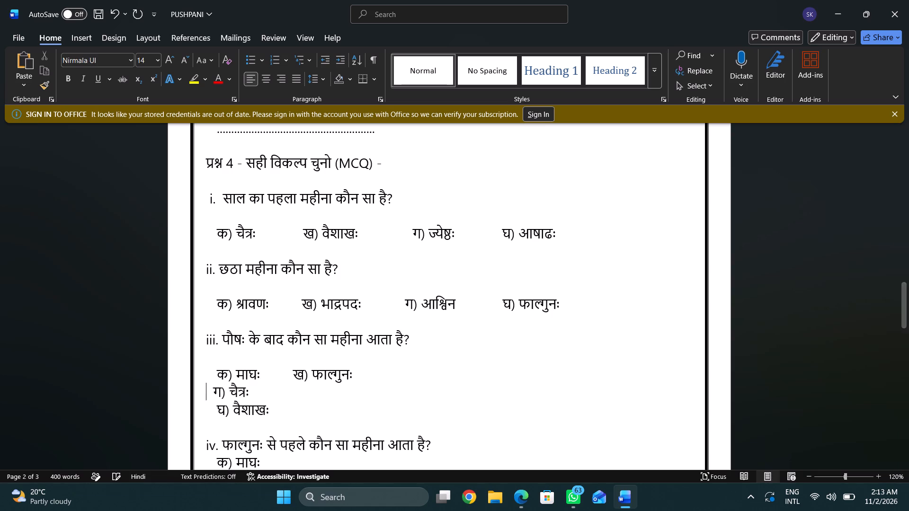
pyautogui.press('BackSpace')
pyautogui.press('space')
pyautogui.press('space')
pyautogui.press('space')
pyautogui.press('space')
pyautogui.press('space')
pyautogui.press('space')
pyautogui.press('space')
pyautogui.press('space')
pyautogui.press('space')
pyautogui.press('space')
pyautogui.press('space')
pyautogui.press('space')
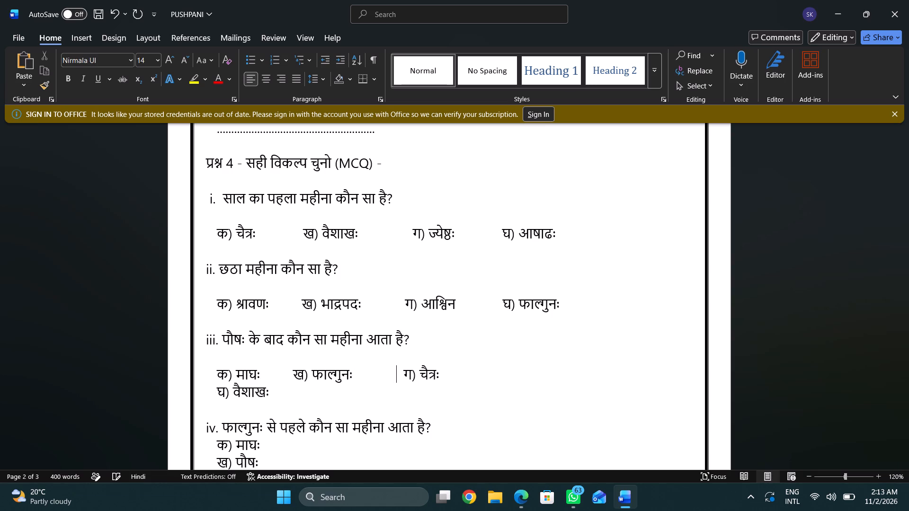
# Bring घ) वैशाखः up onto question iii.'s option row after ग) चैत्रः, spaced to sit roughly below घ) फाल्गुनः.
pyautogui.click(209, 387)
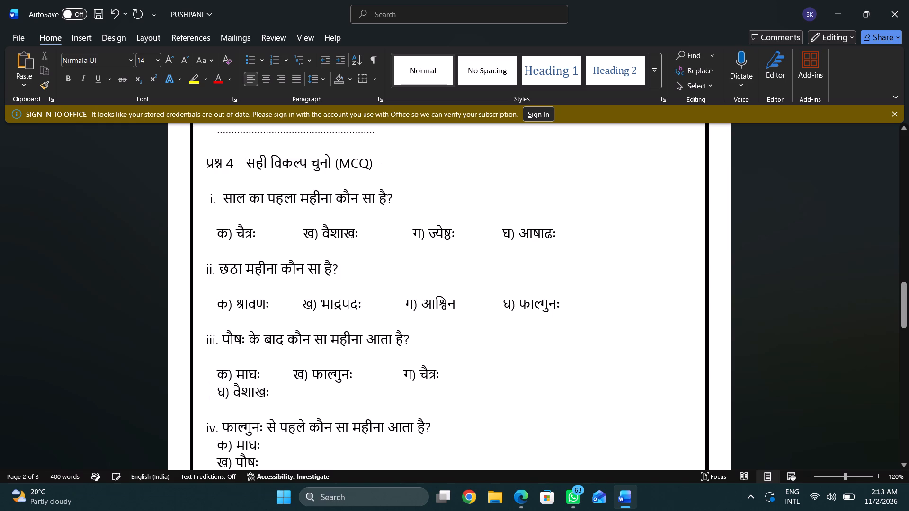
pyautogui.press('BackSpace')
pyautogui.press('BackSpace')
pyautogui.press('space')
pyautogui.press('space')
pyautogui.press('space')
pyautogui.press('space')
pyautogui.press('space')
pyautogui.press('space')
pyautogui.press('space')
pyautogui.press('space')
pyautogui.press('space')
pyautogui.press('space')
pyautogui.press('space')
pyautogui.press('space')
pyautogui.press('space')
pyautogui.press('space')
pyautogui.press('space')
pyautogui.press('space')
pyautogui.press('space')
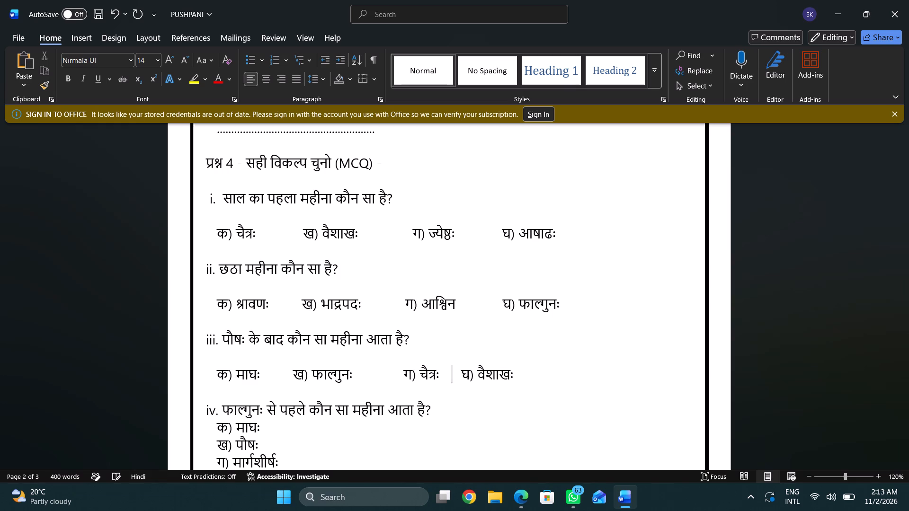
# Insert a blank line between iv. फाल्गुनः से पहले कौन सा महीना आता है? and its options.
pyautogui.scroll(-1, 209, 387)
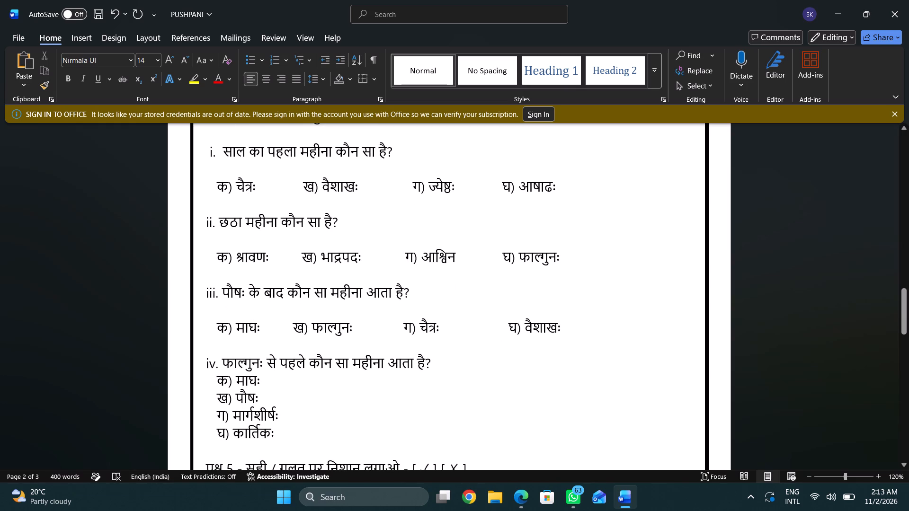
pyautogui.click(437, 366)
pyautogui.press('Return')
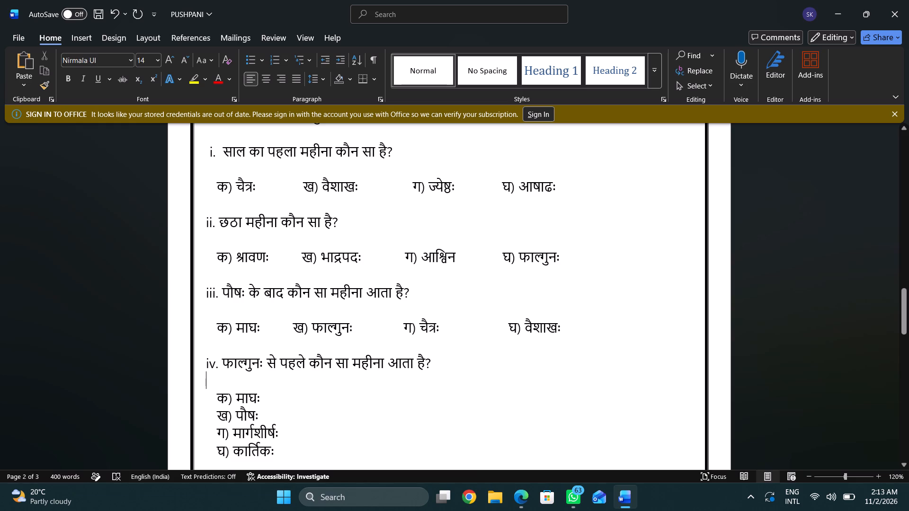
# Bring ख) पौषः up beside क) माघः under question iv., separated by a gap of spaces.
pyautogui.click(215, 414)
pyautogui.press('BackSpace')
pyautogui.press('BackSpace')
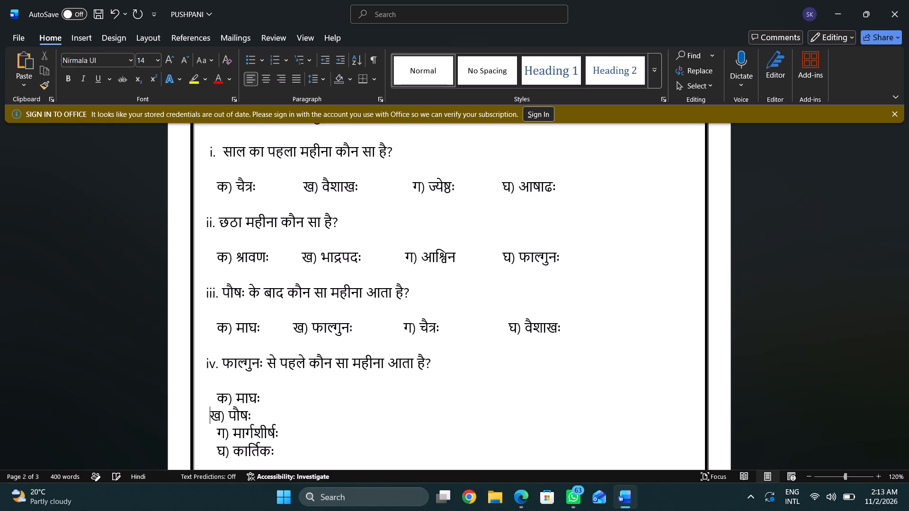
pyautogui.press('BackSpace')
pyautogui.press('BackSpace')
pyautogui.press('space')
pyautogui.press('space')
pyautogui.press('space')
pyautogui.press('space')
pyautogui.press('space')
pyautogui.press('space')
pyautogui.press('space')
pyautogui.press('space')
pyautogui.press('space')
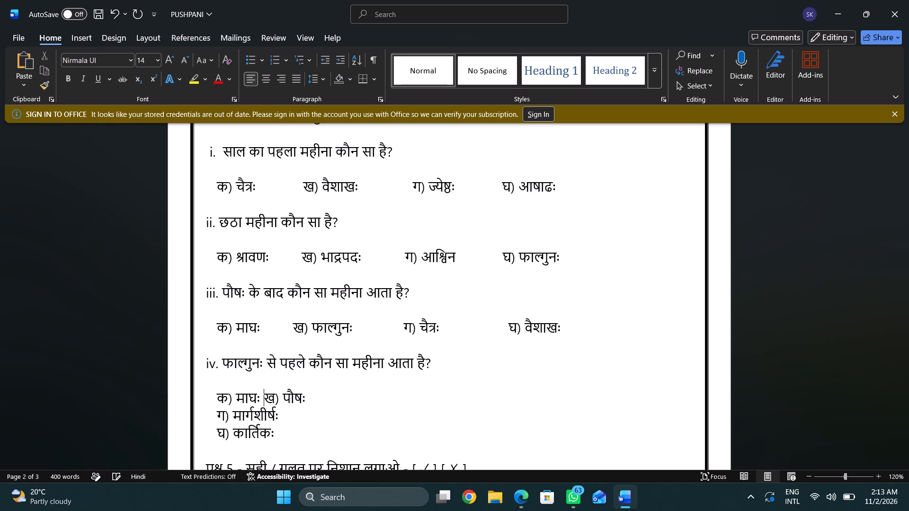
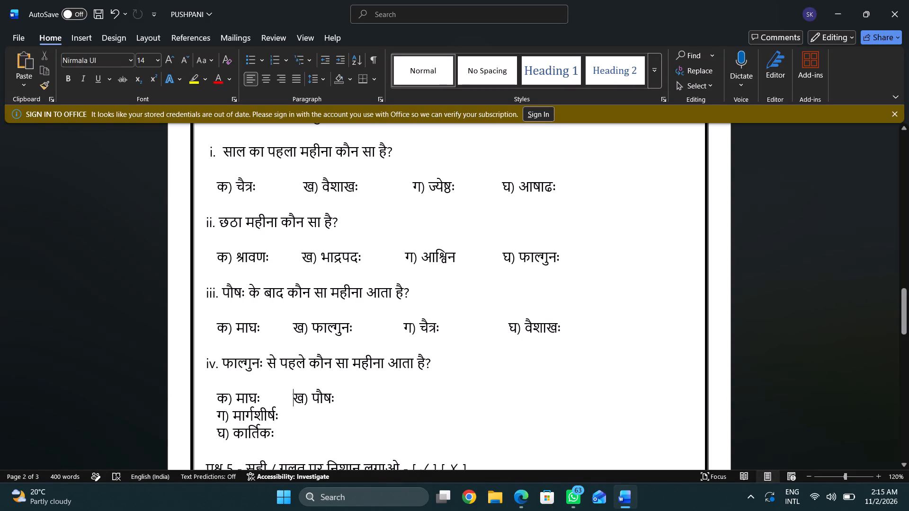
# Widen the gap before ख) पौषः under question iv. by three spaces so it sits farther from क) माघः.
pyautogui.scroll(-3, 440, 315)
pyautogui.click(285, 274)
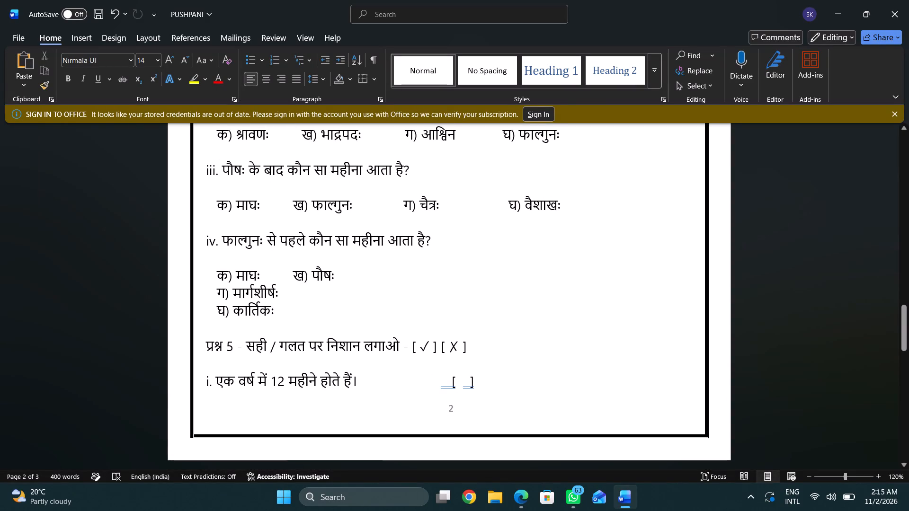
pyautogui.press('space')
pyautogui.press('space')
pyautogui.press('space')
pyautogui.press('BackSpace')
pyautogui.press('BackSpace')
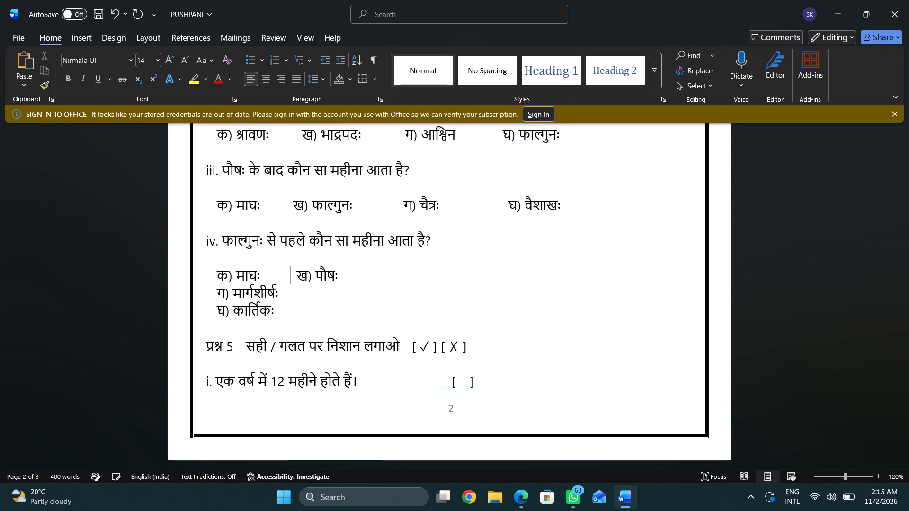
pyautogui.press('space')
pyautogui.press('space')
# Bring ग) मार्गशीर्षः up onto question iv.'s option row after ख) पौषः, spaced to sit roughly below ग) चैत्रः.
pyautogui.click(214, 293)
pyautogui.press('BackSpace')
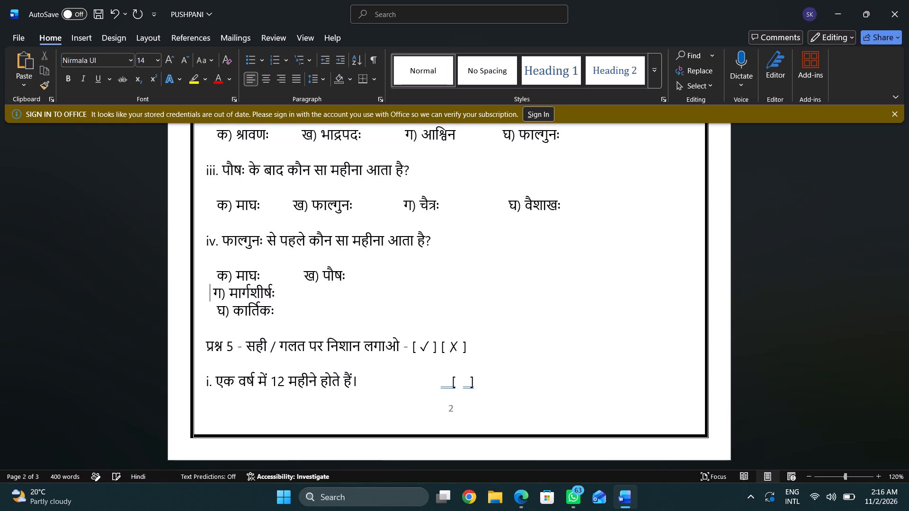
pyautogui.press('BackSpace')
pyautogui.press('BackSpace')
pyautogui.press('space')
pyautogui.press('space')
pyautogui.press('space')
pyautogui.press('space')
pyautogui.press('space')
pyautogui.press('space')
pyautogui.press('space')
pyautogui.press('space')
pyautogui.press('space')
pyautogui.press('space')
pyautogui.press('space')
pyautogui.press('space')
pyautogui.press('space')
pyautogui.press('space')
pyautogui.press('space')
pyautogui.press('space')
pyautogui.press('space')
pyautogui.press('space')
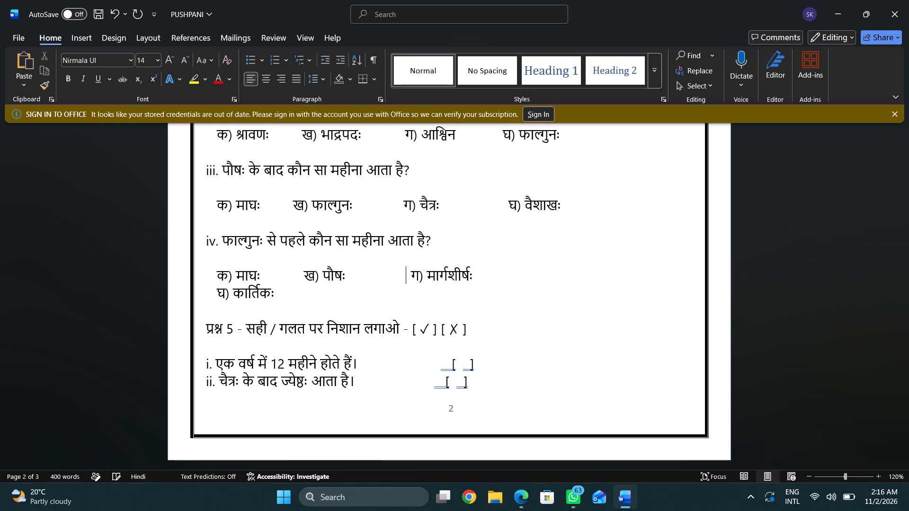
pyautogui.press('BackSpace')
pyautogui.press('BackSpace')
pyautogui.press('BackSpace')
pyautogui.press('BackSpace')
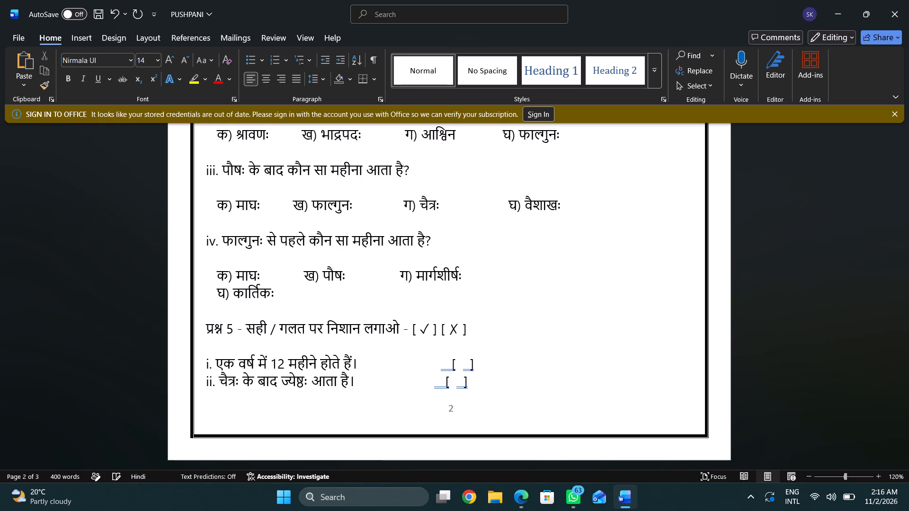
# Bring घ) कार्तिकः up onto question iv.'s option row after ग) मार्गशीर्षः, spaced to sit roughly below घ) वैशाखः.
pyautogui.click(205, 288)
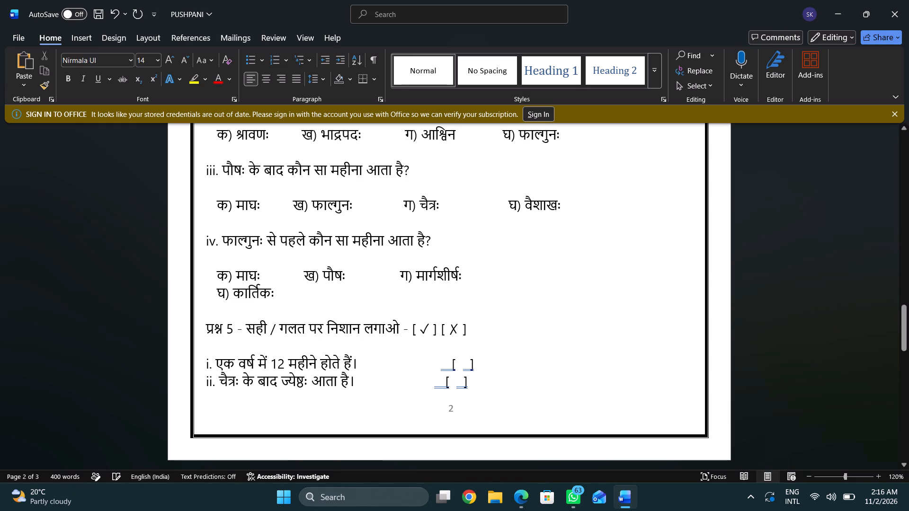
pyautogui.press('BackSpace')
pyautogui.press('space')
pyautogui.press('space')
pyautogui.press('space')
pyautogui.press('space')
pyautogui.press('space')
pyautogui.press('space')
pyautogui.press('space')
pyautogui.press('space')
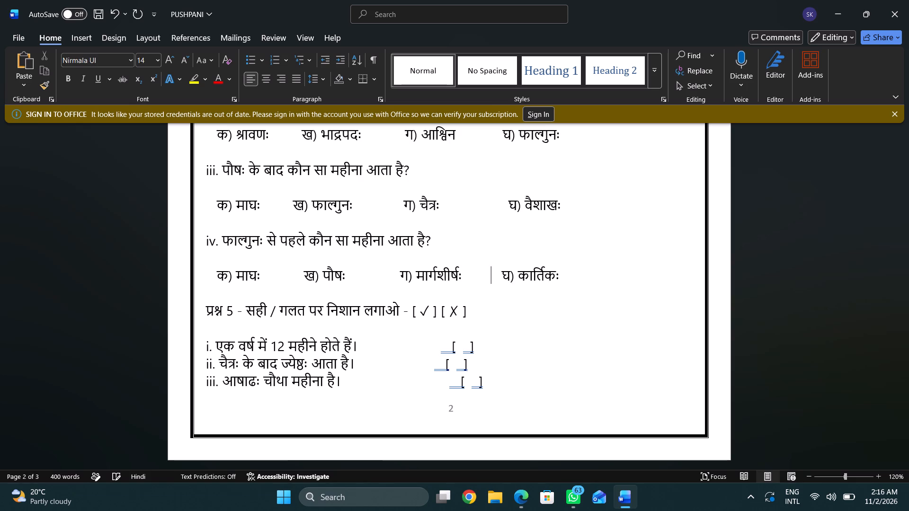
pyautogui.press('space')
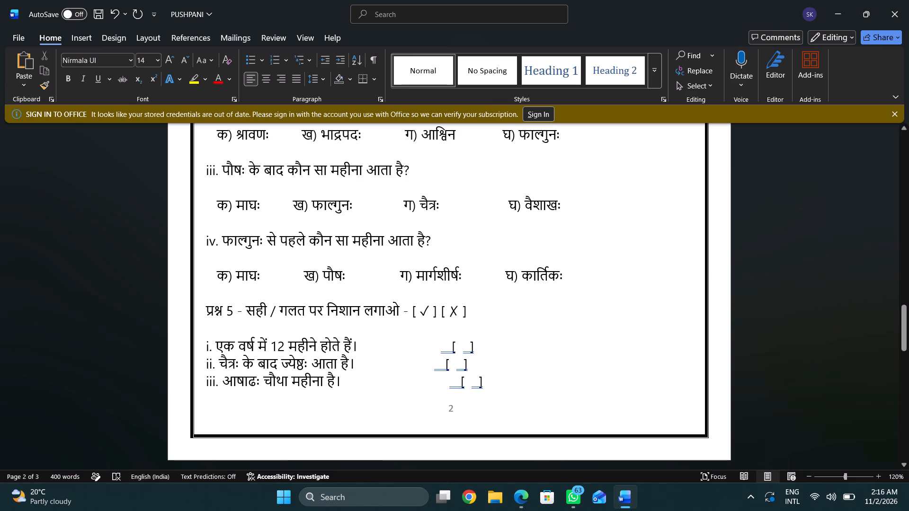
# Widen the answer brackets beside प्रश्न 5's statement i. by adding eight spaces inside them.
pyautogui.click(464, 347)
pyautogui.press('space')
pyautogui.press('space')
pyautogui.press('space')
pyautogui.press('space')
pyautogui.press('space')
pyautogui.press('space')
pyautogui.press('space')
pyautogui.press('space')
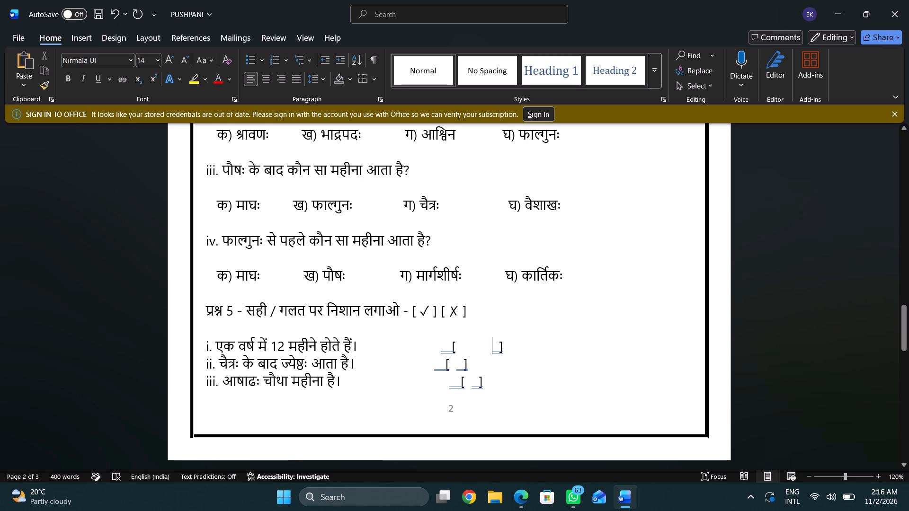
# Widen the answer brackets beside प्रश्न 5's statement ii. with spaces until the closing bracket lines up below statement i.'s.
pyautogui.click(460, 366)
pyautogui.press('space')
pyautogui.press('space')
pyautogui.press('space')
pyautogui.press('space')
pyautogui.press('space')
pyautogui.press('space')
pyautogui.press('space')
pyautogui.press('space')
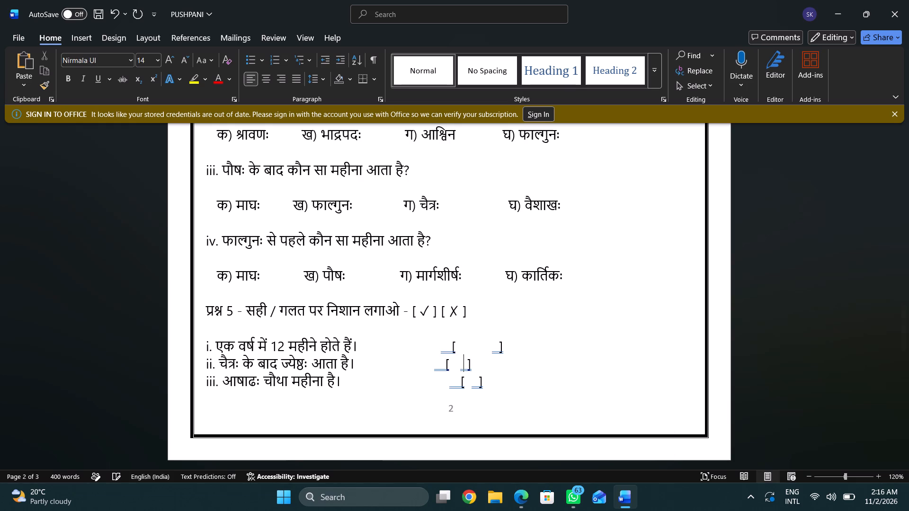
pyautogui.press('space')
pyautogui.press('space')
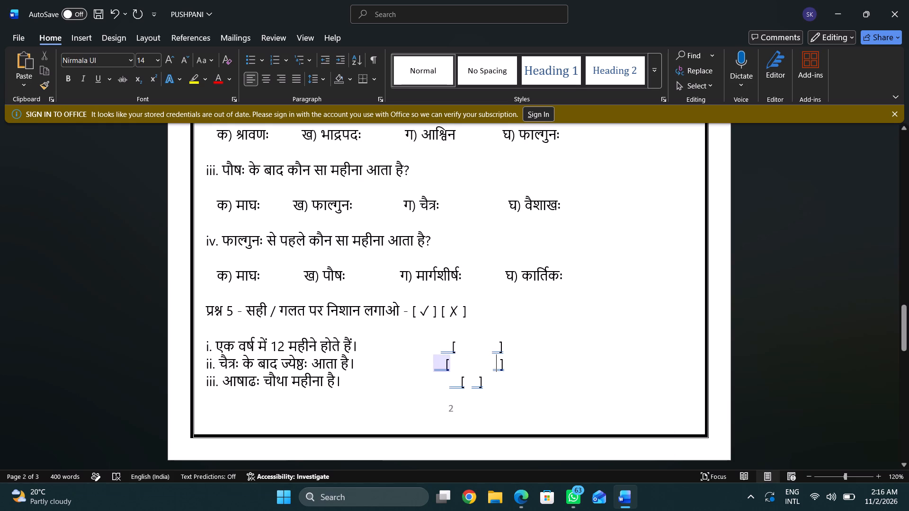
# Shift statement ii.'s opening bracket one space toward alignment with statement i.'s and remove one space inside the brackets.
pyautogui.click(438, 370)
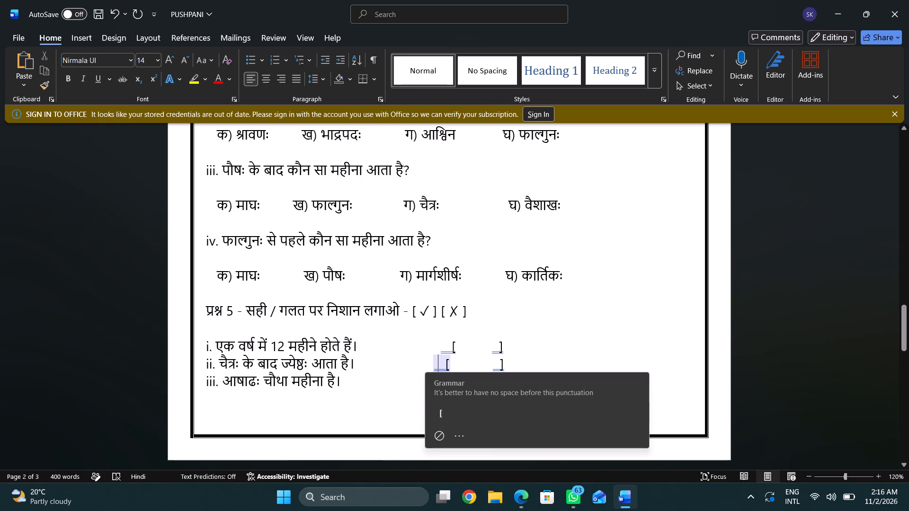
pyautogui.press('BackSpace')
pyautogui.press('space')
pyautogui.press('space')
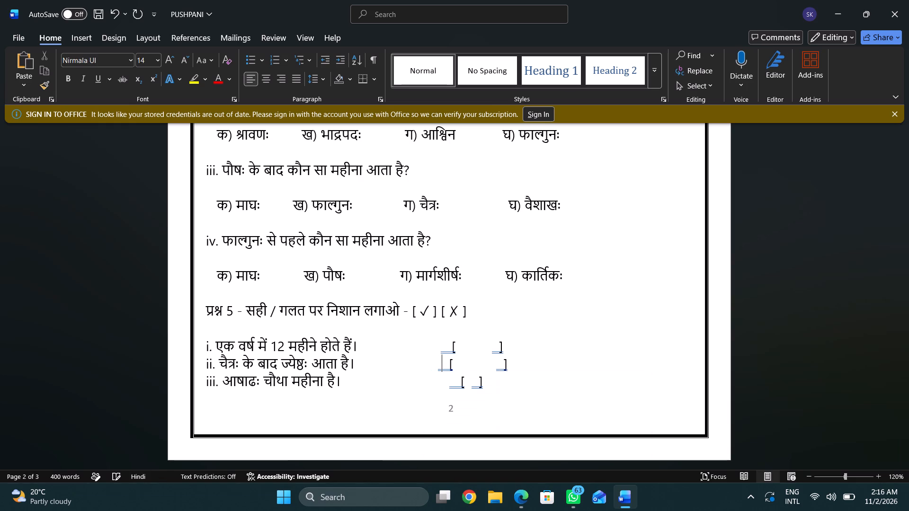
pyautogui.click(491, 365)
pyautogui.press('BackSpace')
# Remove three spaces before statement iii.'s answer brackets and add nine inside them, lining both brackets up with statement ii.'s.
pyautogui.click(456, 382)
pyautogui.press('BackSpace')
pyautogui.press('BackSpace')
pyautogui.press('BackSpace')
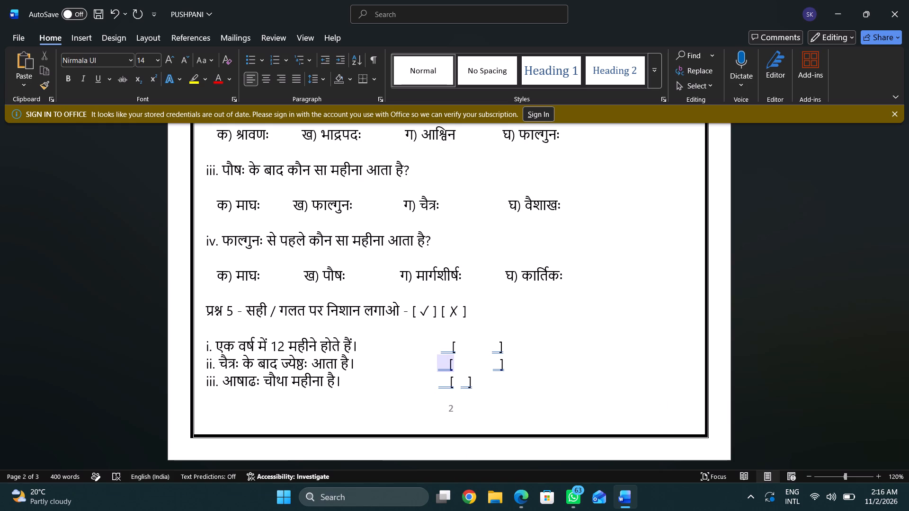
pyautogui.click(461, 382)
pyautogui.press('space')
pyautogui.press('space')
pyautogui.press('space')
pyautogui.press('space')
pyautogui.press('space')
pyautogui.press('space')
pyautogui.press('space')
pyautogui.press('space')
pyautogui.press('space')
# Fine-tune the answer brackets of प्रश्न 5's statements i., ii. and iii. with single spaces so they line up vertically.
pyautogui.click(439, 370)
pyautogui.press('space')
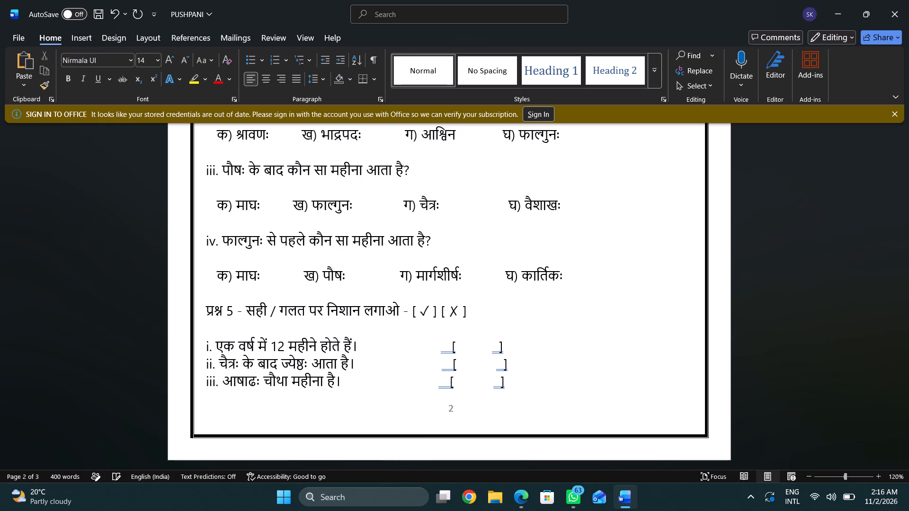
pyautogui.click(445, 378)
pyautogui.press('space')
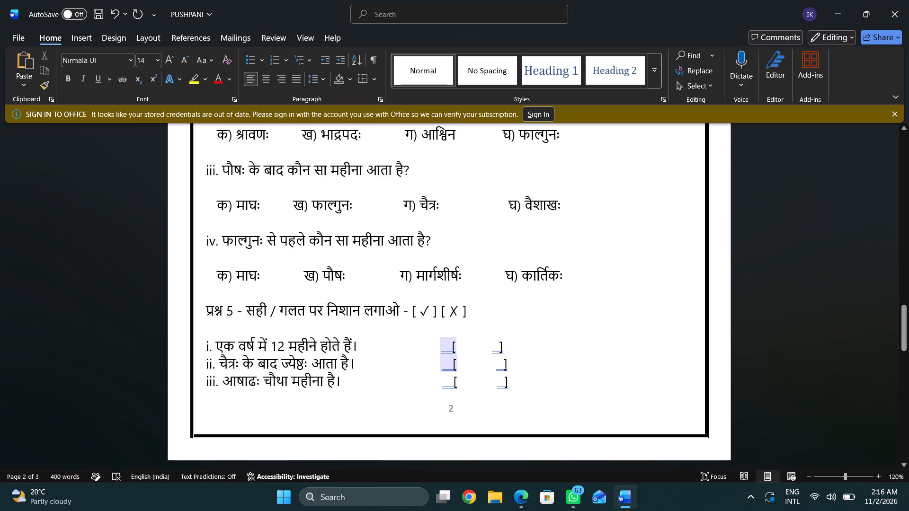
pyautogui.press('space')
pyautogui.press('BackSpace')
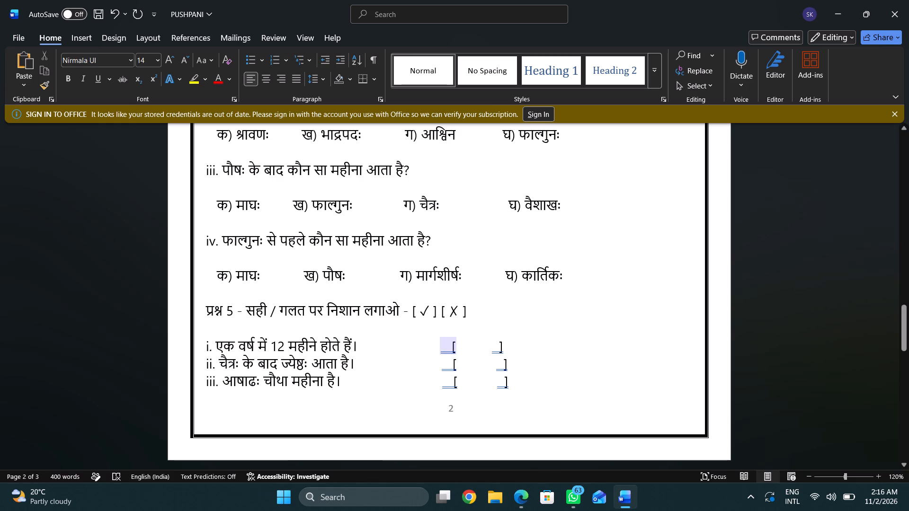
pyautogui.click(446, 348)
pyautogui.press('space')
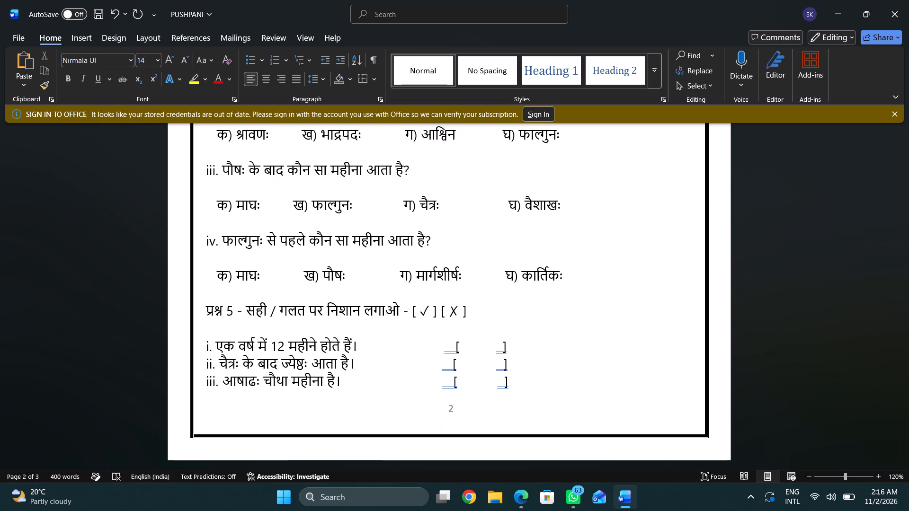
pyautogui.press('BackSpace')
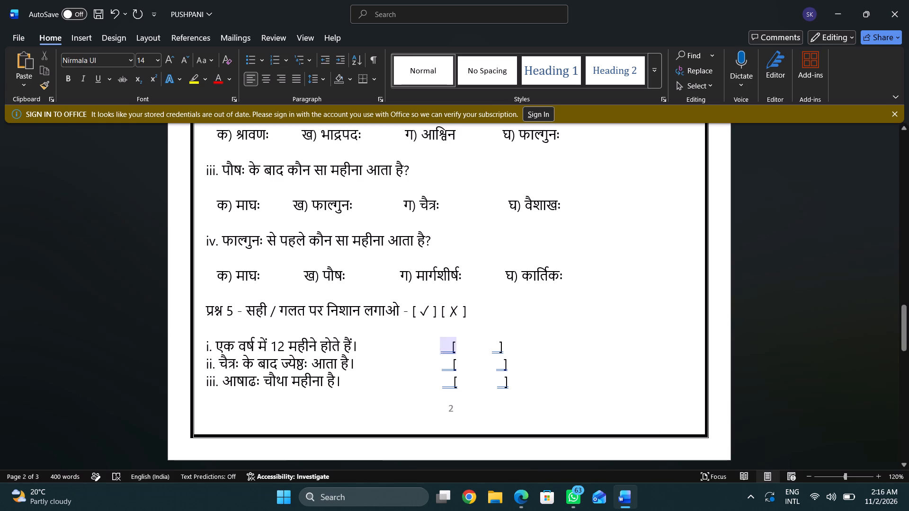
pyautogui.click(493, 346)
pyautogui.press('space')
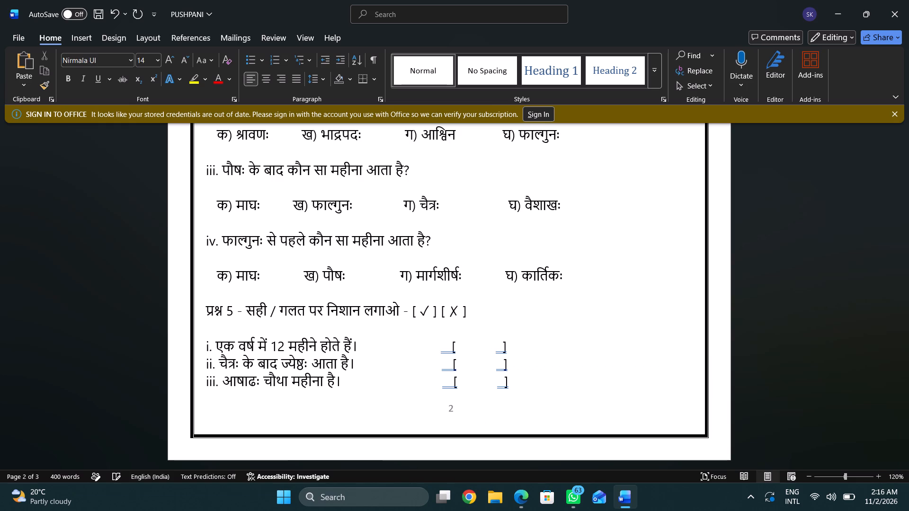
# Review the worksheet's layout across all pages, from the matching question to the end of the answer key.
pyautogui.scroll(-1, 493, 346)
pyautogui.scroll(1, 493, 346)
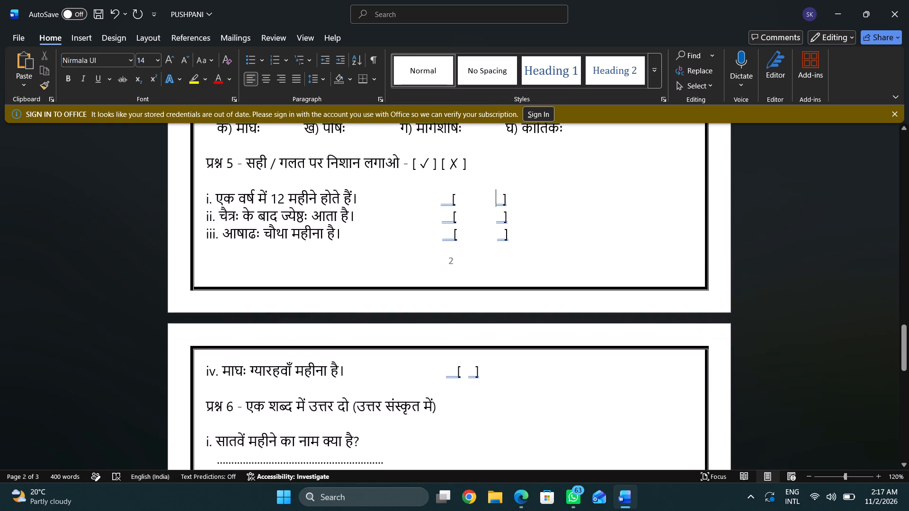
pyautogui.scroll(4, 493, 346)
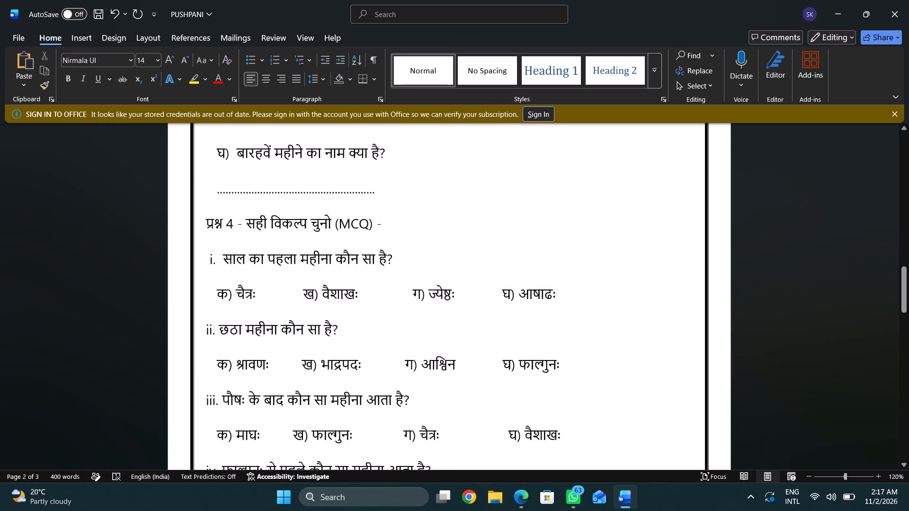
pyautogui.scroll(5, 493, 346)
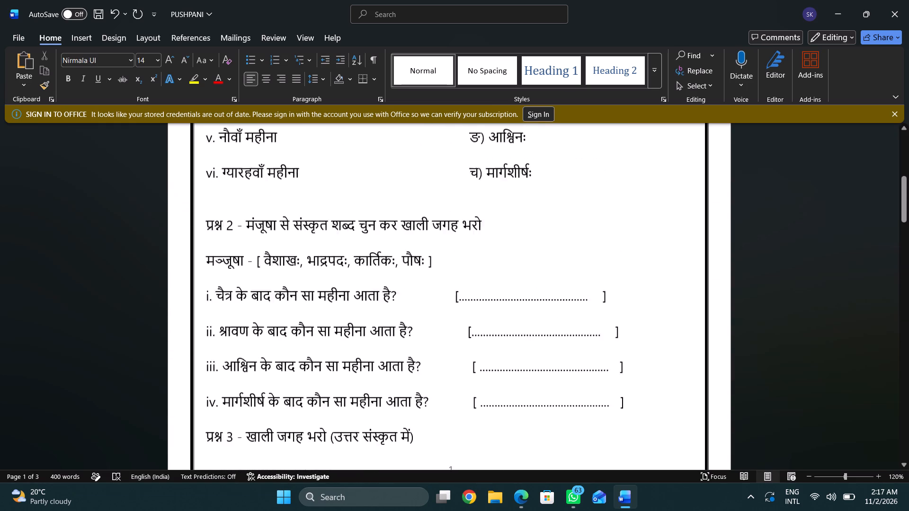
pyautogui.scroll(2, 493, 346)
pyautogui.scroll(-3, 493, 346)
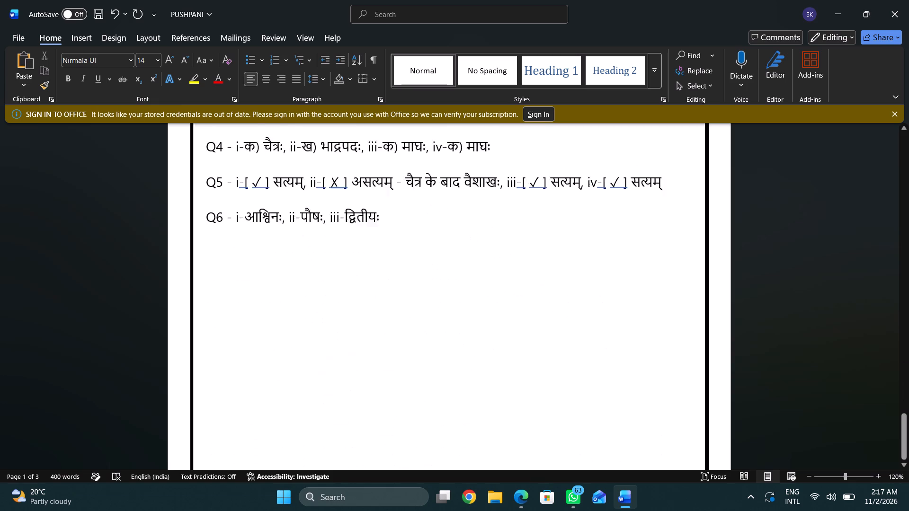
pyautogui.scroll(-1, 493, 346)
pyautogui.scroll(1, 493, 346)
pyautogui.scroll(-1, 493, 346)
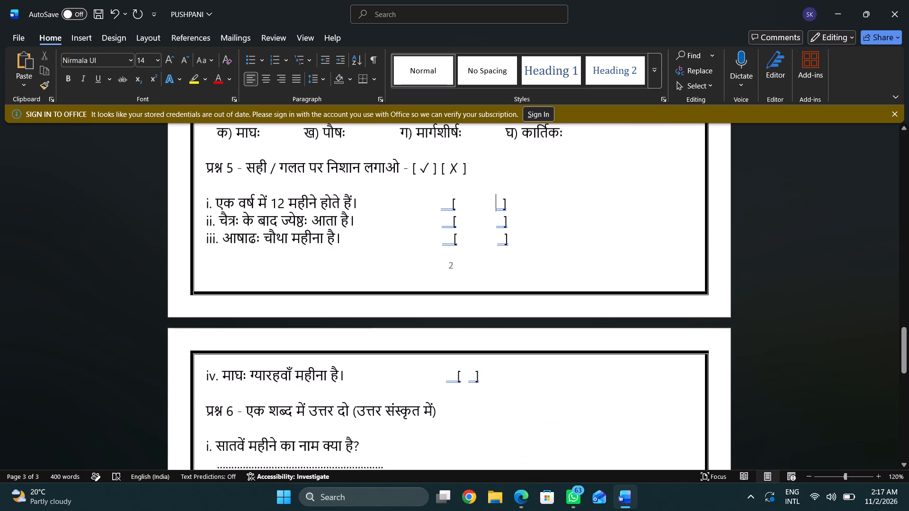
# Delete the teacher's answer key, from the उत्तरमाला - शिक्षक के लिए heading through the Q6 answers.
pyautogui.scroll(-4, 493, 346)
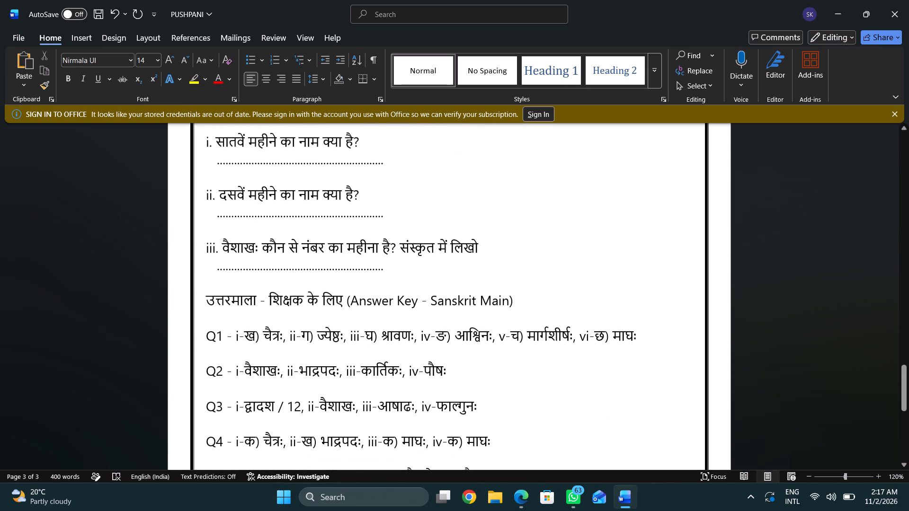
pyautogui.scroll(-2, 493, 346)
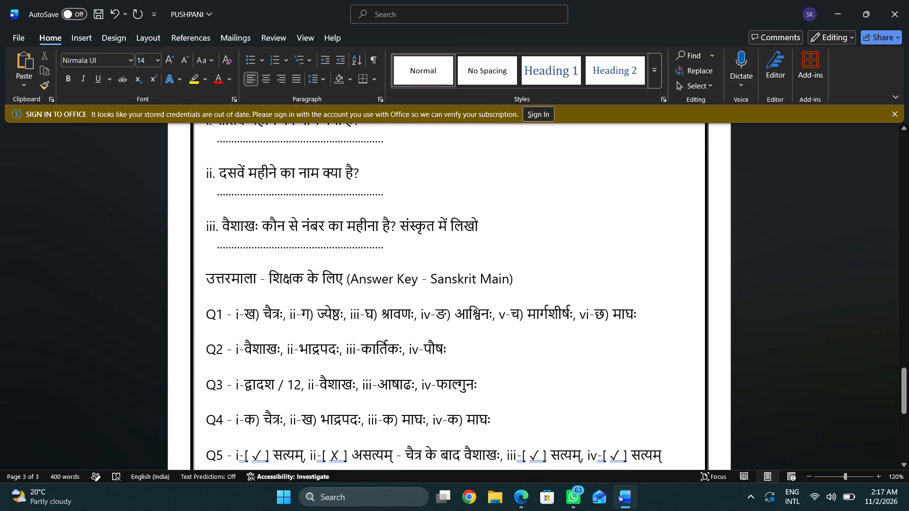
pyautogui.moveTo(209, 273); pyautogui.dragTo(346, 449)
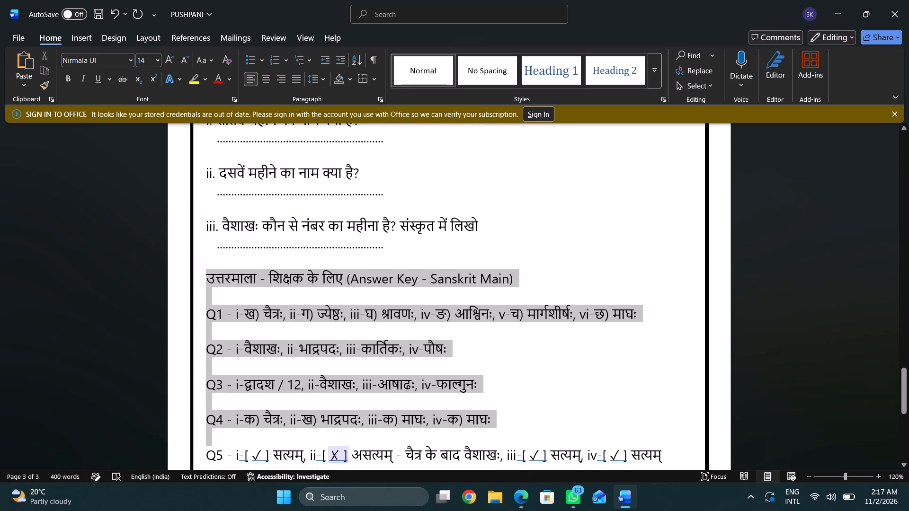
pyautogui.moveTo(346, 449); pyautogui.dragTo(377, 490)
pyautogui.press('BackSpace')
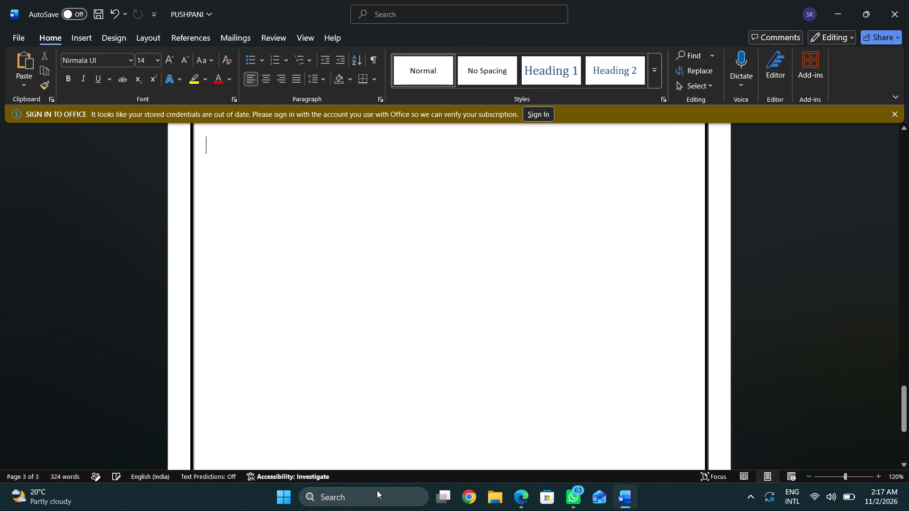
# Delete the whole प्रश्न 6 section, from its heading through the answer line of question iii.
pyautogui.scroll(4, 377, 490)
pyautogui.scroll(3, 404, 305)
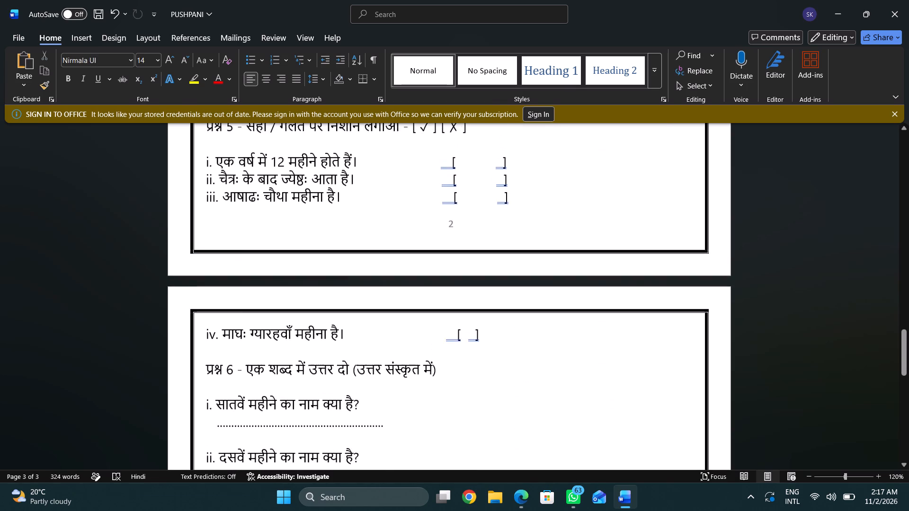
pyautogui.scroll(-1, 404, 305)
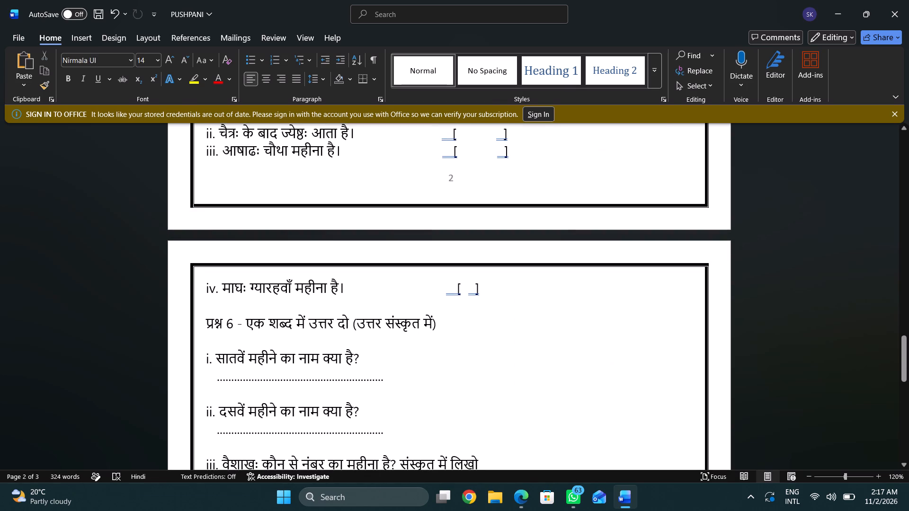
pyautogui.moveTo(202, 315); pyautogui.dragTo(379, 382)
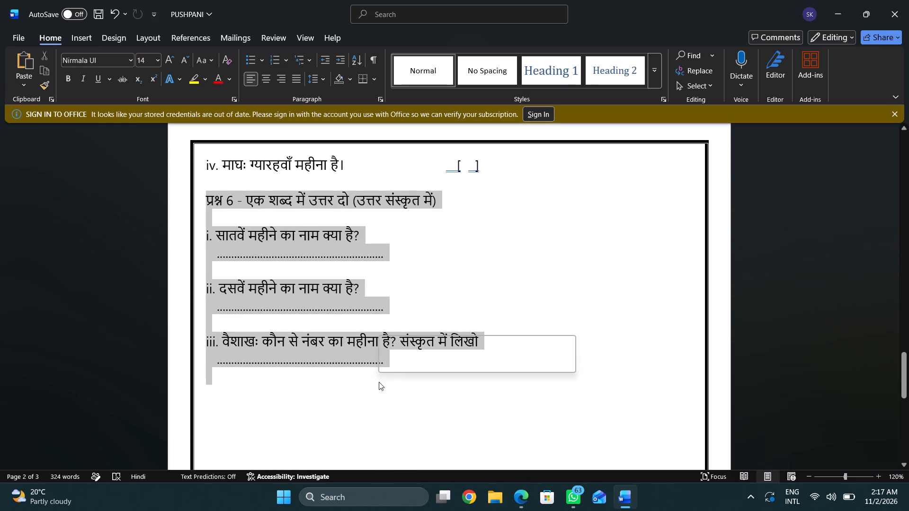
pyautogui.press('BackSpace')
# Remove the blank line between the प्रश्न 5 heading and statement i.
pyautogui.scroll(1, 379, 384)
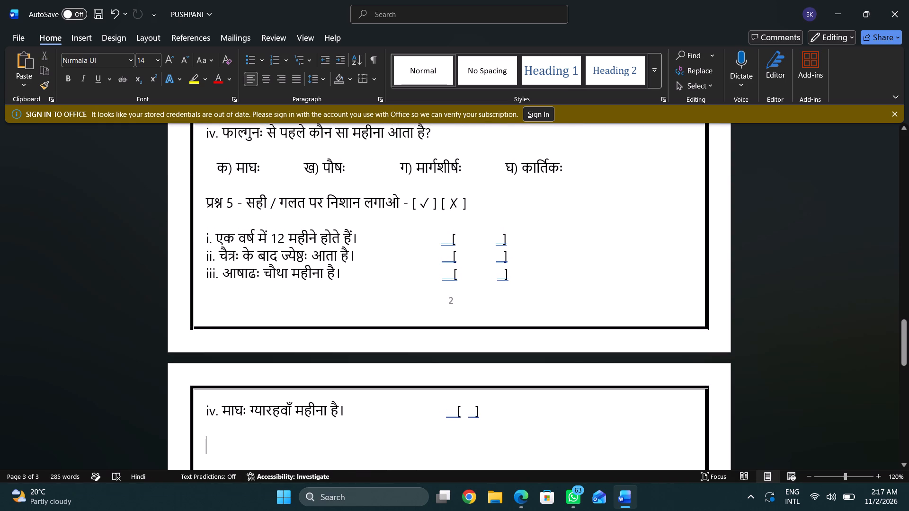
pyautogui.scroll(1, 379, 387)
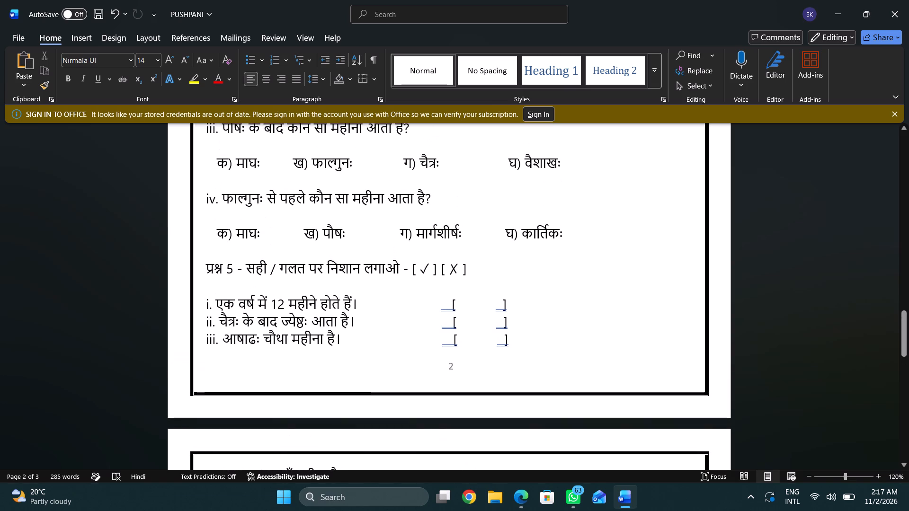
pyautogui.click(202, 298)
pyautogui.press('BackSpace')
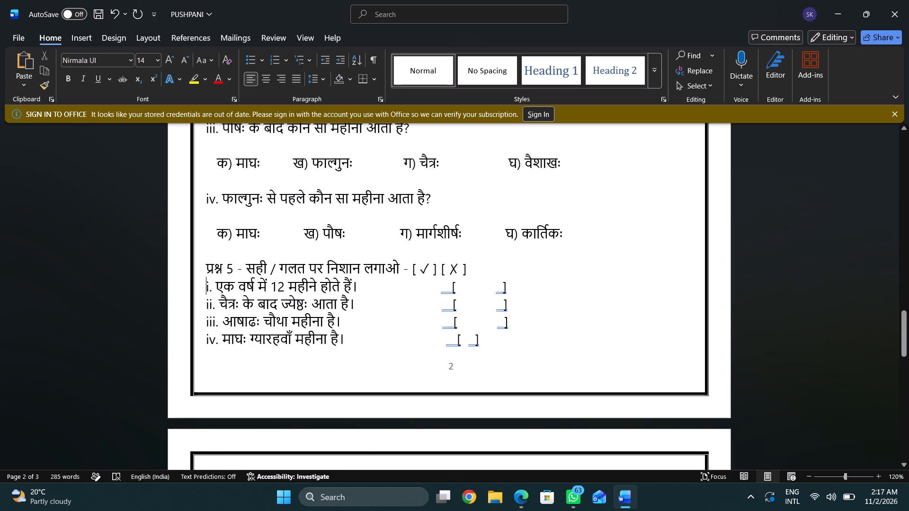
# Make the प्रश्न 5 heading bold, including its [ ✓ ] [ X ] marks.
pyautogui.moveTo(199, 267); pyautogui.dragTo(483, 249)
pyautogui.moveTo(483, 249); pyautogui.dragTo(490, 275)
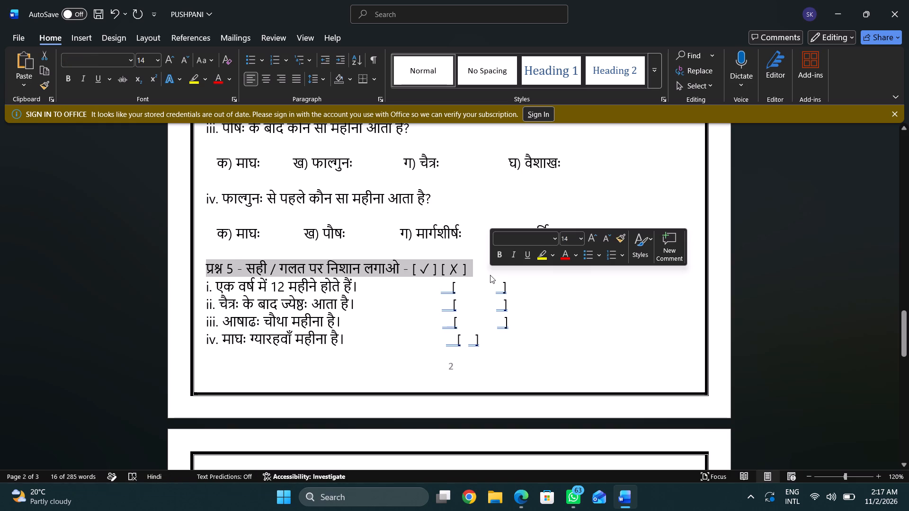
pyautogui.click(500, 253)
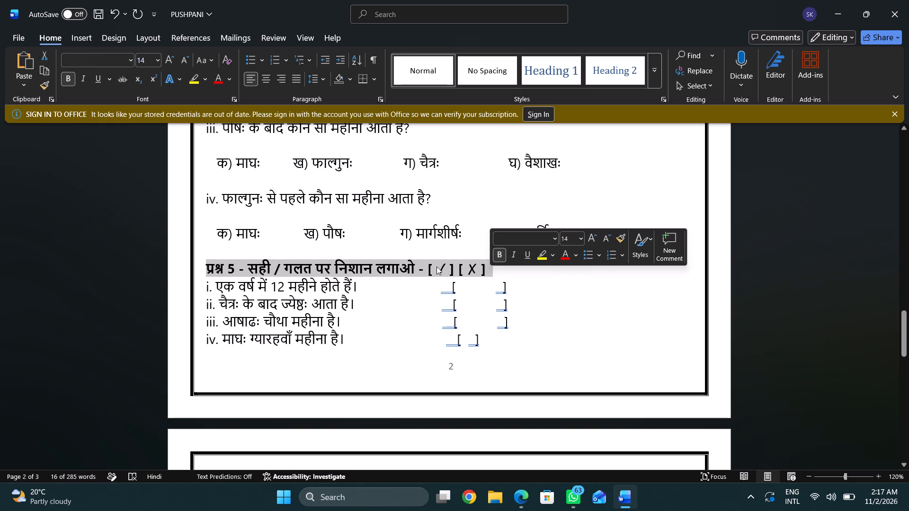
# Insert spaces before the [ ✓ ] [ X ] marks in the प्रश्न 5 heading, shifting them to the end of that line.
pyautogui.click(436, 266)
pyautogui.click(425, 265)
pyautogui.press('space')
pyautogui.press('space')
pyautogui.press('space')
pyautogui.press('space')
pyautogui.press('space')
pyautogui.press('space')
pyautogui.press('space')
pyautogui.press('space')
pyautogui.press('space')
pyautogui.press('space')
pyautogui.press('space')
pyautogui.press('space')
pyautogui.press('space')
pyautogui.press('space')
pyautogui.press('space')
pyautogui.press('space')
pyautogui.press('space')
pyautogui.press('space')
pyautogui.press('space')
pyautogui.press('space')
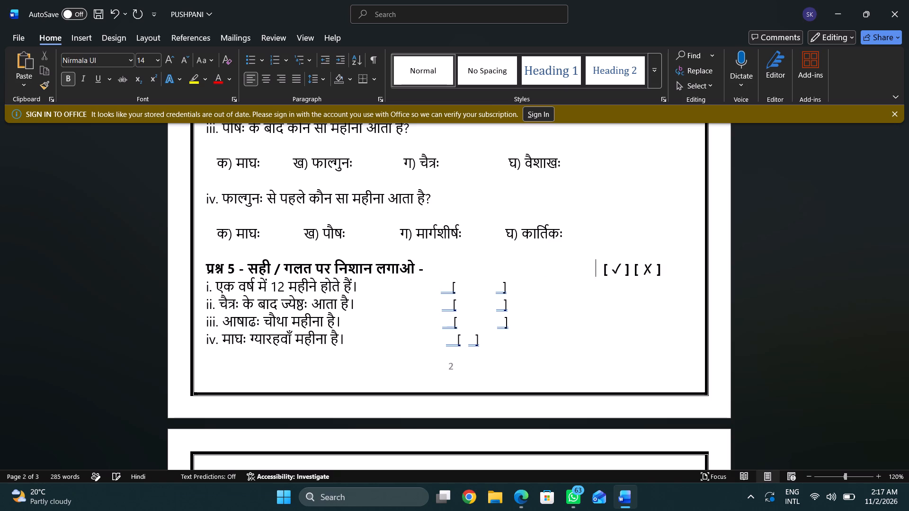
pyautogui.press('space')
pyautogui.press('space')
pyautogui.press('space')
pyautogui.press('space')
pyautogui.press('space')
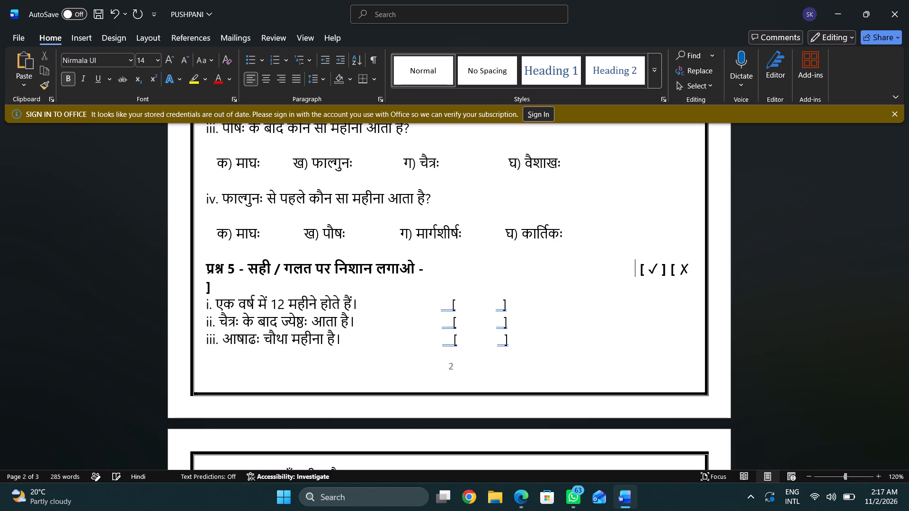
pyautogui.press('BackSpace')
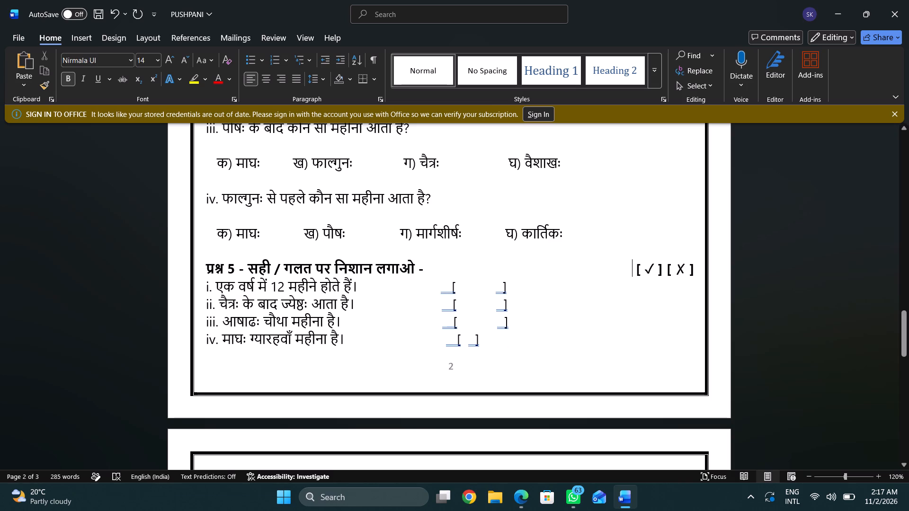
# Add spaces before statement i.'s answer brackets so they sit under the heading's [ ✓ ] [ X ] marks.
pyautogui.click(431, 285)
pyautogui.press('space')
pyautogui.press('space')
pyautogui.press('space')
pyautogui.press('space')
pyautogui.press('space')
pyautogui.press('space')
pyautogui.press('space')
pyautogui.press('space')
pyautogui.press('space')
pyautogui.press('space')
pyautogui.press('space')
pyautogui.press('space')
pyautogui.press('space')
pyautogui.press('space')
pyautogui.press('space')
pyautogui.press('space')
pyautogui.press('space')
pyautogui.press('space')
pyautogui.press('space')
pyautogui.press('space')
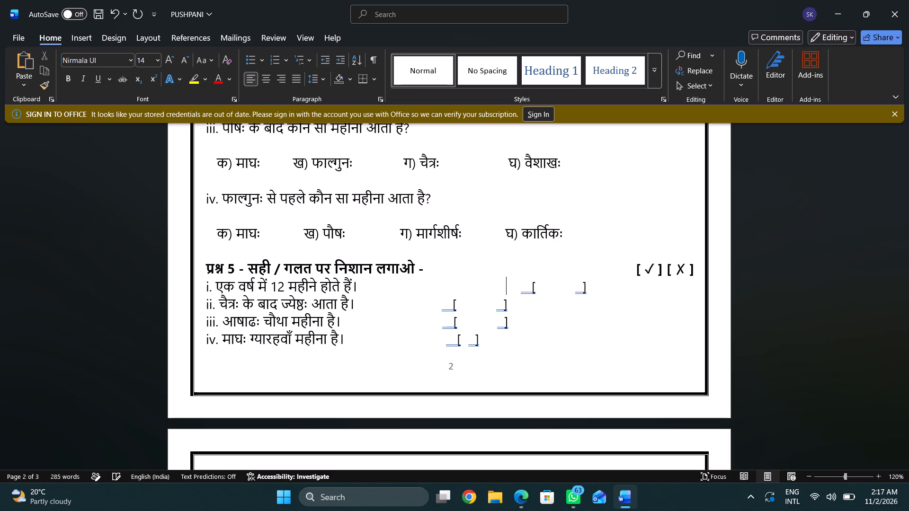
pyautogui.press('space')
pyautogui.press('space')
# Add spaces before statement ii.'s answer brackets so they line up under statement i.'s.
pyautogui.click(428, 312)
pyautogui.press('space')
pyautogui.press('space')
pyautogui.press('space')
pyautogui.press('space')
pyautogui.press('space')
pyautogui.press('space')
pyautogui.press('space')
pyautogui.press('space')
pyautogui.press('space')
pyautogui.press('space')
pyautogui.press('space')
pyautogui.press('space')
pyautogui.press('space')
pyautogui.press('space')
pyautogui.press('space')
pyautogui.press('space')
pyautogui.press('space')
pyautogui.press('space')
pyautogui.press('space')
pyautogui.press('space')
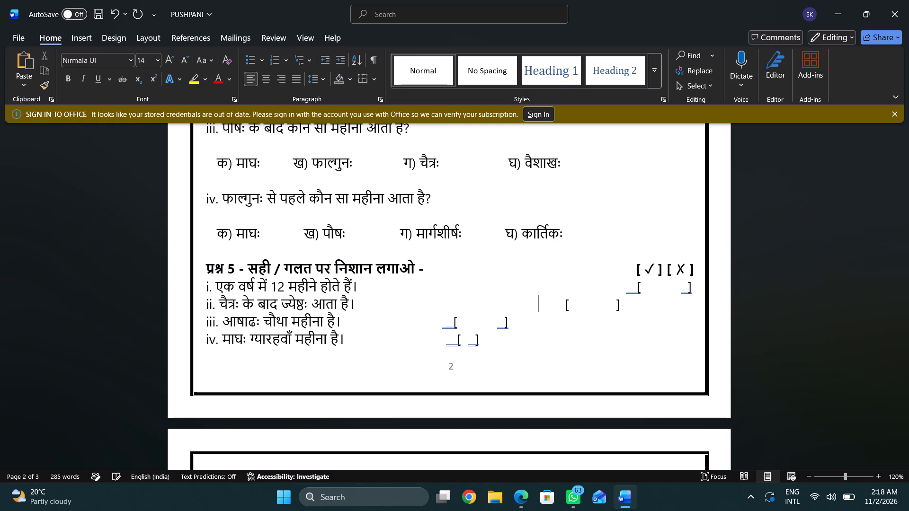
pyautogui.press('space')
pyautogui.press('space')
pyautogui.press('space')
pyautogui.press('space')
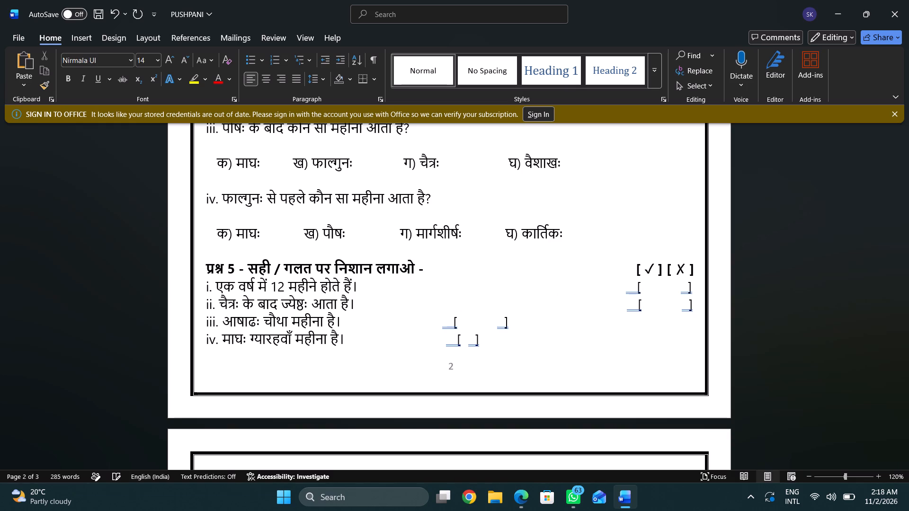
# Adjust the spaces before statement iii.'s answer brackets so they line up under statement ii.'s on one line.
pyautogui.click(422, 319)
pyautogui.press('space')
pyautogui.press('space')
pyautogui.press('space')
pyautogui.press('space')
pyautogui.press('space')
pyautogui.press('space')
pyautogui.press('space')
pyautogui.press('space')
pyautogui.press('space')
pyautogui.press('space')
pyautogui.press('space')
pyautogui.press('space')
pyautogui.press('space')
pyautogui.press('space')
pyautogui.press('space')
pyautogui.press('space')
pyautogui.press('space')
pyautogui.press('space')
pyautogui.press('space')
pyautogui.press('space')
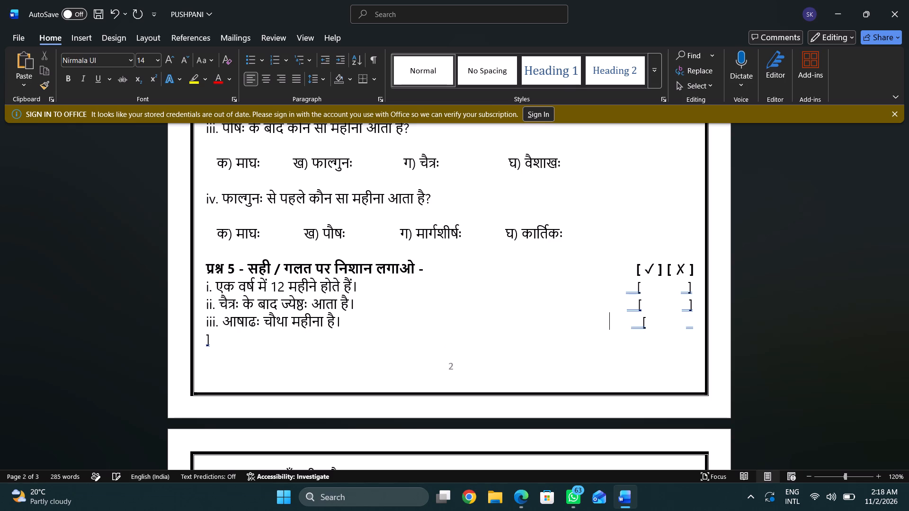
pyautogui.press('BackSpace')
pyautogui.press('BackSpace')
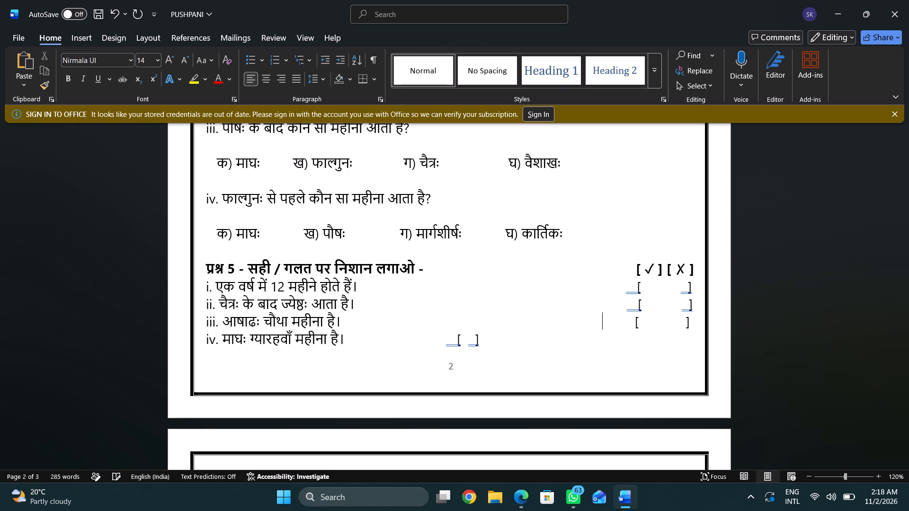
pyautogui.press('space')
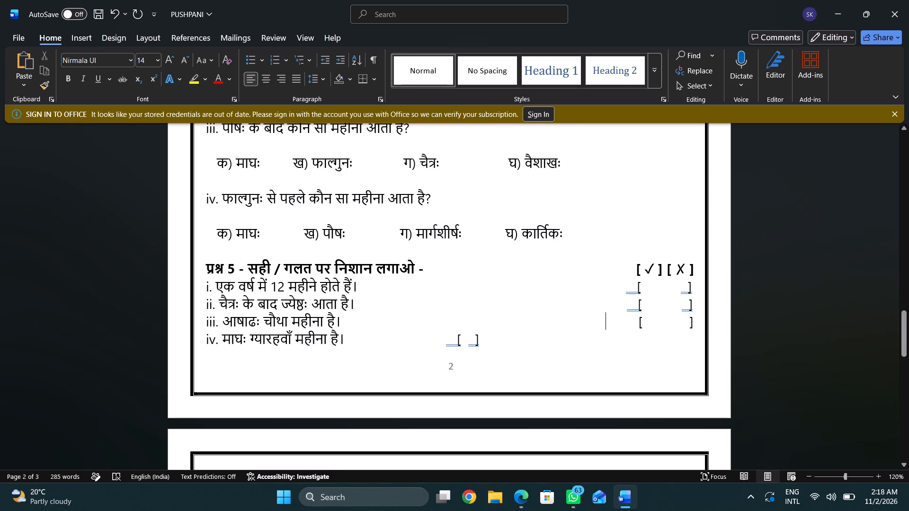
# Delete the narrow answer brackets after statement iv. माघः ग्यारहवाँ महीना है।.
pyautogui.click(433, 344)
pyautogui.press('space')
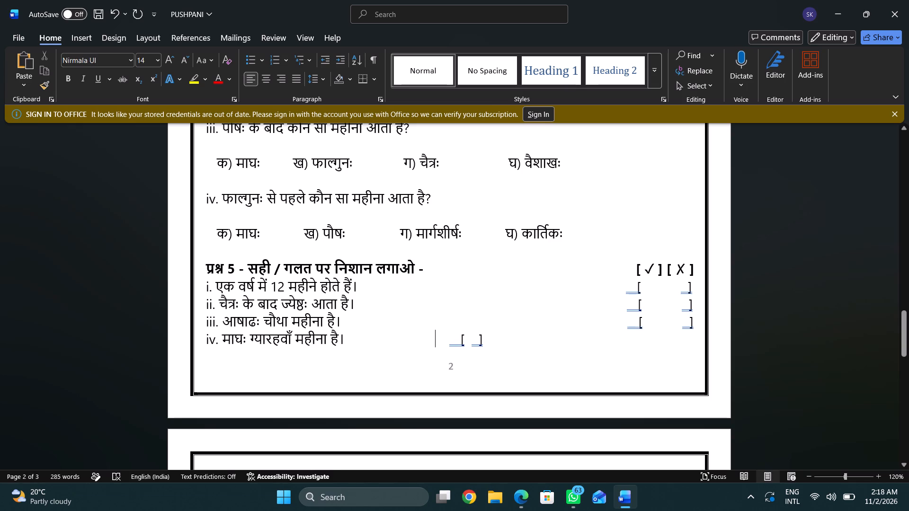
pyautogui.doubleClick(490, 341)
pyautogui.press('\\')
pyautogui.press('BackSpace')
pyautogui.press('BackSpace')
pyautogui.press('BackSpace')
pyautogui.press('BackSpace')
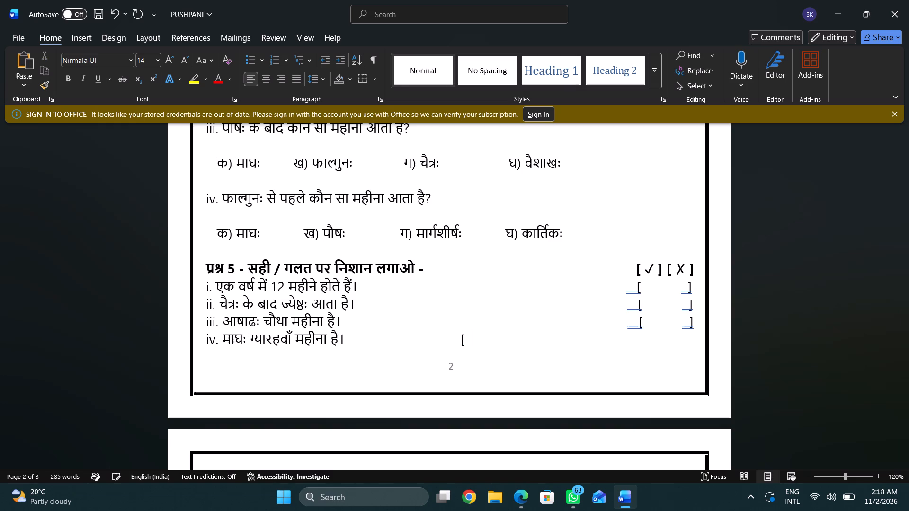
pyautogui.press('BackSpace')
pyautogui.press('BackSpace')
pyautogui.press('BackSpace')
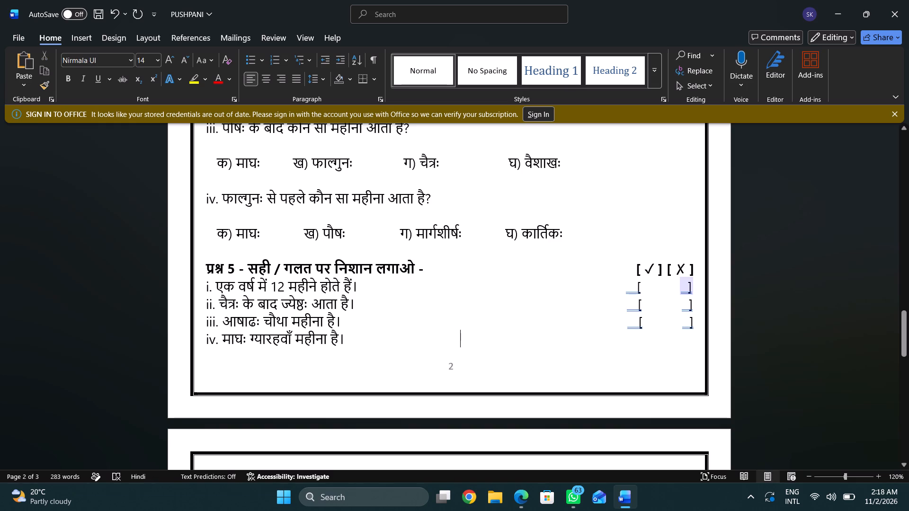
# Replace statement ii.'s answer brackets with a copy of statement i.'s, adjusting the spaces before them to align the two.
pyautogui.moveTo(695, 289); pyautogui.dragTo(642, 292)
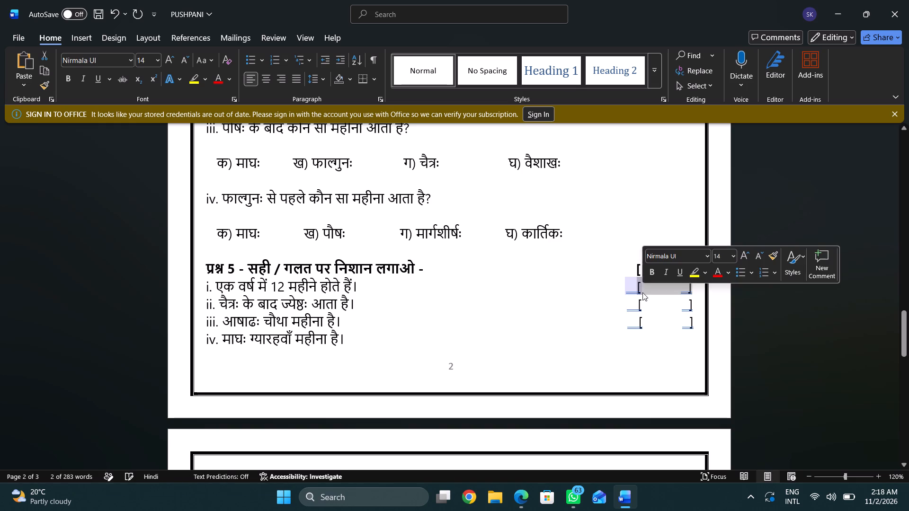
pyautogui.hotkey('ctrl', 'c')
pyautogui.click(691, 299)
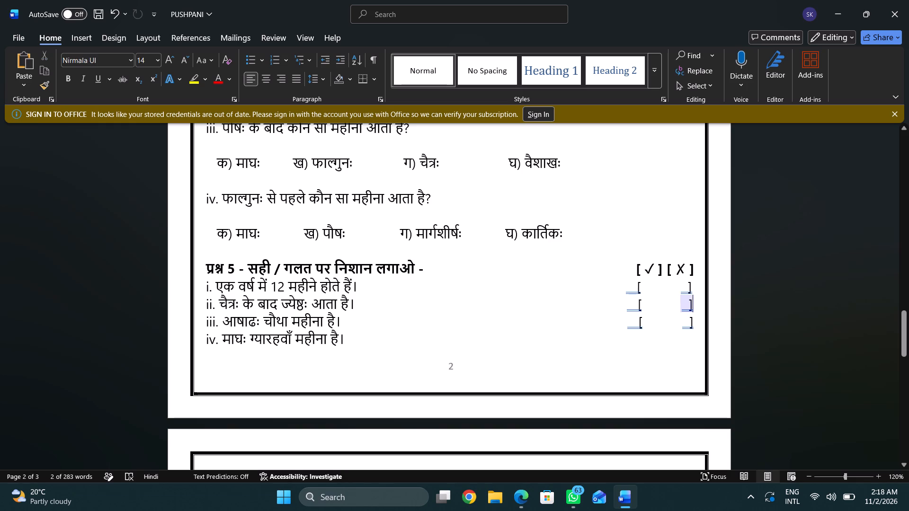
pyautogui.press('BackSpace')
pyautogui.press('BackSpace')
pyautogui.press('BackSpace')
pyautogui.press('BackSpace')
pyautogui.press('BackSpace')
pyautogui.press('BackSpace')
pyautogui.press('BackSpace')
pyautogui.press('BackSpace')
pyautogui.press('BackSpace')
pyautogui.press('BackSpace')
pyautogui.press('BackSpace')
pyautogui.press('BackSpace')
pyautogui.press('BackSpace')
pyautogui.press('BackSpace')
pyautogui.press('BackSpace')
pyautogui.press('BackSpace')
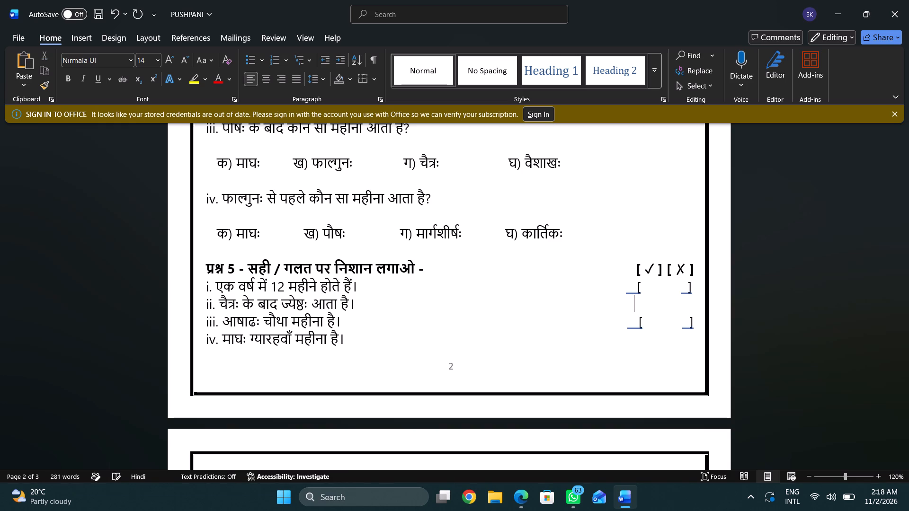
pyautogui.press('space')
pyautogui.press('space')
pyautogui.hotkey('ctrl', 'v')
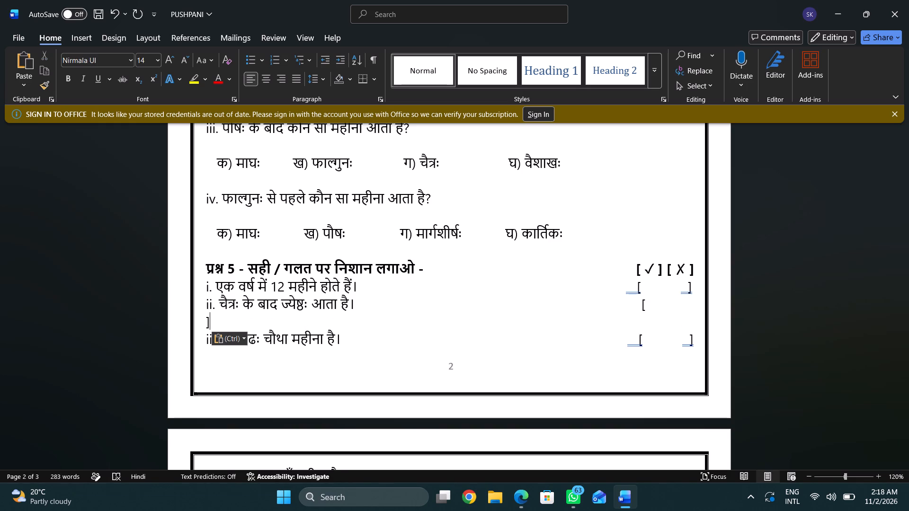
pyautogui.click(641, 303)
pyautogui.press('BackSpace')
pyautogui.press('BackSpace')
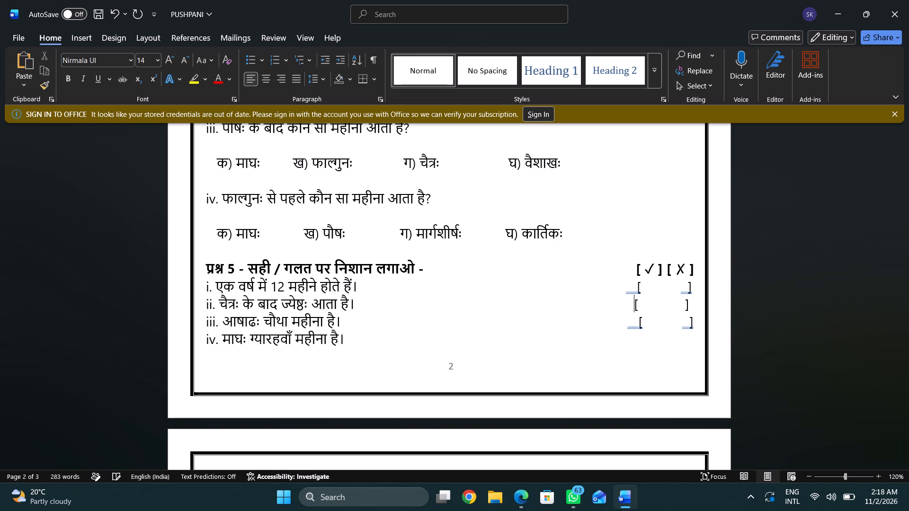
pyautogui.press('space')
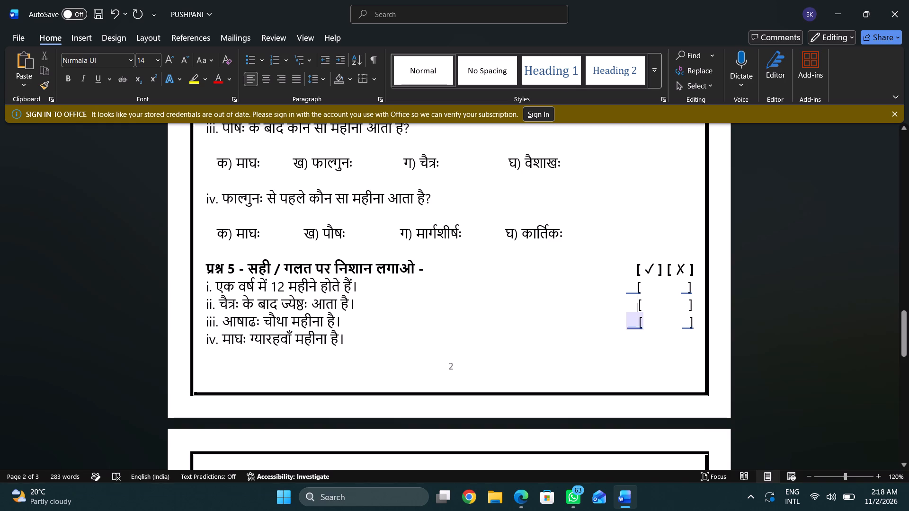
# Replace statement iii.'s answer brackets with a copy of statement i.'s, lined up under statement ii.'s and without extra brackets before statement iv.
pyautogui.click(637, 318)
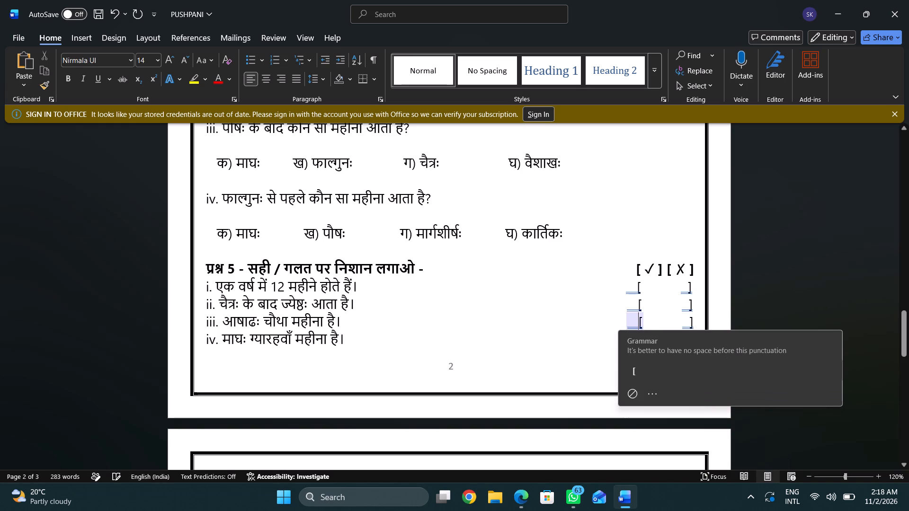
pyautogui.hotkey('ctrl', 'v')
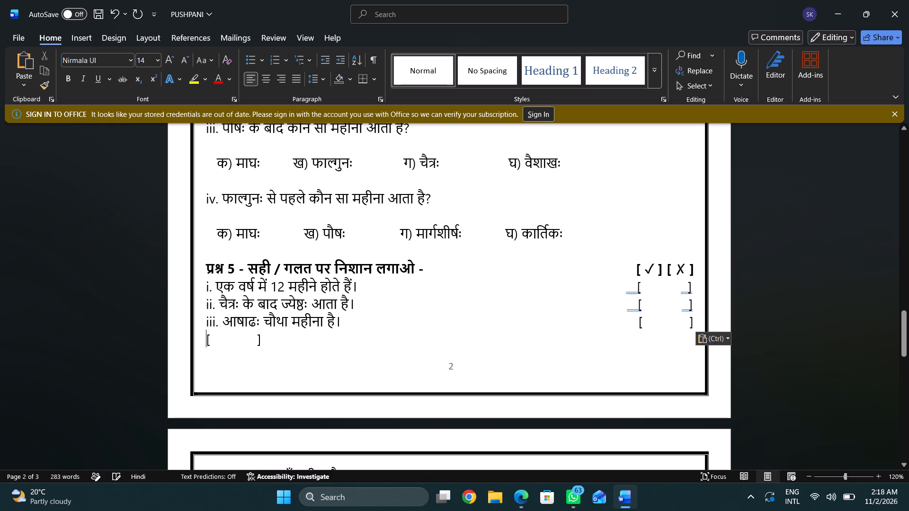
pyautogui.click(265, 338)
pyautogui.press('BackSpace')
pyautogui.press('BackSpace')
pyautogui.press('BackSpace')
pyautogui.press('BackSpace')
pyautogui.press('BackSpace')
pyautogui.press('BackSpace')
pyautogui.press('BackSpace')
pyautogui.press('BackSpace')
pyautogui.press('BackSpace')
pyautogui.press('BackSpace')
pyautogui.press('BackSpace')
pyautogui.press('BackSpace')
pyautogui.press('BackSpace')
pyautogui.press('BackSpace')
pyautogui.press('BackSpace')
pyautogui.press('BackSpace')
pyautogui.press('BackSpace')
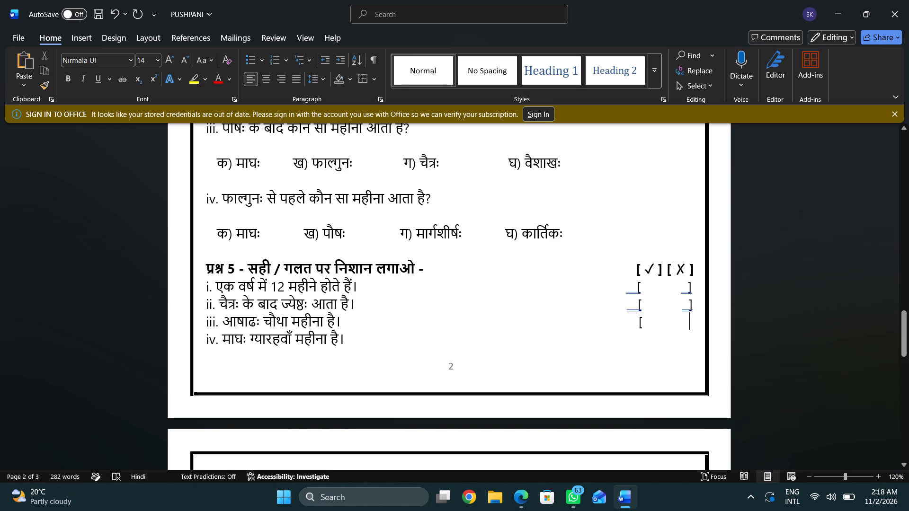
pyautogui.click(645, 319)
pyautogui.press('BackSpace')
pyautogui.press('BackSpace')
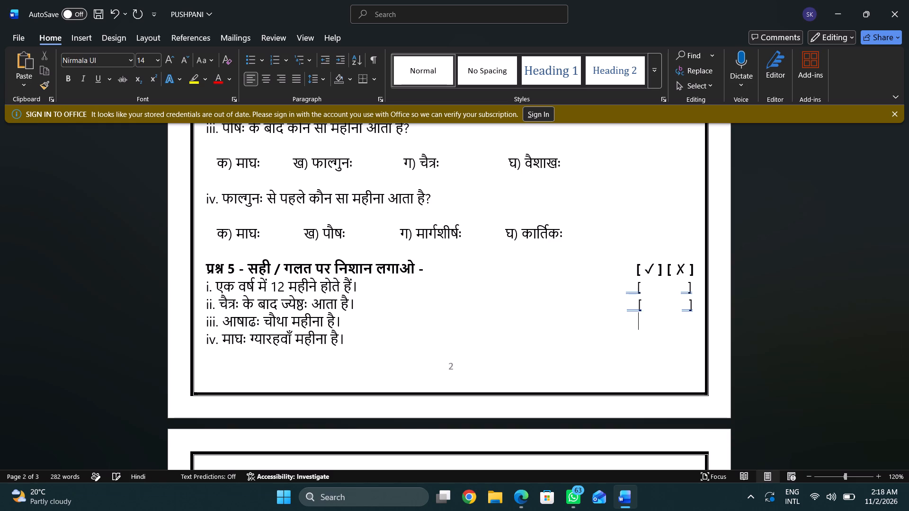
pyautogui.hotkey('ctrl', 'v')
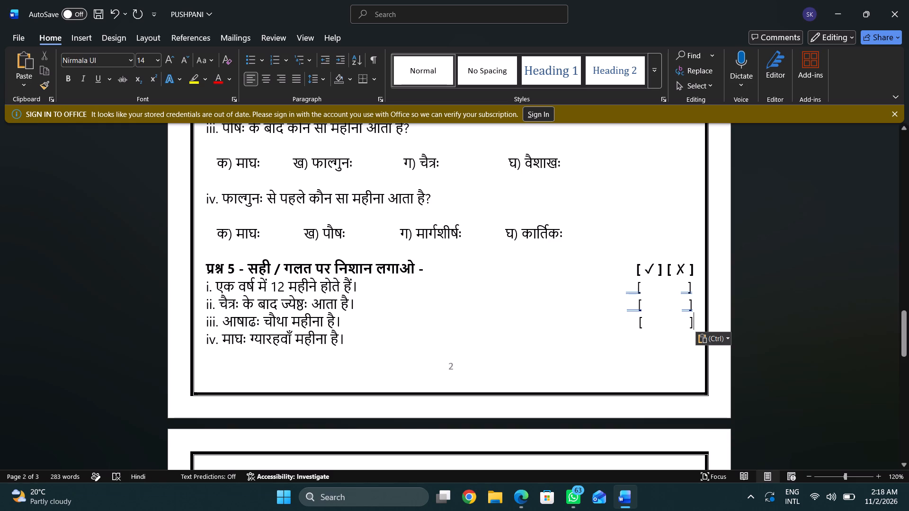
# Add spaces after statement iv. माघः ग्यारहवाँ महीना है। and paste a copy of the answer brackets aligned under statement iii.'s.
pyautogui.click(642, 332)
pyautogui.click(641, 335)
pyautogui.press('space')
pyautogui.press('space')
pyautogui.press('space')
pyautogui.press('space')
pyautogui.press('space')
pyautogui.press('space')
pyautogui.press('space')
pyautogui.press('space')
pyautogui.press('space')
pyautogui.press('space')
pyautogui.press('space')
pyautogui.press('space')
pyautogui.press('space')
pyautogui.press('space')
pyautogui.press('space')
pyautogui.press('space')
pyautogui.press('space')
pyautogui.press('space')
pyautogui.press('space')
pyautogui.press('space')
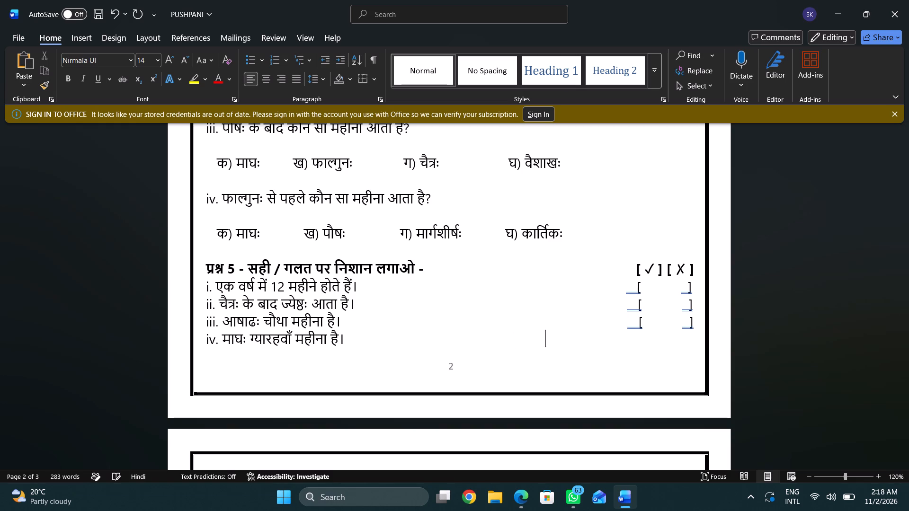
pyautogui.press('space')
pyautogui.press('space')
pyautogui.press('space')
pyautogui.hotkey('ctrl', 'v')
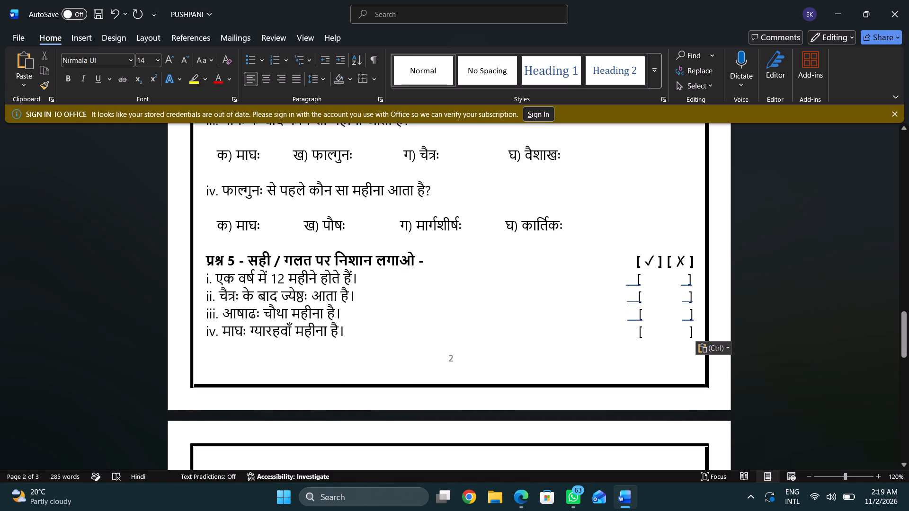
# Delete the empty paragraphs after प्रश्न 5 to remove the blank third page.
pyautogui.scroll(1, 641, 335)
pyautogui.scroll(-1, 641, 335)
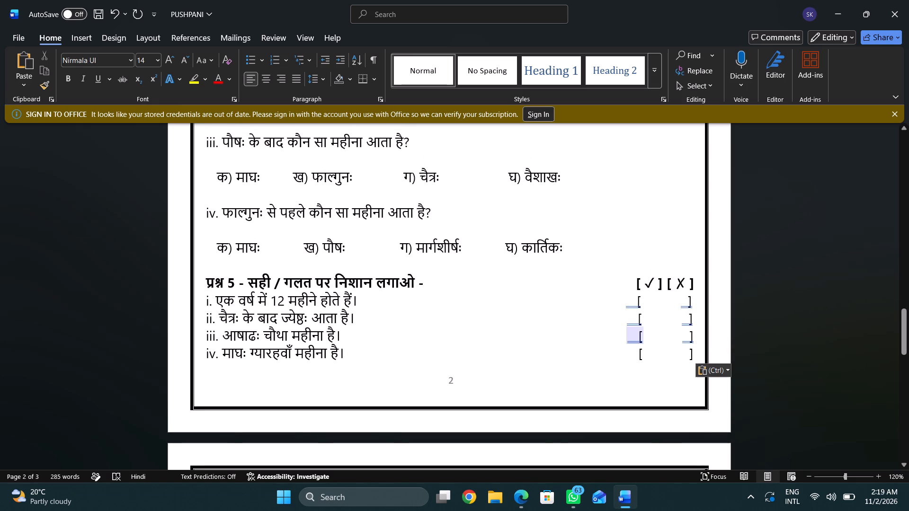
pyautogui.scroll(-2, 641, 335)
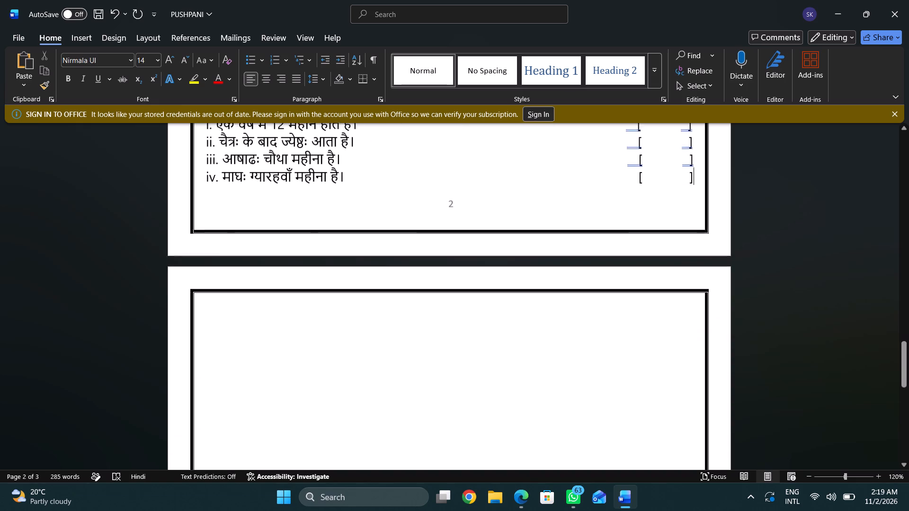
pyautogui.scroll(-1, 641, 335)
pyautogui.click(390, 373)
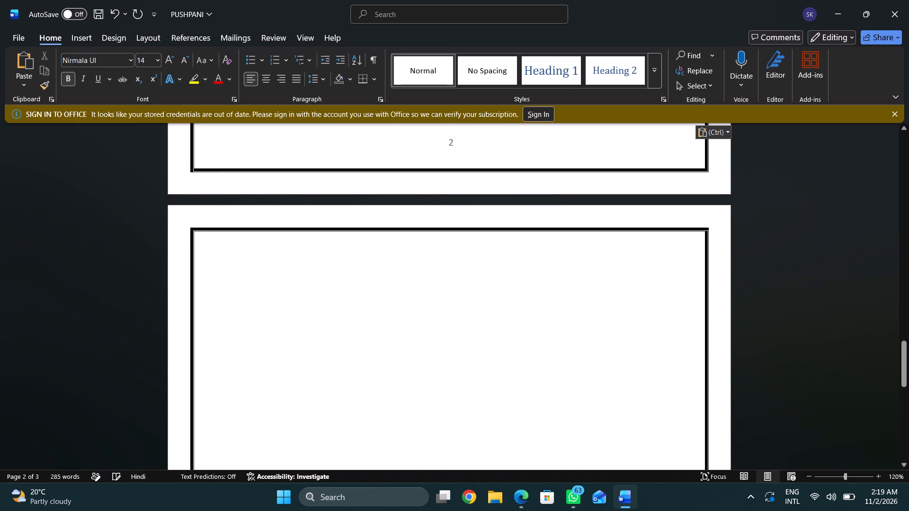
pyautogui.click(205, 242)
pyautogui.press('BackSpace')
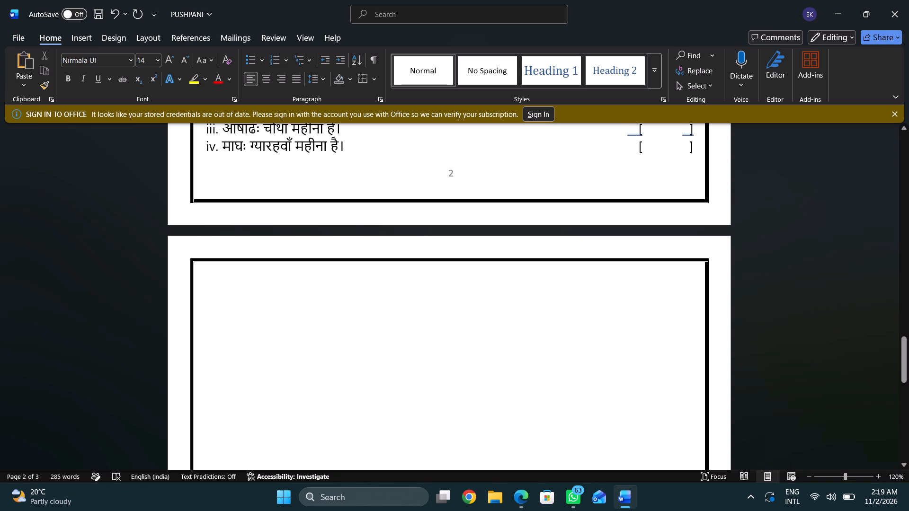
pyautogui.click(211, 310)
pyautogui.press('BackSpace')
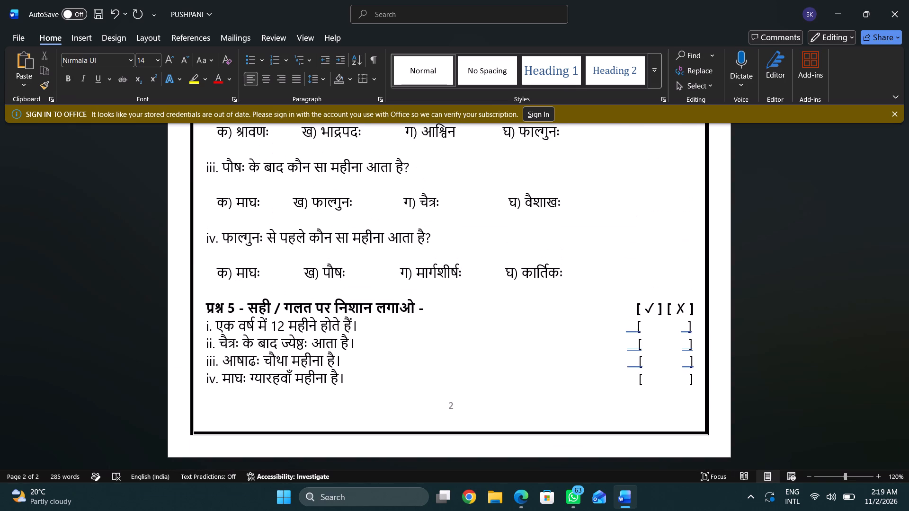
pyautogui.scroll(1, 211, 310)
pyautogui.scroll(1, 300, 288)
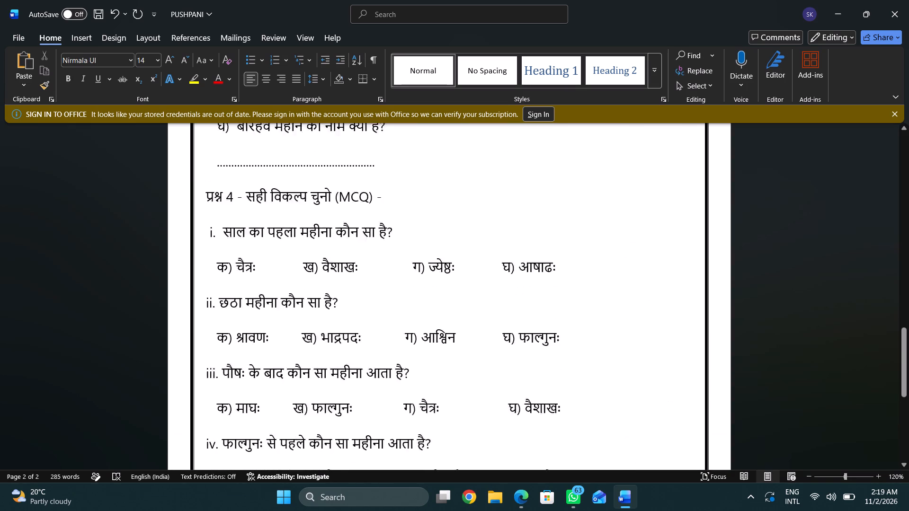
pyautogui.scroll(4, 300, 288)
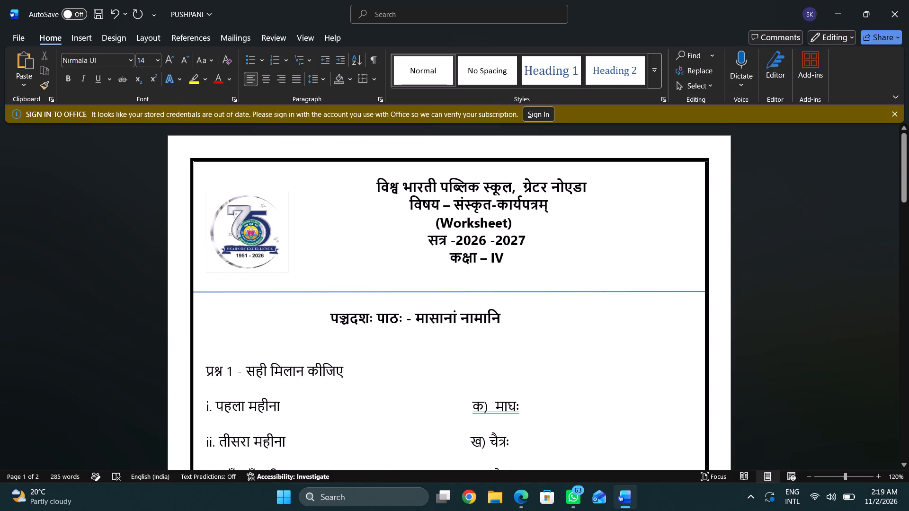
pyautogui.hotkey('ctrl', 'p')
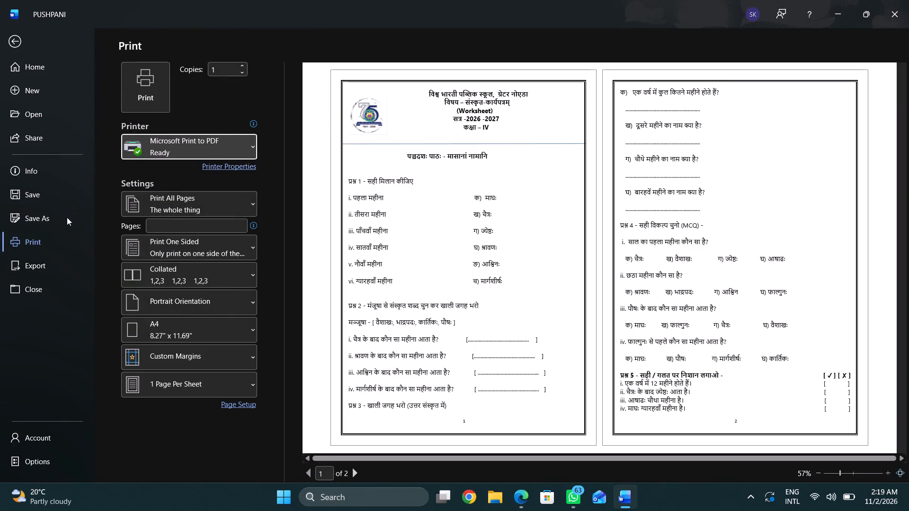
pyautogui.click(67, 217)
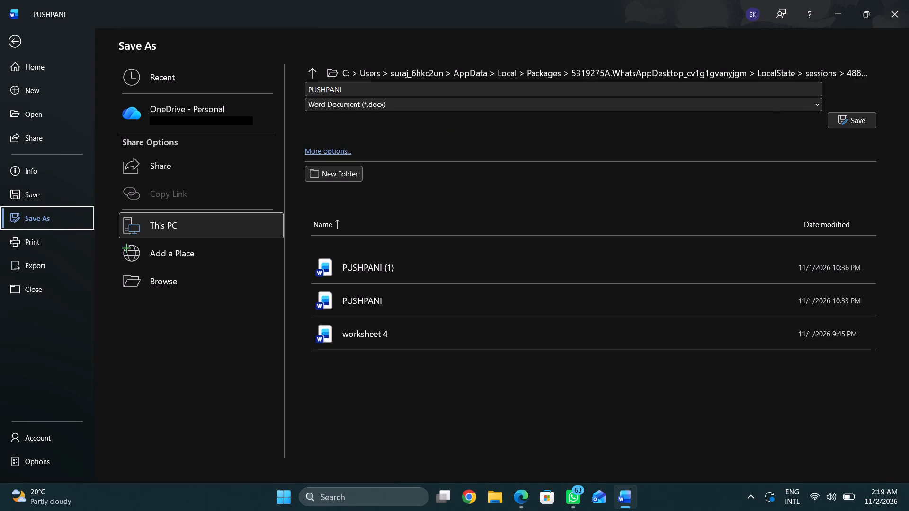
pyautogui.click(820, 102)
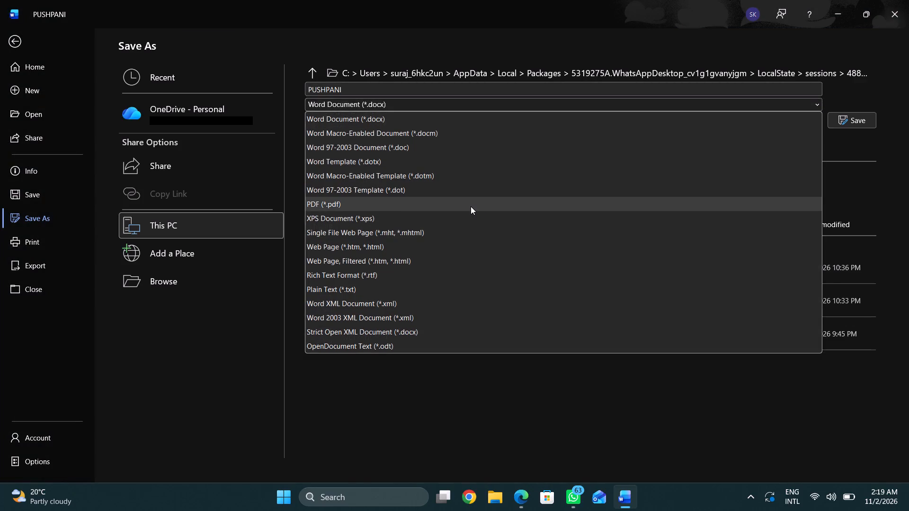
pyautogui.click(471, 206)
pyautogui.click(348, 88)
pyautogui.press('BackSpace')
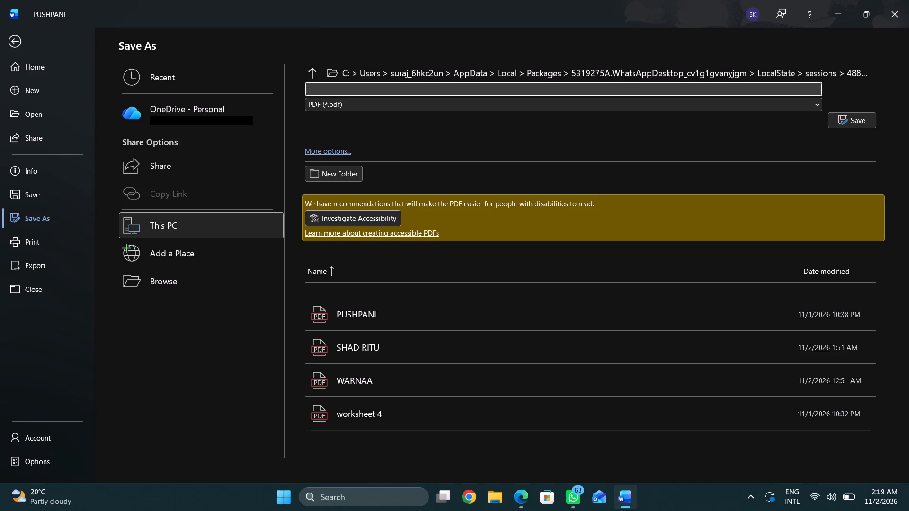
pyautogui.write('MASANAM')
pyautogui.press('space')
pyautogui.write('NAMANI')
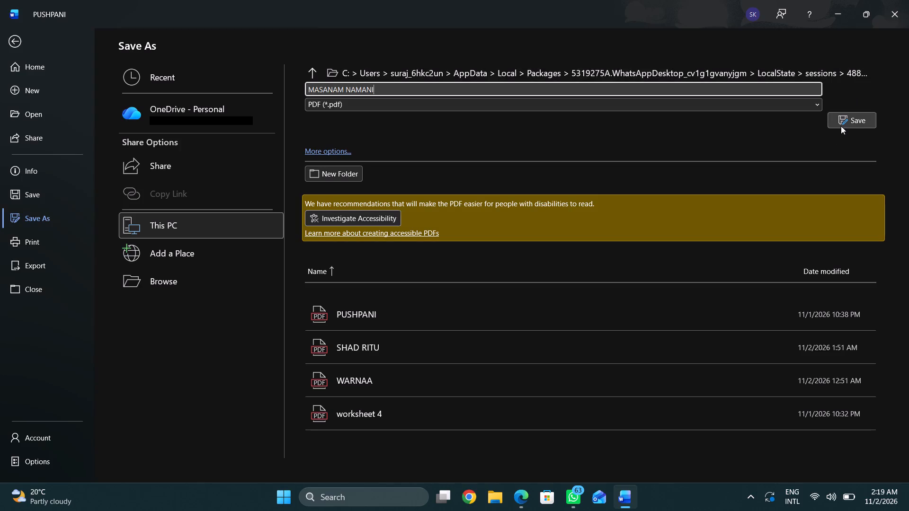
pyautogui.click(841, 125)
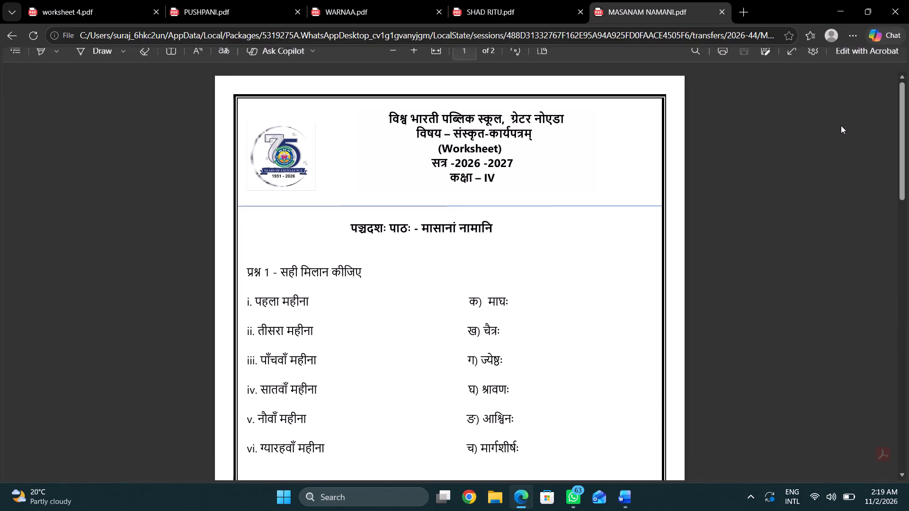
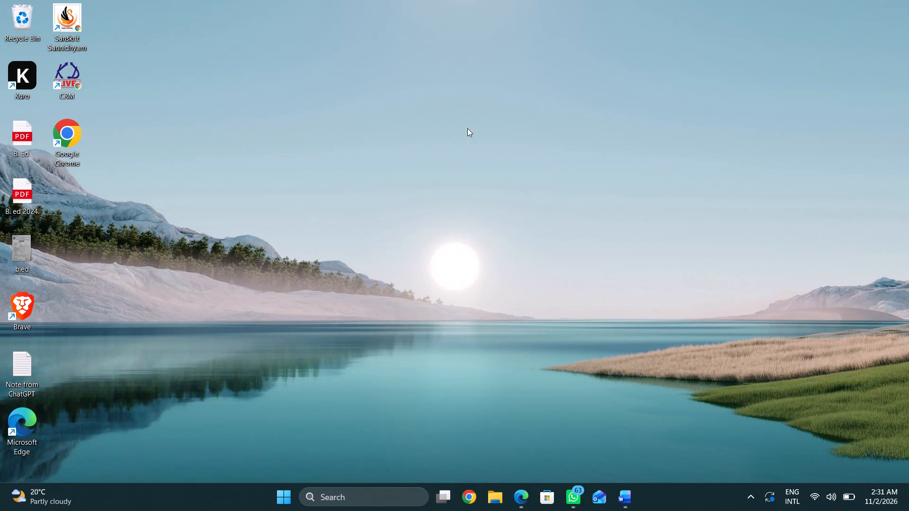
# Open the Kuro application from its desktop shortcut.
pyautogui.doubleClick(38, 79)
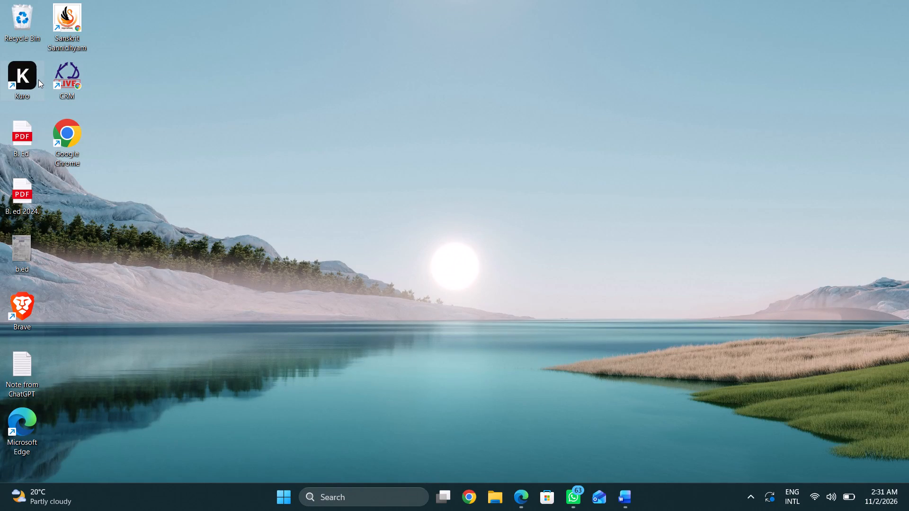
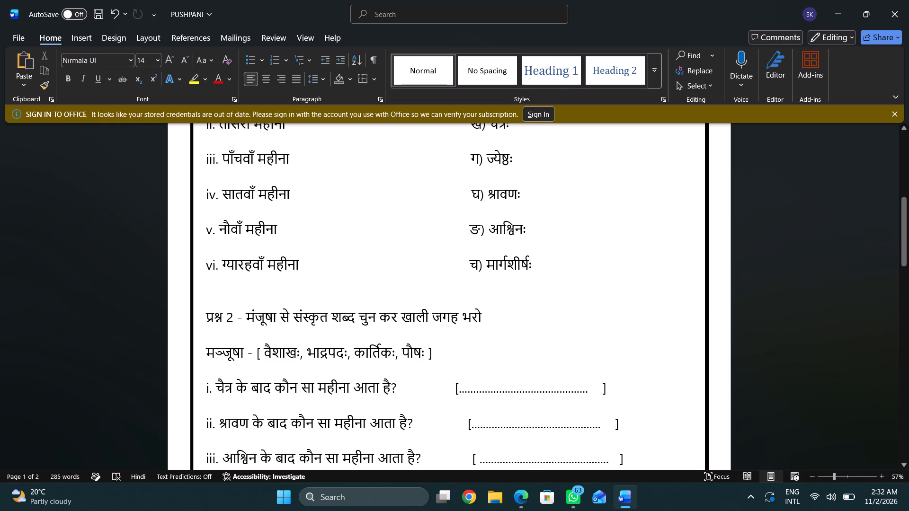
# Delete the worksheet body below the school header, from the पञ्चदशः पाठः - मासानां नामानि title through प्रश्न 5, including the leftover answer brackets.
pyautogui.scroll(5, 534, 310)
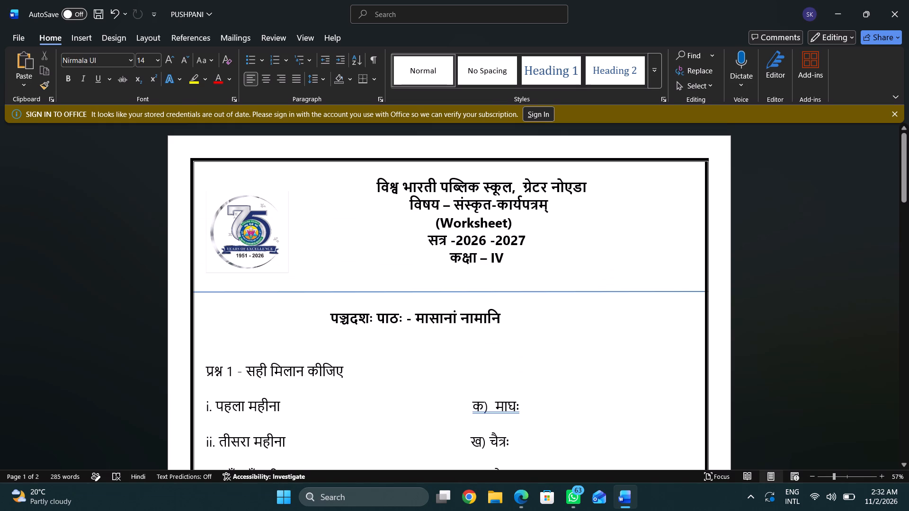
pyautogui.moveTo(327, 313); pyautogui.dragTo(378, 422)
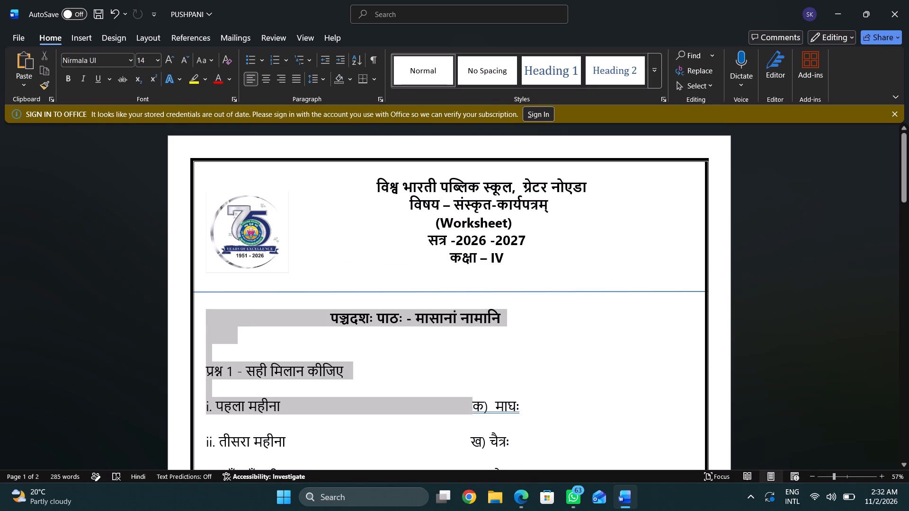
pyautogui.moveTo(378, 422); pyautogui.dragTo(377, 510)
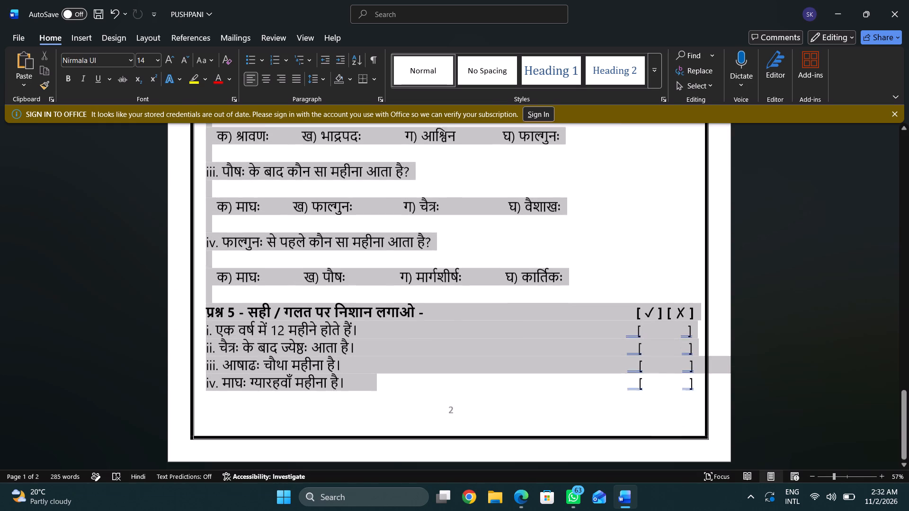
pyautogui.moveTo(377, 510); pyautogui.dragTo(377, 510)
pyautogui.press('BackSpace')
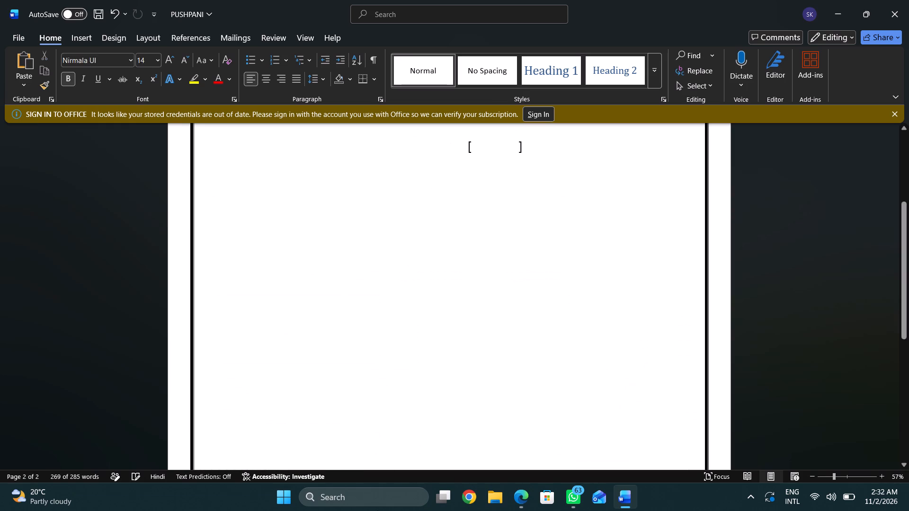
pyautogui.scroll(1, 377, 510)
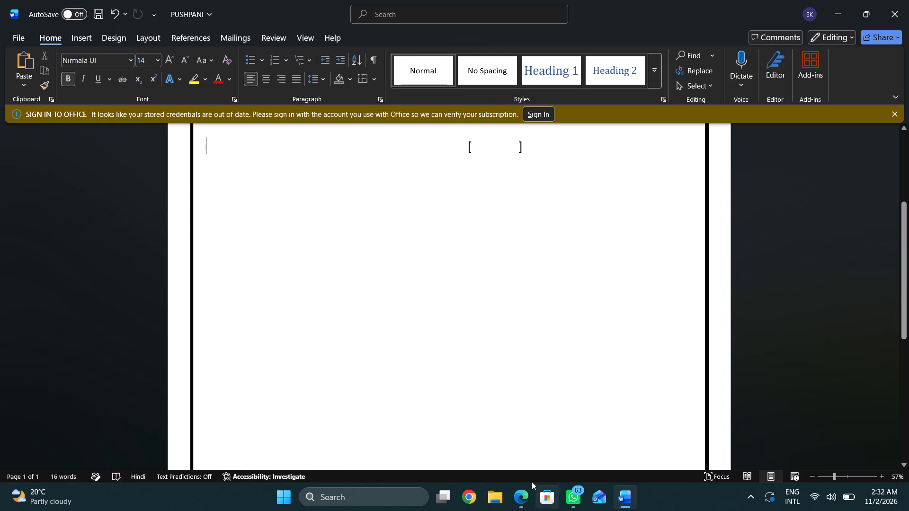
pyautogui.moveTo(529, 146); pyautogui.dragTo(469, 147)
pyautogui.press('BackSpace')
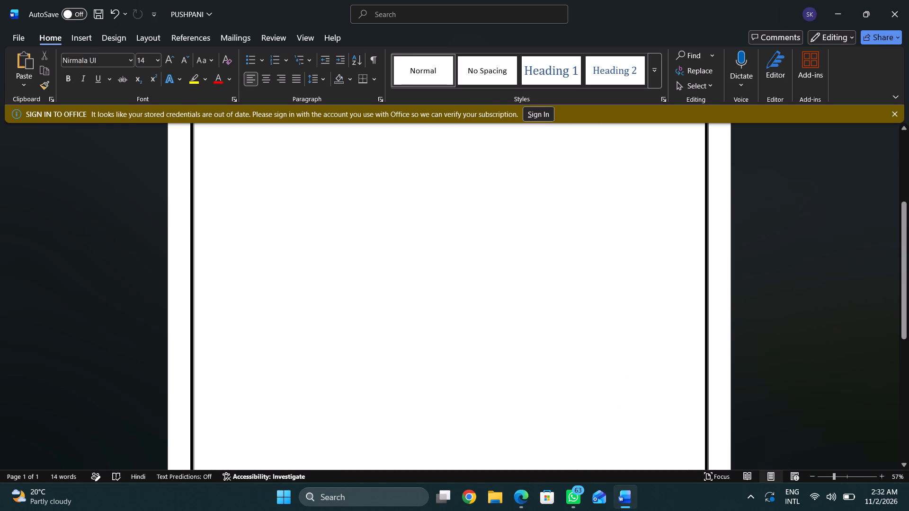
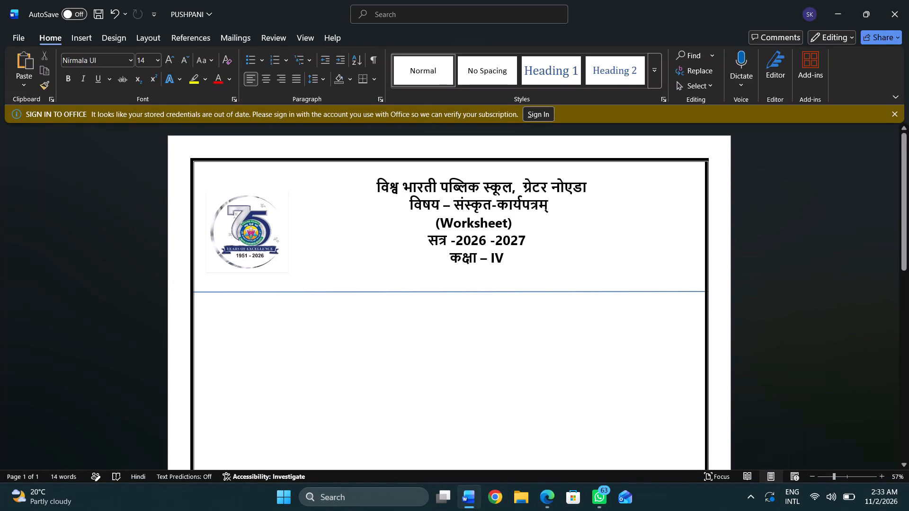
# Paste the copied षोडशः पाठः - दिनानां नामानि worksheet text into the empty body below the school header.
pyautogui.click(211, 309)
pyautogui.hotkey('ctrl', 'v')
pyautogui.scroll(5, 211, 309)
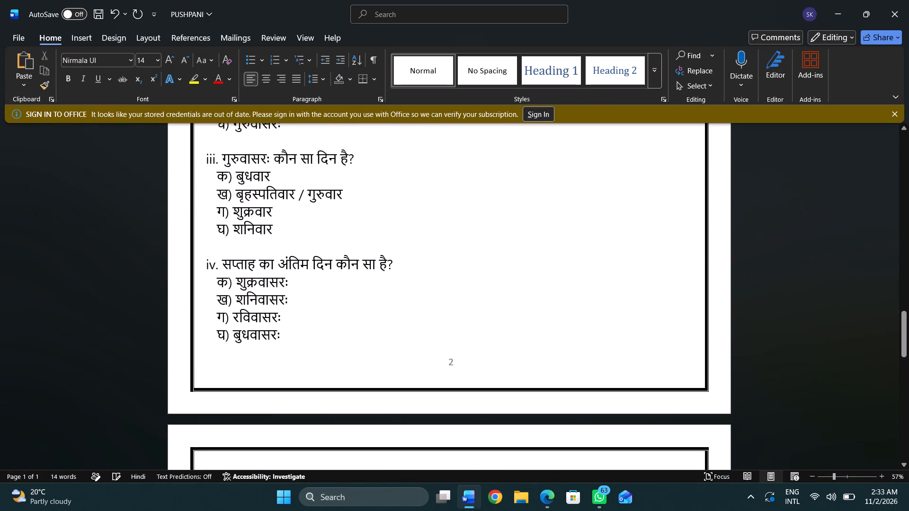
pyautogui.scroll(9, 211, 309)
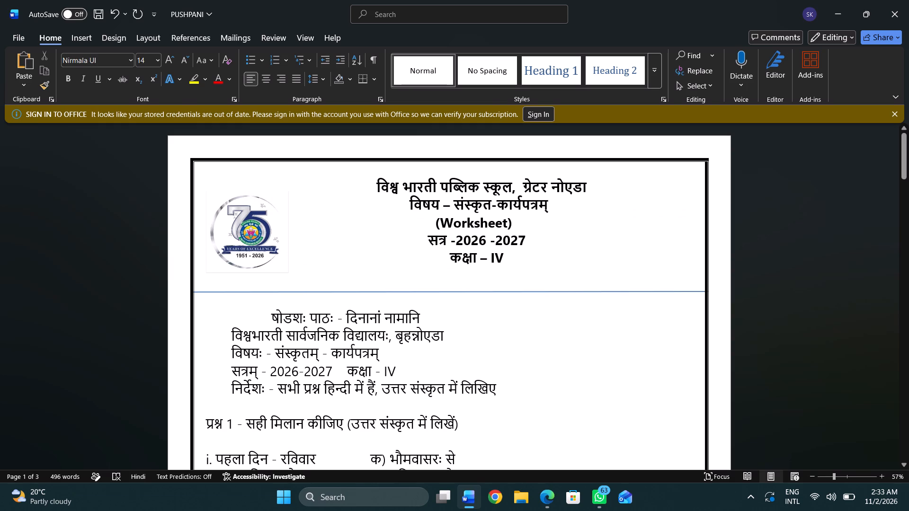
# Delete the four duplicate heading lines below the lesson title, from विश्वभारती सार्वजनिक विद्यालयः through the निर्देशः line.
pyautogui.moveTo(229, 333); pyautogui.dragTo(447, 387)
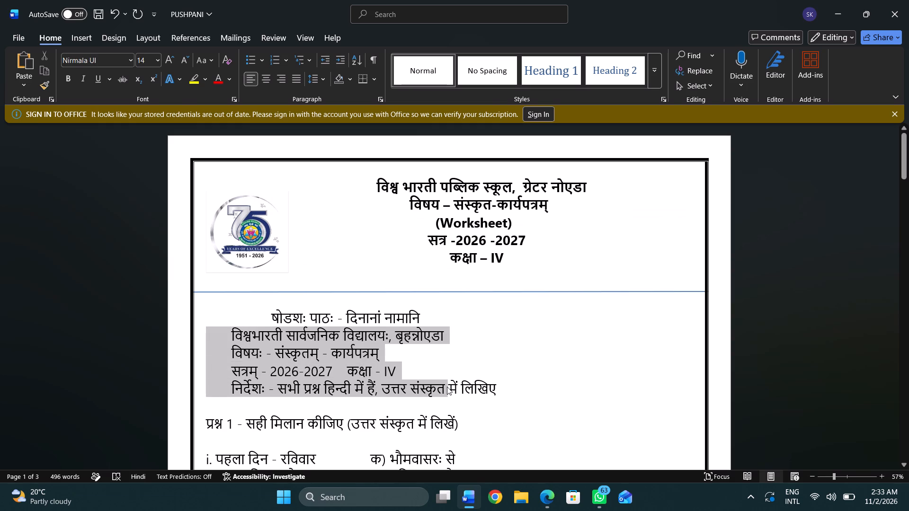
pyautogui.moveTo(243, 324); pyautogui.dragTo(227, 333)
pyautogui.click(227, 333)
pyautogui.moveTo(227, 333); pyautogui.dragTo(248, 343)
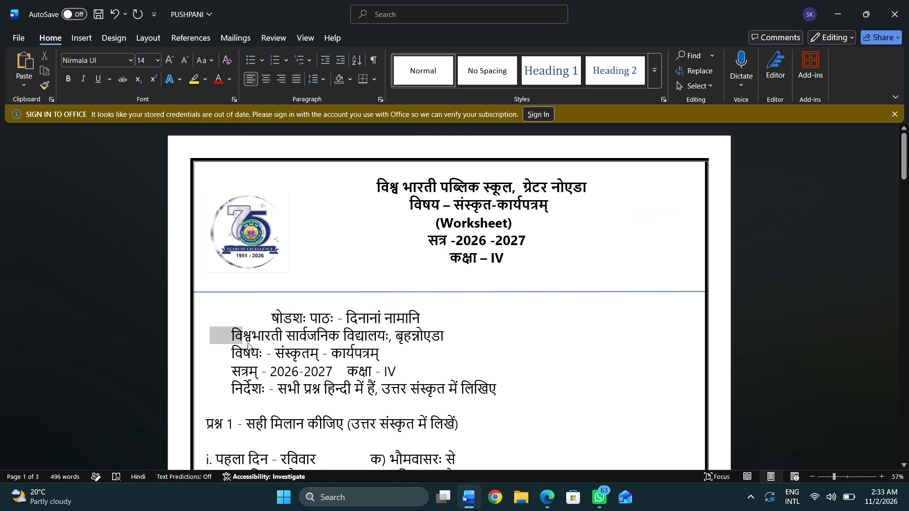
pyautogui.moveTo(248, 343); pyautogui.dragTo(548, 389)
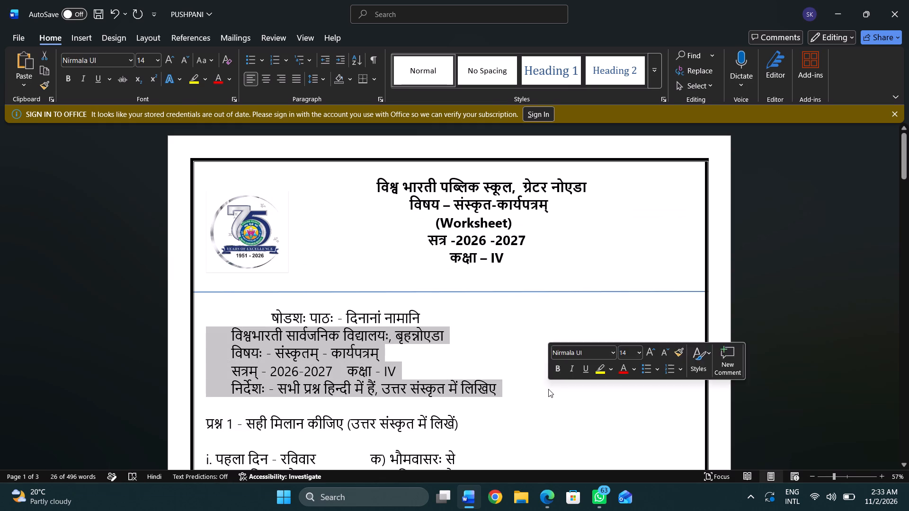
pyautogui.press('BackSpace')
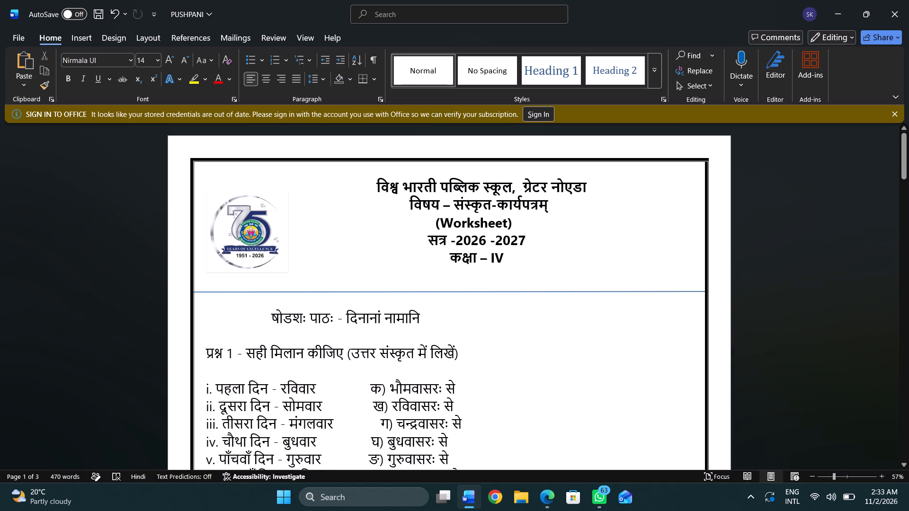
# Shift the षोडशः पाठः - दिनानां नामानि title toward the page centre by inserting spaces before it.
pyautogui.click(253, 322)
pyautogui.press('space')
pyautogui.press('space')
pyautogui.press('space')
pyautogui.press('space')
pyautogui.press('space')
pyautogui.press('space')
pyautogui.press('space')
pyautogui.press('space')
pyautogui.press('space')
pyautogui.press('space')
pyautogui.press('space')
pyautogui.press('space')
pyautogui.press('space')
pyautogui.press('space')
pyautogui.press('space')
pyautogui.press('space')
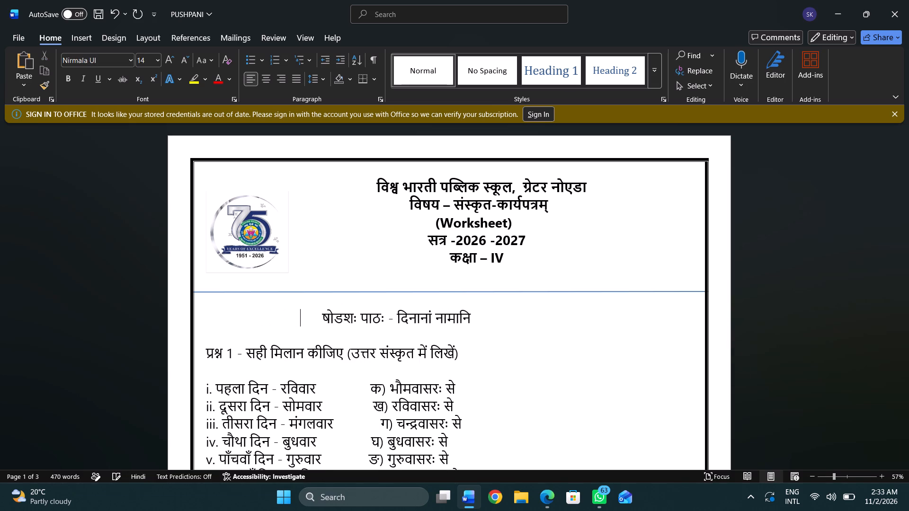
pyautogui.press('space')
pyautogui.press('space')
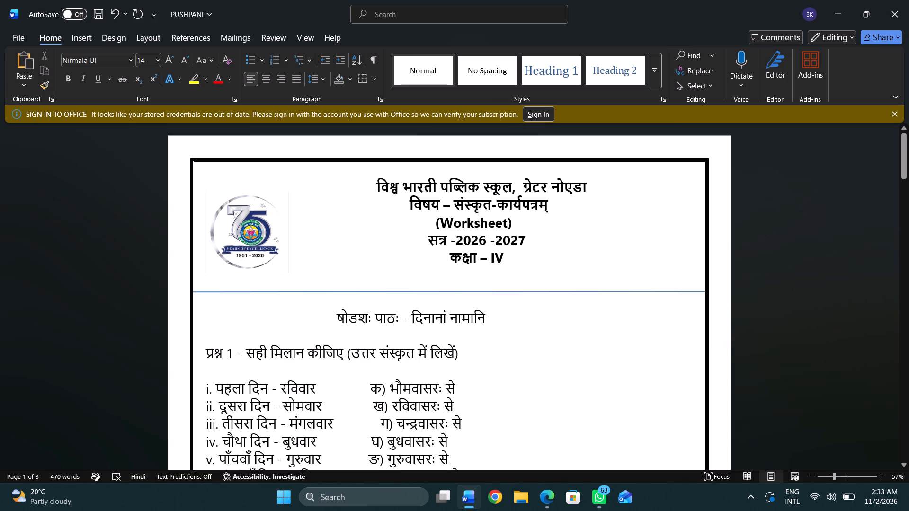
# Make the lesson title षोडशः पाठः - दिनानां नामानि bold.
pyautogui.moveTo(488, 316); pyautogui.dragTo(349, 303)
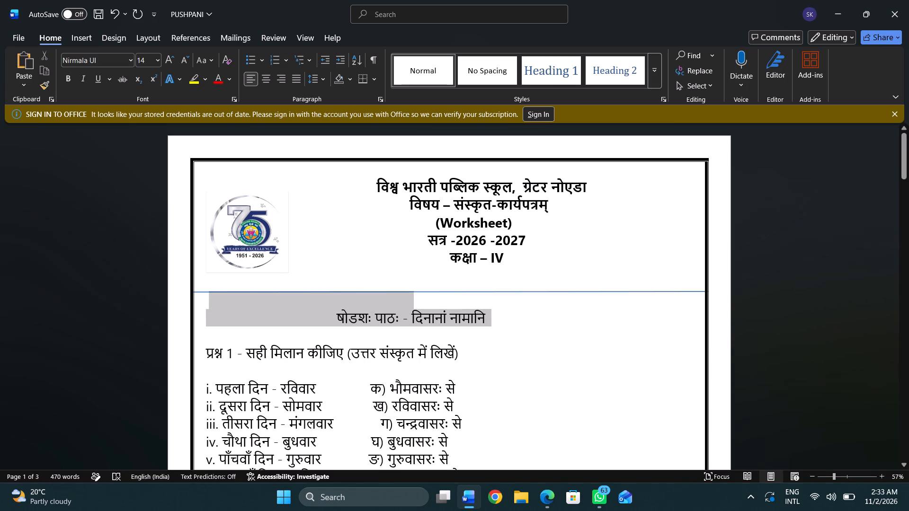
pyautogui.moveTo(349, 303); pyautogui.dragTo(339, 317)
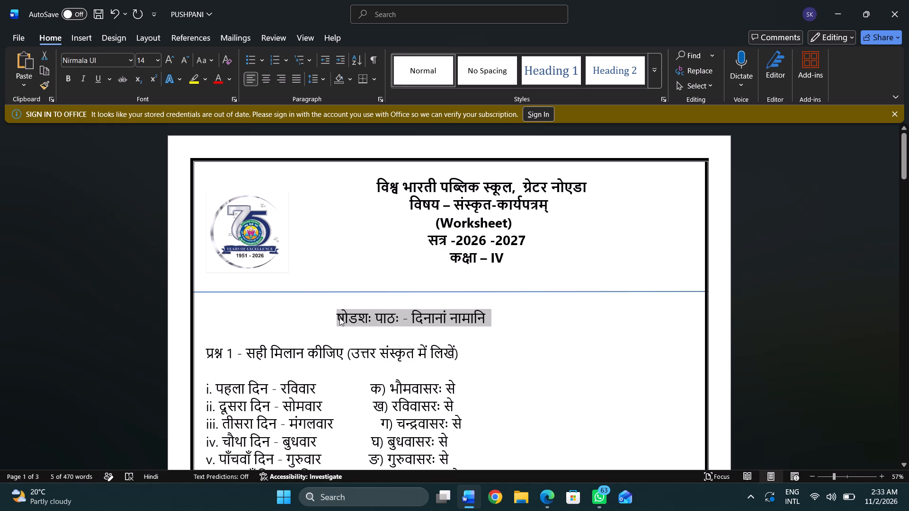
pyautogui.click(339, 317)
pyautogui.moveTo(339, 317); pyautogui.dragTo(461, 320)
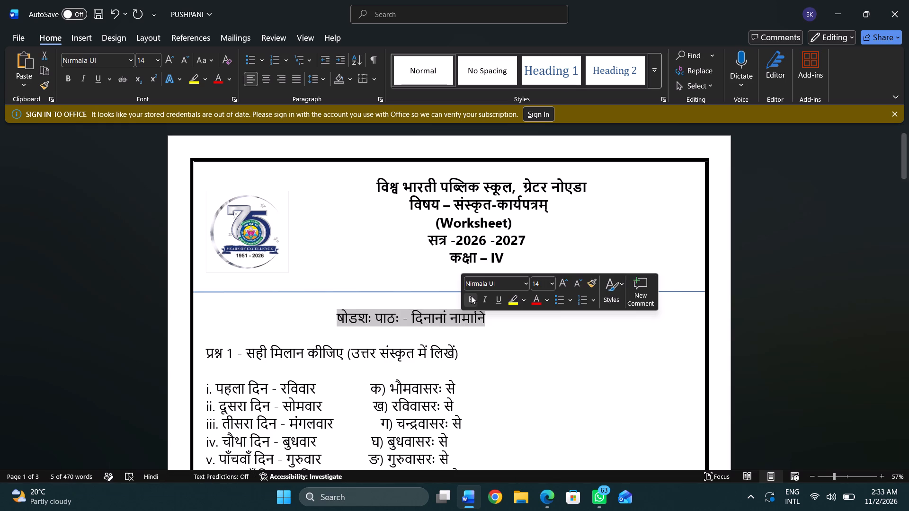
pyautogui.click(471, 295)
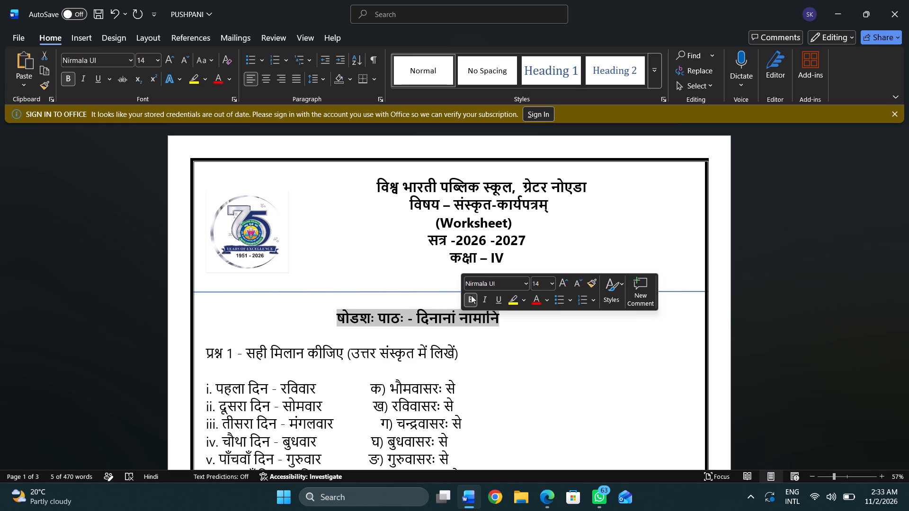
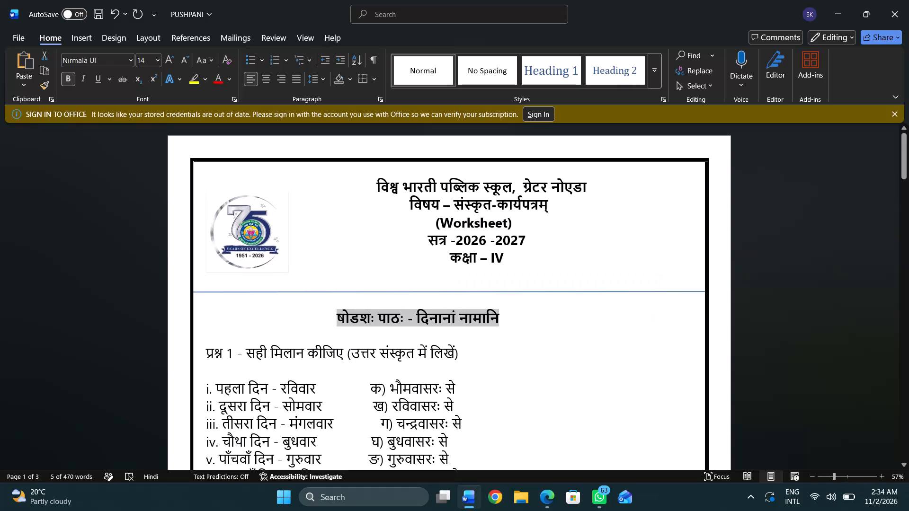
# Insert spaces before option क) भौमवासरः in प्रश्न 1 to move it into a separate column near the page's right side.
pyautogui.click(350, 396)
pyautogui.press('space')
pyautogui.press('space')
pyautogui.press('space')
pyautogui.press('space')
pyautogui.press('space')
pyautogui.press('space')
pyautogui.press('space')
pyautogui.press('space')
pyautogui.press('space')
pyautogui.press('space')
pyautogui.press('space')
pyautogui.press('space')
pyautogui.press('space')
pyautogui.press('space')
pyautogui.press('space')
pyautogui.press('space')
pyautogui.press('space')
pyautogui.press('space')
pyautogui.press('space')
pyautogui.press('space')
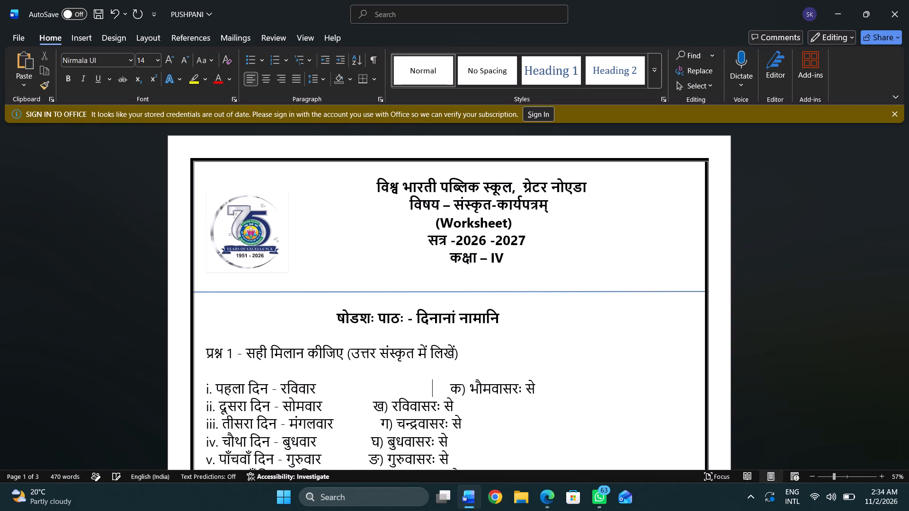
pyautogui.press('space')
pyautogui.press('space')
pyautogui.press('space')
pyautogui.press('space')
pyautogui.press('space')
pyautogui.press('space')
pyautogui.press('space')
pyautogui.press('space')
pyautogui.press('space')
pyautogui.press('space')
pyautogui.press('space')
pyautogui.press('space')
pyautogui.press('space')
pyautogui.press('space')
pyautogui.press('space')
pyautogui.press('space')
pyautogui.press('space')
pyautogui.press('space')
pyautogui.press('space')
pyautogui.press('space')
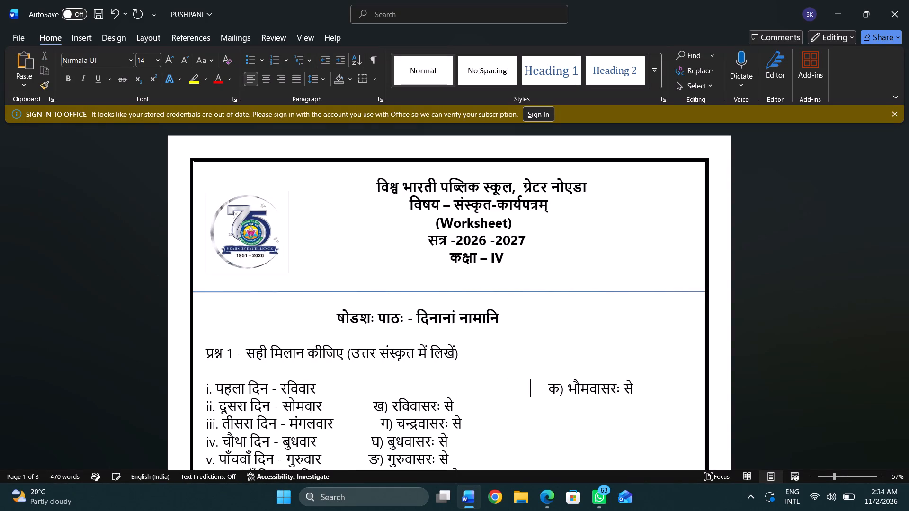
# Insert spaces before option ख) रविवासरः in the दूसरा दिन line to align it beneath option क).
pyautogui.click(344, 398)
pyautogui.press('space')
pyautogui.press('space')
pyautogui.press('space')
pyautogui.press('space')
pyautogui.press('space')
pyautogui.press('space')
pyautogui.press('space')
pyautogui.press('space')
pyautogui.press('space')
pyautogui.press('space')
pyautogui.press('space')
pyautogui.press('space')
pyautogui.press('space')
pyautogui.press('space')
pyautogui.press('space')
pyautogui.press('space')
pyautogui.press('space')
pyautogui.press('space')
pyautogui.press('space')
pyautogui.press('space')
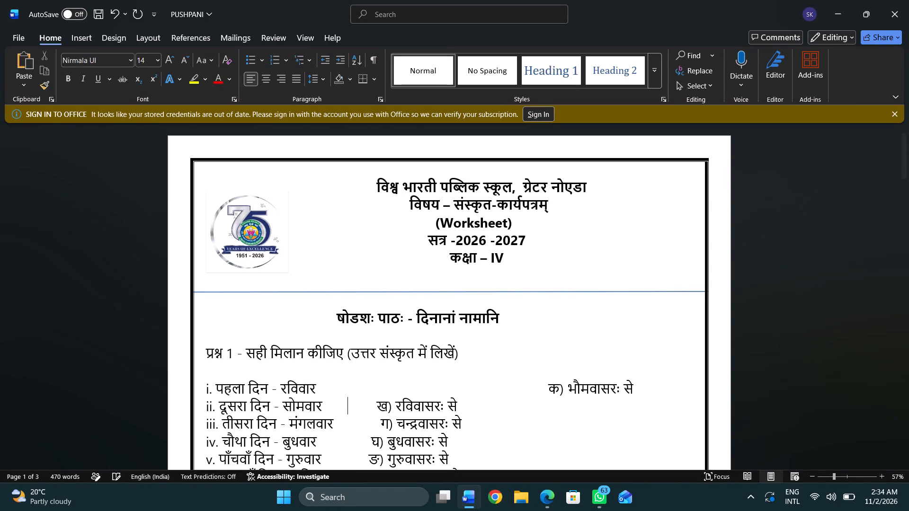
pyautogui.press('space')
pyautogui.press('space')
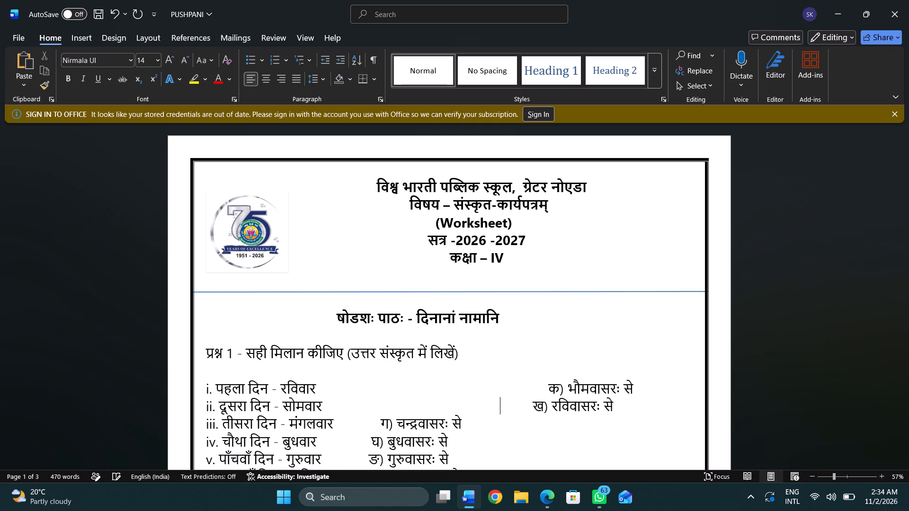
pyautogui.press('space')
pyautogui.press('space')
pyautogui.press('space')
pyautogui.press('space')
pyautogui.press('space')
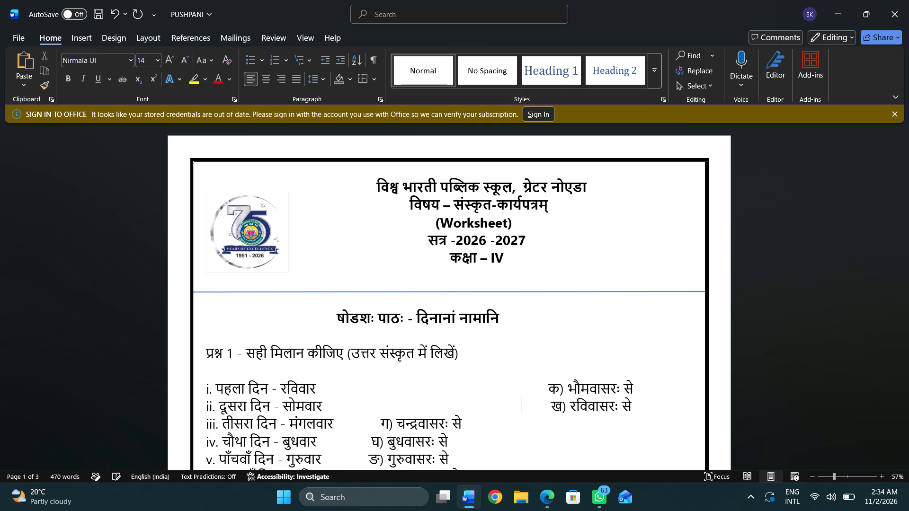
# Insert spaces before option ग) चन्द्रवासरः in the तीसरा दिन line to align it beneath option ख).
pyautogui.click(362, 416)
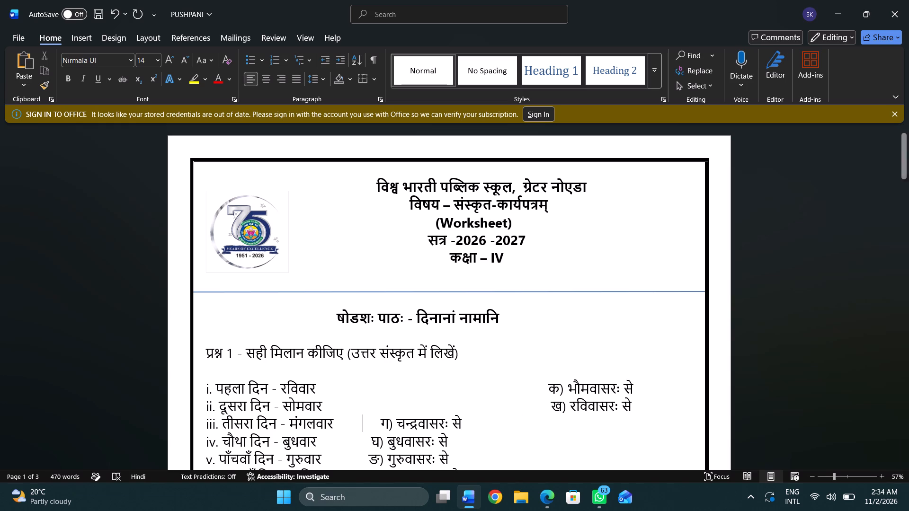
pyautogui.press('space')
pyautogui.press('space')
pyautogui.press('space')
pyautogui.press('space')
pyautogui.press('space')
pyautogui.press('space')
pyautogui.press('space')
pyautogui.press('space')
pyautogui.press('space')
pyautogui.press('space')
pyautogui.press('space')
pyautogui.press('space')
pyautogui.press('space')
pyautogui.press('space')
pyautogui.press('space')
pyautogui.press('space')
pyautogui.press('space')
pyautogui.press('space')
pyautogui.press('space')
pyautogui.press('space')
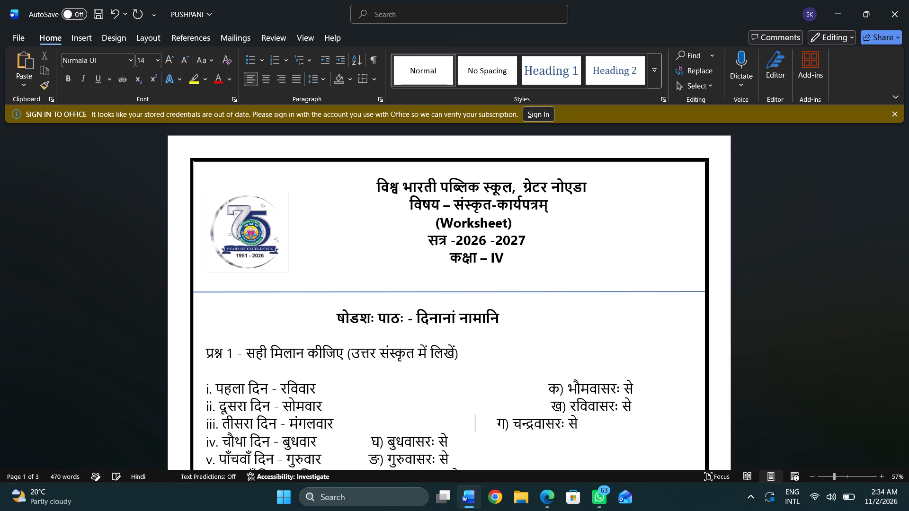
pyautogui.press('space')
pyautogui.press('space')
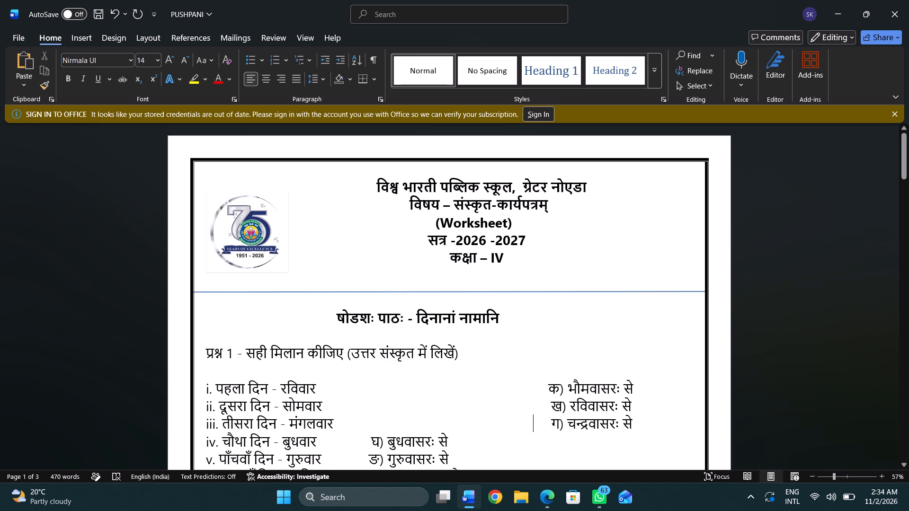
# Delete the trailing word से from options क) भौमवासरः, ख) रविवासरः and ग) चन्द्रवासरः.
pyautogui.click(639, 387)
pyautogui.press('BackSpace')
pyautogui.press('BackSpace')
pyautogui.click(640, 400)
pyautogui.press('BackSpace')
pyautogui.press('BackSpace')
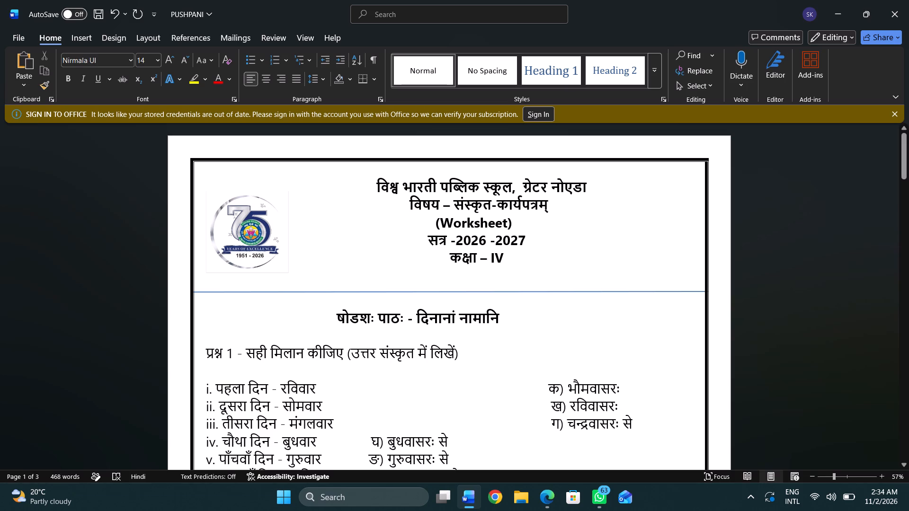
pyautogui.click(635, 422)
pyautogui.press('BackSpace')
pyautogui.press('BackSpace')
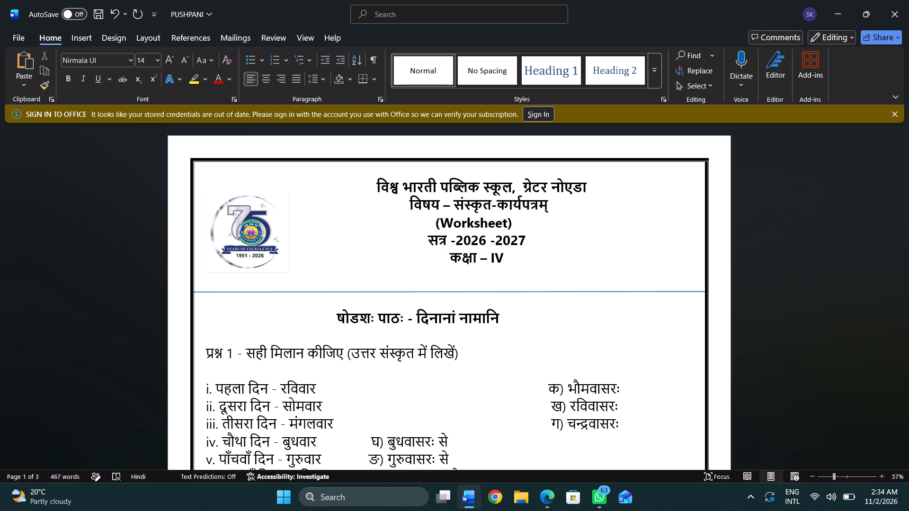
# Insert spaces before option घ) बुधवासरः in the चौथा दिन line to align it beneath option ग).
pyautogui.click(365, 449)
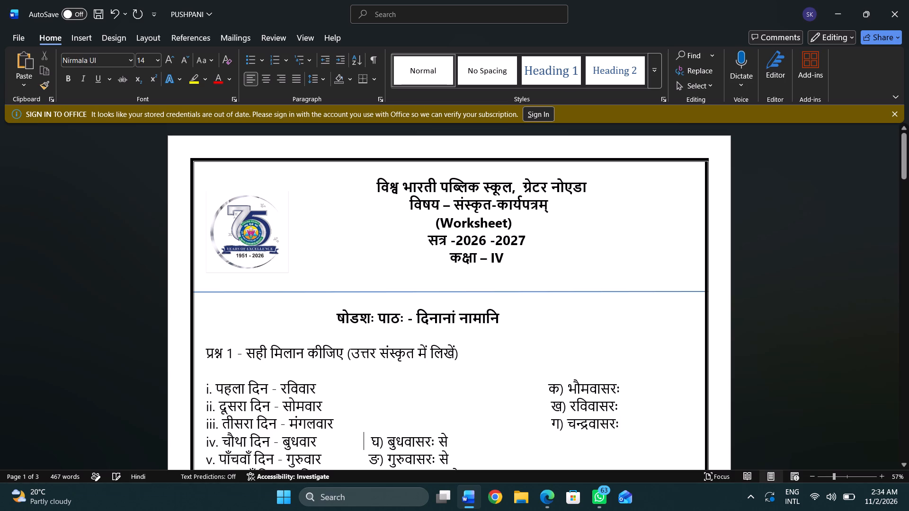
pyautogui.press('space')
pyautogui.press('space')
pyautogui.press('space')
pyautogui.press('space')
pyautogui.press('space')
pyautogui.press('space')
pyautogui.press('space')
pyautogui.press('space')
pyautogui.press('space')
pyautogui.press('space')
pyautogui.press('space')
pyautogui.press('space')
pyautogui.press('space')
pyautogui.press('space')
pyautogui.press('space')
pyautogui.press('space')
pyautogui.press('space')
pyautogui.press('space')
pyautogui.press('space')
pyautogui.press('space')
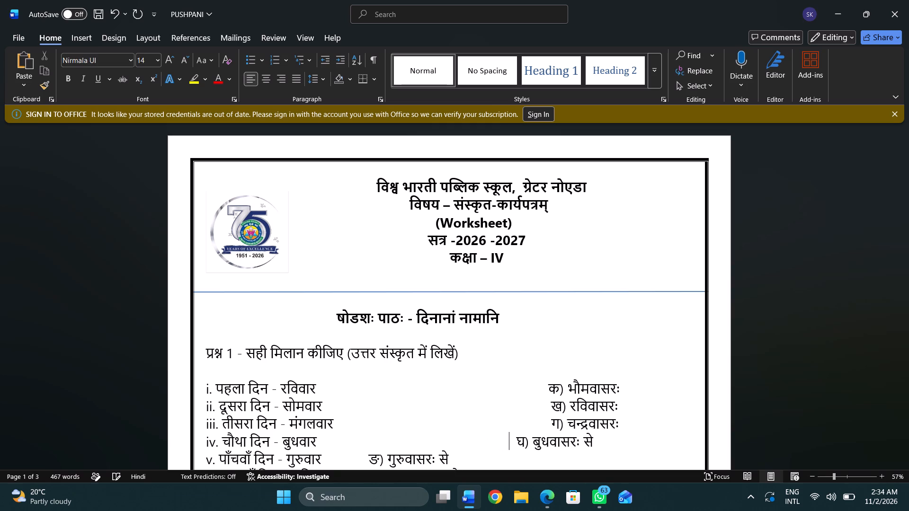
pyautogui.press('space')
pyautogui.press('space')
pyautogui.press('space')
pyautogui.press('space')
pyautogui.press('space')
pyautogui.press('space')
pyautogui.press('space')
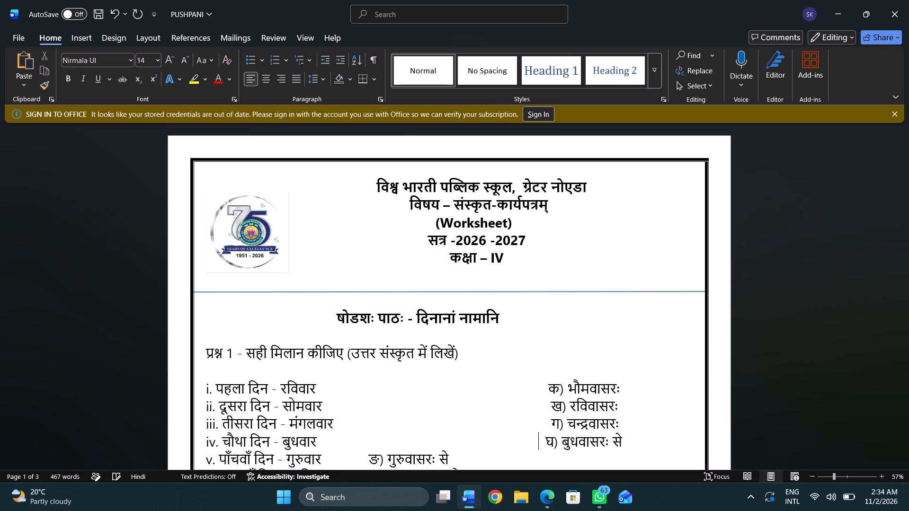
pyautogui.press('space')
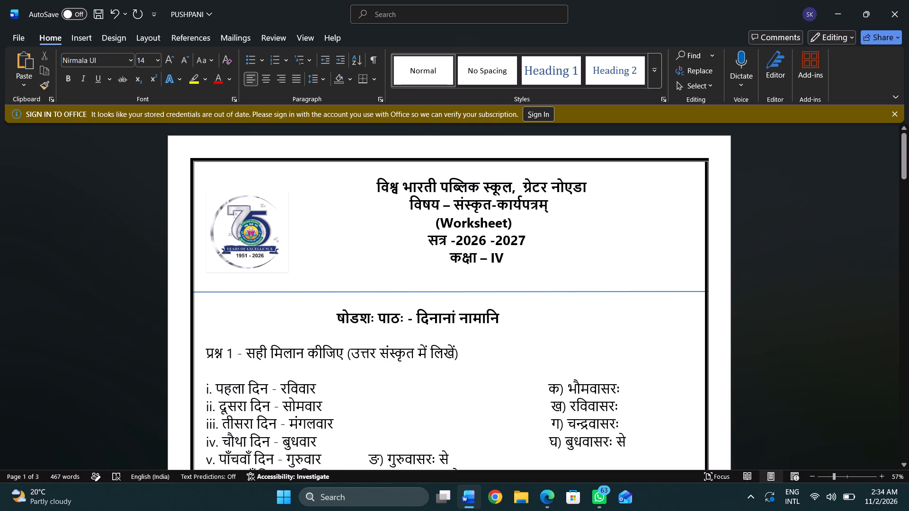
# Insert spaces before option ङ) गुरुवासरः in the पाँचवाँ दिन line to align it beneath option घ).
pyautogui.click(366, 460)
pyautogui.press('space')
pyautogui.press('space')
pyautogui.press('space')
pyautogui.press('space')
pyautogui.press('space')
pyautogui.press('space')
pyautogui.press('space')
pyautogui.press('space')
pyautogui.press('space')
pyautogui.press('space')
pyautogui.press('space')
pyautogui.press('space')
pyautogui.press('space')
pyautogui.press('space')
pyautogui.press('space')
pyautogui.press('space')
pyautogui.press('space')
pyautogui.press('space')
pyautogui.press('space')
pyautogui.press('space')
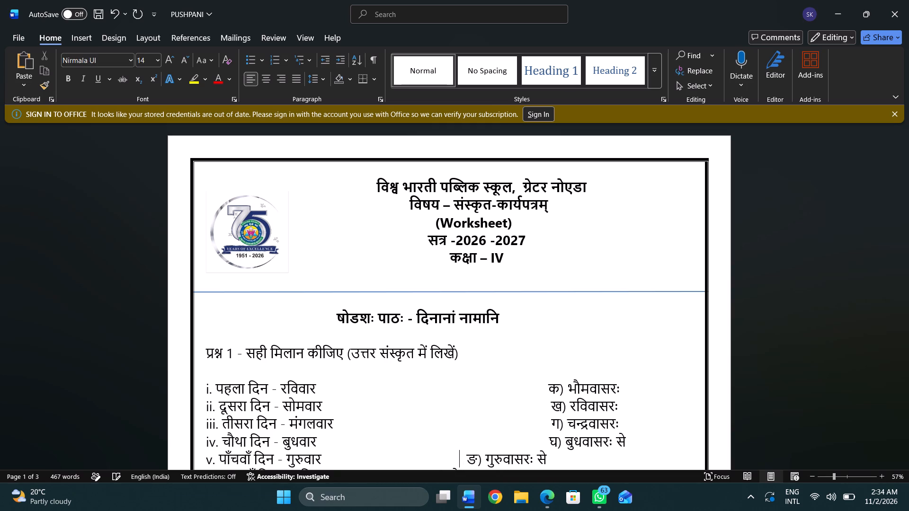
pyautogui.press('space')
pyautogui.scroll(-1, 366, 460)
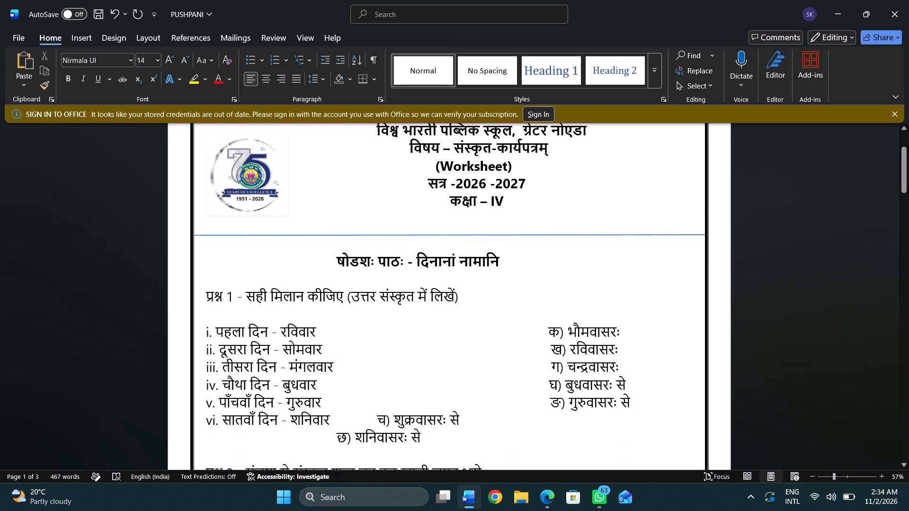
pyautogui.scroll(-2, 366, 460)
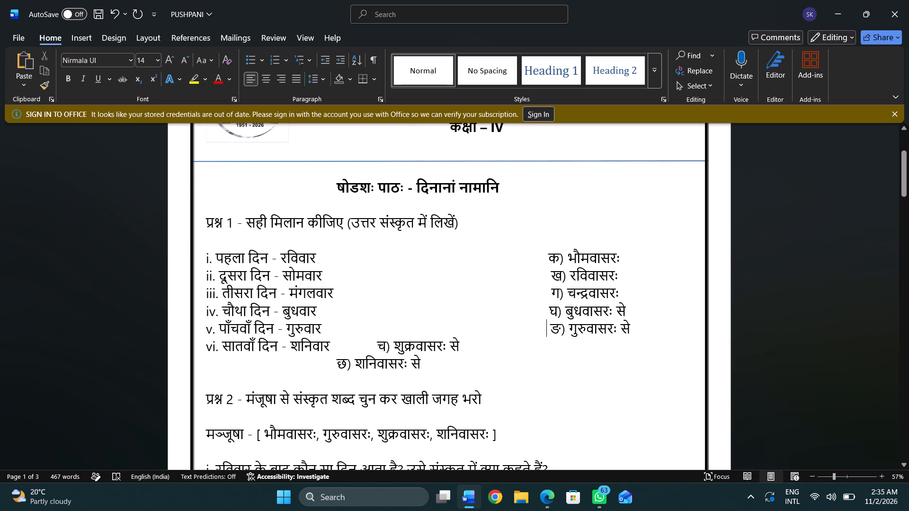
# Insert spaces before option च) शुक्रवासरः in the सातवाँ दिन line to align it beneath option ङ).
pyautogui.click(377, 343)
pyautogui.press('space')
pyautogui.press('space')
pyautogui.press('space')
pyautogui.press('space')
pyautogui.press('space')
pyautogui.press('space')
pyautogui.press('space')
pyautogui.press('space')
pyautogui.press('space')
pyautogui.press('space')
pyautogui.press('space')
pyautogui.press('space')
pyautogui.press('space')
pyautogui.press('space')
pyautogui.press('space')
pyautogui.press('space')
pyautogui.press('space')
pyautogui.press('space')
pyautogui.press('space')
pyautogui.press('space')
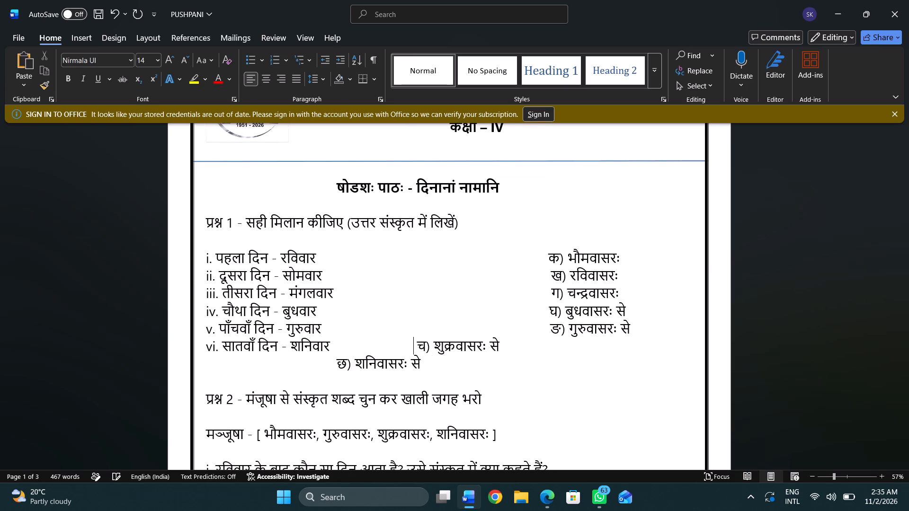
pyautogui.press('space')
pyautogui.press('space')
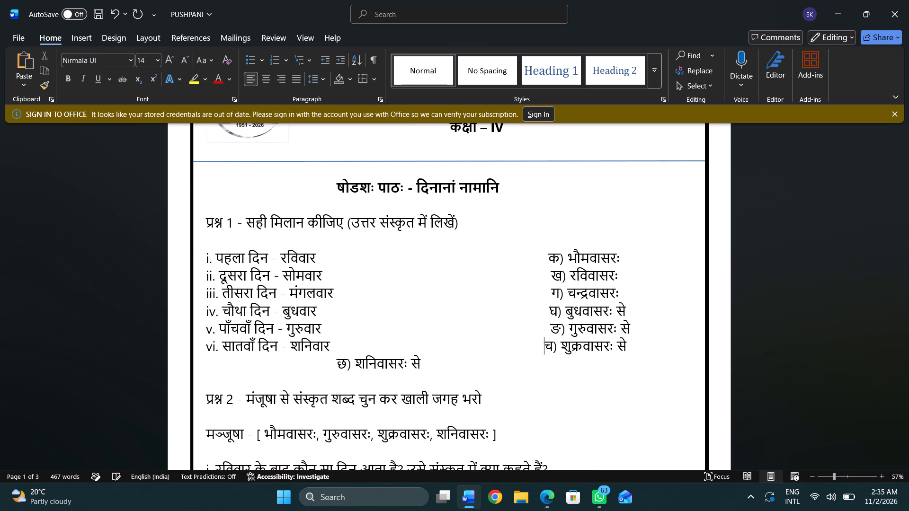
pyautogui.press('space')
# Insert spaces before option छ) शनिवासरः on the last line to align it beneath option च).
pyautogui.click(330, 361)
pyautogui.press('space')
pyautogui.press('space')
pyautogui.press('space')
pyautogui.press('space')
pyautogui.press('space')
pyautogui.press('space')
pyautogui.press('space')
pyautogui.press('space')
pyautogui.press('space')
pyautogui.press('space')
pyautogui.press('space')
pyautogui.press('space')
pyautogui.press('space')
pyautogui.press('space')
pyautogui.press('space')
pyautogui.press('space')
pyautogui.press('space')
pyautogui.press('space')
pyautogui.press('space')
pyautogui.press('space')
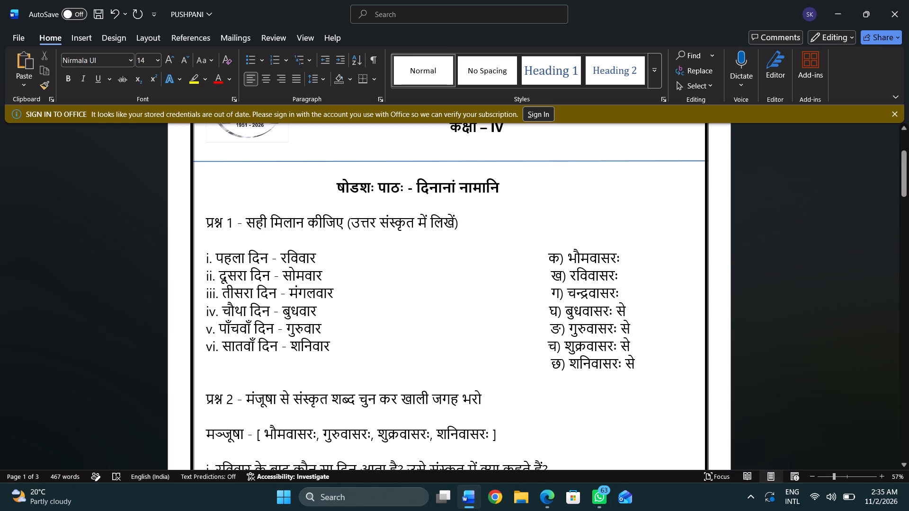
# Replace the text of option च) with शनिवासरः copied from option छ), leaving out the trailing से.
pyautogui.moveTo(567, 346); pyautogui.dragTo(639, 339)
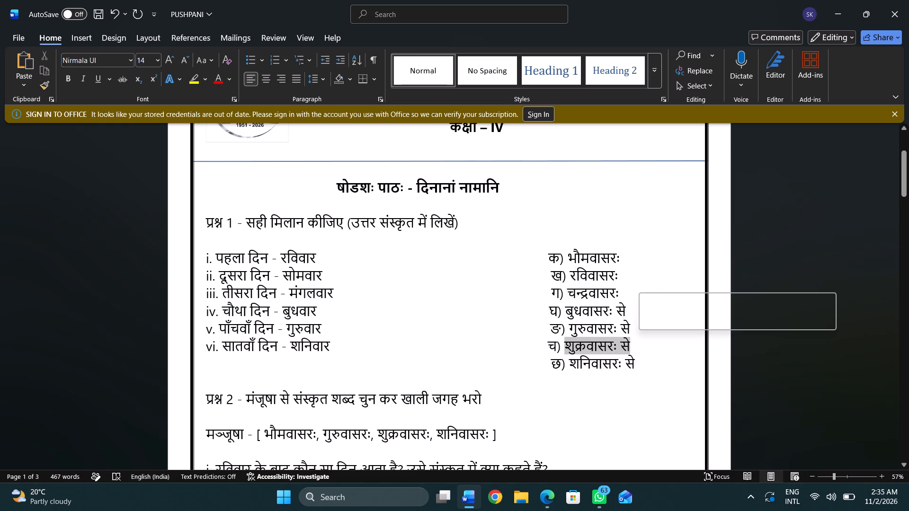
pyautogui.press('BackSpace')
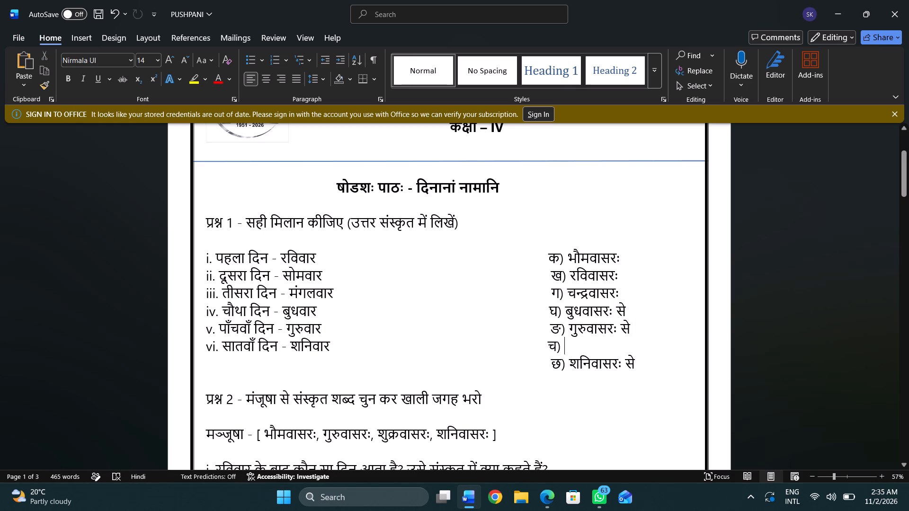
pyautogui.moveTo(571, 364); pyautogui.dragTo(658, 358)
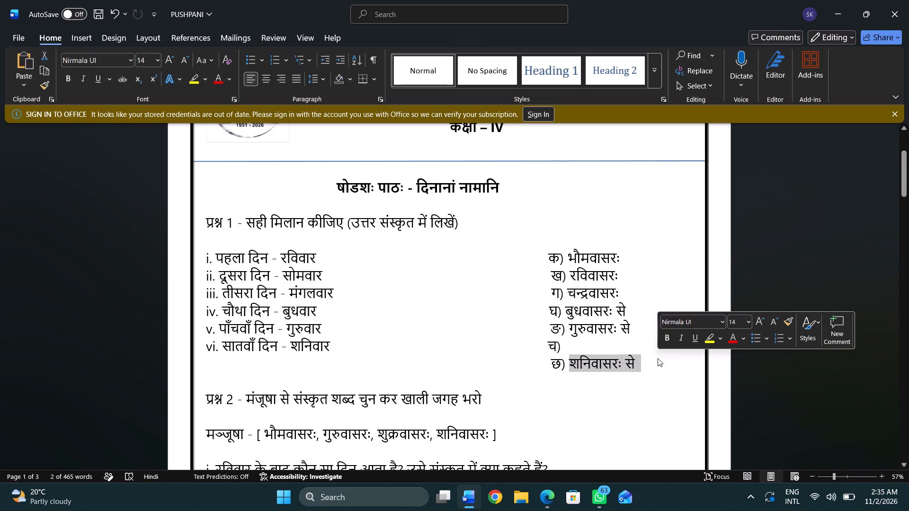
pyautogui.hotkey('ctrl', 'c')
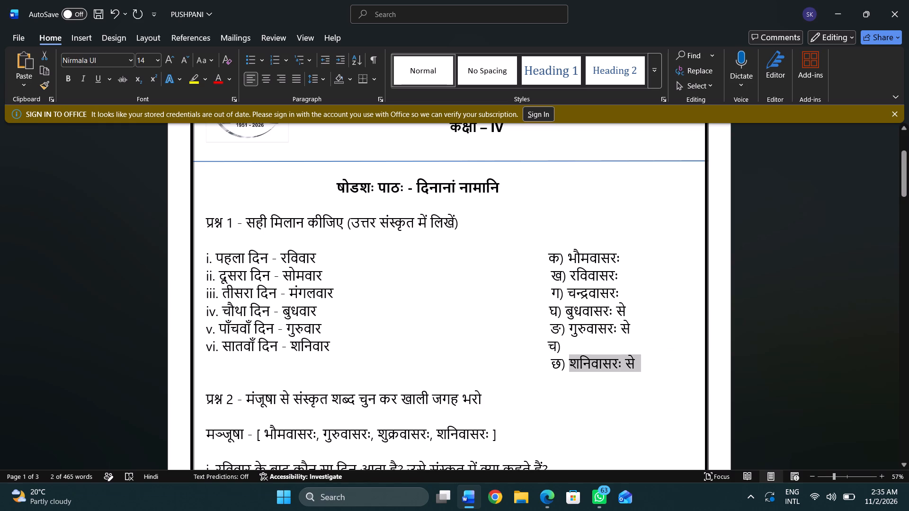
pyautogui.click(564, 344)
pyautogui.press('space')
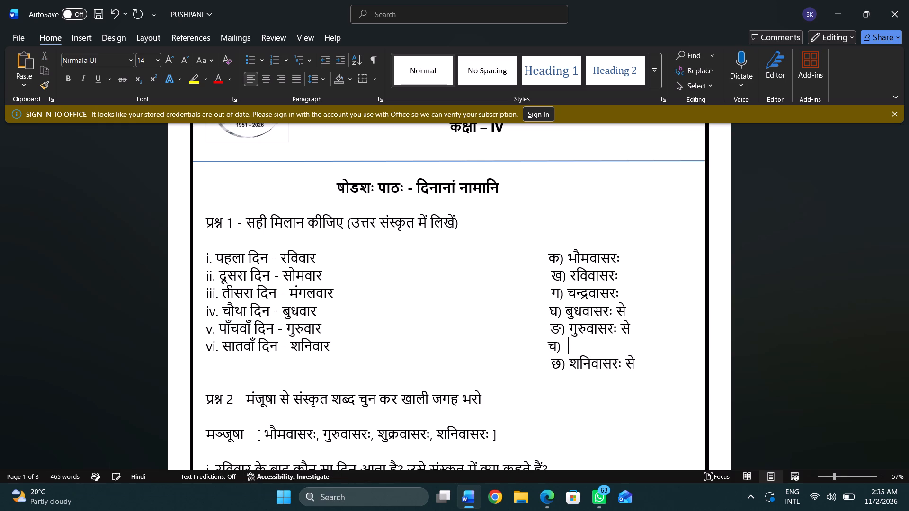
pyautogui.hotkey('ctrl', 'v')
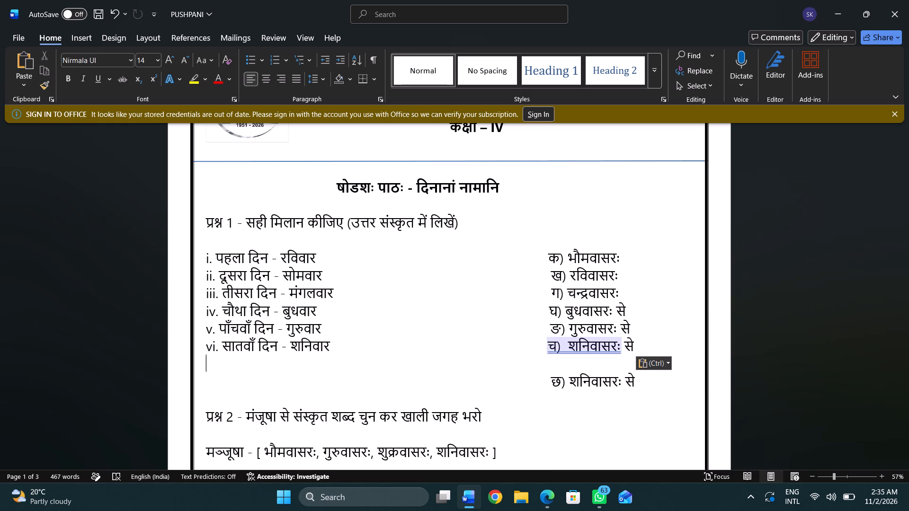
pyautogui.click(634, 345)
pyautogui.press('BackSpace')
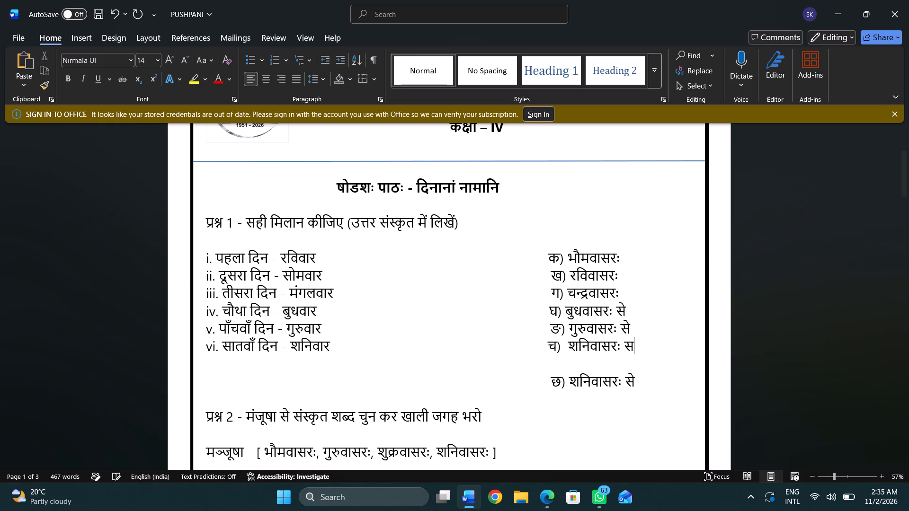
pyautogui.press('BackSpace')
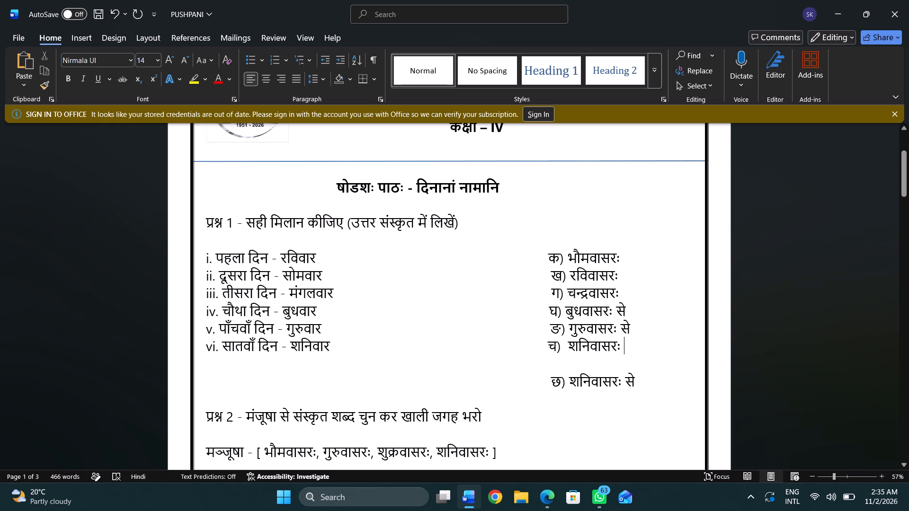
# Delete the option छ) शनिवासरः से line, including its leading spaces and the extra line break.
pyautogui.click(633, 379)
pyautogui.press('BackSpace')
pyautogui.press('BackSpace')
pyautogui.press('BackSpace')
pyautogui.press('BackSpace')
pyautogui.press('BackSpace')
pyautogui.press('BackSpace')
pyautogui.press('BackSpace')
pyautogui.press('BackSpace')
pyautogui.press('BackSpace')
pyautogui.press('BackSpace')
pyautogui.press('BackSpace')
pyautogui.press('BackSpace')
pyautogui.press('BackSpace')
pyautogui.press('BackSpace')
pyautogui.press('BackSpace')
pyautogui.press('BackSpace')
pyautogui.press('BackSpace')
pyautogui.press('BackSpace')
pyautogui.press('BackSpace')
pyautogui.press('BackSpace')
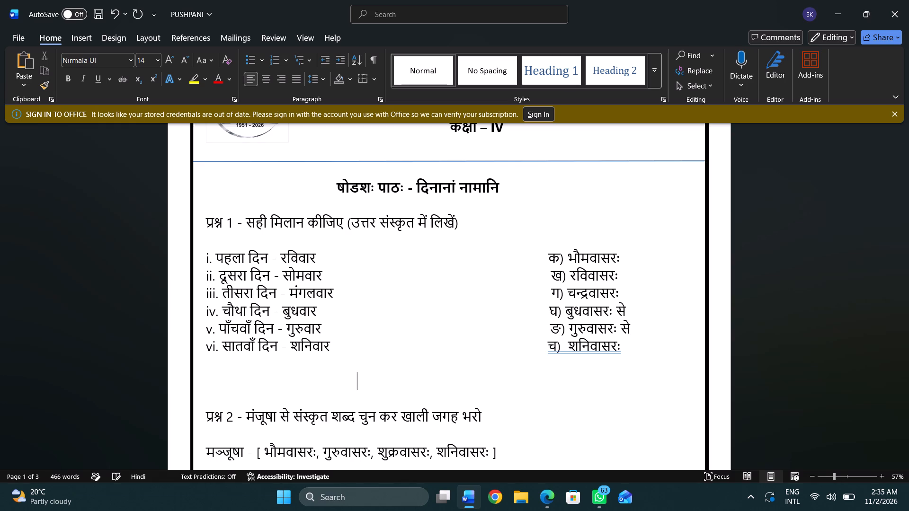
pyautogui.press('BackSpace')
pyautogui.press('BackSpace')
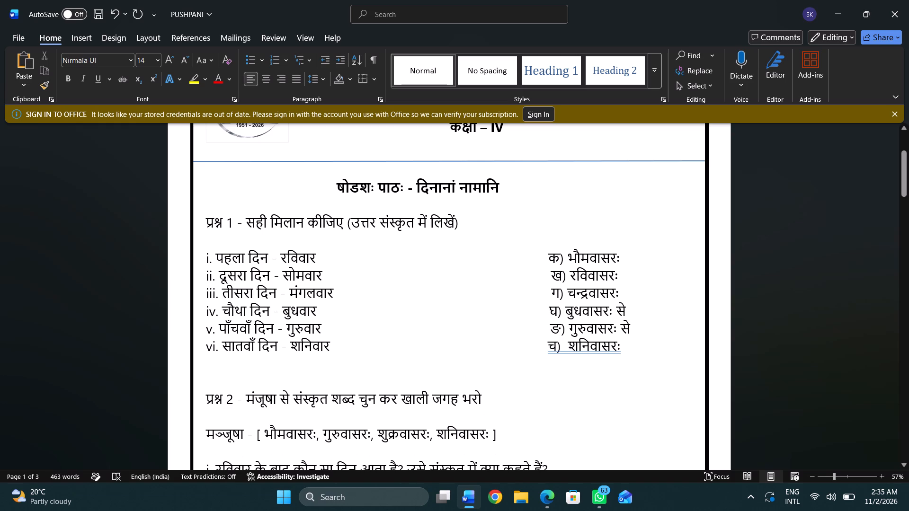
# Review the remaining worksheet questions through प्रश्न 6 and the Q1 answers in the उत्तरमाला.
pyautogui.scroll(-8, 633, 253)
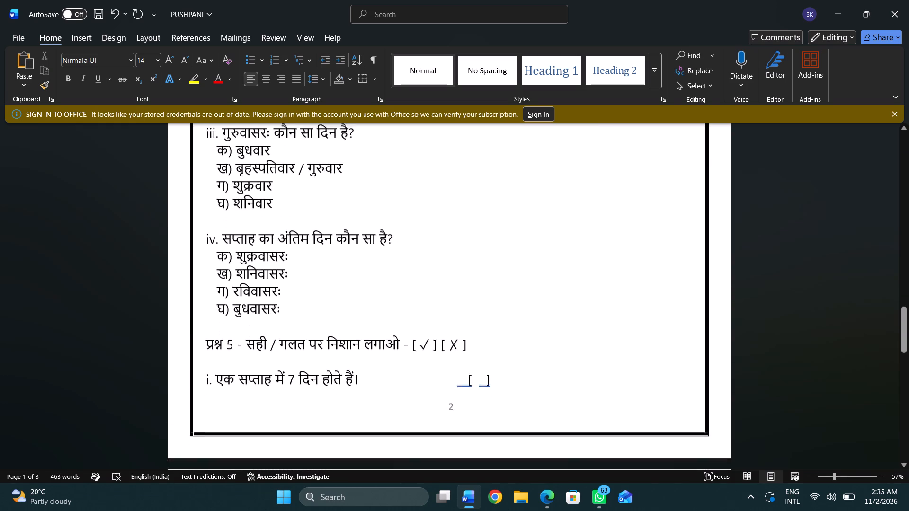
pyautogui.scroll(-3, 633, 253)
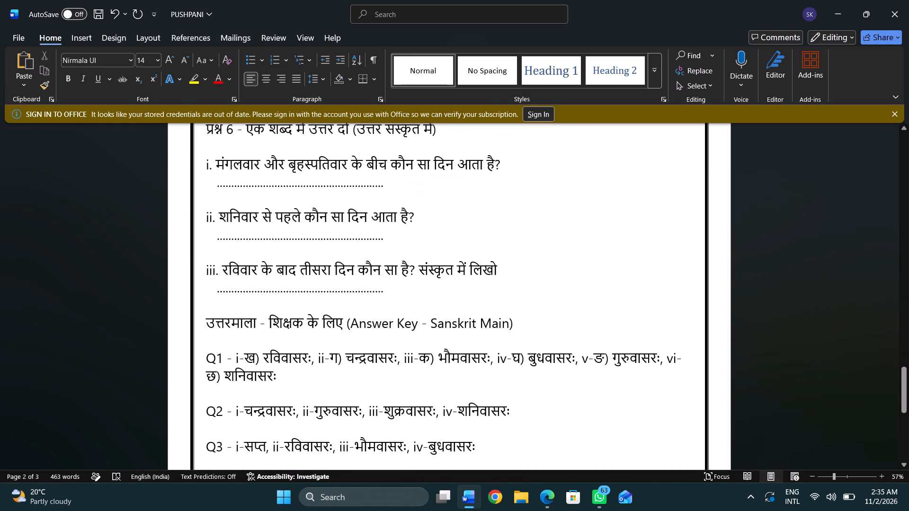
pyautogui.scroll(3, 633, 253)
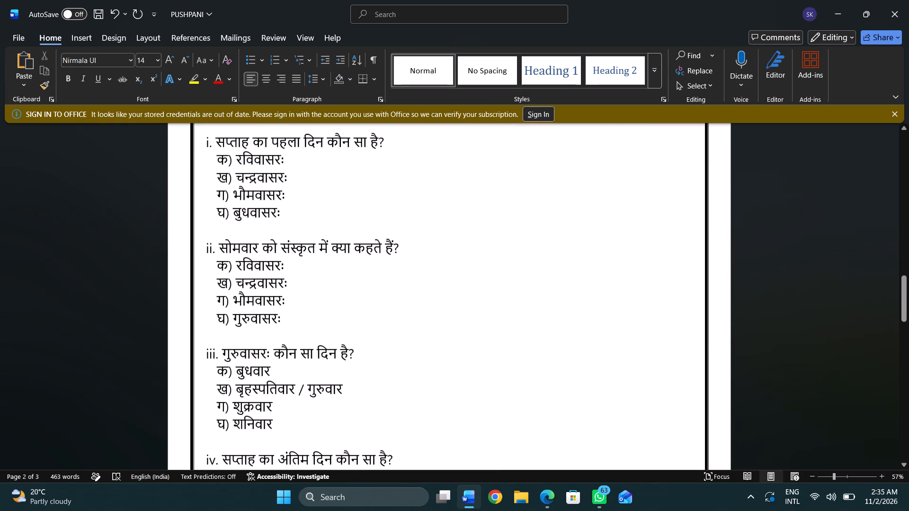
pyautogui.scroll(-6, 633, 253)
pyautogui.scroll(1, 633, 253)
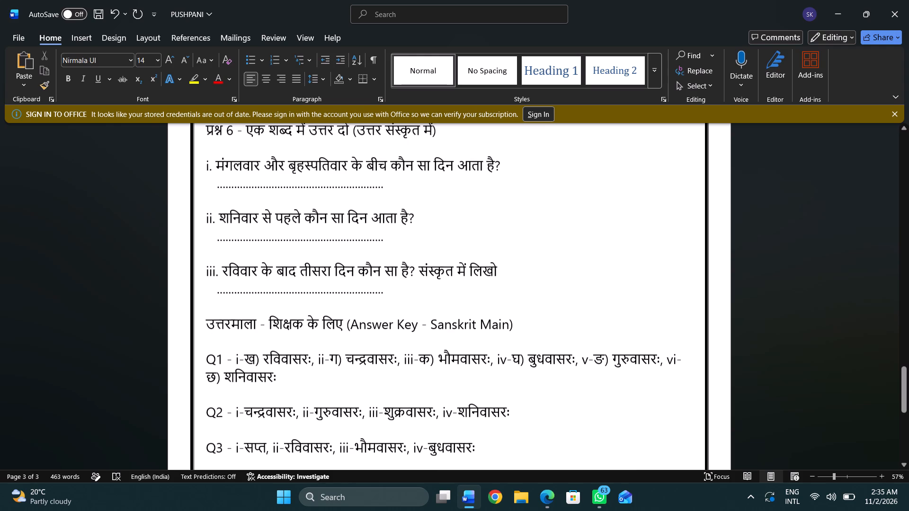
pyautogui.scroll(-2, 633, 253)
pyautogui.scroll(1, 633, 253)
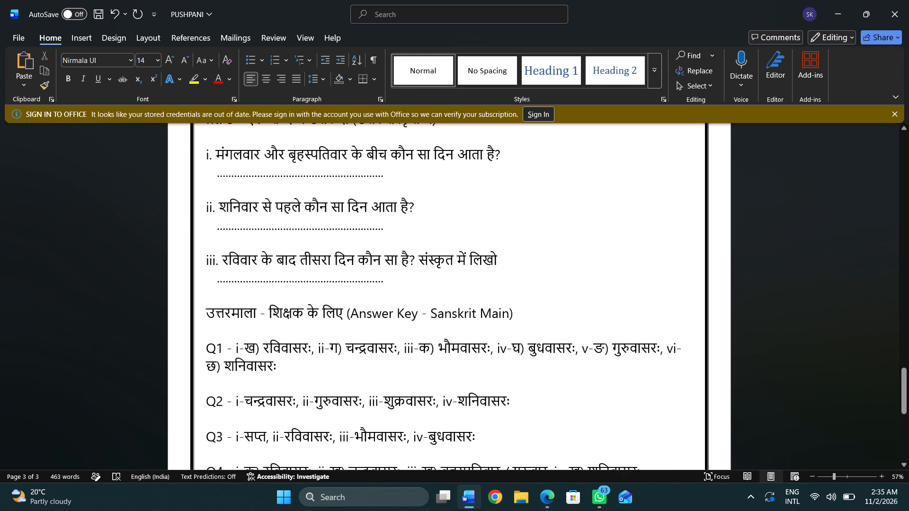
pyautogui.scroll(11, 627, 274)
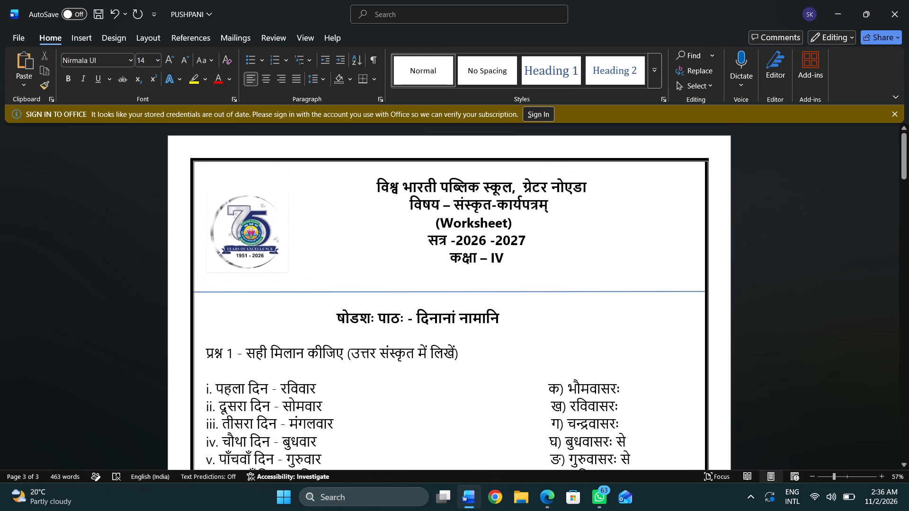
pyautogui.scroll(1, 627, 274)
# Insert a blank line after each of items i to v in प्रश्न 1 to space out the matching rows.
pyautogui.scroll(-2, 627, 274)
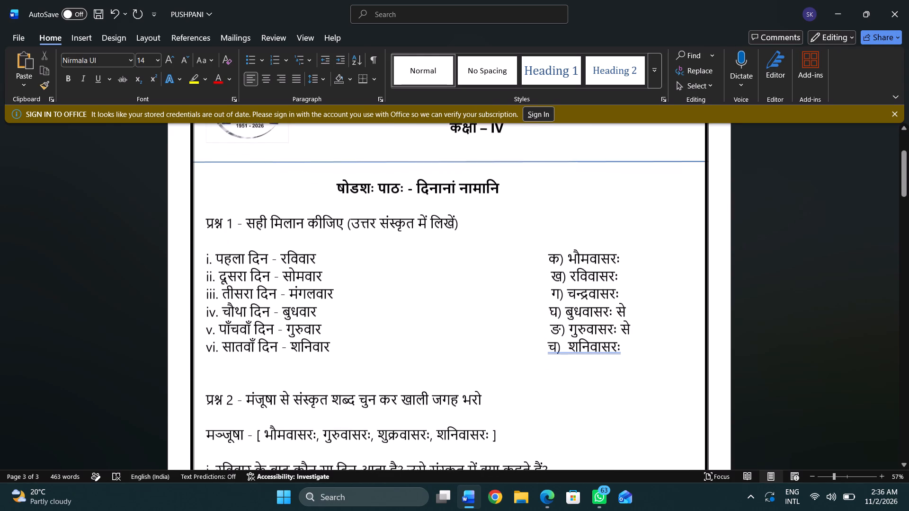
pyautogui.click(626, 258)
pyautogui.press('Return')
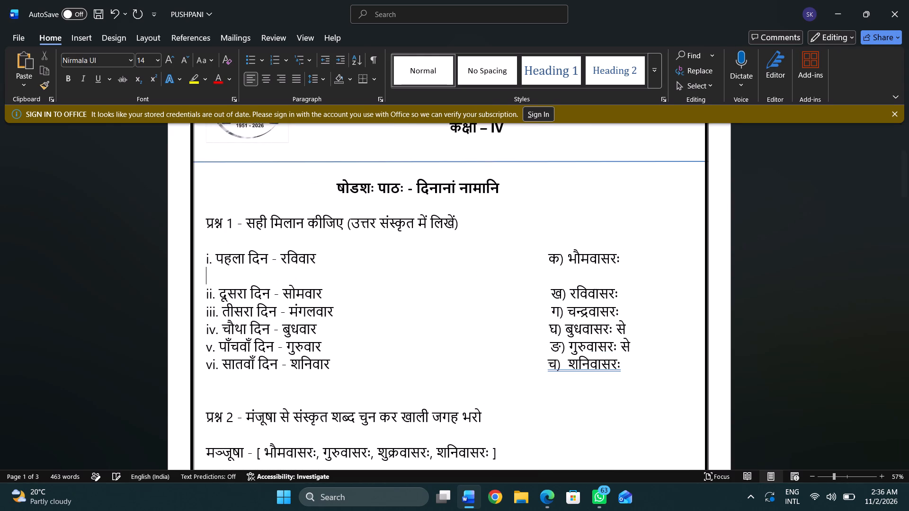
pyautogui.click(641, 293)
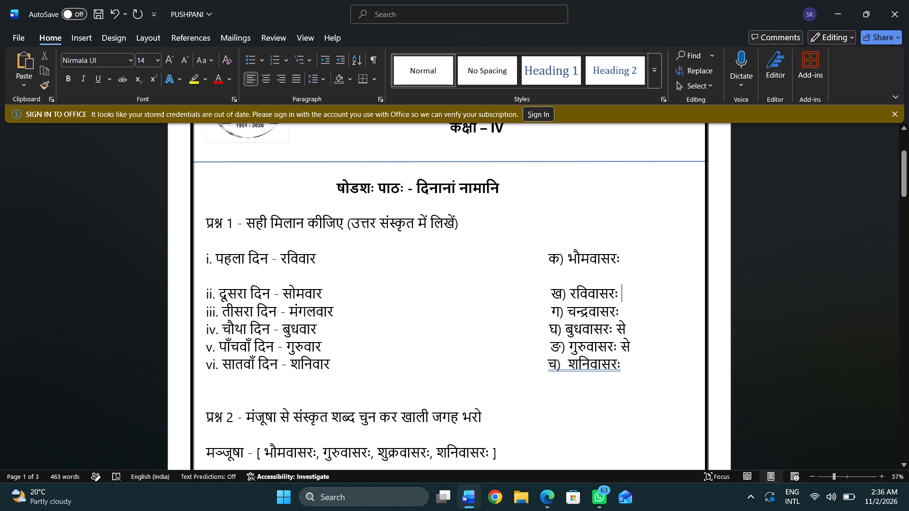
pyautogui.press('Return')
pyautogui.click(642, 330)
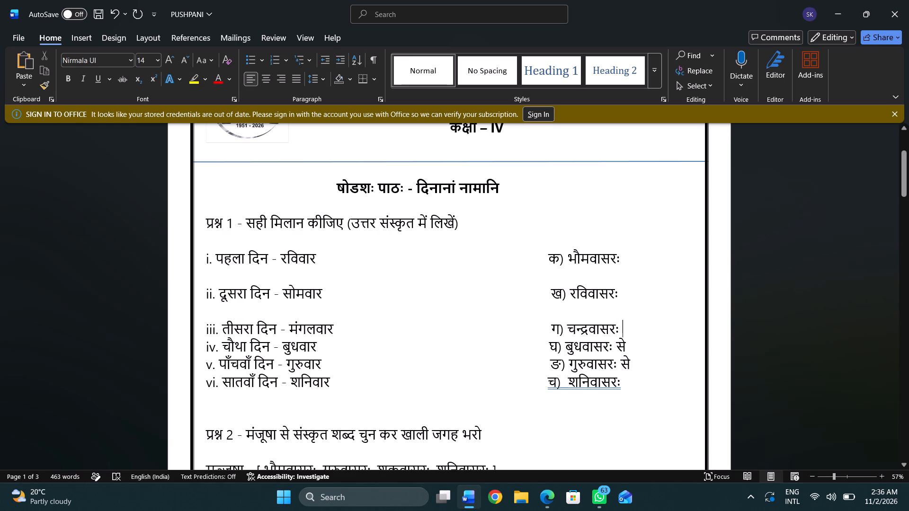
pyautogui.press('Return')
pyautogui.click(641, 368)
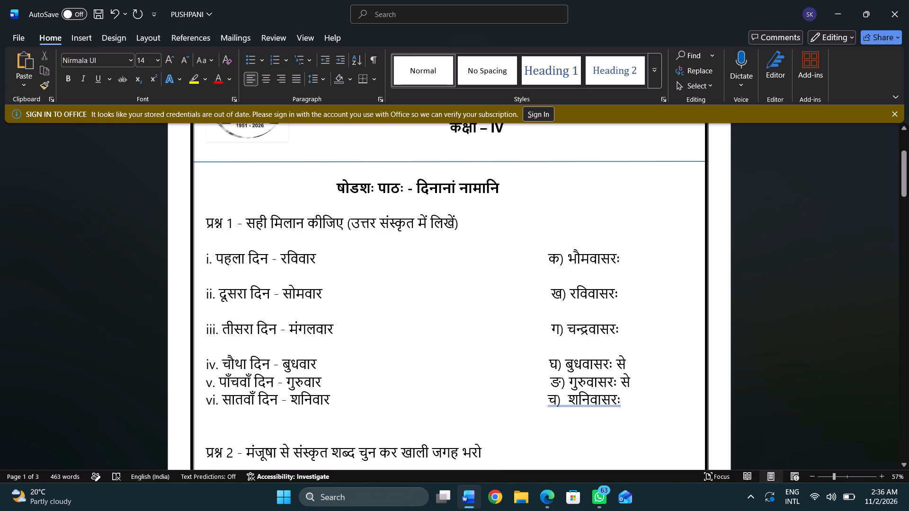
pyautogui.press('Return')
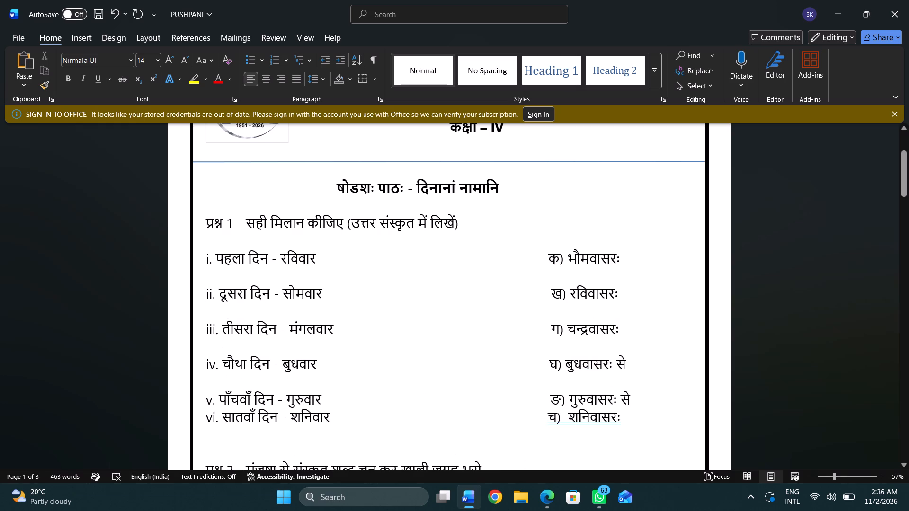
pyautogui.click(636, 405)
pyautogui.press('Return')
# Make the entire heading प्रश्न 2 - मंजूषा से संस्कृत शब्द चुन कर खाली जगह भरो bold.
pyautogui.scroll(-1, 636, 405)
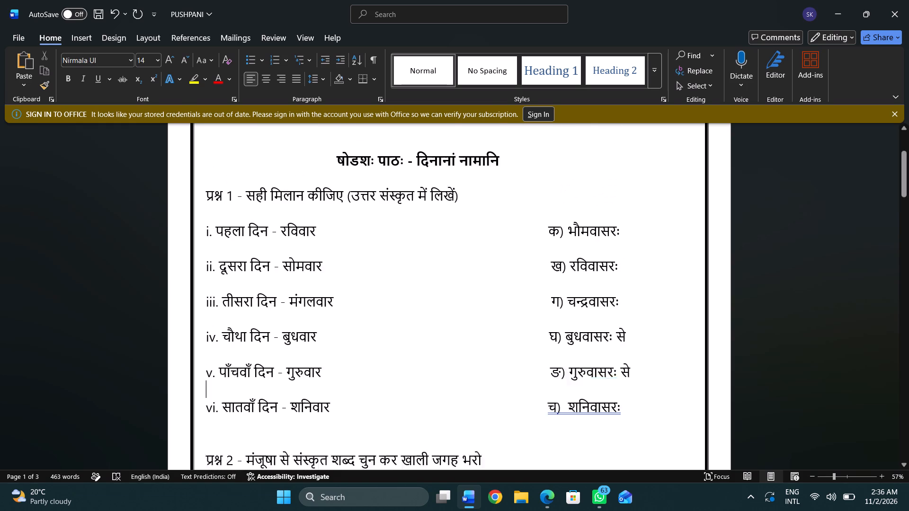
pyautogui.scroll(-1, 636, 405)
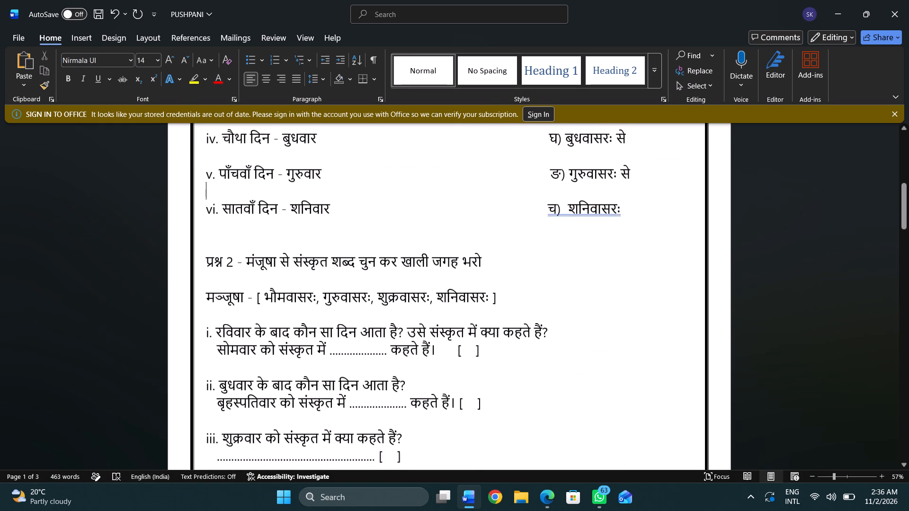
pyautogui.scroll(-1, 636, 405)
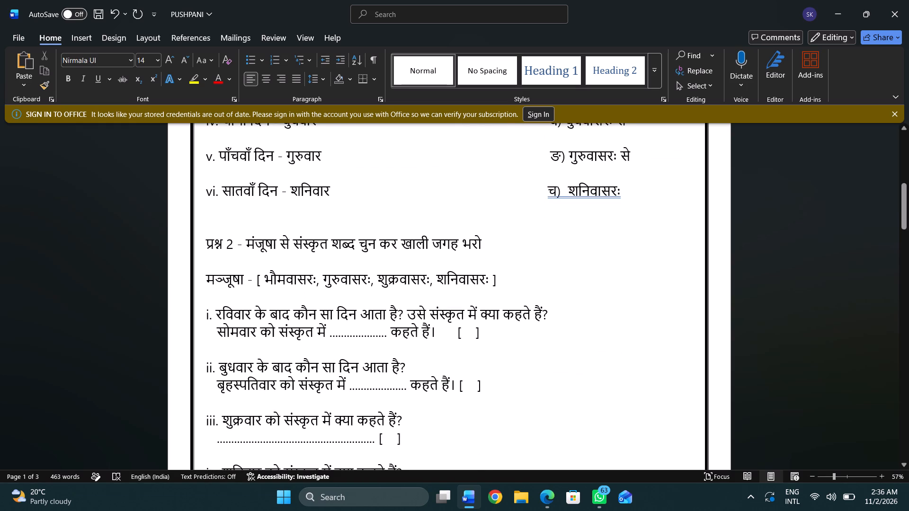
pyautogui.moveTo(208, 241); pyautogui.dragTo(424, 243)
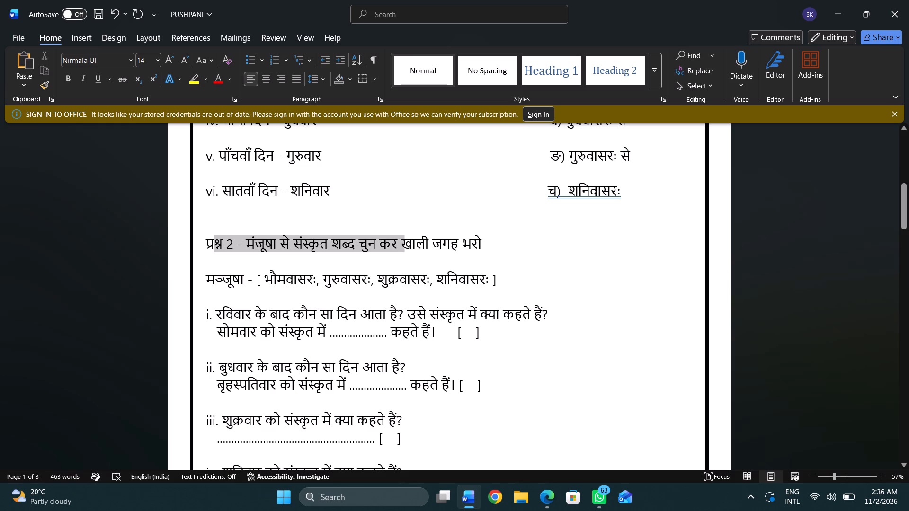
pyautogui.moveTo(424, 243); pyautogui.dragTo(479, 245)
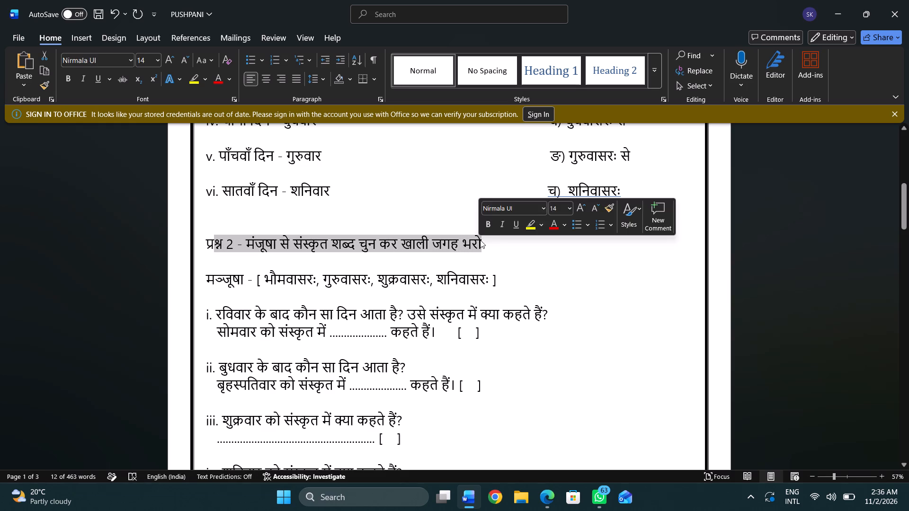
pyautogui.click(483, 230)
pyautogui.click(536, 264)
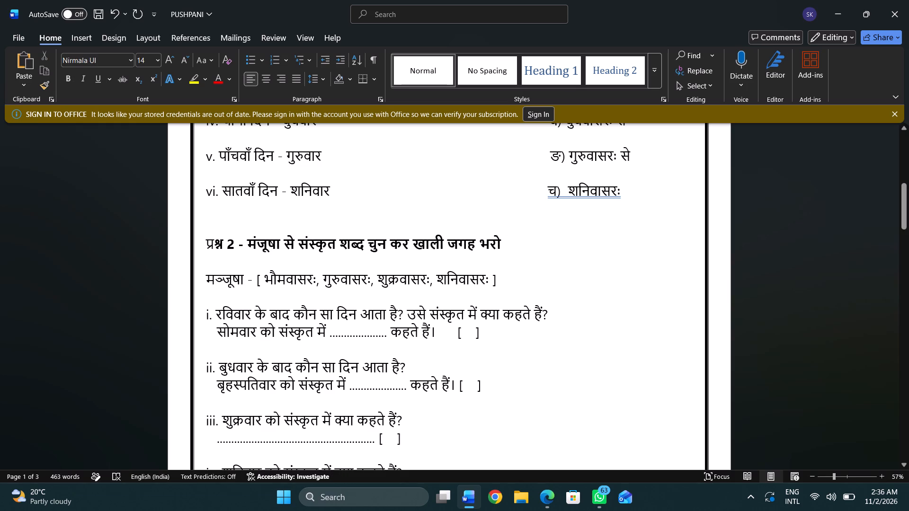
pyautogui.moveTo(205, 240); pyautogui.dragTo(503, 247)
pyautogui.click(507, 232)
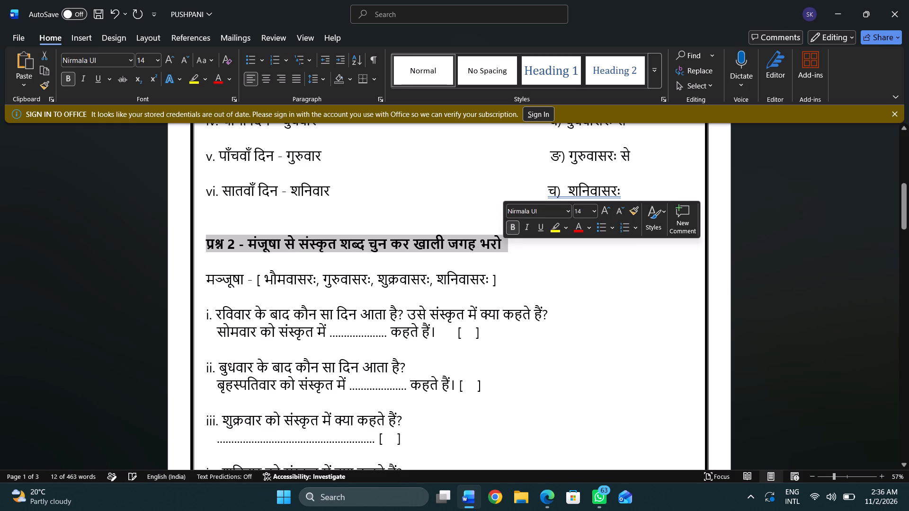
pyautogui.click(445, 216)
# Delete the empty answer brackets at the end of item i in प्रश्न 2.
pyautogui.scroll(-1, 445, 216)
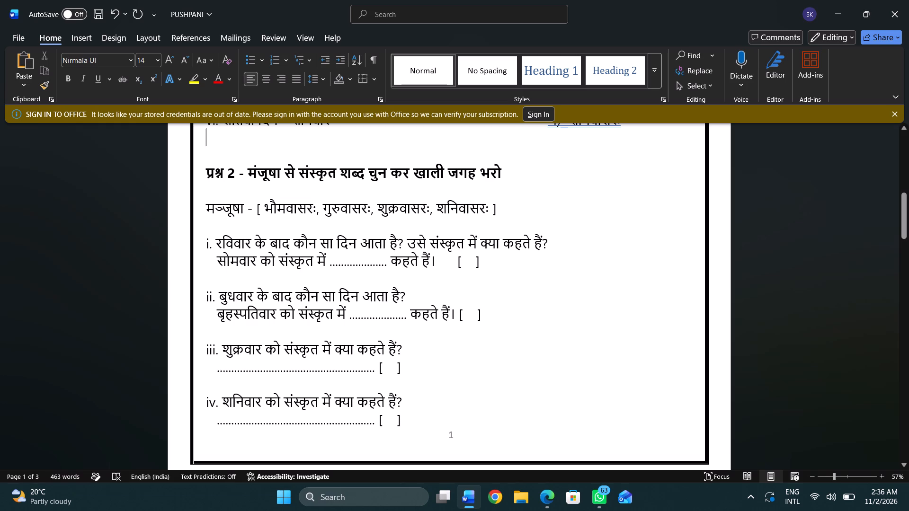
pyautogui.click(482, 260)
pyautogui.press('BackSpace')
pyautogui.press('BackSpace')
pyautogui.press('BackSpace')
pyautogui.press('BackSpace')
pyautogui.press('BackSpace')
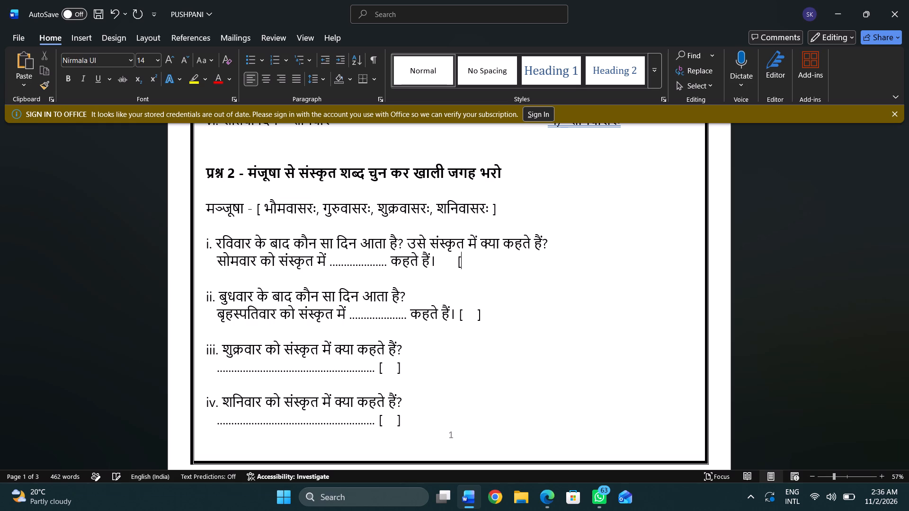
pyautogui.press('BackSpace')
# Lengthen the dotted blank in item i's सोमवार को संस्कृत में line with copied dots, leaving no gap between the dots.
pyautogui.moveTo(336, 261); pyautogui.dragTo(352, 265)
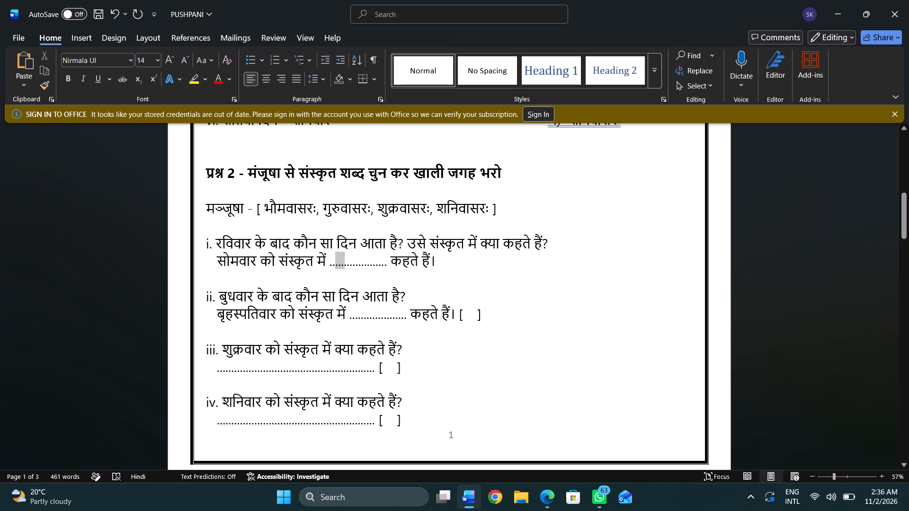
pyautogui.moveTo(352, 265); pyautogui.dragTo(383, 268)
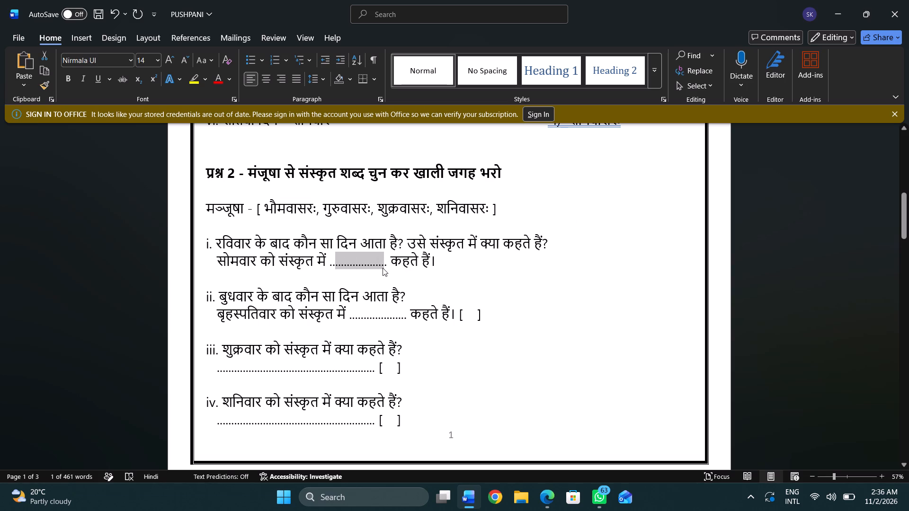
pyautogui.hotkey('ctrl', 'c')
pyautogui.press('BackSpace')
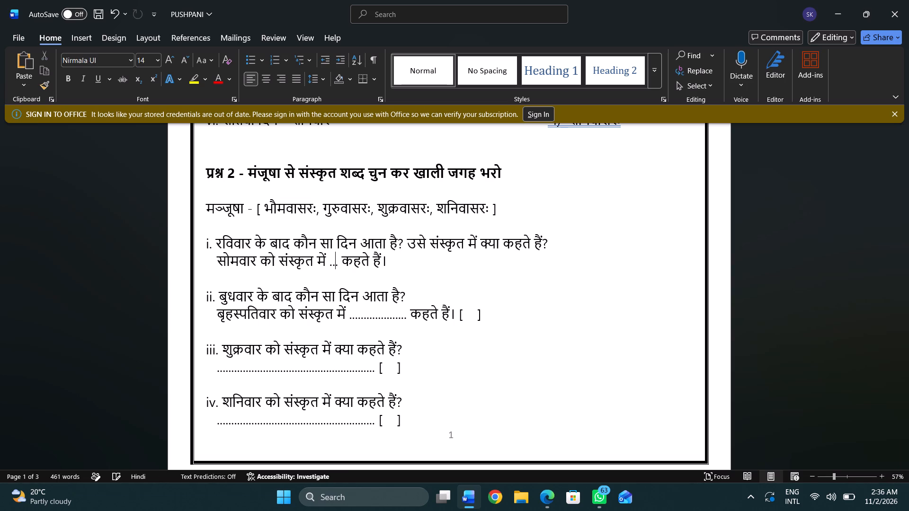
pyautogui.click(107, 9)
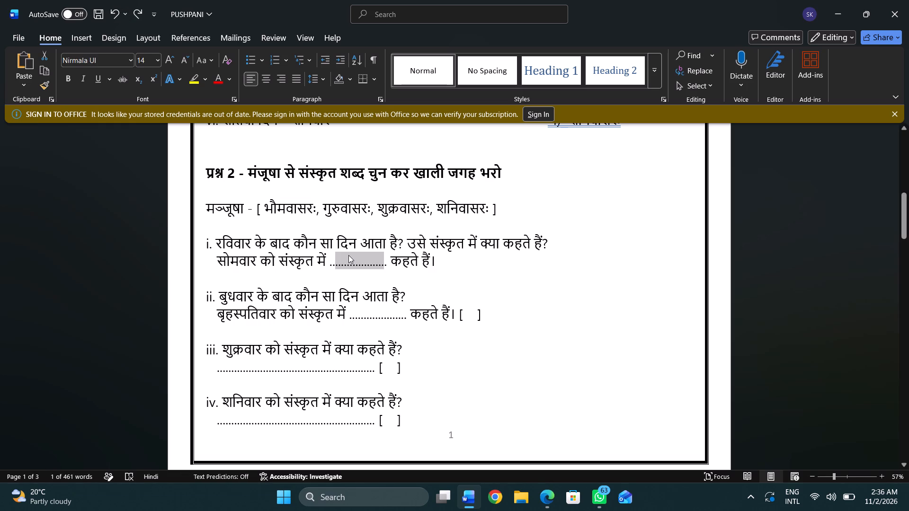
pyautogui.click(348, 255)
pyautogui.click(348, 255)
pyautogui.click(348, 255)
pyautogui.hotkey('ctrl', 'v')
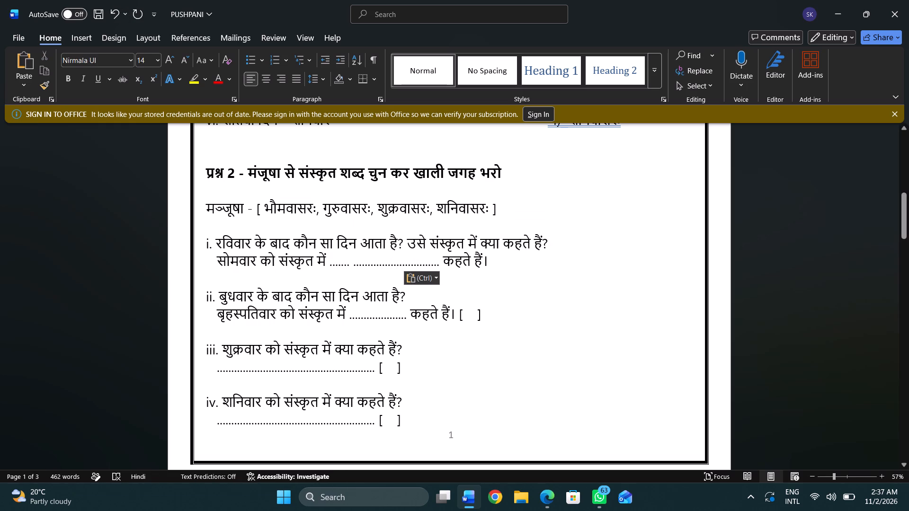
pyautogui.click(354, 265)
pyautogui.press('BackSpace')
# Lengthen the dotted blank in item ii's बृहस्पतिवार को संस्कृत में line with the same copied dots, leaving no gap.
pyautogui.click(375, 318)
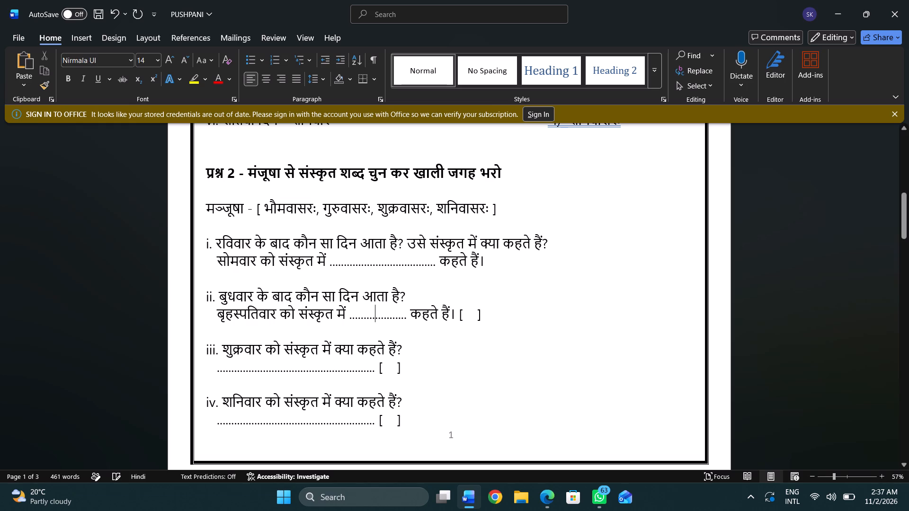
pyautogui.hotkey('ctrl', 'v')
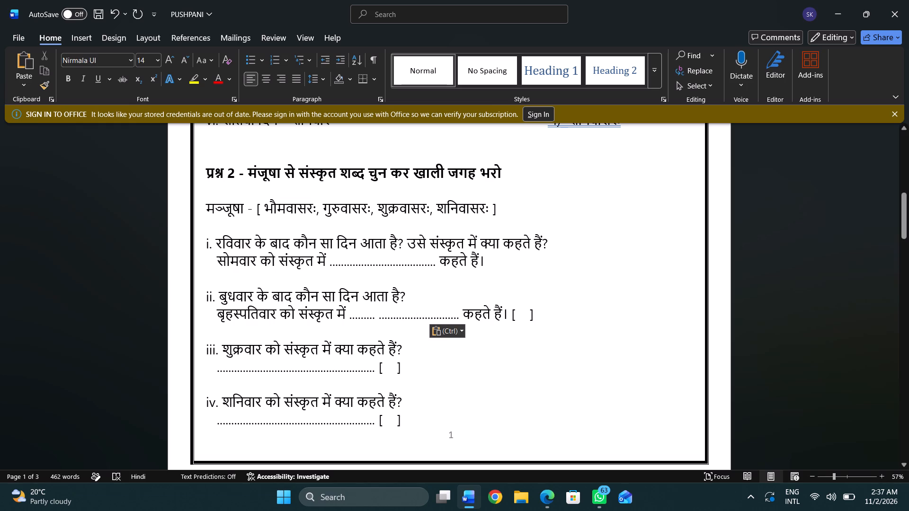
pyautogui.click(377, 318)
pyautogui.press('BackSpace')
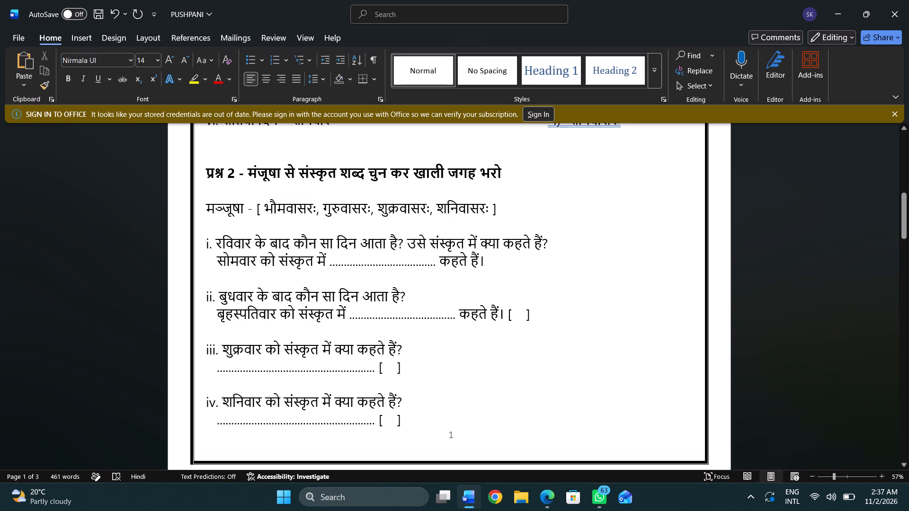
# Delete the empty answer brackets after item iii's dotted line.
pyautogui.click(405, 367)
pyautogui.press('BackSpace')
pyautogui.press('BackSpace')
pyautogui.press('BackSpace')
pyautogui.press('BackSpace')
pyautogui.press('BackSpace')
pyautogui.press('BackSpace')
# Delete the empty answer brackets at the end of item ii's answer line.
pyautogui.click(535, 312)
pyautogui.press('BackSpace')
pyautogui.press('BackSpace')
pyautogui.press('BackSpace')
pyautogui.press('BackSpace')
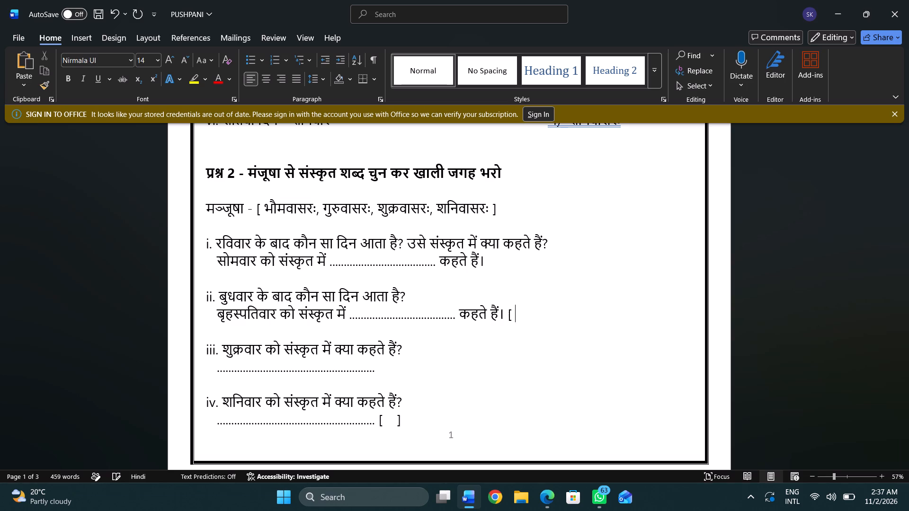
pyautogui.press('BackSpace')
pyautogui.press('BackSpace')
pyautogui.press('BackSpace')
# Delete the empty answer brackets after item iv's dotted line and trim a few dots from the line's end.
pyautogui.click(406, 420)
pyautogui.press('BackSpace')
pyautogui.press('BackSpace')
pyautogui.press('BackSpace')
pyautogui.press('BackSpace')
pyautogui.press('BackSpace')
pyautogui.press('BackSpace')
pyautogui.press('BackSpace')
pyautogui.press('BackSpace')
pyautogui.press('BackSpace')
pyautogui.press('BackSpace')
pyautogui.press('BackSpace')
pyautogui.press('BackSpace')
# Bring item iv's dotted line up beside शनिवार को संस्कृत में क्या कहते हैं? and space it across toward the page's right border.
pyautogui.click(215, 420)
pyautogui.press('BackSpace')
pyautogui.press('BackSpace')
pyautogui.press('BackSpace')
pyautogui.press('BackSpace')
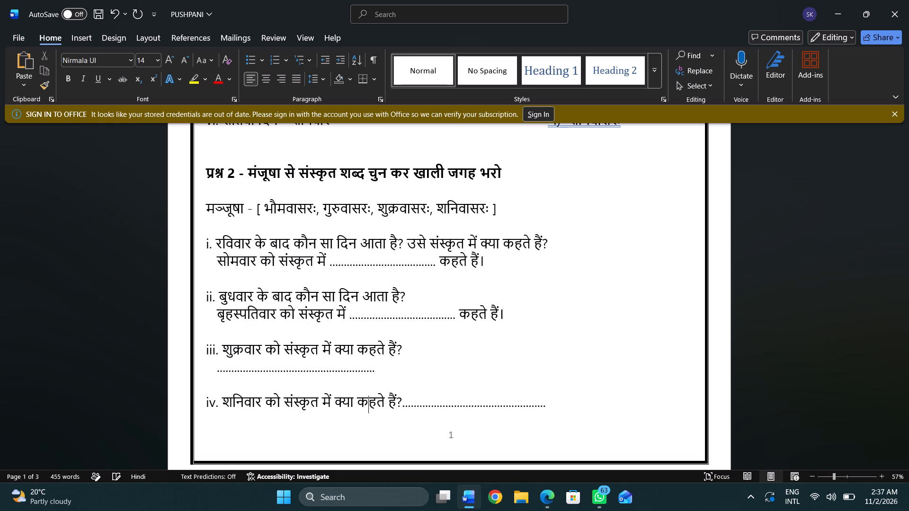
pyautogui.press('space')
pyautogui.press('space')
pyautogui.press('space')
pyautogui.press('space')
pyautogui.press('space')
pyautogui.press('space')
pyautogui.press('space')
pyautogui.press('space')
pyautogui.press('space')
pyautogui.press('space')
pyautogui.press('space')
pyautogui.press('space')
pyautogui.press('space')
pyautogui.press('space')
pyautogui.press('space')
pyautogui.press('space')
pyautogui.press('space')
pyautogui.press('space')
pyautogui.press('space')
pyautogui.press('space')
pyautogui.press('space')
pyautogui.press('space')
pyautogui.press('space')
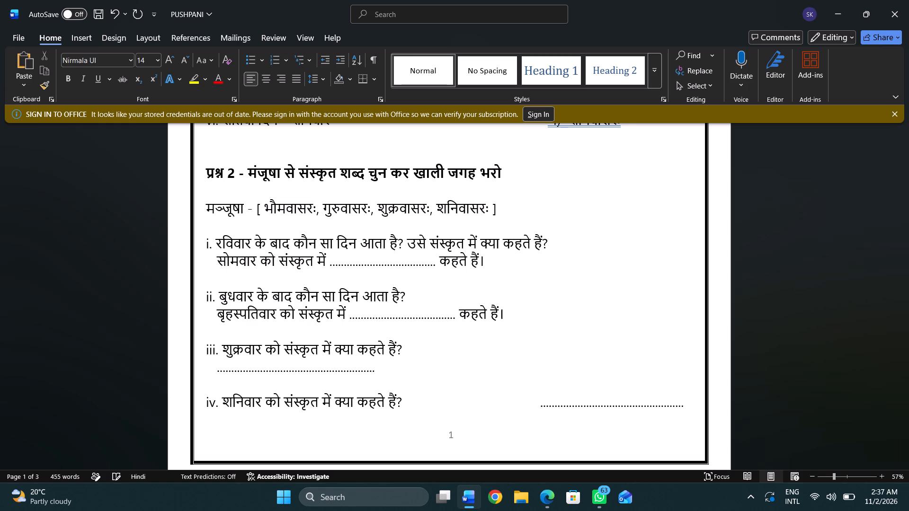
# Indent item iii's dotted line with spaces so it starts roughly above item iv's dotted line.
pyautogui.click(210, 365)
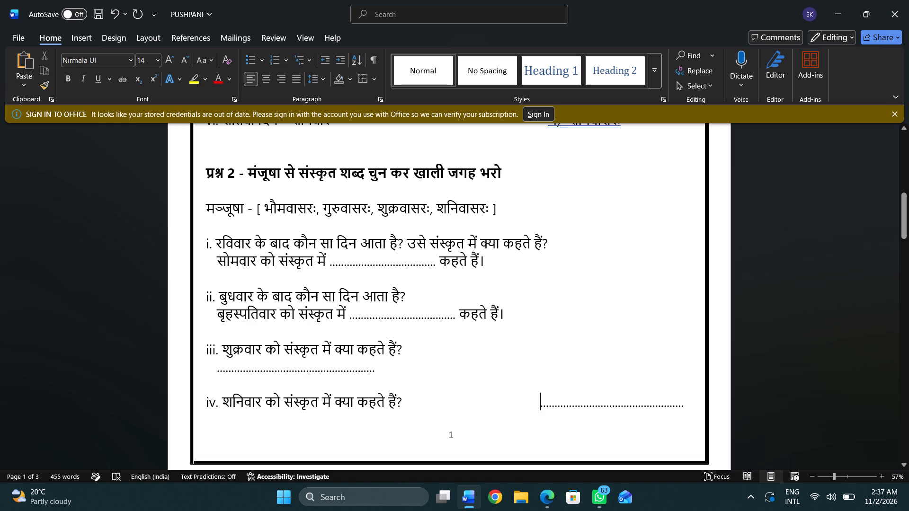
pyautogui.press('space')
pyautogui.press('space')
pyautogui.press('space')
pyautogui.press('space')
pyautogui.press('space')
pyautogui.press('space')
pyautogui.press('space')
pyautogui.press('space')
pyautogui.press('space')
pyautogui.press('space')
pyautogui.press('space')
pyautogui.press('space')
pyautogui.press('space')
pyautogui.press('space')
pyautogui.press('space')
pyautogui.press('space')
pyautogui.press('space')
pyautogui.press('space')
pyautogui.press('space')
pyautogui.press('space')
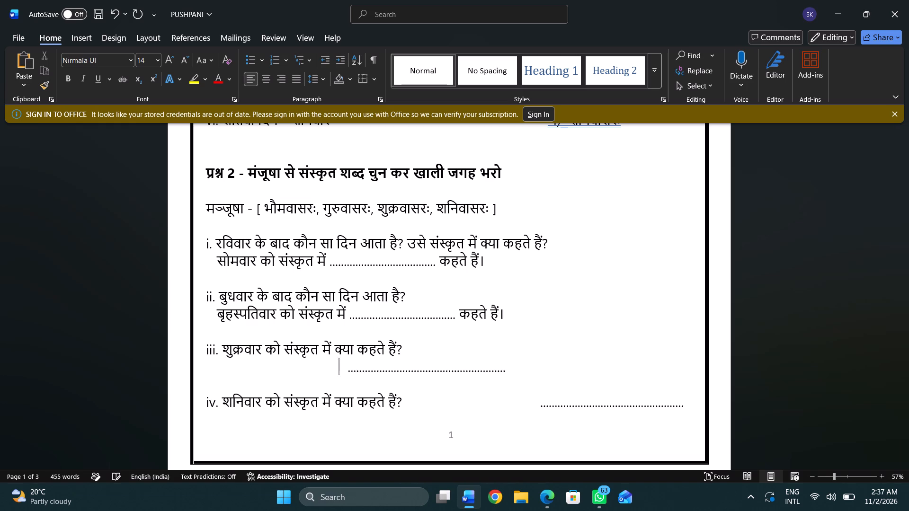
pyautogui.press('space')
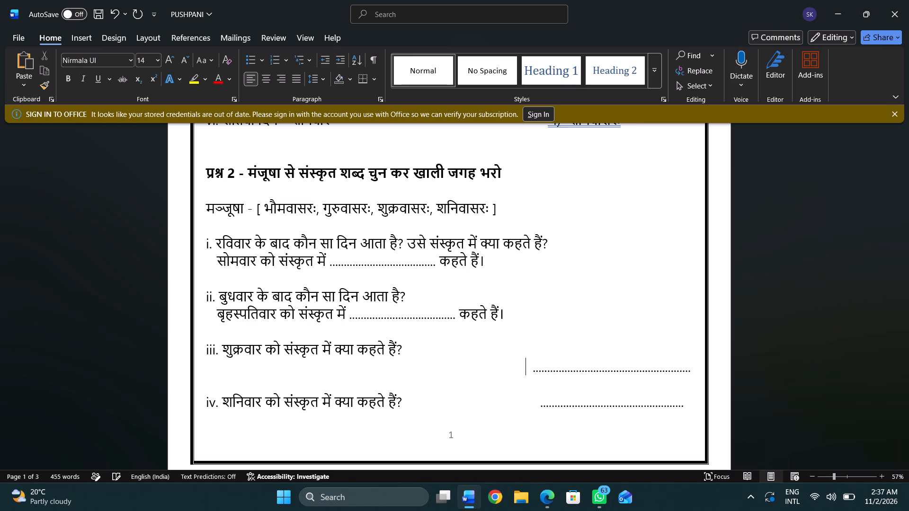
pyautogui.press('space')
pyautogui.press('space')
pyautogui.press('BackSpace')
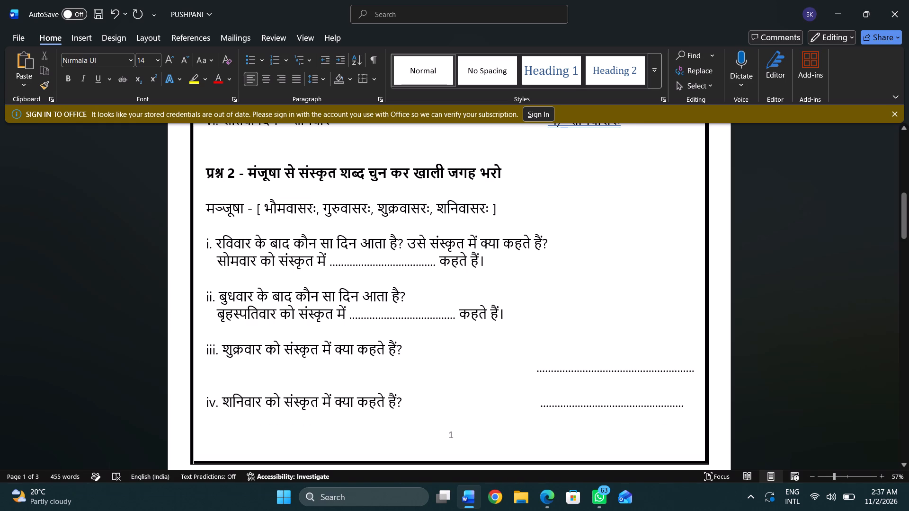
# Shorten item iii's dotted line by four dots to match the extent of item iv's line.
pyautogui.click(546, 370)
pyautogui.press('BackSpace')
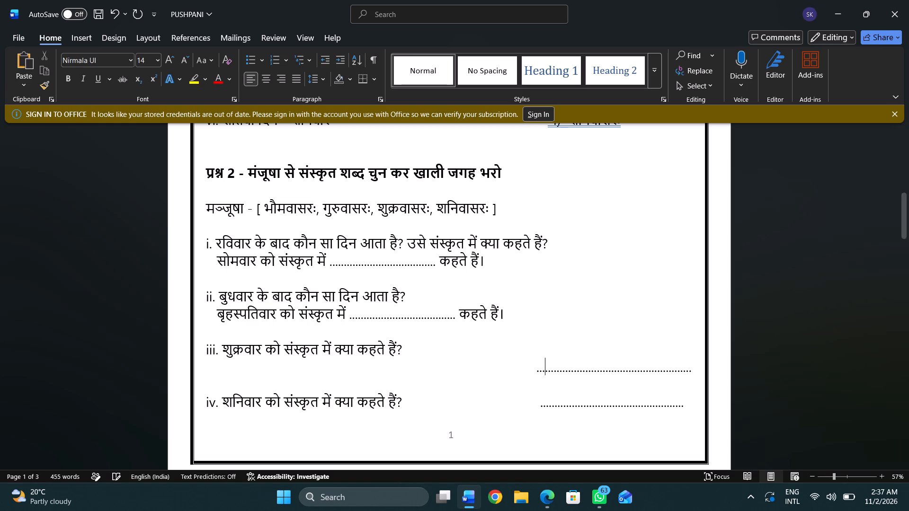
pyautogui.press('BackSpace')
pyautogui.press('BackSpace')
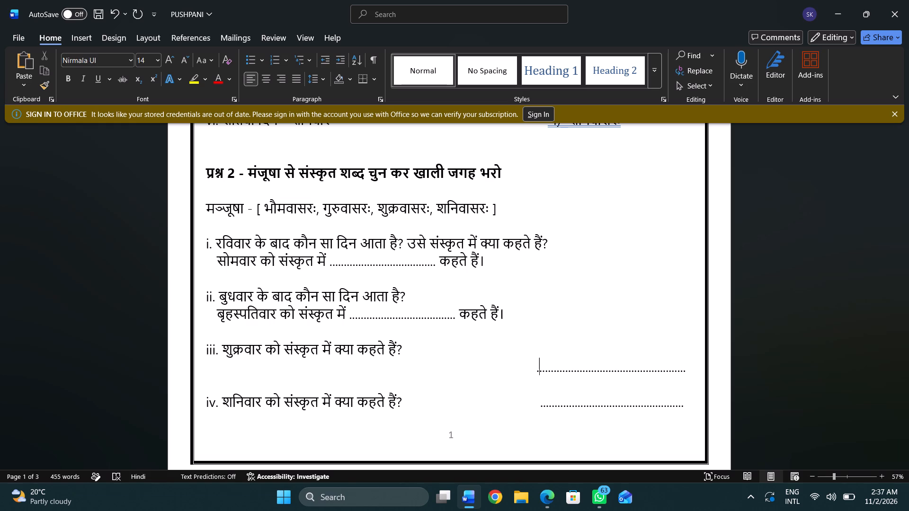
pyautogui.press('BackSpace')
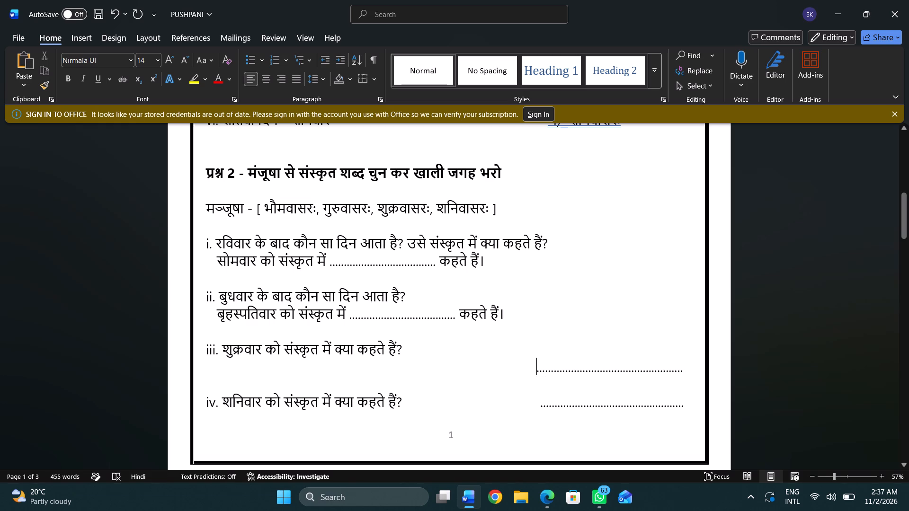
pyautogui.click(537, 369)
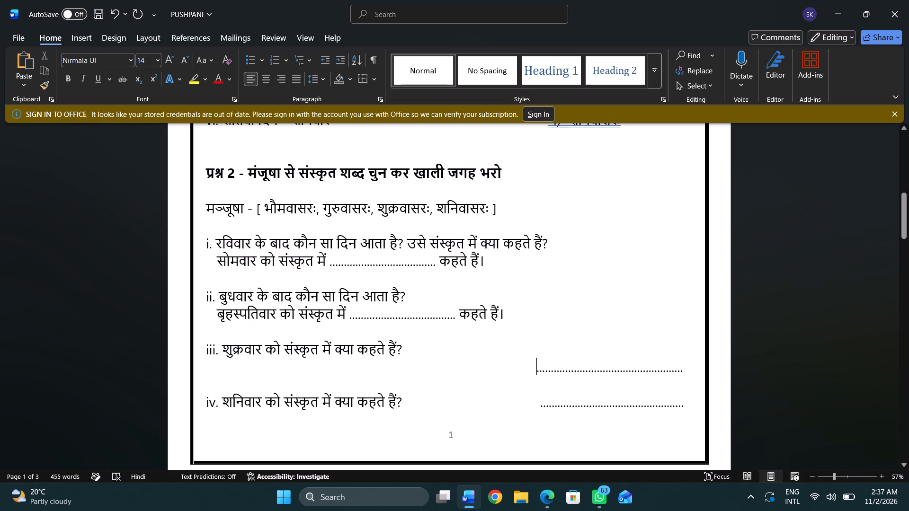
# Copy item iii's dotted line in प्रश्न 2 and paste it directly beside शुक्रवार को संस्कृत में क्या कहते हैं?
pyautogui.moveTo(684, 370); pyautogui.dragTo(601, 385)
pyautogui.hotkey('ctrl', 'c')
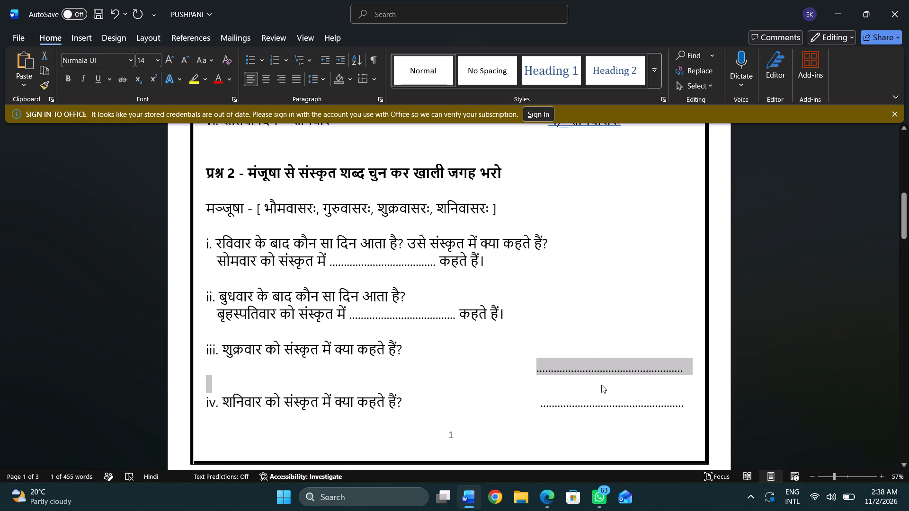
pyautogui.click(411, 345)
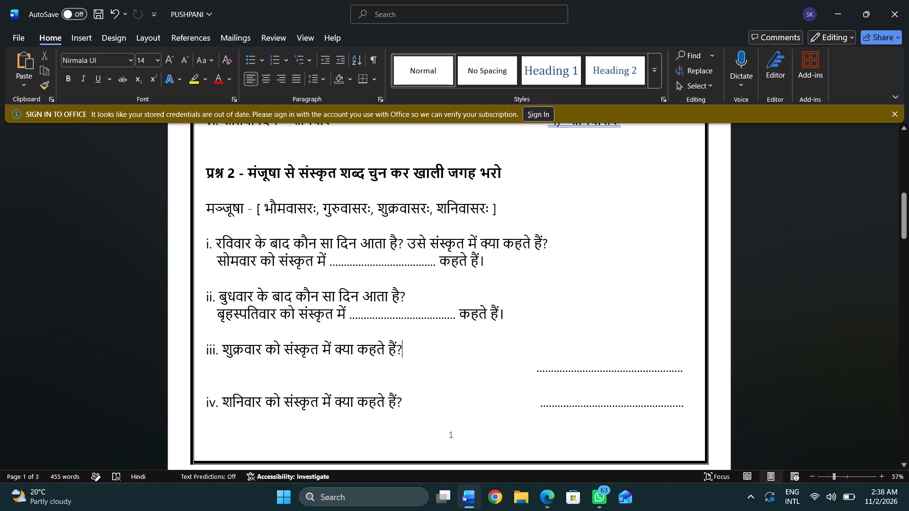
pyautogui.hotkey('ctrl', 'v')
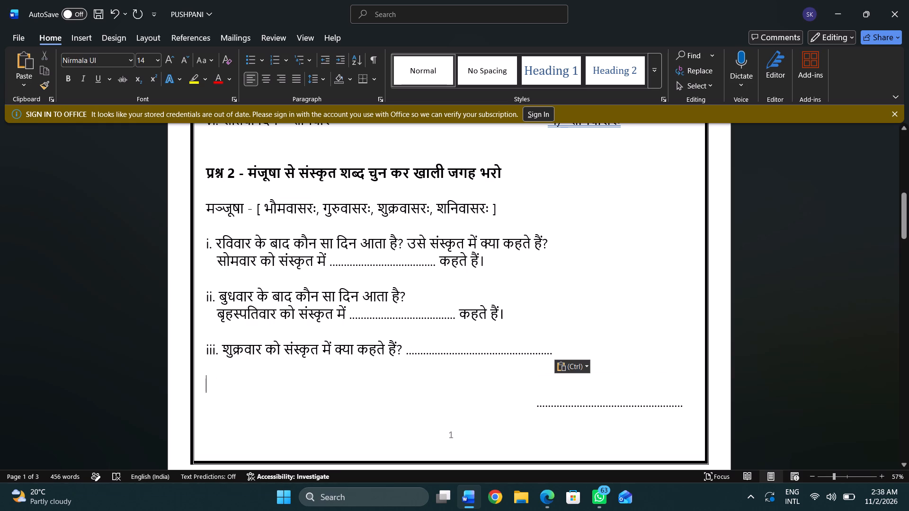
# Space the pasted dotted line across from item iii's question toward the page's right border, matching the dotted line below.
pyautogui.click(401, 351)
pyautogui.press('space')
pyautogui.press('space')
pyautogui.press('space')
pyautogui.press('space')
pyautogui.press('space')
pyautogui.press('space')
pyautogui.press('space')
pyautogui.press('space')
pyautogui.press('space')
pyautogui.press('space')
pyautogui.press('space')
pyautogui.press('space')
pyautogui.press('space')
pyautogui.press('space')
pyautogui.press('space')
pyautogui.press('space')
pyautogui.press('space')
pyautogui.press('space')
pyautogui.press('space')
pyautogui.press('space')
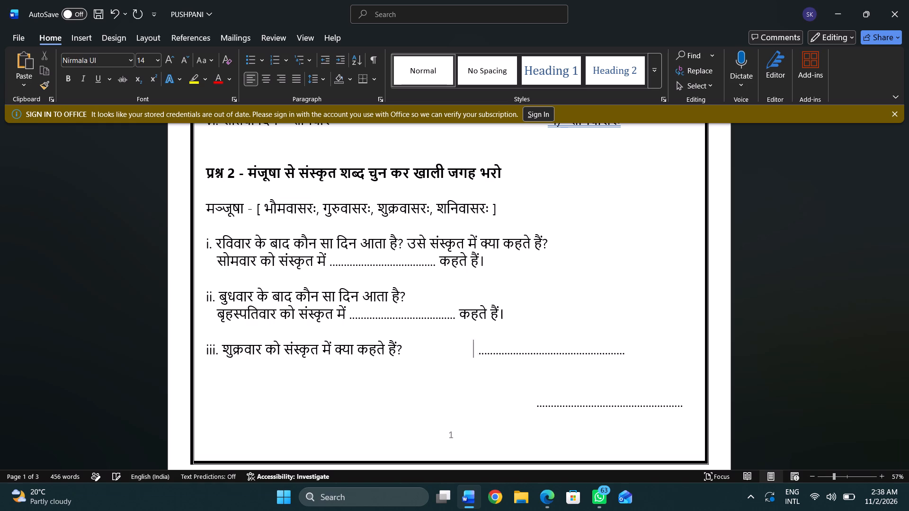
pyautogui.press('space')
pyautogui.press('space')
pyautogui.press('space')
pyautogui.press('space')
pyautogui.press('space')
pyautogui.press('space')
pyautogui.press('space')
pyautogui.press('space')
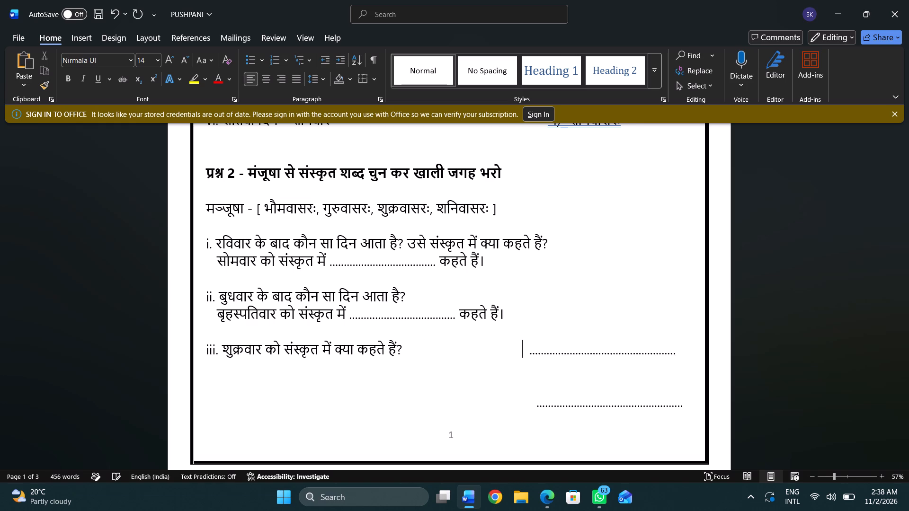
pyautogui.press('space')
pyautogui.press('space')
pyautogui.press('space')
pyautogui.press('space')
pyautogui.press('BackSpace')
# Remove the old separate dotted line of item iii and the extra blank line so item iv follows directly below item iii.
pyautogui.click(689, 407)
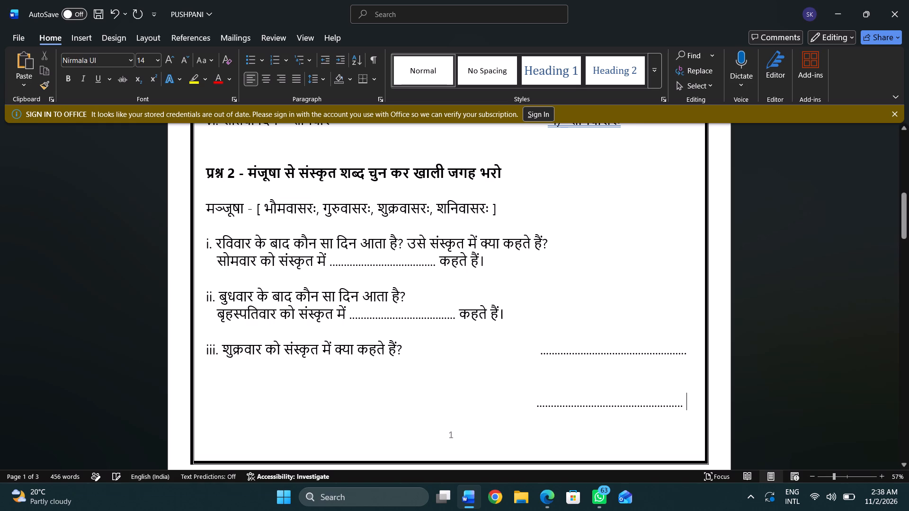
pyautogui.press('BackSpace')
pyautogui.press('BackSpace')
pyautogui.press('BackSpace')
pyautogui.press('BackSpace')
pyautogui.press('BackSpace')
pyautogui.press('BackSpace')
pyautogui.press('BackSpace')
pyautogui.press('BackSpace')
pyautogui.press('BackSpace')
pyautogui.press('BackSpace')
pyautogui.press('BackSpace')
pyautogui.press('BackSpace')
pyautogui.press('BackSpace')
pyautogui.press('BackSpace')
pyautogui.press('BackSpace')
pyautogui.press('BackSpace')
pyautogui.press('BackSpace')
pyautogui.press('BackSpace')
pyautogui.press('BackSpace')
pyautogui.press('BackSpace')
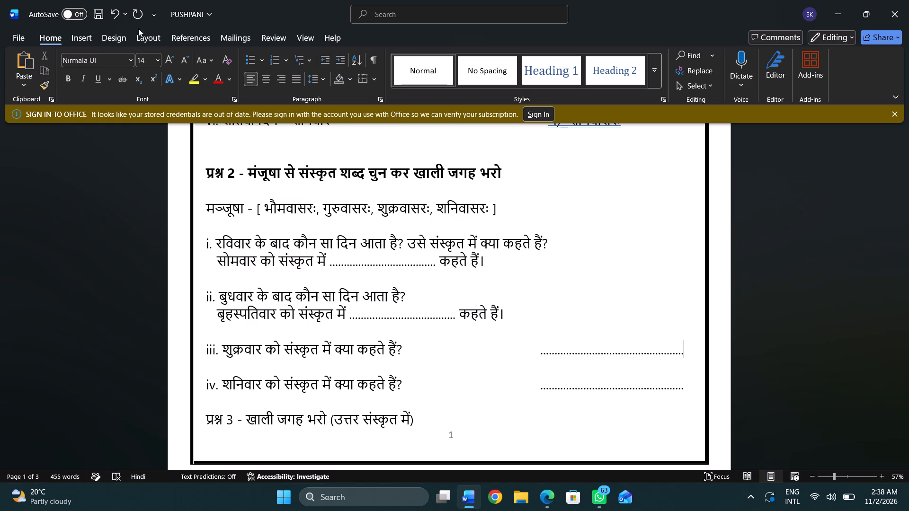
pyautogui.click(116, 14)
pyautogui.click(116, 14)
pyautogui.click(116, 14)
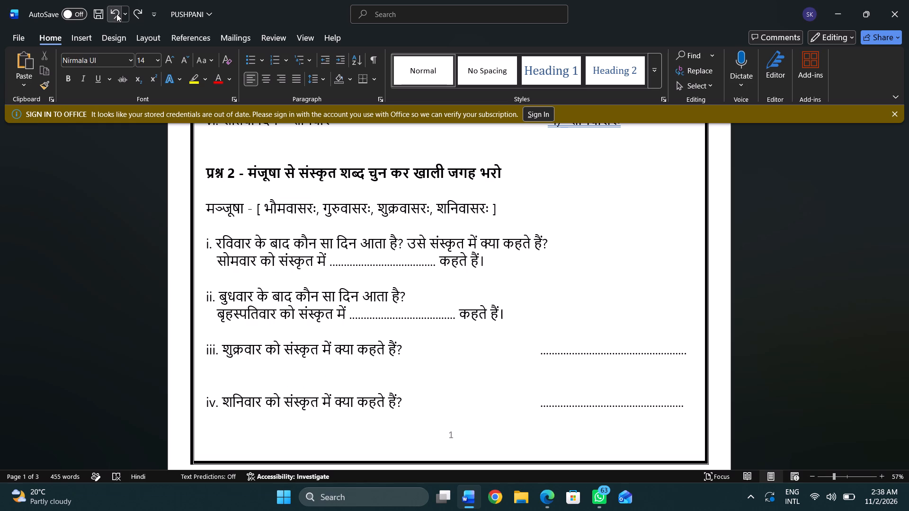
pyautogui.press('BackSpace')
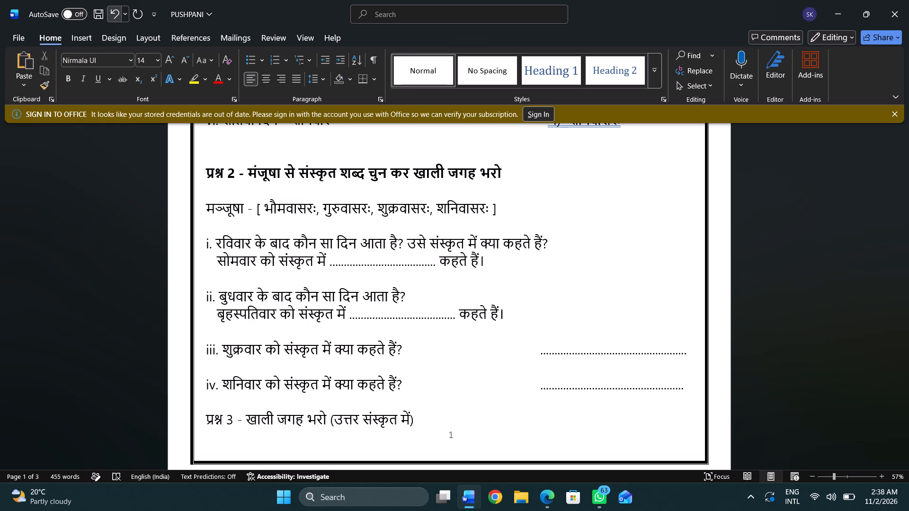
# Copy the dotted line of प्रश्न 3 item i and place it on the question's own line, spaced toward the page's right border.
pyautogui.hscroll(2, 116, 14)
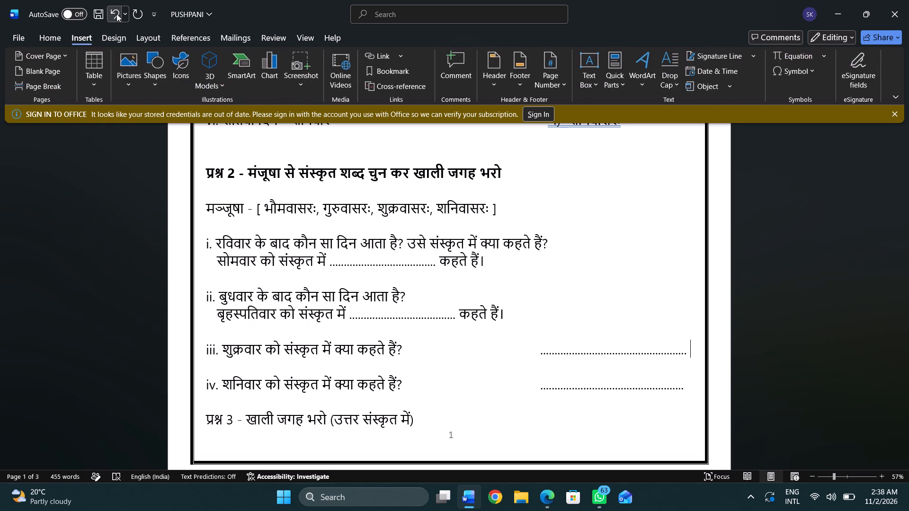
pyautogui.hscroll(1, 116, 14)
pyautogui.scroll(1, 172, 109)
pyautogui.scroll(-1, 199, 211)
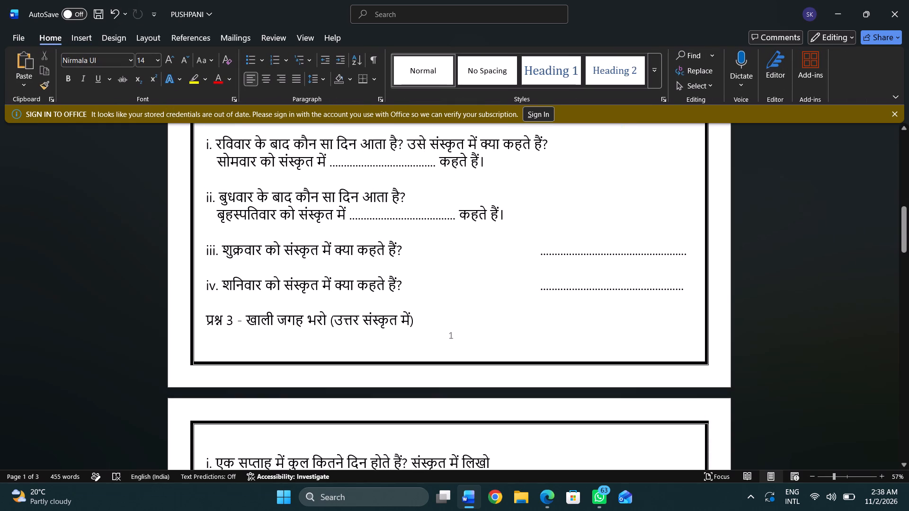
pyautogui.scroll(-3, 199, 211)
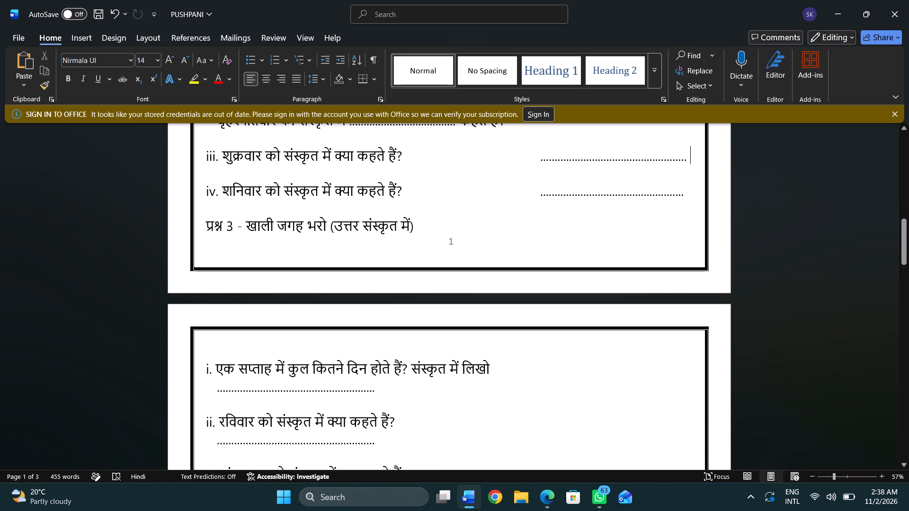
pyautogui.scroll(-2, 199, 211)
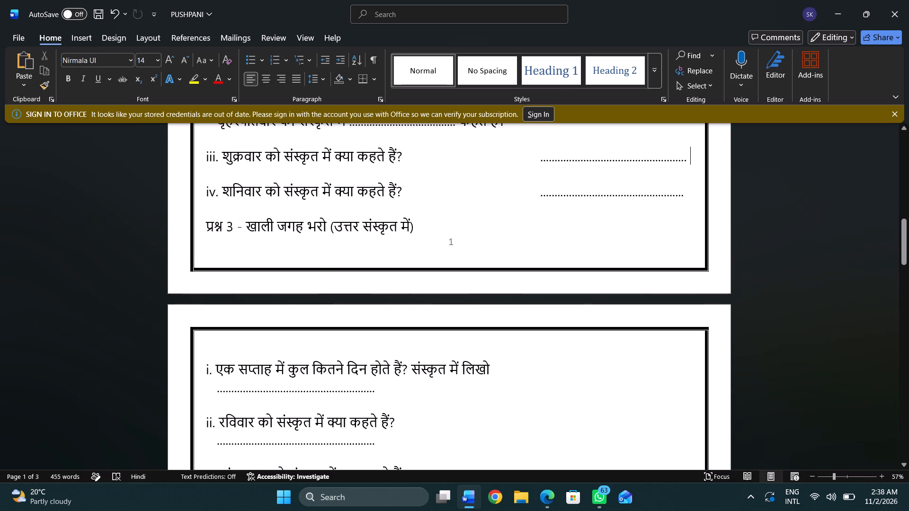
pyautogui.moveTo(219, 389); pyautogui.dragTo(374, 394)
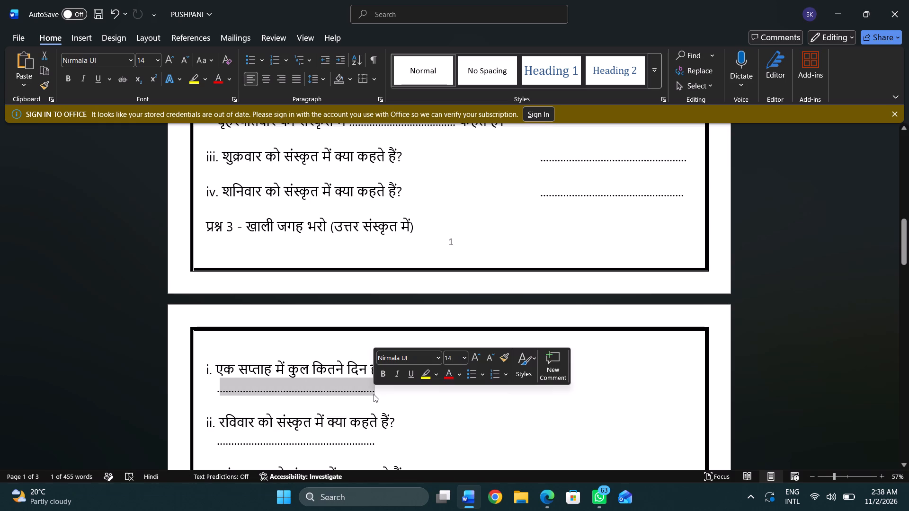
pyautogui.hotkey('ctrl', 'c')
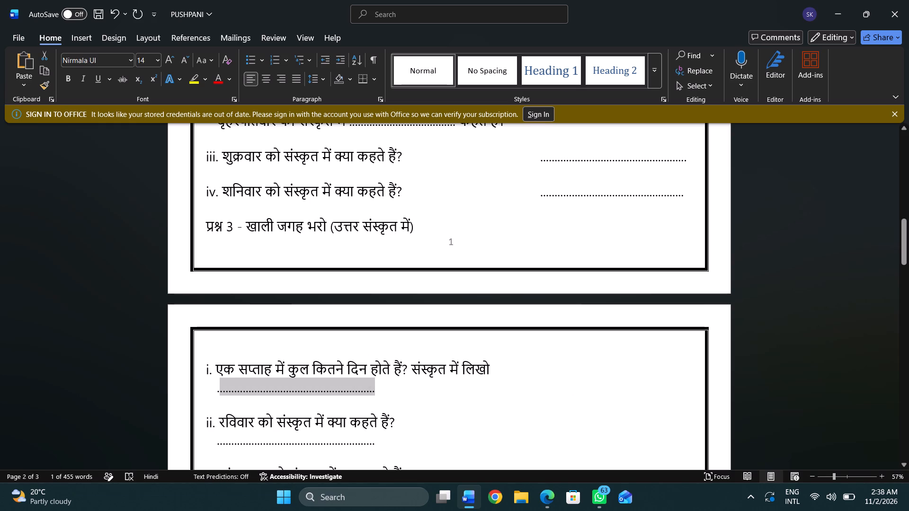
pyautogui.click(500, 371)
pyautogui.press('space')
pyautogui.press('space')
pyautogui.press('space')
pyautogui.press('space')
pyautogui.press('space')
pyautogui.press('space')
pyautogui.press('space')
pyautogui.press('space')
pyautogui.press('space')
pyautogui.press('space')
pyautogui.press('space')
pyautogui.press('space')
pyautogui.press('space')
pyautogui.press('space')
pyautogui.press('space')
pyautogui.press('space')
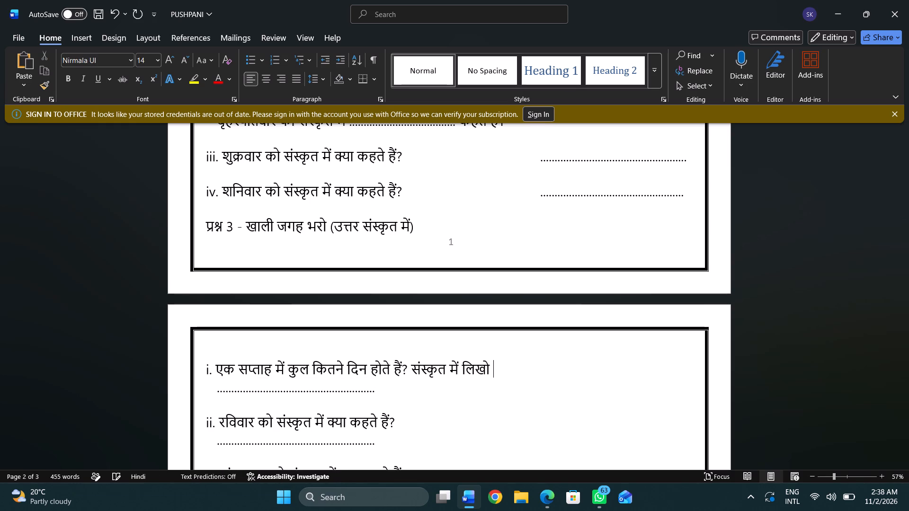
pyautogui.hotkey('ctrl', 'v')
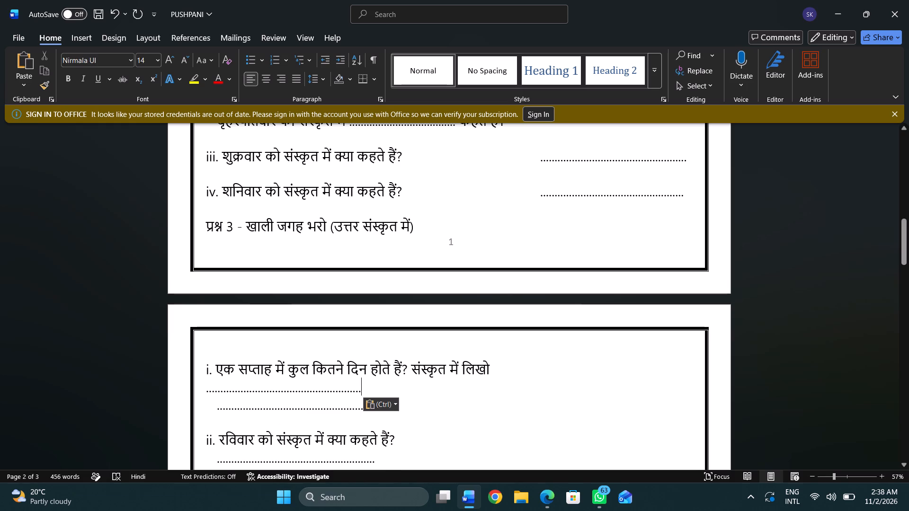
pyautogui.click(201, 388)
pyautogui.press('BackSpace')
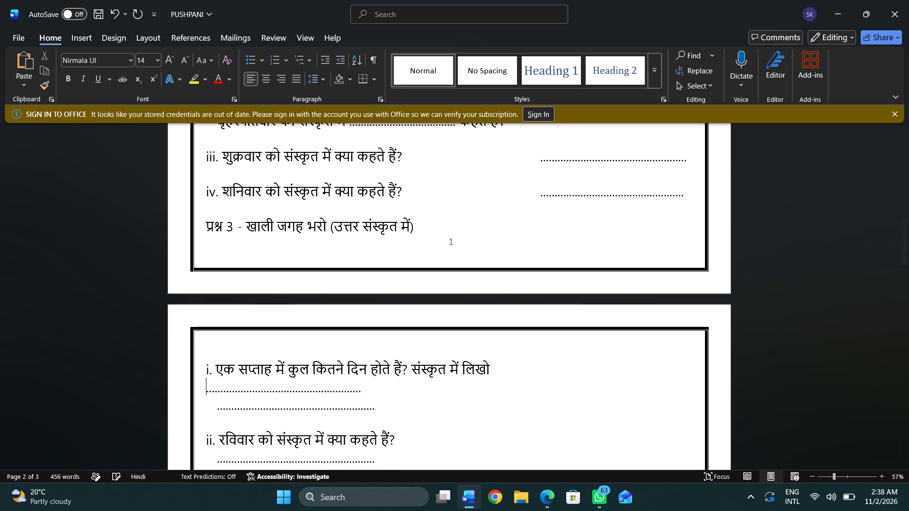
pyautogui.press('BackSpace')
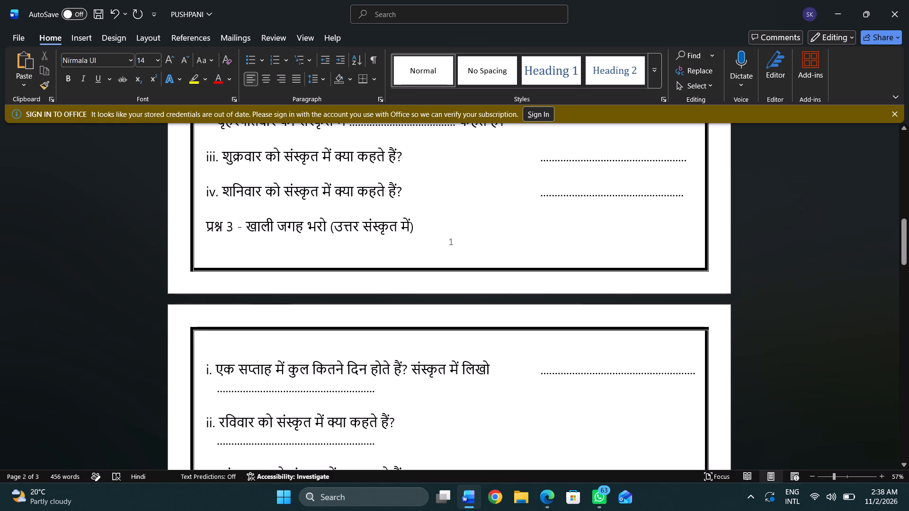
# Delete the original dotted line beneath एक सप्ताह में कुल कितने दिन होते हैं? संस्कृत में लिखो.
pyautogui.moveTo(375, 389); pyautogui.dragTo(371, 389)
pyautogui.moveTo(371, 389); pyautogui.dragTo(215, 390)
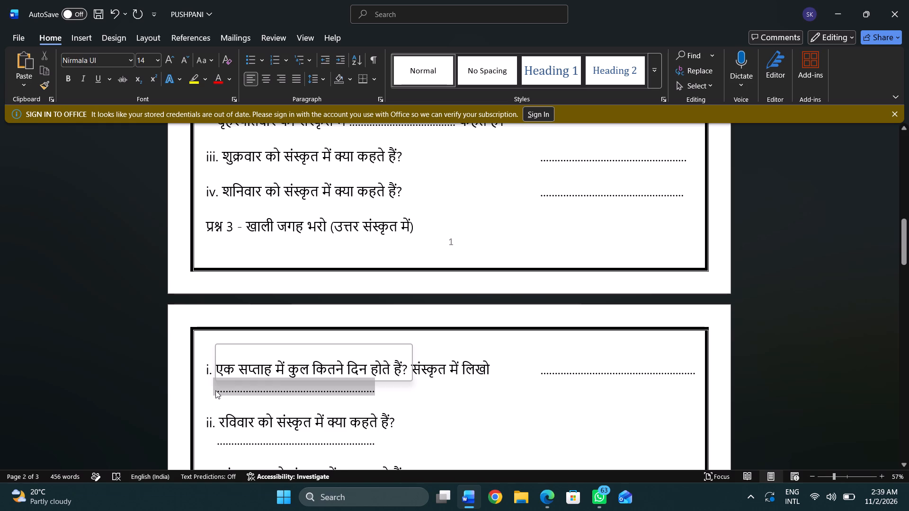
pyautogui.press('BackSpace')
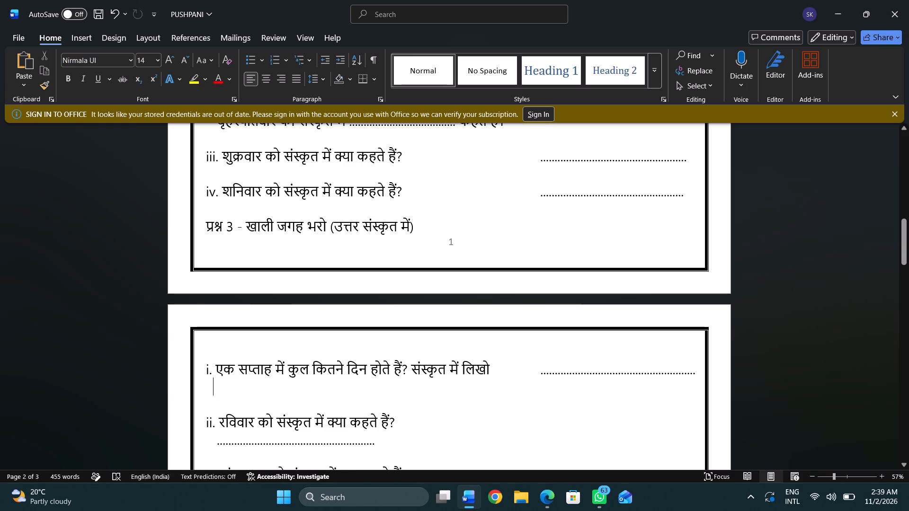
# Paste the copied dotted line beside item ii, रविवार को संस्कृत में क्या कहते हैं?, spaced toward the page's right border.
pyautogui.click(410, 425)
pyautogui.press('space')
pyautogui.press('space')
pyautogui.press('space')
pyautogui.press('space')
pyautogui.press('space')
pyautogui.press('space')
pyautogui.press('space')
pyautogui.press('space')
pyautogui.press('space')
pyautogui.press('space')
pyautogui.press('space')
pyautogui.press('space')
pyautogui.press('space')
pyautogui.press('space')
pyautogui.press('space')
pyautogui.press('space')
pyautogui.press('space')
pyautogui.press('space')
pyautogui.press('space')
pyautogui.press('space')
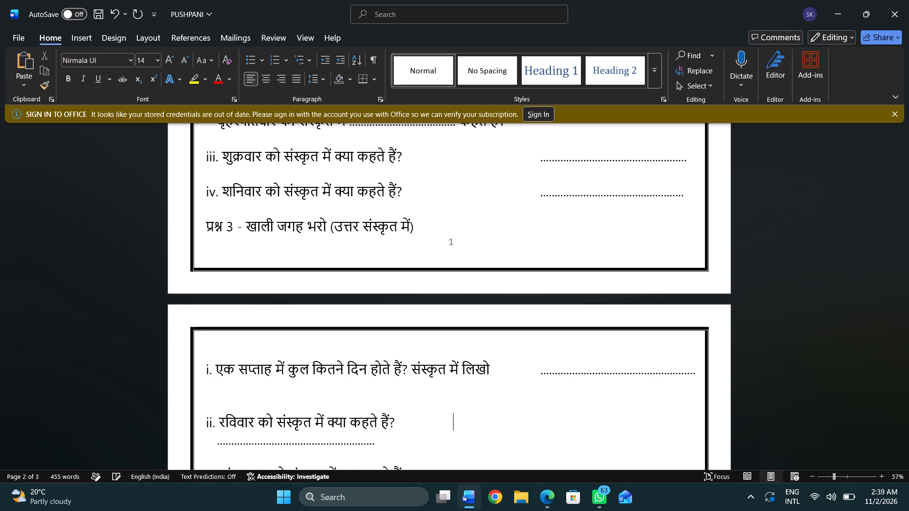
pyautogui.press('BackSpace')
pyautogui.press('BackSpace')
pyautogui.press('BackSpace')
pyautogui.press('BackSpace')
pyautogui.press('BackSpace')
pyautogui.press('BackSpace')
pyautogui.hotkey('ctrl', 'v')
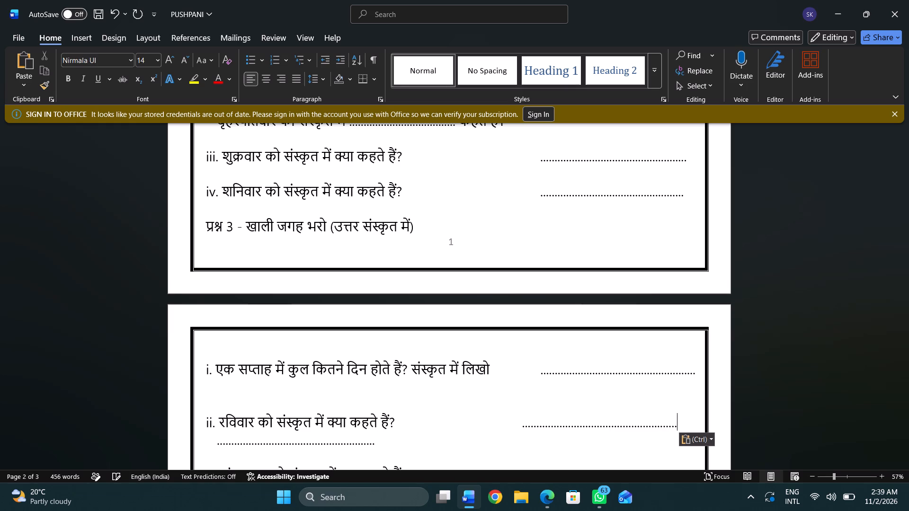
# Shift item ii's new dotted line by four spaces so it starts directly below item i's dotted line.
pyautogui.click(486, 426)
pyautogui.press('space')
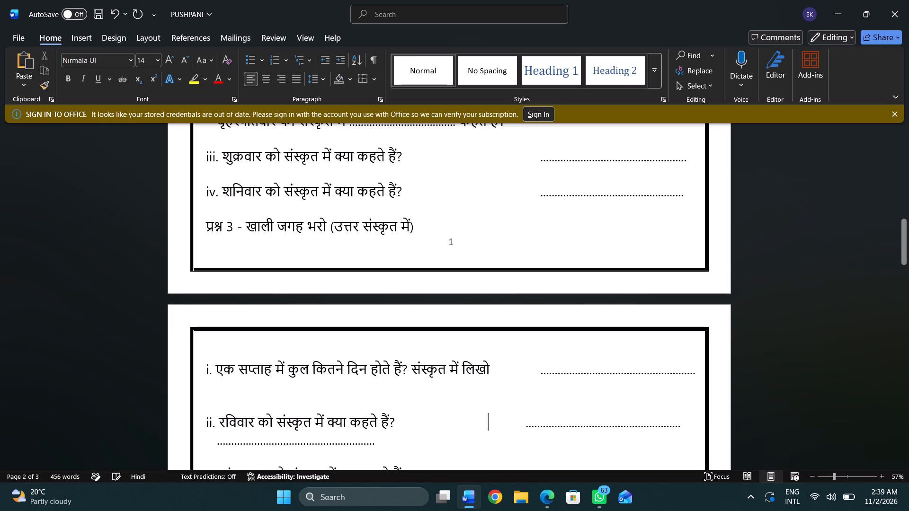
pyautogui.press('space')
pyautogui.press('space')
pyautogui.press('space')
pyautogui.press('space')
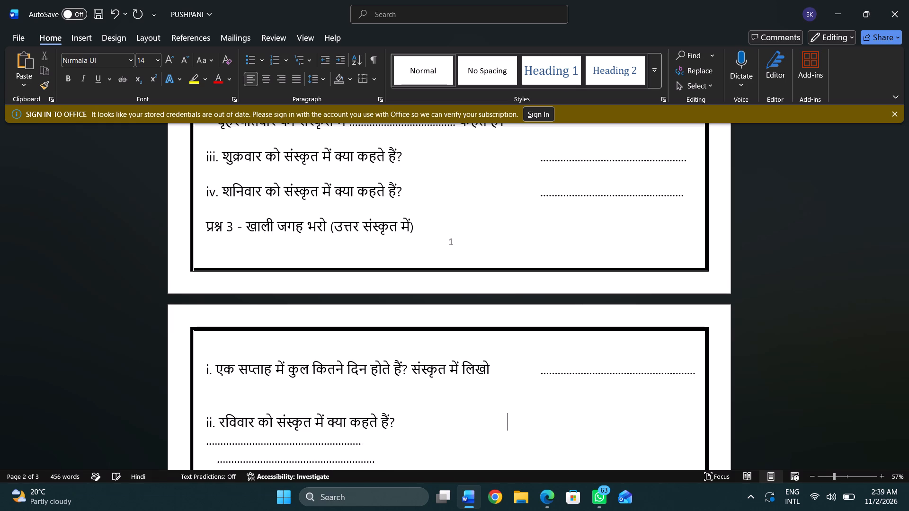
pyautogui.press('BackSpace')
pyautogui.click(486, 426)
# Delete the word भौमवासरः from the मञ्जूषा word list in प्रश्न 2.
pyautogui.scroll(-1, 486, 426)
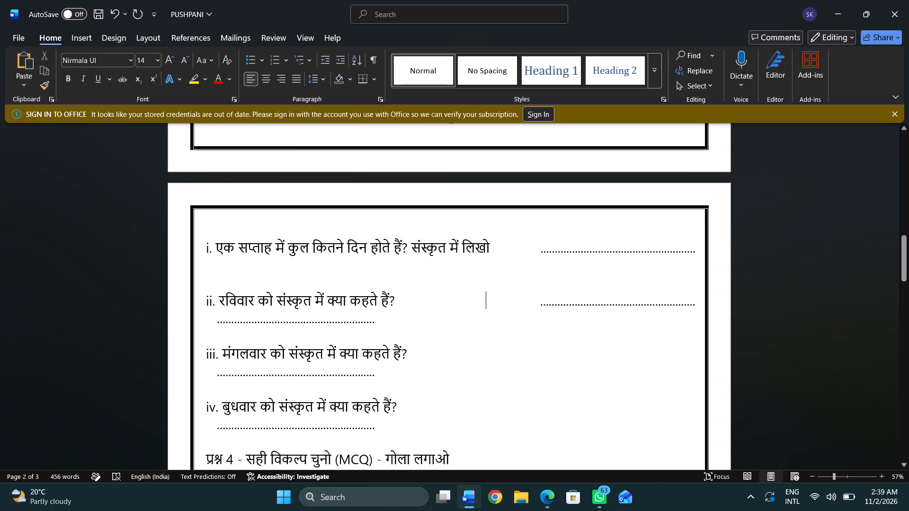
pyautogui.scroll(-1, 486, 426)
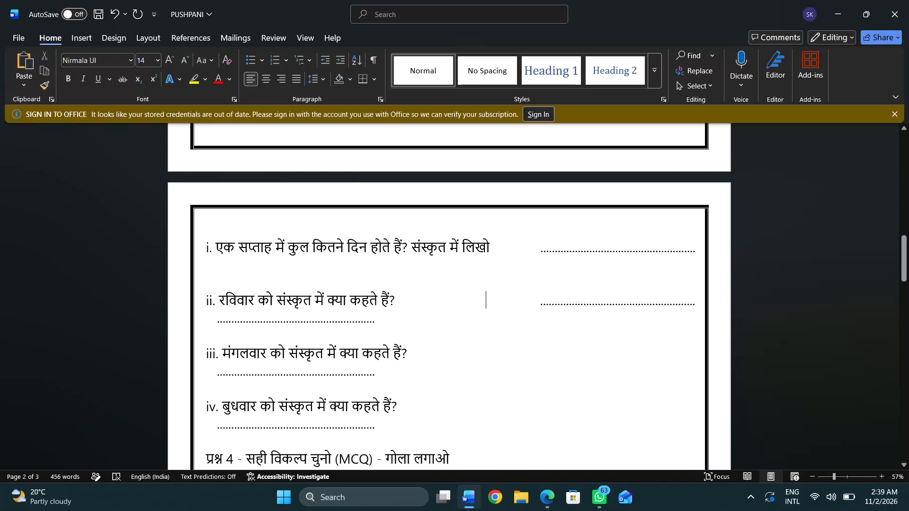
pyautogui.scroll(4, 486, 426)
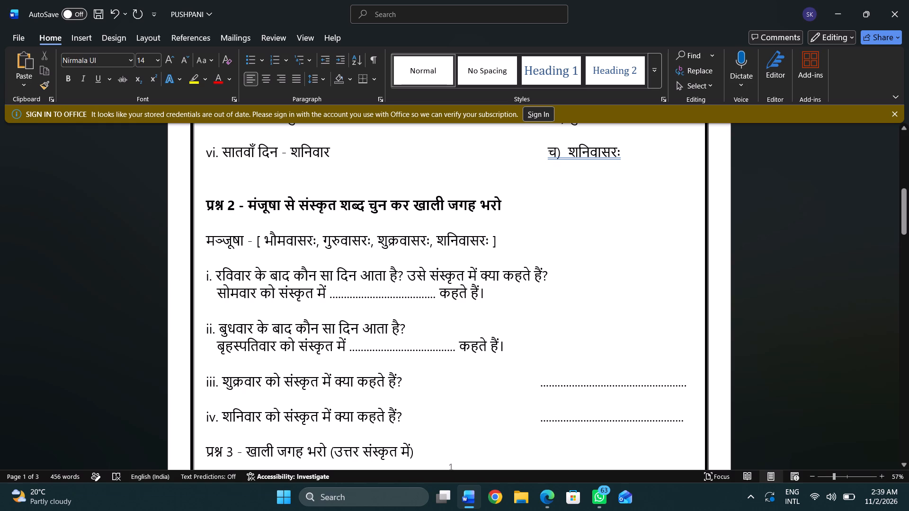
pyautogui.moveTo(316, 239); pyautogui.dragTo(269, 241)
pyautogui.moveTo(263, 241); pyautogui.dragTo(312, 239)
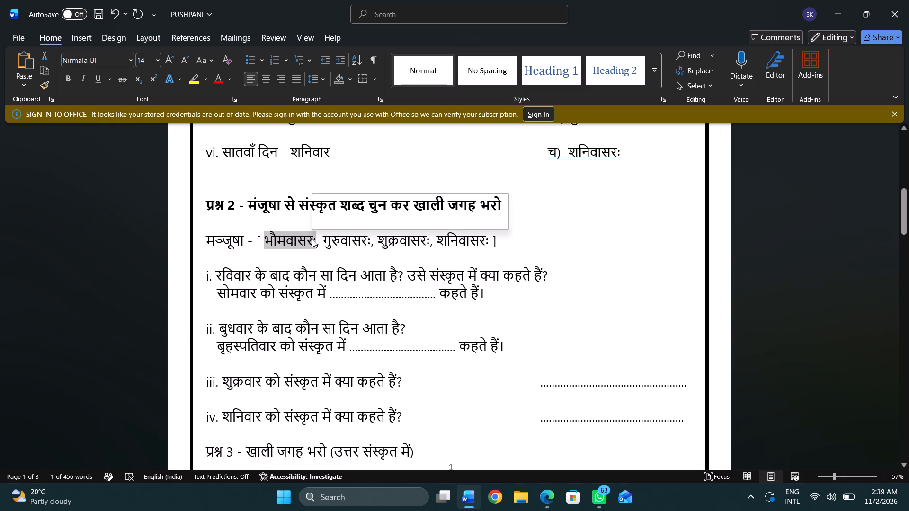
pyautogui.press('BackSpace')
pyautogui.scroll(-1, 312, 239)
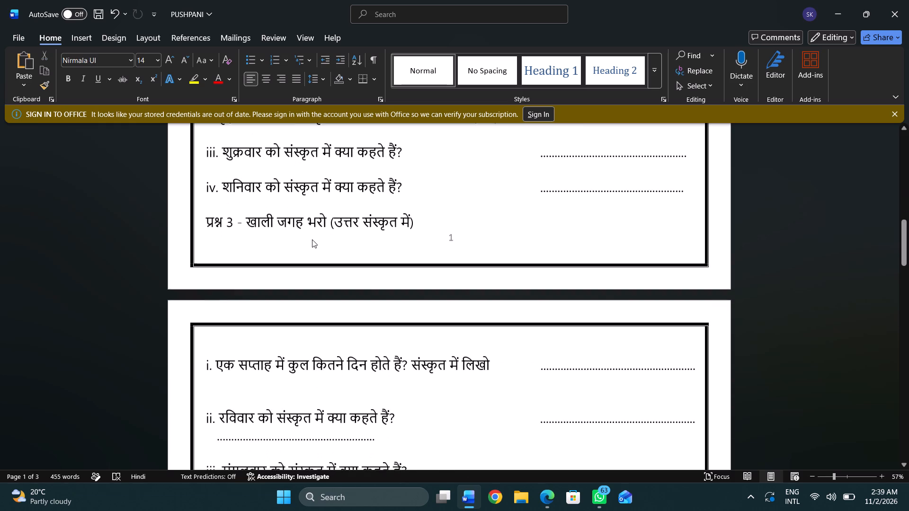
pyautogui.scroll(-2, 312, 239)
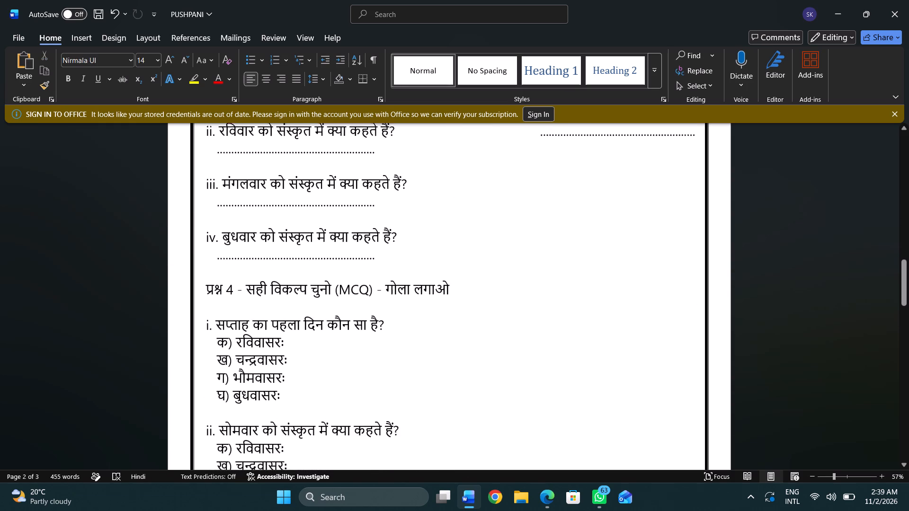
# Copy चन्द्रवासरः from option ख of प्रश्न 4 item i and paste it before गुरुवासरः in the मञ्जूषा word list.
pyautogui.scroll(-2, 312, 239)
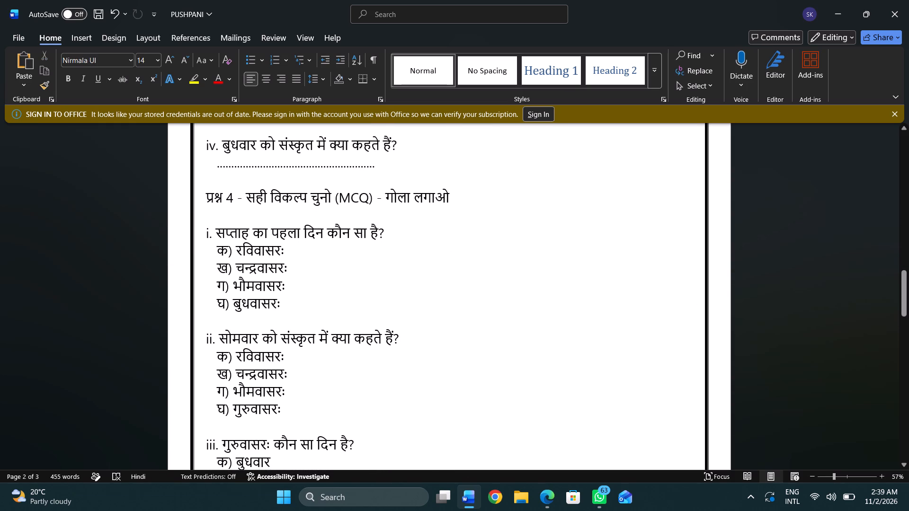
pyautogui.moveTo(286, 268); pyautogui.dragTo(237, 269)
pyautogui.keyDown('ctrl'); pyautogui.click(237, 269); pyautogui.keyUp('ctrl')
pyautogui.hotkey('ctrl', 'c')
pyautogui.scroll(1, 237, 269)
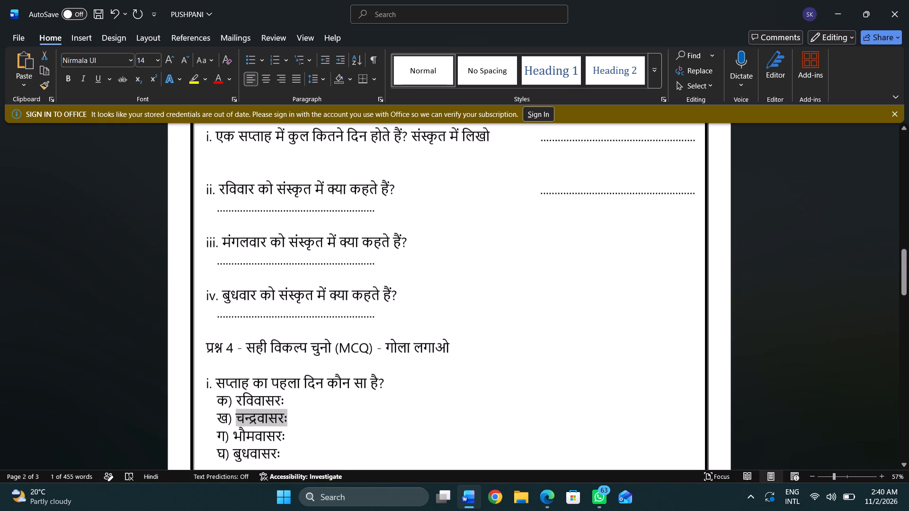
pyautogui.scroll(2, 237, 269)
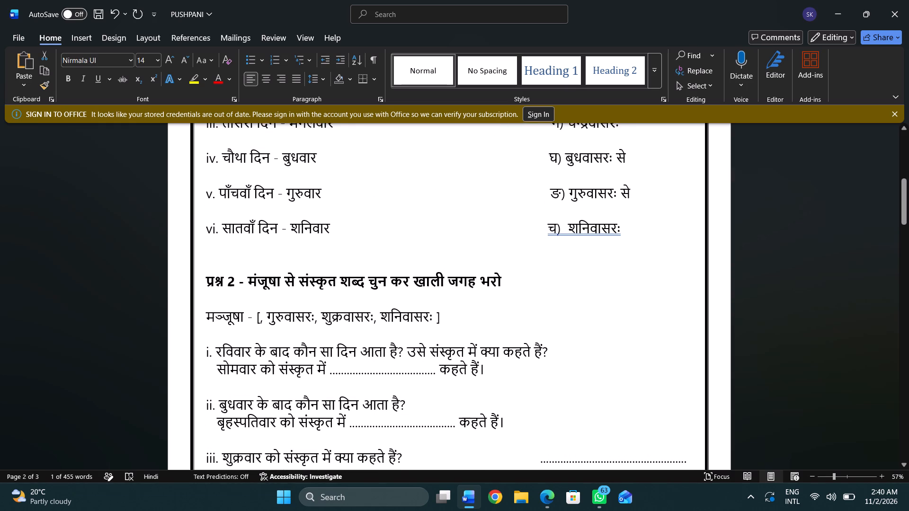
pyautogui.click(263, 316)
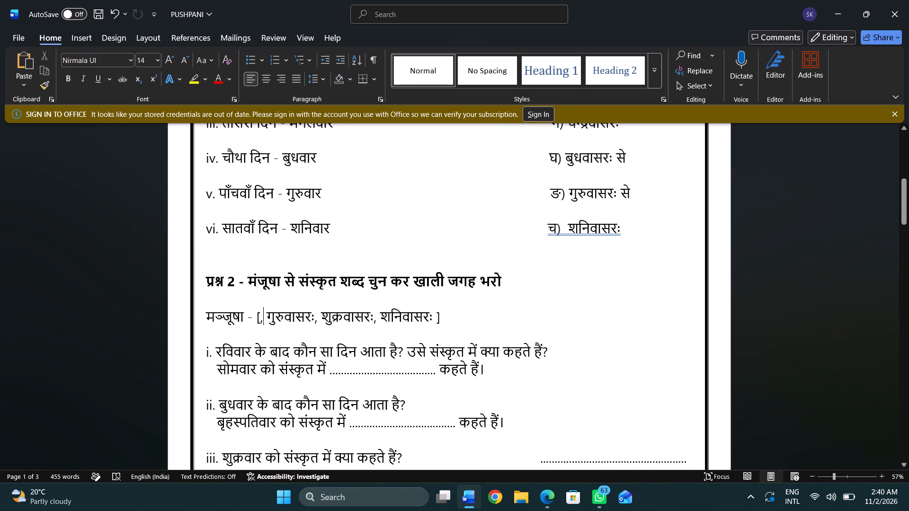
pyautogui.hotkey('ctrl', 'v')
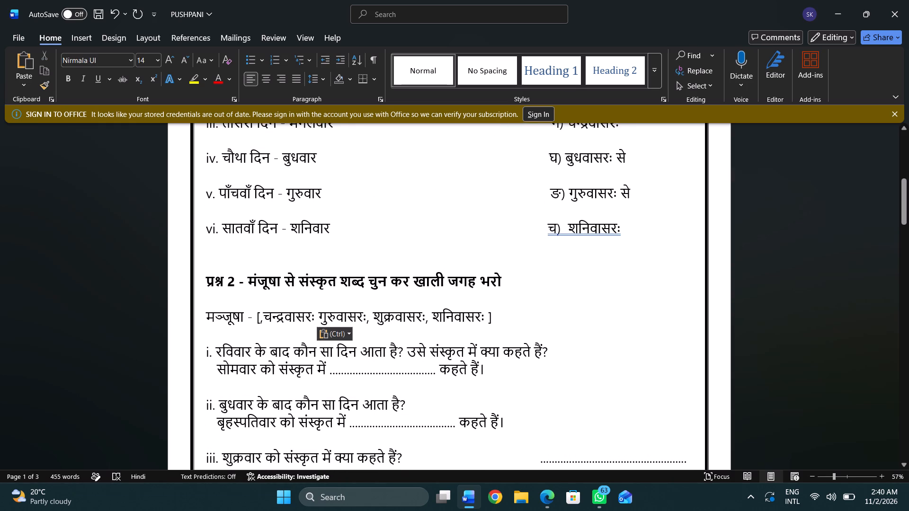
# Copy a comma separator from the मञ्जूषा list and place it between चन्द्रवासरः and गुरुवासरः, removing the extra space.
pyautogui.doubleClick(366, 322)
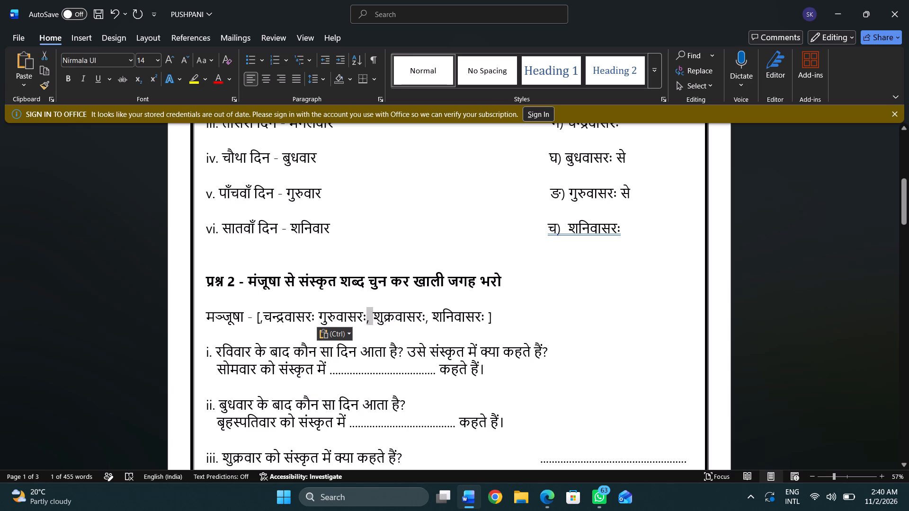
pyautogui.hotkey('ctrl', 'c')
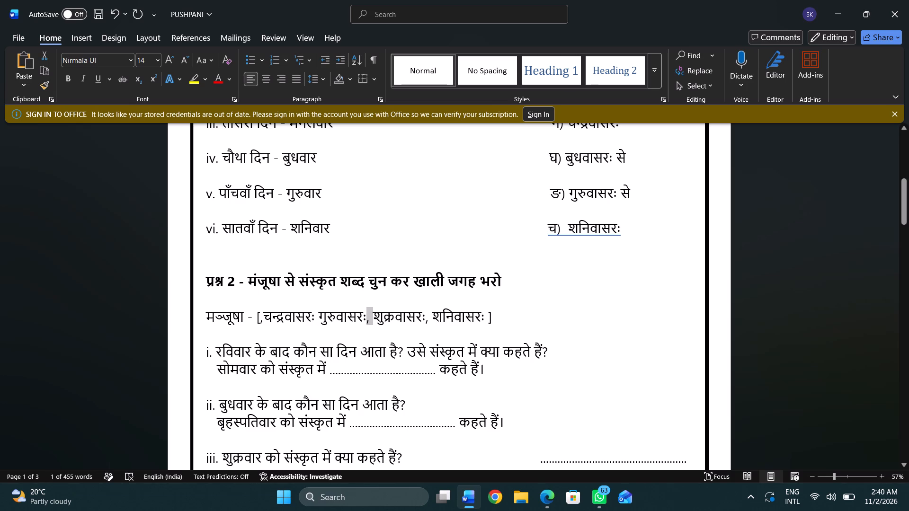
pyautogui.click(313, 316)
pyautogui.press('space')
pyautogui.hotkey('ctrl', 'v')
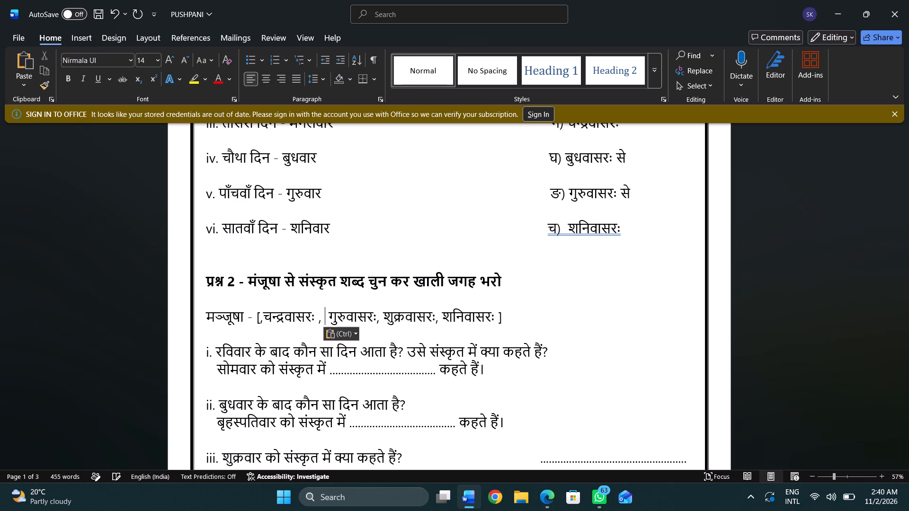
pyautogui.press('BackSpace')
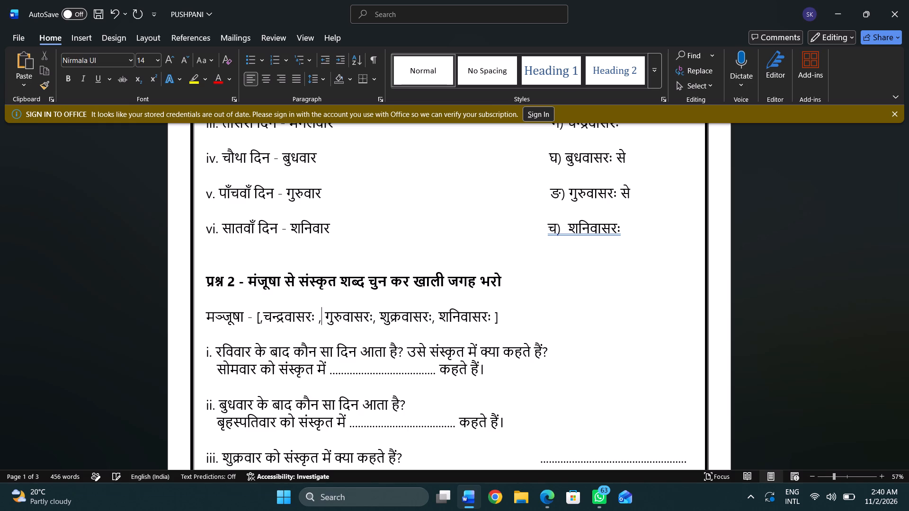
# Insert an unnumbered blank line between प्रश्न 2 question i and its answer sentence सोमवार को संस्कृत में.
pyautogui.scroll(-2, 313, 316)
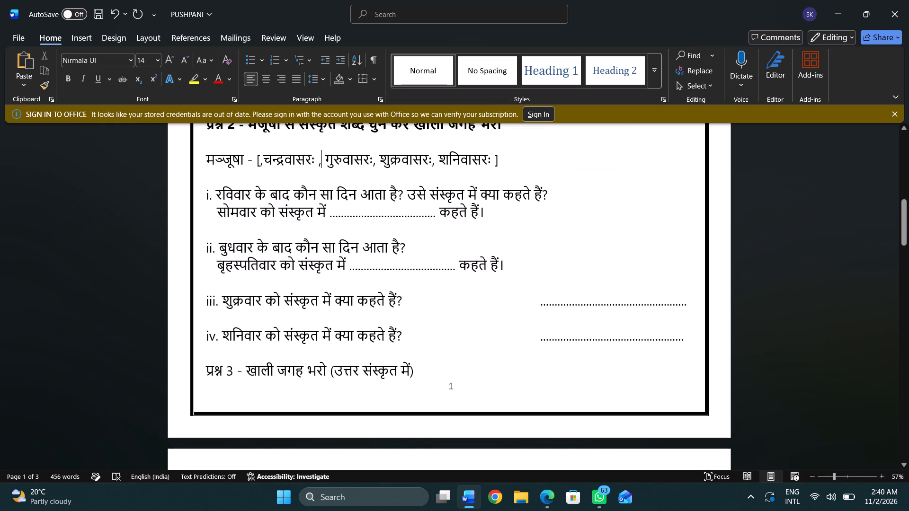
pyautogui.scroll(-1, 313, 316)
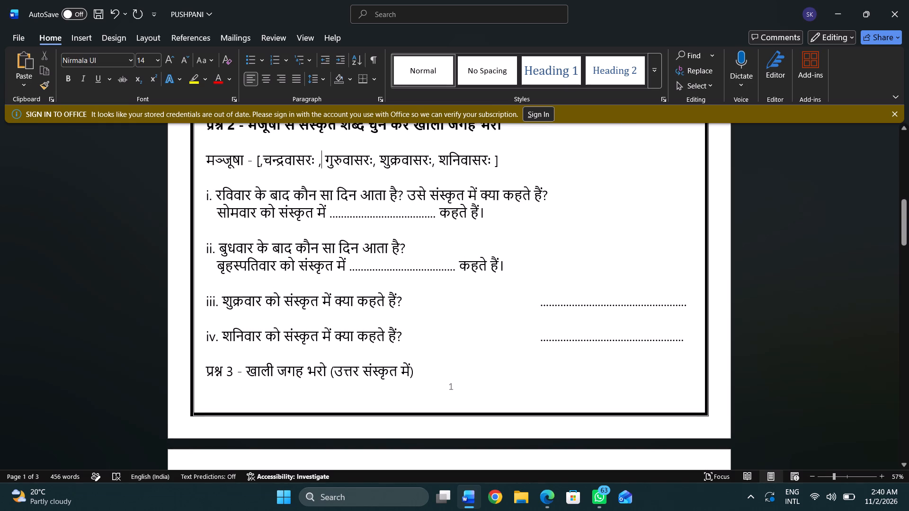
pyautogui.click(548, 196)
pyautogui.press('Return')
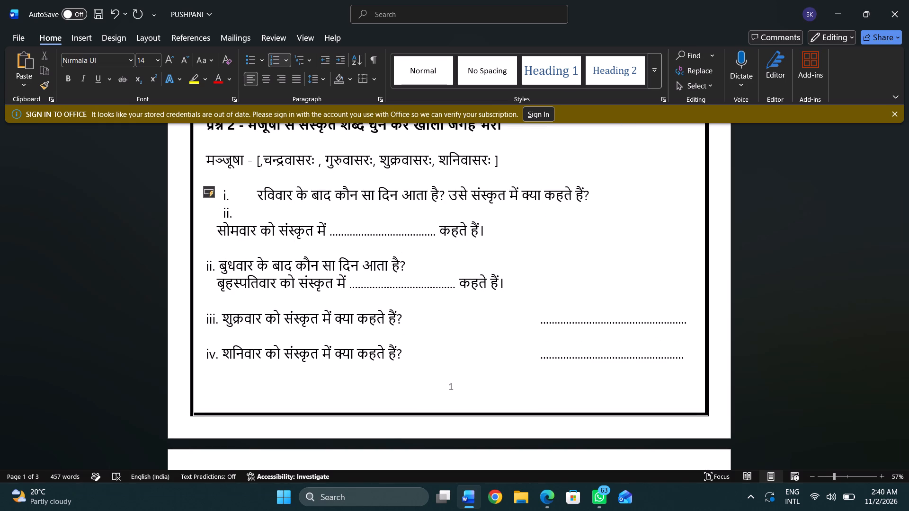
pyautogui.press('BackSpace')
pyautogui.press('BackSpace')
pyautogui.press('BackSpace')
pyautogui.press('BackSpace')
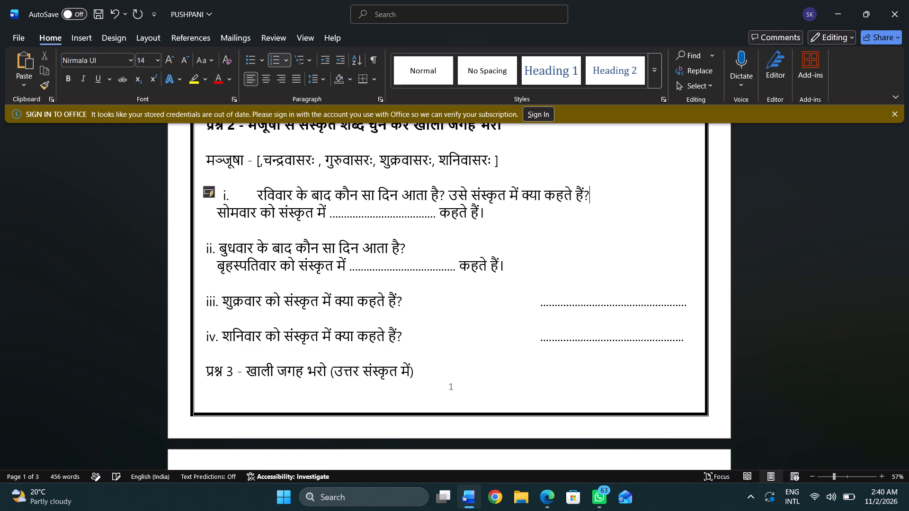
pyautogui.press('Return')
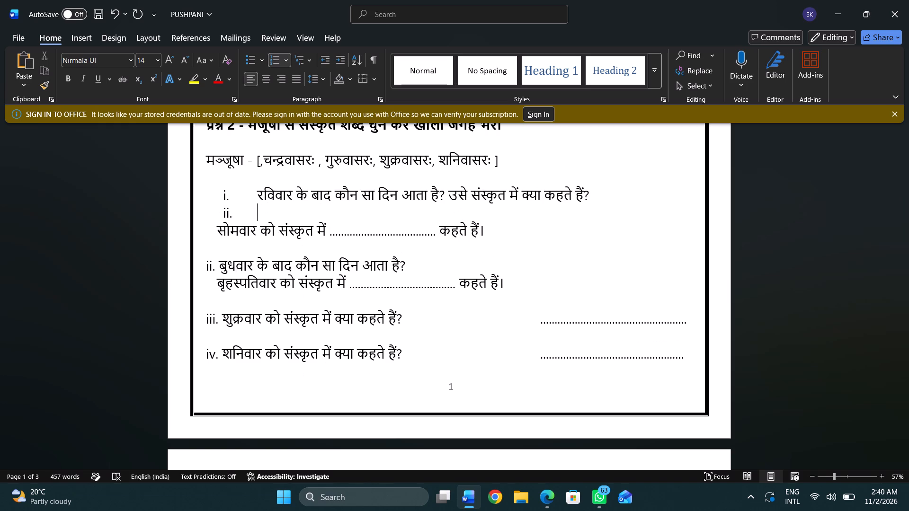
pyautogui.press('BackSpace')
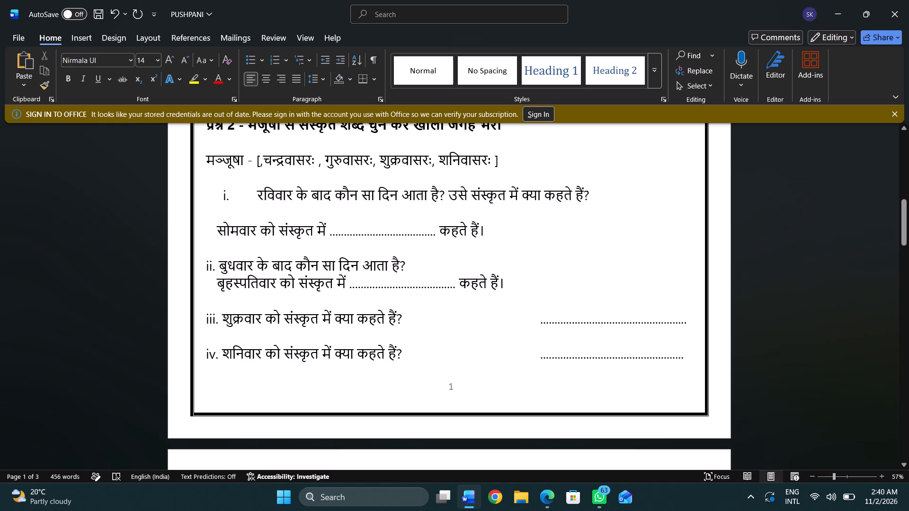
# Remove the automatic numbering and its indent from प्रश्न 2 question i, and indent the question with five spaces.
pyautogui.click(255, 187)
pyautogui.press('BackSpace')
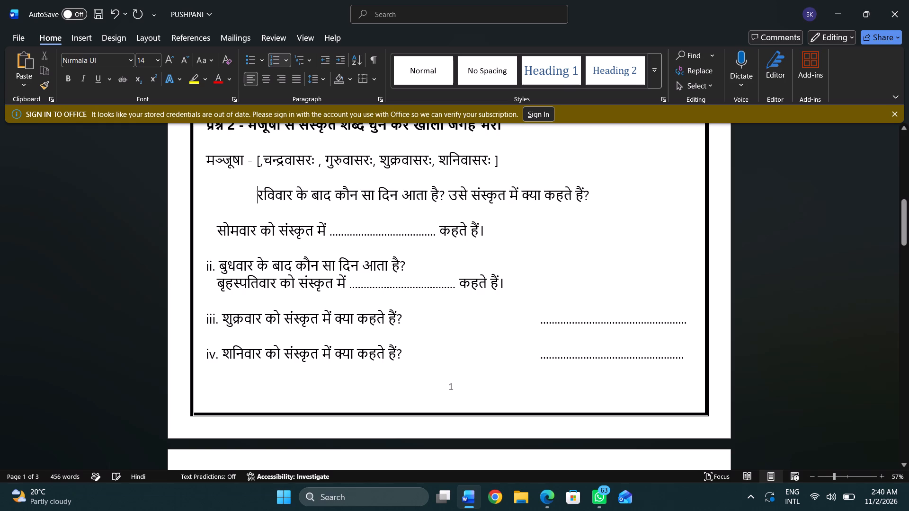
pyautogui.press('BackSpace')
pyautogui.press('BackSpace')
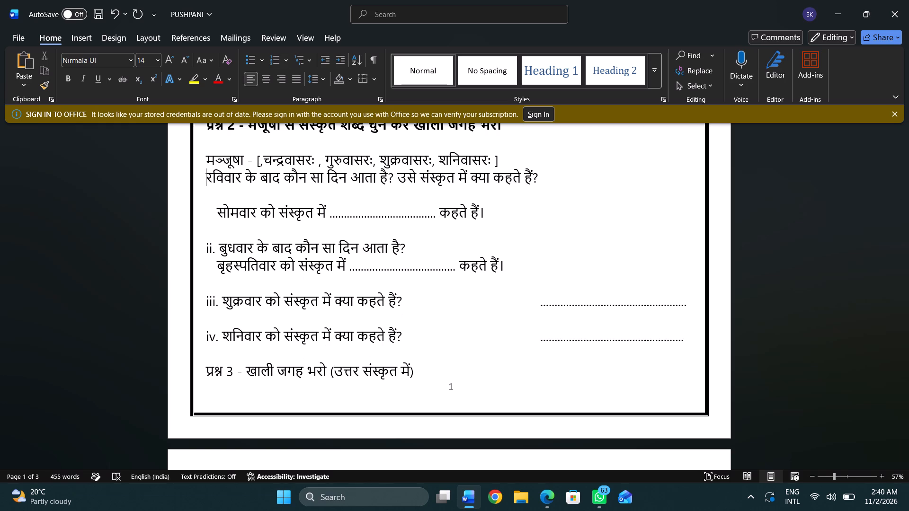
pyautogui.press('space')
pyautogui.press('space')
pyautogui.press('space')
pyautogui.press('space')
pyautogui.press('space')
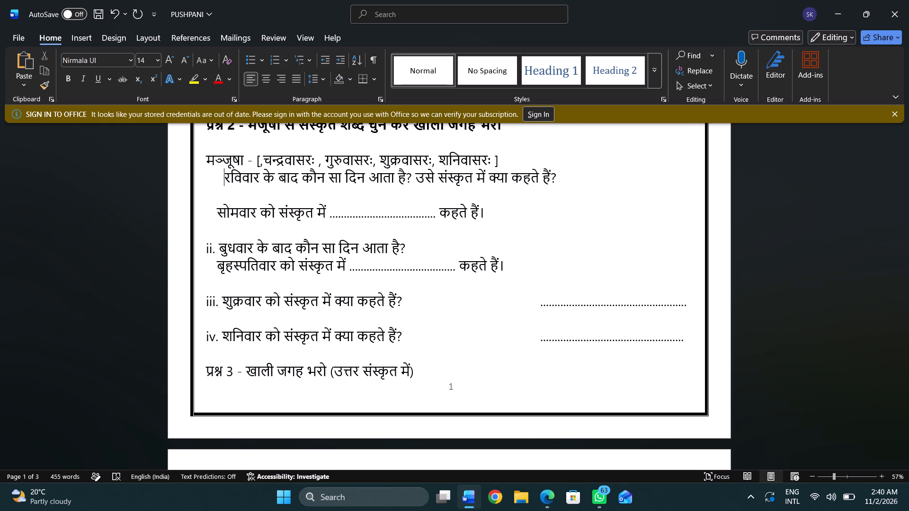
# Insert a blank line between the मञ्जूषा word list and the question about रविवार in प्रश्न 2.
pyautogui.click(505, 150)
pyautogui.click(505, 150)
pyautogui.press('Return')
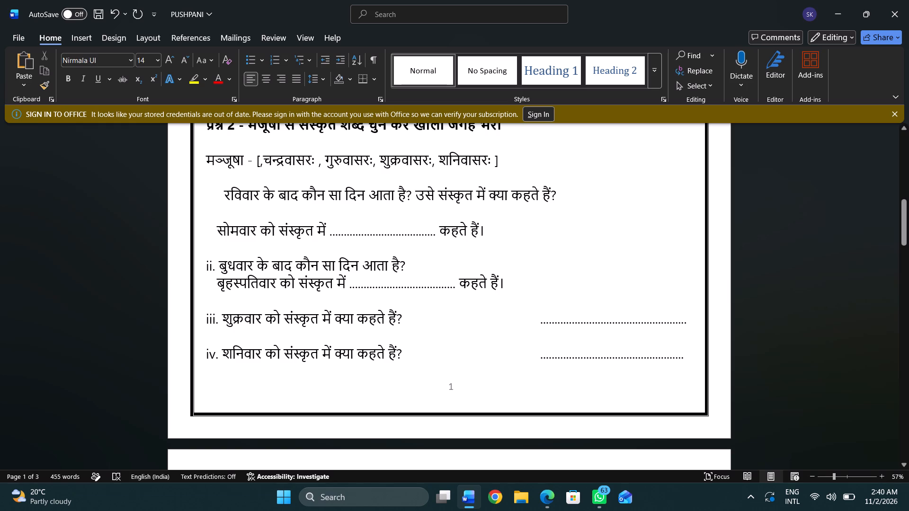
# Copy the plain i. label from प्रश्न 1 to the front of the रविवार question in प्रश्न 2 and remove two extra spaces.
pyautogui.scroll(3, 218, 304)
pyautogui.scroll(1, 211, 184)
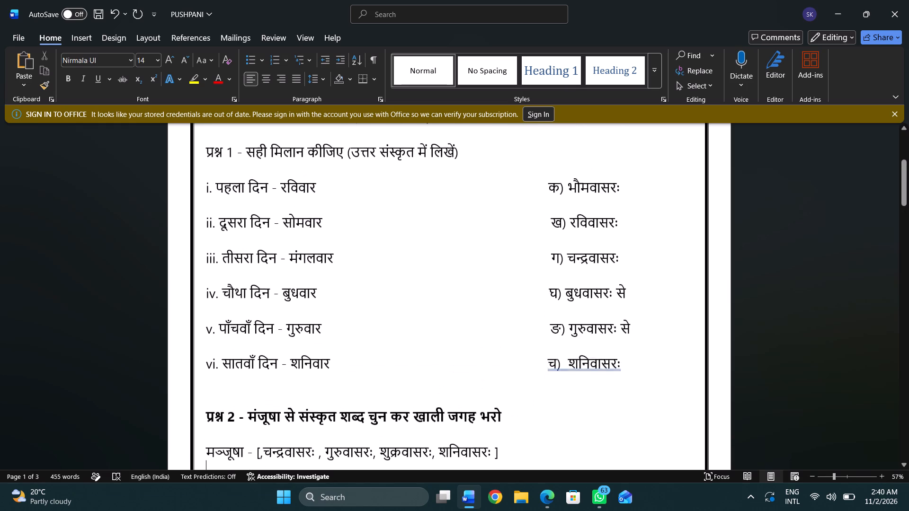
pyautogui.moveTo(211, 190); pyautogui.dragTo(205, 193)
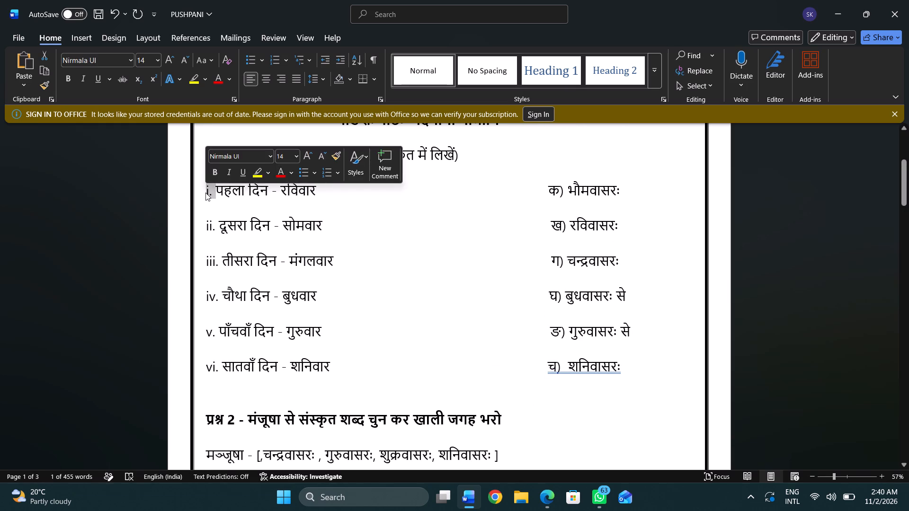
pyautogui.hotkey('ctrl', 'c')
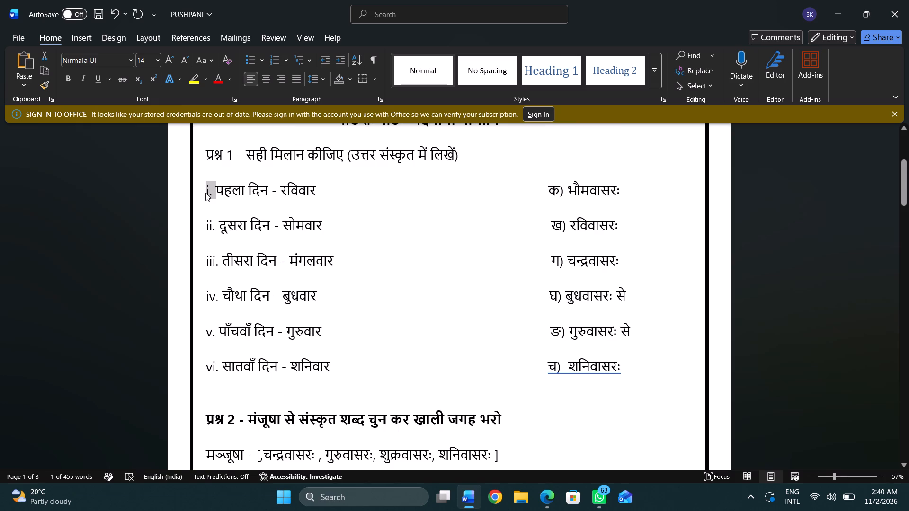
pyautogui.scroll(-1, 205, 193)
pyautogui.click(214, 263)
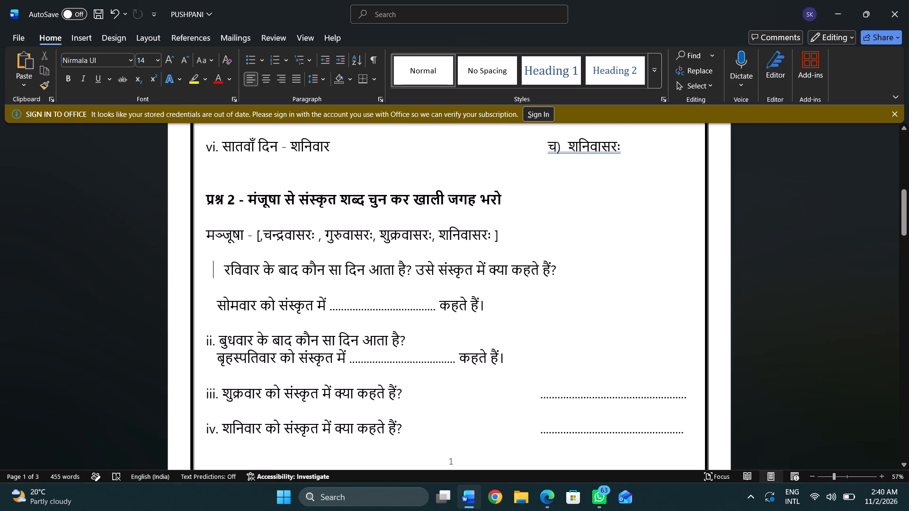
pyautogui.hotkey('ctrl', 'v')
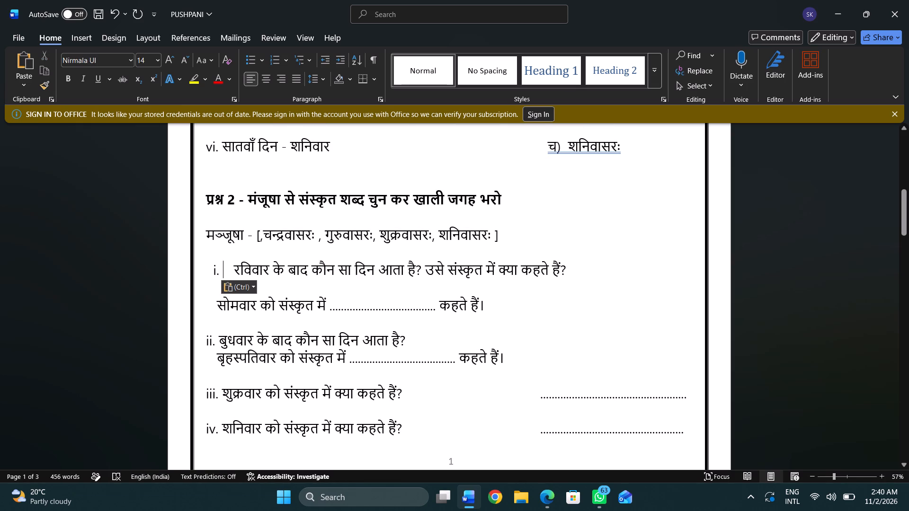
pyautogui.click(230, 267)
pyautogui.press('BackSpace')
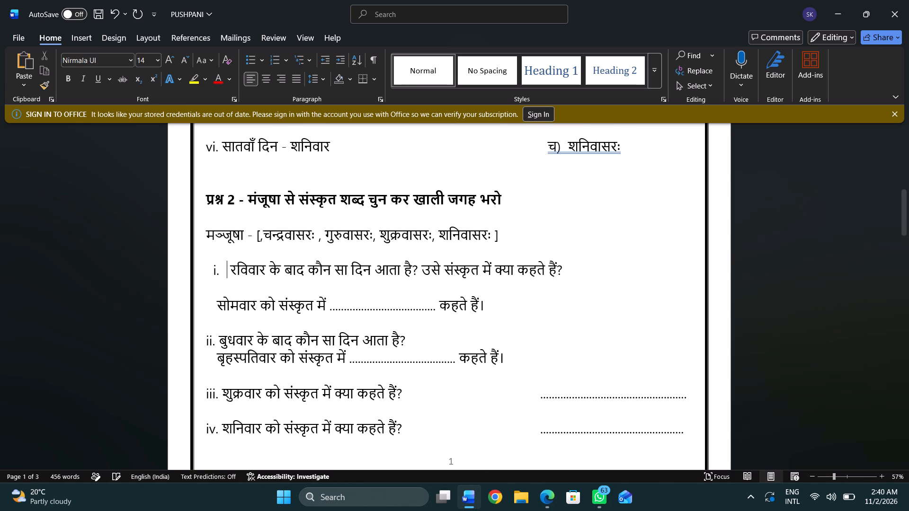
pyautogui.press('BackSpace')
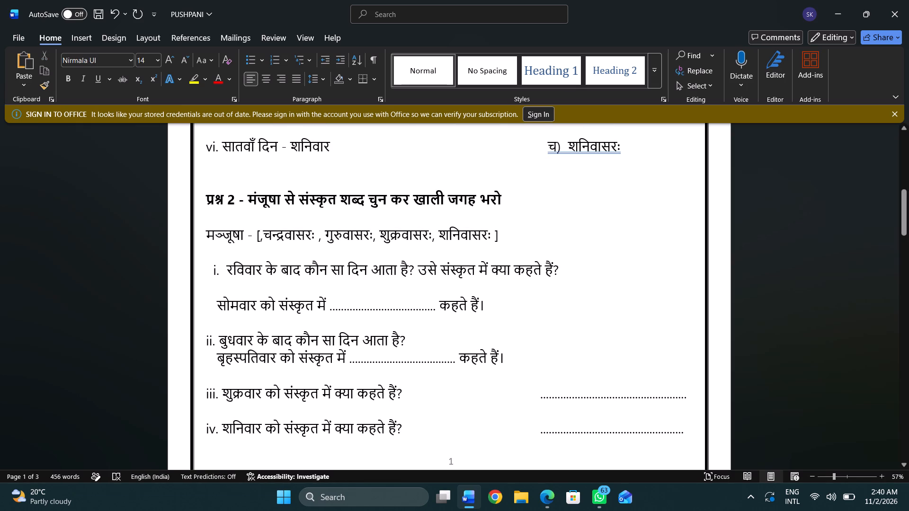
# Indent the answer sentence सोमवार को संस्कृत में … कहते हैं। by five more spaces under question i.
pyautogui.click(215, 307)
pyautogui.press('space')
pyautogui.press('space')
pyautogui.press('space')
pyautogui.press('space')
pyautogui.press('space')
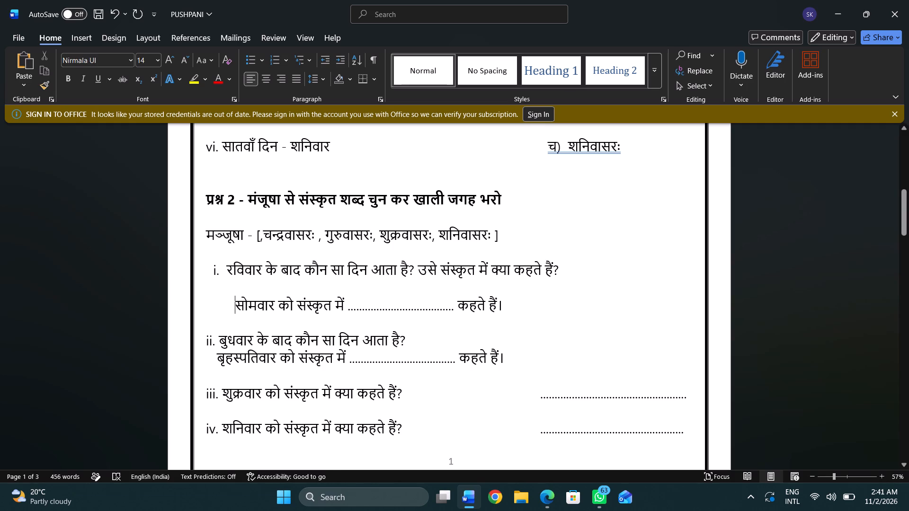
# Insert a blank line between question ii, बुधवार के बाद कौन सा दिन आता है?, and its answer sentence.
pyautogui.click(411, 339)
pyautogui.press('Return')
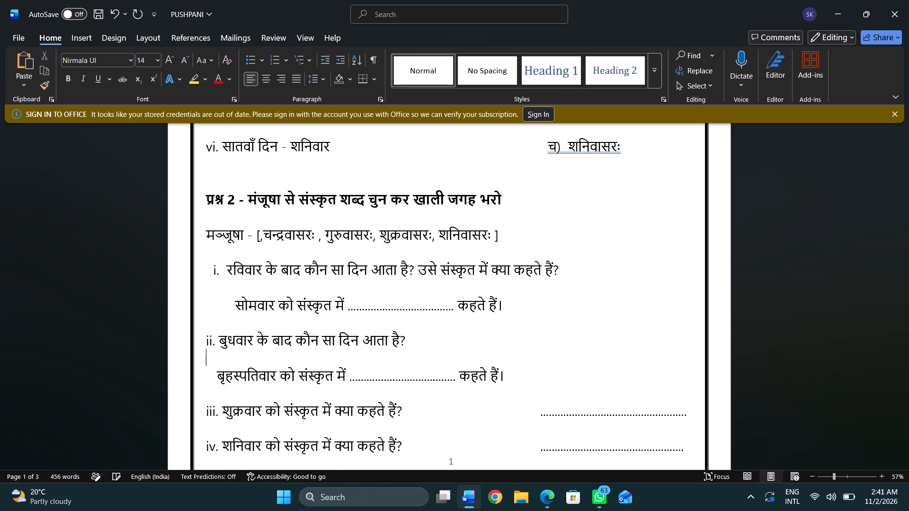
# Look through the layout of प्रश्न 3 to प्रश्न 6 and the उत्तरमाला answer key on the remaining pages.
pyautogui.scroll(-2, 411, 339)
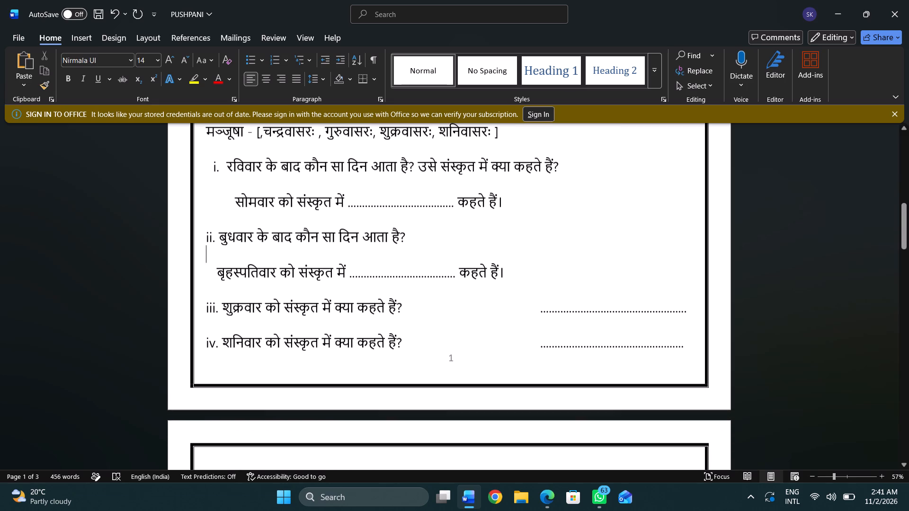
pyautogui.scroll(-2, 531, 335)
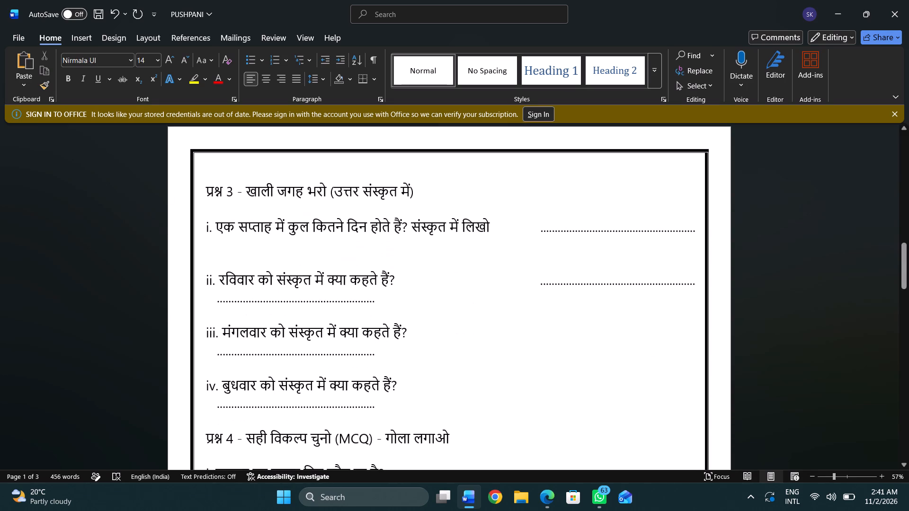
pyautogui.scroll(-3, 531, 335)
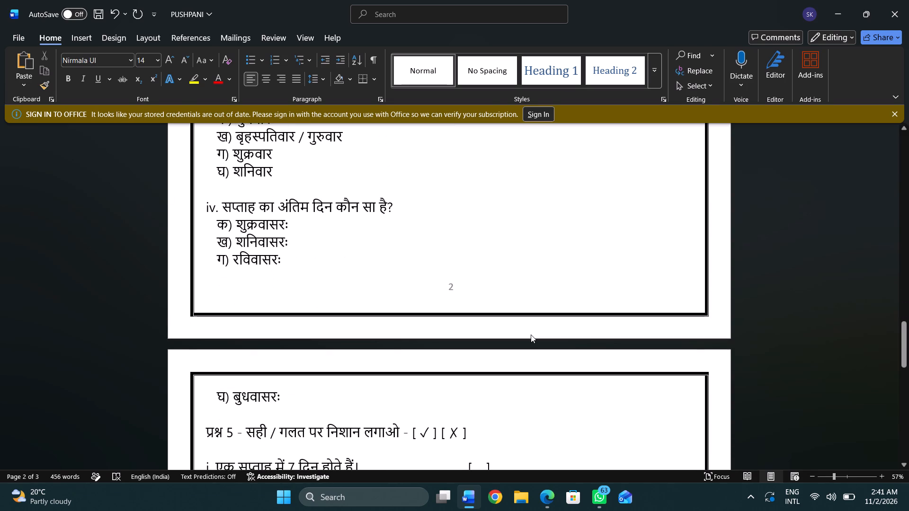
pyautogui.scroll(-3, 531, 335)
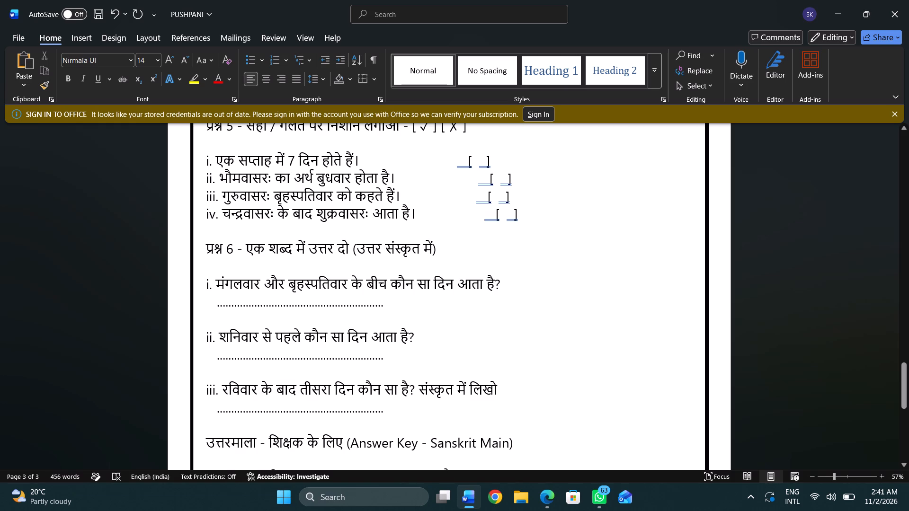
pyautogui.scroll(-1, 531, 335)
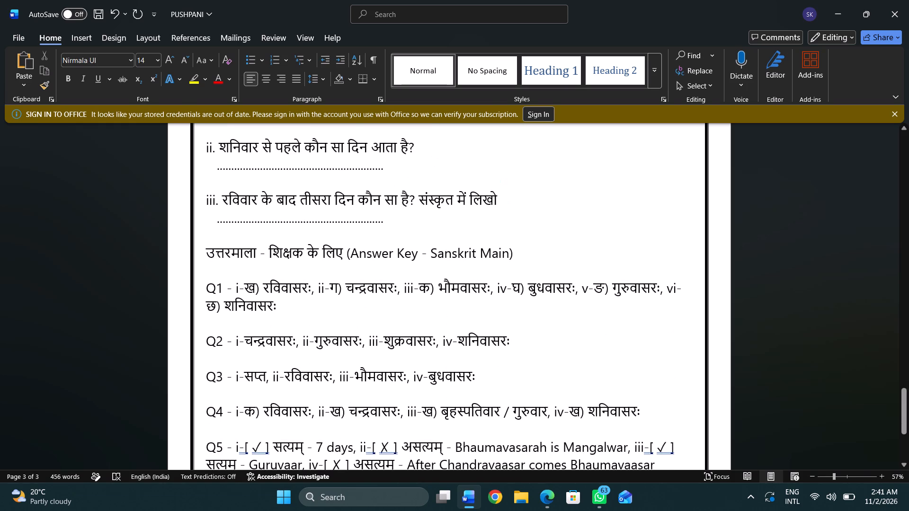
pyautogui.scroll(-1, 531, 335)
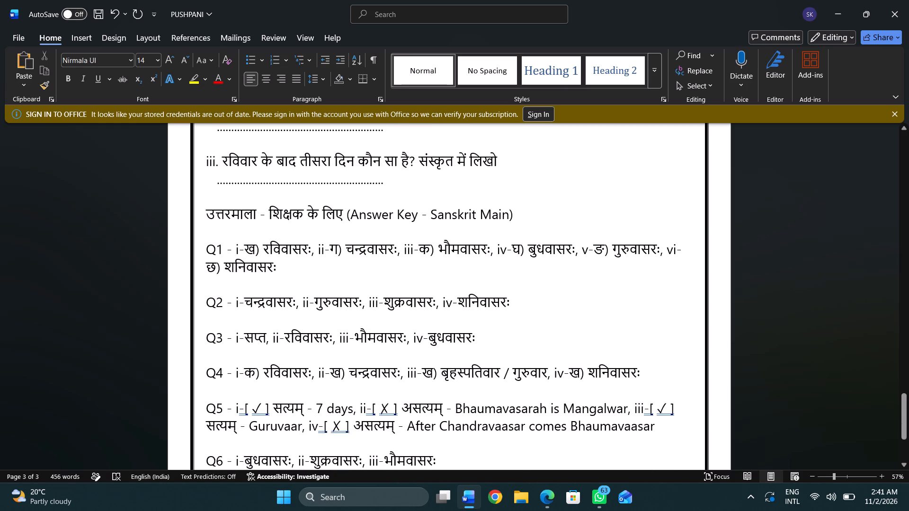
pyautogui.click(202, 211)
pyautogui.scroll(1, 202, 211)
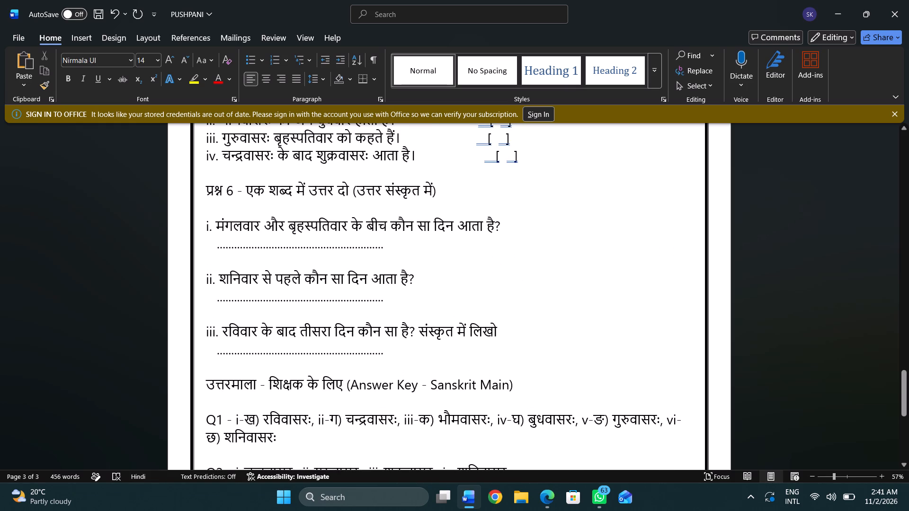
# Delete the text of question iii, रविवार के बाद तीसरा दिन कौन सा है? संस्कृत में लिखो, with its number from प्रश्न 6.
pyautogui.click(499, 329)
pyautogui.press('BackSpace')
pyautogui.press('BackSpace')
pyautogui.press('BackSpace')
pyautogui.press('BackSpace')
pyautogui.press('BackSpace')
pyautogui.press('BackSpace')
pyautogui.press('BackSpace')
pyautogui.press('BackSpace')
pyautogui.press('BackSpace')
pyautogui.press('BackSpace')
pyautogui.press('BackSpace')
pyautogui.press('BackSpace')
pyautogui.press('BackSpace')
pyautogui.press('BackSpace')
pyautogui.press('BackSpace')
pyautogui.press('BackSpace')
pyautogui.press('BackSpace')
pyautogui.press('BackSpace')
pyautogui.press('BackSpace')
pyautogui.press('BackSpace')
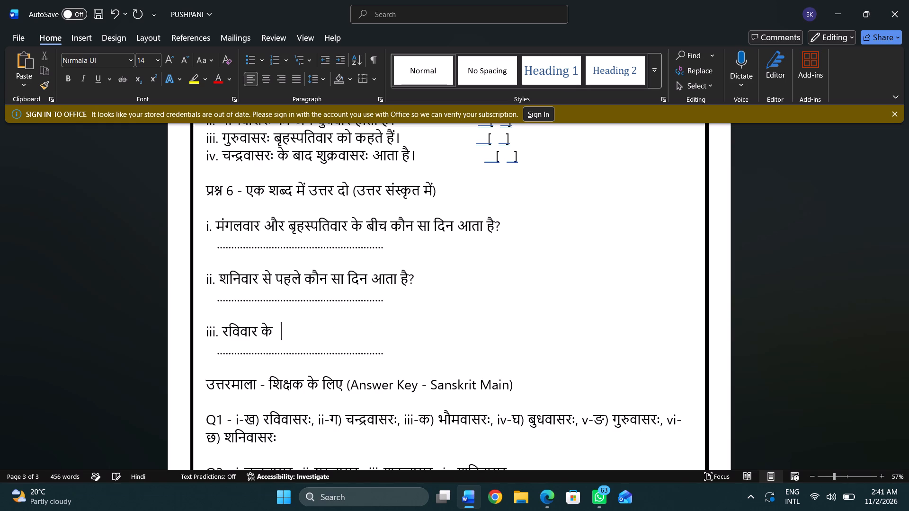
pyautogui.press('BackSpace')
pyautogui.press('BackSpace')
pyautogui.press('BackSpace')
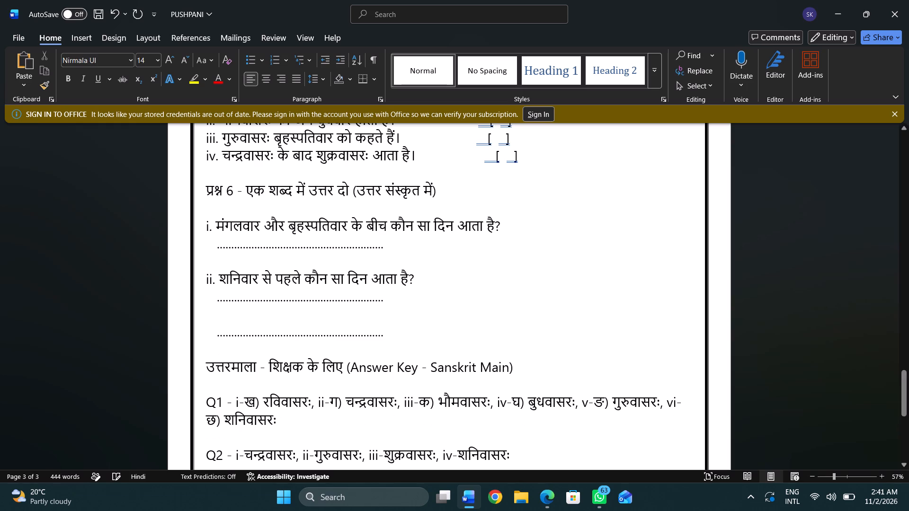
# Delete the dotted answer line left below question ii's answer line in प्रश्न 6.
pyautogui.click(385, 331)
pyautogui.press('BackSpace')
pyautogui.press('BackSpace')
pyautogui.press('BackSpace')
pyautogui.press('BackSpace')
pyautogui.press('BackSpace')
pyautogui.press('BackSpace')
pyautogui.press('BackSpace')
pyautogui.press('BackSpace')
pyautogui.press('BackSpace')
pyautogui.press('BackSpace')
pyautogui.press('BackSpace')
pyautogui.press('BackSpace')
pyautogui.press('BackSpace')
pyautogui.press('BackSpace')
pyautogui.press('BackSpace')
pyautogui.press('BackSpace')
pyautogui.press('BackSpace')
pyautogui.press('BackSpace')
pyautogui.press('BackSpace')
pyautogui.press('BackSpace')
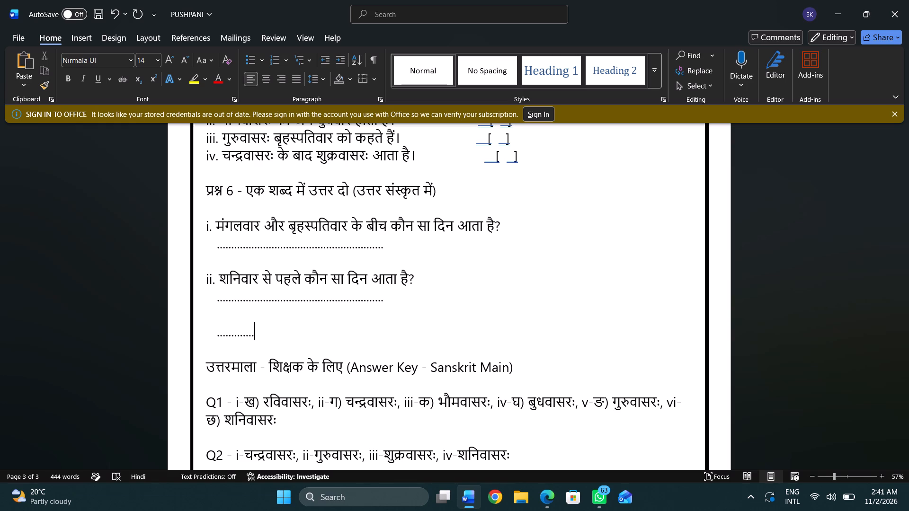
pyautogui.press('BackSpace')
pyautogui.press('BackSpace')
pyautogui.press('BackSpace')
pyautogui.press('BackSpace')
pyautogui.press('BackSpace')
pyautogui.press('BackSpace')
pyautogui.press('BackSpace')
pyautogui.press('BackSpace')
pyautogui.press('BackSpace')
pyautogui.press('BackSpace')
pyautogui.press('BackSpace')
pyautogui.press('BackSpace')
pyautogui.press('BackSpace')
pyautogui.press('BackSpace')
pyautogui.press('BackSpace')
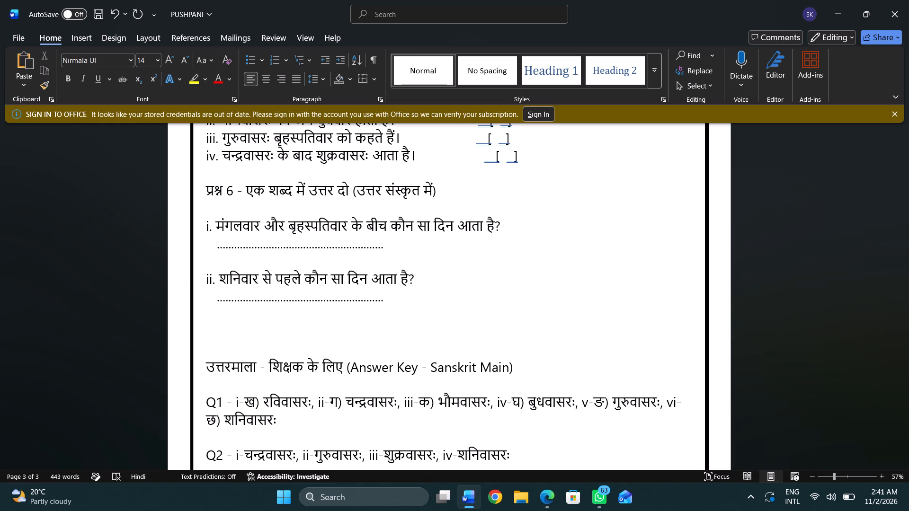
# Delete the whole उत्तरमाला - शिक्षक के लिए answer key, from its heading to the end of the answers.
pyautogui.moveTo(208, 365); pyautogui.dragTo(410, 510)
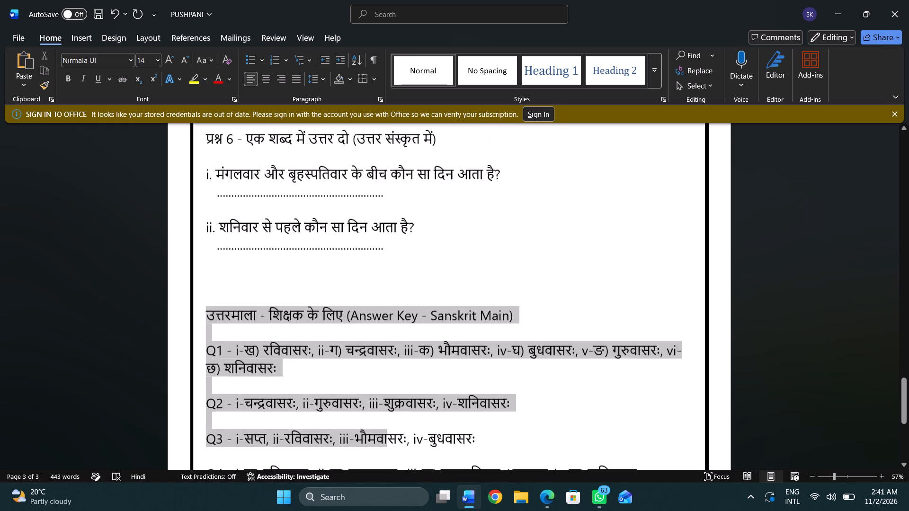
pyautogui.moveTo(410, 510); pyautogui.dragTo(451, 454)
pyautogui.press('BackSpace')
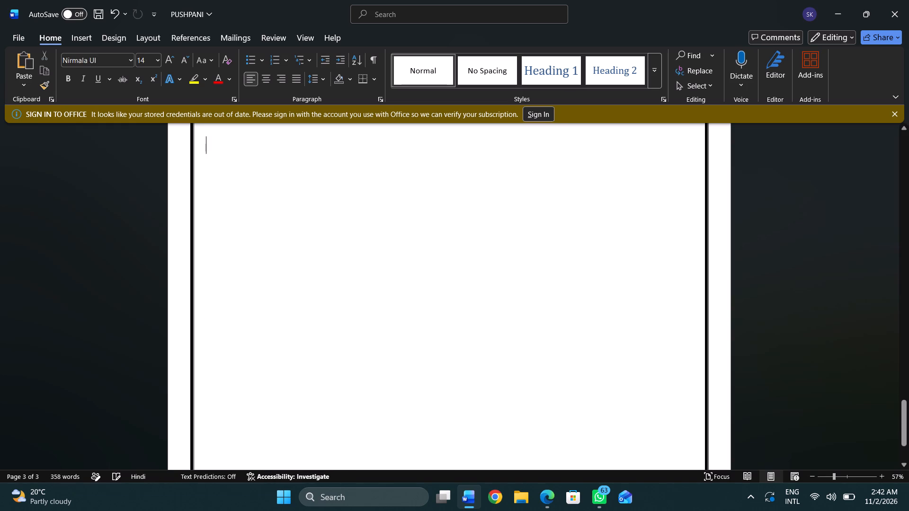
# Join the four options क to घ of प्रश्न 4 question i, सप्ताह का पहला दिन कौन सा है?, onto one line, spaced apart.
pyautogui.scroll(1, 451, 454)
pyautogui.scroll(1, 415, 334)
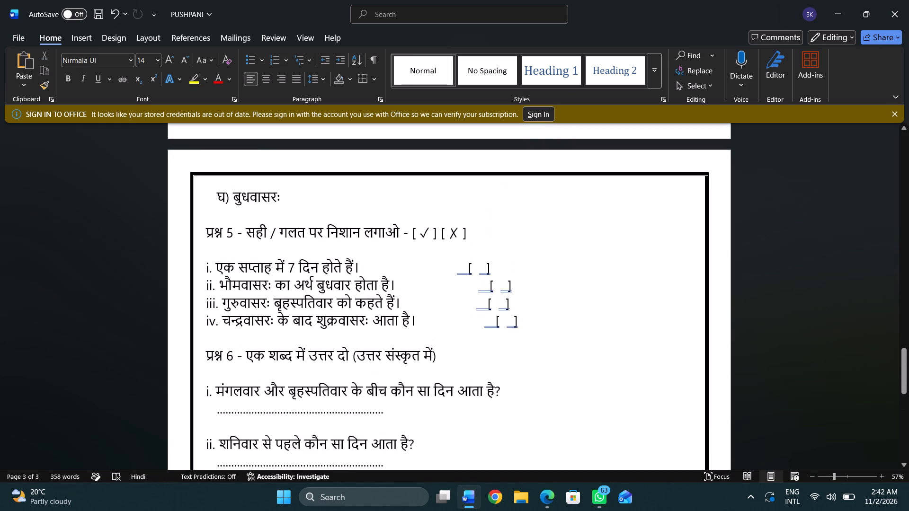
pyautogui.scroll(3, 415, 334)
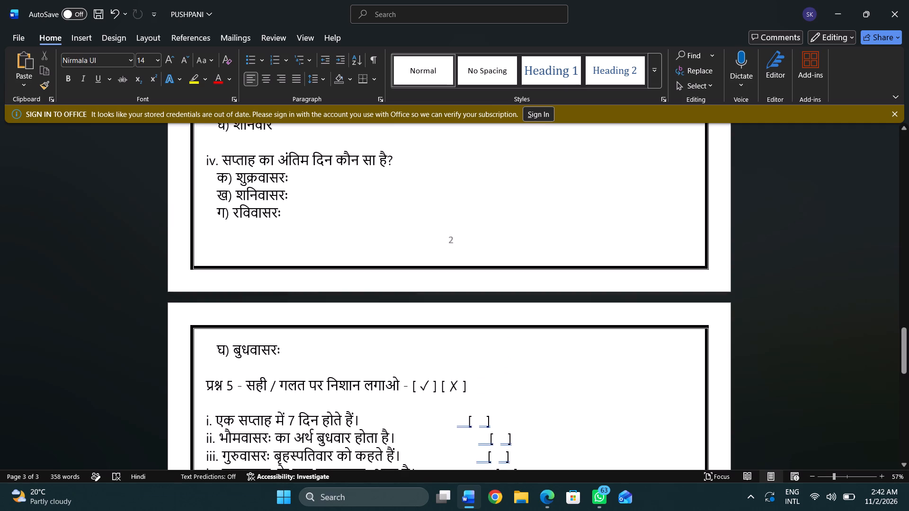
pyautogui.scroll(3, 414, 336)
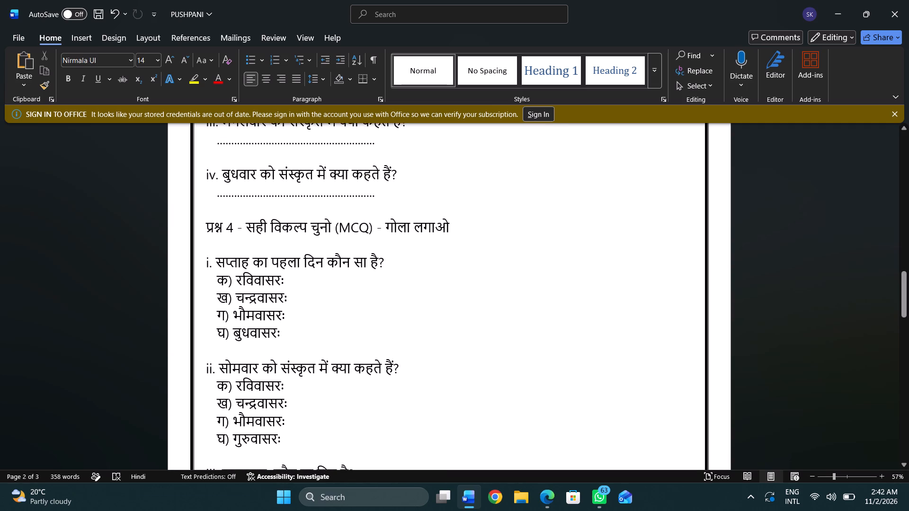
pyautogui.click(210, 297)
pyautogui.press('BackSpace')
pyautogui.press('BackSpace')
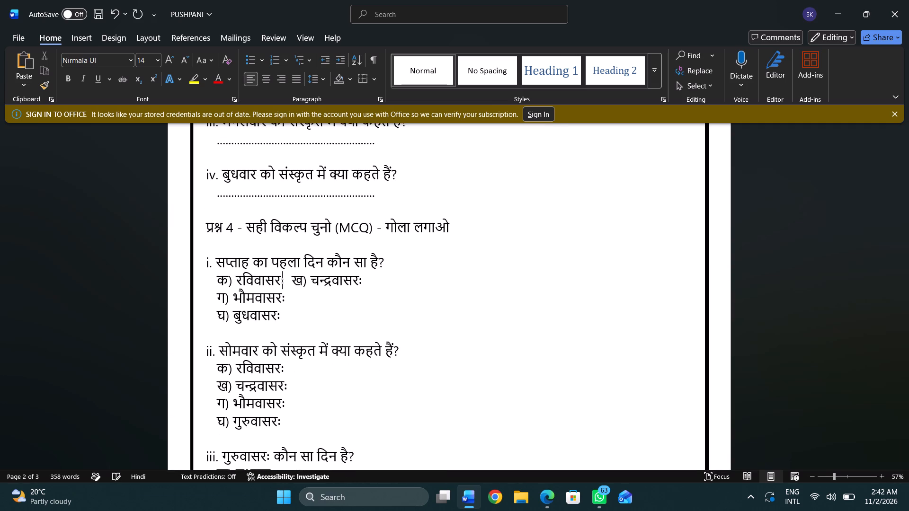
pyautogui.press('space')
pyautogui.press('space')
pyautogui.press('space')
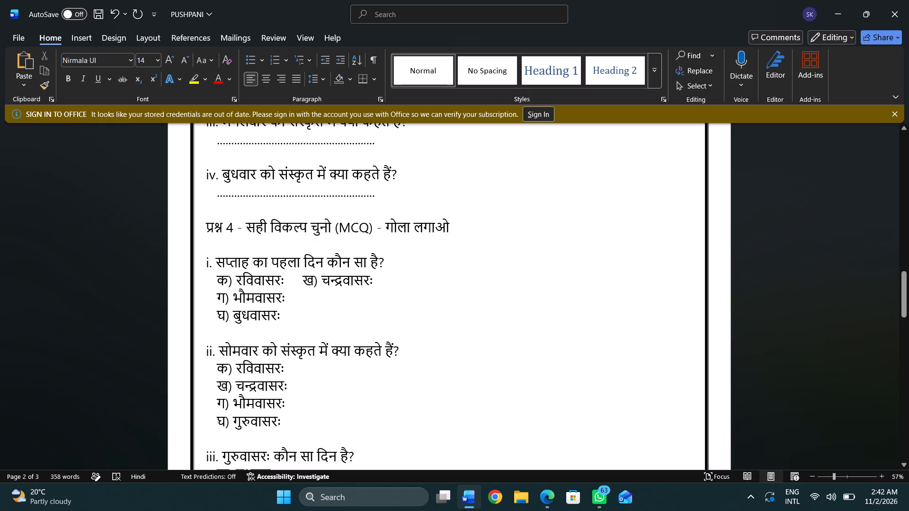
pyautogui.click(210, 296)
pyautogui.press('BackSpace')
pyautogui.press('BackSpace')
pyautogui.press('BackSpace')
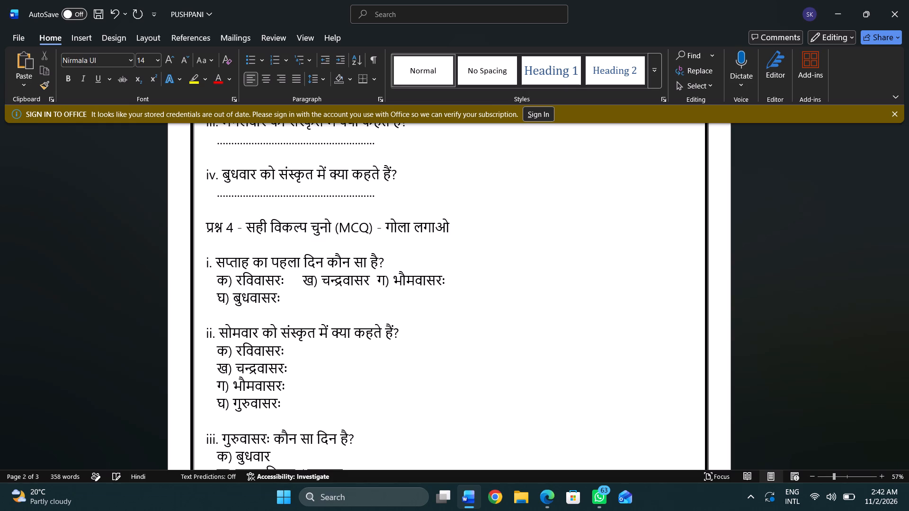
pyautogui.press('space')
pyautogui.press('space')
pyautogui.press('space')
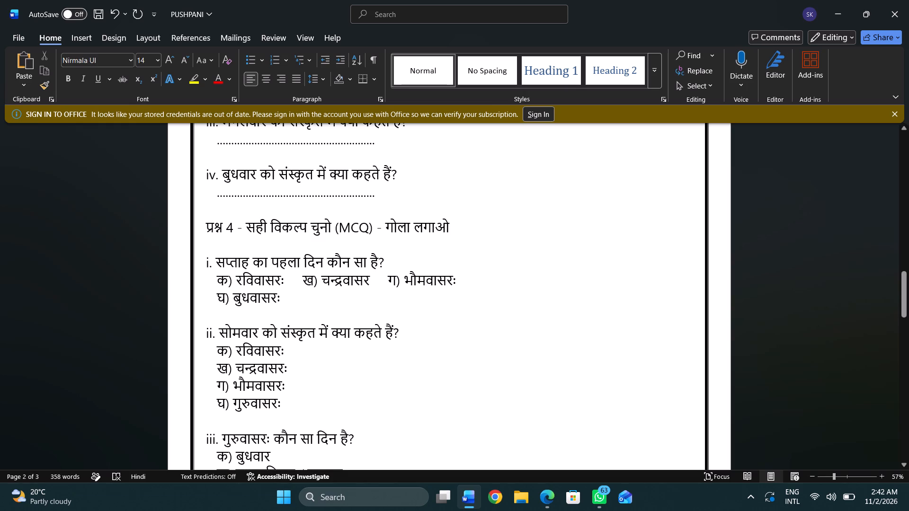
pyautogui.click(214, 300)
pyautogui.press('BackSpace')
pyautogui.press('BackSpace')
pyautogui.press('BackSpace')
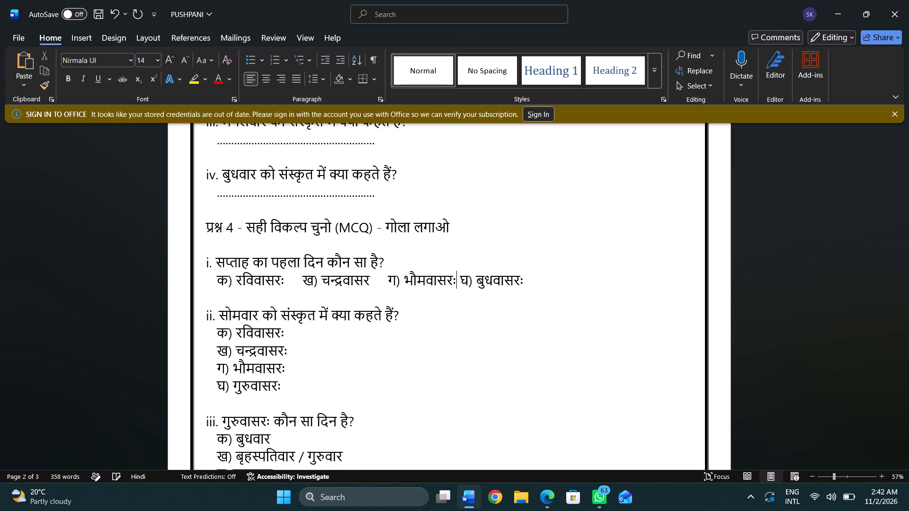
pyautogui.press('space')
pyautogui.press('space')
pyautogui.press('space')
pyautogui.press('space')
pyautogui.press('space')
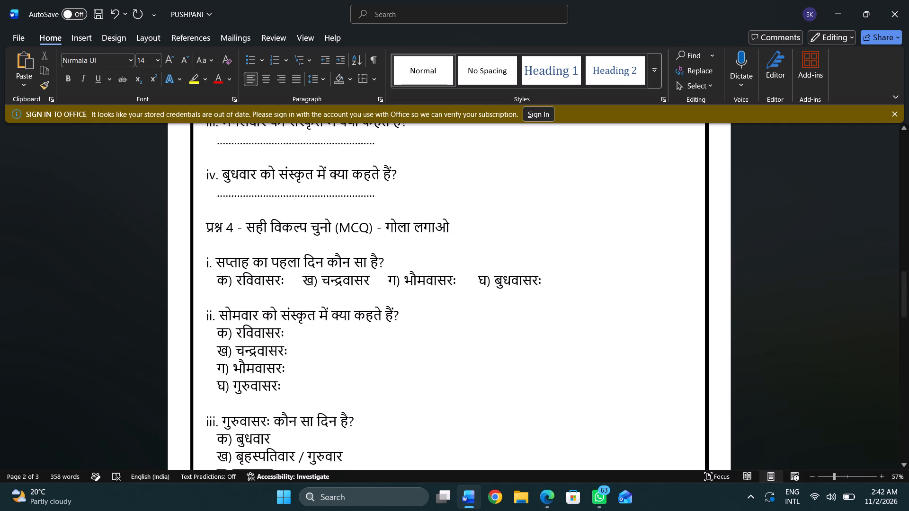
# Join the four options of प्रश्न 4 question ii, सोमवार को संस्कृत में क्या कहते हैं?, onto one line, spaced apart.
pyautogui.click(214, 348)
pyautogui.press('BackSpace')
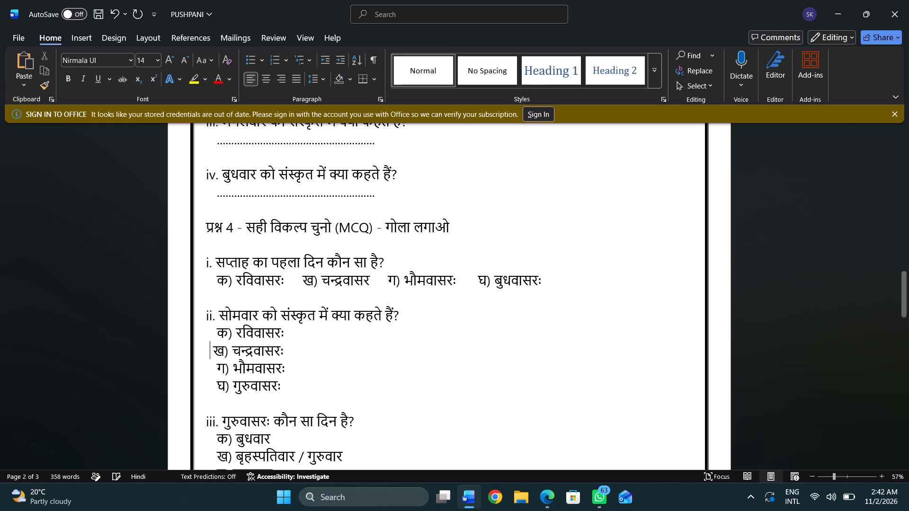
pyautogui.press('BackSpace')
pyautogui.press('BackSpace')
pyautogui.press('space')
pyautogui.press('space')
pyautogui.press('space')
pyautogui.press('space')
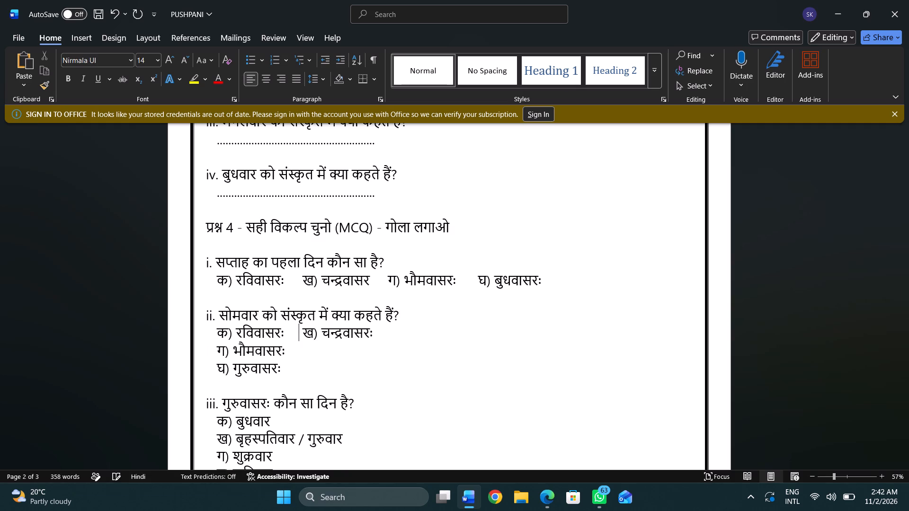
pyautogui.press('BackSpace')
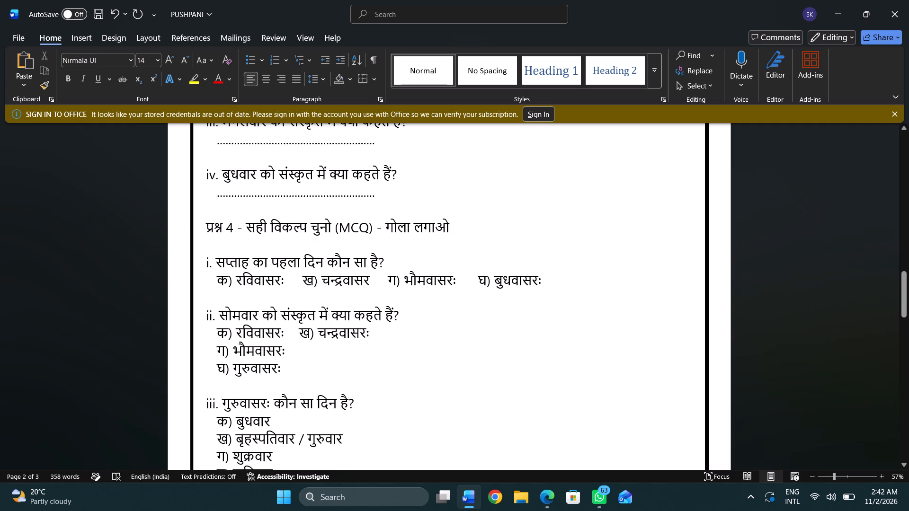
pyautogui.click(209, 349)
pyautogui.press('BackSpace')
pyautogui.press('BackSpace')
pyautogui.press('space')
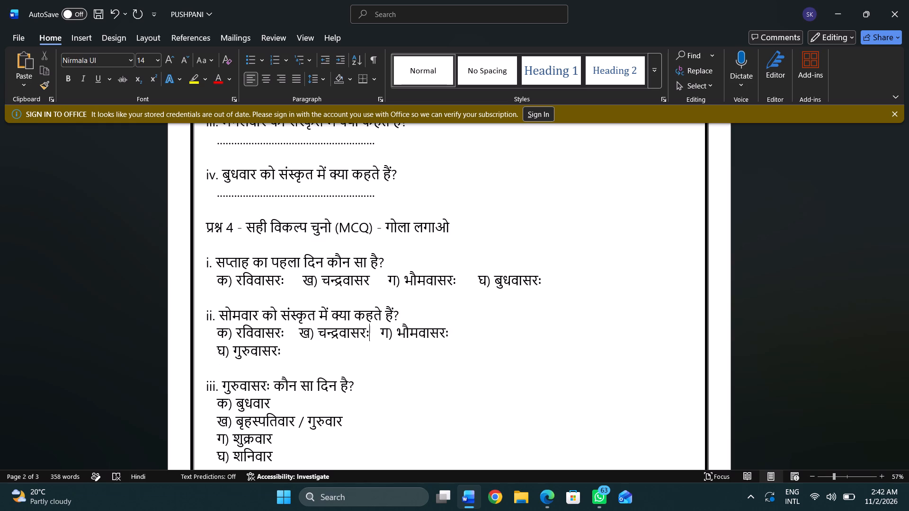
pyautogui.press('space')
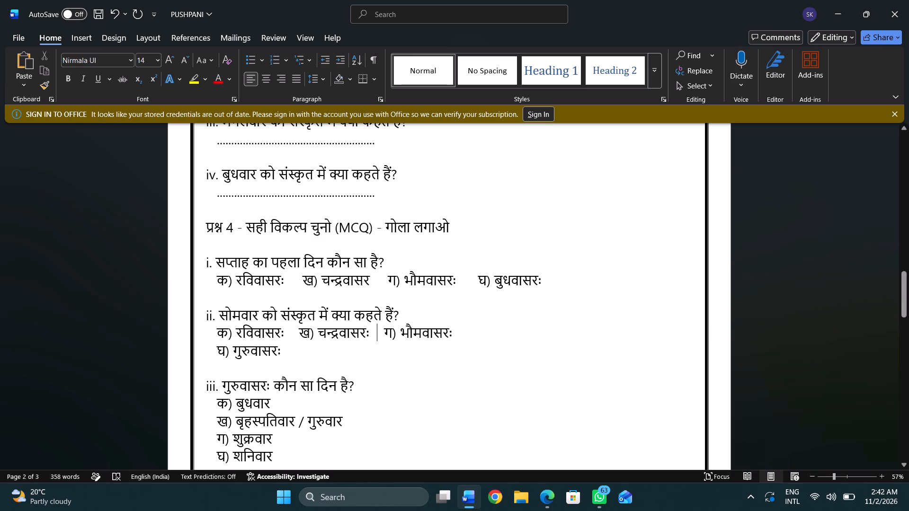
pyautogui.click(211, 352)
pyautogui.press('BackSpace')
pyautogui.press('BackSpace')
pyautogui.press('space')
pyautogui.press('space')
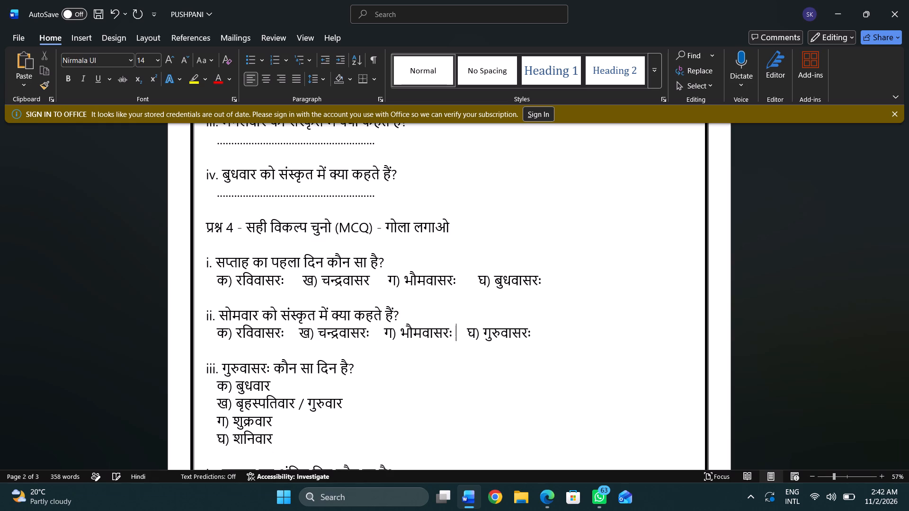
pyautogui.press('space')
pyautogui.press('space')
# Join the four options of प्रश्न 4 question iii, गुरुवासरः कौन सा दिन है?, onto one line, spaced apart.
pyautogui.scroll(-1, 211, 352)
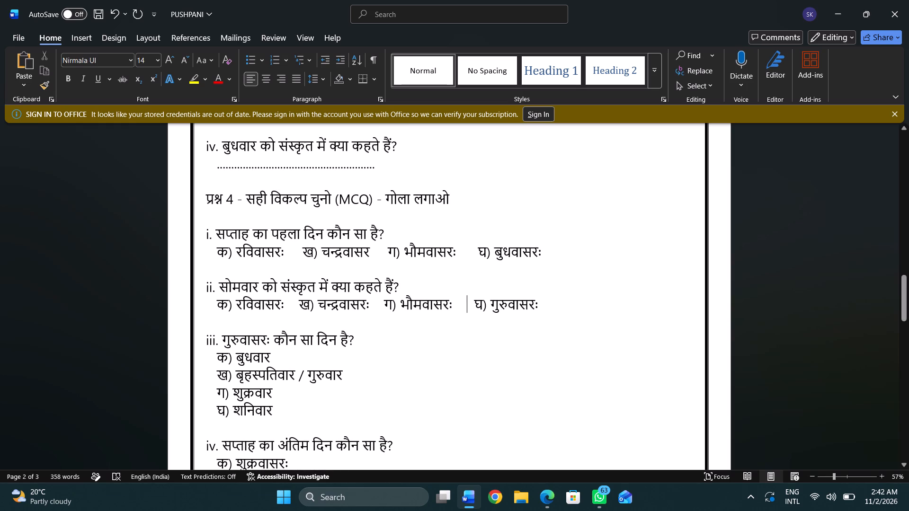
pyautogui.click(209, 360)
pyautogui.click(212, 370)
pyautogui.press('BackSpace')
pyautogui.press('BackSpace')
pyautogui.press('BackSpace')
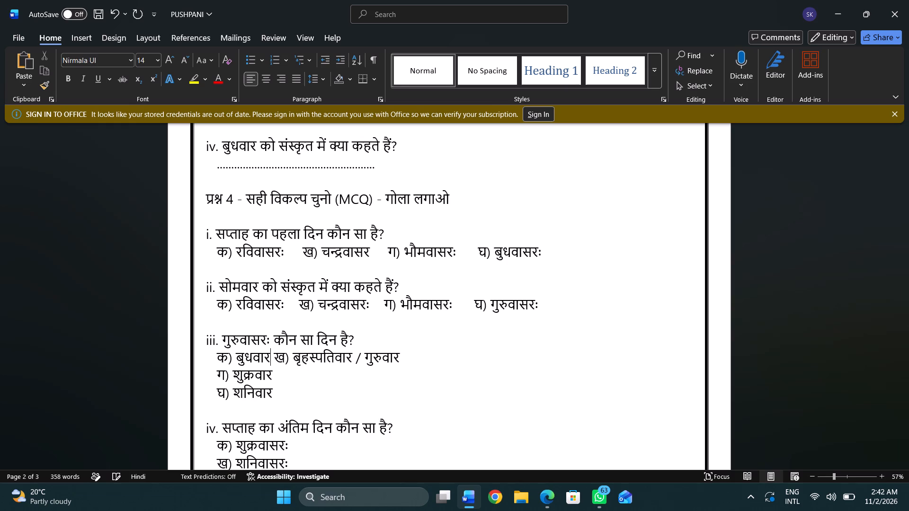
pyautogui.press('space')
pyautogui.press('space')
pyautogui.press('space')
pyautogui.press('space')
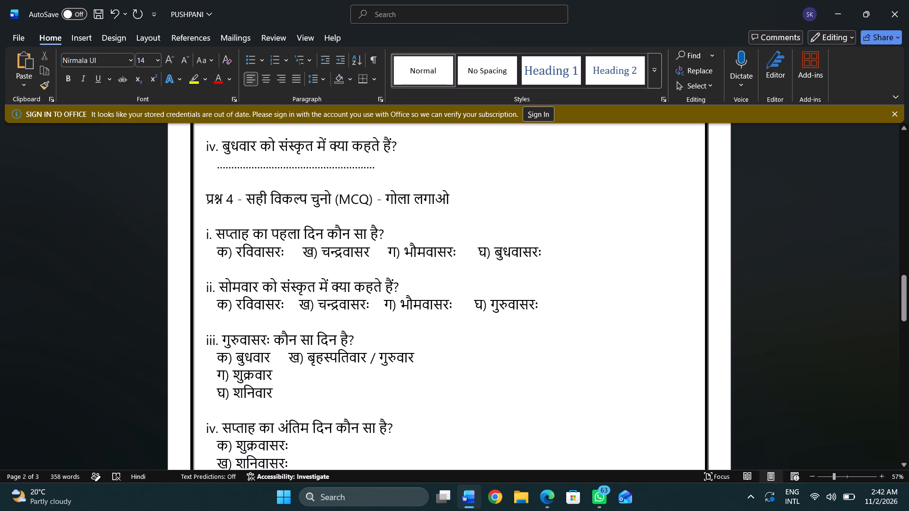
pyautogui.click(214, 382)
pyautogui.press('BackSpace')
pyautogui.press('BackSpace')
pyautogui.press('BackSpace')
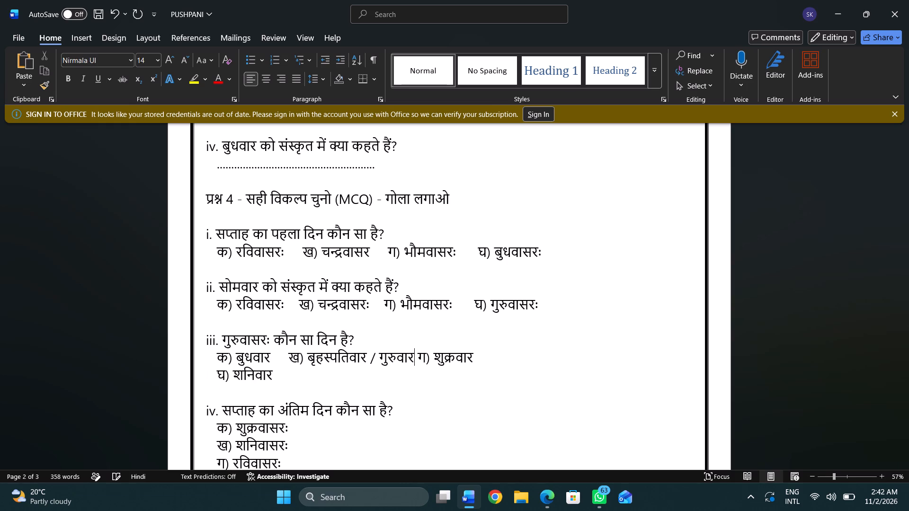
pyautogui.press('space')
pyautogui.press('space')
pyautogui.press('space')
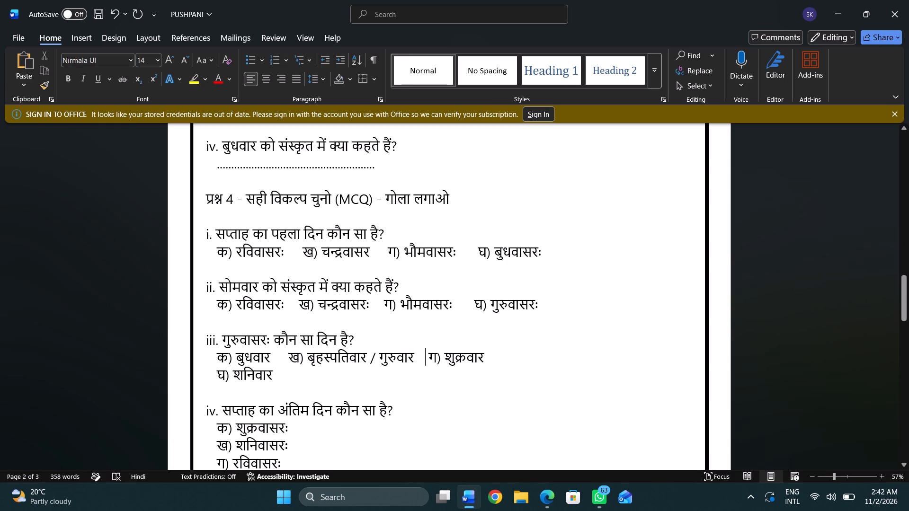
pyautogui.click(214, 366)
pyautogui.press('BackSpace')
pyautogui.press('BackSpace')
pyautogui.press('BackSpace')
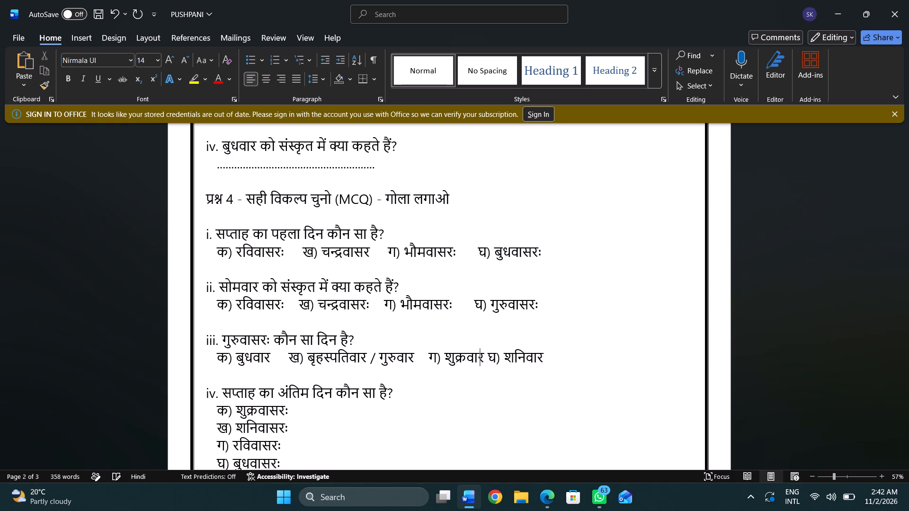
pyautogui.press('space')
pyautogui.press('space')
pyautogui.press('space')
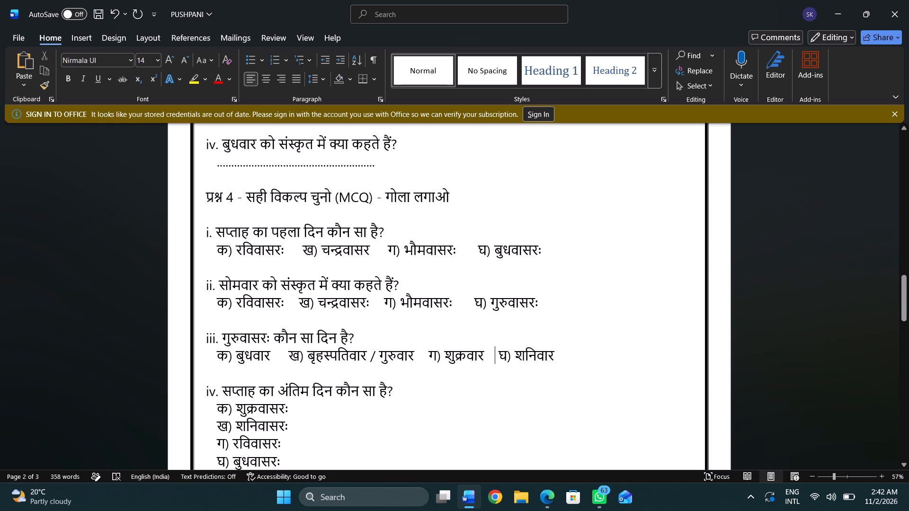
# Join the four options of प्रश्न 4 question iv, सप्ताह का अंतिम दिन कौन सा है?, onto one line, spaced apart.
pyautogui.scroll(-1, 214, 366)
pyautogui.click(203, 398)
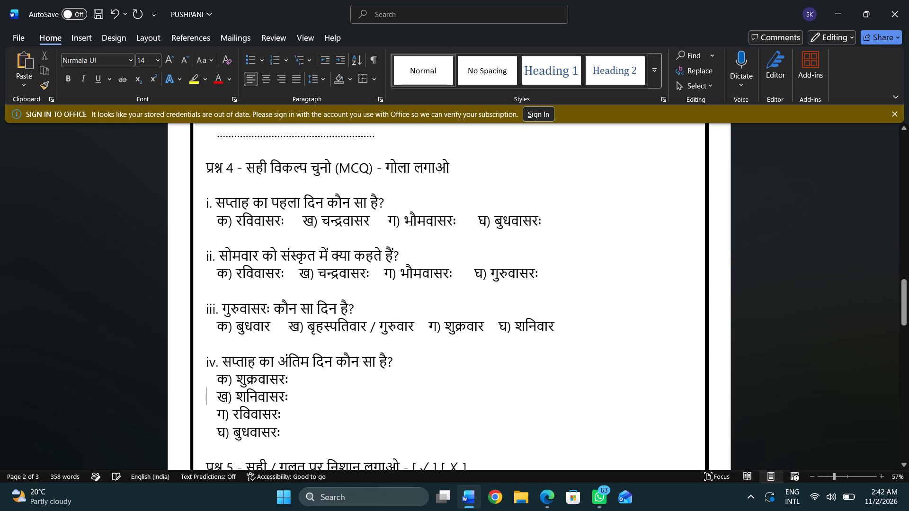
pyautogui.press('BackSpace')
pyautogui.press('space')
pyautogui.press('space')
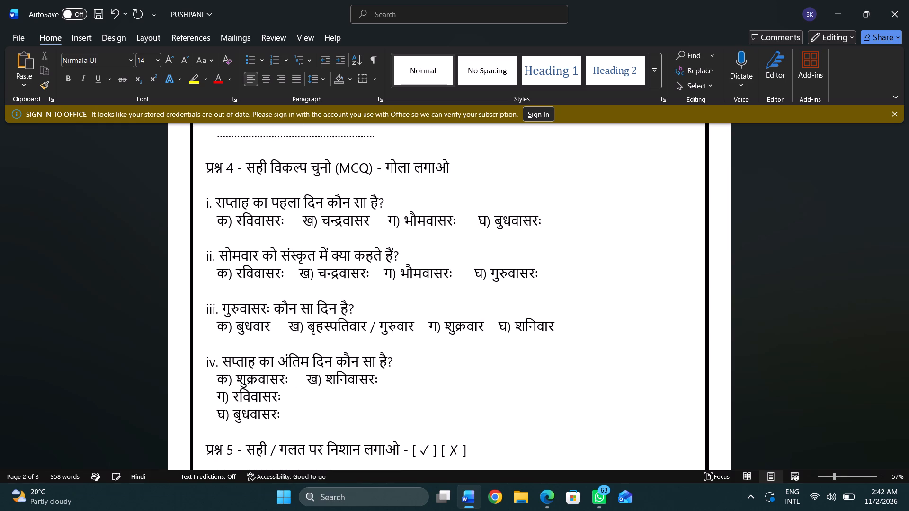
pyautogui.click(203, 403)
pyautogui.press('BackSpace')
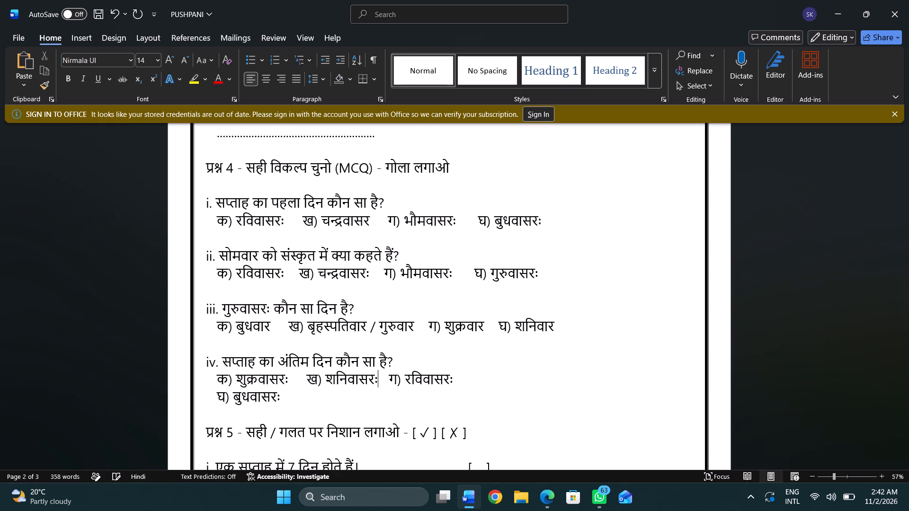
pyautogui.press('space')
pyautogui.press('space')
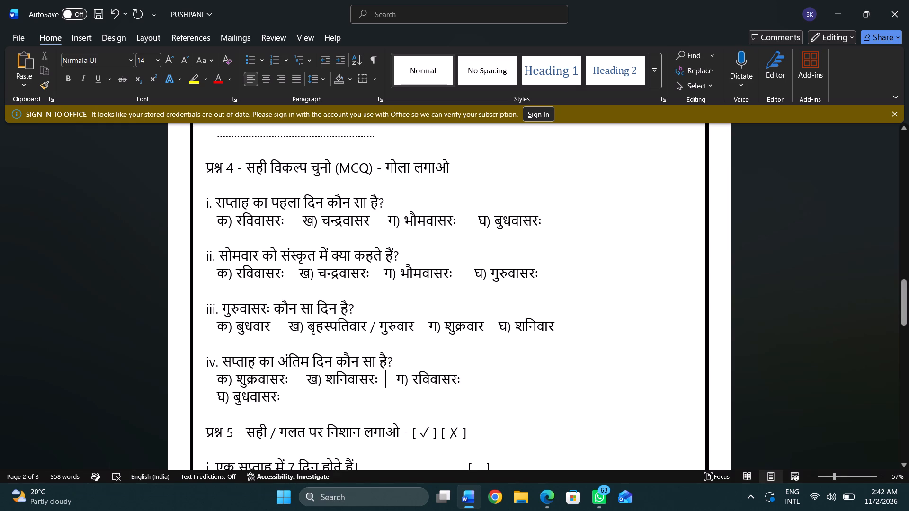
pyautogui.click(213, 394)
pyautogui.press('BackSpace')
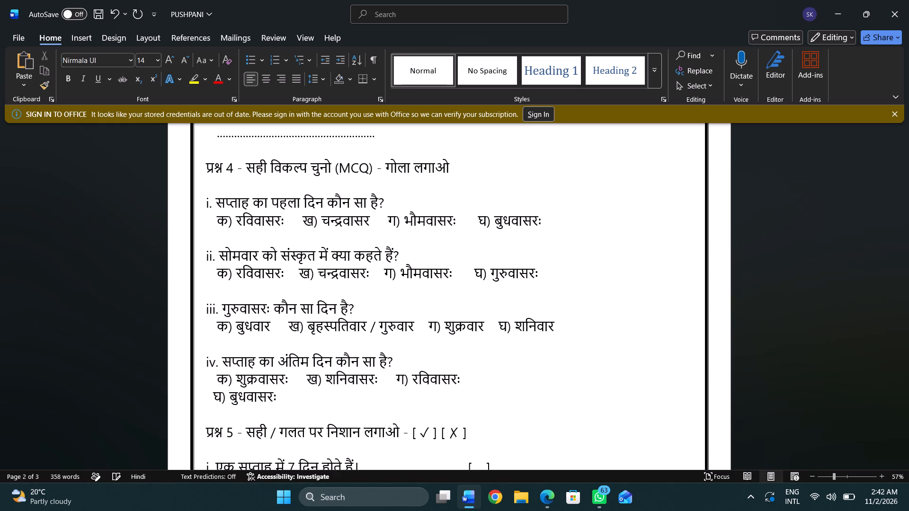
pyautogui.press('BackSpace')
pyautogui.press('BackSpace')
pyautogui.press('space')
pyautogui.press('space')
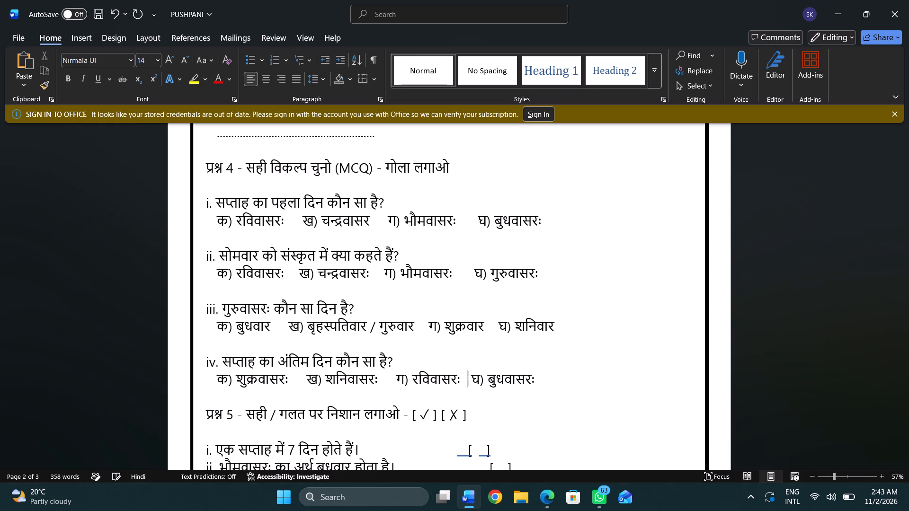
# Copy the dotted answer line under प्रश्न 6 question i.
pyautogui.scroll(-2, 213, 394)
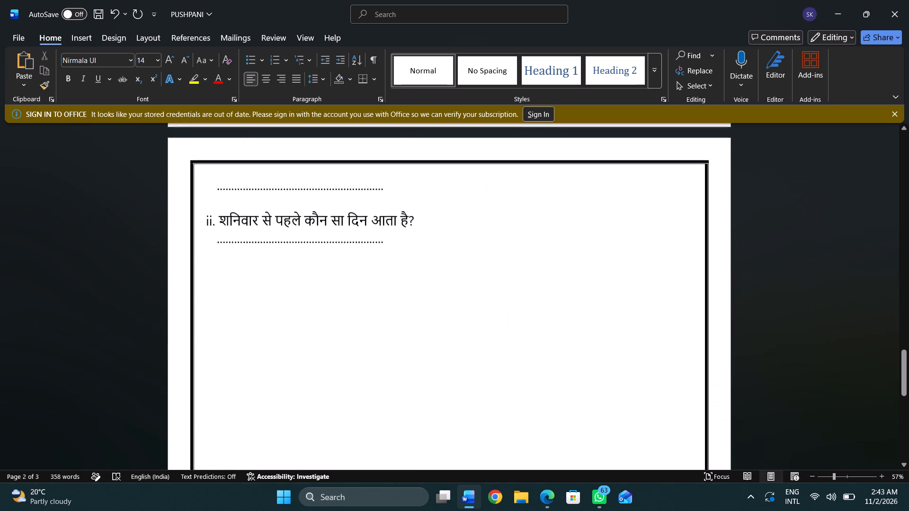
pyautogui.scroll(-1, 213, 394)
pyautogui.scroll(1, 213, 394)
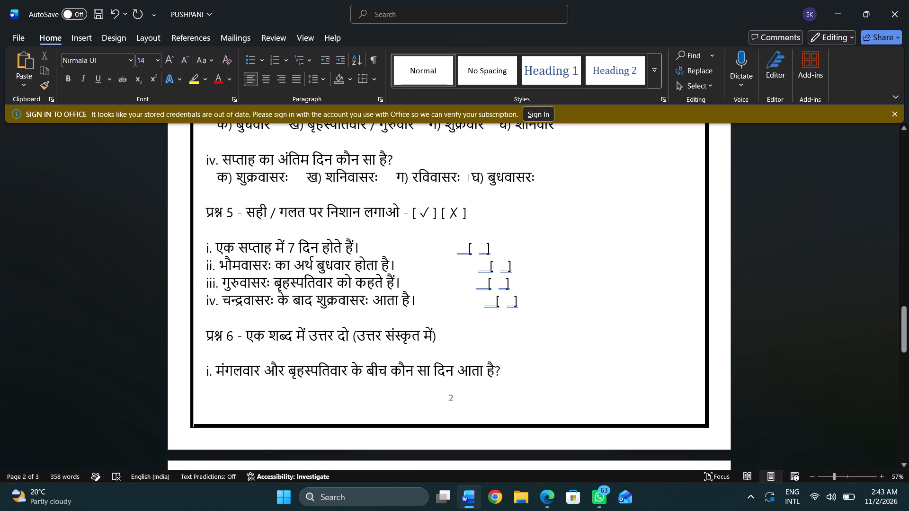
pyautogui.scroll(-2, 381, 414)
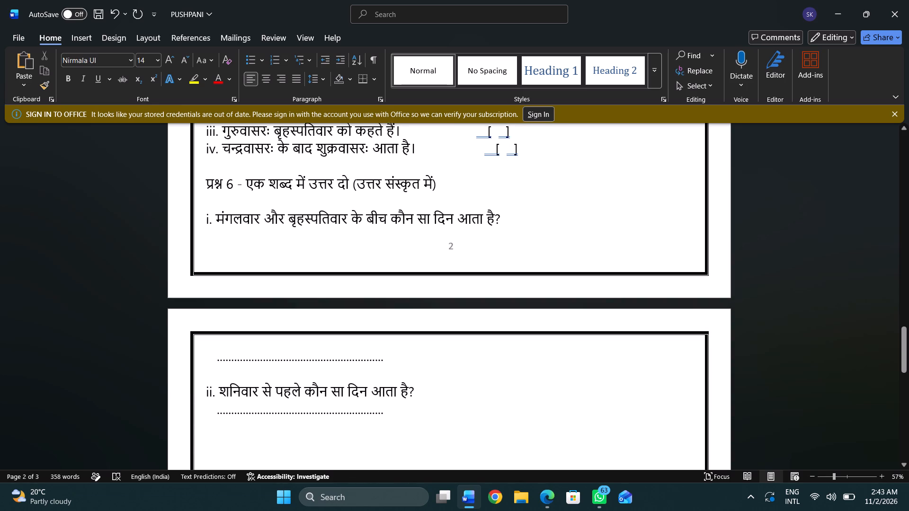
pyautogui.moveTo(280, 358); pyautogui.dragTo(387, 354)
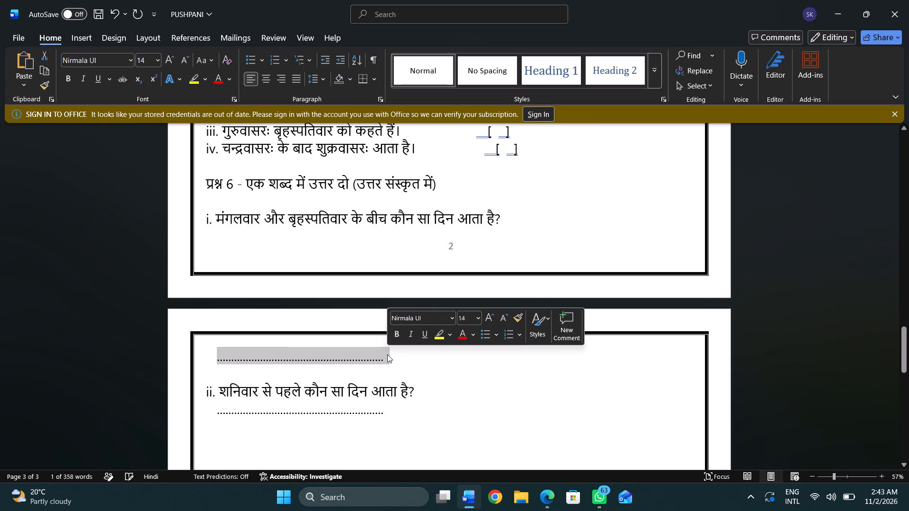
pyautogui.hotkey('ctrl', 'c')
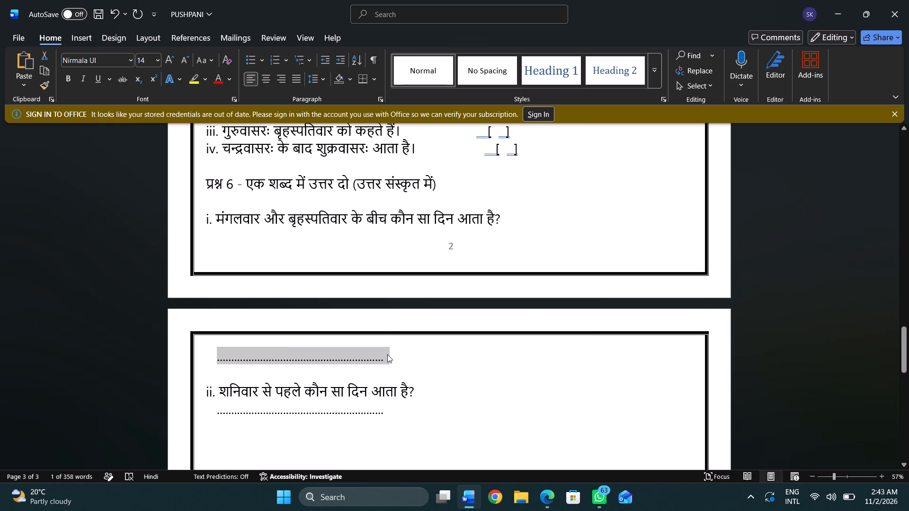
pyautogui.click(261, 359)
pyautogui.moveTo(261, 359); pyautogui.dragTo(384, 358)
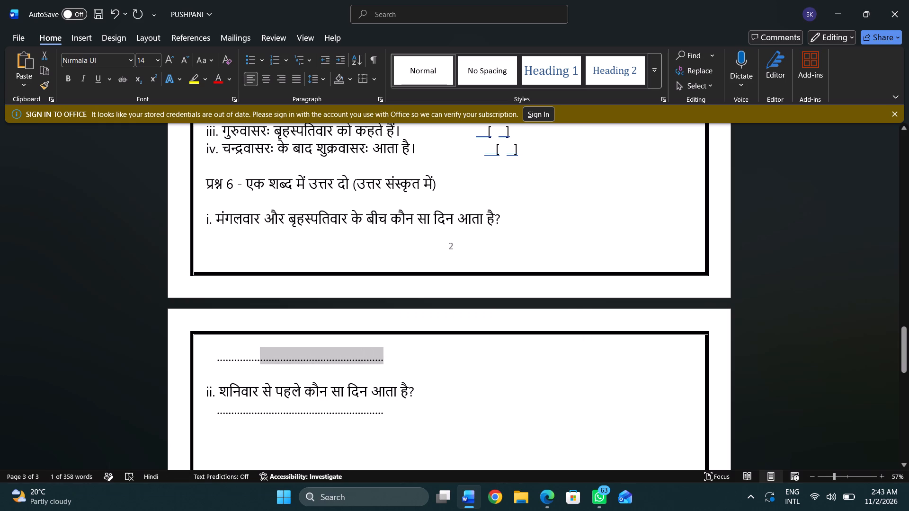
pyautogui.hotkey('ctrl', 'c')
# Widen the gap inside the answer brackets of प्रश्न 5 statement i, एक सप्ताह में 7 दिन होते हैं।, and copy the bracket pair.
pyautogui.scroll(1, 384, 358)
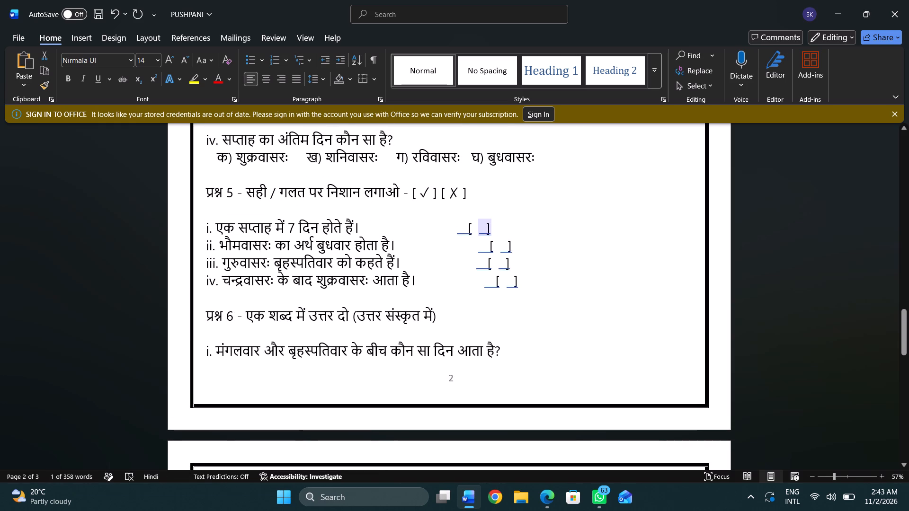
pyautogui.click(479, 229)
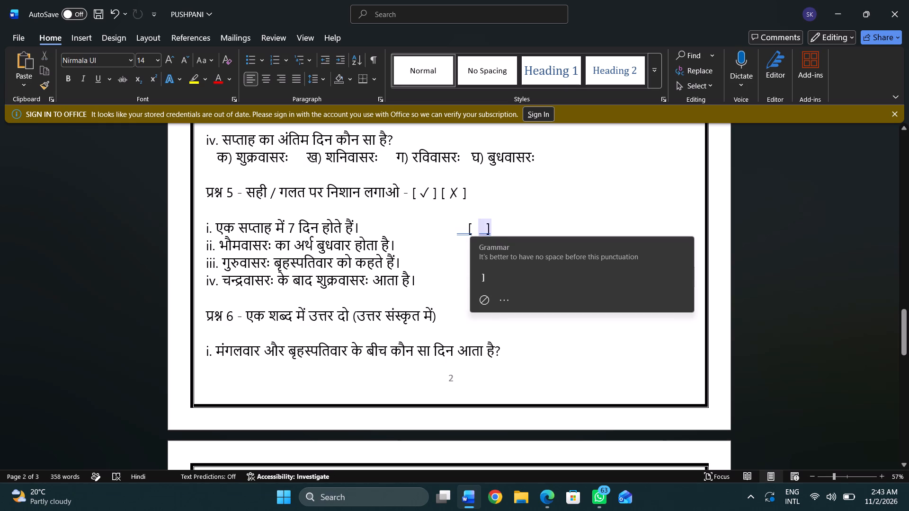
pyautogui.click(479, 229)
pyautogui.click(479, 229)
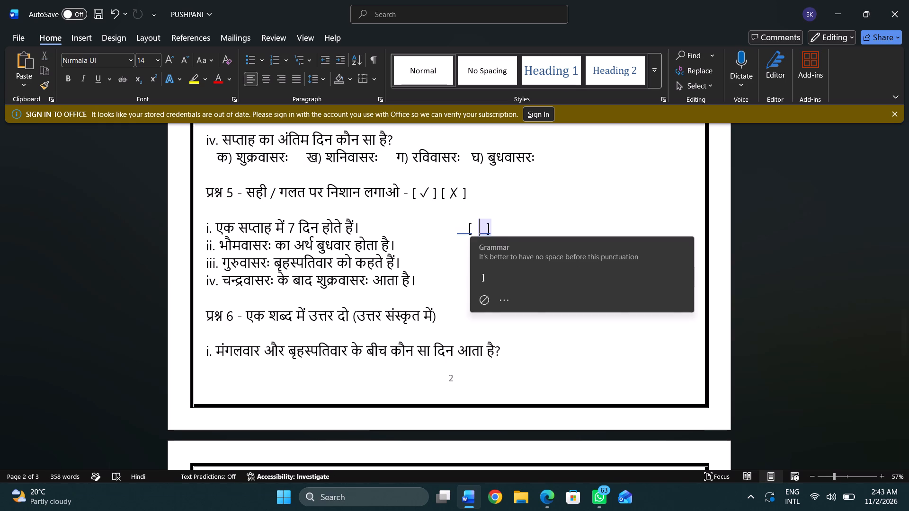
pyautogui.click(479, 229)
pyautogui.click(479, 229)
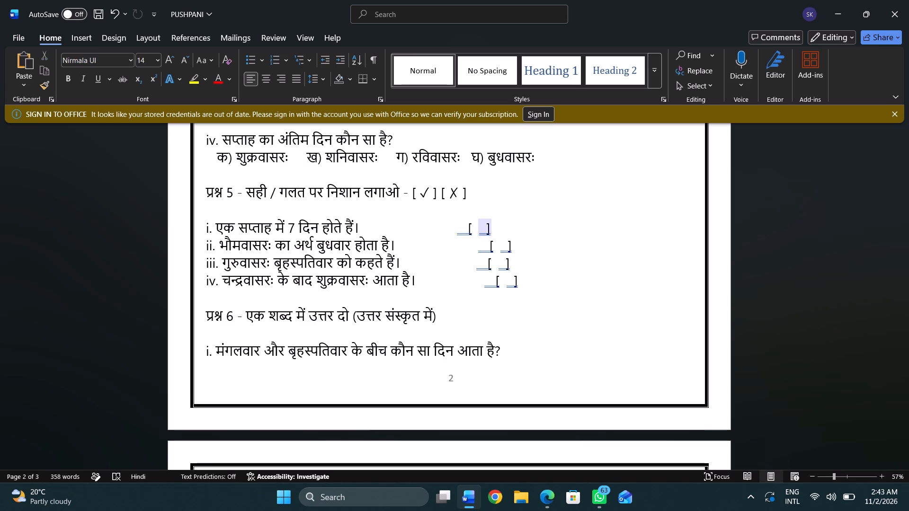
pyautogui.press('space')
pyautogui.press('space')
pyautogui.press('space')
pyautogui.press('space')
pyautogui.press('space')
pyautogui.press('space')
pyautogui.press('space')
pyautogui.press('space')
pyautogui.press('space')
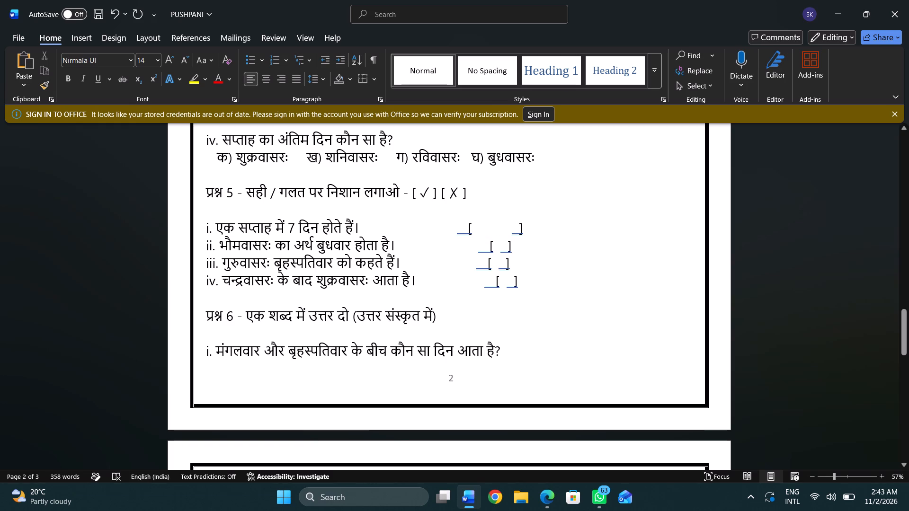
pyautogui.moveTo(531, 226); pyautogui.dragTo(472, 228)
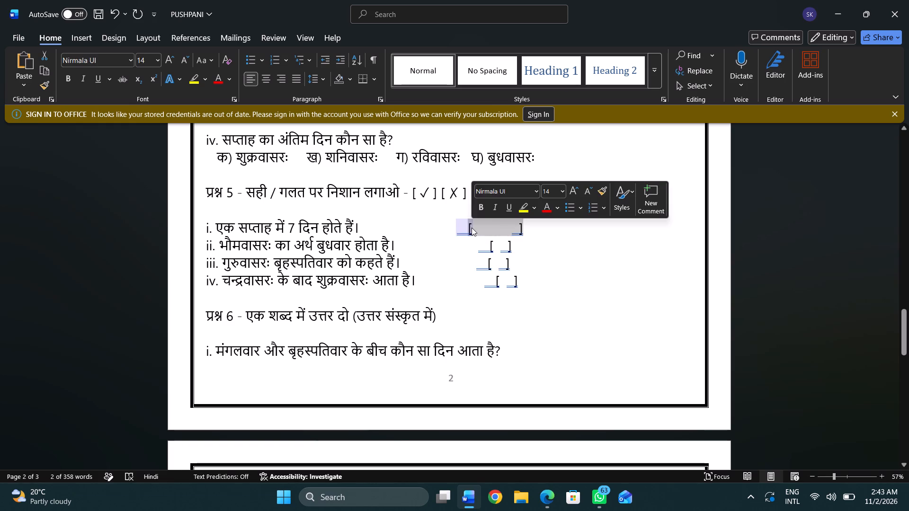
pyautogui.hotkey('ctrl', 'c')
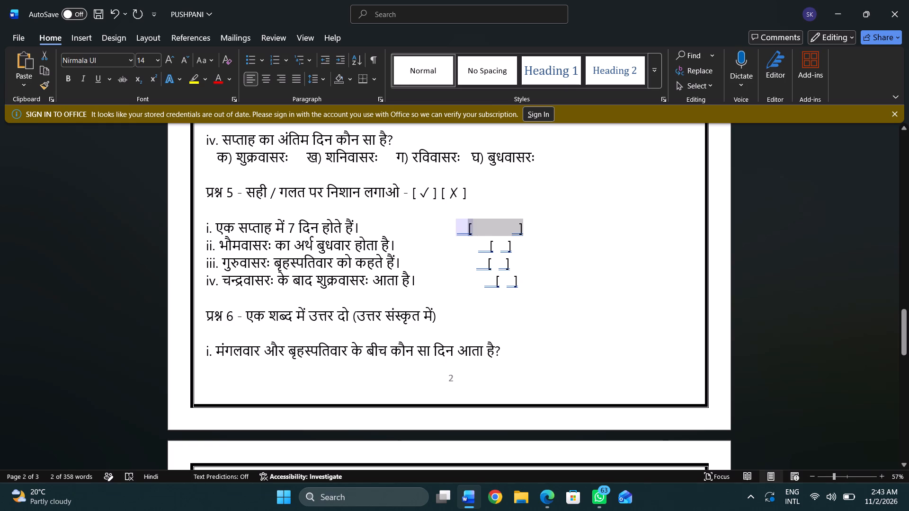
# Shift the widened brackets of प्रश्न 5 statement i across the line to the page's right border using spaces.
pyautogui.click(462, 220)
pyautogui.click(462, 231)
pyautogui.press('space')
pyautogui.press('space')
pyautogui.press('space')
pyautogui.press('space')
pyautogui.press('space')
pyautogui.press('space')
pyautogui.press('space')
pyautogui.press('space')
pyautogui.press('space')
pyautogui.press('space')
pyautogui.press('space')
pyautogui.press('space')
pyautogui.press('space')
pyautogui.press('space')
pyautogui.press('space')
pyautogui.press('space')
pyautogui.press('space')
pyautogui.press('space')
pyautogui.press('space')
pyautogui.press('space')
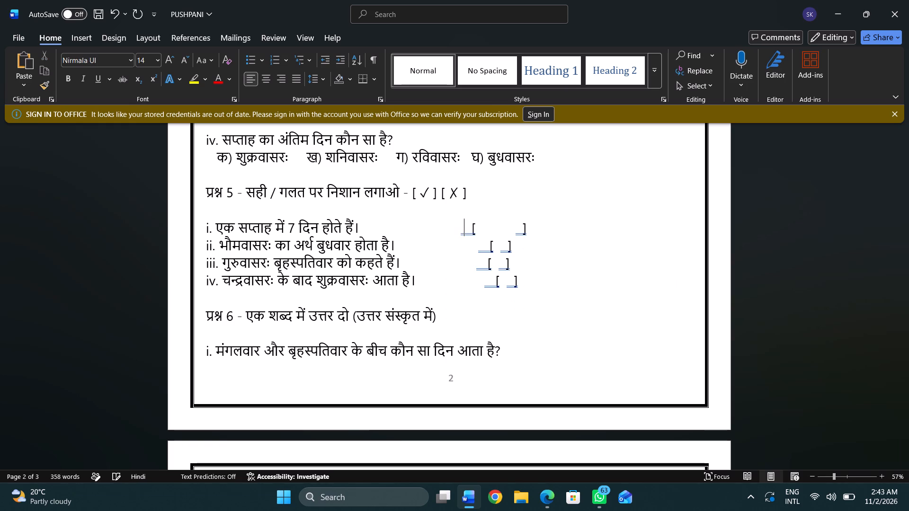
pyautogui.press('space')
pyautogui.press('space')
pyautogui.press('BackSpace')
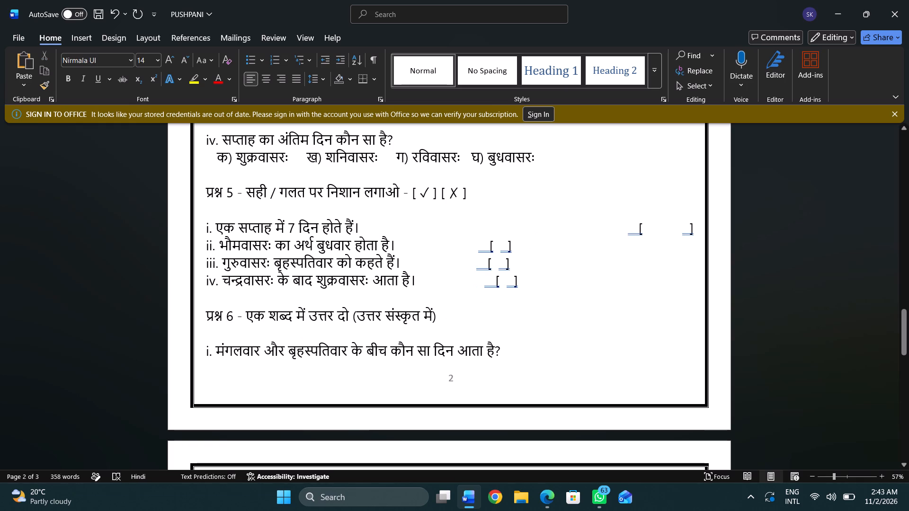
# Delete the narrow answer brackets after प्रश्न 5 statements ii, iii and iv.
pyautogui.click(639, 250)
pyautogui.click(639, 250)
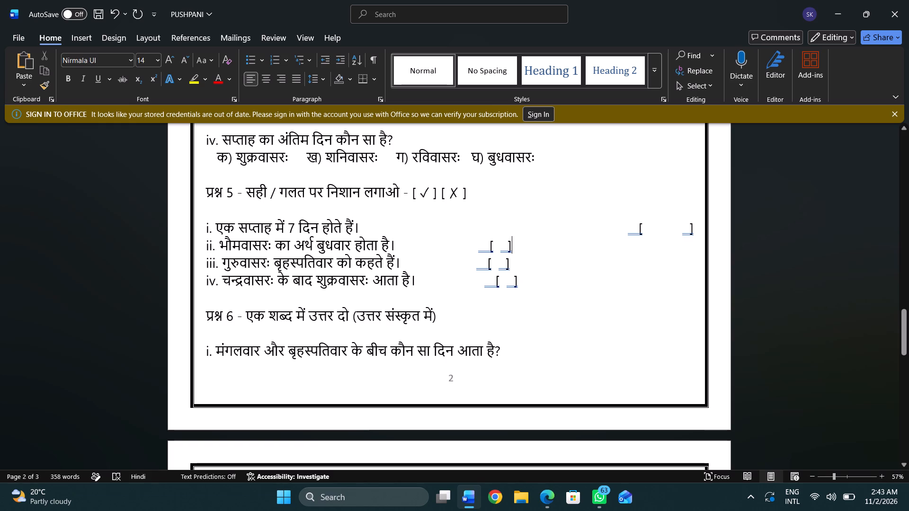
pyautogui.click(639, 247)
pyautogui.moveTo(484, 247); pyautogui.dragTo(499, 243)
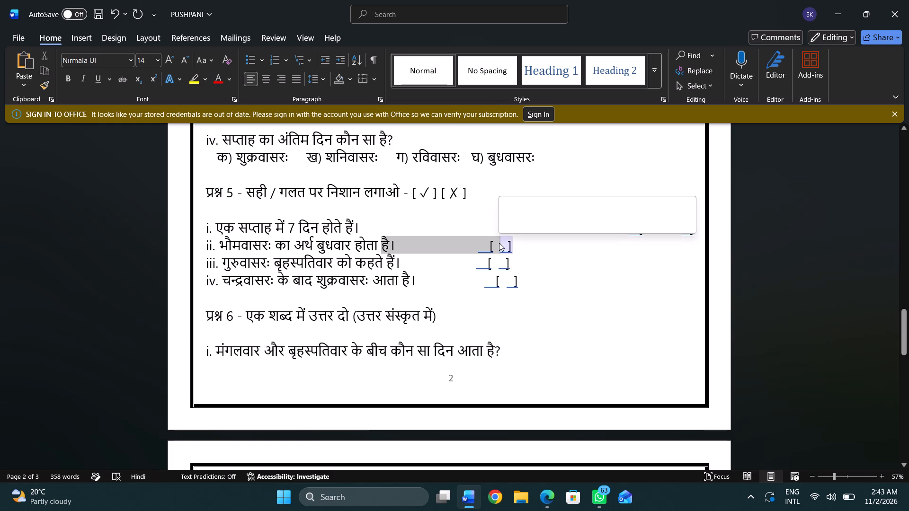
pyautogui.click(499, 243)
pyautogui.moveTo(514, 243); pyautogui.dragTo(493, 246)
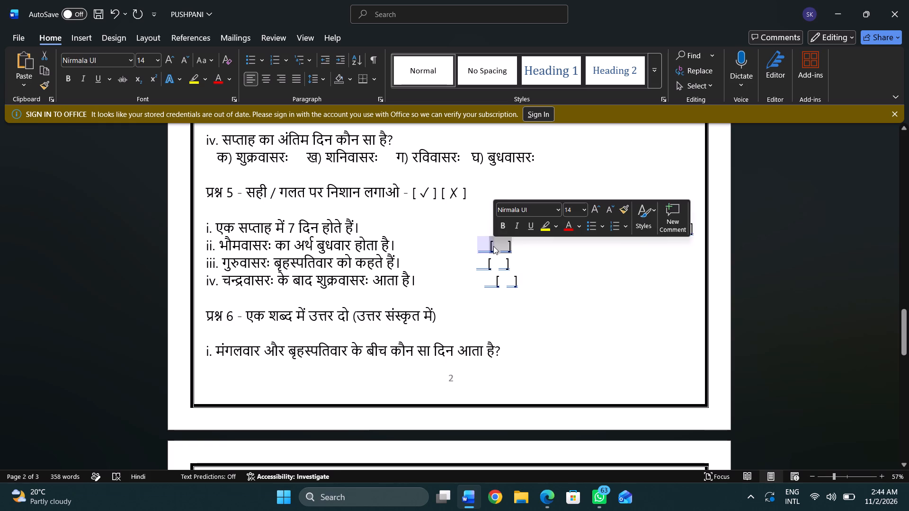
pyautogui.press('BackSpace')
pyautogui.click(511, 260)
pyautogui.moveTo(511, 260); pyautogui.dragTo(505, 262)
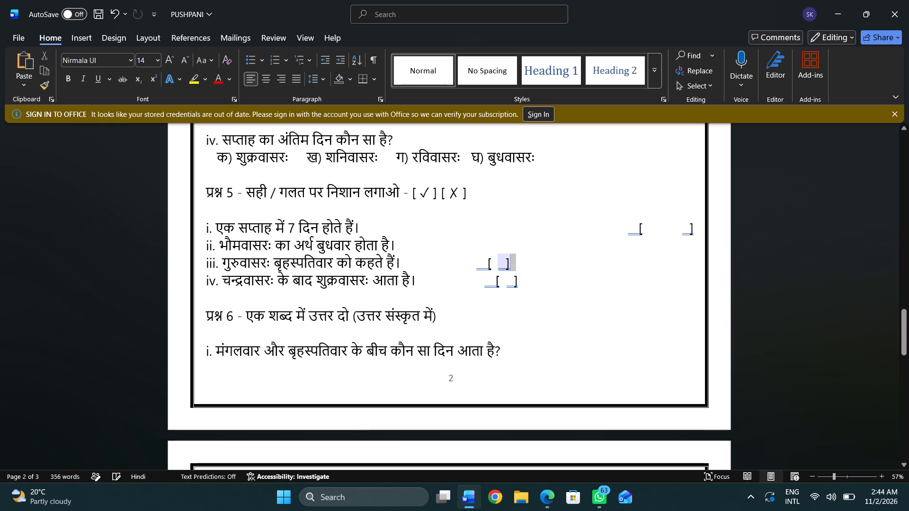
pyautogui.moveTo(505, 262); pyautogui.dragTo(499, 263)
pyautogui.press('BackSpace')
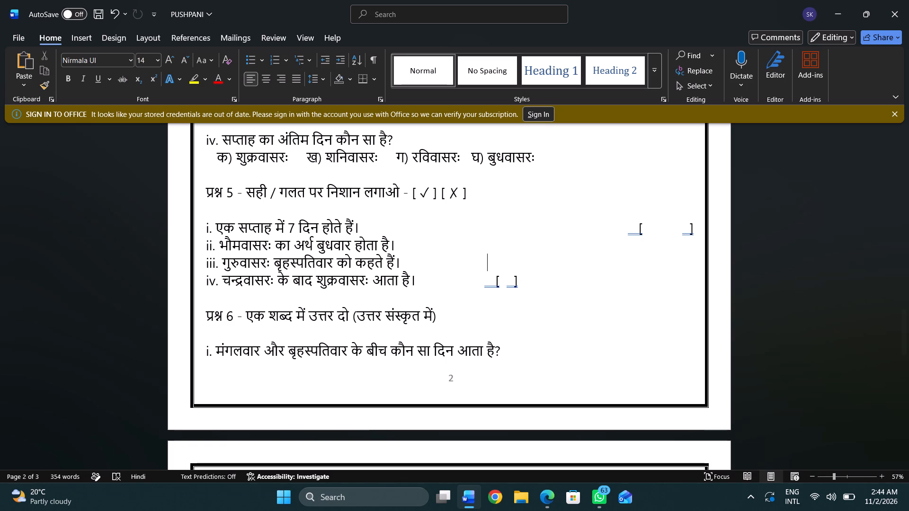
pyautogui.moveTo(524, 281); pyautogui.dragTo(497, 285)
pyautogui.press('BackSpace')
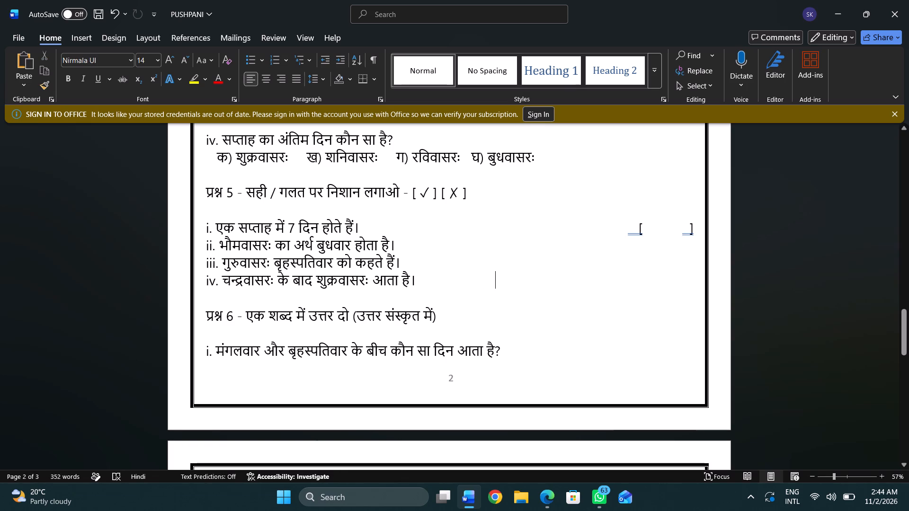
# Paste the widened answer brackets after प्रश्न 5 statements ii, iii and iv.
pyautogui.click(638, 247)
pyautogui.doubleClick(638, 247)
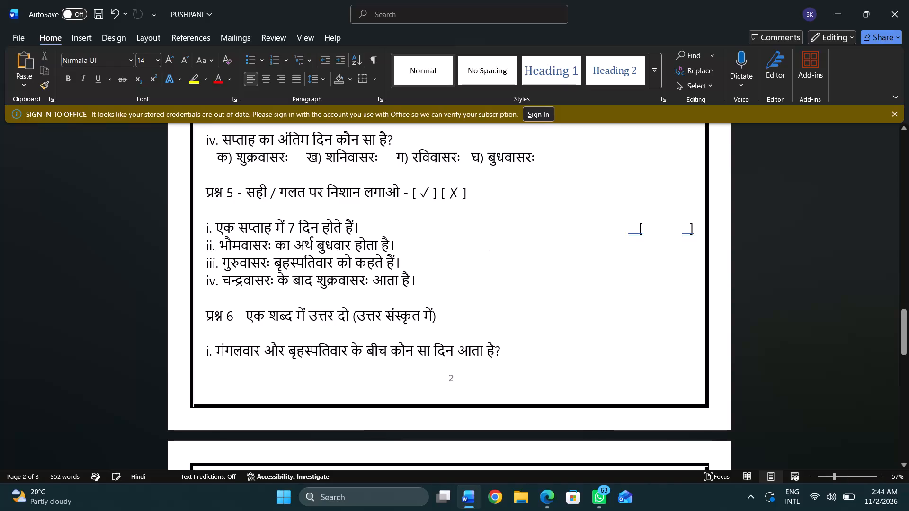
pyautogui.hotkey('ctrl', 'v')
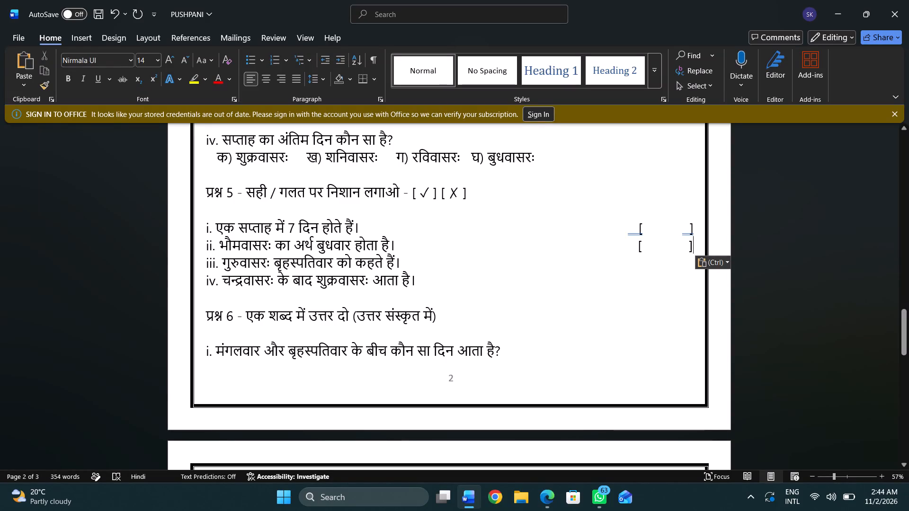
pyautogui.click(638, 266)
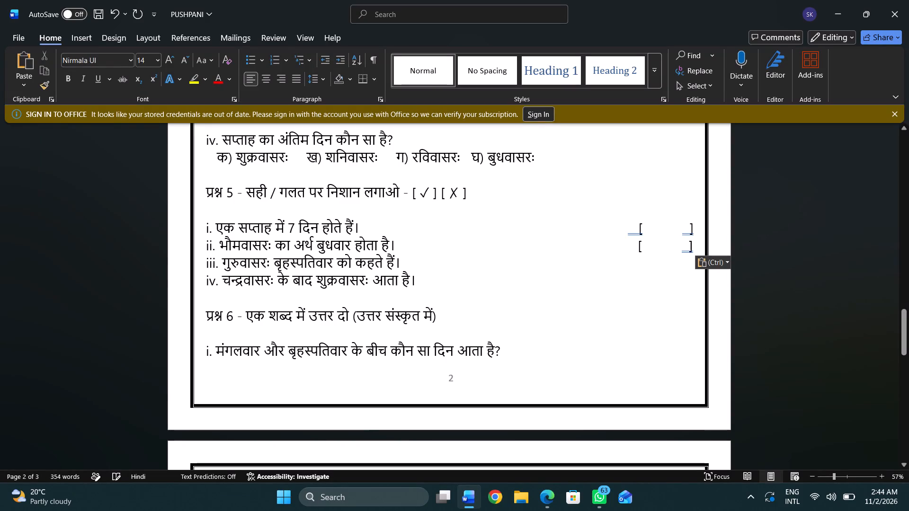
pyautogui.hotkey('ctrl', 'v')
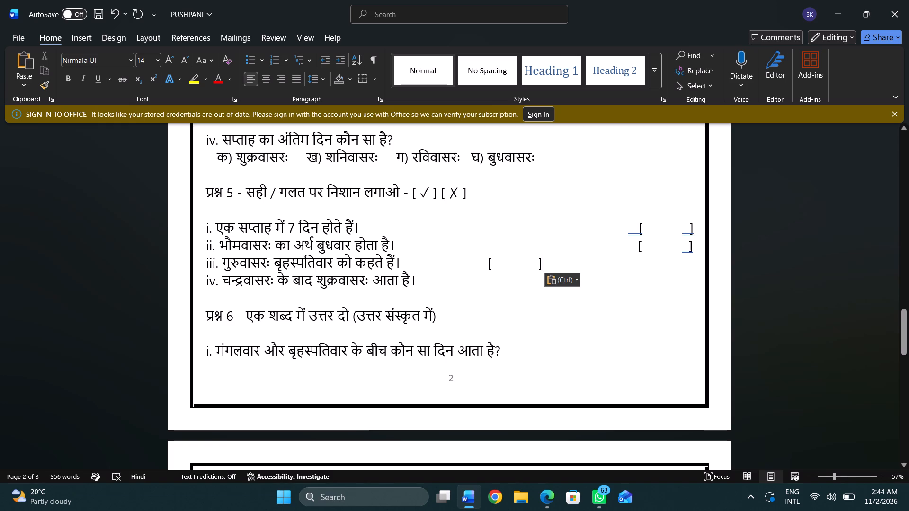
pyautogui.click(491, 280)
pyautogui.hotkey('ctrl', 'v')
# Shift the answer brackets of प्रश्न 5 statement iii across with spaces, in line with the brackets of statements i and ii.
pyautogui.click(466, 266)
pyautogui.press('space')
pyautogui.press('space')
pyautogui.press('space')
pyautogui.press('space')
pyautogui.press('space')
pyautogui.press('space')
pyautogui.press('space')
pyautogui.press('space')
pyautogui.press('space')
pyautogui.press('space')
pyautogui.press('space')
pyautogui.press('space')
pyautogui.press('space')
pyautogui.press('space')
pyautogui.press('space')
pyautogui.press('space')
pyautogui.press('space')
pyautogui.press('space')
pyautogui.press('space')
pyautogui.press('space')
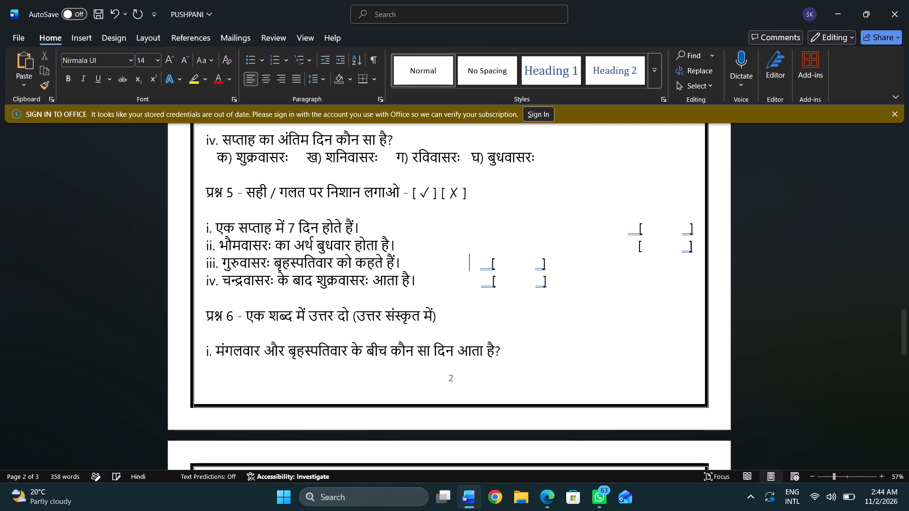
pyautogui.press('space')
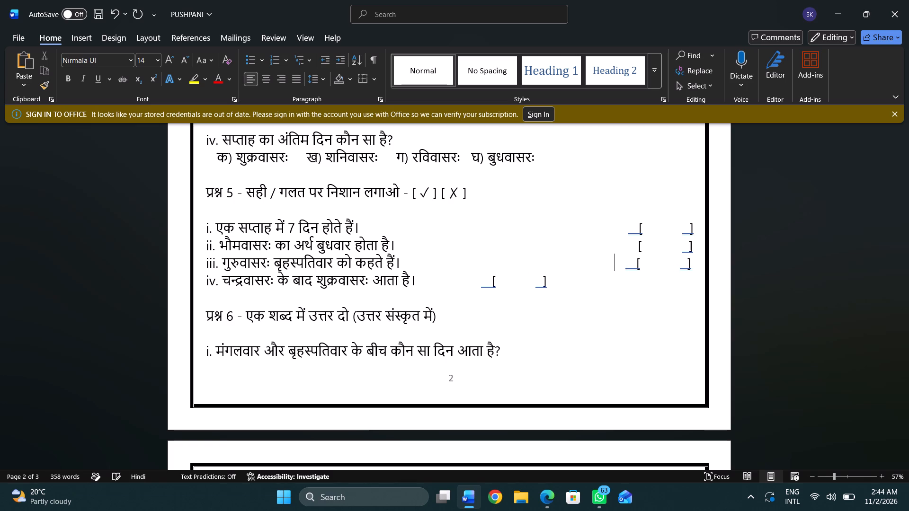
pyautogui.press('space')
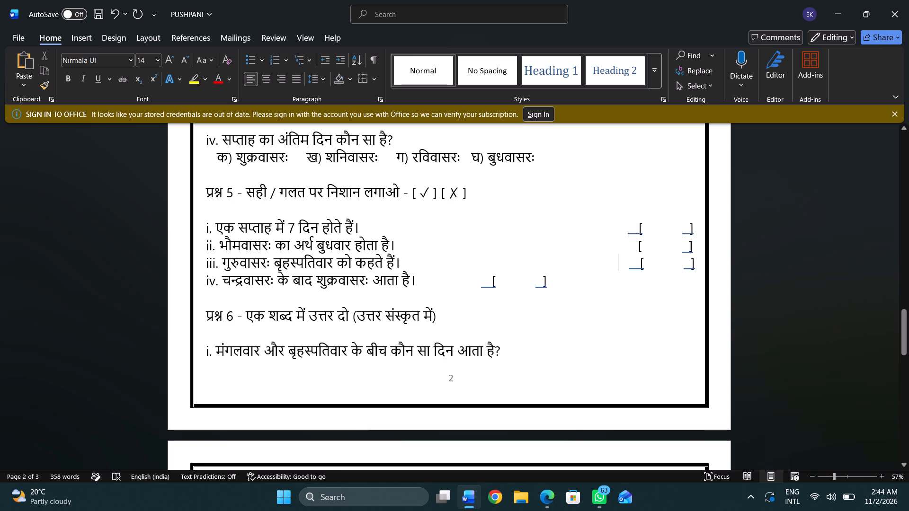
# Shift the answer brackets of प्रश्न 5 statement iv across with spaces, in line with the brackets above.
pyautogui.click(470, 282)
pyautogui.press('space')
pyautogui.press('space')
pyautogui.press('space')
pyautogui.press('space')
pyautogui.press('space')
pyautogui.press('space')
pyautogui.press('space')
pyautogui.press('space')
pyautogui.press('space')
pyautogui.press('space')
pyautogui.press('space')
pyautogui.press('space')
pyautogui.press('space')
pyautogui.press('space')
pyautogui.press('space')
pyautogui.press('space')
pyautogui.press('space')
pyautogui.press('space')
pyautogui.press('space')
pyautogui.press('space')
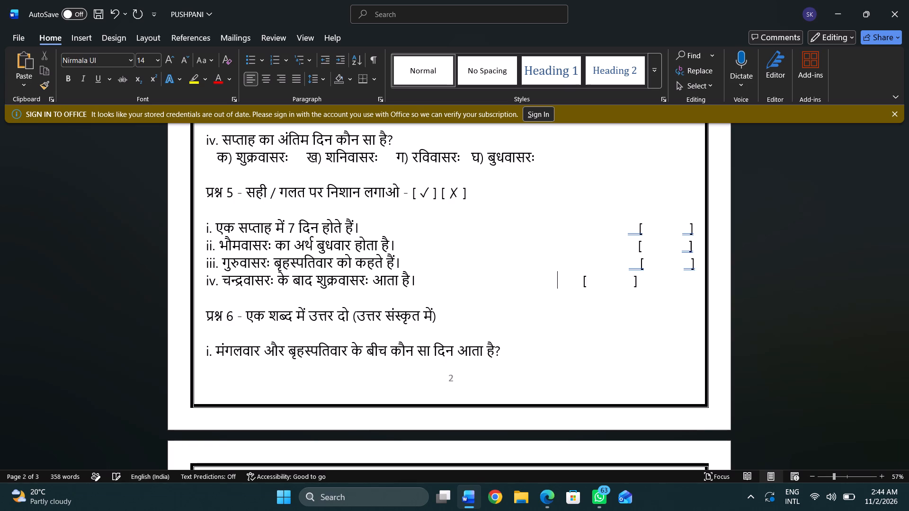
pyautogui.press('space')
pyautogui.press('space')
pyautogui.press('space')
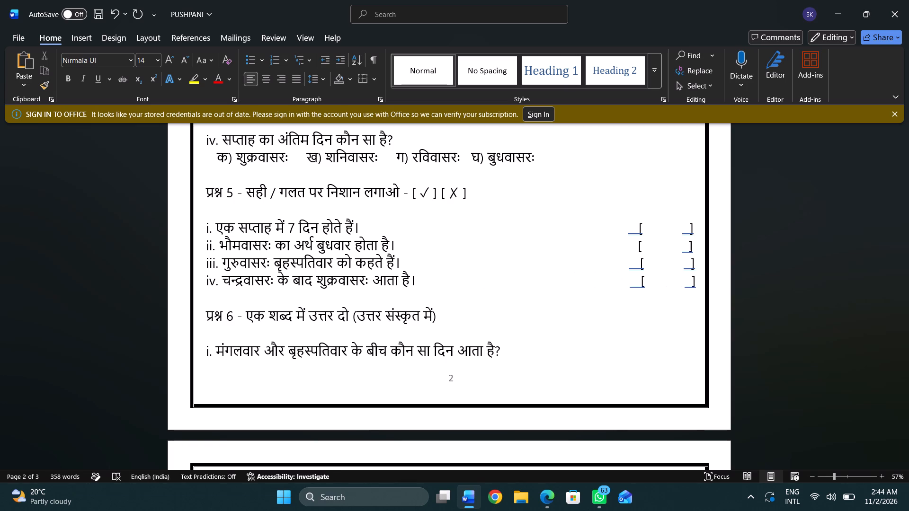
# Remove the blank line between the प्रश्न 6 heading and question i.
pyautogui.click(534, 322)
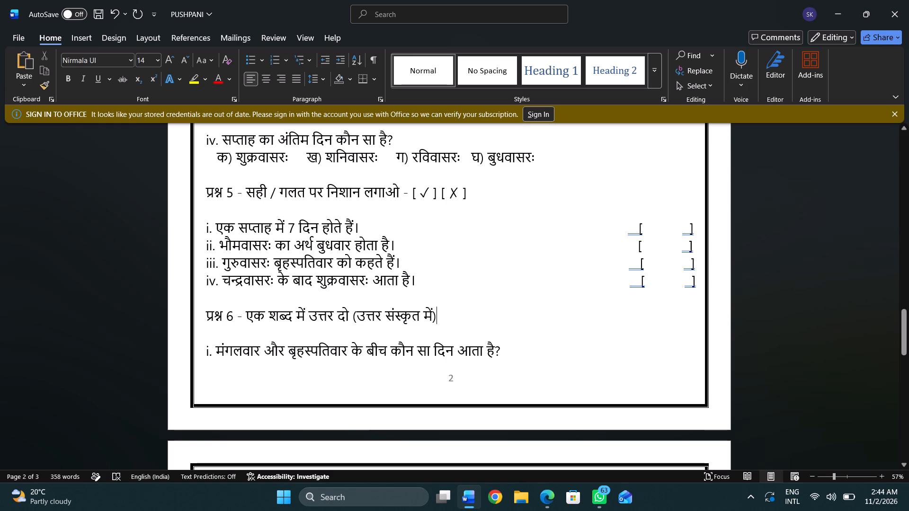
pyautogui.scroll(-1, 561, 278)
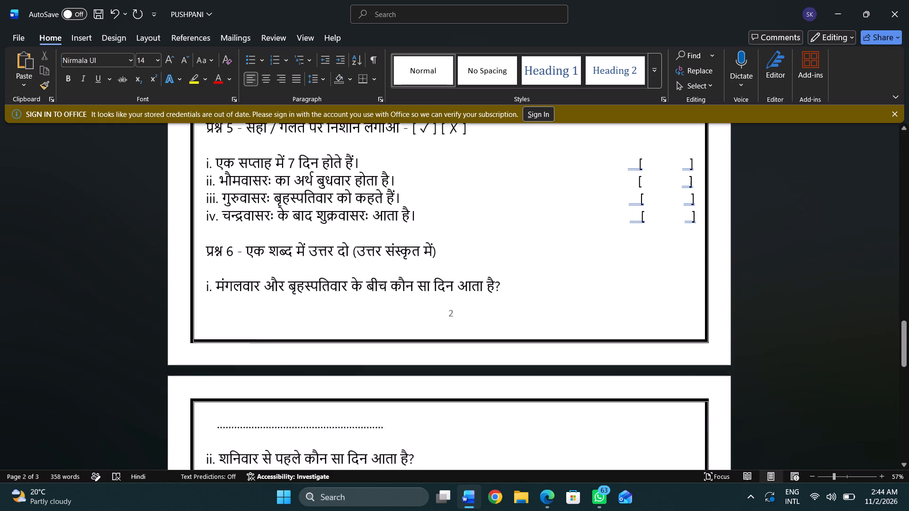
pyautogui.scroll(-1, 561, 278)
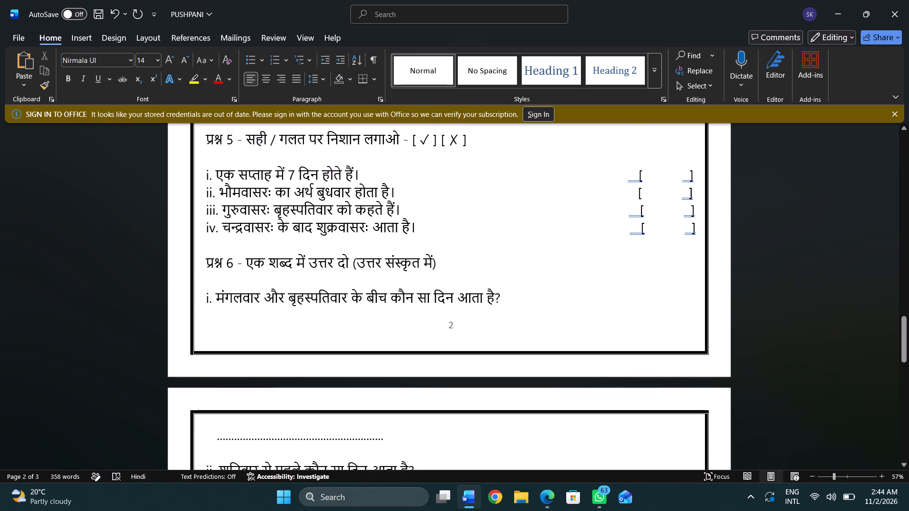
pyautogui.click(201, 296)
pyautogui.press('BackSpace')
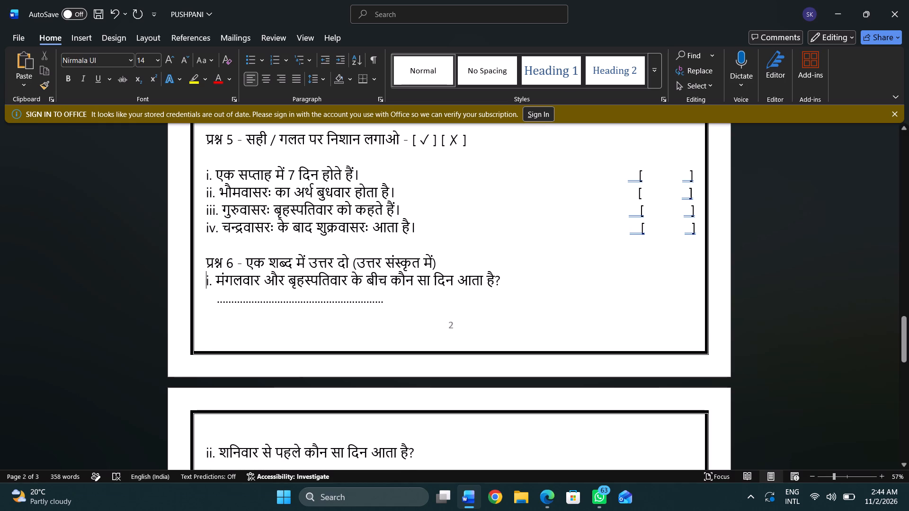
# Move the dotted answer line of प्रश्न 6 question i onto the question's own line, three spaces after its text, keeping the dots copied.
pyautogui.moveTo(215, 300); pyautogui.dragTo(391, 298)
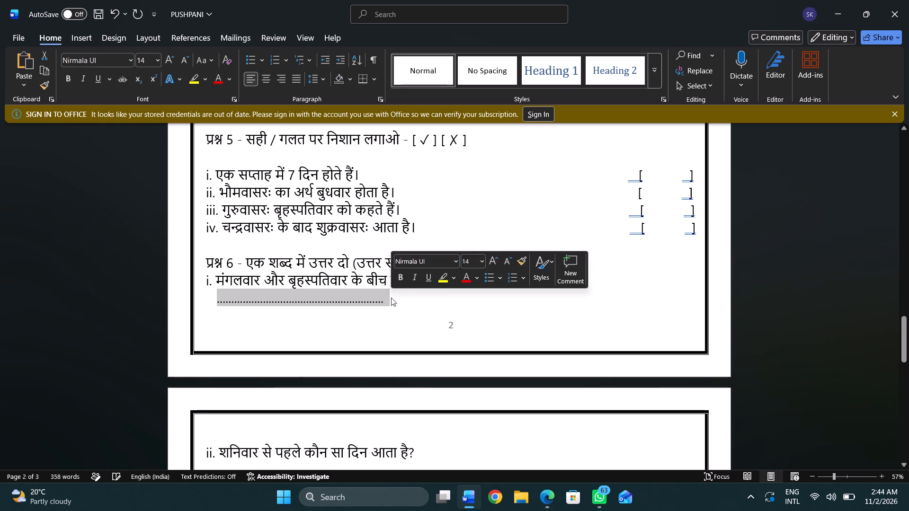
pyautogui.hotkey('ctrl', 'c')
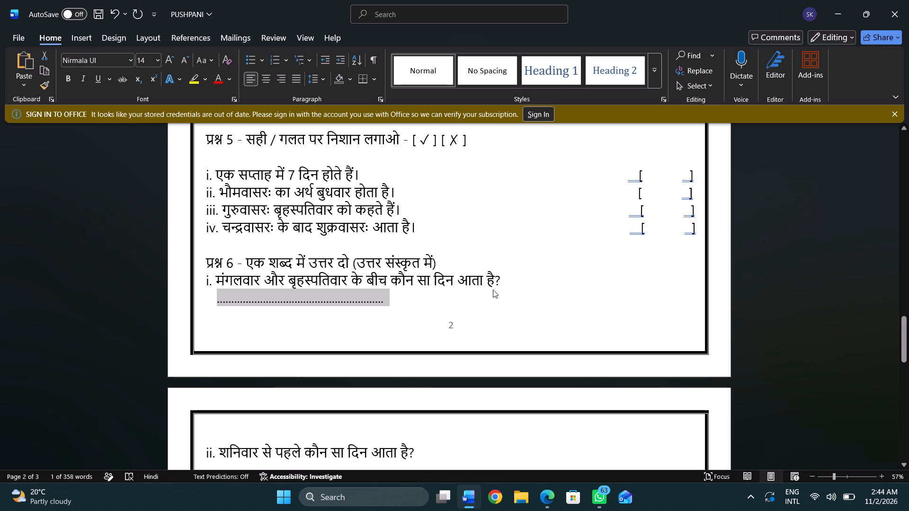
pyautogui.click(508, 278)
pyautogui.press('space')
pyautogui.press('space')
pyautogui.press('space')
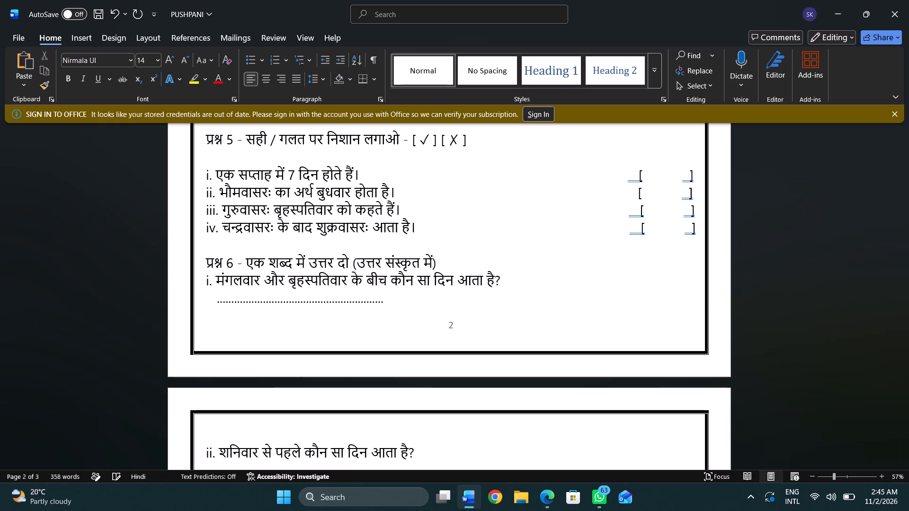
pyautogui.hotkey('ctrl', 'v')
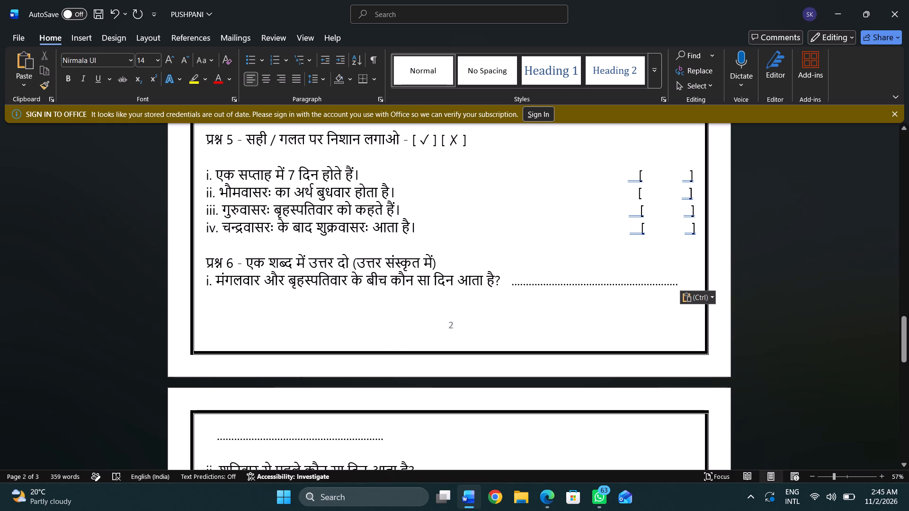
pyautogui.moveTo(387, 436); pyautogui.dragTo(225, 436)
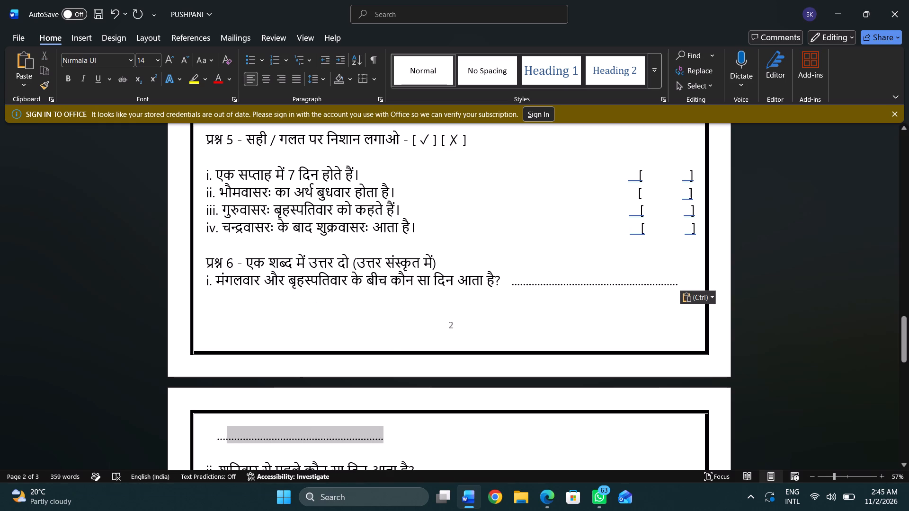
pyautogui.moveTo(225, 436); pyautogui.dragTo(217, 436)
pyautogui.hotkey('ctrl', 'c')
pyautogui.press('BackSpace')
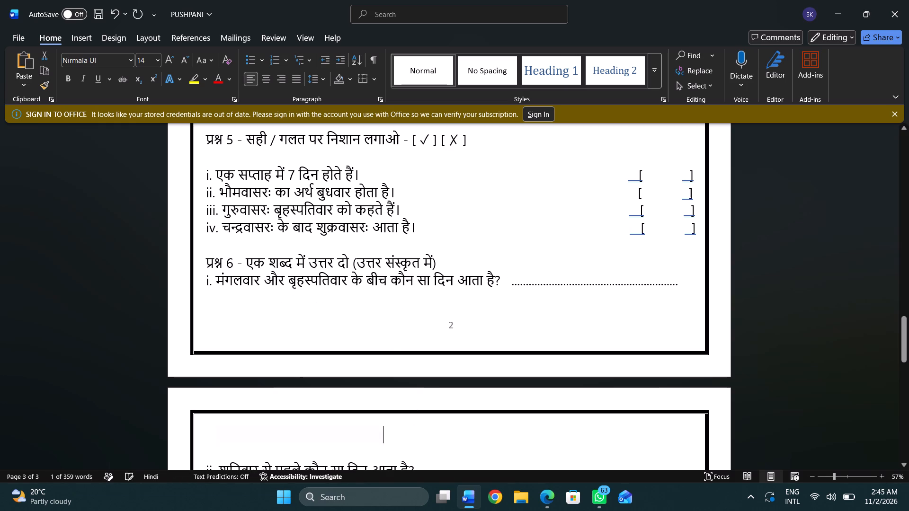
# Remove the empty space above प्रश्न 6 question ii, शनिवार से पहले कौन सा दिन आता है?, placing it directly below question i.
pyautogui.click(201, 464)
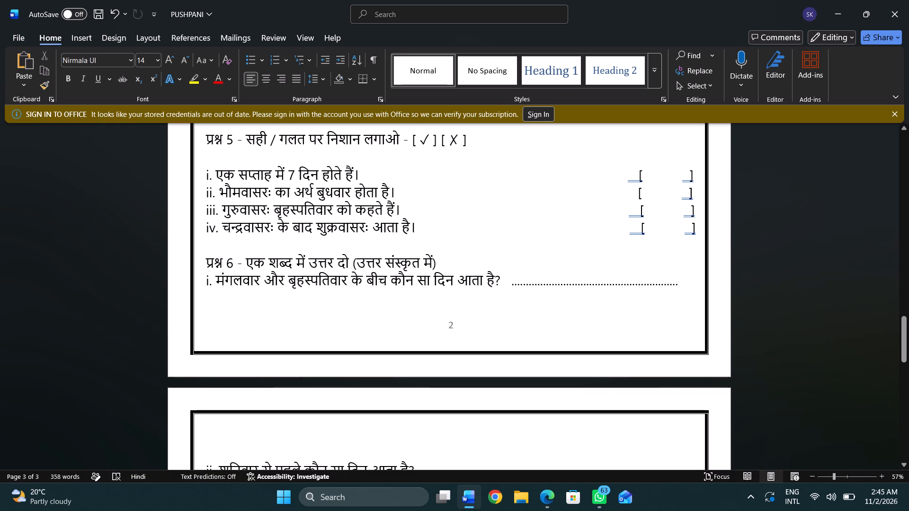
pyautogui.press('BackSpace')
pyautogui.press('BackSpace')
pyautogui.press('BackSpace')
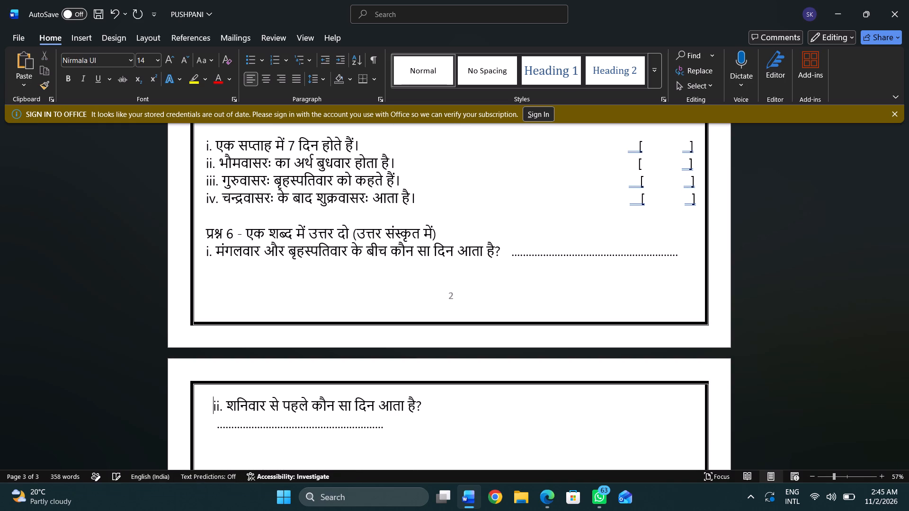
pyautogui.press('BackSpace')
pyautogui.press('BackSpace')
pyautogui.press('BackSpace')
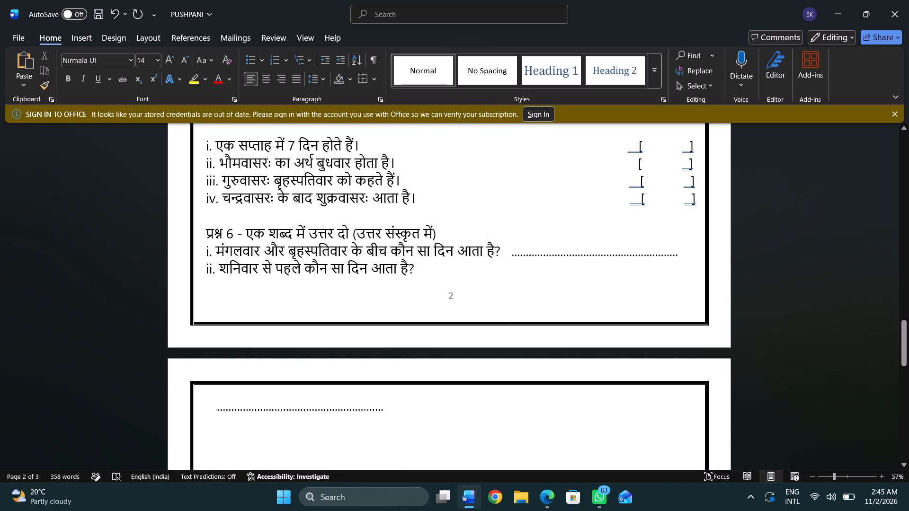
# Paste the dotted answer line at the end of प्रश्न 6 question ii.
pyautogui.click(509, 271)
pyautogui.hotkey('ctrl', 'v')
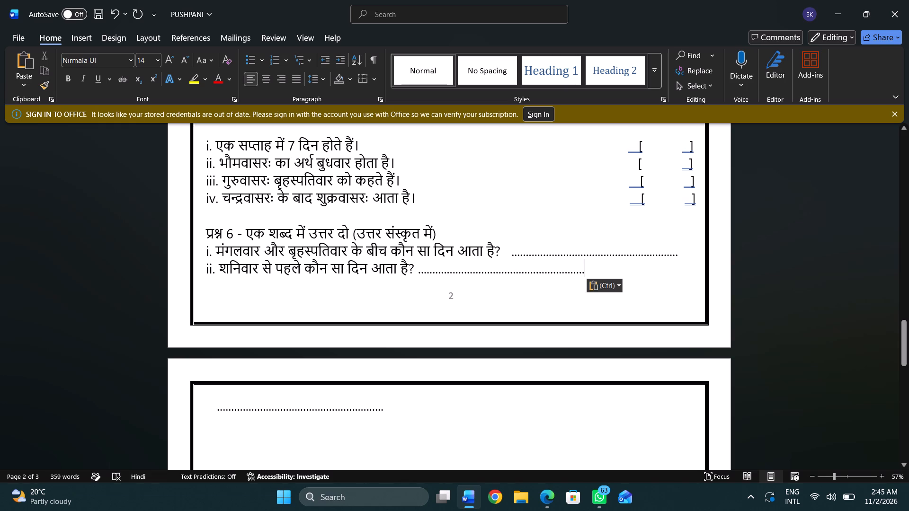
# Remove the blank line between प्रश्न 5 statement iv and the प्रश्न 6 heading.
pyautogui.click(205, 229)
pyautogui.press('BackSpace')
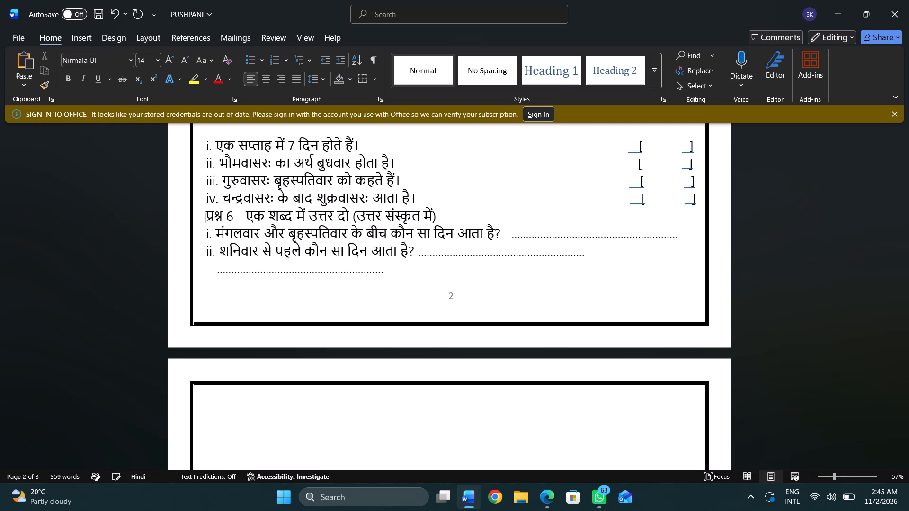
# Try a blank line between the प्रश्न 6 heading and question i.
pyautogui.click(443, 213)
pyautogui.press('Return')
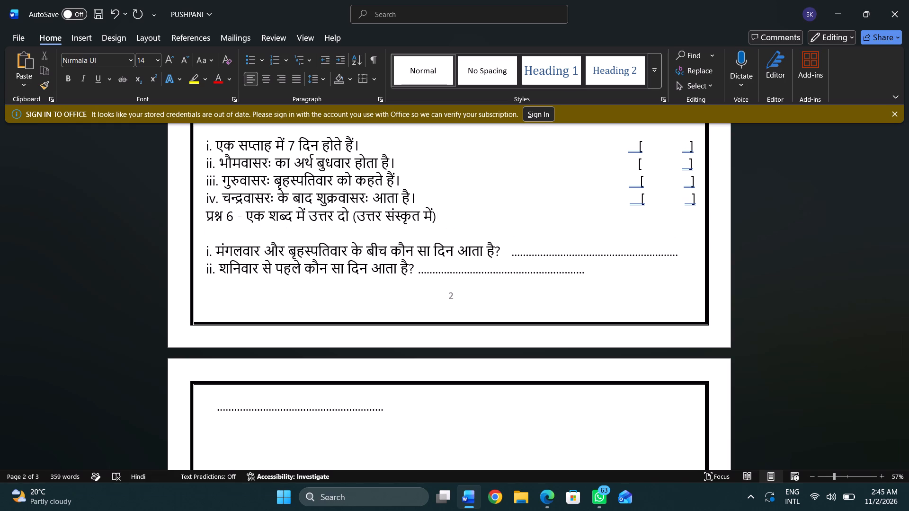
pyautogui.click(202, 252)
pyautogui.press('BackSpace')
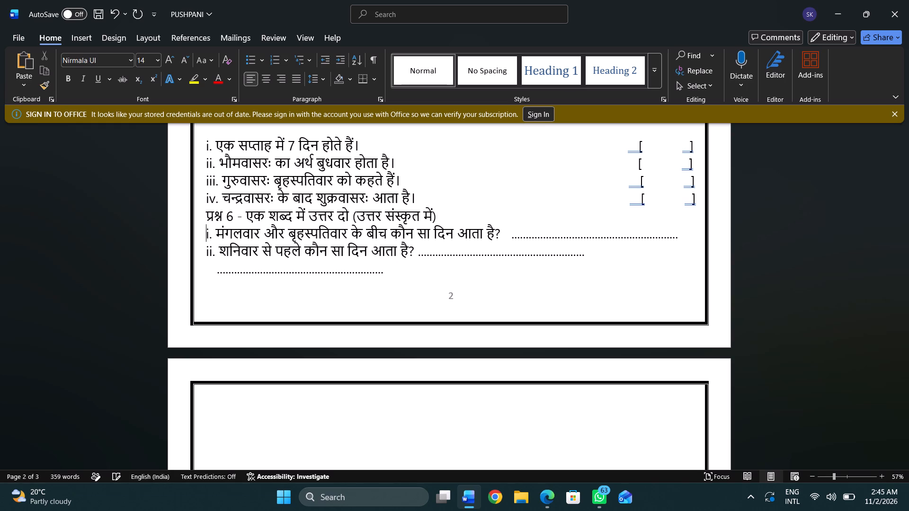
# Insert a blank line between प्रश्न 6 questions i and ii.
pyautogui.click(679, 234)
pyautogui.press('Return')
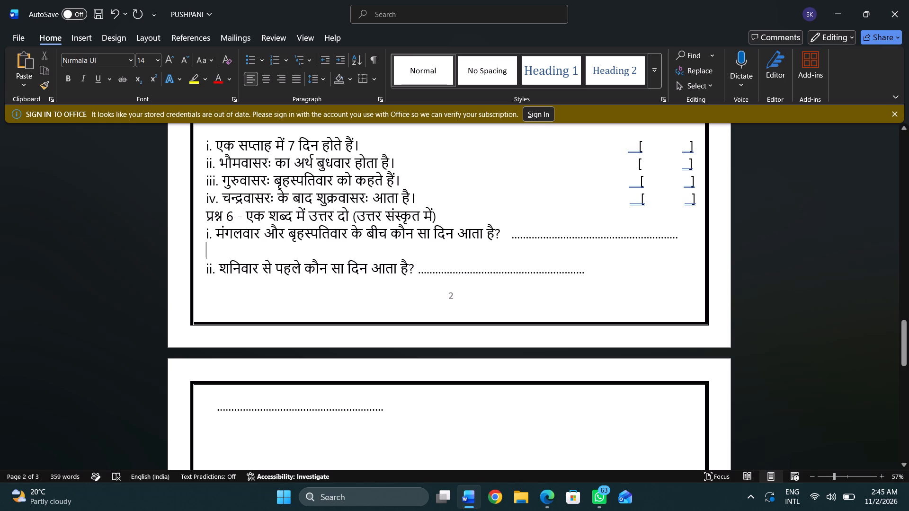
# Shift the dotted answer line of प्रश्न 6 question ii across with spaces, roughly in line with the dots of question i.
pyautogui.click(414, 270)
pyautogui.press('space')
pyautogui.press('space')
pyautogui.press('space')
pyautogui.press('space')
pyautogui.press('space')
pyautogui.press('space')
pyautogui.press('space')
pyautogui.press('space')
pyautogui.press('space')
pyautogui.press('space')
pyautogui.press('space')
pyautogui.press('space')
pyautogui.press('space')
pyautogui.press('space')
pyautogui.press('space')
pyautogui.press('space')
pyautogui.press('space')
pyautogui.press('space')
pyautogui.press('space')
pyautogui.press('space')
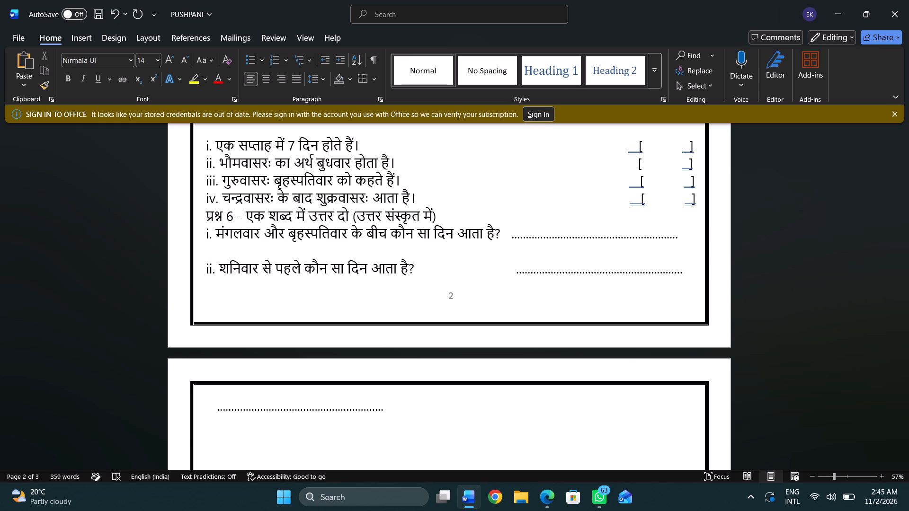
pyautogui.press('BackSpace')
pyautogui.press('BackSpace')
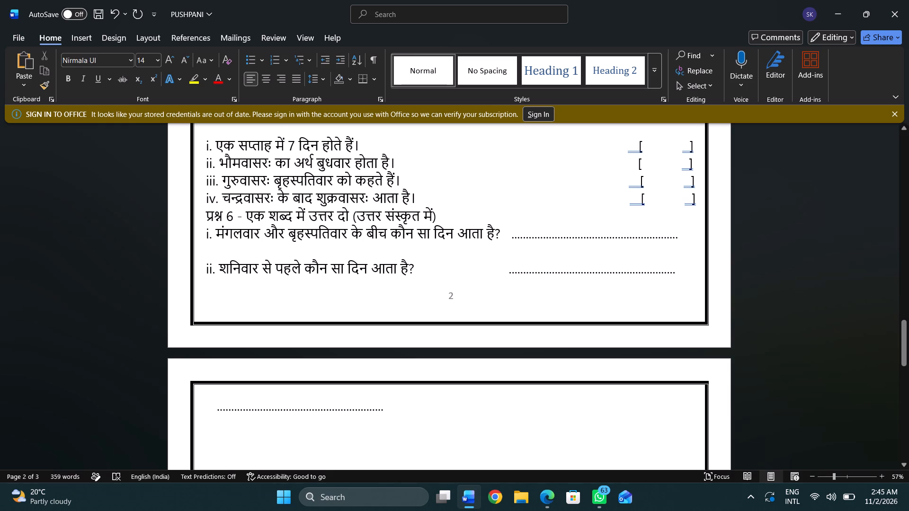
# Remove the blank line between the प्रश्न 5 heading and statement i.
pyautogui.scroll(1, 202, 211)
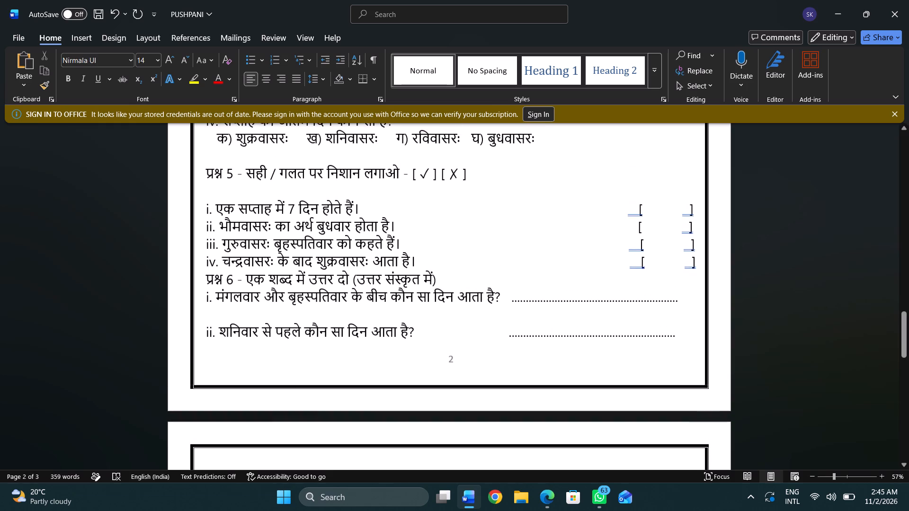
pyautogui.click(202, 206)
pyautogui.press('BackSpace')
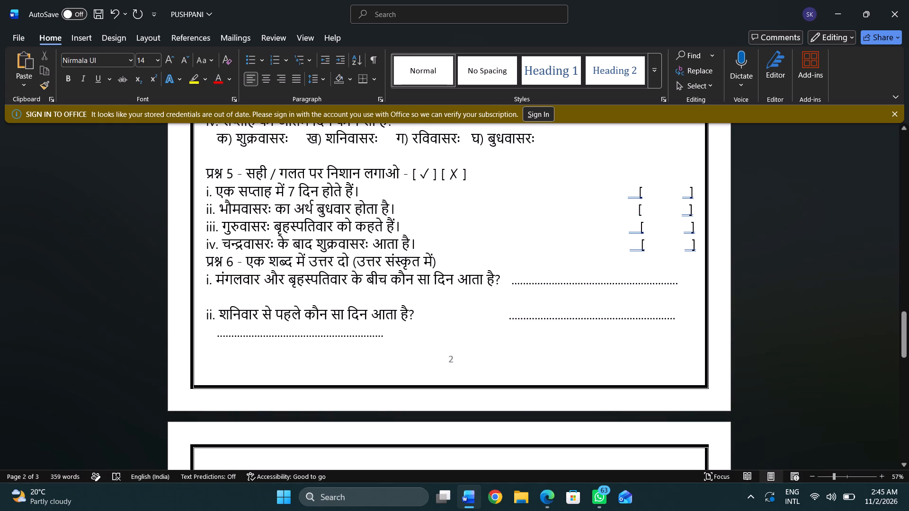
# Make the प्रश्न 5 heading text bold.
pyautogui.moveTo(208, 171); pyautogui.dragTo(519, 169)
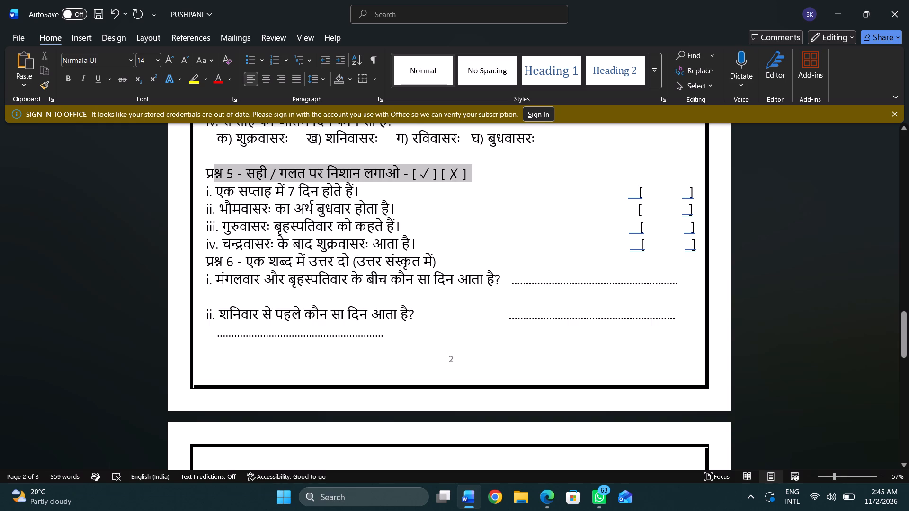
pyautogui.moveTo(519, 169); pyautogui.dragTo(620, 168)
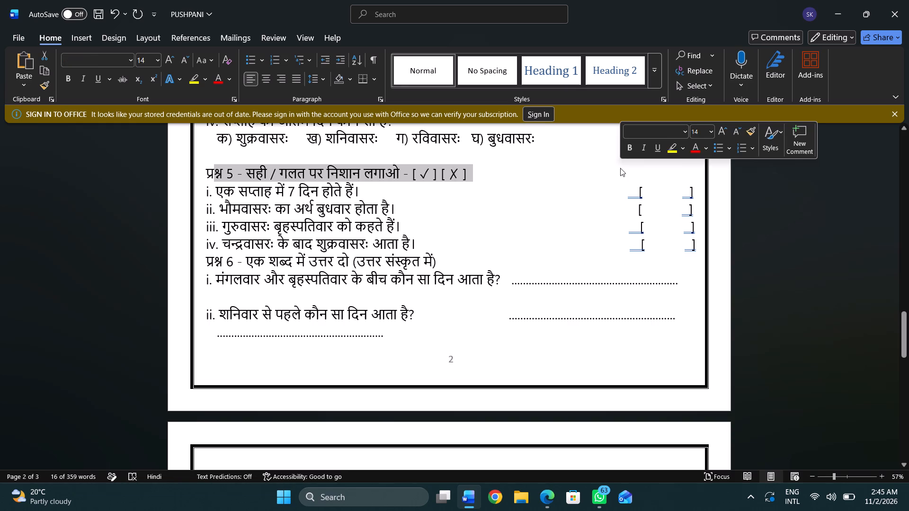
pyautogui.click(625, 149)
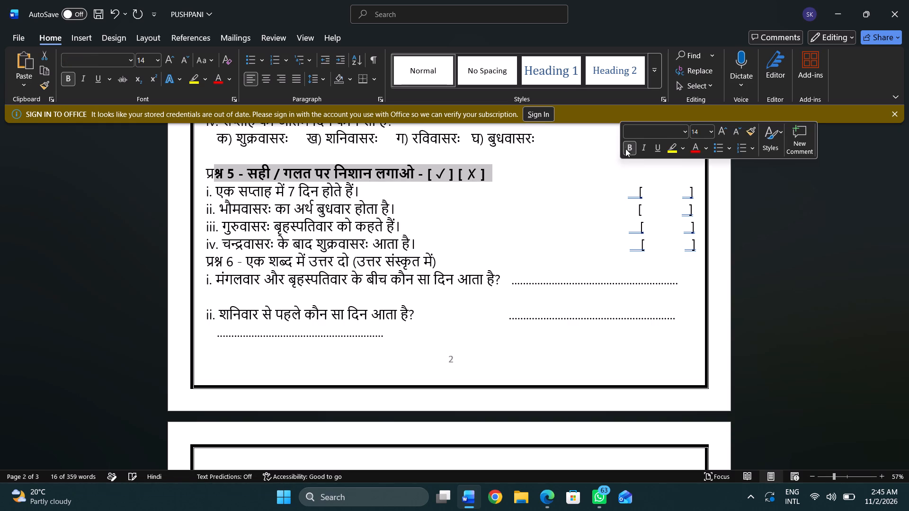
# Shift the [ ✓ ] [ X ] marks of the प्रश्न 5 heading across with spaces, in line with the answer brackets below.
pyautogui.click(426, 170)
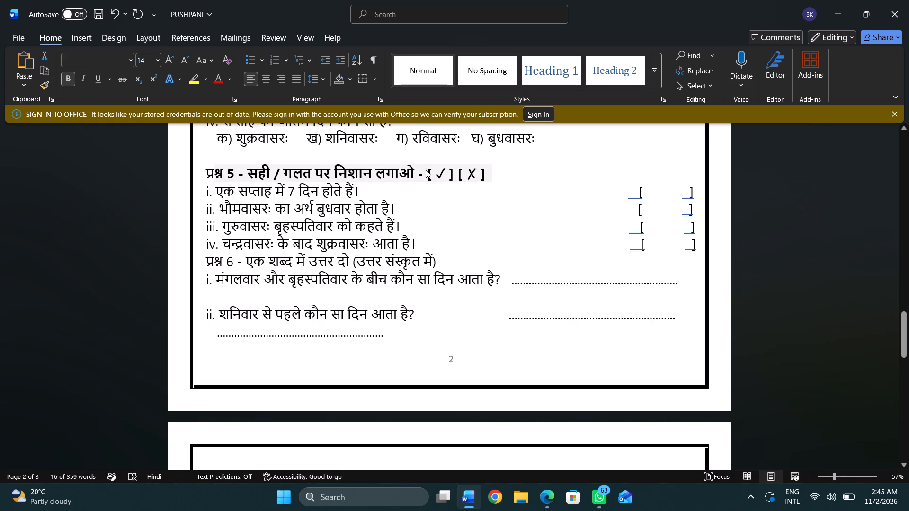
pyautogui.press('space')
pyautogui.press('space')
pyautogui.press('space')
pyautogui.press('space')
pyautogui.press('space')
pyautogui.press('space')
pyautogui.press('space')
pyautogui.press('space')
pyautogui.press('space')
pyautogui.press('space')
pyautogui.press('space')
pyautogui.press('space')
pyautogui.press('space')
pyautogui.press('space')
pyautogui.press('space')
pyautogui.press('space')
pyautogui.press('space')
pyautogui.press('space')
pyautogui.press('space')
pyautogui.press('space')
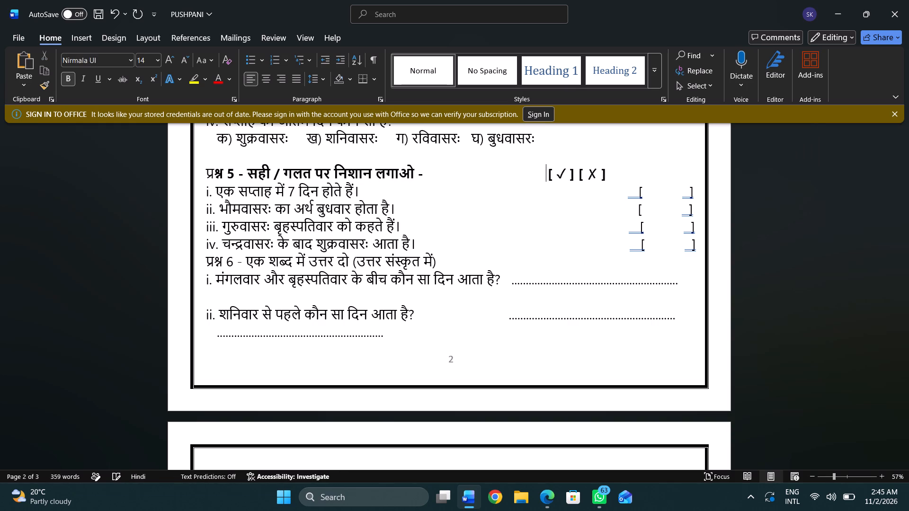
pyautogui.press('space')
pyautogui.press('space')
pyautogui.press('space')
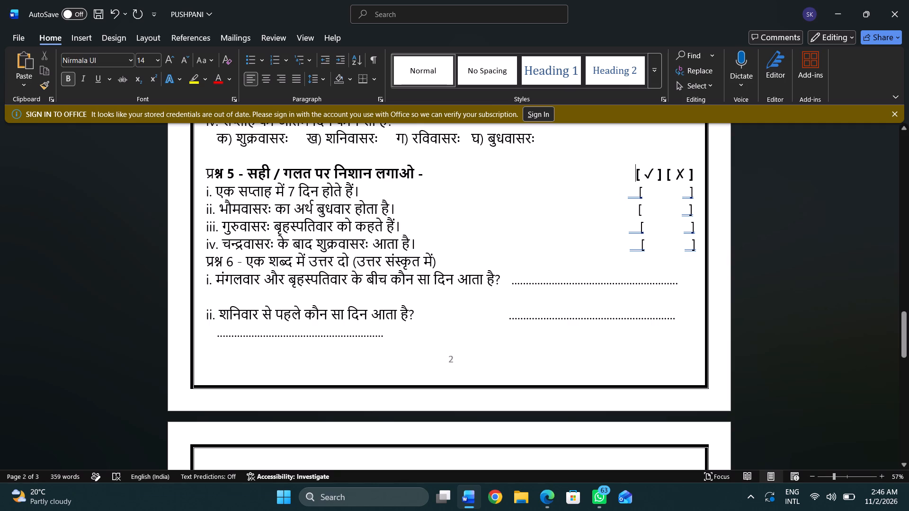
# Make the whole प्रश्न 6 heading bold.
pyautogui.click(201, 259)
pyautogui.moveTo(439, 258); pyautogui.dragTo(247, 260)
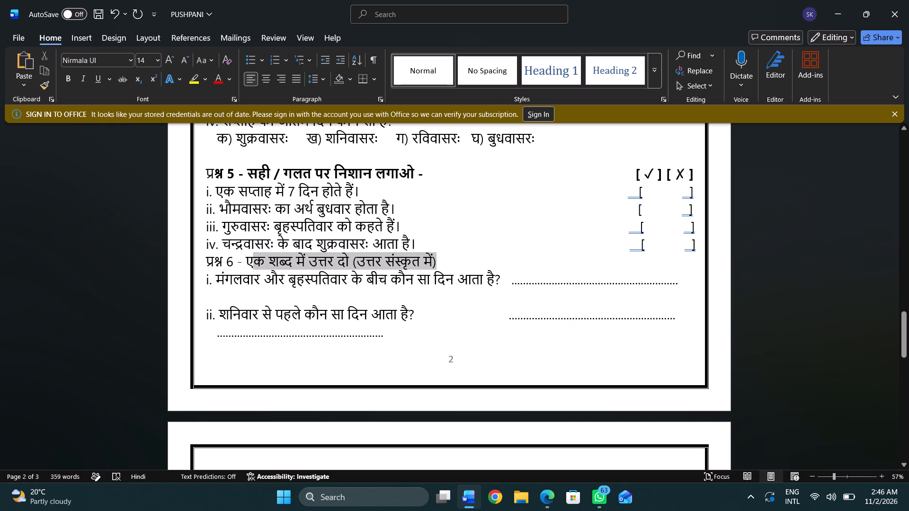
pyautogui.moveTo(247, 260); pyautogui.dragTo(209, 259)
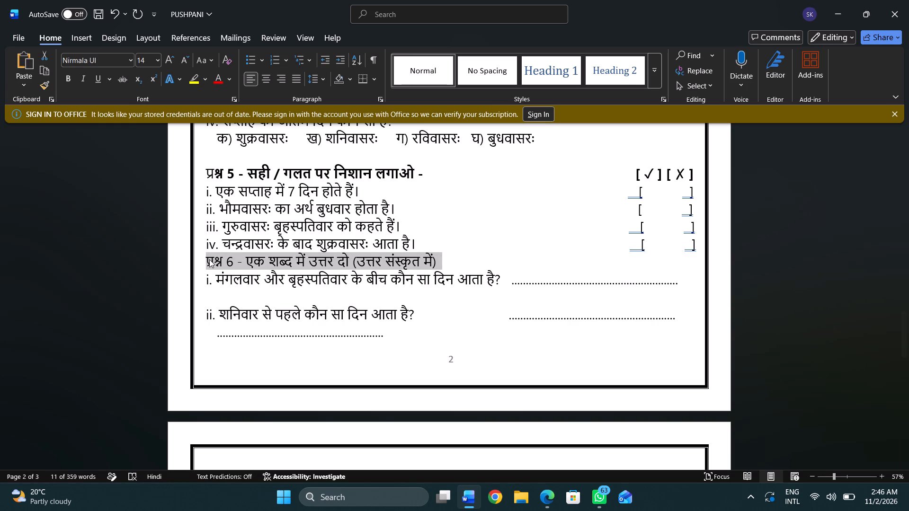
pyautogui.click(209, 259)
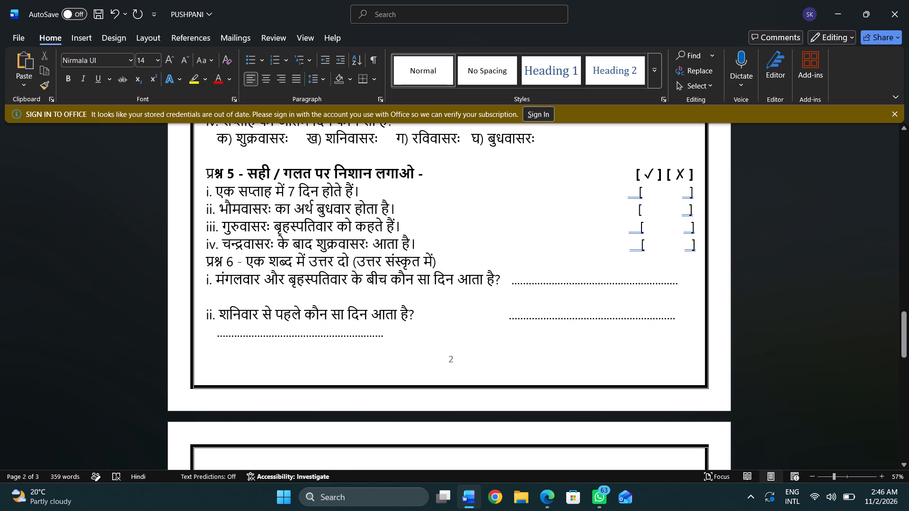
pyautogui.moveTo(435, 262); pyautogui.dragTo(240, 262)
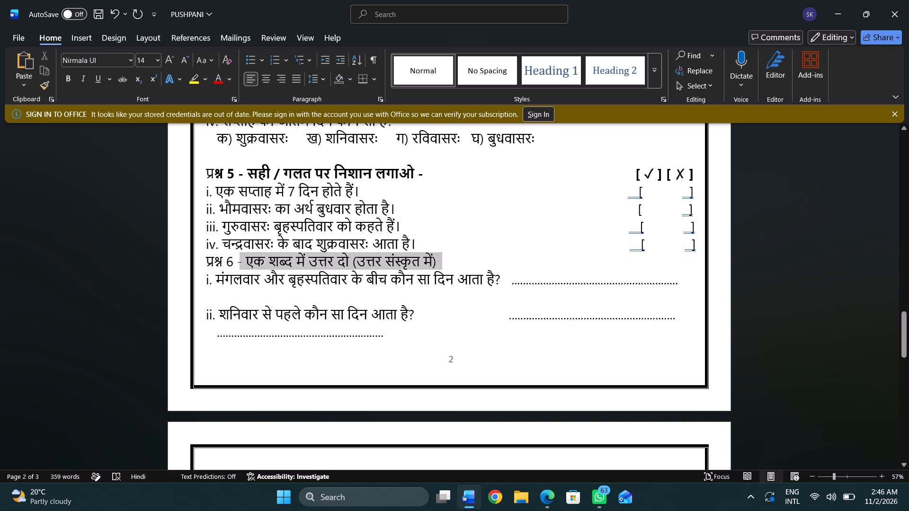
pyautogui.moveTo(240, 262); pyautogui.dragTo(202, 261)
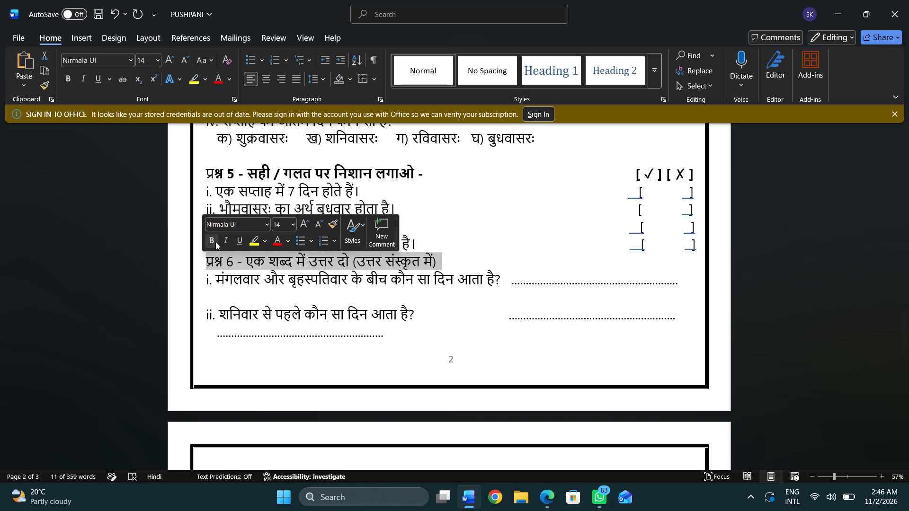
pyautogui.click(215, 242)
pyautogui.click(473, 239)
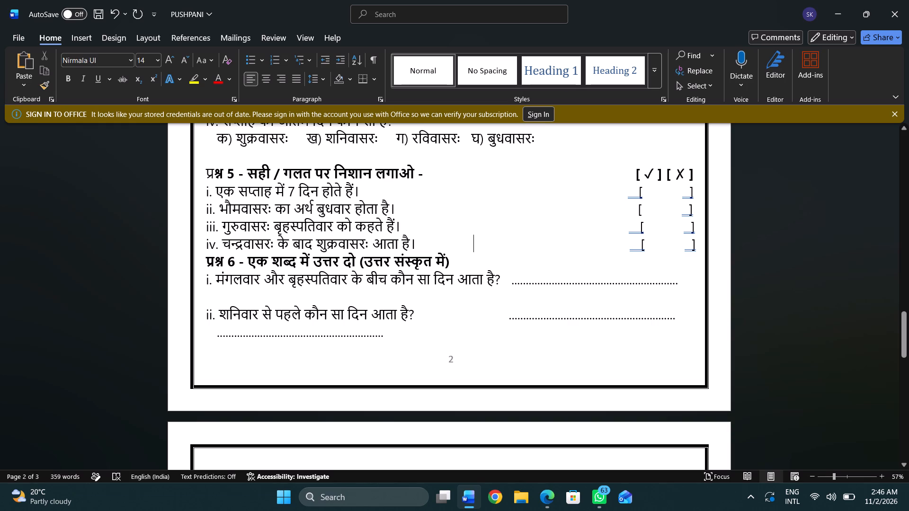
# Insert one more blank line between प्रश्न 6 questions i and ii.
pyautogui.click(681, 280)
pyautogui.press('Return')
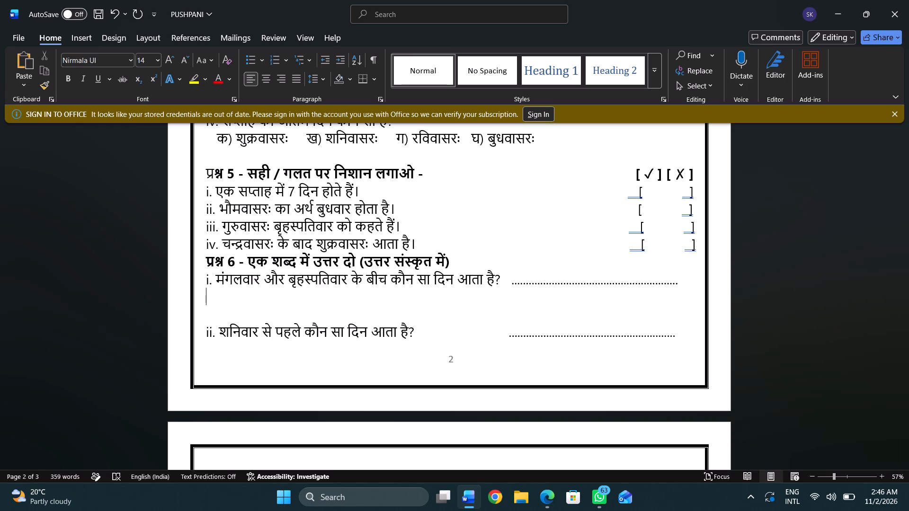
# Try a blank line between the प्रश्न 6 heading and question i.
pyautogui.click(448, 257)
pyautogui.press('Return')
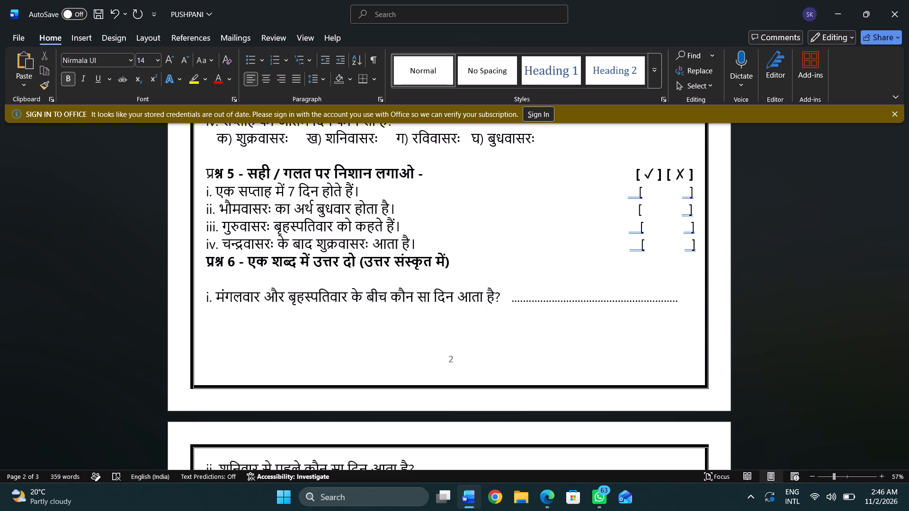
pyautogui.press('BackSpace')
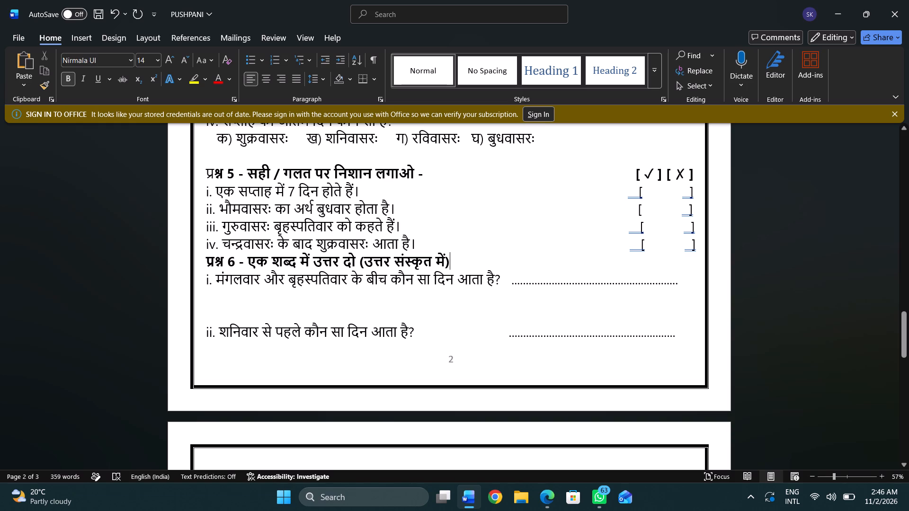
# Make the whole प्रश्न 4 heading about the MCQ options bold.
pyautogui.scroll(2, 329, 289)
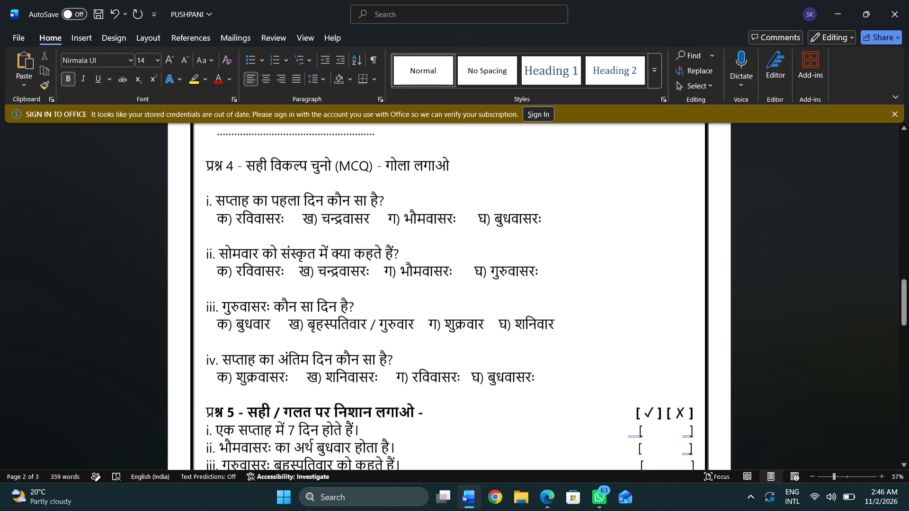
pyautogui.scroll(2, 329, 289)
pyautogui.rightClick(329, 289)
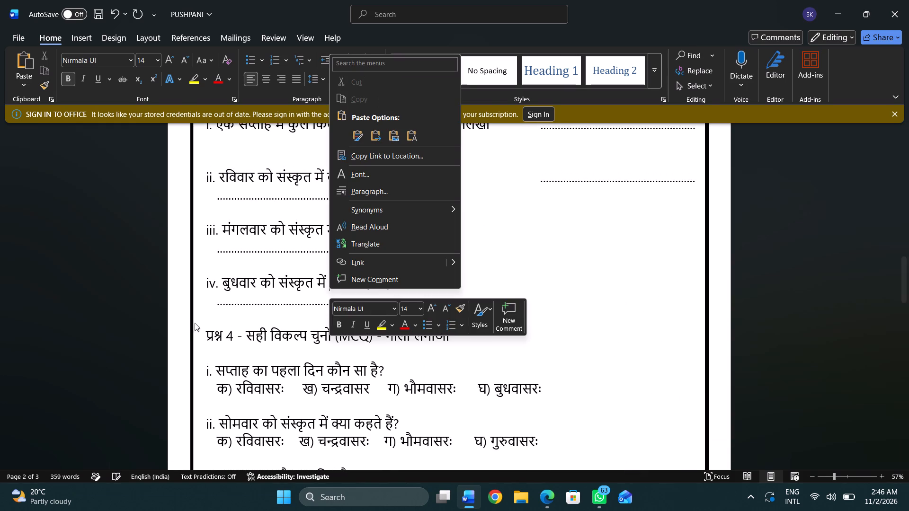
pyautogui.moveTo(204, 332); pyautogui.dragTo(326, 324)
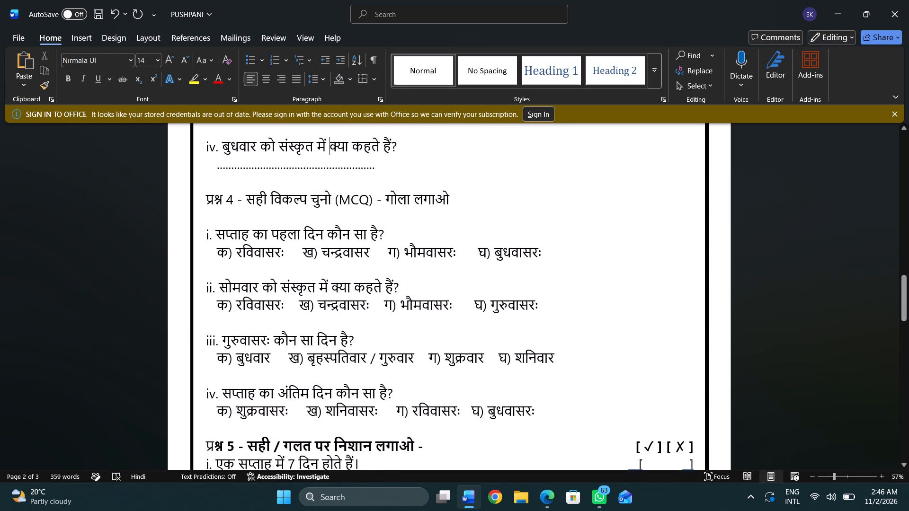
pyautogui.moveTo(208, 196); pyautogui.dragTo(467, 194)
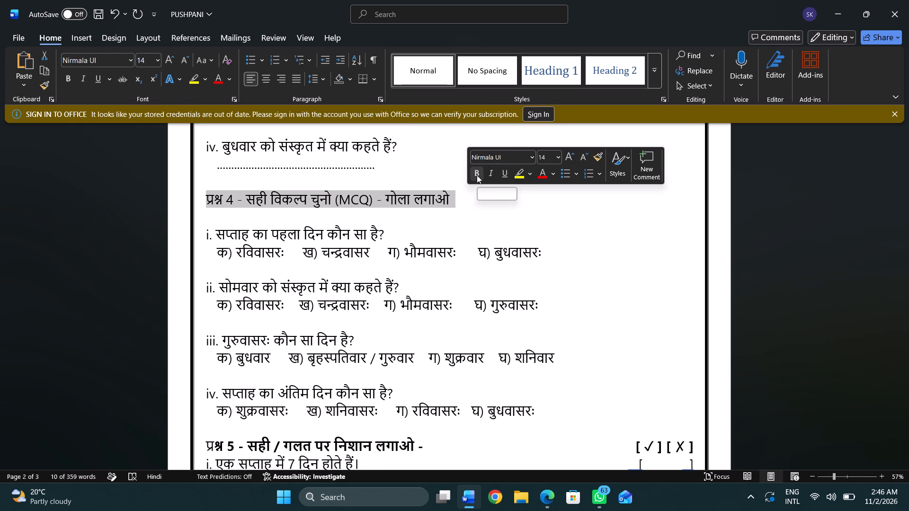
pyautogui.click(477, 175)
# Delete the words गोला लगाओ from the end of the प्रश्न 4 heading.
pyautogui.click(471, 194)
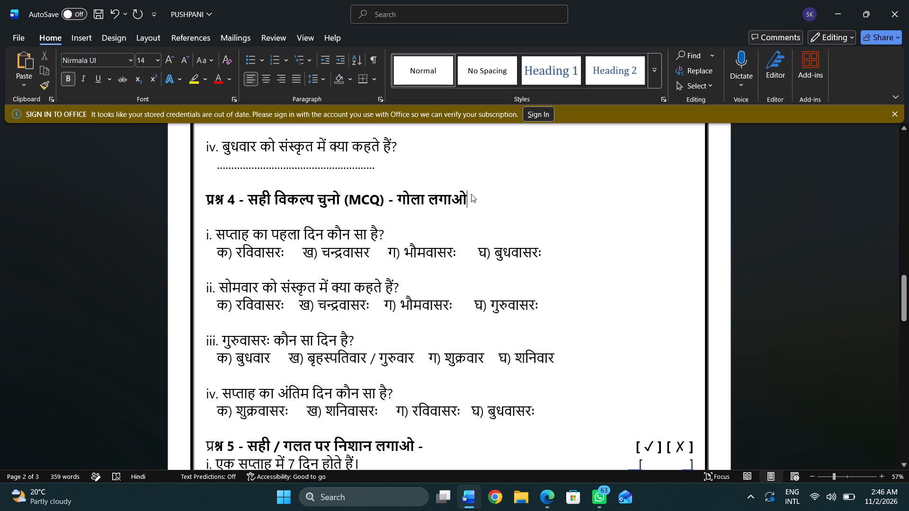
pyautogui.press('BackSpace')
pyautogui.press('BackSpace')
pyautogui.press('BackSpace')
pyautogui.press('BackSpace')
pyautogui.press('BackSpace')
pyautogui.press('BackSpace')
pyautogui.press('BackSpace')
pyautogui.press('BackSpace')
pyautogui.press('BackSpace')
pyautogui.press('BackSpace')
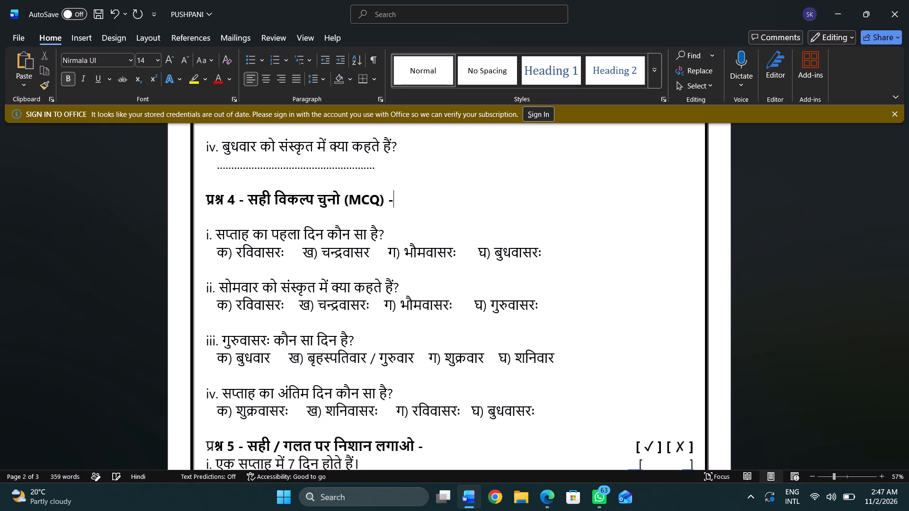
# Copy the dotted line under प्रश्न 3 question iii to beside that question, spaced across in line with the dots of question ii.
pyautogui.scroll(2, 471, 194)
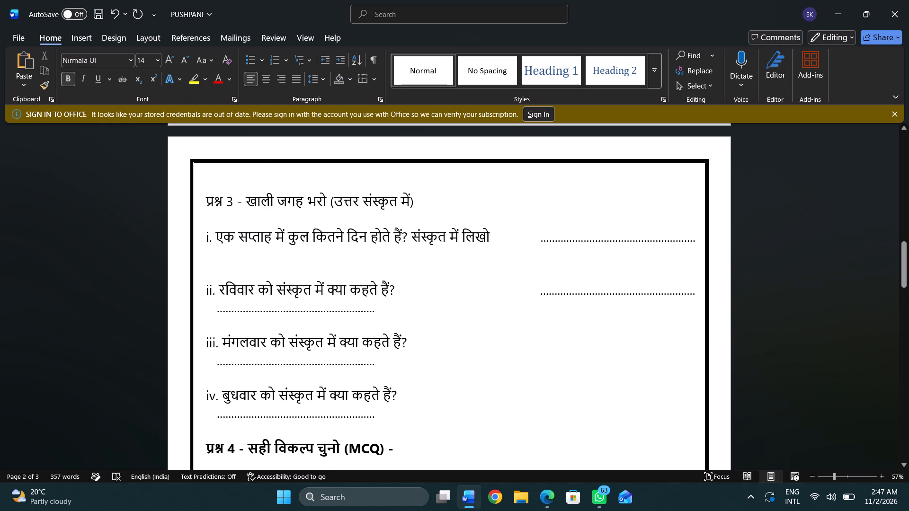
pyautogui.moveTo(215, 364); pyautogui.dragTo(305, 359)
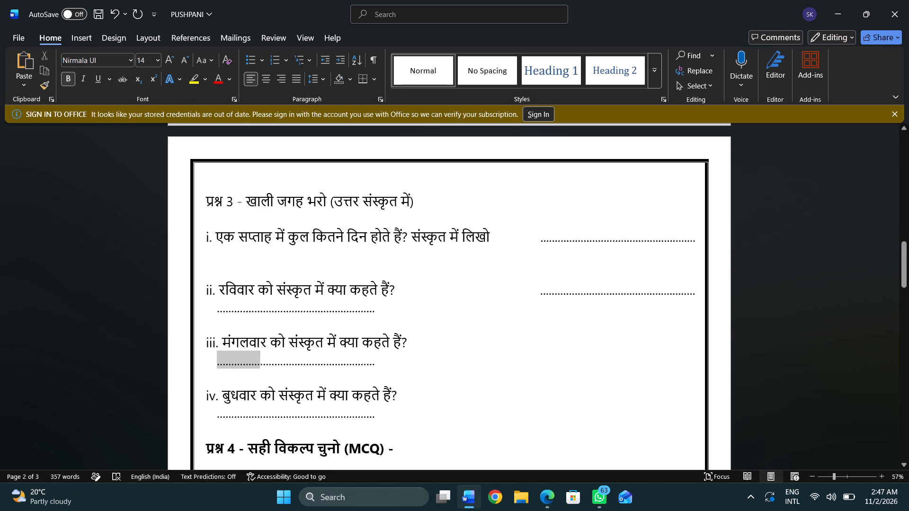
pyautogui.moveTo(305, 359); pyautogui.dragTo(397, 358)
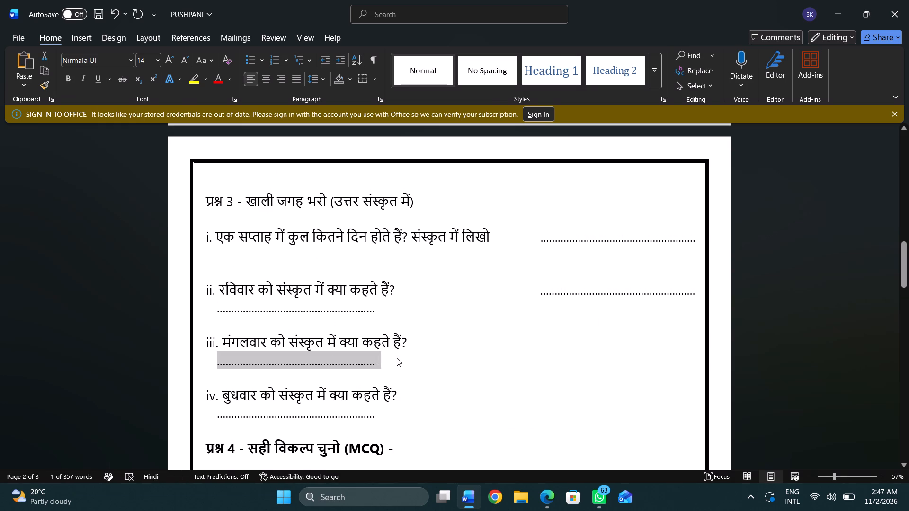
pyautogui.hotkey('ctrl', 'c')
pyautogui.click(414, 344)
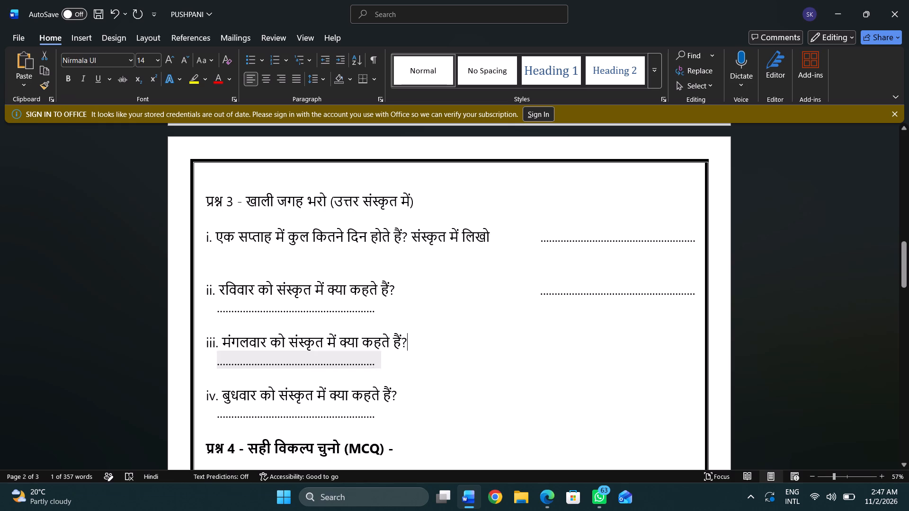
pyautogui.press('space')
pyautogui.press('space')
pyautogui.press('space')
pyautogui.press('space')
pyautogui.press('space')
pyautogui.press('space')
pyautogui.press('space')
pyautogui.press('space')
pyautogui.press('space')
pyautogui.press('space')
pyautogui.press('space')
pyautogui.press('space')
pyautogui.press('space')
pyautogui.press('space')
pyautogui.press('space')
pyautogui.press('space')
pyautogui.press('space')
pyautogui.press('space')
pyautogui.press('space')
pyautogui.press('space')
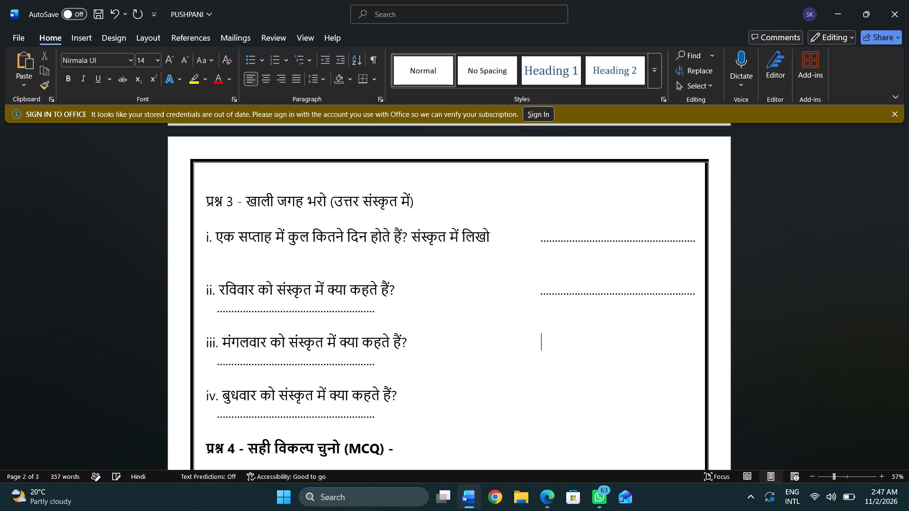
pyautogui.hotkey('ctrl', 'v')
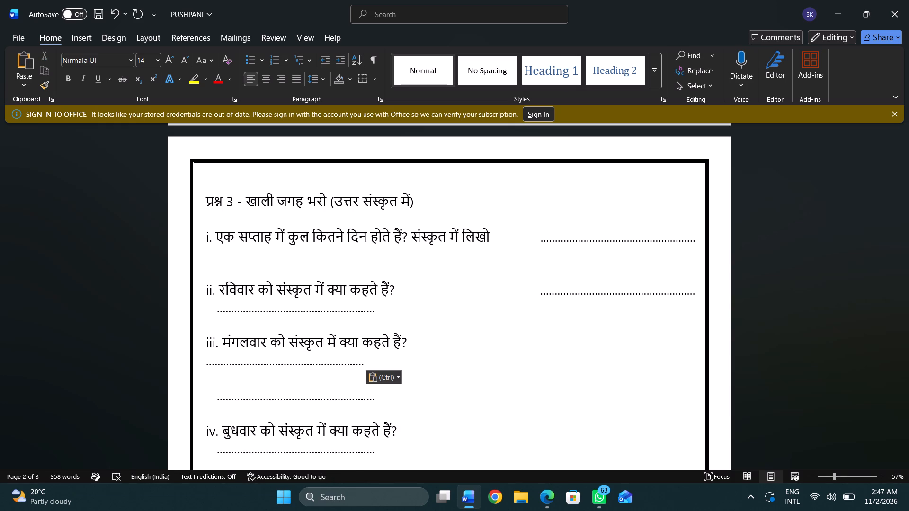
pyautogui.press('BackSpace')
pyautogui.press('BackSpace')
pyautogui.press('BackSpace')
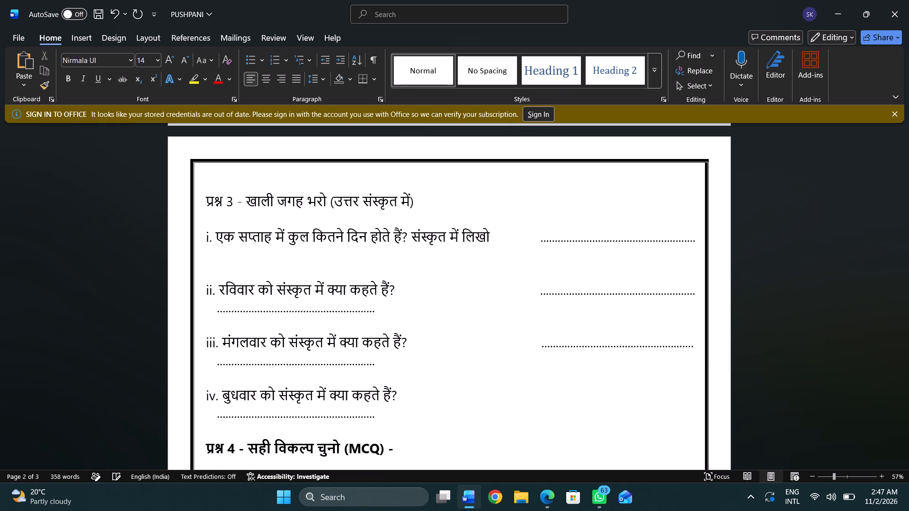
# Delete the old dotted line beneath प्रश्न 3 question iii.
pyautogui.click(376, 358)
pyautogui.press('BackSpace')
pyautogui.press('BackSpace')
pyautogui.press('BackSpace')
pyautogui.press('BackSpace')
pyautogui.press('BackSpace')
pyautogui.press('BackSpace')
pyautogui.press('BackSpace')
pyautogui.press('BackSpace')
pyautogui.press('BackSpace')
pyautogui.press('BackSpace')
pyautogui.press('BackSpace')
pyautogui.press('BackSpace')
pyautogui.press('BackSpace')
pyautogui.press('BackSpace')
pyautogui.press('BackSpace')
pyautogui.press('BackSpace')
pyautogui.press('BackSpace')
pyautogui.press('BackSpace')
pyautogui.press('BackSpace')
pyautogui.press('BackSpace')
pyautogui.press('BackSpace')
pyautogui.press('BackSpace')
pyautogui.press('BackSpace')
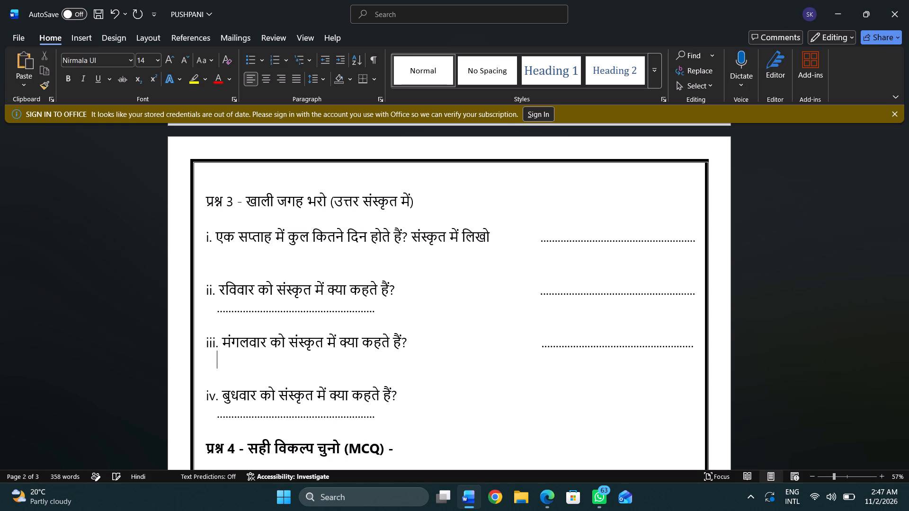
pyautogui.press('BackSpace')
# Delete the old dotted line beneath प्रश्न 3 question ii.
pyautogui.click(380, 309)
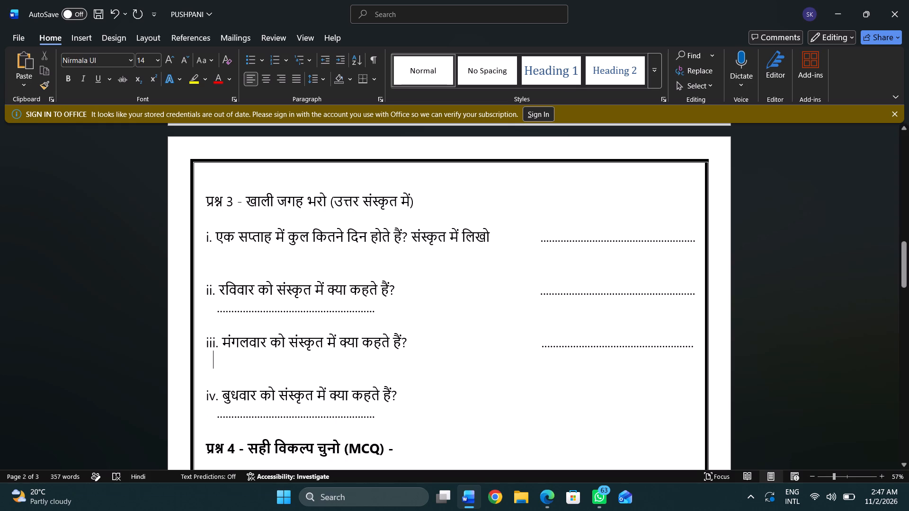
pyautogui.press('BackSpace')
pyautogui.press('BackSpace')
pyautogui.press('BackSpace')
pyautogui.press('BackSpace')
pyautogui.press('BackSpace')
pyautogui.press('BackSpace')
pyautogui.press('BackSpace')
pyautogui.press('BackSpace')
pyautogui.press('BackSpace')
pyautogui.press('BackSpace')
pyautogui.press('BackSpace')
pyautogui.press('BackSpace')
pyautogui.press('BackSpace')
pyautogui.press('BackSpace')
pyautogui.press('BackSpace')
pyautogui.press('BackSpace')
pyautogui.press('BackSpace')
pyautogui.press('BackSpace')
pyautogui.press('BackSpace')
pyautogui.press('BackSpace')
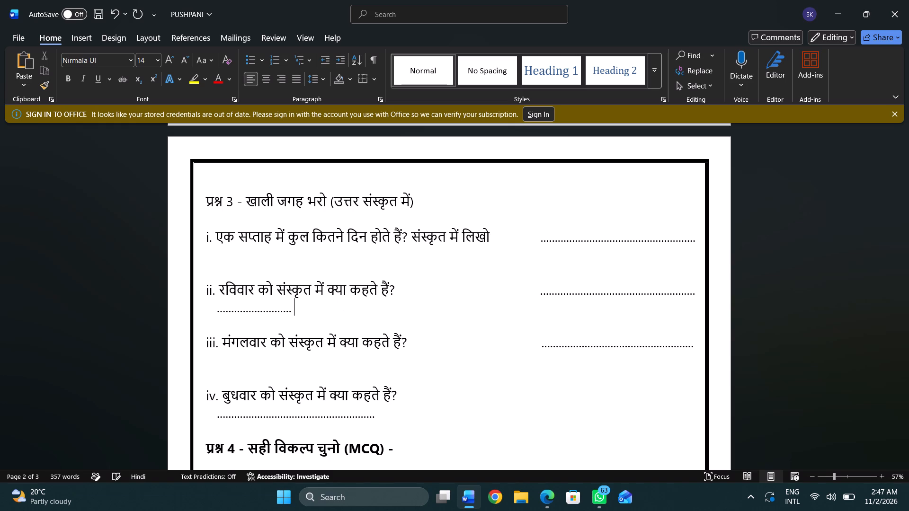
pyautogui.press('BackSpace')
pyautogui.press('BackSpace')
# Delete the old dotted line beneath प्रश्न 3 question iv.
pyautogui.click(383, 416)
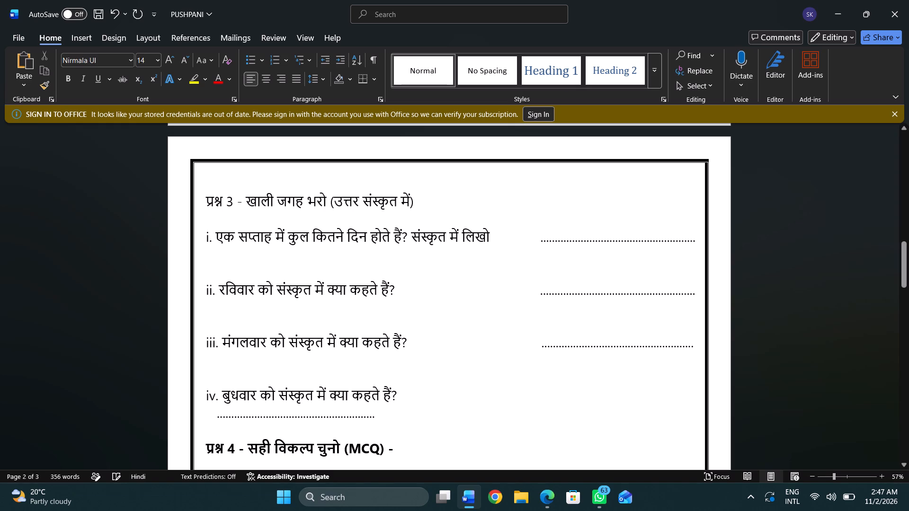
pyautogui.press('BackSpace')
pyautogui.press('BackSpace')
pyautogui.press('BackSpace')
pyautogui.press('BackSpace')
pyautogui.press('BackSpace')
pyautogui.press('BackSpace')
pyautogui.press('BackSpace')
pyautogui.press('BackSpace')
pyautogui.press('BackSpace')
pyautogui.press('BackSpace')
pyautogui.press('BackSpace')
pyautogui.press('BackSpace')
pyautogui.press('BackSpace')
pyautogui.press('BackSpace')
pyautogui.press('BackSpace')
pyautogui.press('BackSpace')
pyautogui.press('BackSpace')
pyautogui.press('BackSpace')
pyautogui.press('BackSpace')
pyautogui.press('BackSpace')
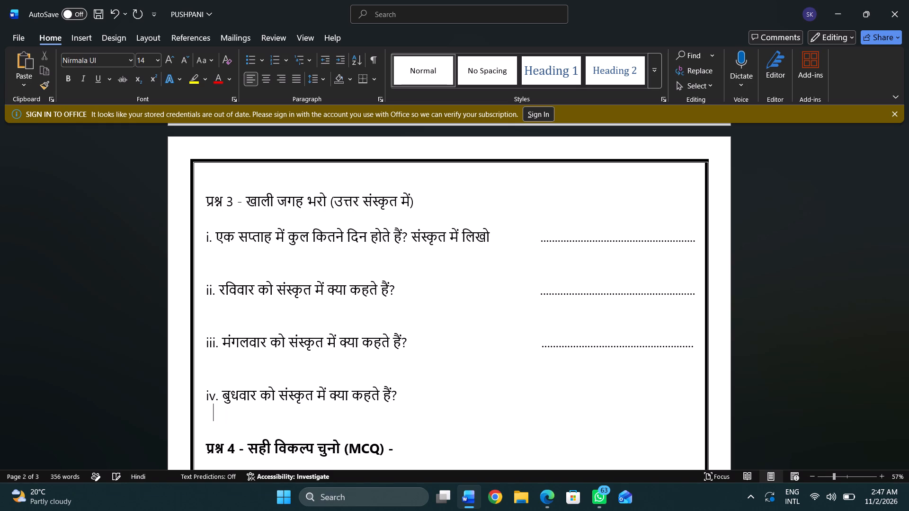
# Paste the copied dotted line beside प्रश्न 3 question iv, spaced across to line up with the dots of question iii.
pyautogui.click(421, 398)
pyautogui.press('space')
pyautogui.press('space')
pyautogui.press('space')
pyautogui.press('space')
pyautogui.press('space')
pyautogui.press('space')
pyautogui.press('space')
pyautogui.press('space')
pyautogui.press('space')
pyautogui.press('space')
pyautogui.press('space')
pyautogui.press('space')
pyautogui.press('space')
pyautogui.press('space')
pyautogui.press('space')
pyautogui.press('space')
pyautogui.press('space')
pyautogui.press('space')
pyautogui.press('space')
pyautogui.press('space')
pyautogui.hotkey('ctrl', 'v')
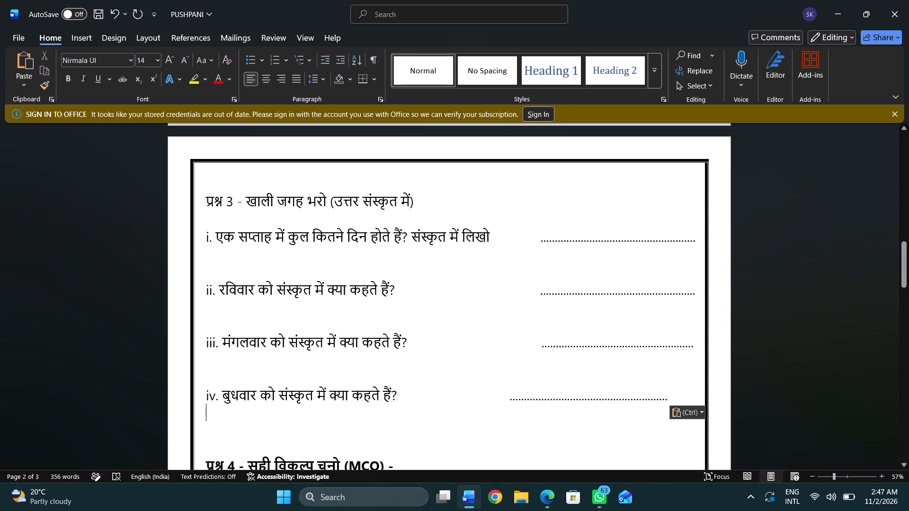
pyautogui.click(480, 394)
pyautogui.press('space')
pyautogui.press('space')
pyautogui.press('space')
pyautogui.press('space')
pyautogui.press('space')
pyautogui.press('space')
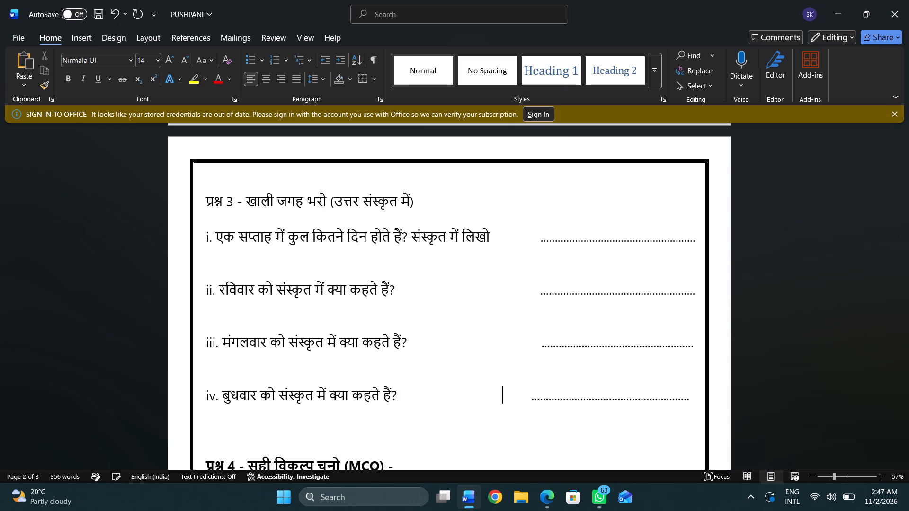
pyautogui.press('space')
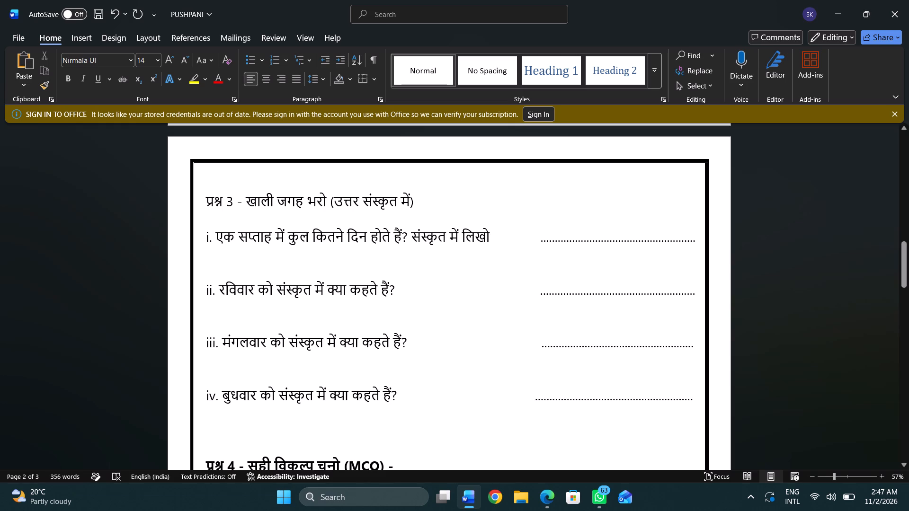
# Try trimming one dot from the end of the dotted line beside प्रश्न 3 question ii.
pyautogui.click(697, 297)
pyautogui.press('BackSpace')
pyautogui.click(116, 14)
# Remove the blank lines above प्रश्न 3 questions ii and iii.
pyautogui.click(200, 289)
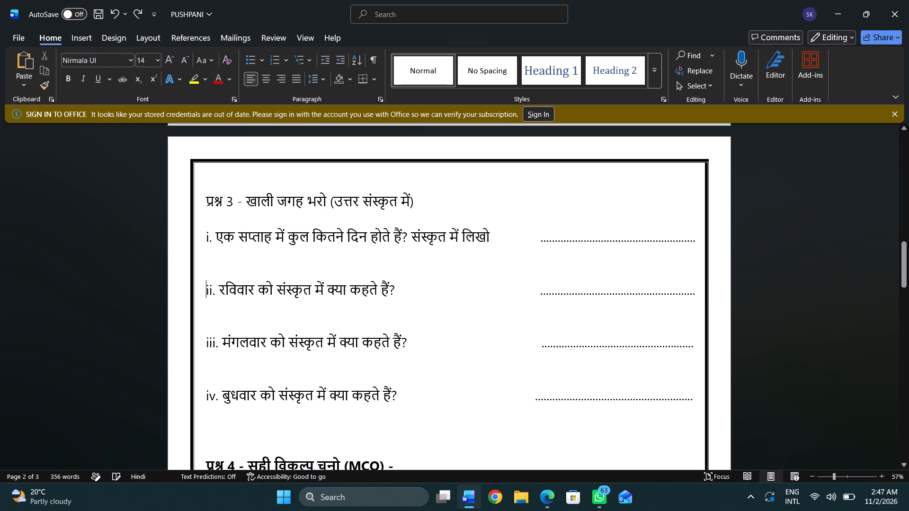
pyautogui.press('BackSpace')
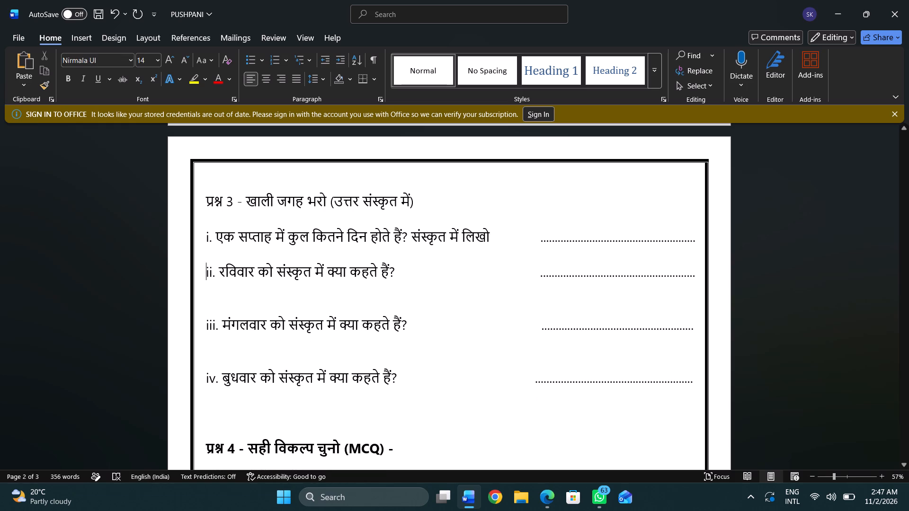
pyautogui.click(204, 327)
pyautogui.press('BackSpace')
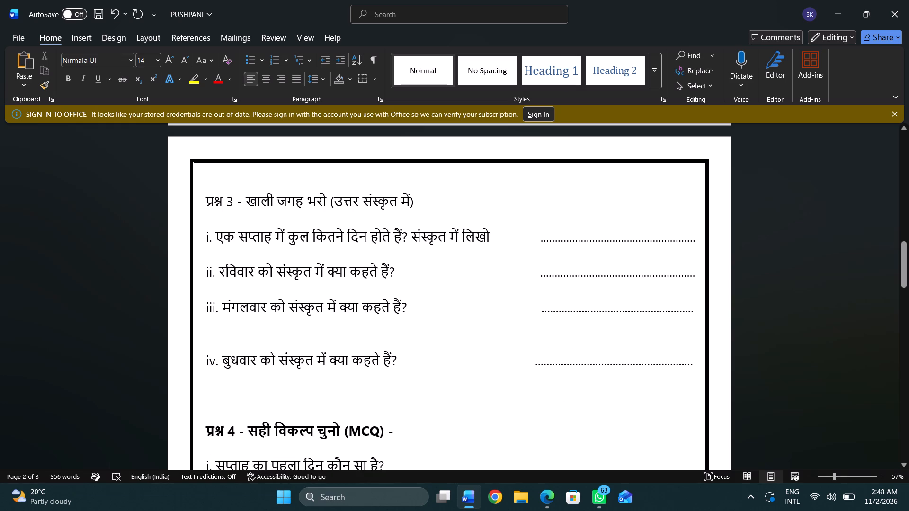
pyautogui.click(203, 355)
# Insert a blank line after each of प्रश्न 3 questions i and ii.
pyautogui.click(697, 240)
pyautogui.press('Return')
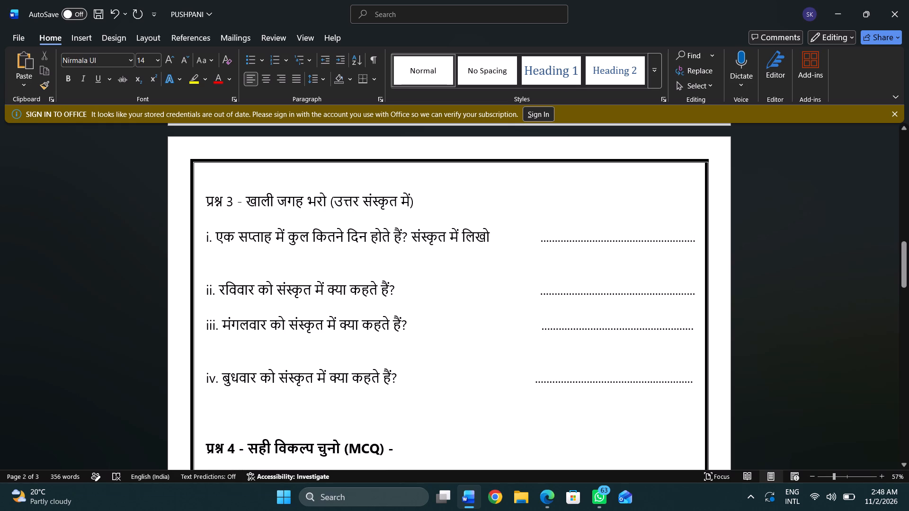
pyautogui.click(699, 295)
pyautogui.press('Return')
# Remove one blank line above the प्रश्न 4 heading.
pyautogui.scroll(-1, 460, 400)
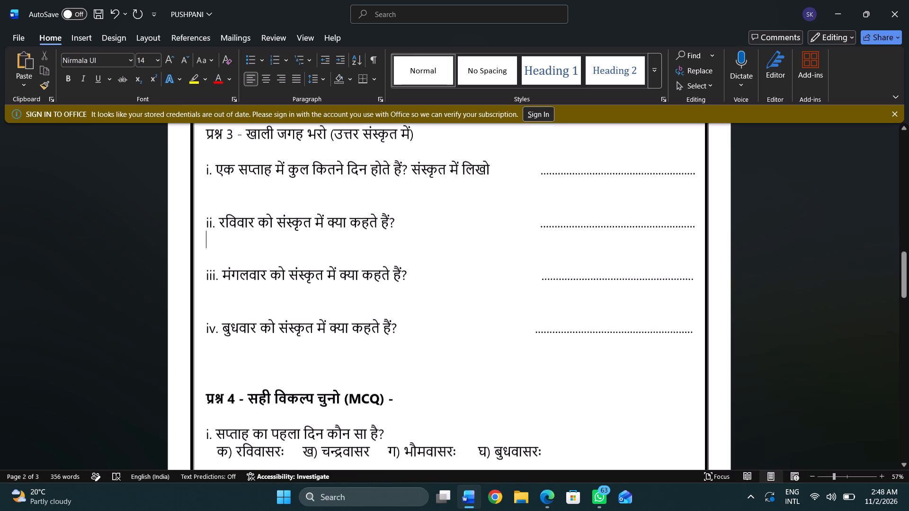
pyautogui.scroll(-2, 460, 400)
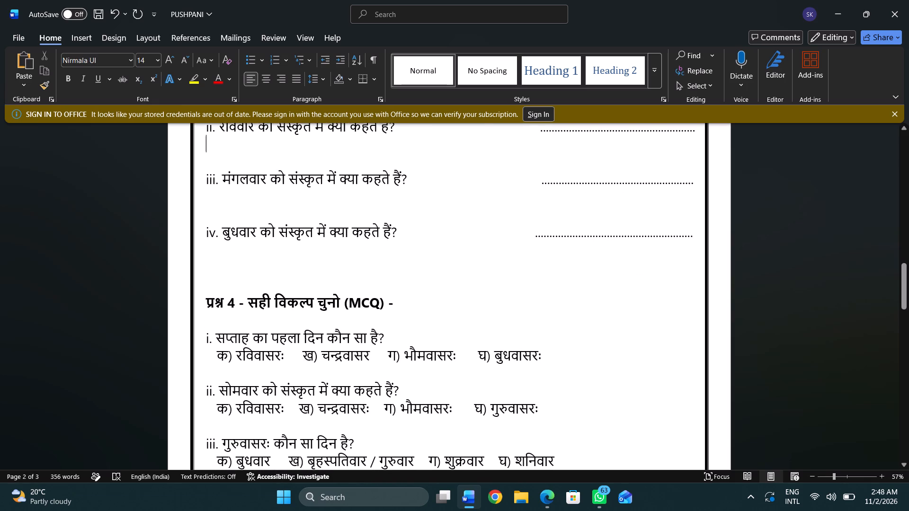
pyautogui.click(202, 300)
pyautogui.press('BackSpace')
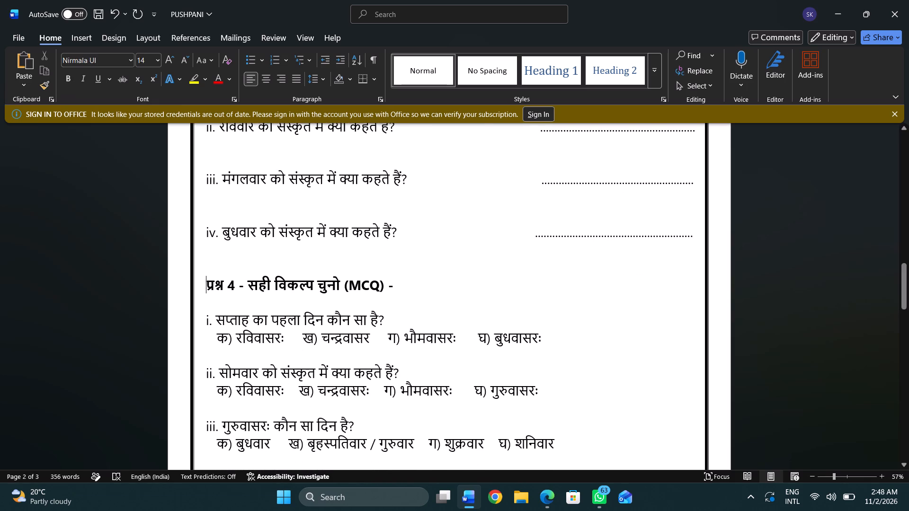
# Insert a blank line between the प्रश्न 6 heading and its question i.
pyautogui.scroll(-2, 349, 362)
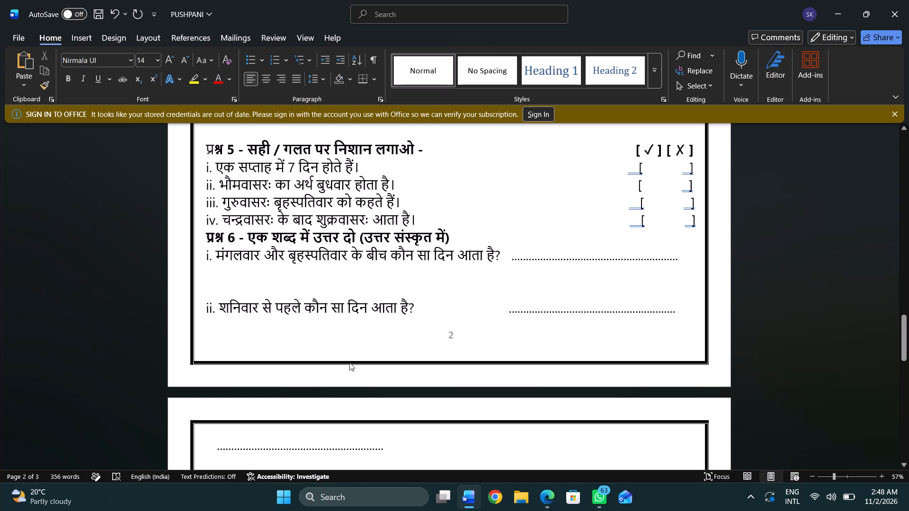
pyautogui.click(463, 236)
pyautogui.press('Return')
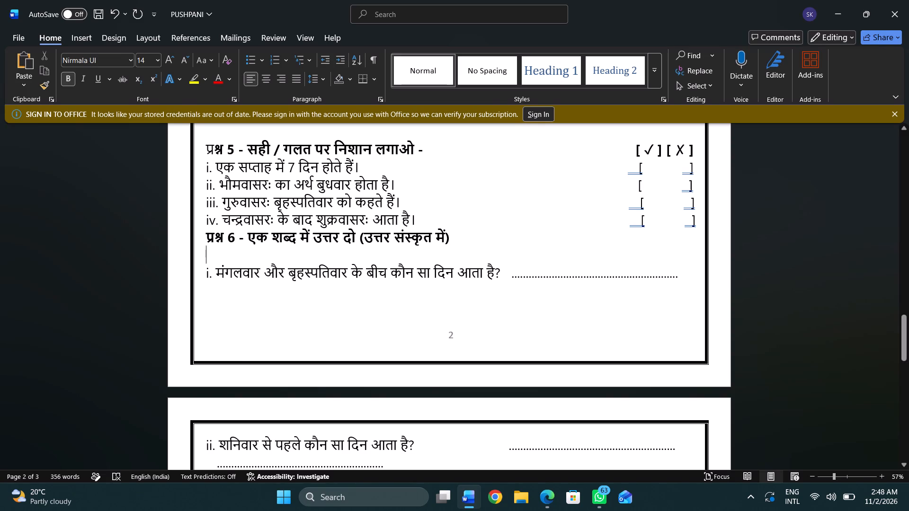
# Remove one blank line above प्रश्न 6 question ii.
pyautogui.click(202, 442)
pyautogui.press('BackSpace')
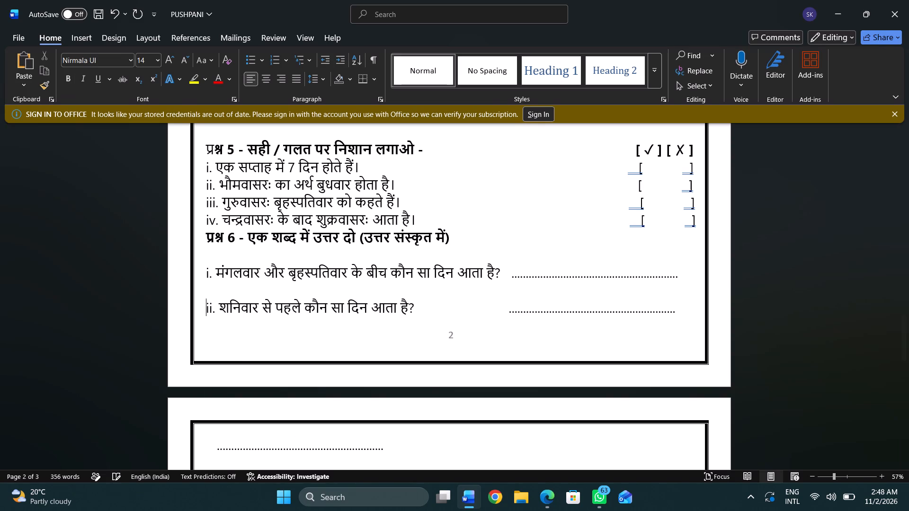
pyautogui.click(202, 442)
# Remove another blank line between प्रश्न 3 question iv and the प्रश्न 4 heading.
pyautogui.scroll(1, 202, 442)
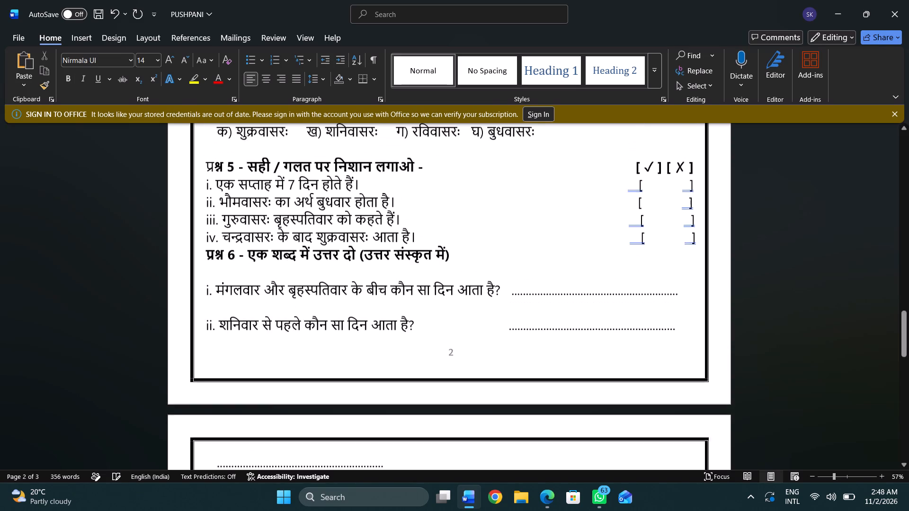
pyautogui.scroll(1, 202, 442)
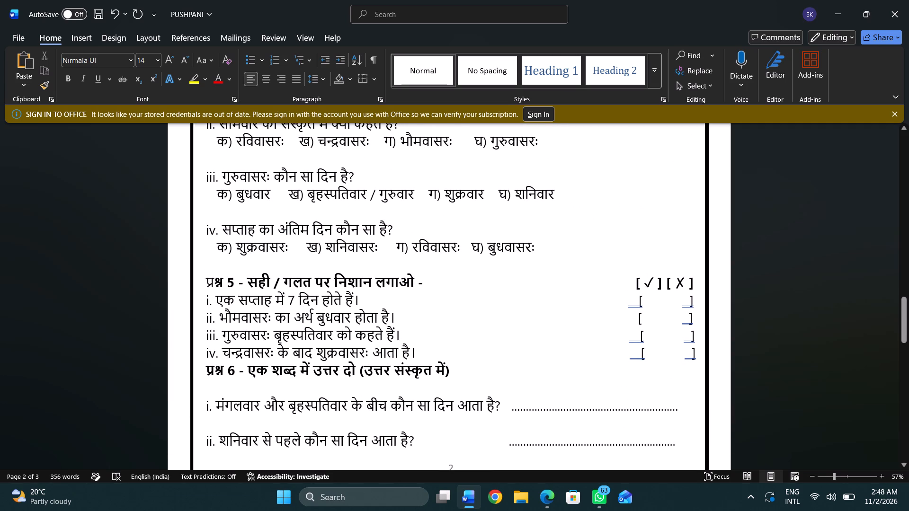
pyautogui.scroll(2, 202, 442)
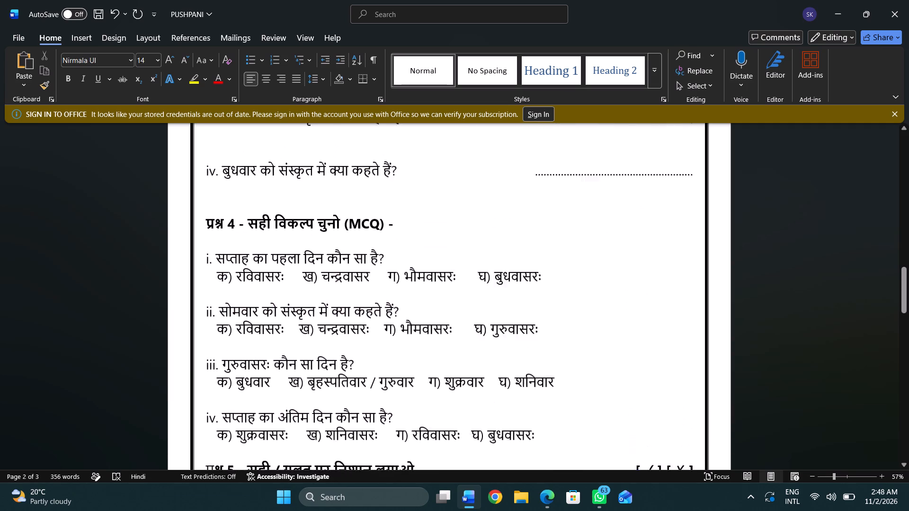
pyautogui.scroll(1, 202, 442)
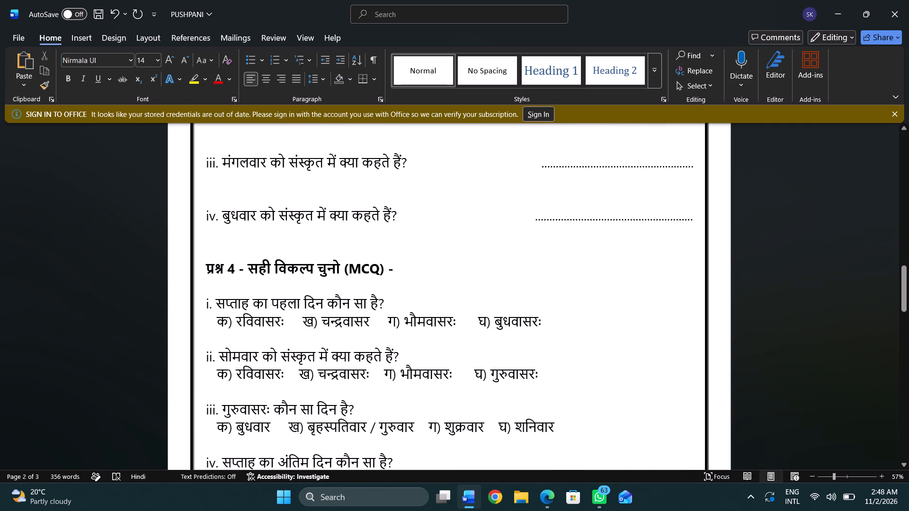
pyautogui.click(204, 270)
pyautogui.press('BackSpace')
# Insert a blank line between प्रश्न 5 question iv and the प्रश्न 6 heading.
pyautogui.scroll(-2, 204, 270)
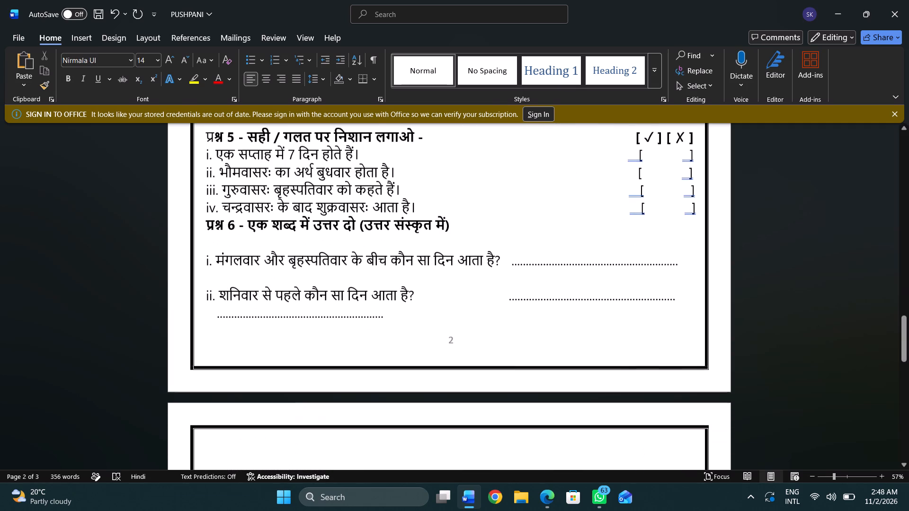
pyautogui.rightClick(204, 270)
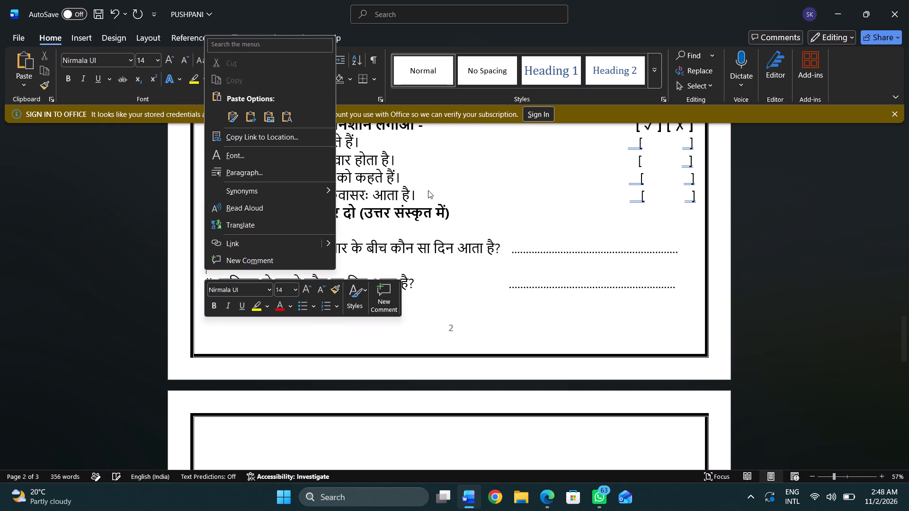
pyautogui.click(428, 190)
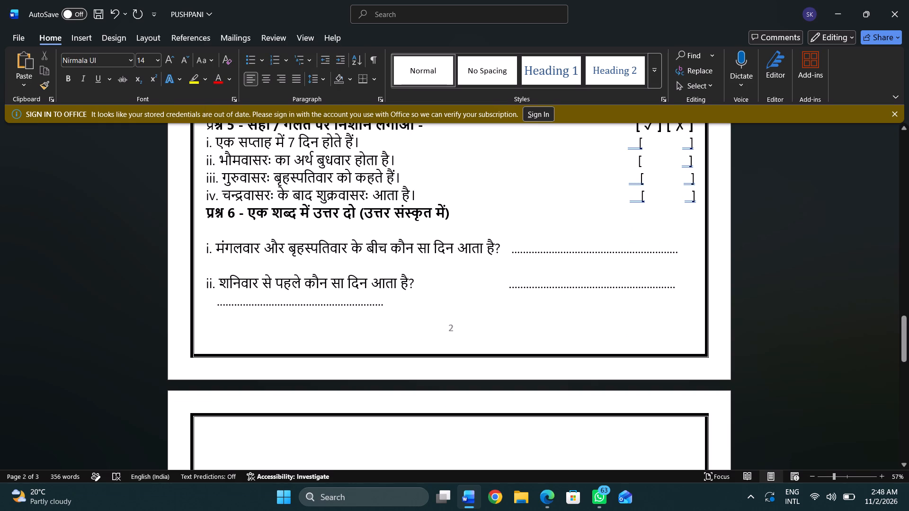
pyautogui.click(698, 193)
pyautogui.press('Return')
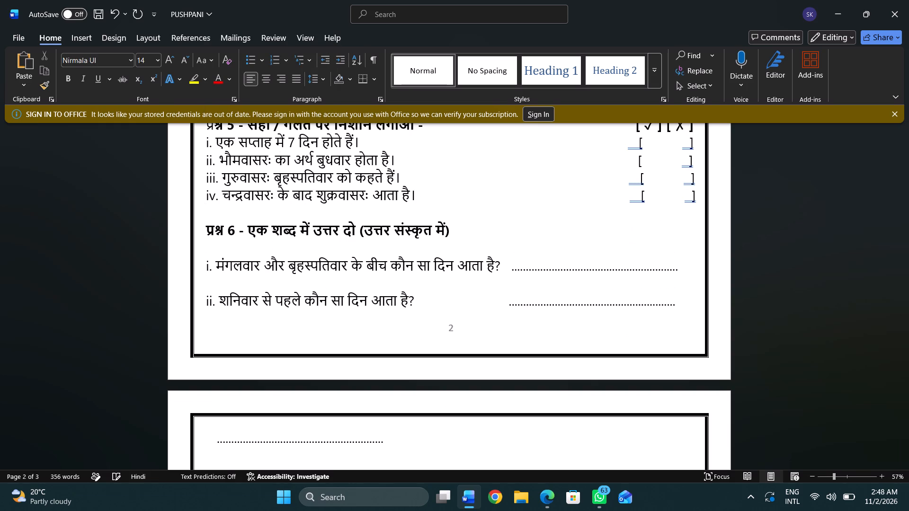
# Delete the old dotted line of प्रश्न 6 question ii at the top of page 3, along with its empty line.
pyautogui.scroll(-1, 698, 193)
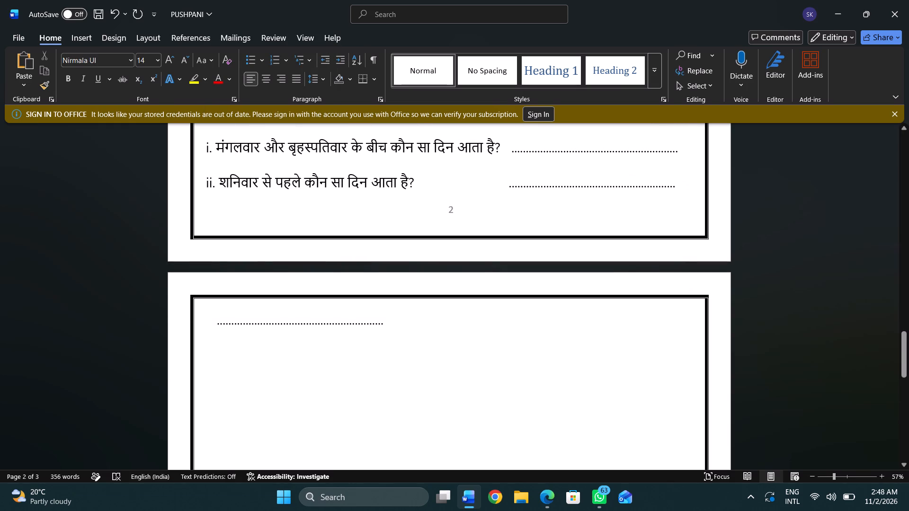
pyautogui.click(392, 322)
pyautogui.press('BackSpace')
pyautogui.press('BackSpace')
pyautogui.press('BackSpace')
pyautogui.press('BackSpace')
pyautogui.press('BackSpace')
pyautogui.press('BackSpace')
pyautogui.press('BackSpace')
pyautogui.press('BackSpace')
pyautogui.press('BackSpace')
pyautogui.press('BackSpace')
pyautogui.press('BackSpace')
pyautogui.press('BackSpace')
pyautogui.press('BackSpace')
pyautogui.press('BackSpace')
pyautogui.press('BackSpace')
pyautogui.press('BackSpace')
pyautogui.press('BackSpace')
pyautogui.press('BackSpace')
pyautogui.press('BackSpace')
pyautogui.press('BackSpace')
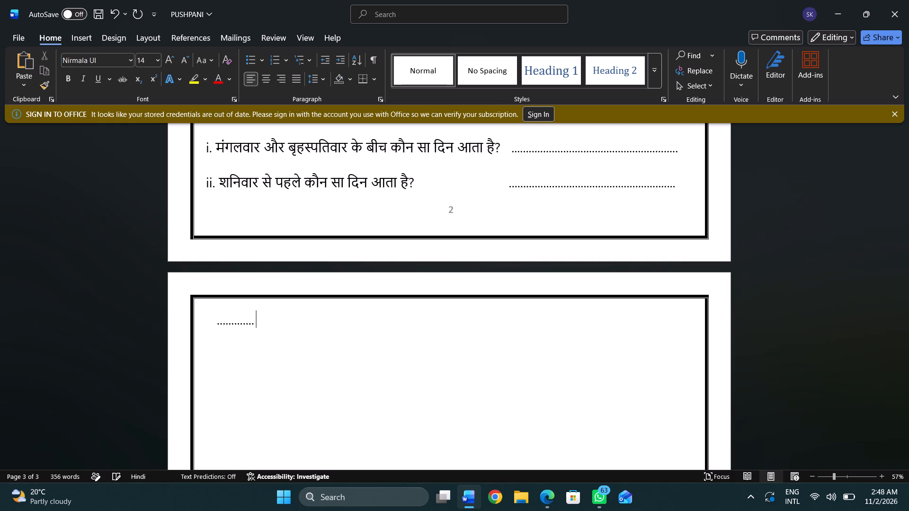
pyautogui.press('BackSpace')
pyautogui.press('BackSpace')
pyautogui.press('BackSpace')
pyautogui.press('BackSpace')
pyautogui.press('BackSpace')
pyautogui.press('BackSpace')
pyautogui.press('BackSpace')
pyautogui.press('BackSpace')
pyautogui.press('BackSpace')
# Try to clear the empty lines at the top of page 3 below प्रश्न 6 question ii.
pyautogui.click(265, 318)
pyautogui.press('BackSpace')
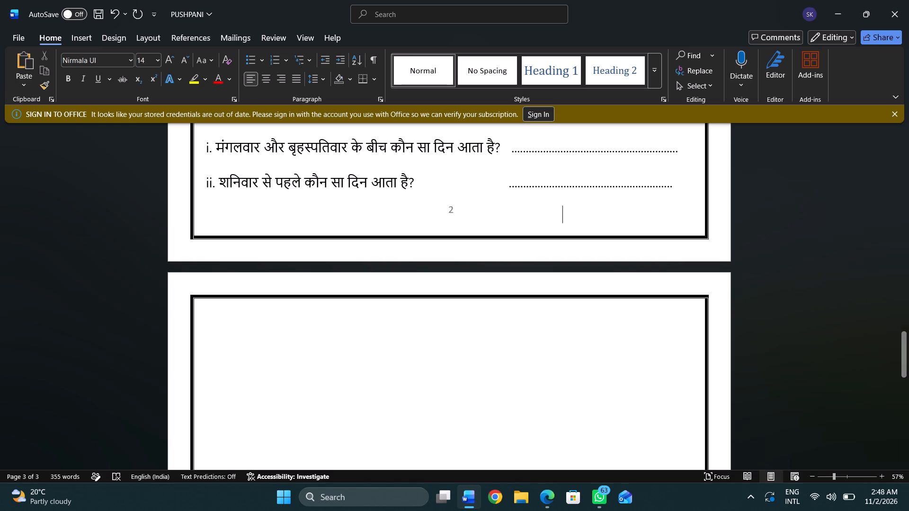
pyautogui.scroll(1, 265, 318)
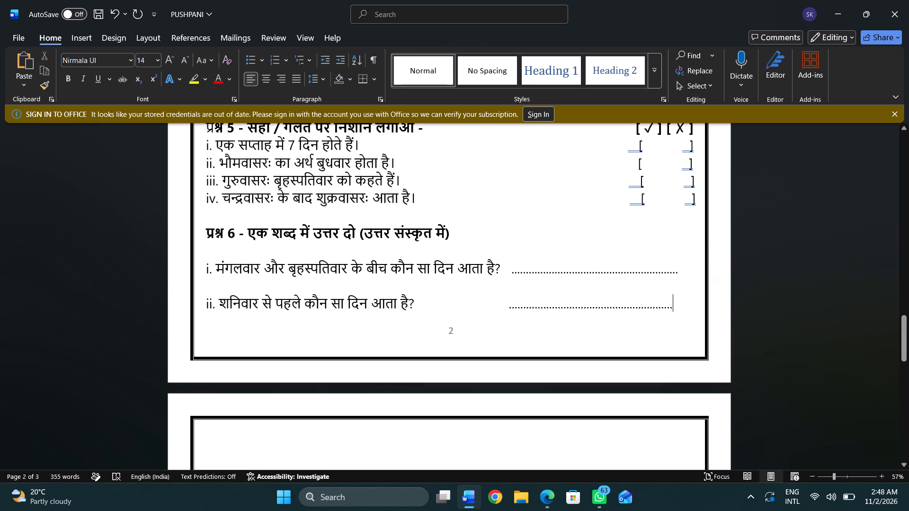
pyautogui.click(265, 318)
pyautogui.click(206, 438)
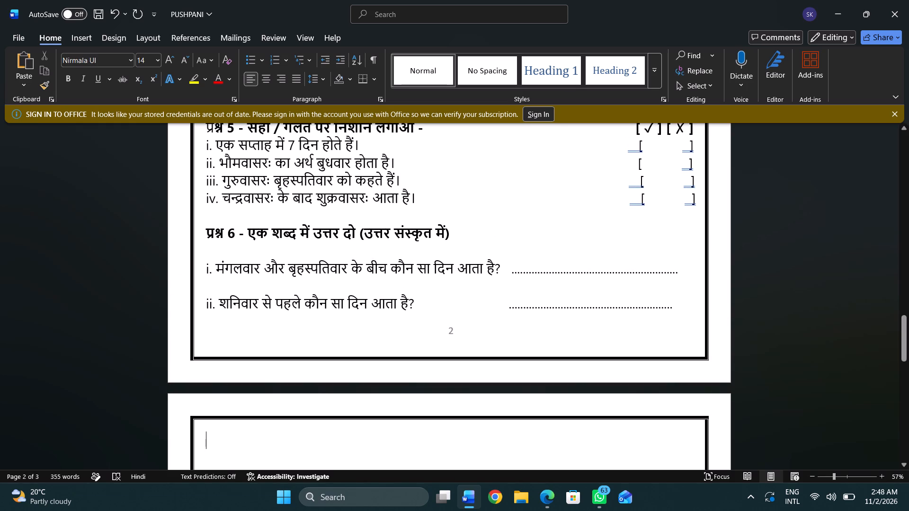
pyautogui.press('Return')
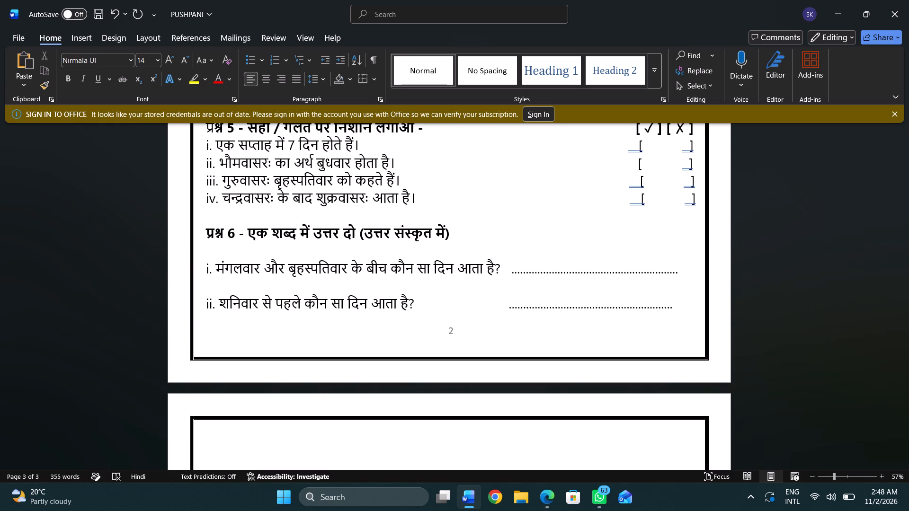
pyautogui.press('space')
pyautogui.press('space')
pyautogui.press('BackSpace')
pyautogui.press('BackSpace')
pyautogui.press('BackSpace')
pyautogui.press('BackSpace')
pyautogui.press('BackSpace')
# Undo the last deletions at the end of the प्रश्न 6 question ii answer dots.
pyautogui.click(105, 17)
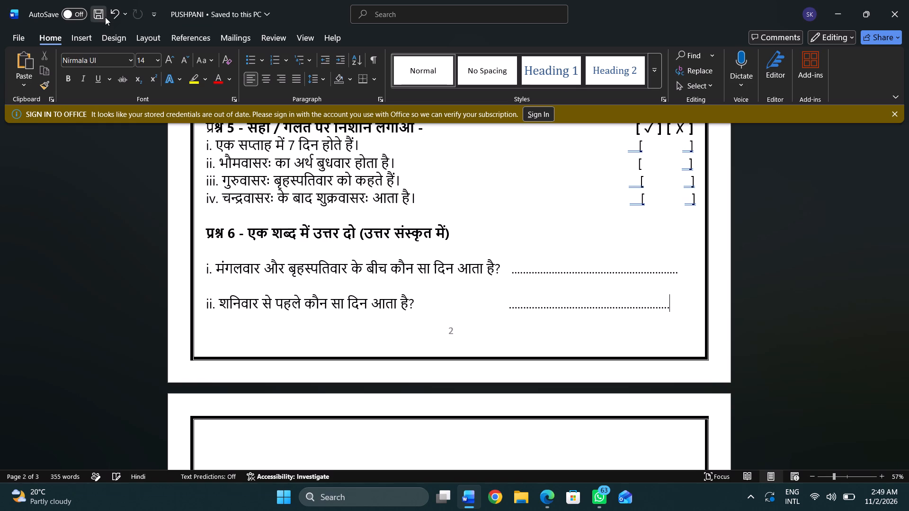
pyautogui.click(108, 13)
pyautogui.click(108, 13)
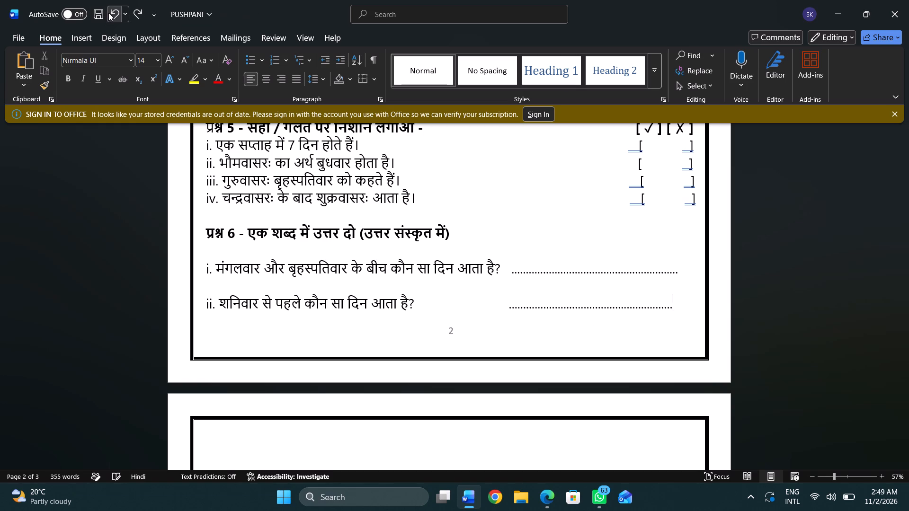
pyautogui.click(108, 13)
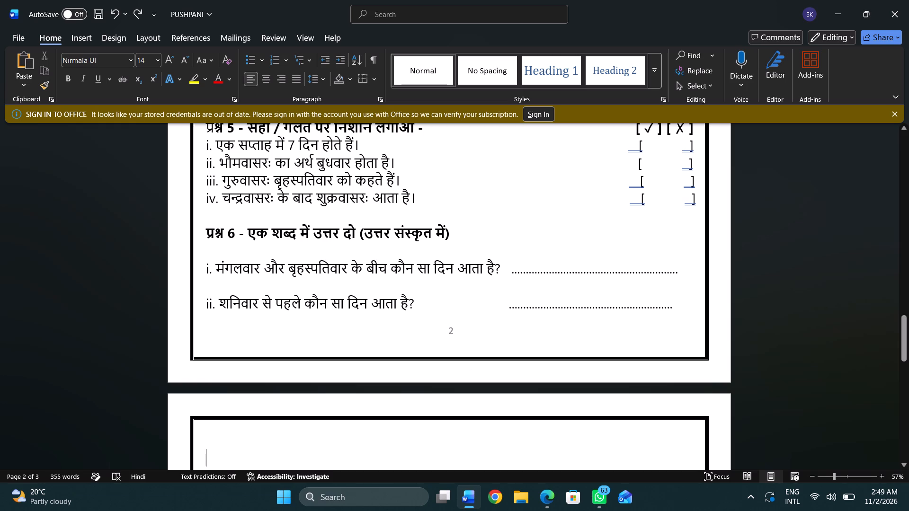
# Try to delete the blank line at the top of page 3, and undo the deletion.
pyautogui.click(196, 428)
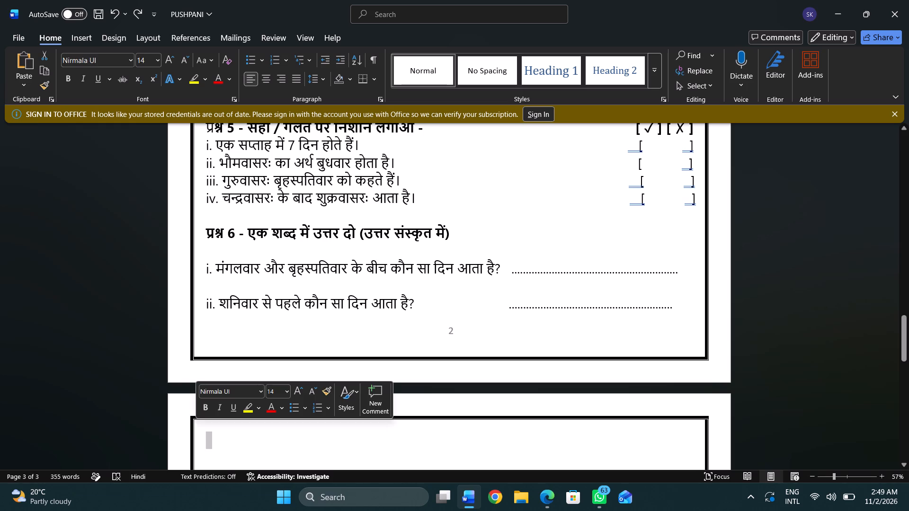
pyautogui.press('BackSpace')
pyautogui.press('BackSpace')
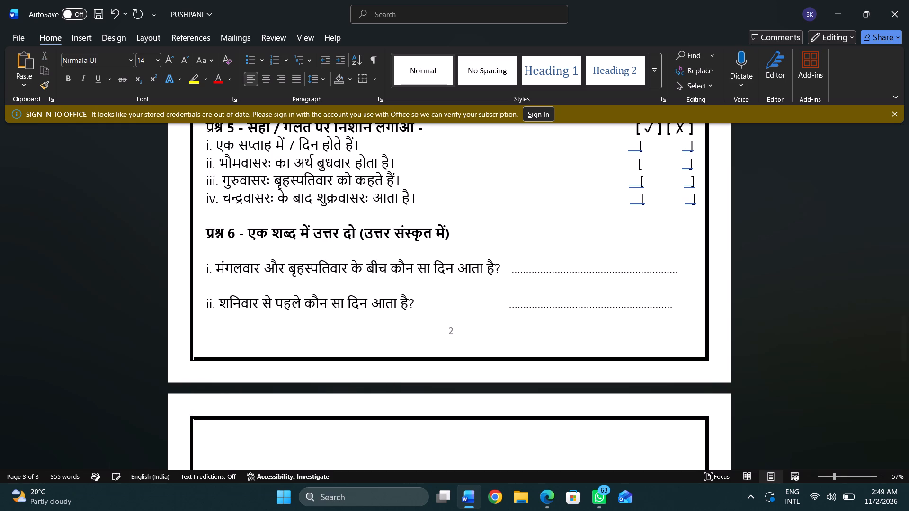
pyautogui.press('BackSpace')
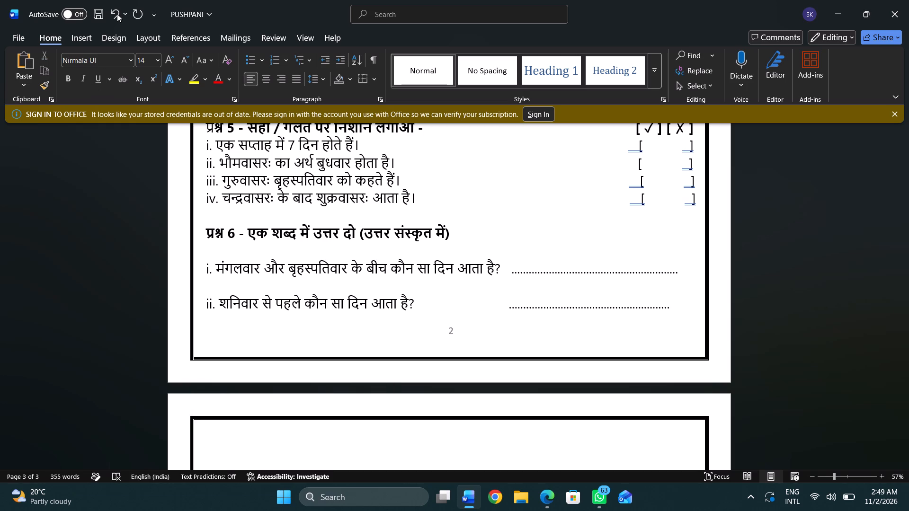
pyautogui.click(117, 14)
# Remove the blank lines left on page 3 so the worksheet ends right after the प्रश्न 6 question ii dots.
pyautogui.scroll(-5, 403, 253)
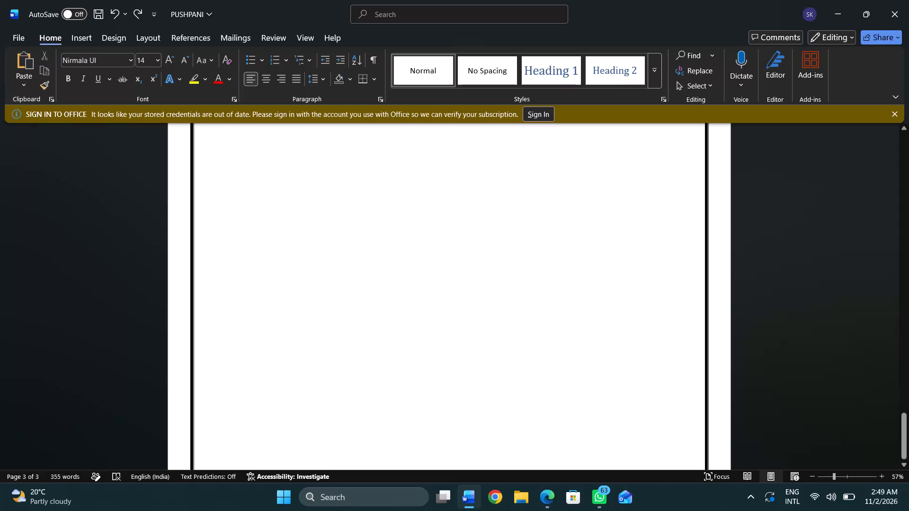
pyautogui.scroll(-2, 403, 253)
pyautogui.click(457, 404)
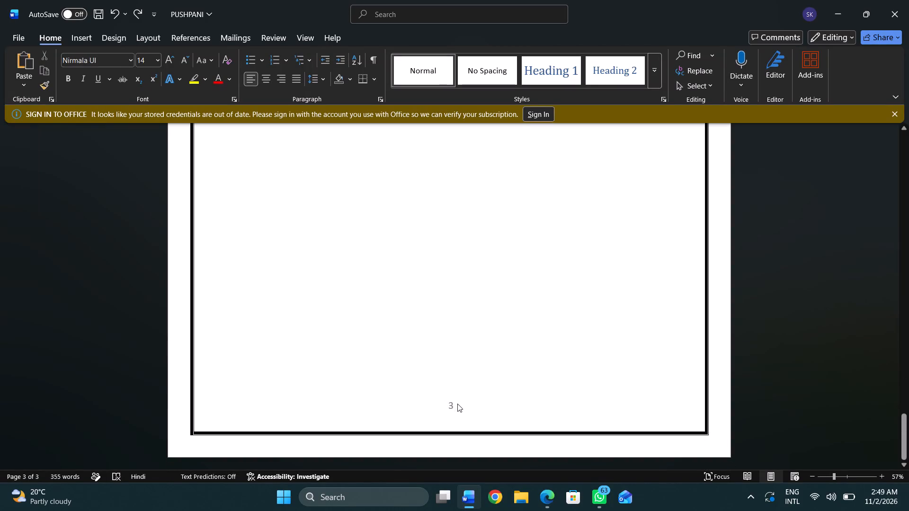
pyautogui.keyDown('ctrl'); pyautogui.scroll(-1, 443, 413); pyautogui.keyUp('ctrl')
pyautogui.scroll(3, 443, 413)
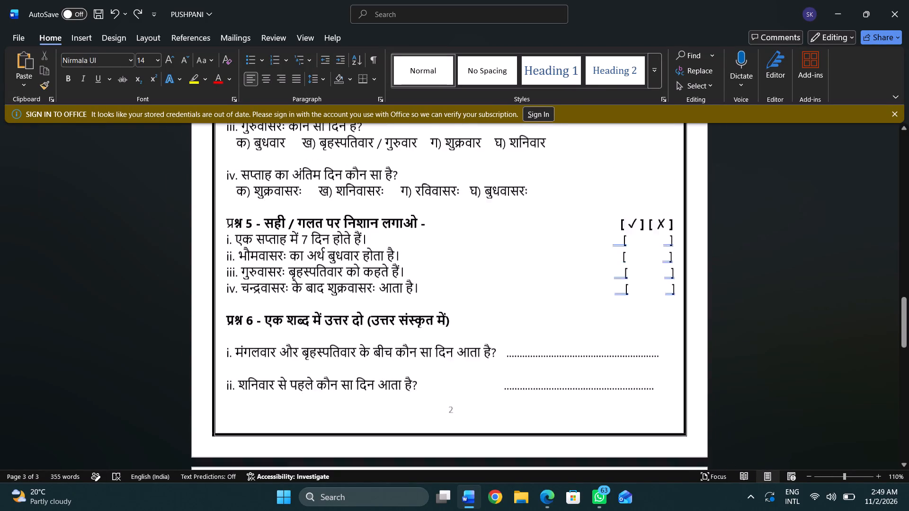
pyautogui.scroll(-2, 443, 413)
pyautogui.hscroll(-1, 443, 413)
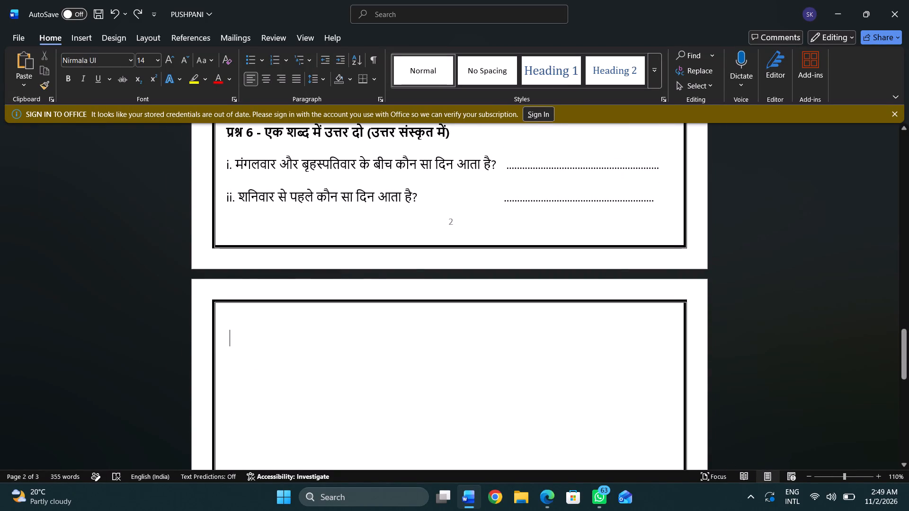
pyautogui.press('s')
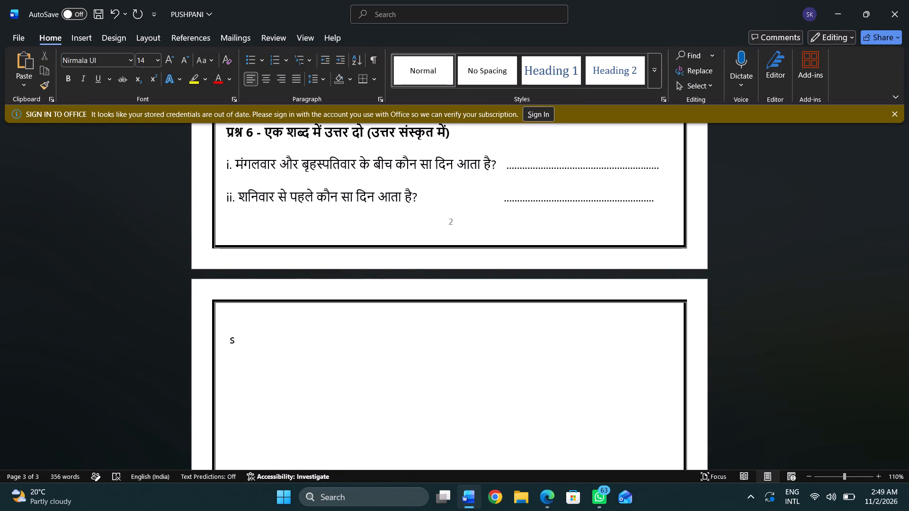
pyautogui.press('BackSpace')
pyautogui.press('BackSpace')
pyautogui.press('BackSpace')
pyautogui.press('BackSpace')
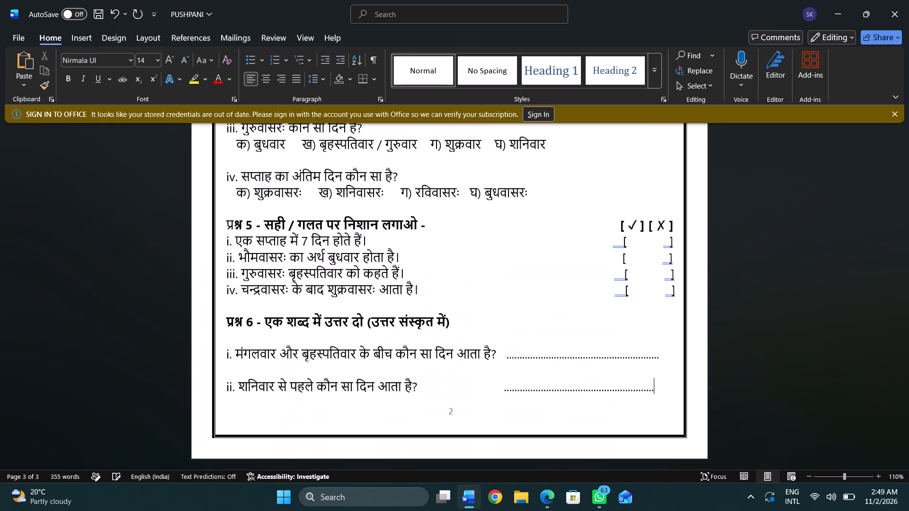
# Look over the worksheet's pages in the document and in the print preview.
pyautogui.scroll(-1, 232, 309)
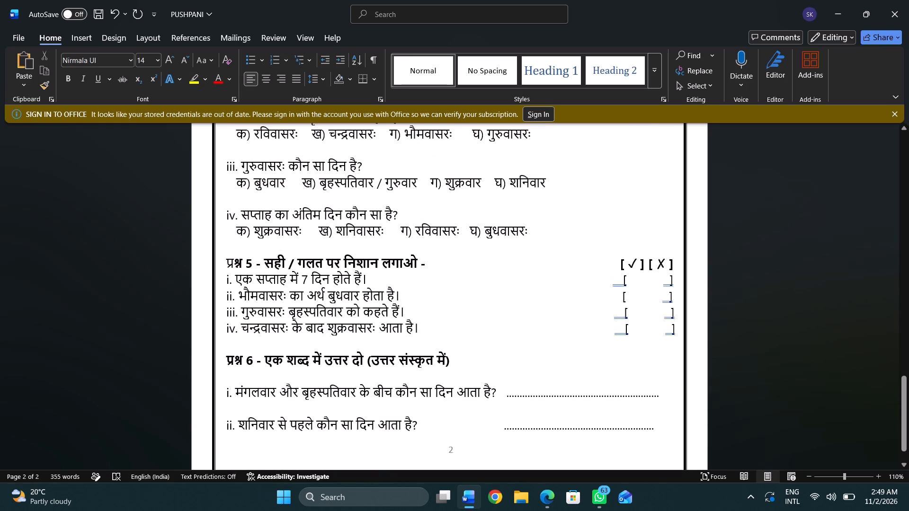
pyautogui.hscroll(3, 147, 296)
pyautogui.scroll(2, 418, 278)
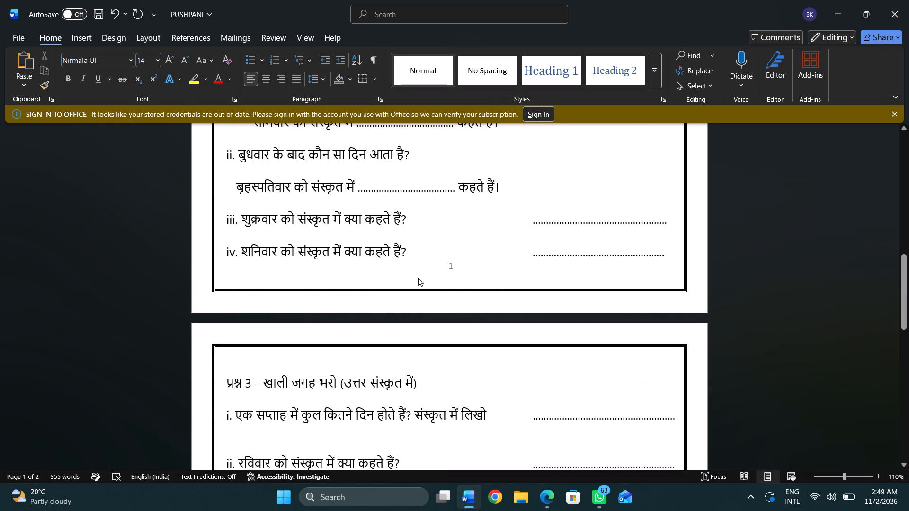
pyautogui.hotkey('ctrl', 'p')
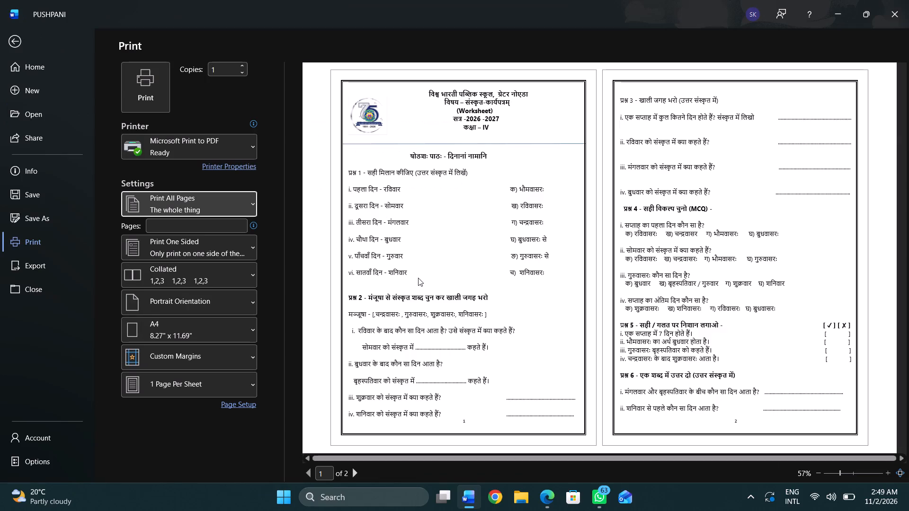
# Open the Save As options for the worksheet.
pyautogui.click(36, 221)
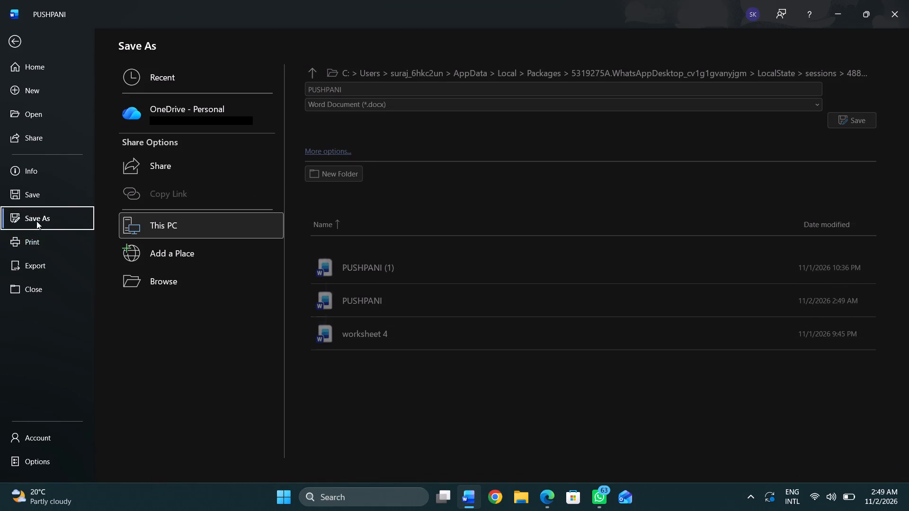
pyautogui.click(350, 93)
pyautogui.press('BackSpace')
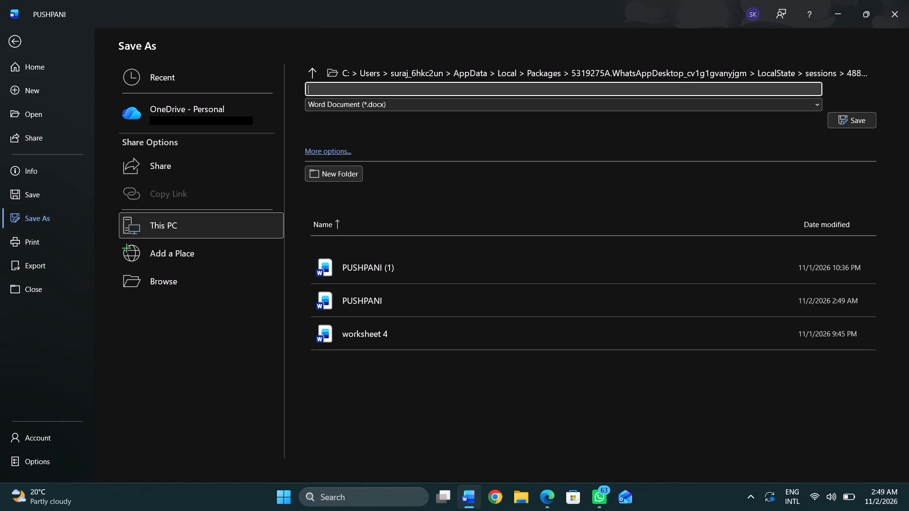
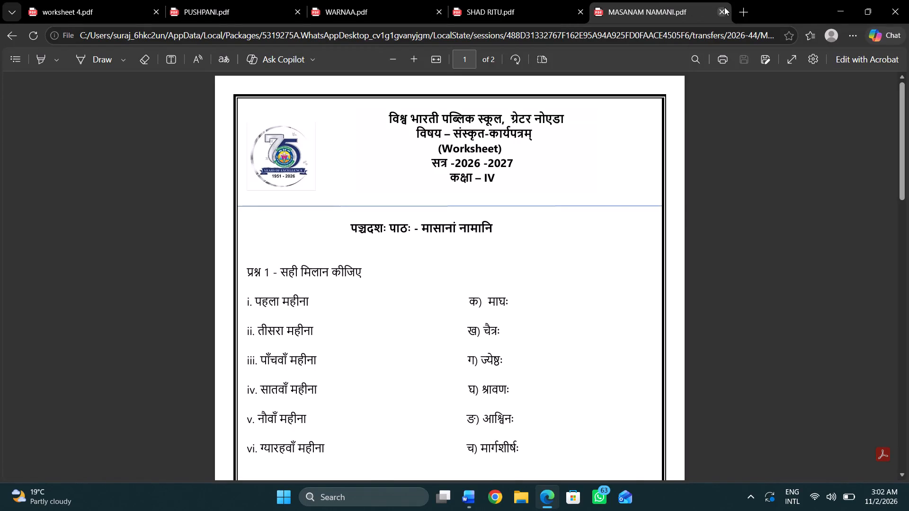
# Close the open worksheet PDFs: MASANAM NAMANI, WARNAA, PUSHPANI, worksheet 4 and SHAD RITU.
pyautogui.click(724, 7)
pyautogui.click(578, 6)
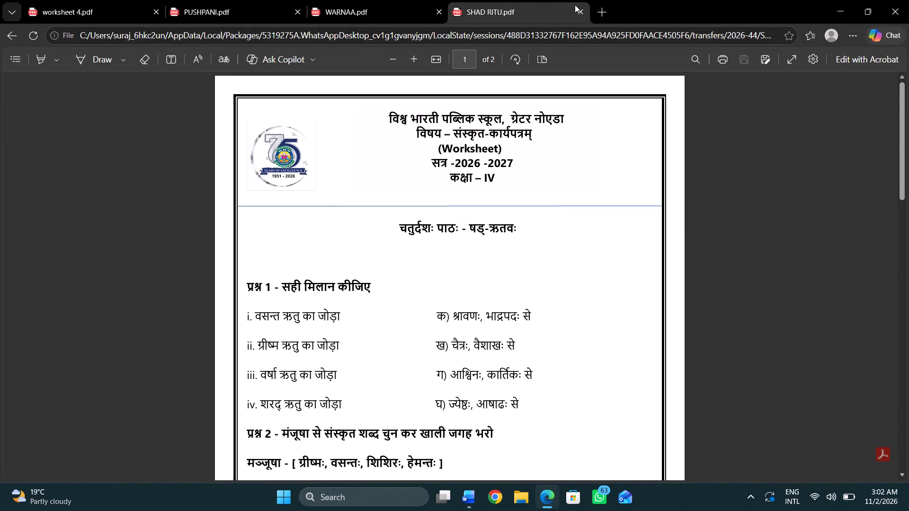
pyautogui.click(442, 10)
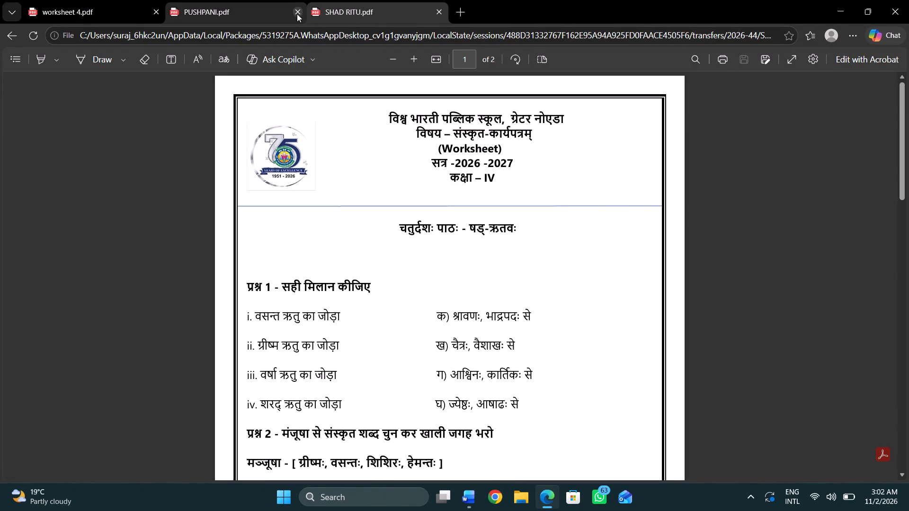
pyautogui.click(297, 14)
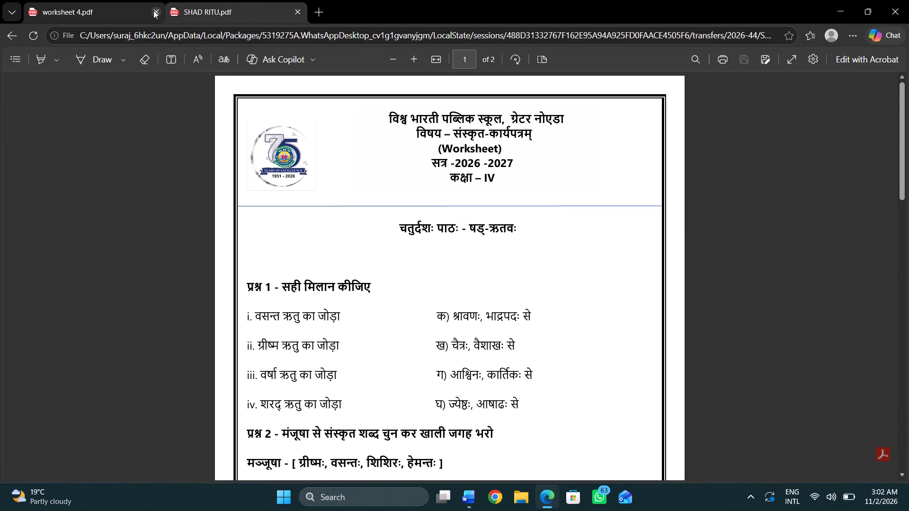
pyautogui.click(153, 10)
pyautogui.click(152, 8)
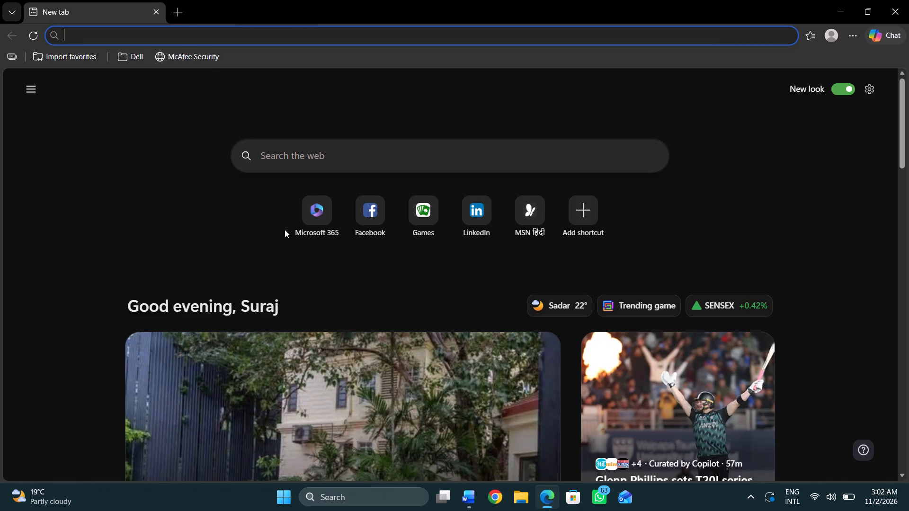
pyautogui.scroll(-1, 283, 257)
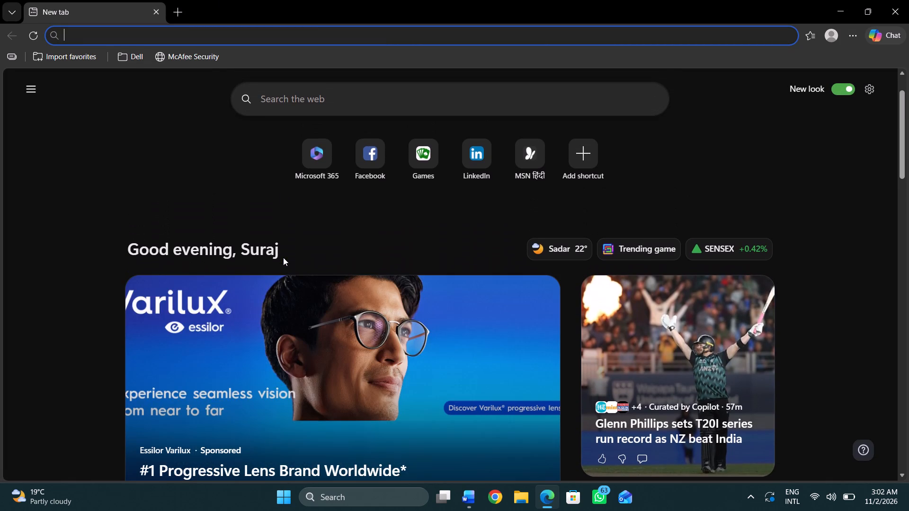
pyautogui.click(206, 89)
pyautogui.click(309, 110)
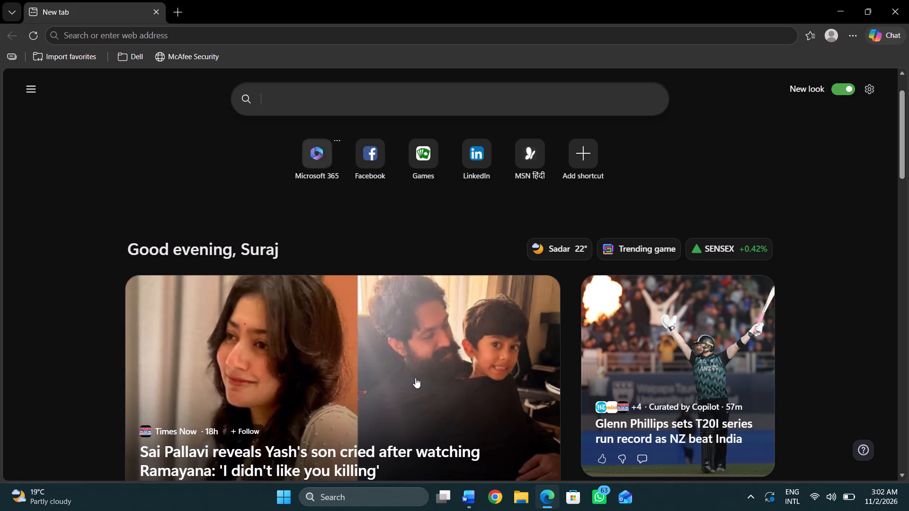
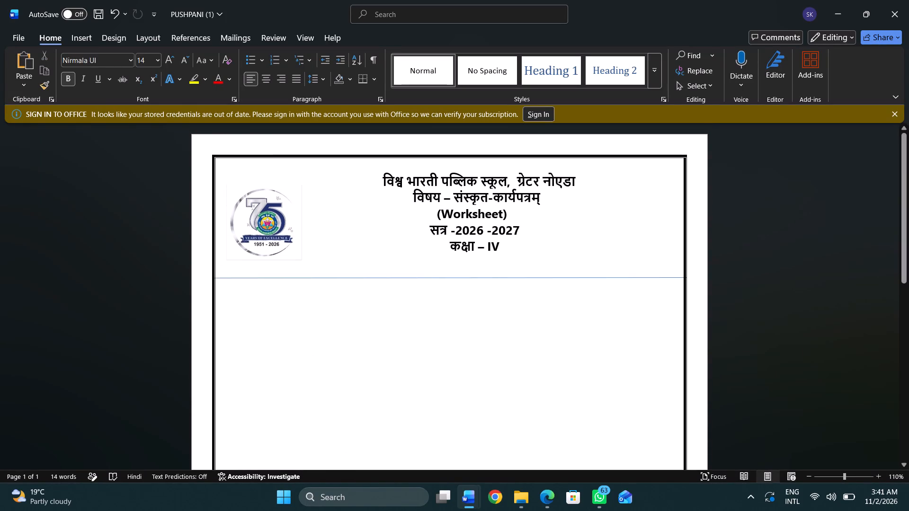
pyautogui.click(509, 204)
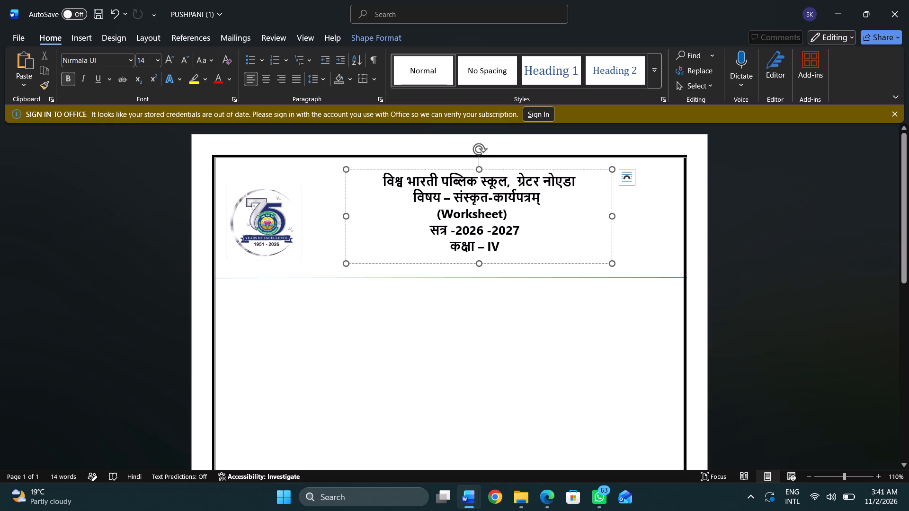
pyautogui.click(506, 208)
pyautogui.click(506, 208)
pyautogui.press('BackSpace')
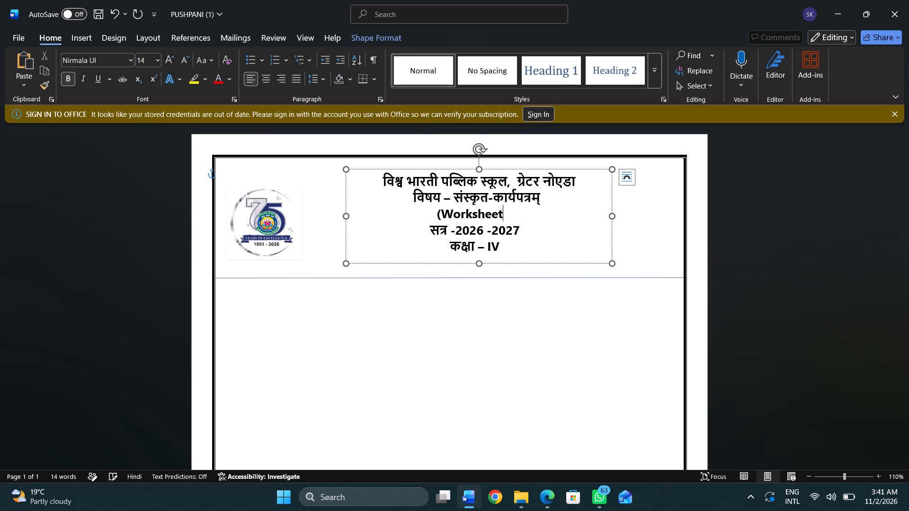
pyautogui.press('BackSpace')
pyautogui.press('BackSpace')
pyautogui.press('BackSpace')
pyautogui.press('BackSpace')
pyautogui.press('BackSpace')
pyautogui.press('BackSpace')
pyautogui.press('BackSpace')
pyautogui.press('BackSpace')
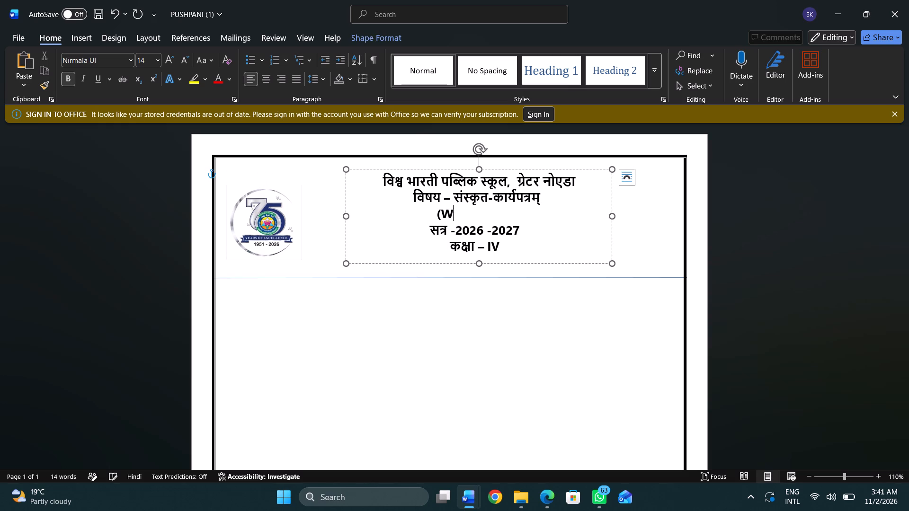
pyautogui.press('BackSpace')
pyautogui.press('BackSpace')
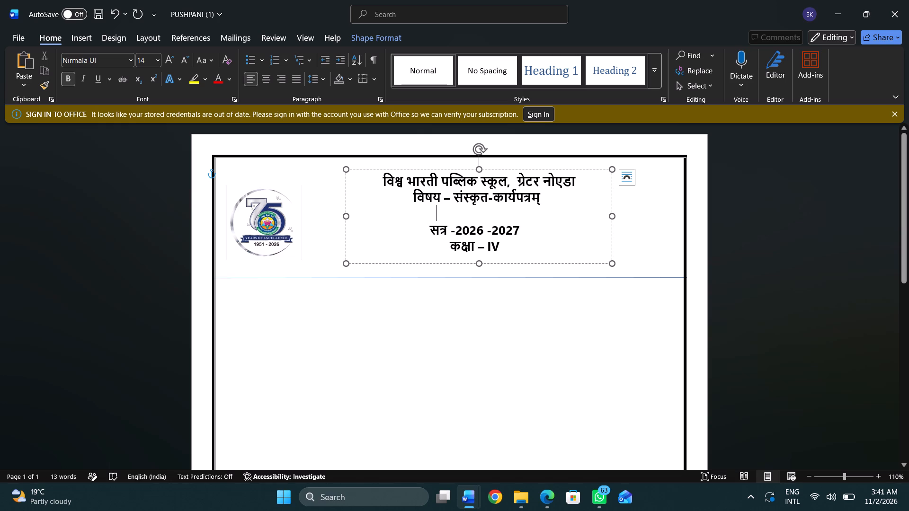
# Insert a blank line between the school name line and the subject line in the header text box.
pyautogui.click(575, 179)
pyautogui.press('Return')
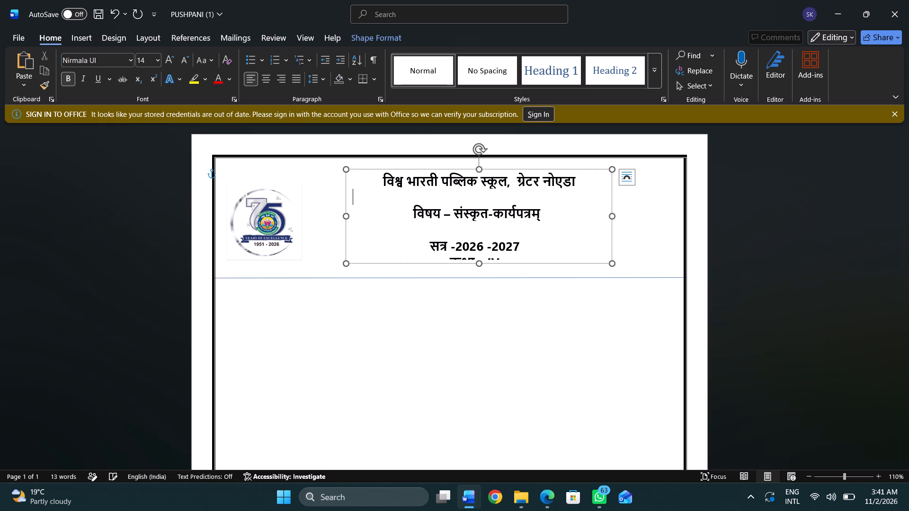
pyautogui.click(410, 190)
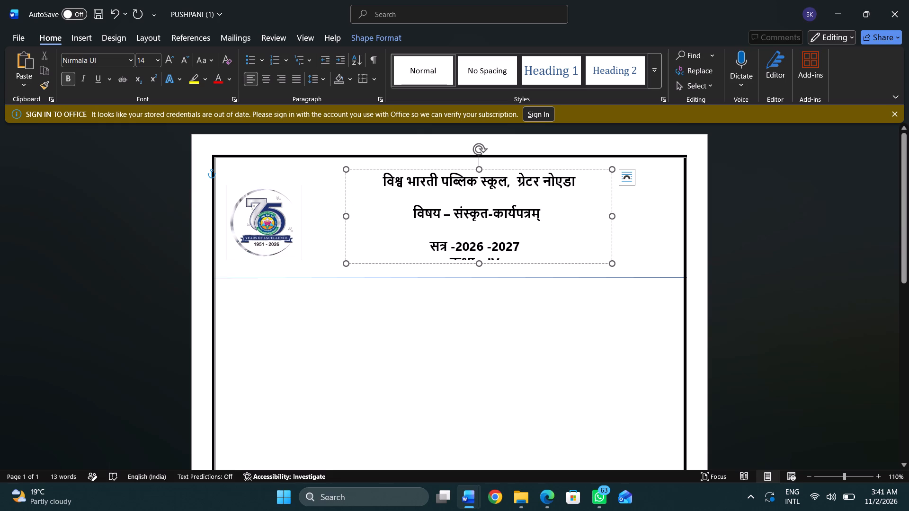
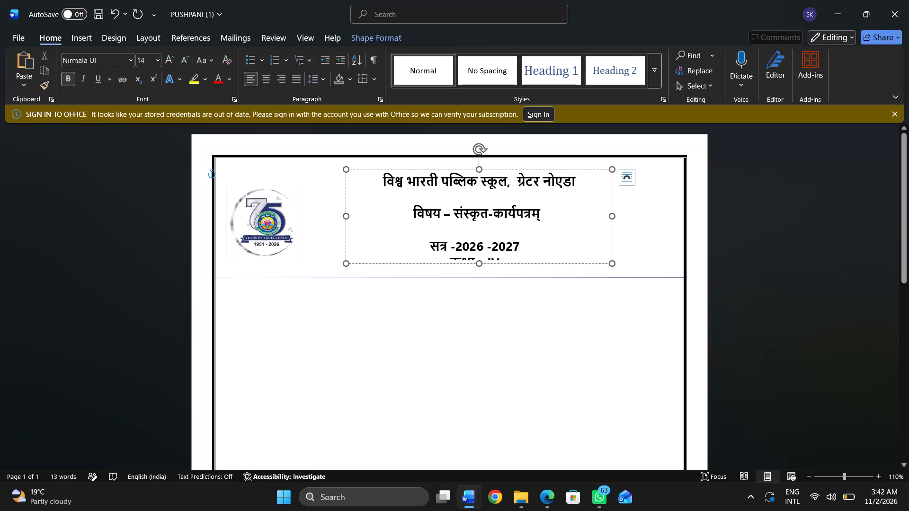
# Paste the copied exam title into the blank line below the school name and strip its asterisks, leaving "इकाई परीक्षा - 2".
pyautogui.hotkey('ctrl', 'v')
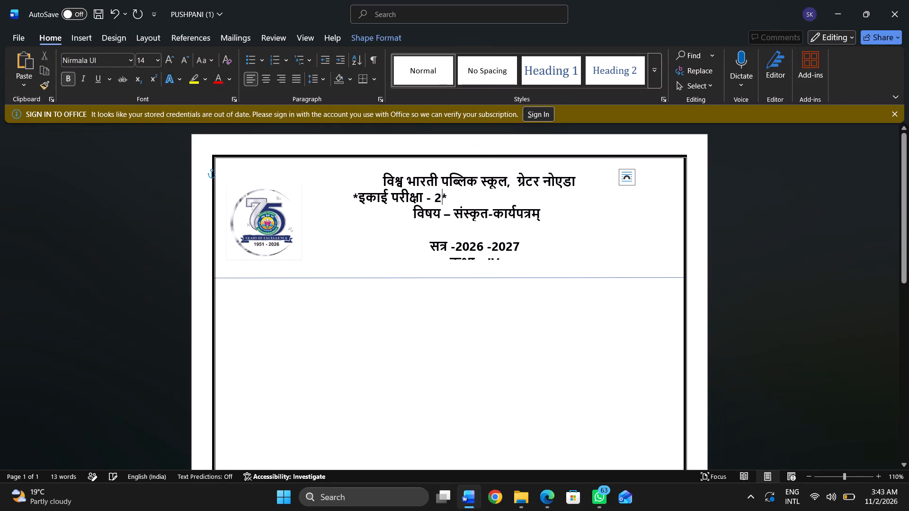
pyautogui.press('BackSpace')
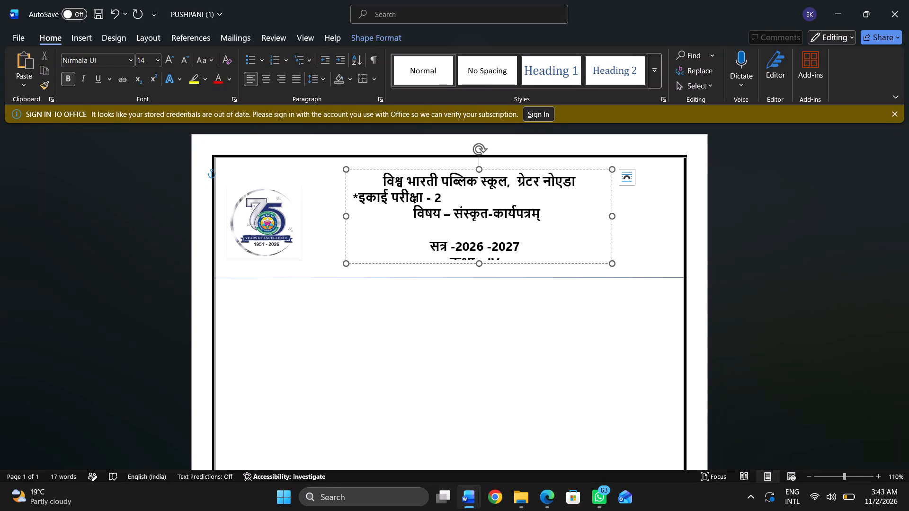
pyautogui.click(360, 193)
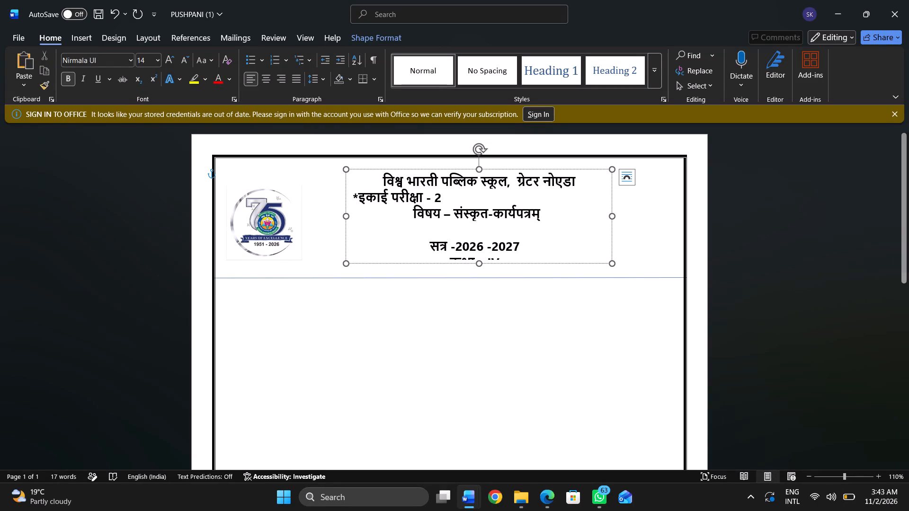
pyautogui.press('BackSpace')
# Indent the "इकाई परीक्षा - 2" line with leading spaces until it sits roughly centred beneath the school name.
pyautogui.press('space')
pyautogui.press('space')
pyautogui.press('space')
pyautogui.press('space')
pyautogui.press('space')
pyautogui.press('space')
pyautogui.press('space')
pyautogui.press('space')
pyautogui.press('space')
pyautogui.press('space')
pyautogui.press('space')
pyautogui.press('space')
pyautogui.press('space')
pyautogui.press('space')
pyautogui.press('space')
pyautogui.press('space')
pyautogui.press('space')
pyautogui.press('space')
pyautogui.press('space')
pyautogui.press('space')
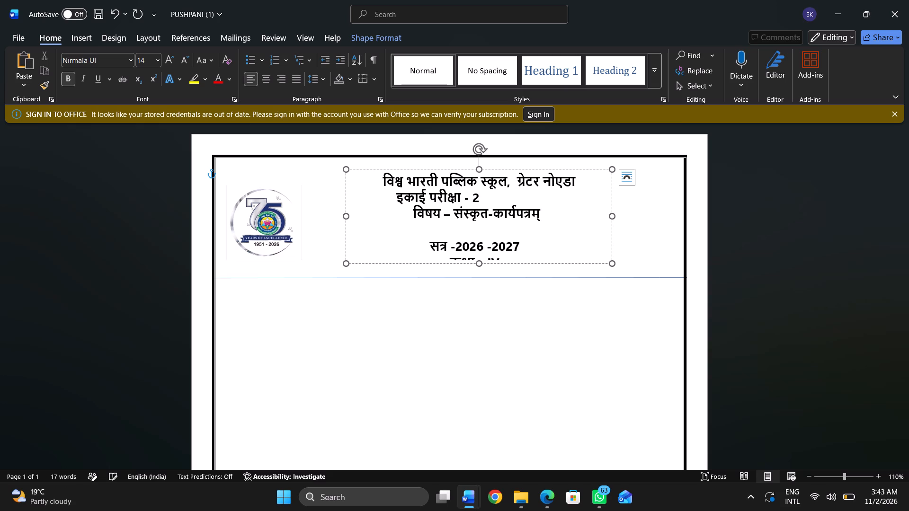
pyautogui.press('space')
pyautogui.press('space')
pyautogui.press('space')
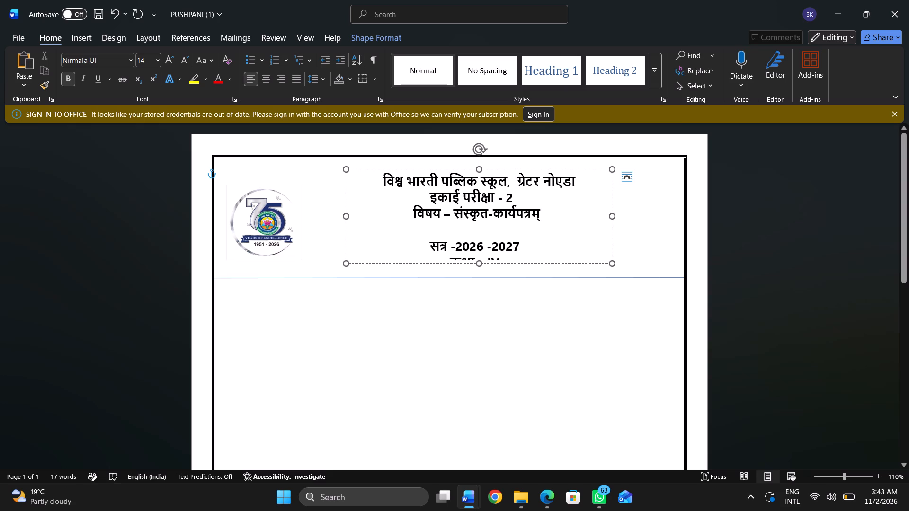
# Copy the "इकाई परीक्षा - 2" line and paste the duplicate on a new line below the subject line.
pyautogui.click(512, 197)
pyautogui.moveTo(512, 197); pyautogui.dragTo(433, 199)
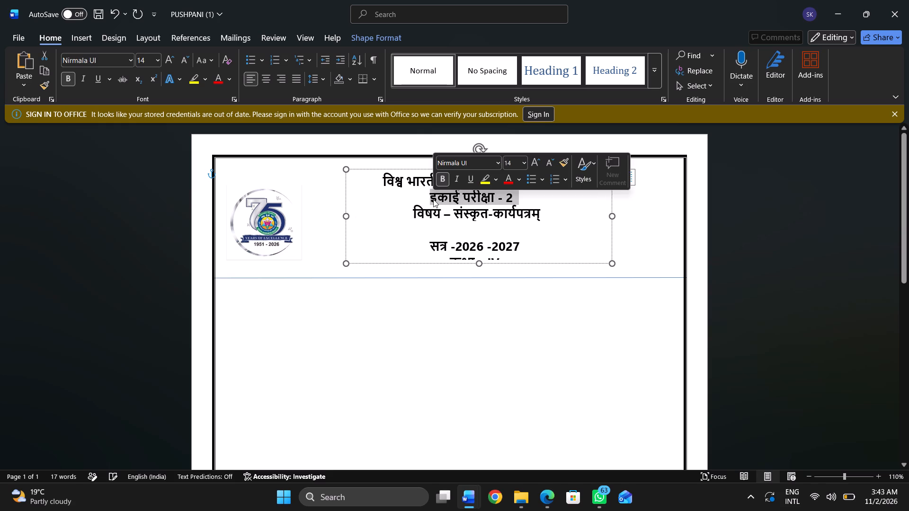
pyautogui.click(433, 199)
pyautogui.hotkey('ctrl', 'c')
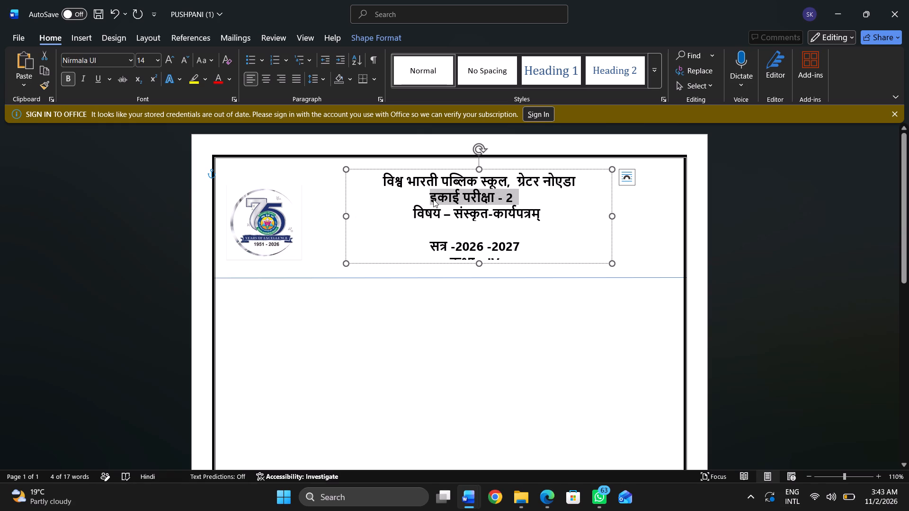
pyautogui.click(546, 212)
pyautogui.press('Return')
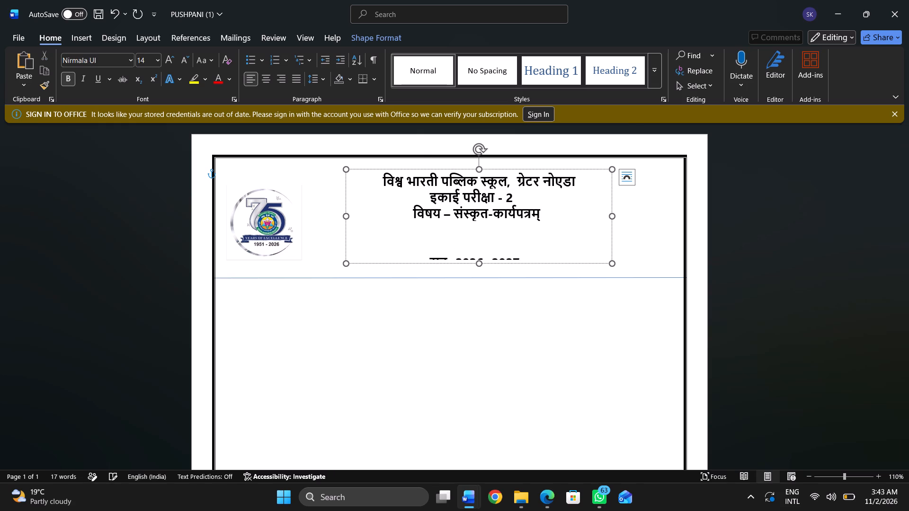
pyautogui.hotkey('ctrl', 'v')
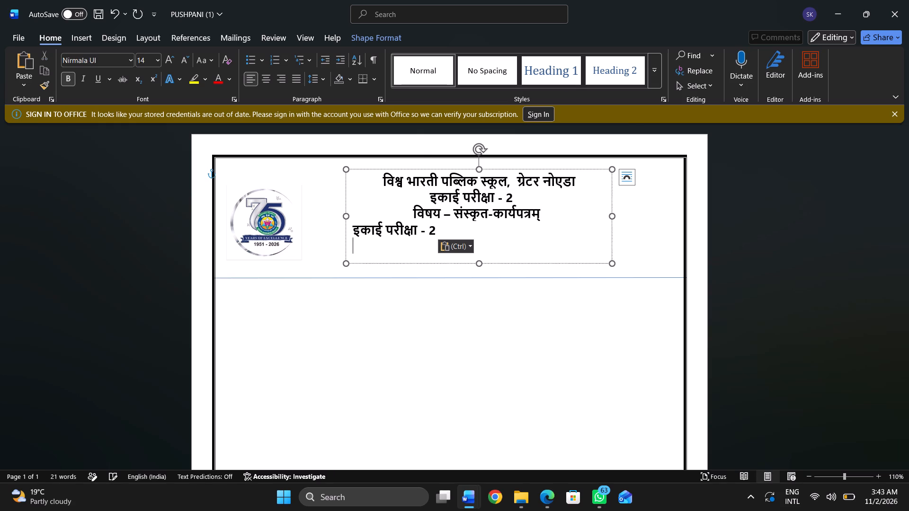
pyautogui.click(353, 228)
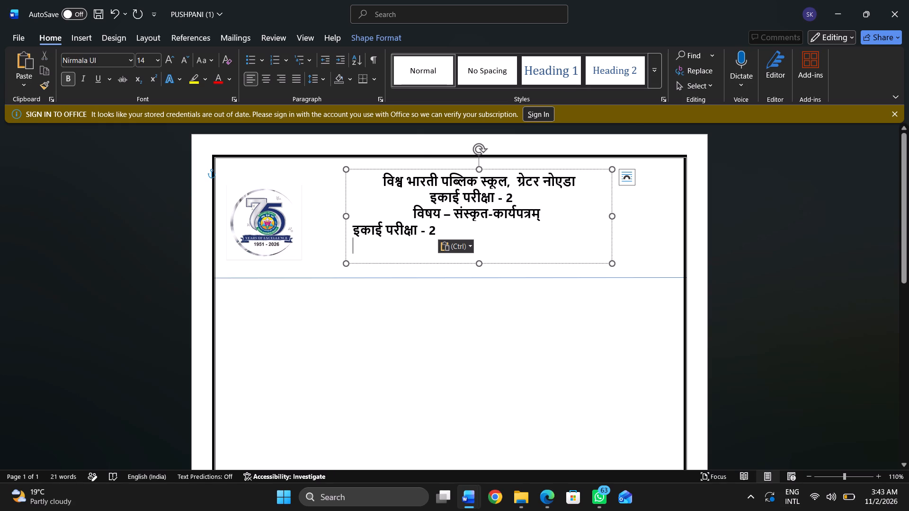
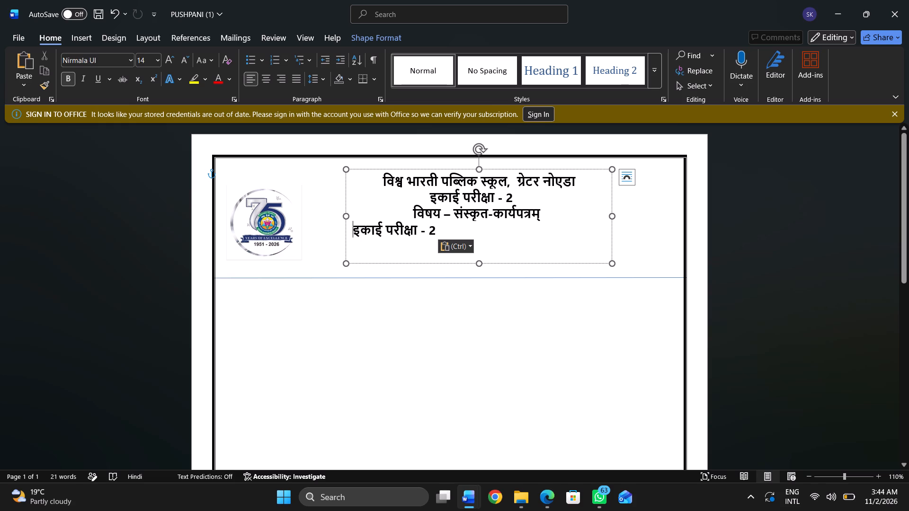
# Delete the duplicate "इकाई परीक्षा - 2" text below the subject line and trim the blank space beneath it.
pyautogui.moveTo(437, 227); pyautogui.dragTo(369, 232)
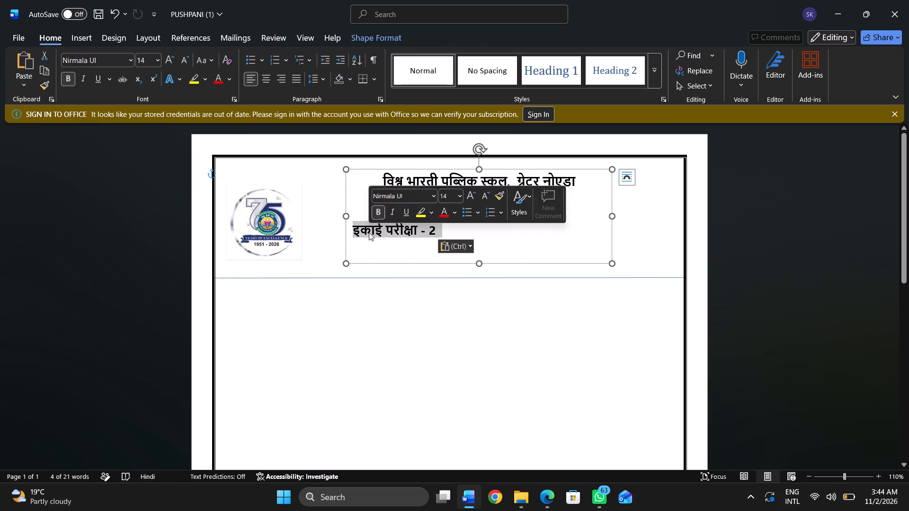
pyautogui.press('BackSpace')
pyautogui.click(425, 251)
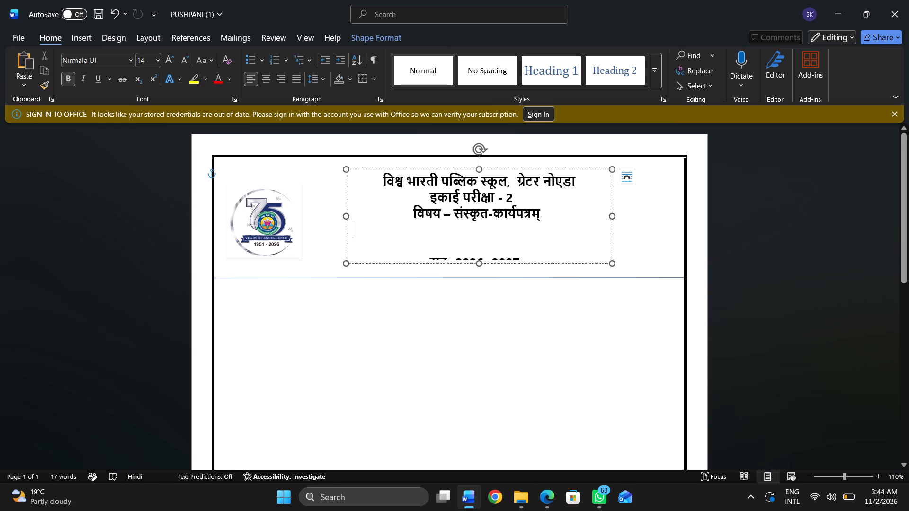
pyautogui.press('BackSpace')
pyautogui.press('BackSpace')
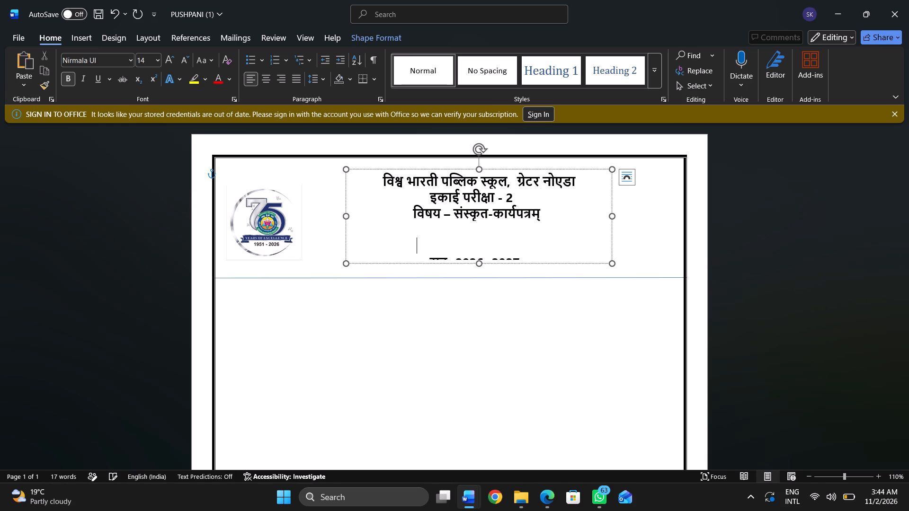
# Stretch the header text box slightly taller and copy the "सत्र -2026 -2027" line onto a new line below the exam title.
pyautogui.moveTo(478, 264); pyautogui.dragTo(480, 273)
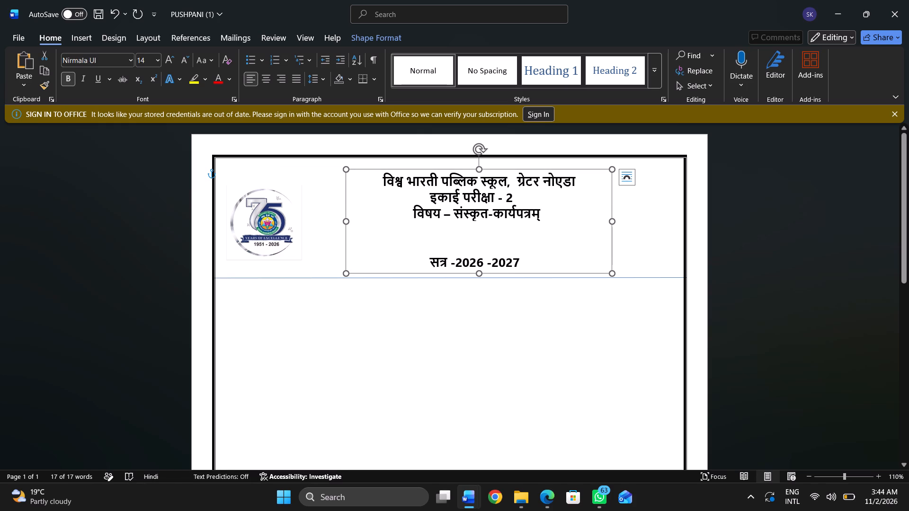
pyautogui.moveTo(427, 260); pyautogui.dragTo(516, 255)
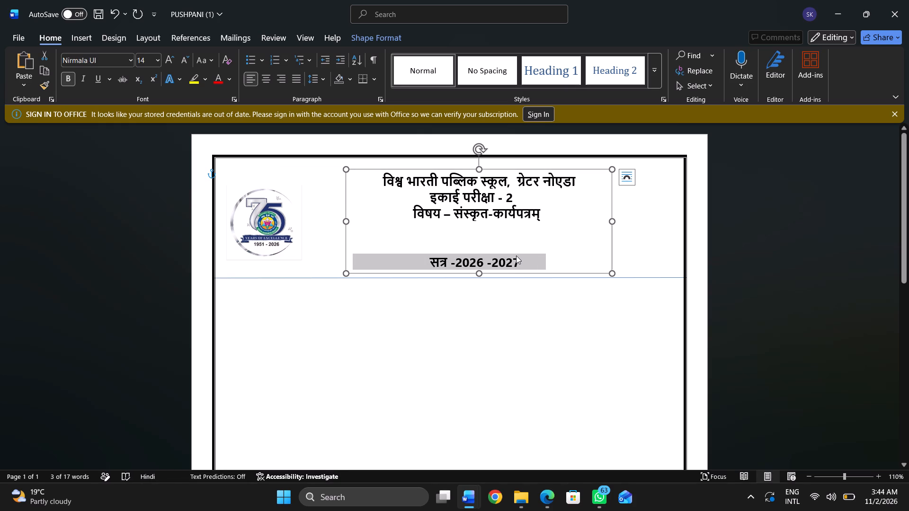
pyautogui.hotkey('ctrl', 'c')
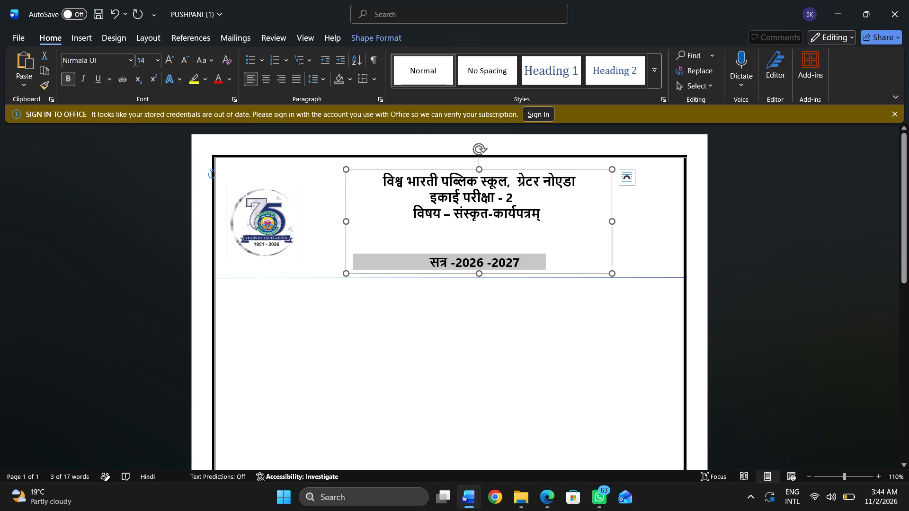
pyautogui.click(523, 194)
pyautogui.press('Return')
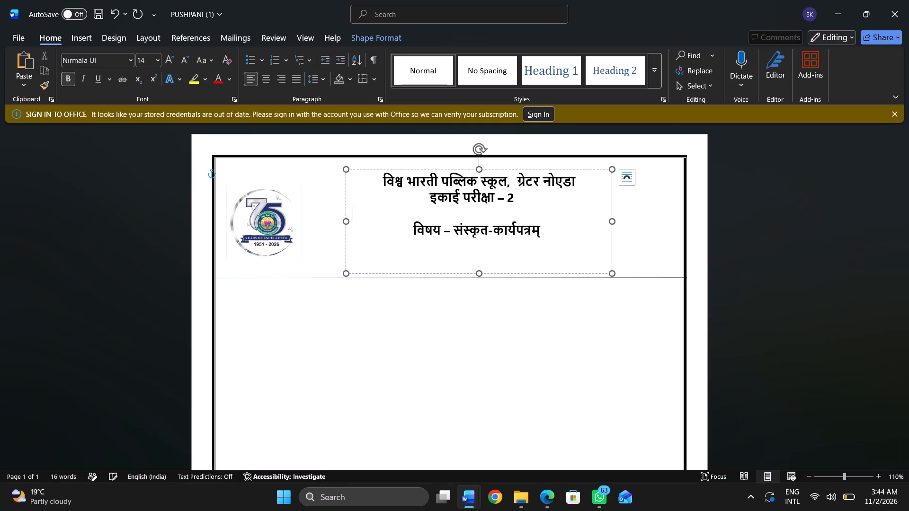
pyautogui.hotkey('ctrl', 'v')
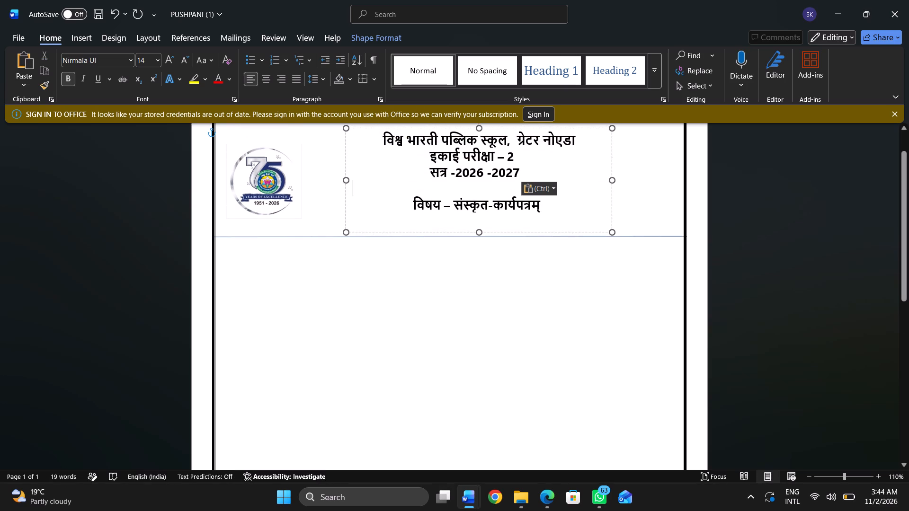
# Move the horizontal divider line down so it sits slightly below the header text box.
pyautogui.moveTo(477, 237); pyautogui.dragTo(480, 322)
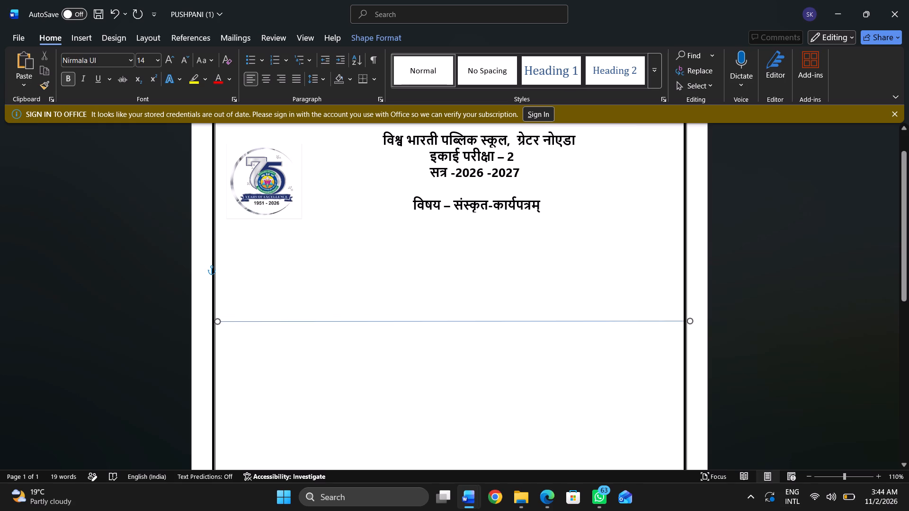
pyautogui.moveTo(480, 322); pyautogui.dragTo(489, 253)
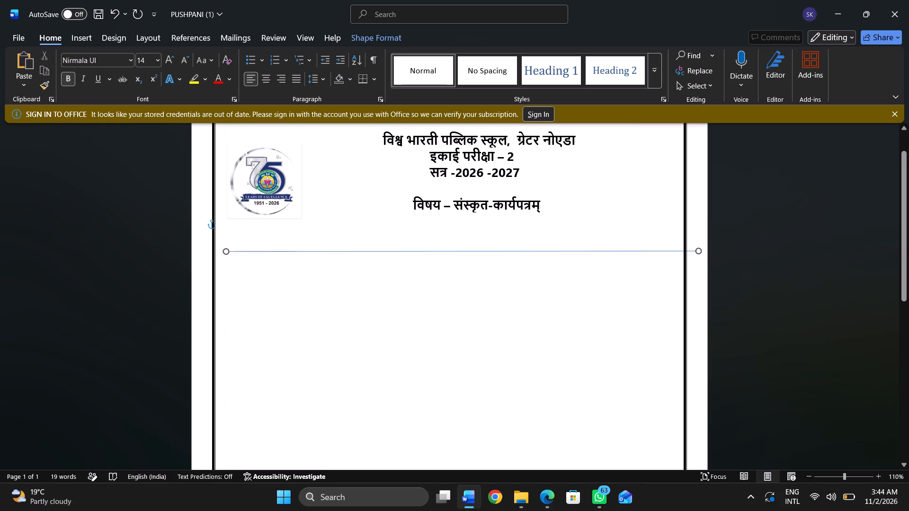
pyautogui.moveTo(489, 253); pyautogui.dragTo(492, 242)
# Erase "संस्कृत-कार्यपत्रम्" from the subject line, leaving only "विषय –".
pyautogui.click(542, 198)
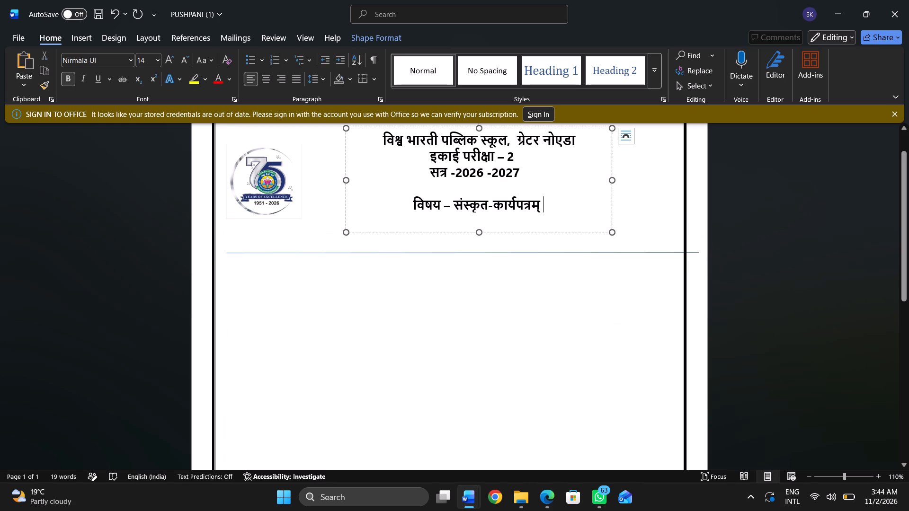
pyautogui.press('BackSpace')
pyautogui.press('BackSpace')
pyautogui.press('BackSpace')
pyautogui.press('BackSpace')
pyautogui.press('BackSpace')
pyautogui.press('BackSpace')
pyautogui.press('BackSpace')
pyautogui.press('BackSpace')
pyautogui.press('BackSpace')
pyautogui.press('BackSpace')
pyautogui.press('BackSpace')
pyautogui.press('BackSpace')
pyautogui.press('BackSpace')
pyautogui.press('BackSpace')
pyautogui.press('BackSpace')
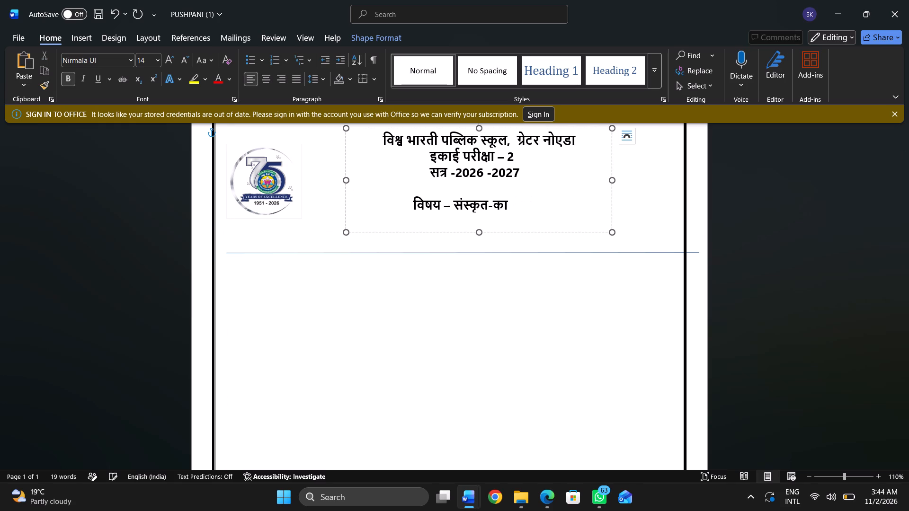
pyautogui.press('BackSpace')
pyautogui.press('BackSpace')
pyautogui.press('BackSpace')
pyautogui.press('BackSpace')
pyautogui.press('BackSpace')
pyautogui.press('BackSpace')
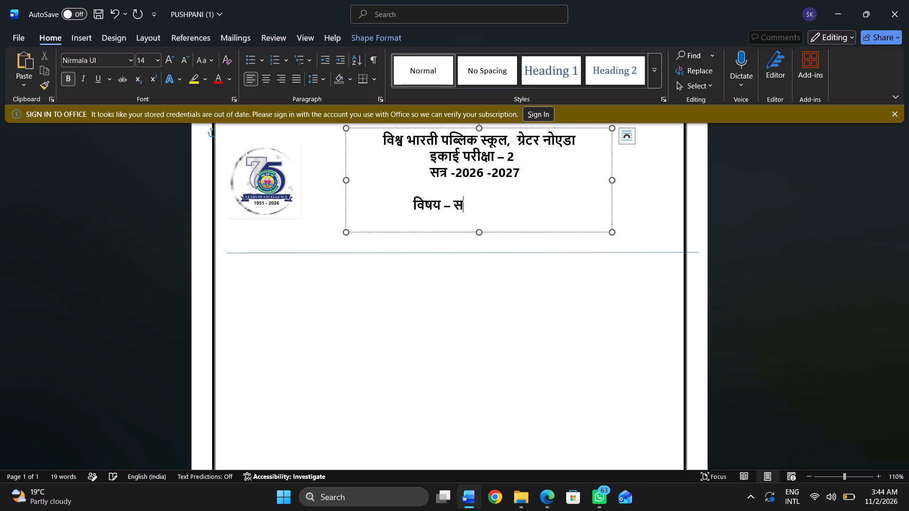
pyautogui.press('BackSpace')
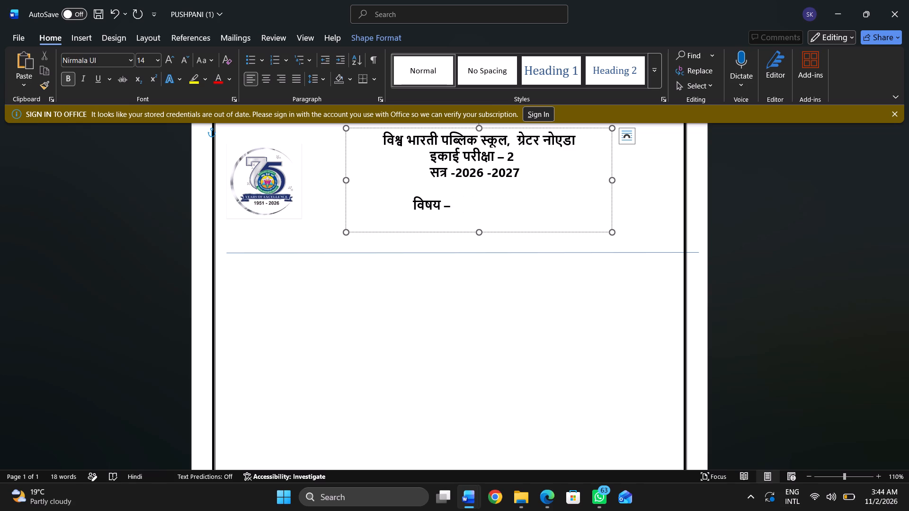
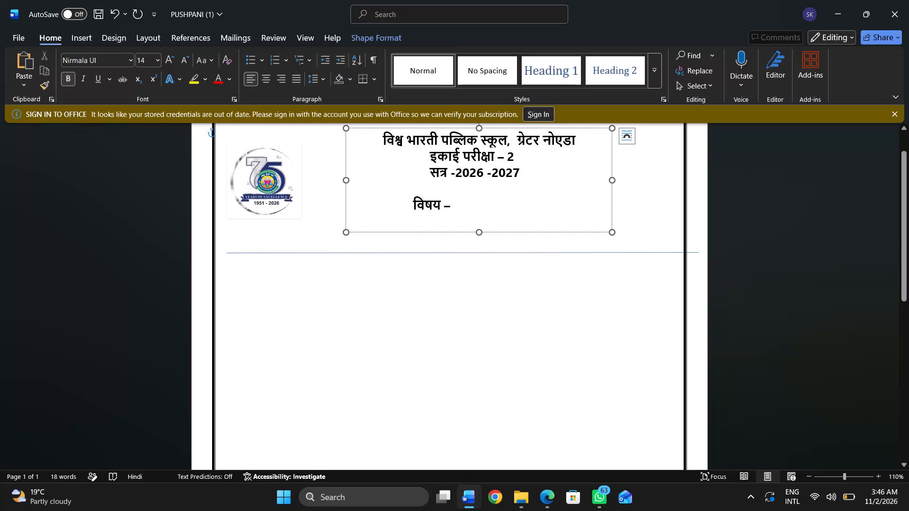
# Paste the copied word "संस्कृतम्" after "विषय –" in the header's subject line.
pyautogui.hotkey('ctrl', 'v')
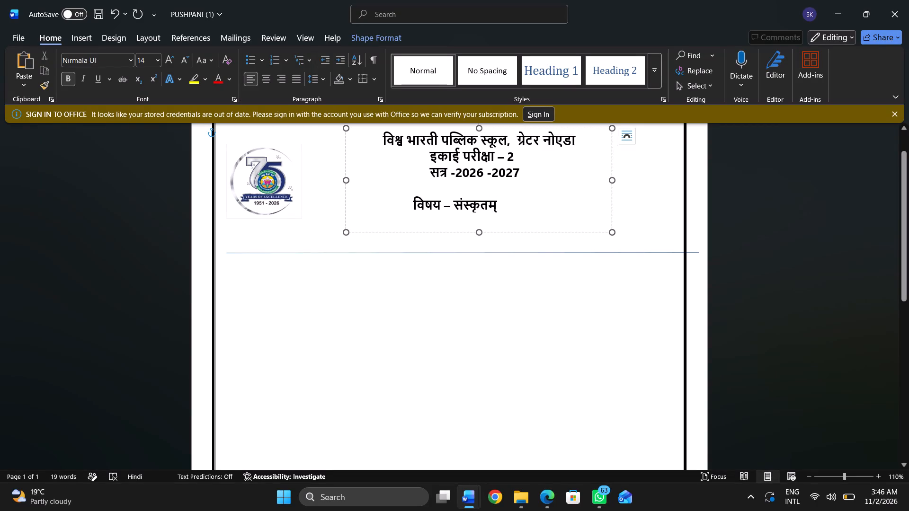
# Remove the leading spaces and blank line before "विषय – संस्कृतम्" so it sits directly below the session line.
pyautogui.click(410, 200)
pyautogui.press('BackSpace')
pyautogui.press('BackSpace')
pyautogui.press('BackSpace')
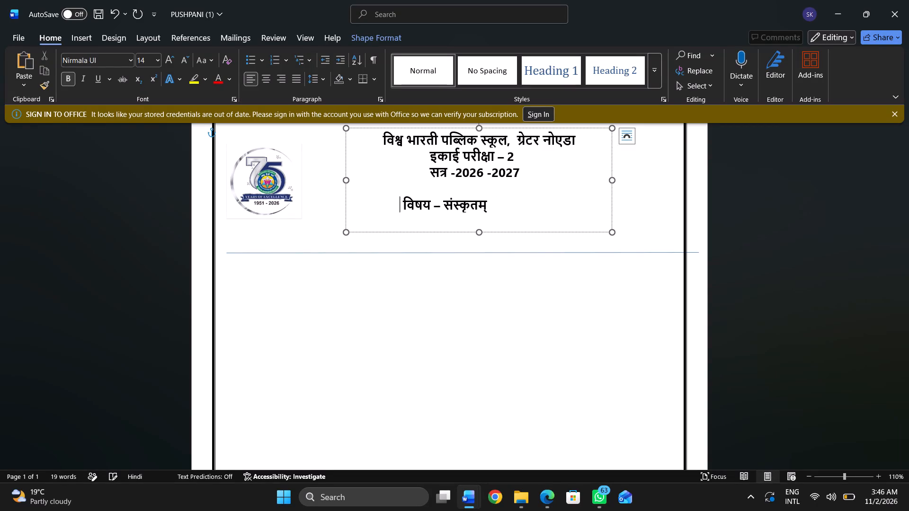
pyautogui.press('BackSpace')
pyautogui.press('BackSpace')
pyautogui.press('BackSpace')
pyautogui.press('BackSpace')
pyautogui.press('BackSpace')
pyautogui.press('BackSpace')
pyautogui.press('BackSpace')
pyautogui.press('BackSpace')
pyautogui.press('BackSpace')
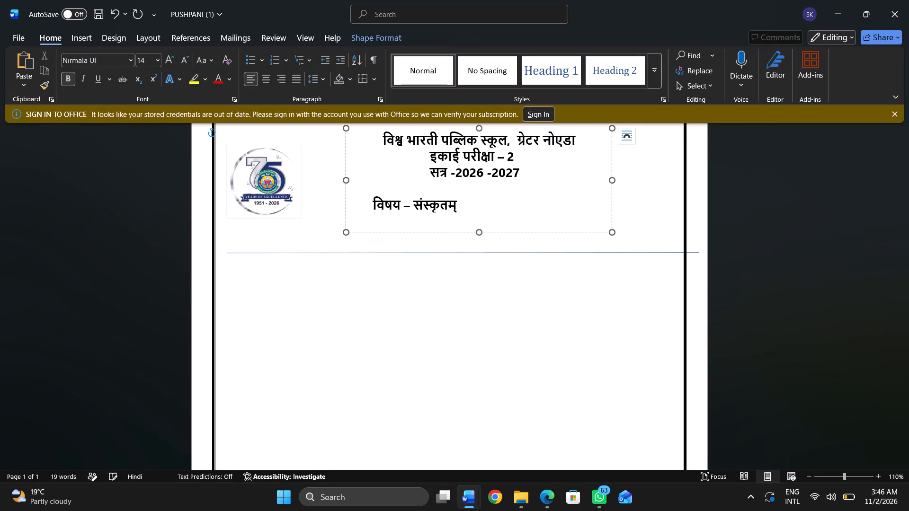
pyautogui.press('BackSpace')
pyautogui.press('BackSpace')
pyautogui.press('BackSpace')
pyautogui.press('BackSpace')
pyautogui.press('BackSpace')
pyautogui.press('BackSpace')
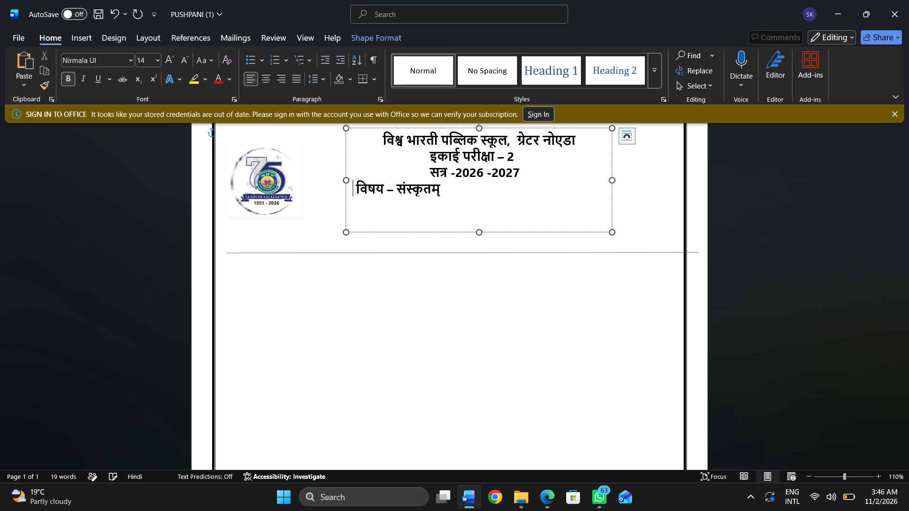
# Indent the "विषय – संस्कृतम्" line with spaces so it is roughly centred under "सत्र -2026 -2027".
pyautogui.press('space')
pyautogui.press('space')
pyautogui.press('space')
pyautogui.press('space')
pyautogui.press('space')
pyautogui.press('space')
pyautogui.press('space')
pyautogui.press('space')
pyautogui.press('space')
pyautogui.press('space')
pyautogui.press('space')
pyautogui.press('space')
pyautogui.press('space')
pyautogui.press('space')
pyautogui.press('space')
pyautogui.press('space')
pyautogui.press('space')
pyautogui.press('space')
pyautogui.press('space')
pyautogui.press('space')
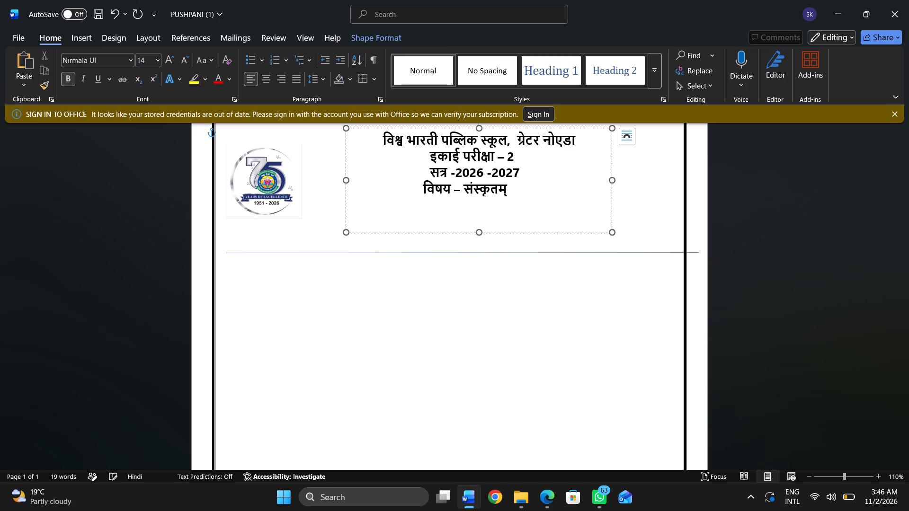
pyautogui.press('space')
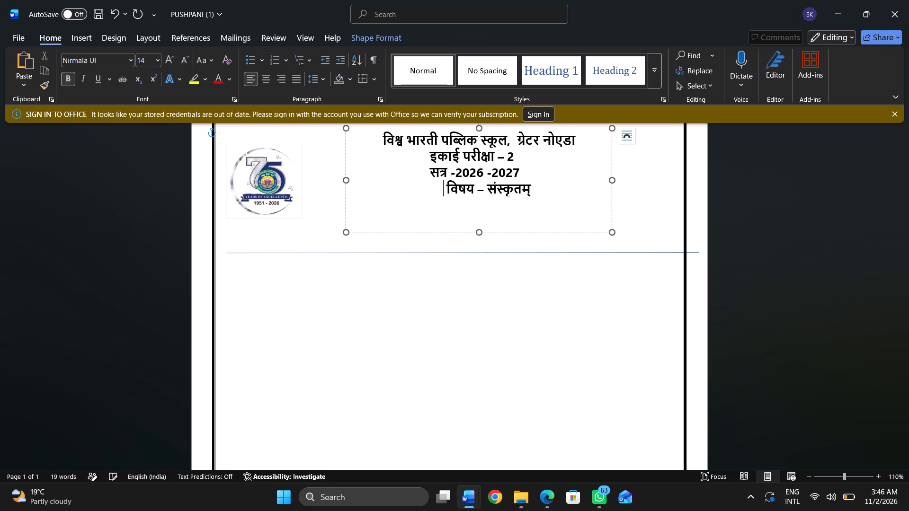
pyautogui.press('space')
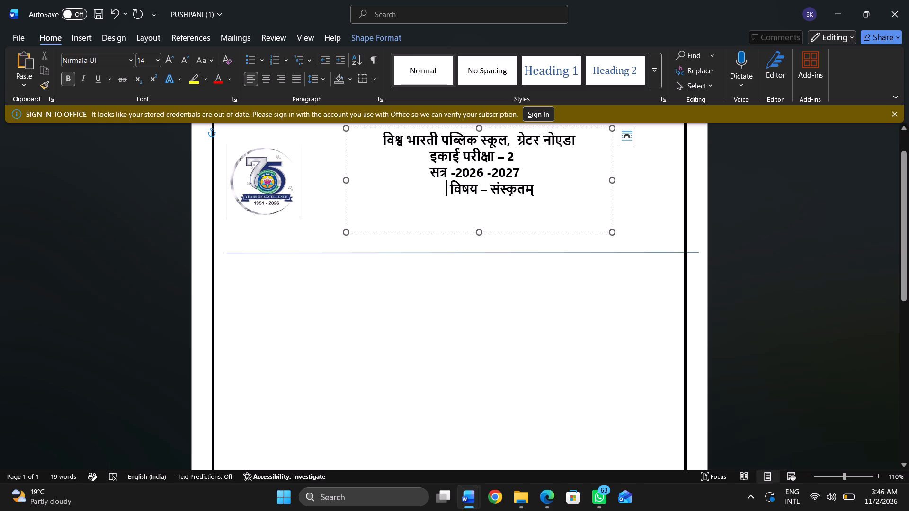
pyautogui.press('BackSpace')
pyautogui.press('BackSpace')
pyautogui.press('BackSpace')
pyautogui.press('BackSpace')
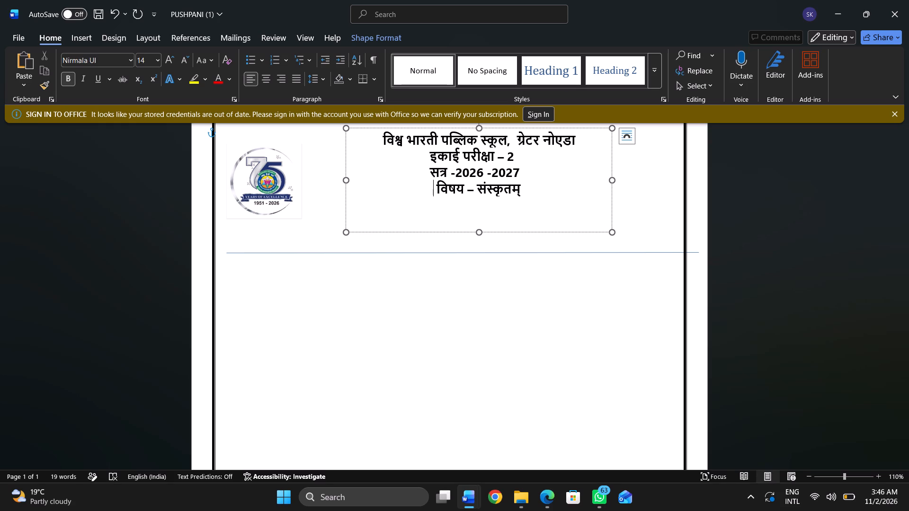
# Shorten the header text box from its bottom edge, leaving room for one more line below the subject line.
pyautogui.moveTo(477, 236); pyautogui.dragTo(477, 223)
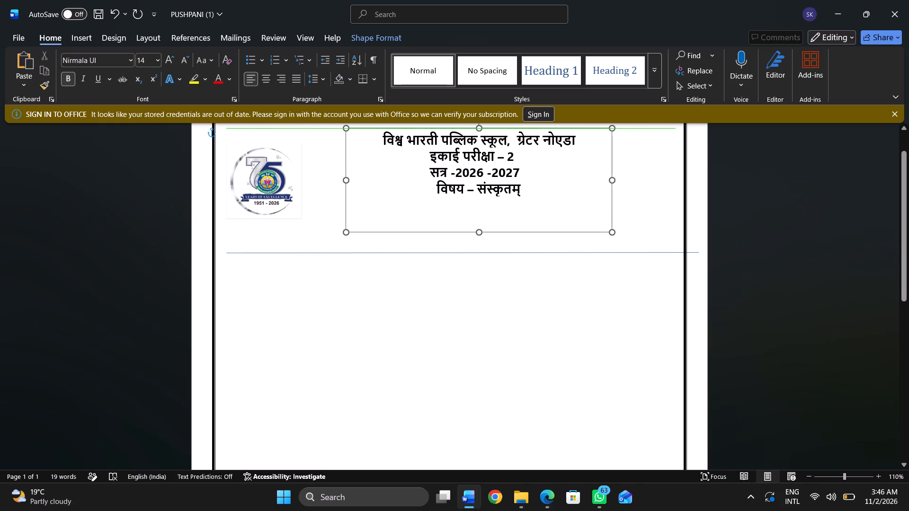
pyautogui.moveTo(477, 223); pyautogui.dragTo(476, 211)
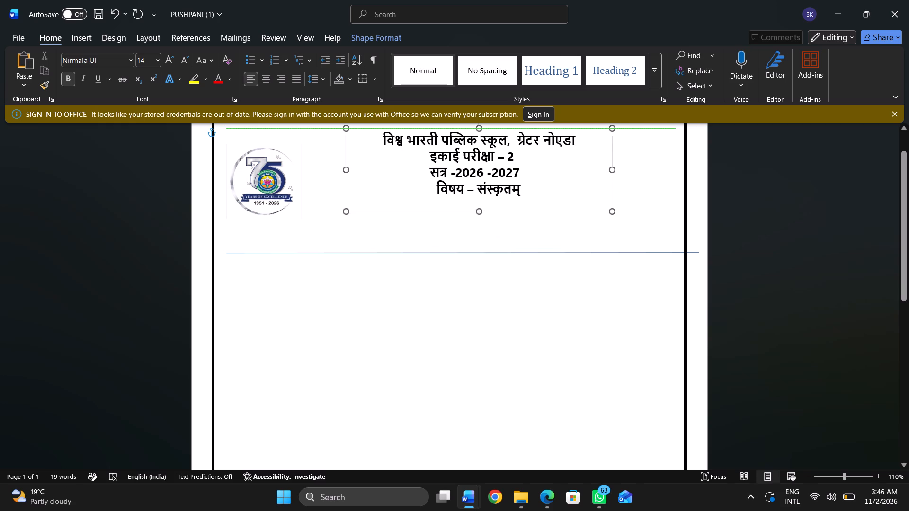
pyautogui.moveTo(476, 211); pyautogui.dragTo(475, 211)
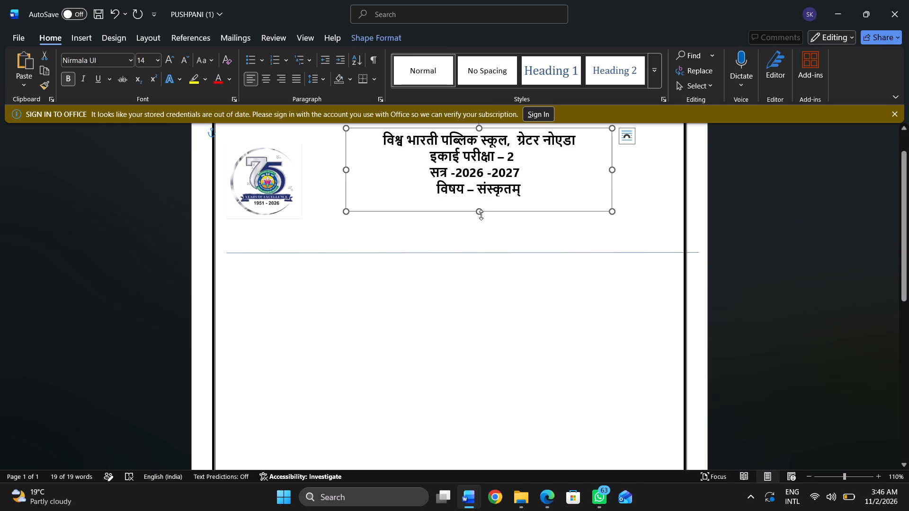
pyautogui.moveTo(481, 213); pyautogui.dragTo(481, 220)
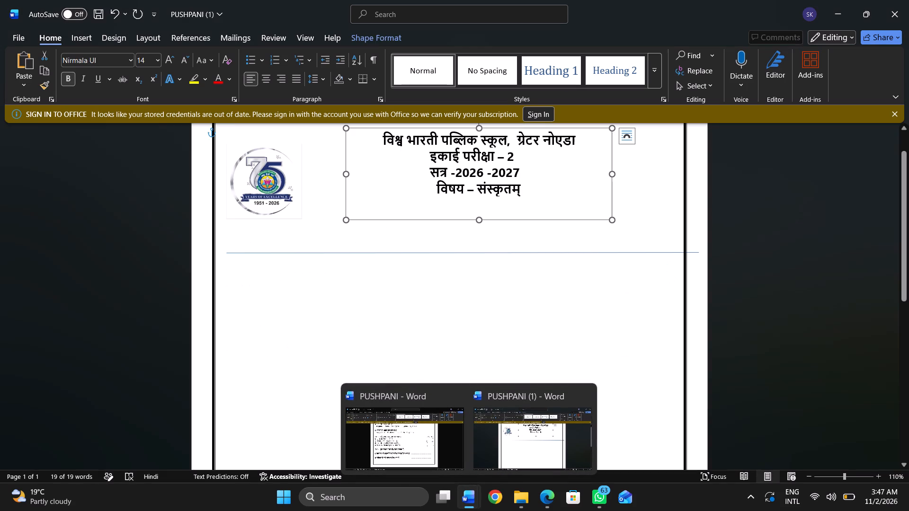
# Switch to the PUSHPANI worksheet document and copy "कक्षा – IV" from its header.
pyautogui.click(472, 493)
pyautogui.click(425, 450)
pyautogui.scroll(2, 466, 274)
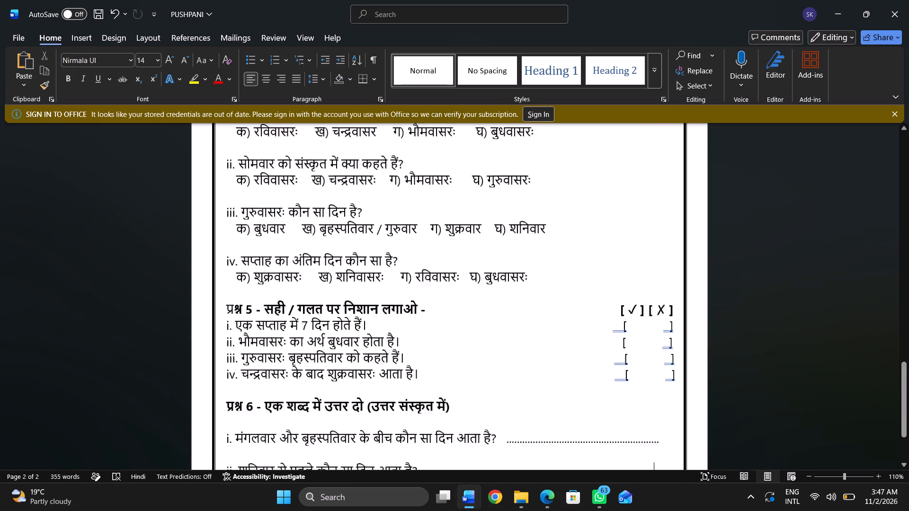
pyautogui.scroll(11, 466, 274)
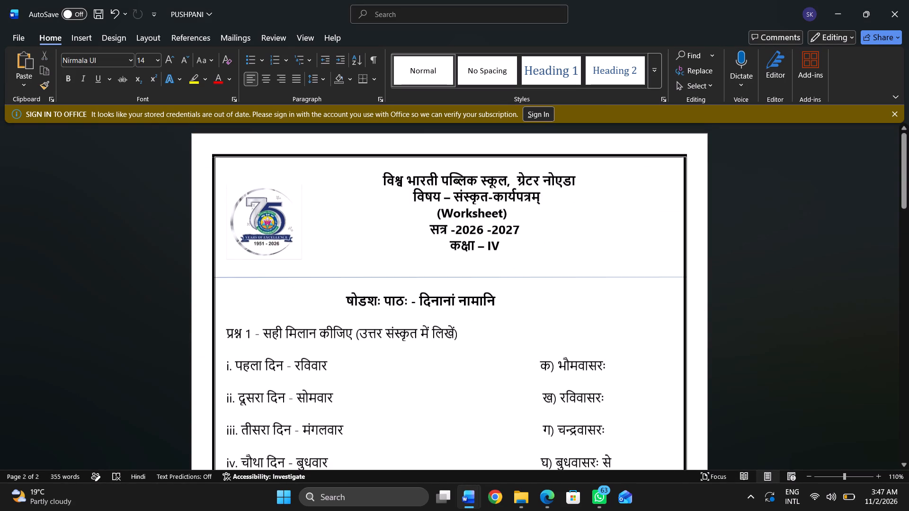
pyautogui.moveTo(505, 242); pyautogui.dragTo(463, 245)
pyautogui.hotkey('ctrl', 'c')
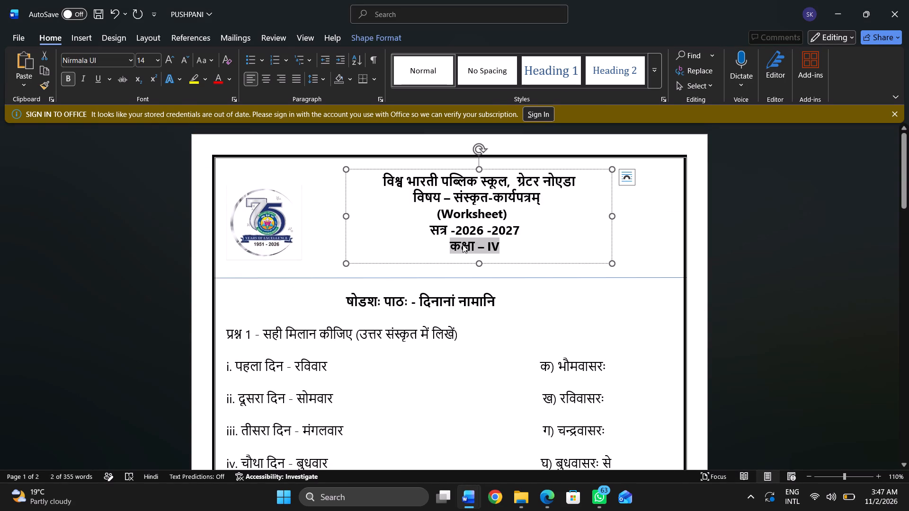
# Back in PUSHPANI (1), paste "कक्षा – IV" below the subject line, indented with spaces to roughly centre it.
pyautogui.click(471, 492)
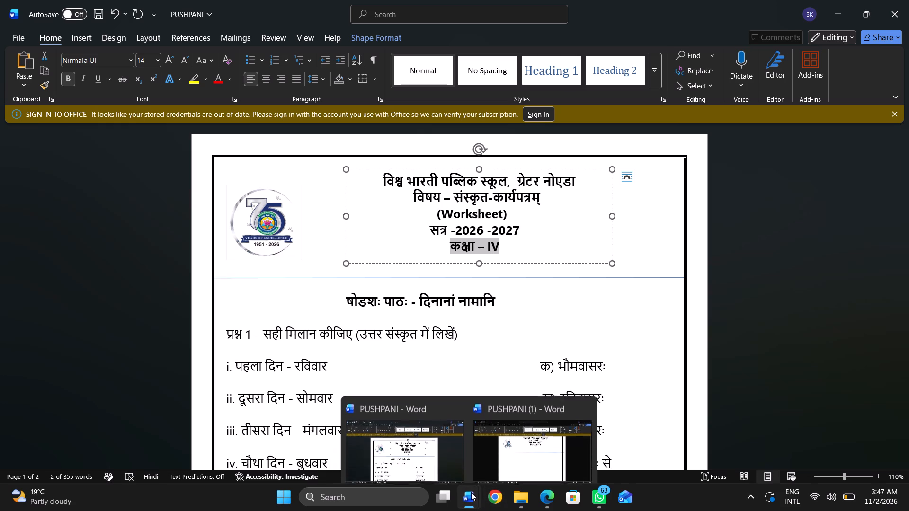
pyautogui.click(518, 461)
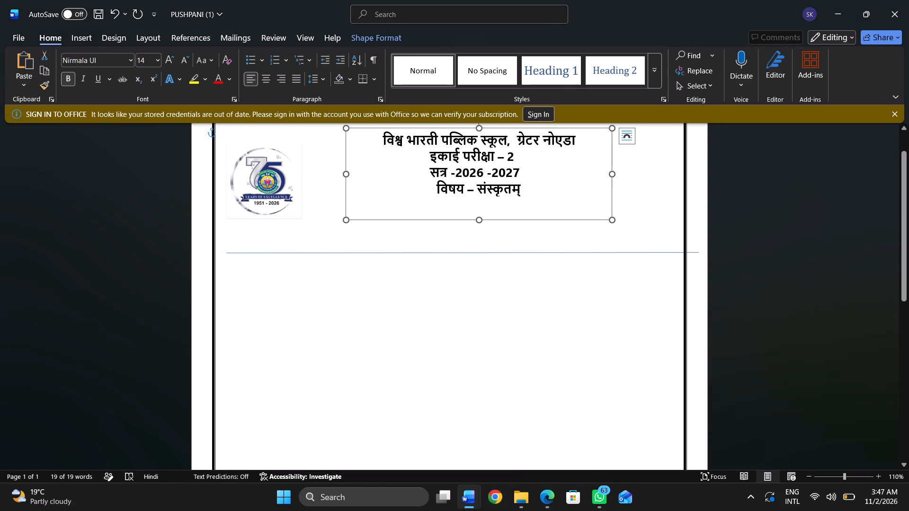
pyautogui.click(446, 204)
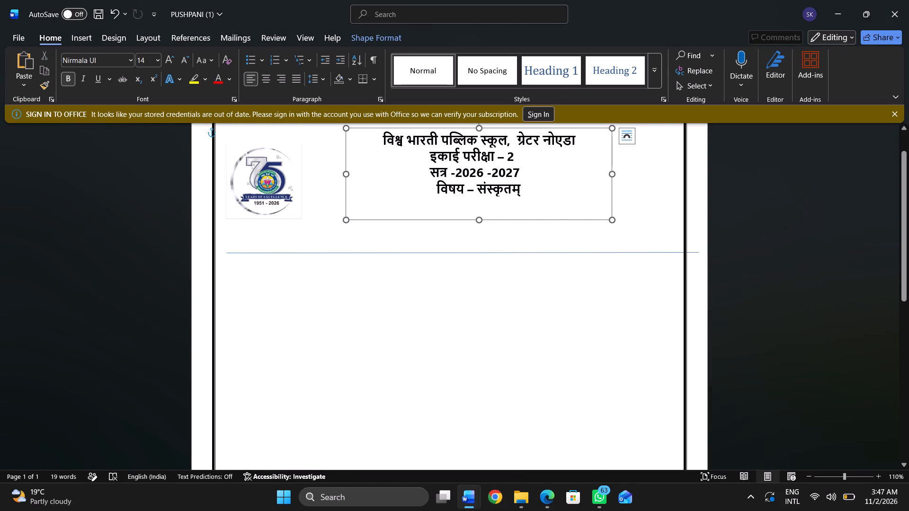
pyautogui.press('space')
pyautogui.press('space')
pyautogui.press('space')
pyautogui.press('space')
pyautogui.press('space')
pyautogui.press('space')
pyautogui.press('space')
pyautogui.press('space')
pyautogui.press('space')
pyautogui.press('space')
pyautogui.press('space')
pyautogui.press('space')
pyautogui.press('space')
pyautogui.press('space')
pyautogui.press('space')
pyautogui.press('space')
pyautogui.press('space')
pyautogui.press('space')
pyautogui.press('space')
pyautogui.press('space')
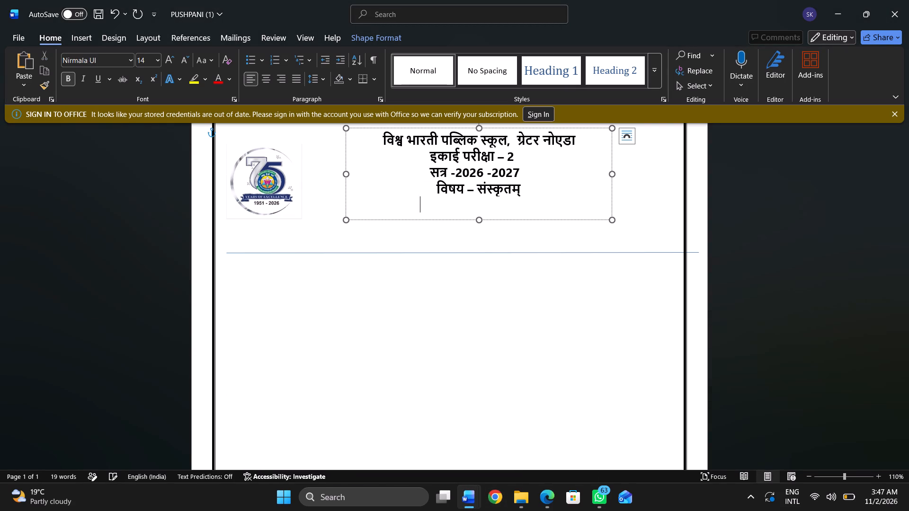
pyautogui.press('space')
pyautogui.press('space')
pyautogui.press('space')
pyautogui.press('space')
pyautogui.press('space')
pyautogui.press('space')
pyautogui.press('space')
pyautogui.hotkey('ctrl', 'v')
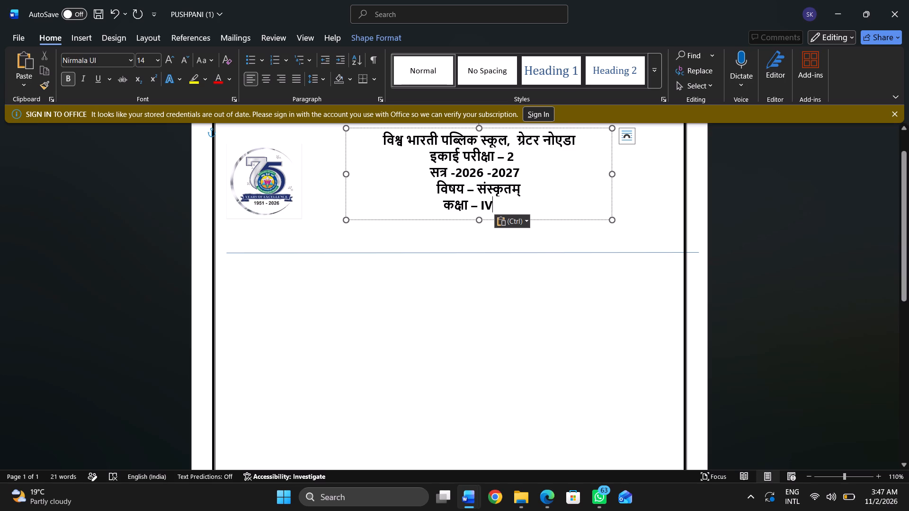
# Fine-tune the leading spaces before "कक्षा – IV" to align it with the subject line above.
pyautogui.click(438, 206)
pyautogui.press('space')
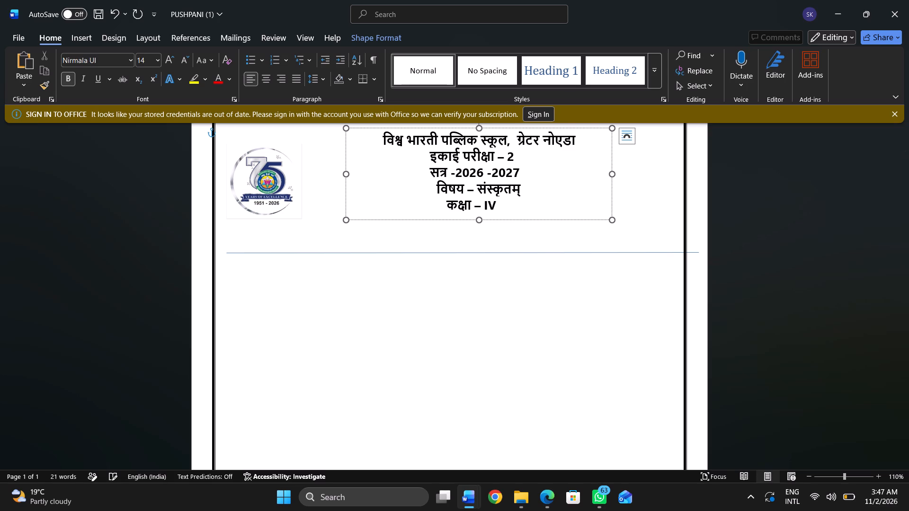
pyautogui.press('BackSpace')
pyautogui.press('BackSpace')
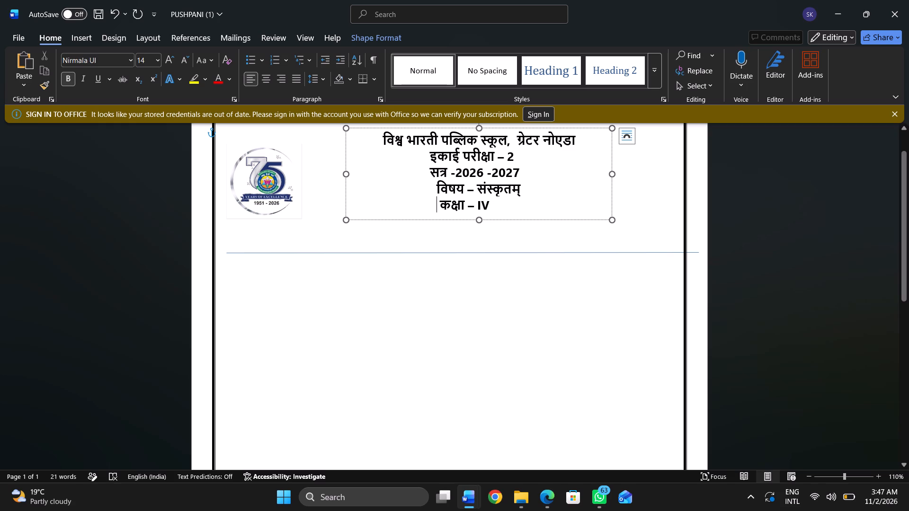
pyautogui.click(427, 163)
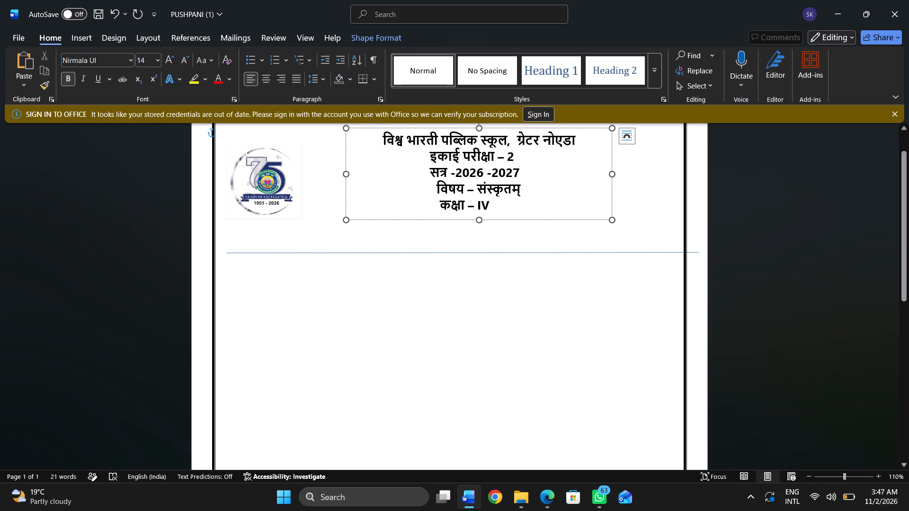
pyautogui.click(432, 202)
pyautogui.press('space')
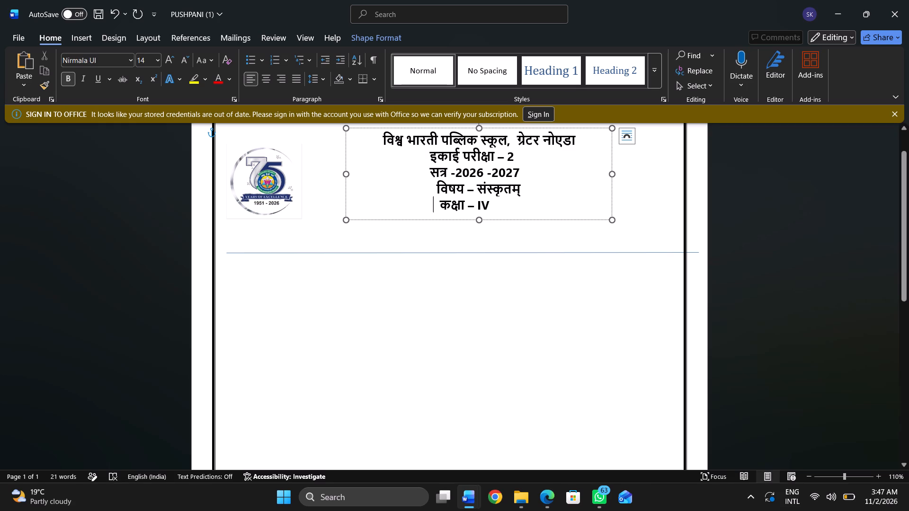
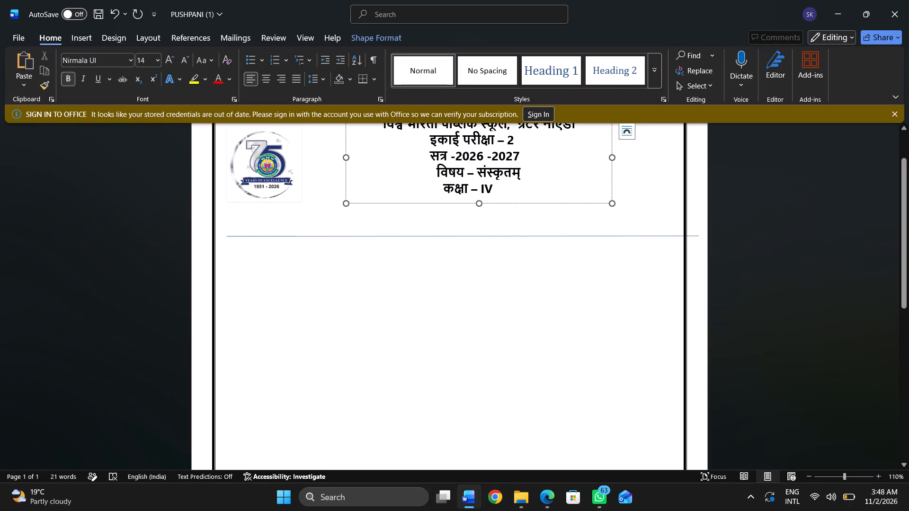
# Move the horizontal divider line up to just below the logo and class line, spanning between the page's side borders.
pyautogui.moveTo(299, 237); pyautogui.dragTo(292, 228)
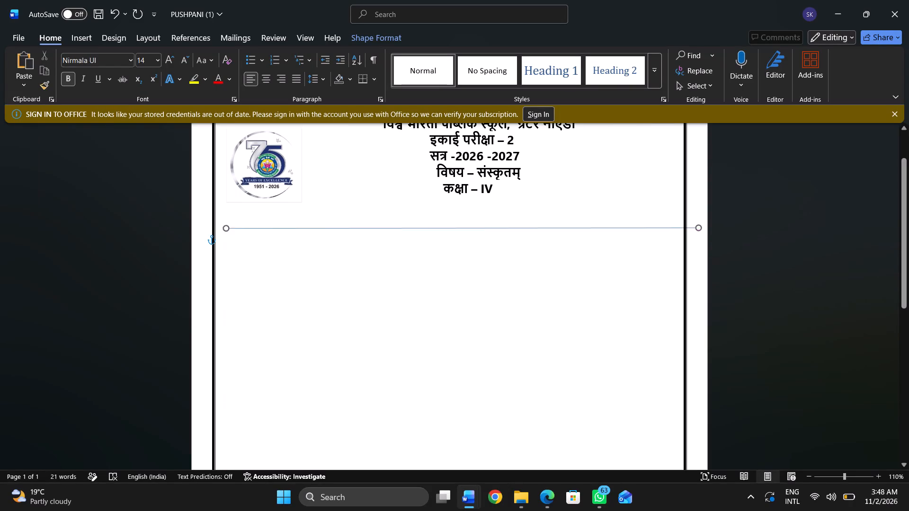
pyautogui.moveTo(292, 228); pyautogui.dragTo(291, 206)
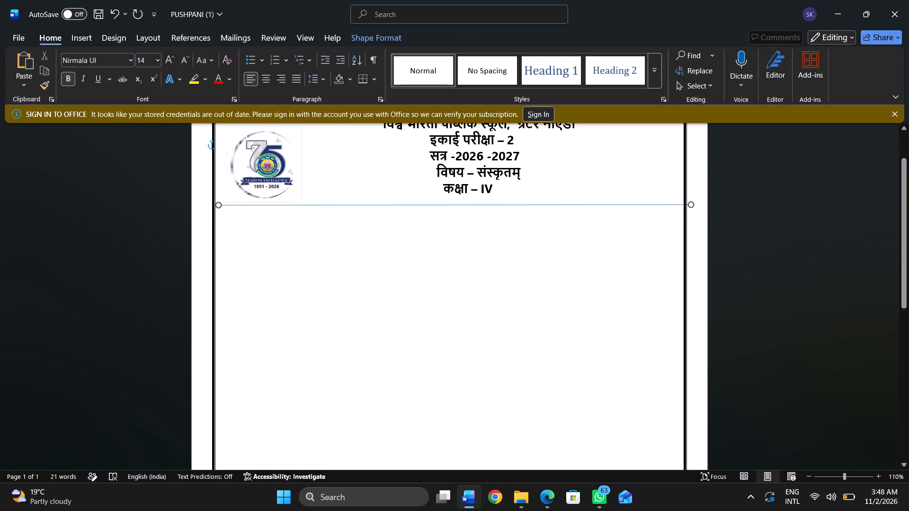
pyautogui.moveTo(291, 206); pyautogui.dragTo(284, 213)
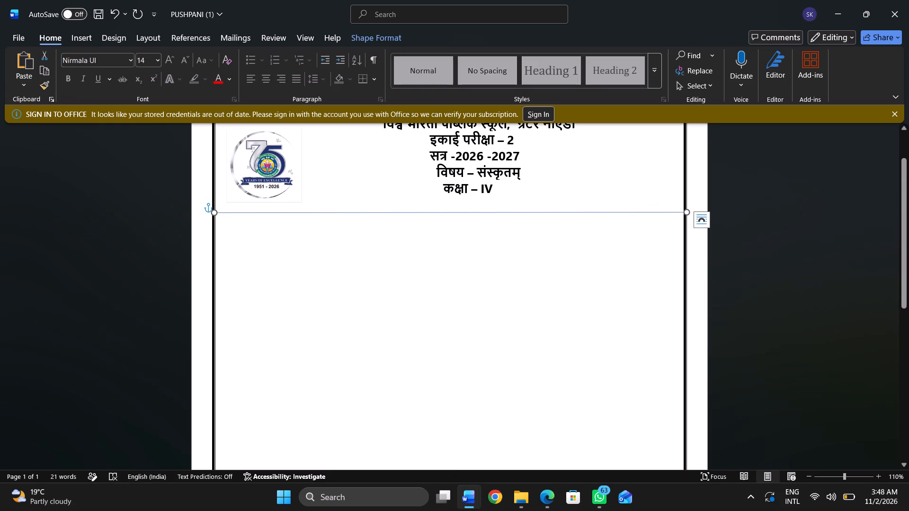
pyautogui.click(613, 185)
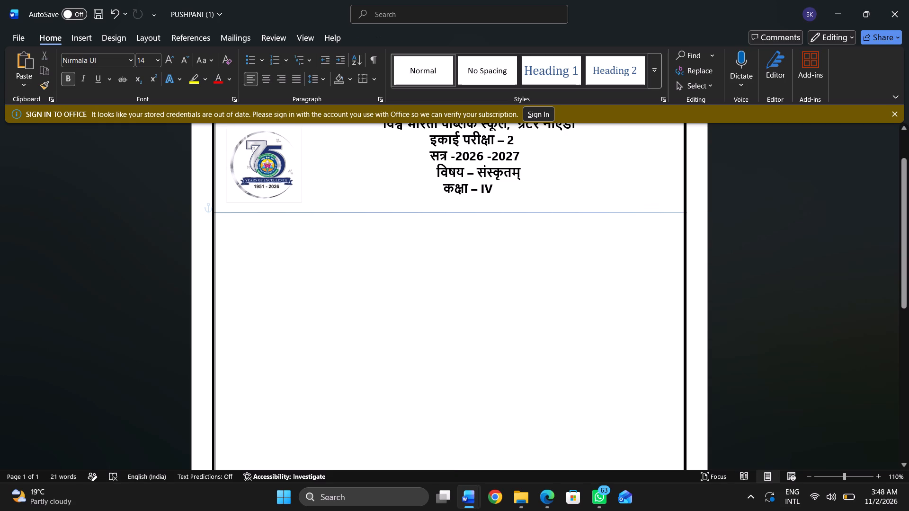
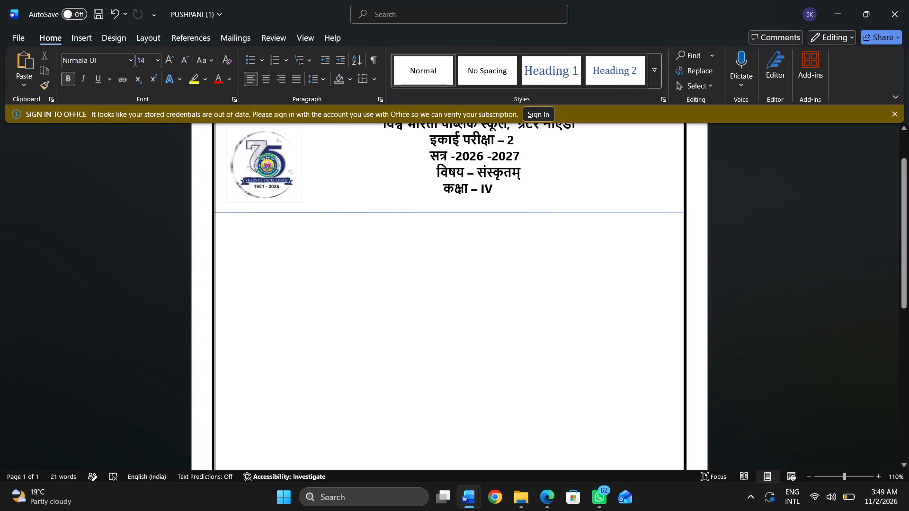
# Move the horizontal divider line slightly down the page, leaving a wider blank gap beneath the logo and class line.
pyautogui.moveTo(499, 212); pyautogui.dragTo(499, 217)
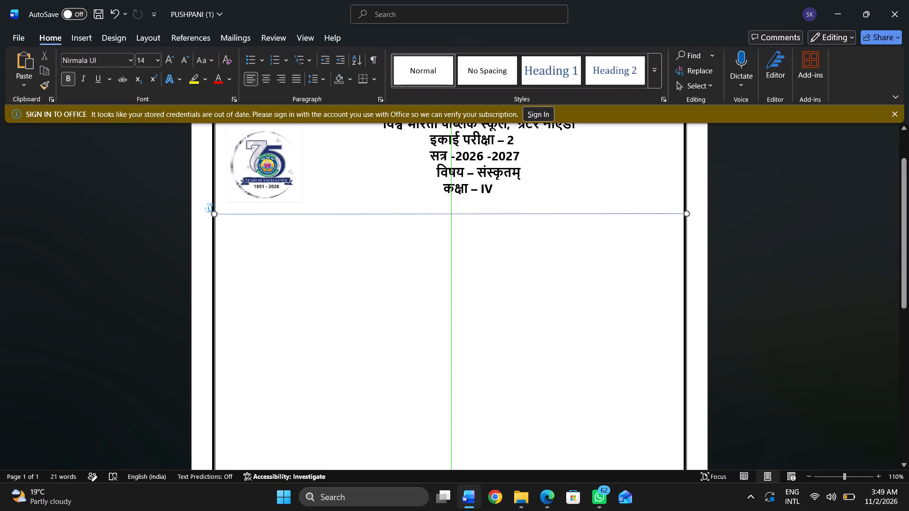
pyautogui.moveTo(499, 217); pyautogui.dragTo(506, 236)
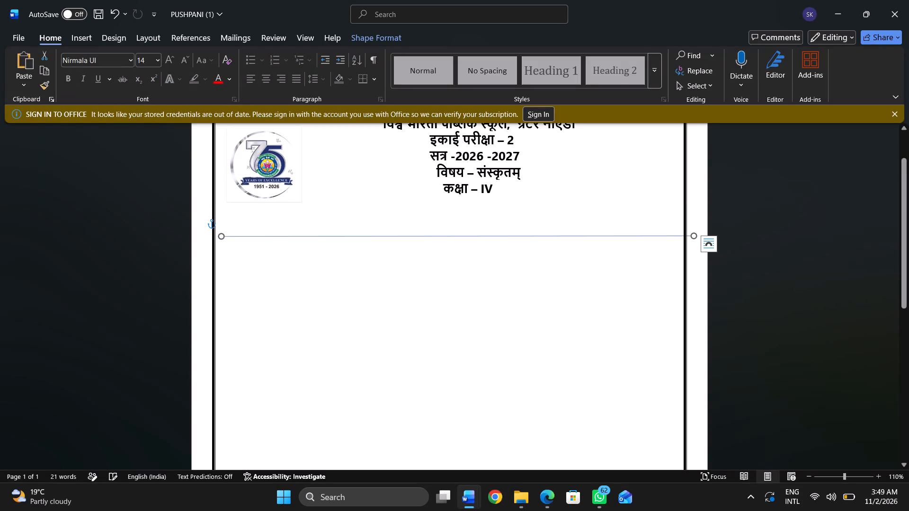
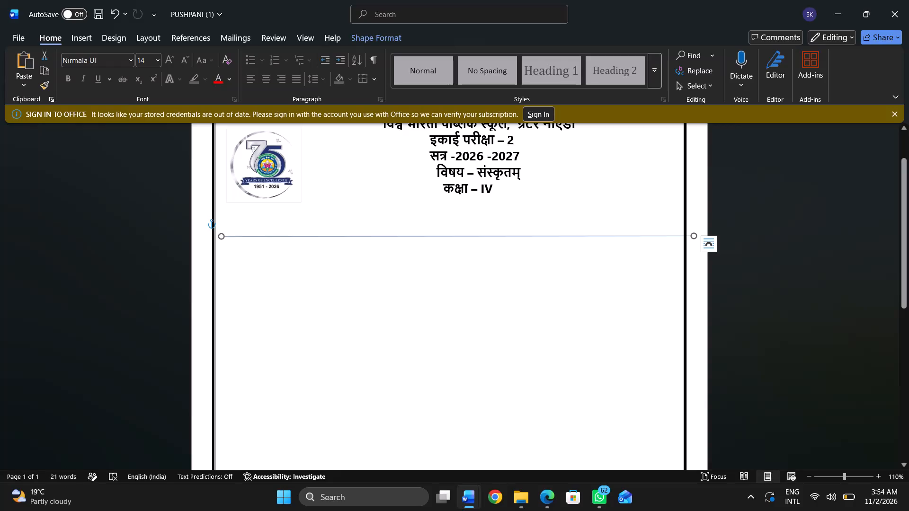
# Paste the copied date, full marks and time lines below the logo, starting the दिनाङ्कः entry on its own line.
pyautogui.click(242, 214)
pyautogui.hotkey('ctrl', 'v')
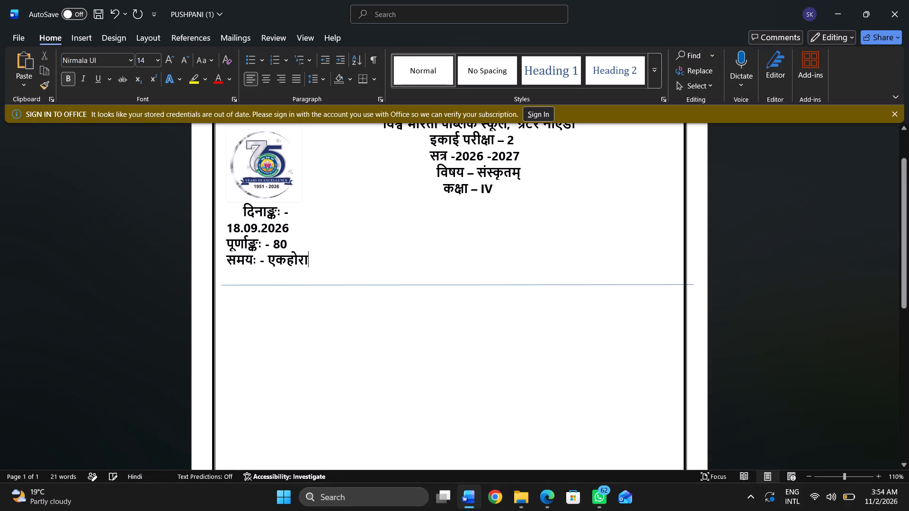
pyautogui.click(307, 205)
pyautogui.click(242, 209)
pyautogui.press('Return')
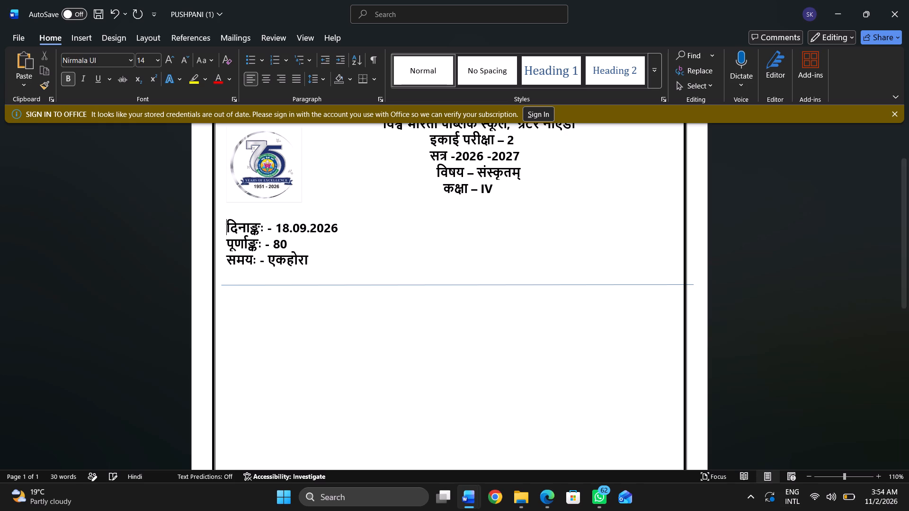
# Set the exam date in the दिनाङ्कः line to 07.11.2026.
pyautogui.click(308, 226)
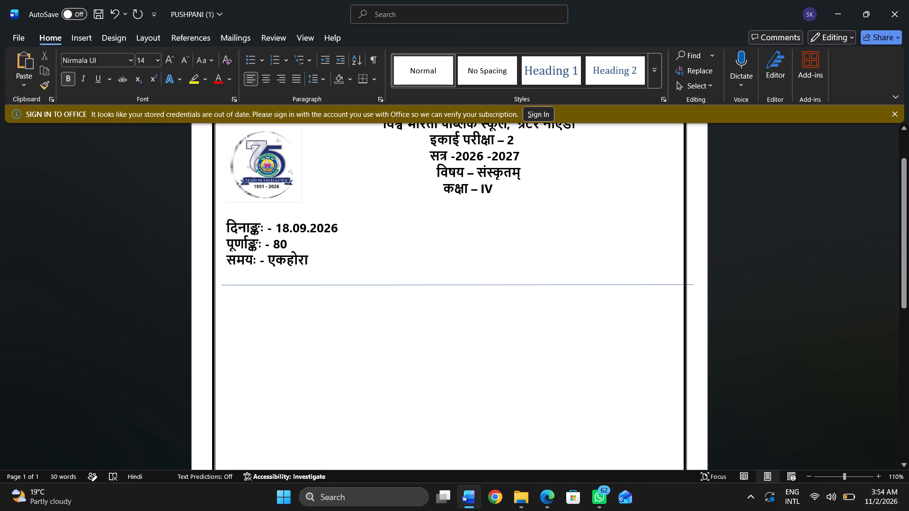
pyautogui.press('BackSpace')
pyautogui.press('BackSpace')
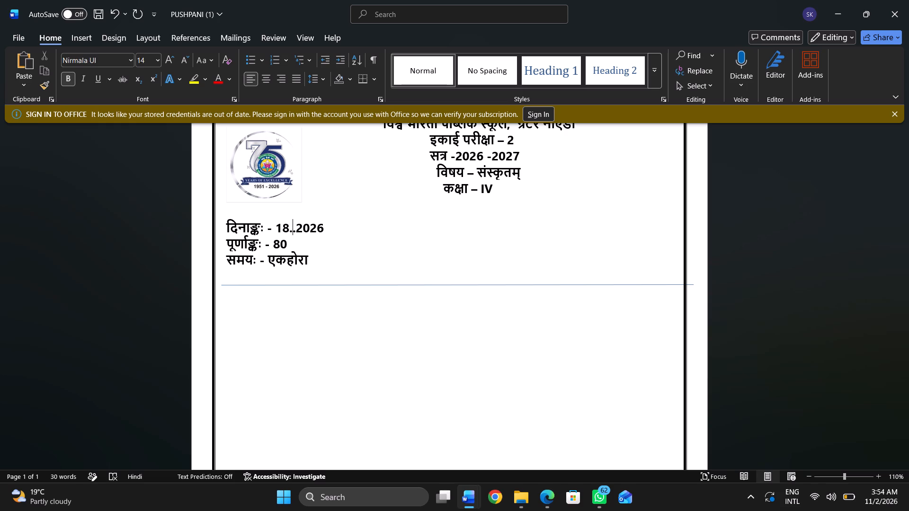
pyautogui.write('07')
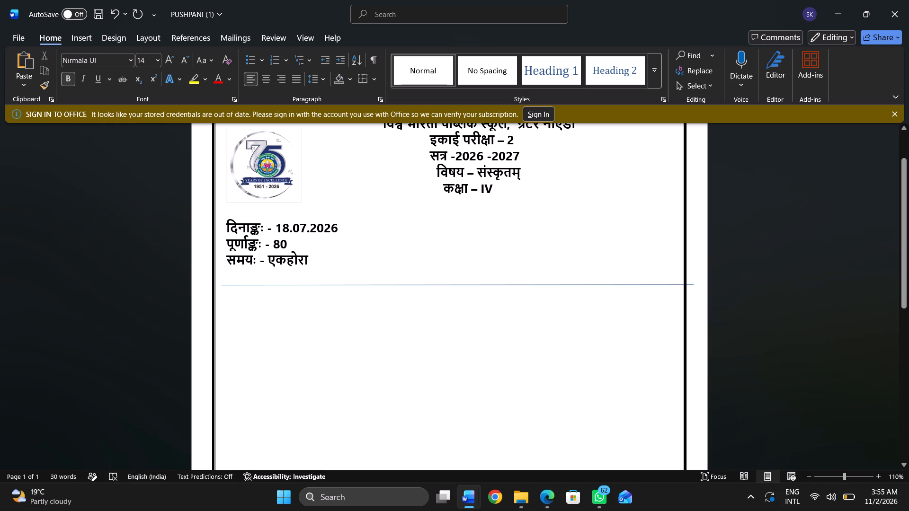
pyautogui.press('BackSpace')
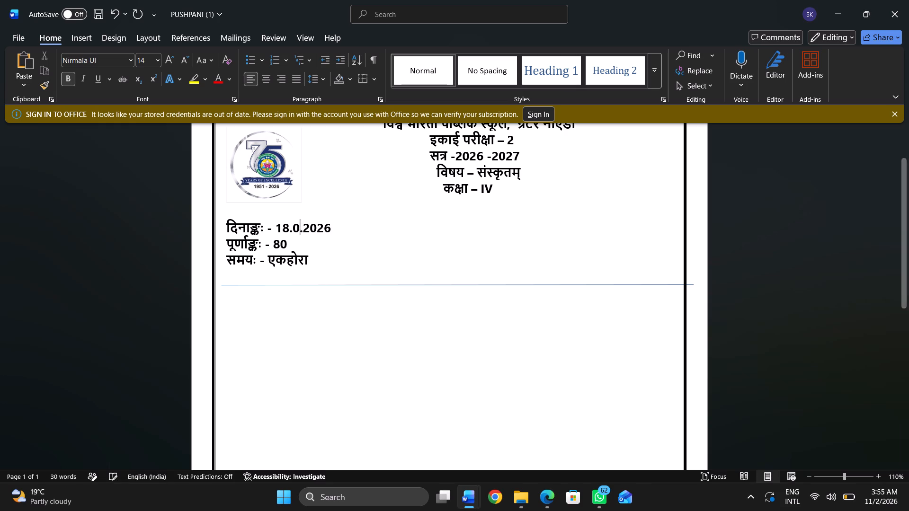
pyautogui.press('BackSpace')
pyautogui.write('11')
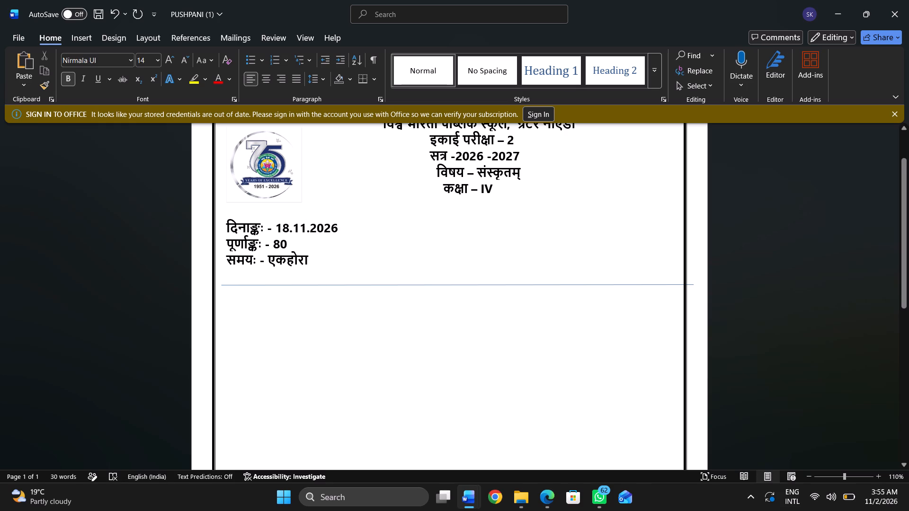
pyautogui.click(289, 226)
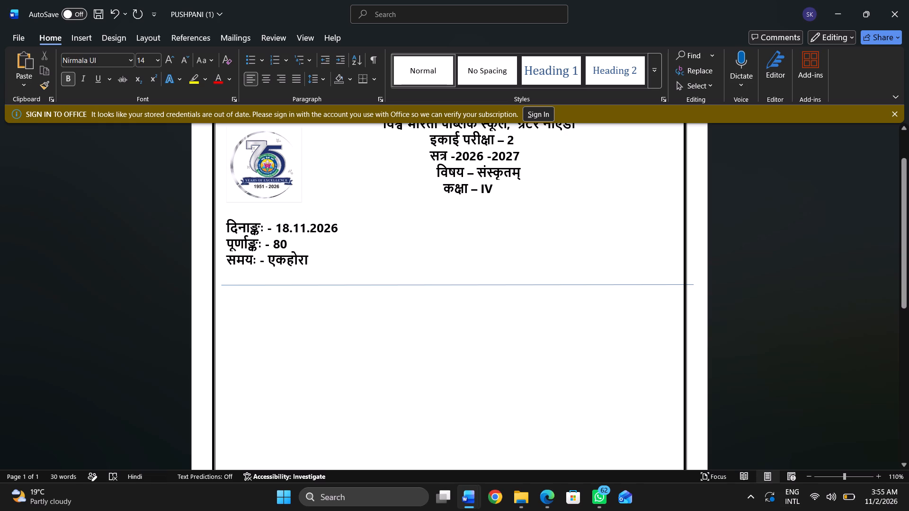
pyautogui.press('BackSpace')
pyautogui.press('BackSpace')
pyautogui.write('07')
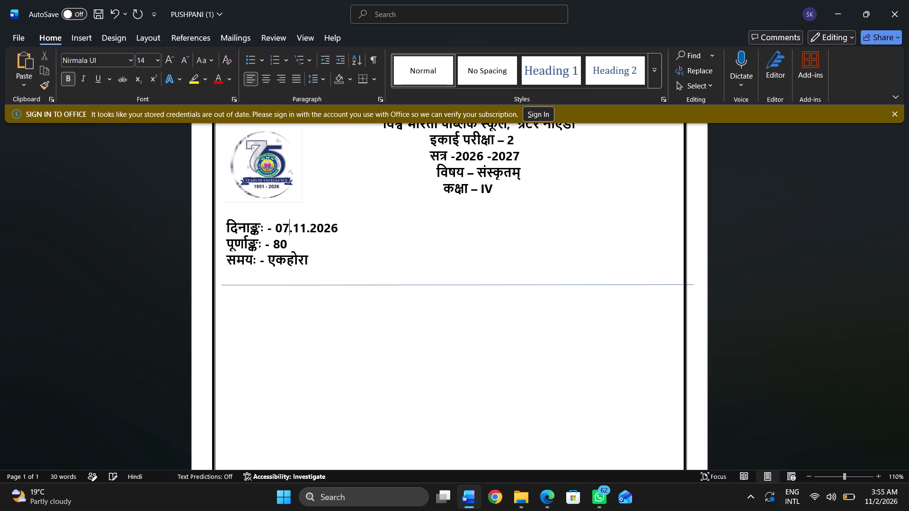
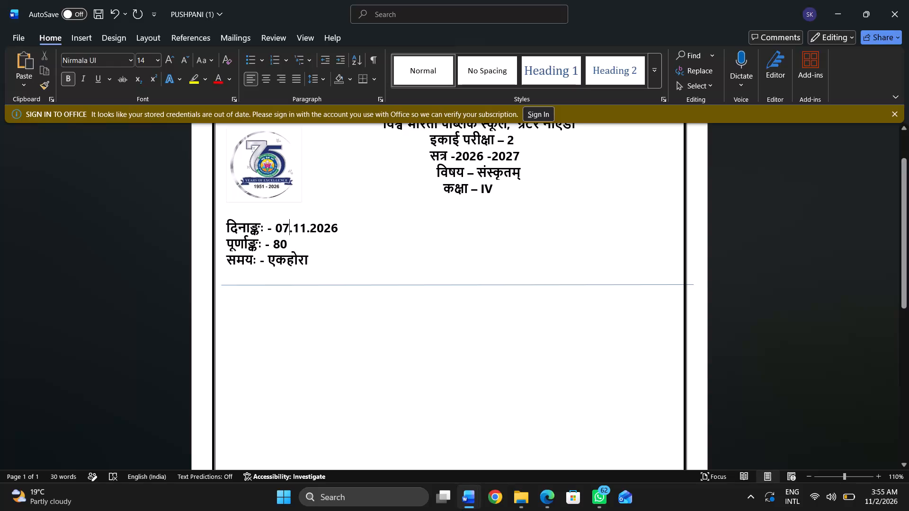
# Change the month in the दिनाङ्कः line so the exam date reads 07.12.2026.
pyautogui.click(306, 228)
pyautogui.press('BackSpace')
pyautogui.press('2')
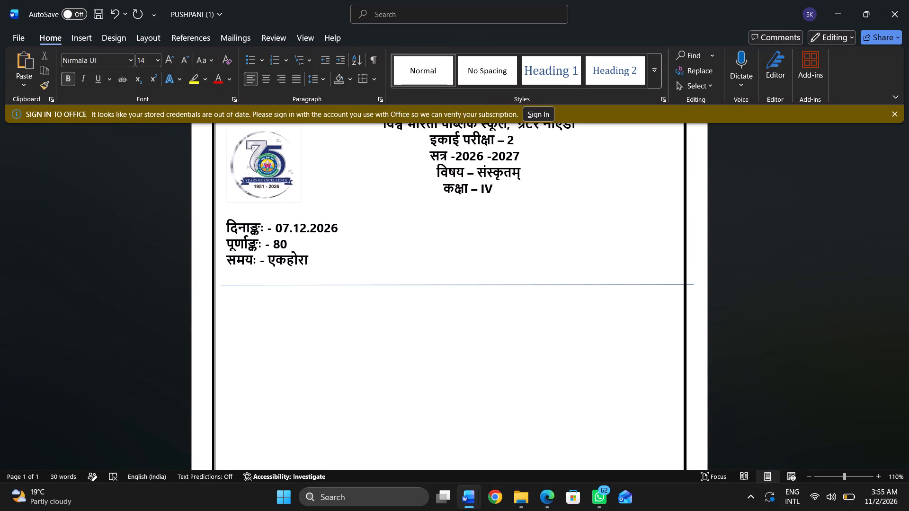
# Copy the पूर्णाङ्कः - 80 line and pad the end of the दिनाङ्कः line with spaces towards the page's right margin.
pyautogui.click(223, 243)
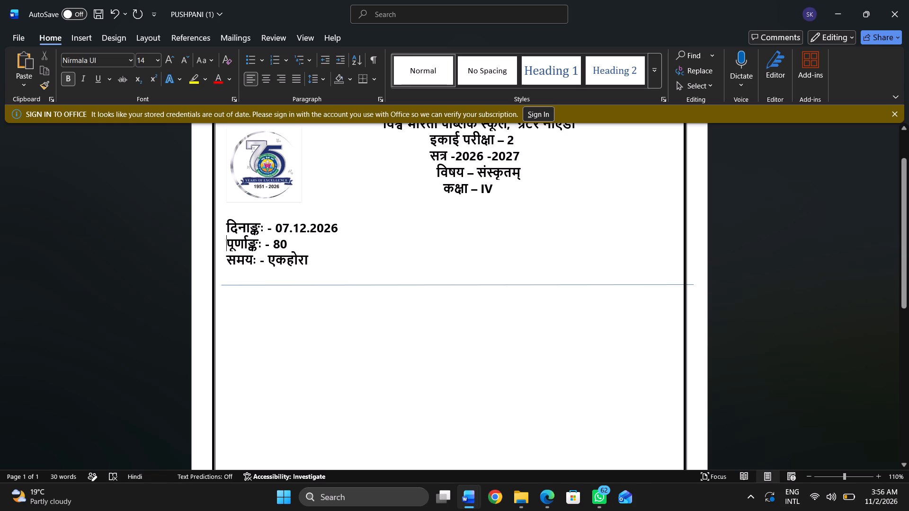
pyautogui.moveTo(223, 243); pyautogui.dragTo(293, 251)
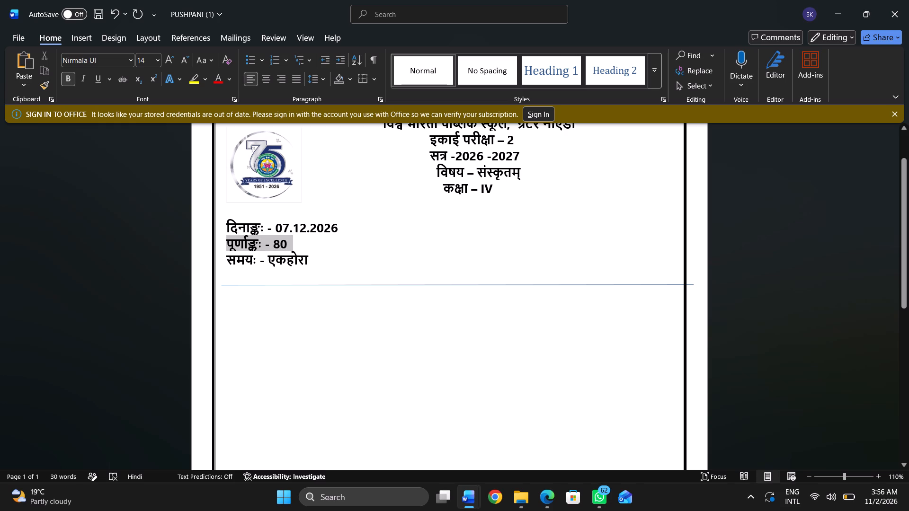
pyautogui.moveTo(293, 251); pyautogui.dragTo(295, 251)
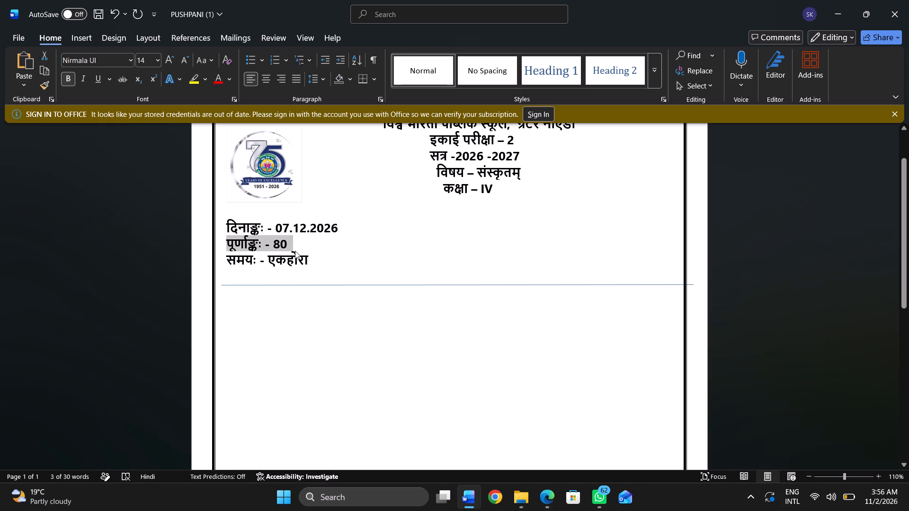
pyautogui.hotkey('ctrl', 'c')
pyautogui.click(361, 232)
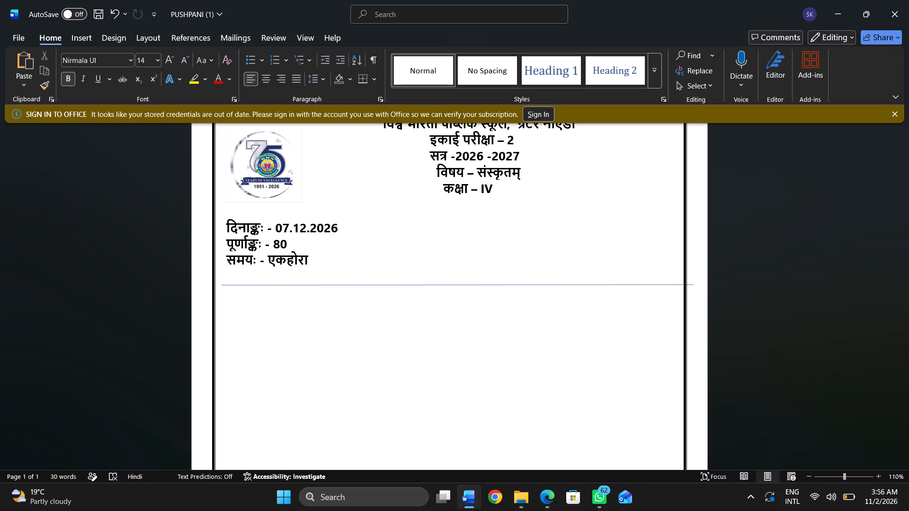
pyautogui.press('space')
pyautogui.press('space')
pyautogui.press('space')
pyautogui.press('space')
pyautogui.press('space')
pyautogui.press('space')
pyautogui.press('space')
pyautogui.press('space')
pyautogui.press('space')
pyautogui.press('space')
pyautogui.press('space')
pyautogui.press('space')
pyautogui.press('space')
pyautogui.press('space')
pyautogui.press('space')
pyautogui.press('space')
pyautogui.press('space')
pyautogui.press('space')
pyautogui.press('space')
pyautogui.press('space')
# Delete the पूर्णाङ्कः - 80 line between the date and time lines, including its line break.
pyautogui.click(288, 240)
pyautogui.press('BackSpace')
pyautogui.press('BackSpace')
pyautogui.press('BackSpace')
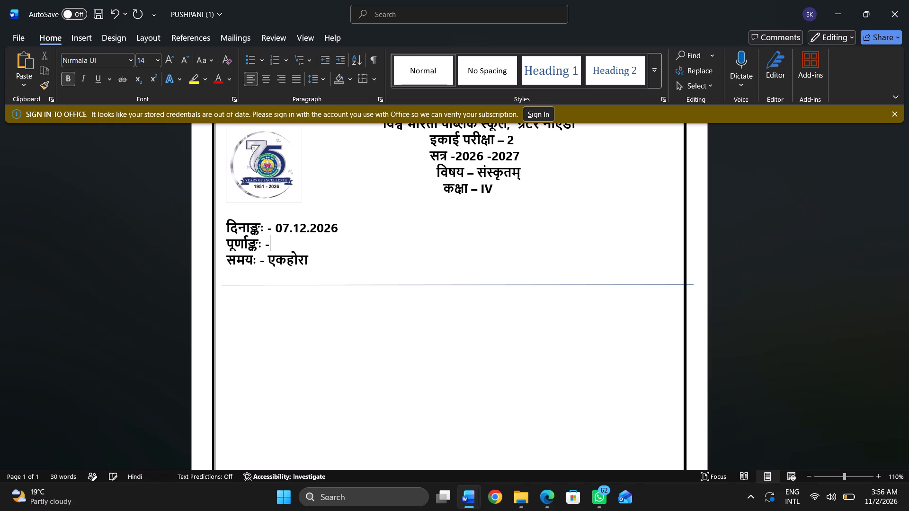
pyautogui.press('BackSpace')
pyautogui.press('BackSpace')
pyautogui.press('BackSpace')
pyautogui.press('BackSpace')
pyautogui.press('BackSpace')
pyautogui.press('BackSpace')
pyautogui.press('BackSpace')
pyautogui.press('BackSpace')
pyautogui.press('BackSpace')
pyautogui.press('BackSpace')
pyautogui.press('BackSpace')
pyautogui.press('BackSpace')
pyautogui.press('BackSpace')
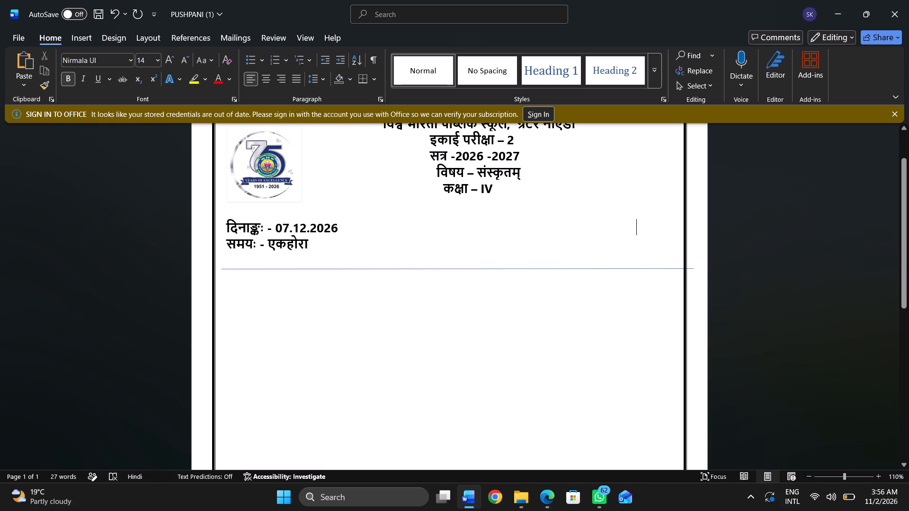
# Paste the copied पूर्णाङ्कः - 80 entry near the right margin of the समयः line, spacing it to fit on that single line.
pyautogui.click(316, 242)
pyautogui.press('space')
pyautogui.press('space')
pyautogui.press('space')
pyautogui.press('space')
pyautogui.press('space')
pyautogui.press('space')
pyautogui.press('space')
pyautogui.press('space')
pyautogui.press('space')
pyautogui.press('space')
pyautogui.press('space')
pyautogui.press('space')
pyautogui.press('space')
pyautogui.press('space')
pyautogui.press('space')
pyautogui.press('space')
pyautogui.press('space')
pyautogui.press('space')
pyautogui.press('space')
pyautogui.press('space')
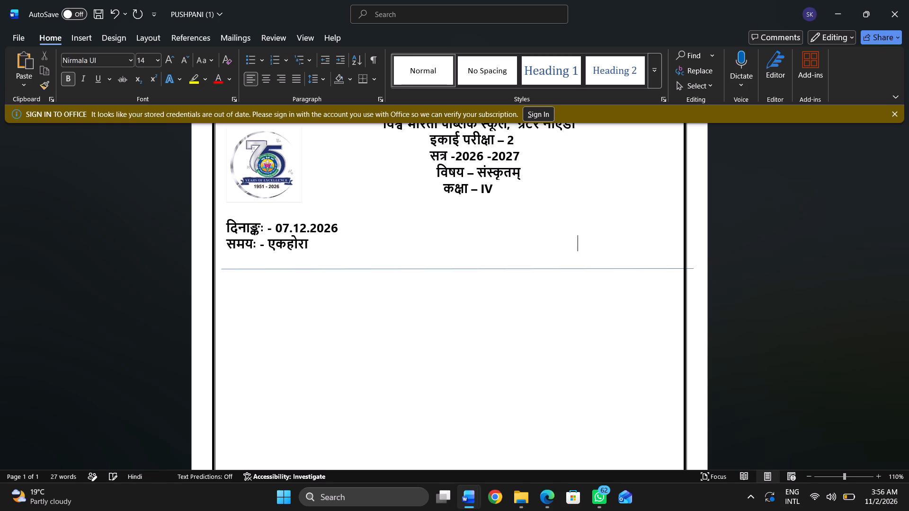
pyautogui.press('space')
pyautogui.hotkey('ctrl', 'v')
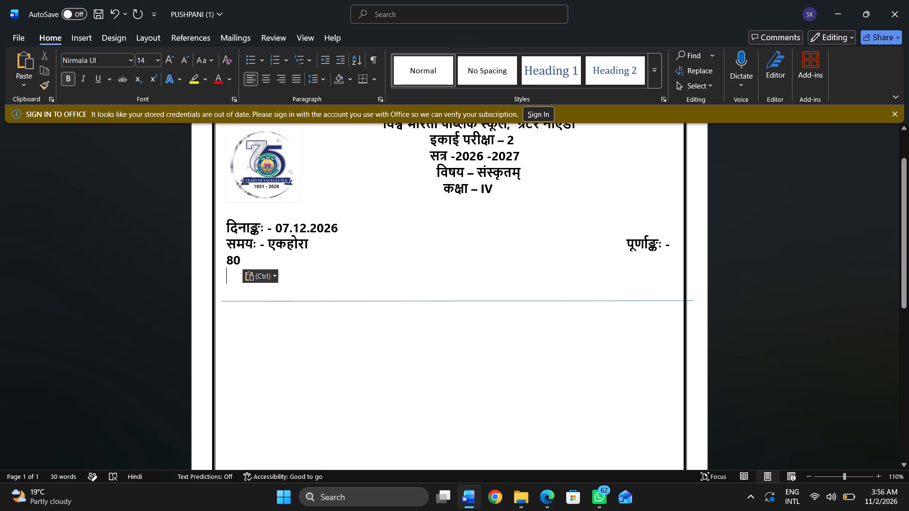
pyautogui.click(614, 245)
pyautogui.press('BackSpace')
pyautogui.press('BackSpace')
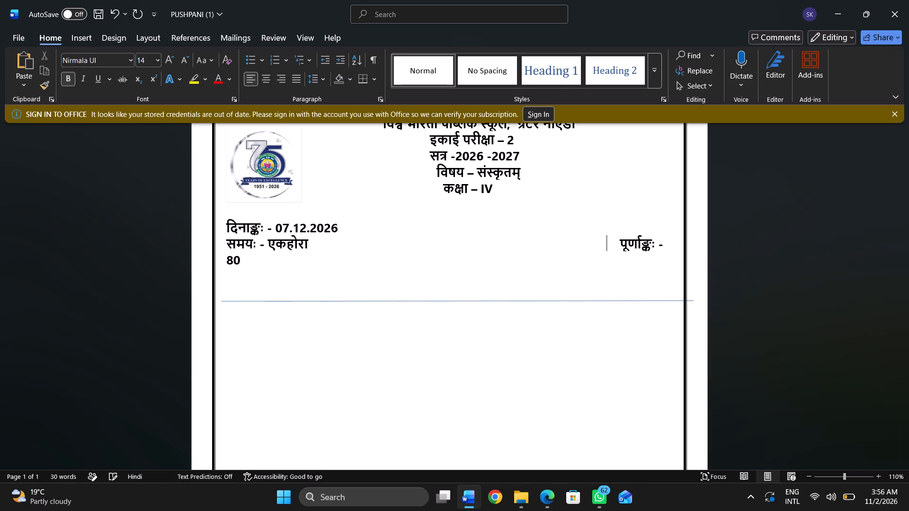
pyautogui.press('BackSpace')
pyautogui.press('BackSpace')
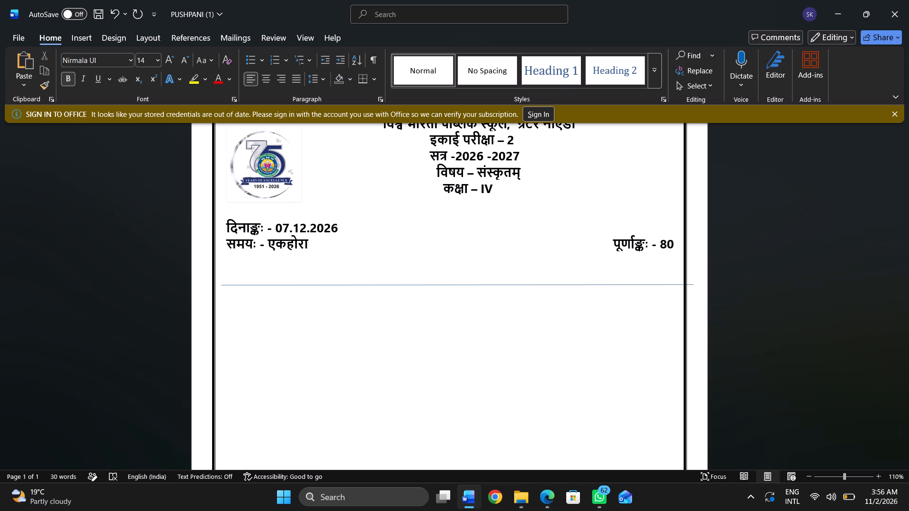
# Set the full marks in the पूर्णाङ्कः entry to 30.
pyautogui.click(669, 239)
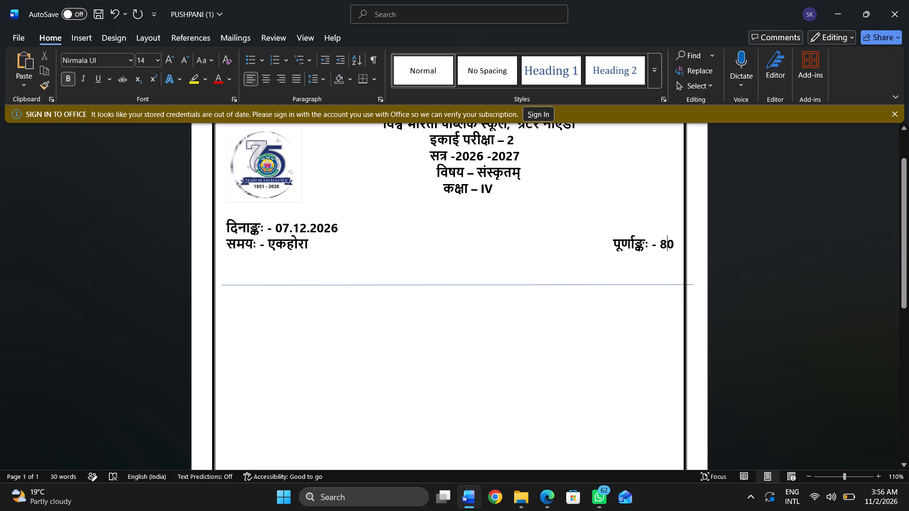
pyautogui.press('BackSpace')
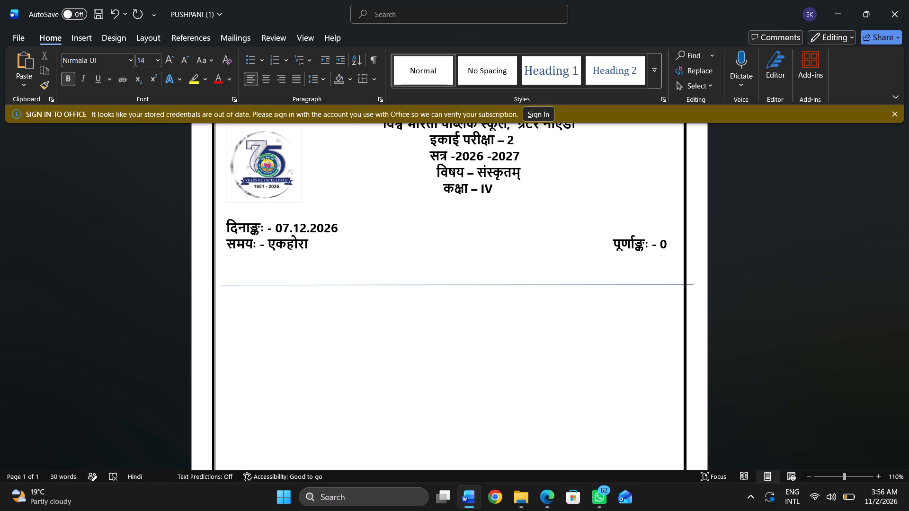
pyautogui.press('3')
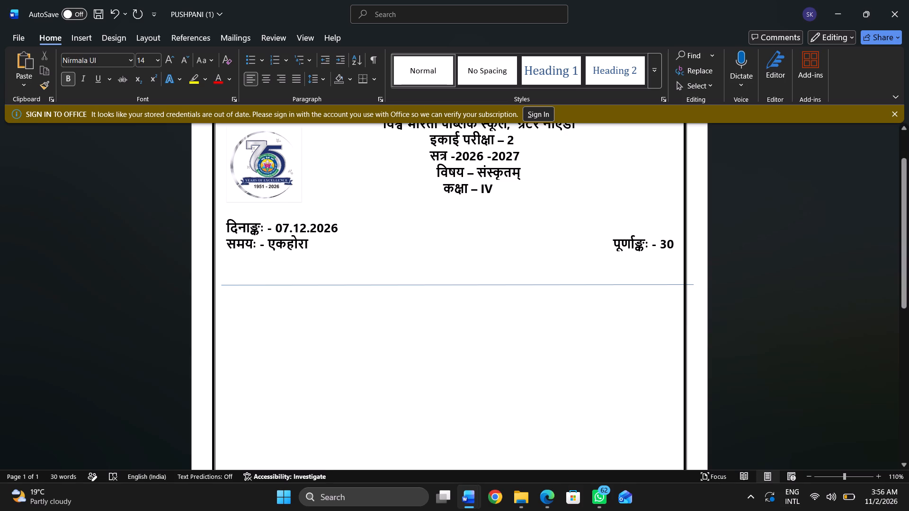
# Move the divider line up to just below the समयः line and adjust its ends so it runs level between the page borders.
pyautogui.moveTo(659, 284); pyautogui.dragTo(647, 275)
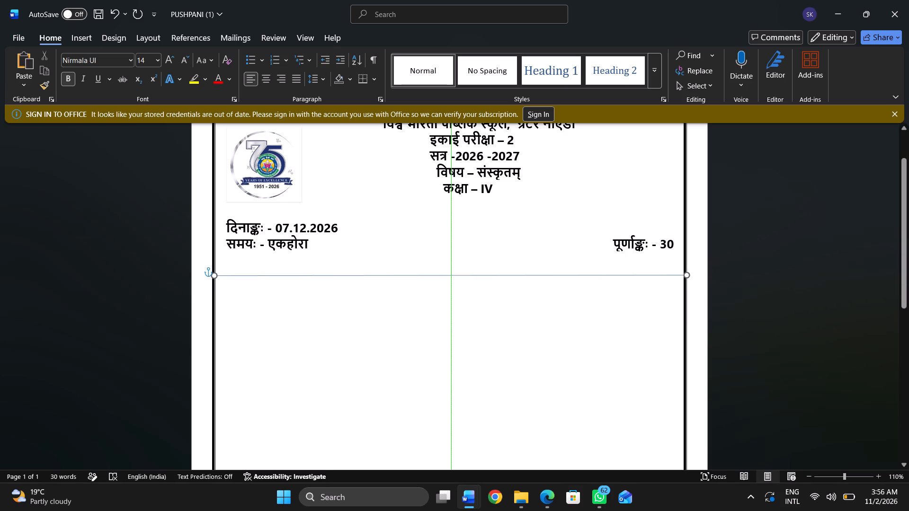
pyautogui.moveTo(647, 275); pyautogui.dragTo(648, 266)
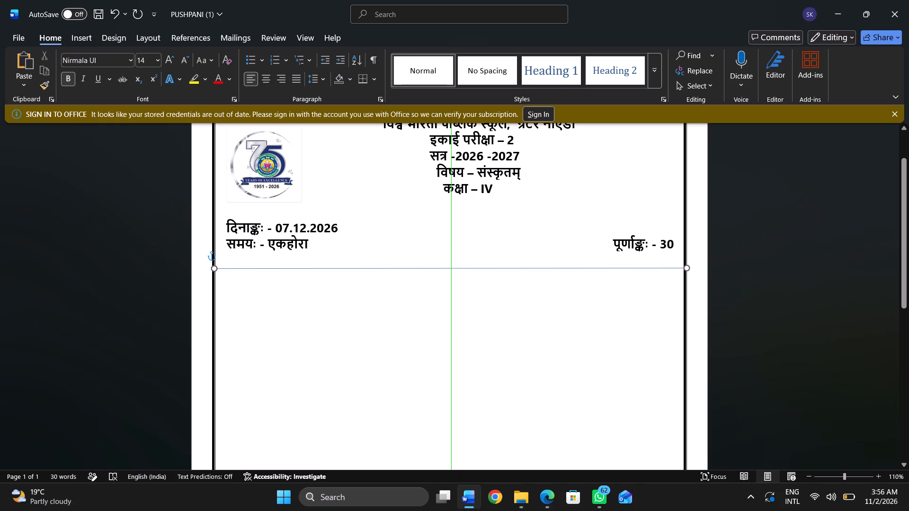
pyautogui.moveTo(648, 266); pyautogui.dragTo(648, 260)
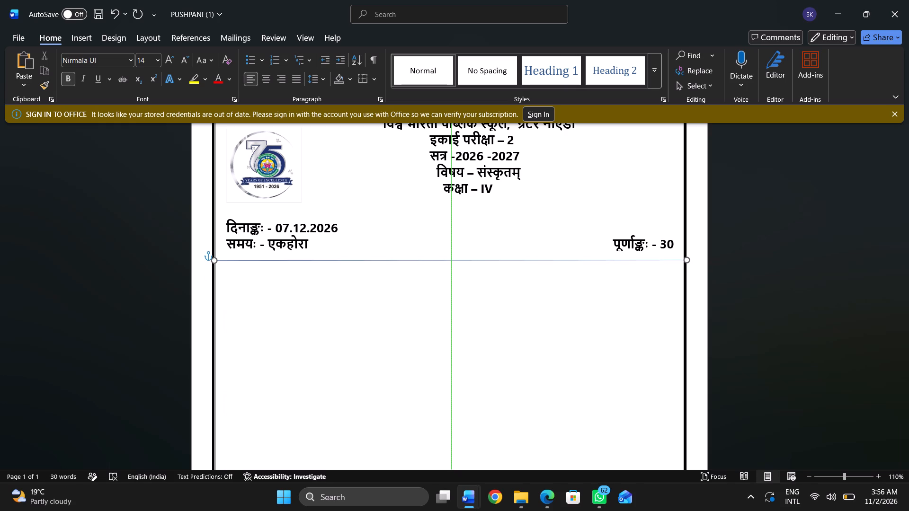
pyautogui.click(690, 260)
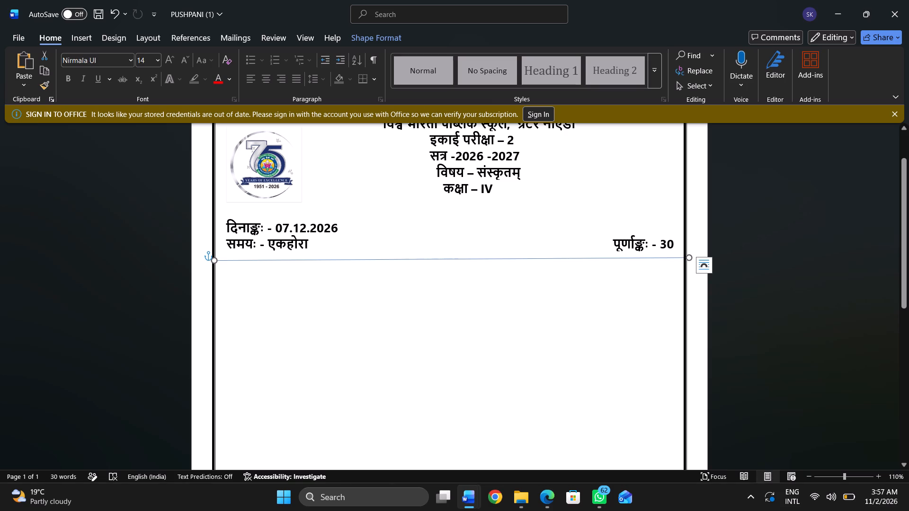
pyautogui.moveTo(213, 261); pyautogui.dragTo(210, 266)
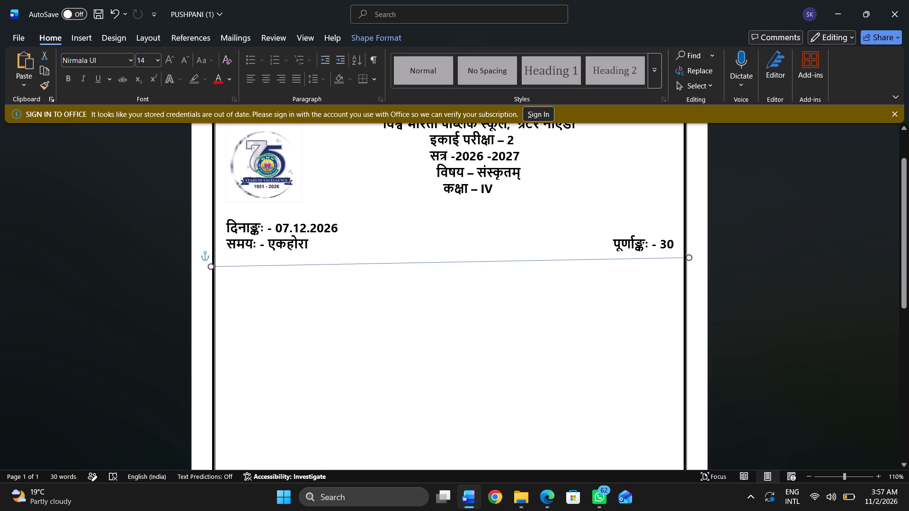
pyautogui.moveTo(210, 266); pyautogui.dragTo(207, 260)
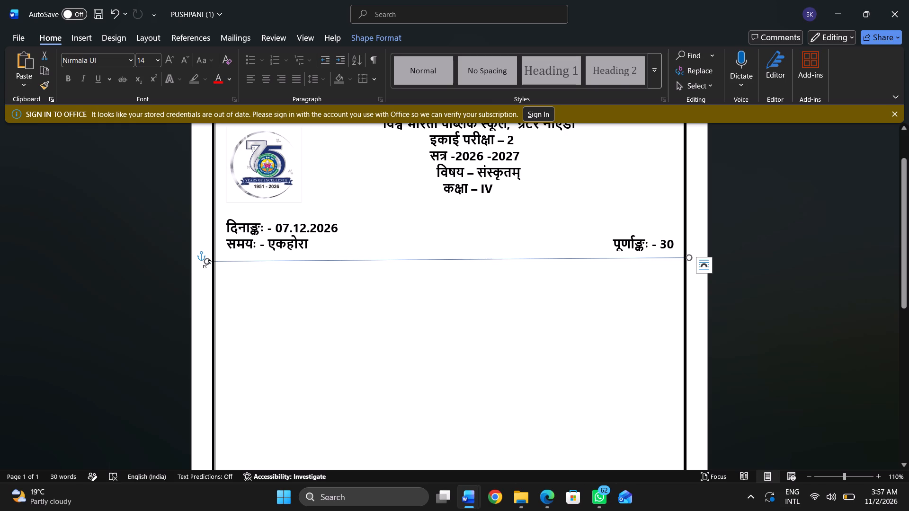
pyautogui.moveTo(206, 263); pyautogui.dragTo(208, 258)
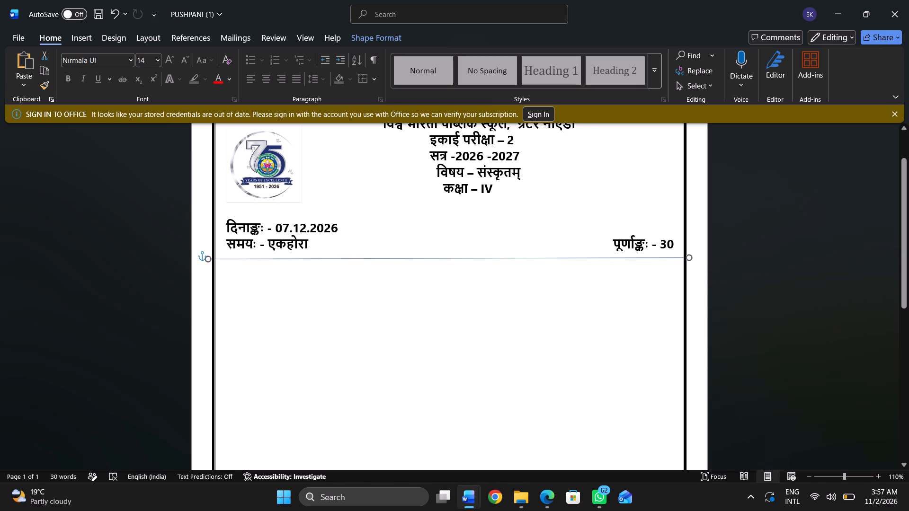
pyautogui.moveTo(208, 258); pyautogui.dragTo(168, 254)
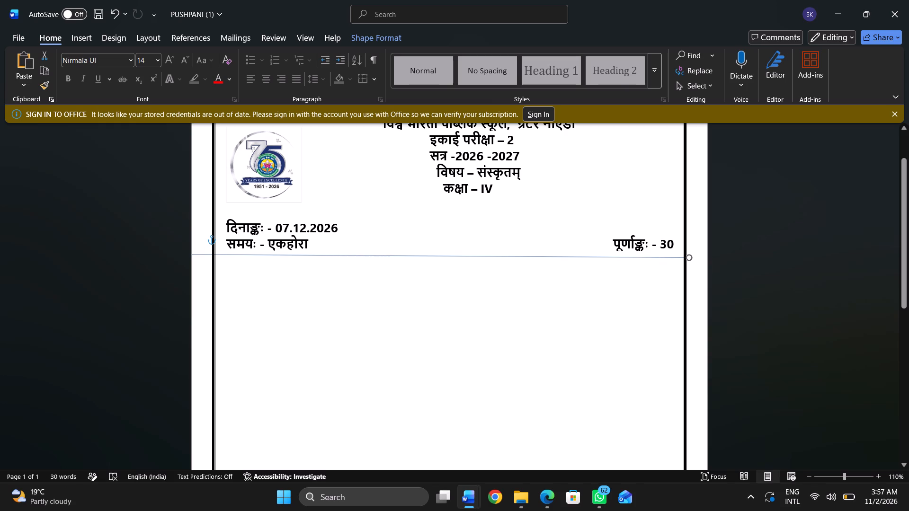
pyautogui.moveTo(168, 254); pyautogui.dragTo(214, 258)
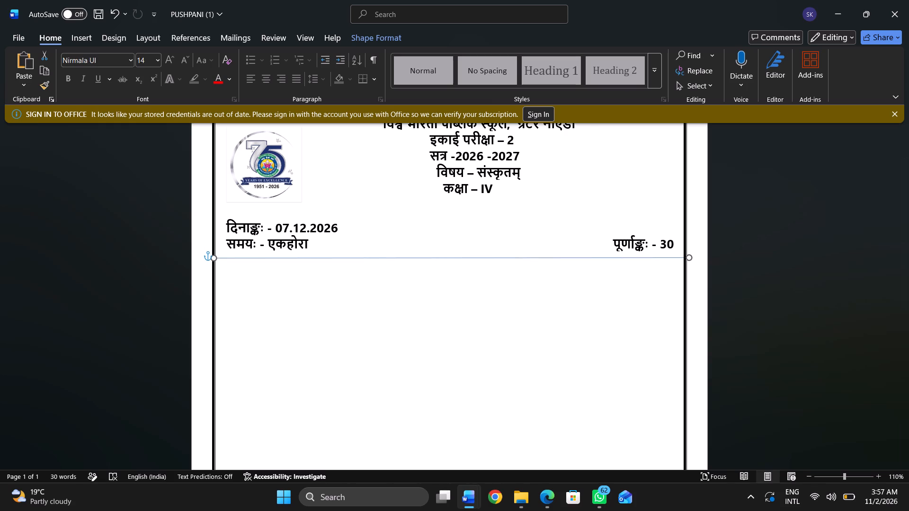
pyautogui.moveTo(214, 258); pyautogui.dragTo(212, 255)
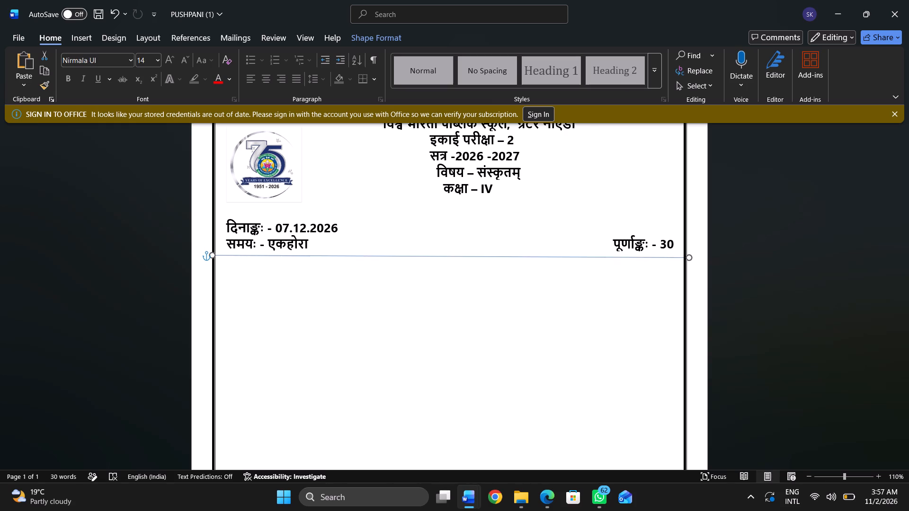
pyautogui.moveTo(212, 255); pyautogui.dragTo(212, 257)
pyautogui.click(212, 257)
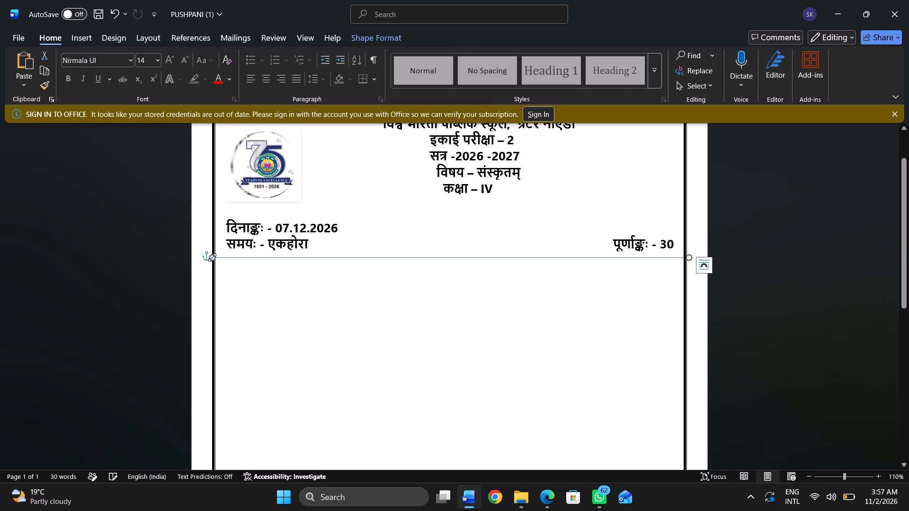
pyautogui.click(391, 260)
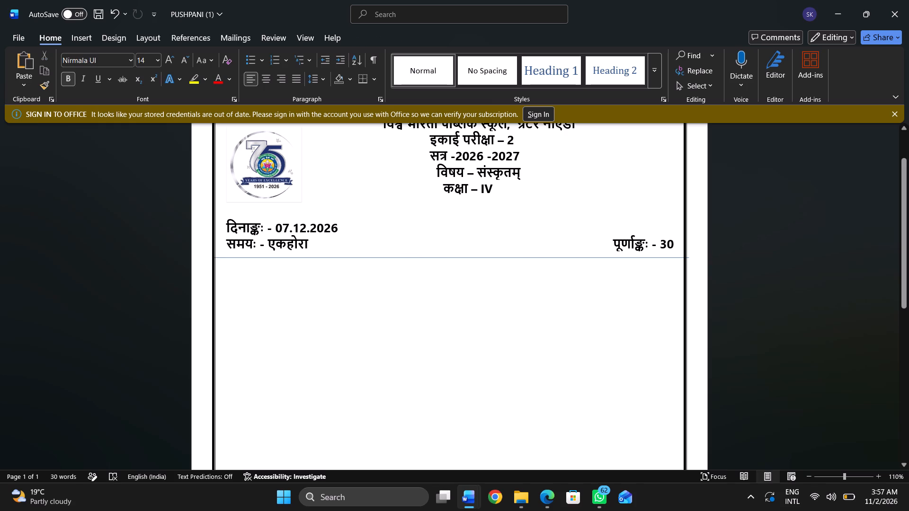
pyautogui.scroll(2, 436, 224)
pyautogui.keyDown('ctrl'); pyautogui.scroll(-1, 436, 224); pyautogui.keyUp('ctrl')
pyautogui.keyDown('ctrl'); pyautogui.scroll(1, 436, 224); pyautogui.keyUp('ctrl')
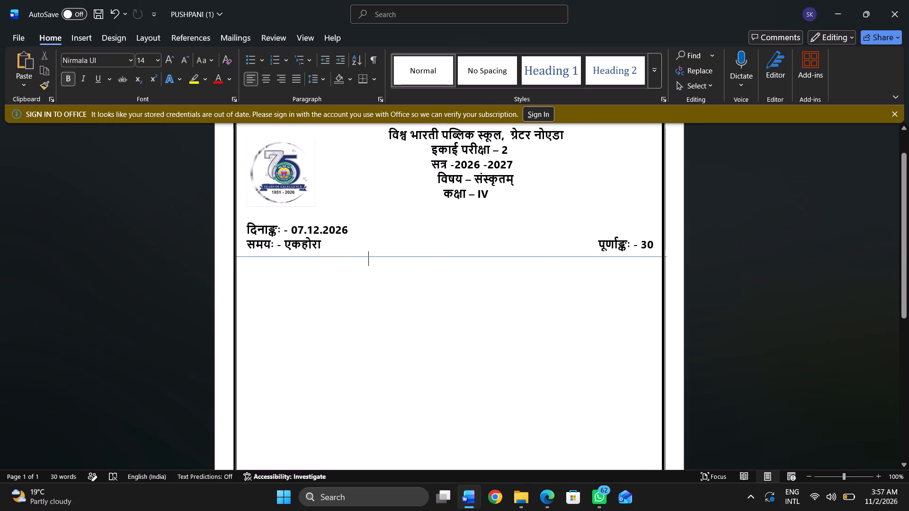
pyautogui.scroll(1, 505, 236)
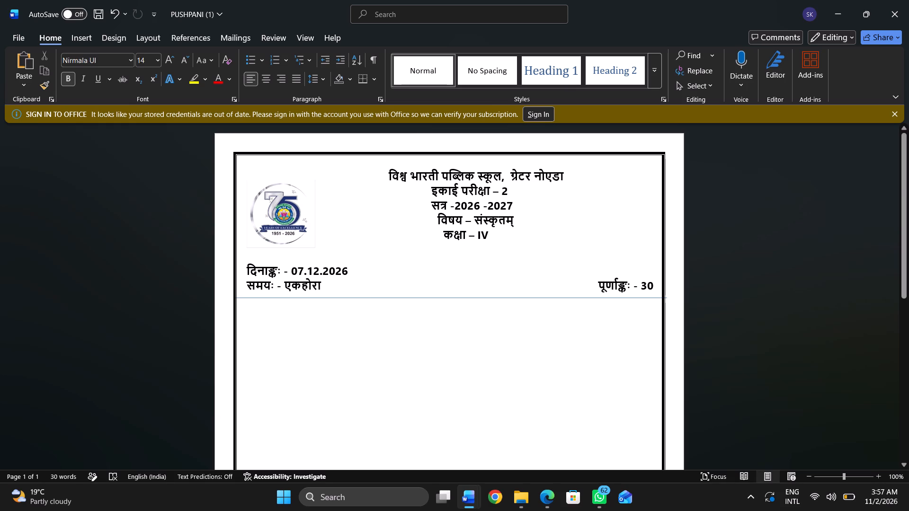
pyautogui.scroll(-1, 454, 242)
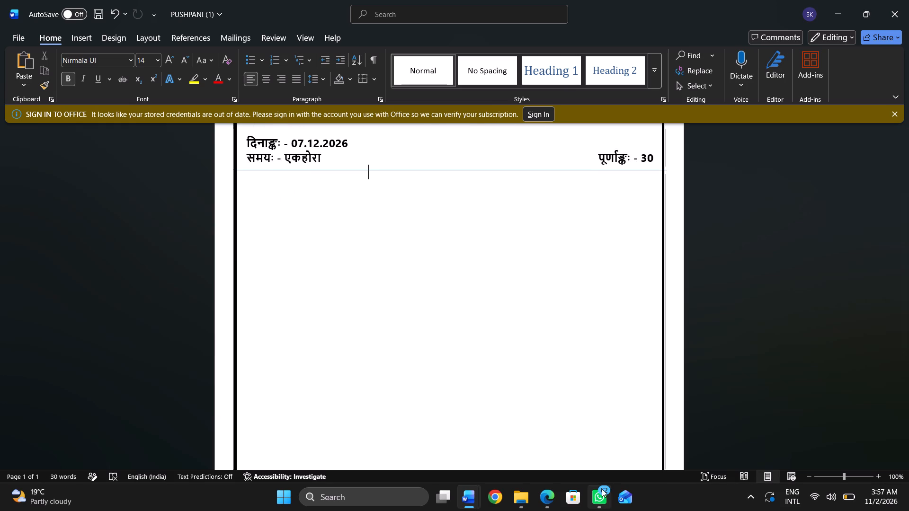
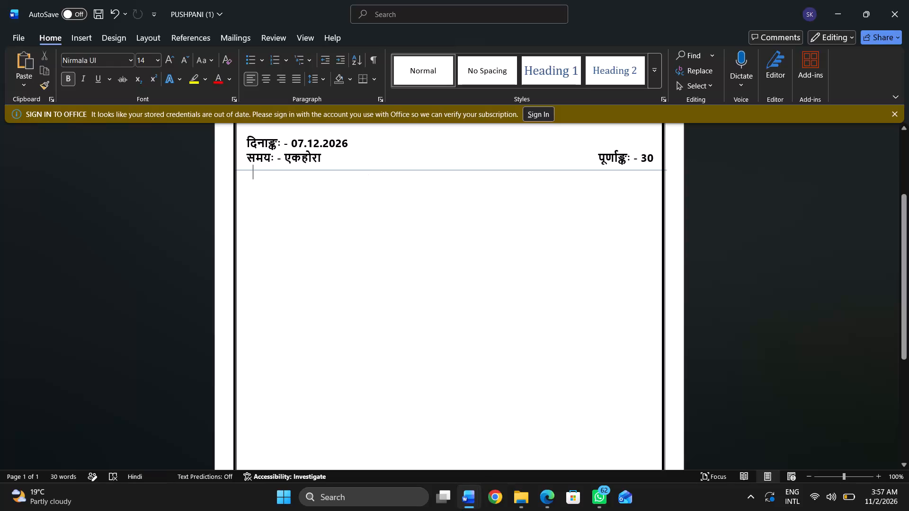
# Paste the copied question text into the document below the header's divider line.
pyautogui.click(249, 187)
pyautogui.hotkey('ctrl', 'v')
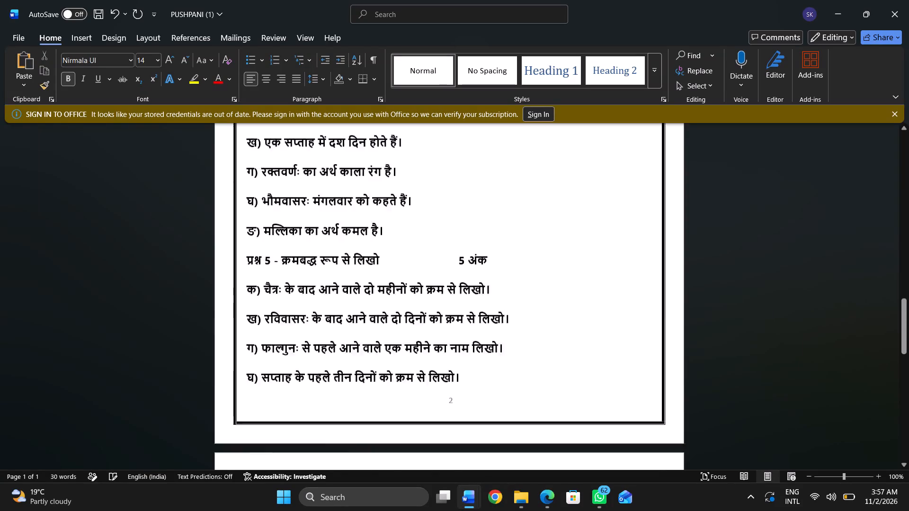
# Delete the pasted school-name line and the UNIT TEST - 30 अंक line above प्रश्न 1.
pyautogui.scroll(3, 249, 187)
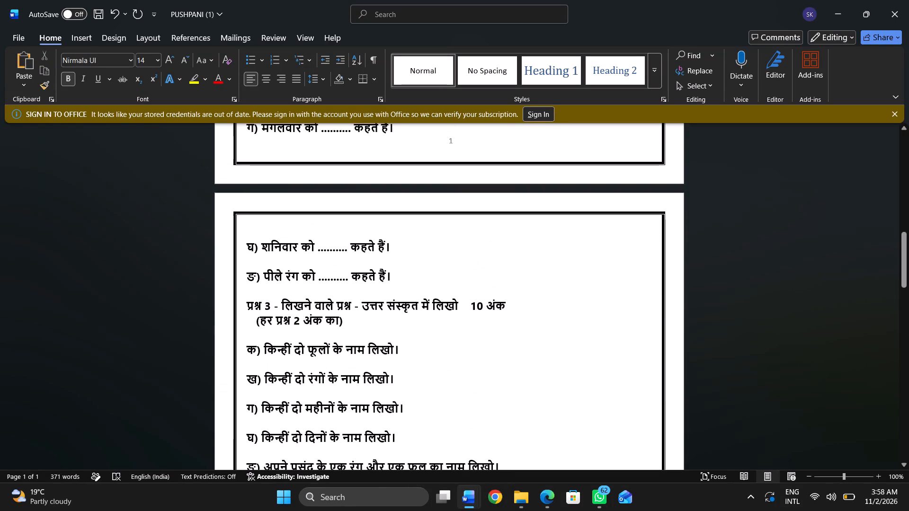
pyautogui.scroll(4, 249, 187)
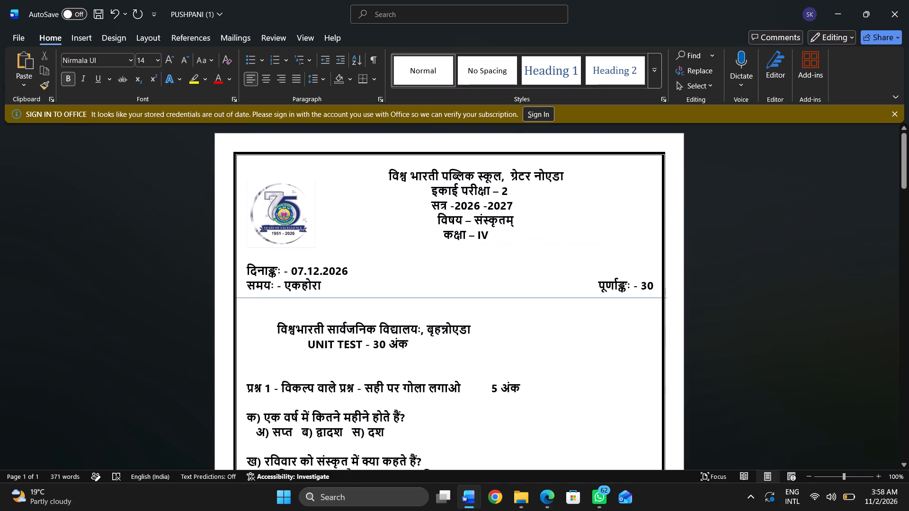
pyautogui.scroll(1, 249, 187)
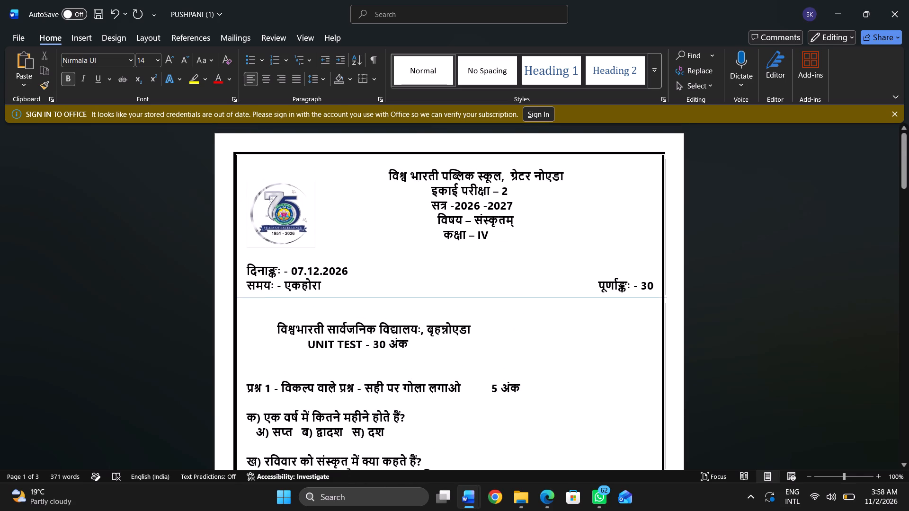
pyautogui.moveTo(272, 327); pyautogui.dragTo(422, 355)
pyautogui.press('BackSpace')
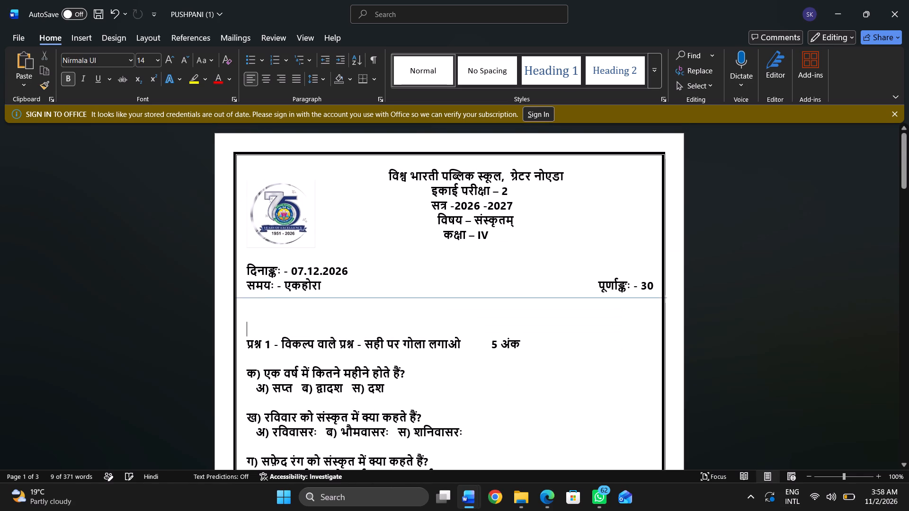
# Remove the words विकल्प वाले प्रश्न from the प्रश्न 1 heading.
pyautogui.click(353, 346)
pyautogui.press('BackSpace')
pyautogui.press('BackSpace')
pyautogui.press('BackSpace')
pyautogui.press('BackSpace')
pyautogui.press('BackSpace')
pyautogui.press('BackSpace')
pyautogui.press('BackSpace')
pyautogui.press('BackSpace')
pyautogui.press('BackSpace')
pyautogui.press('BackSpace')
pyautogui.press('BackSpace')
pyautogui.press('BackSpace')
pyautogui.press('BackSpace')
pyautogui.press('BackSpace')
pyautogui.press('BackSpace')
pyautogui.press('BackSpace')
pyautogui.press('BackSpace')
pyautogui.press('BackSpace')
pyautogui.press('BackSpace')
pyautogui.press('BackSpace')
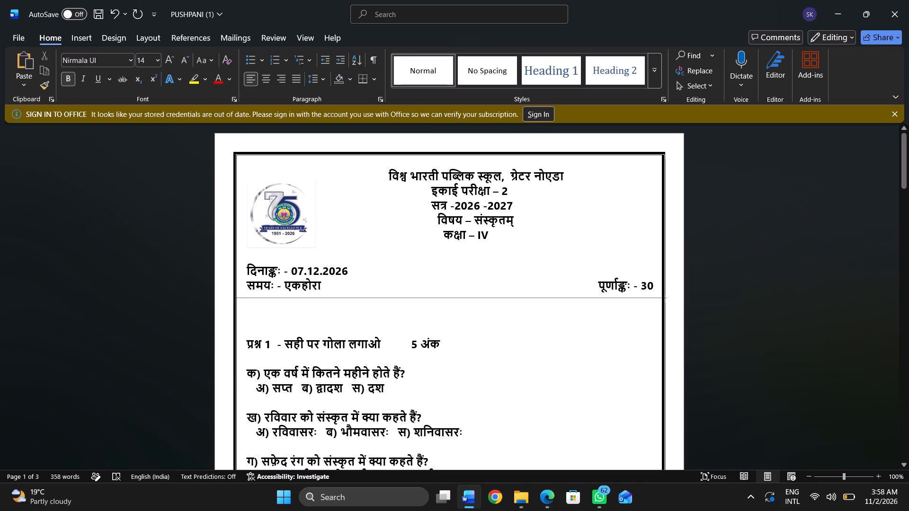
# Remove the instruction सही पर गोला लगाओ from the प्रश्न 1 heading, keeping the dash and the marks.
pyautogui.click(382, 342)
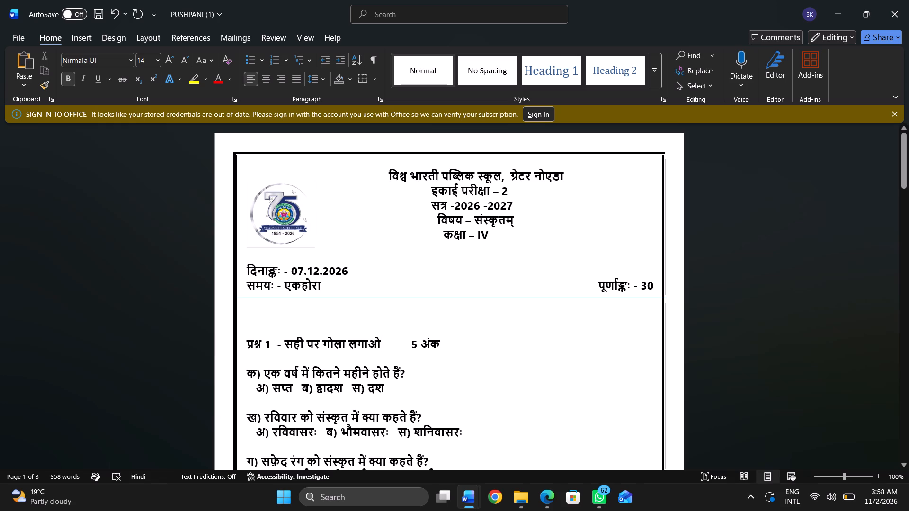
pyautogui.press('BackSpace')
pyautogui.press('BackSpace')
pyautogui.press('BackSpace')
pyautogui.press('BackSpace')
pyautogui.press('BackSpace')
pyautogui.press('BackSpace')
pyautogui.press('BackSpace')
pyautogui.press('BackSpace')
pyautogui.press('BackSpace')
pyautogui.press('BackSpace')
pyautogui.press('BackSpace')
pyautogui.press('BackSpace')
pyautogui.press('BackSpace')
pyautogui.press('BackSpace')
pyautogui.press('BackSpace')
pyautogui.press('BackSpace')
pyautogui.press('BackSpace')
pyautogui.press('BackSpace')
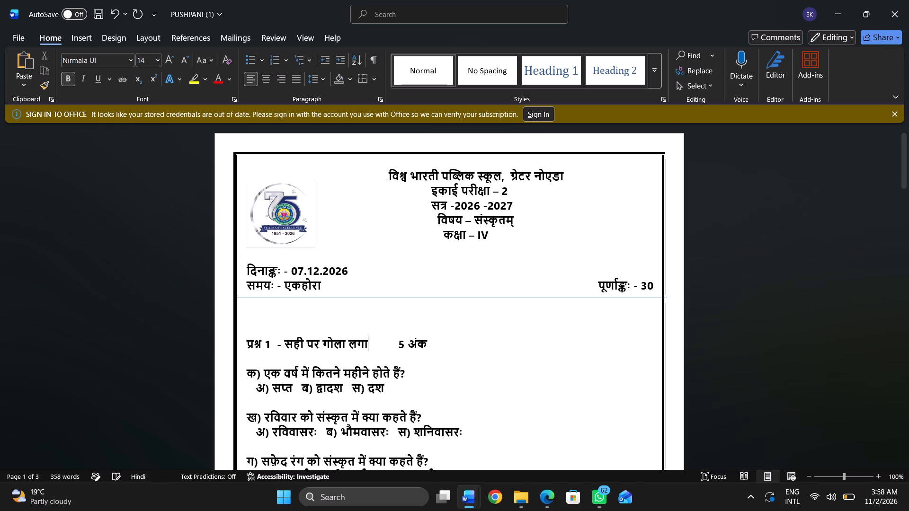
pyautogui.press('BackSpace')
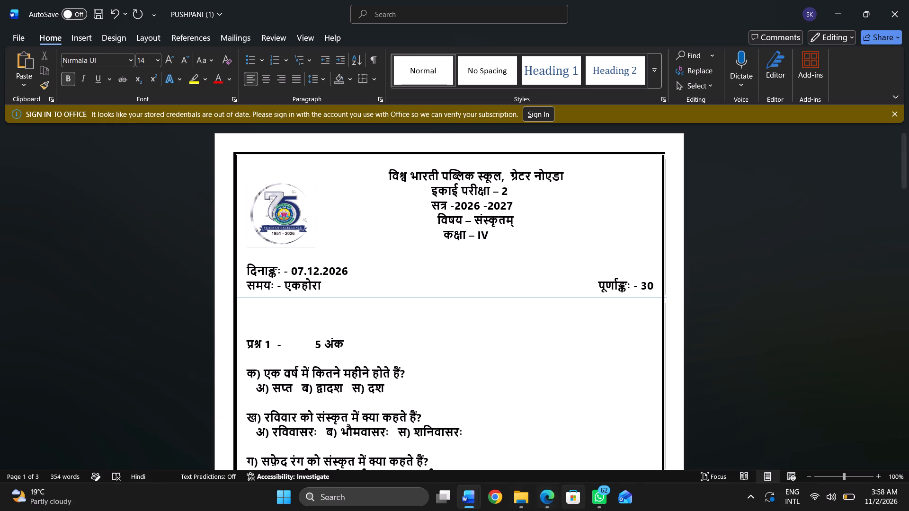
# Switch to the PUSHPANI worksheet document and copy सही विकल्प चुनो (MCQ) from its प्रश्न 4 heading.
pyautogui.click(471, 499)
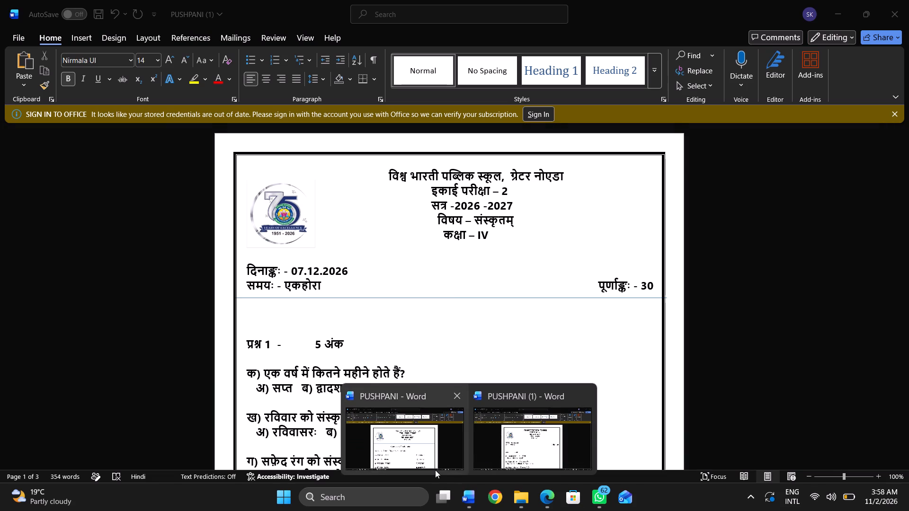
pyautogui.click(435, 470)
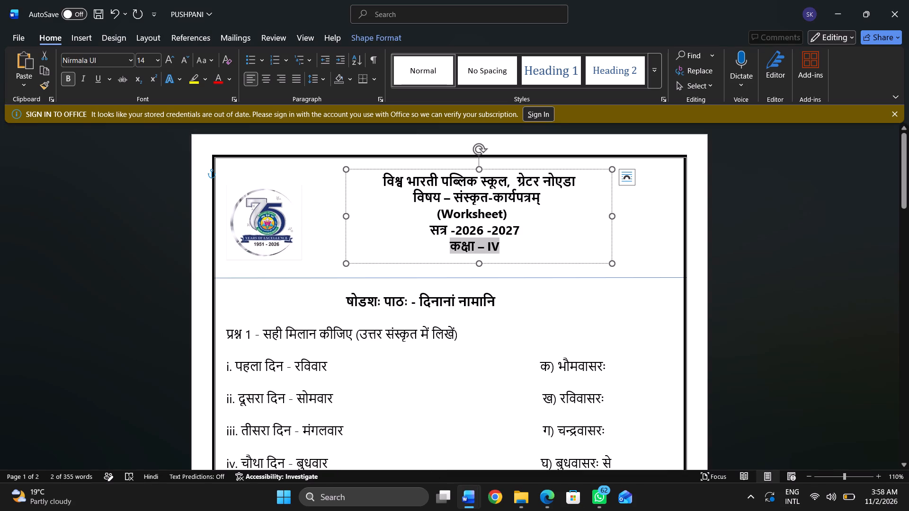
pyautogui.scroll(-2, 412, 381)
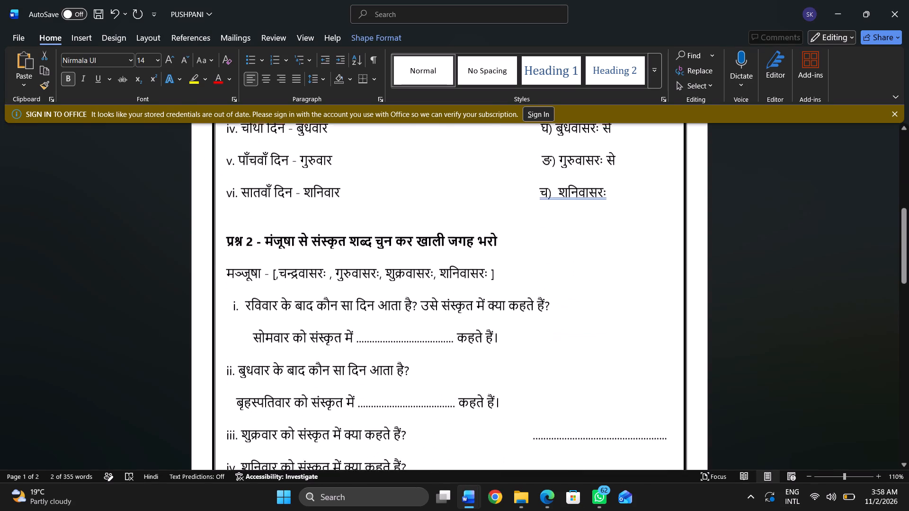
pyautogui.scroll(-4, 412, 381)
pyautogui.scroll(1, 412, 381)
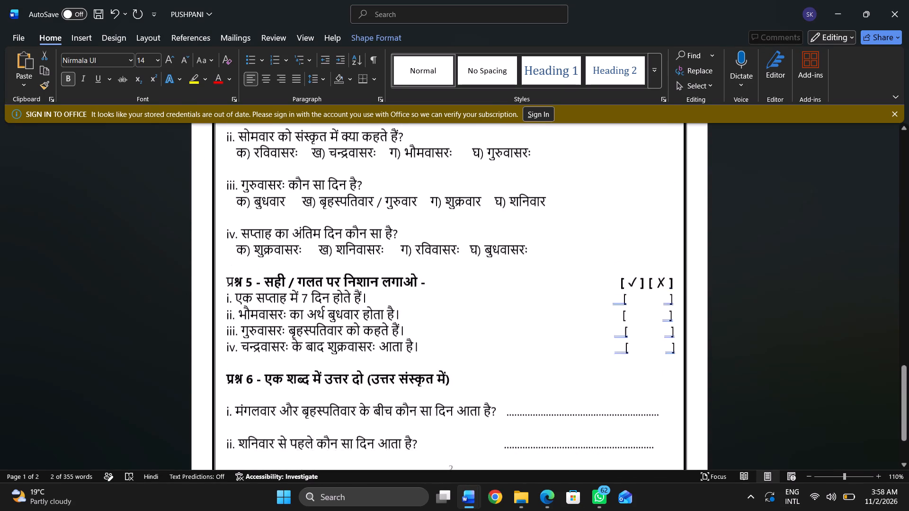
pyautogui.scroll(2, 412, 381)
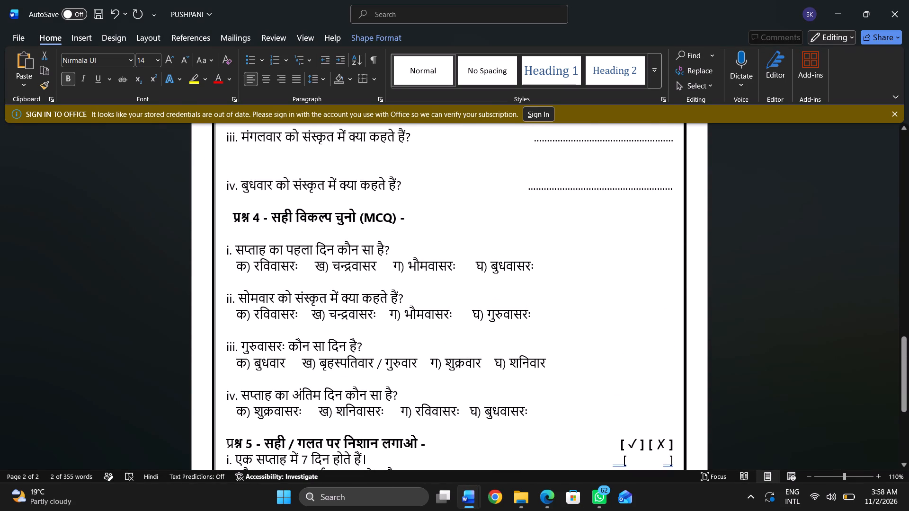
pyautogui.moveTo(272, 214); pyautogui.dragTo(347, 221)
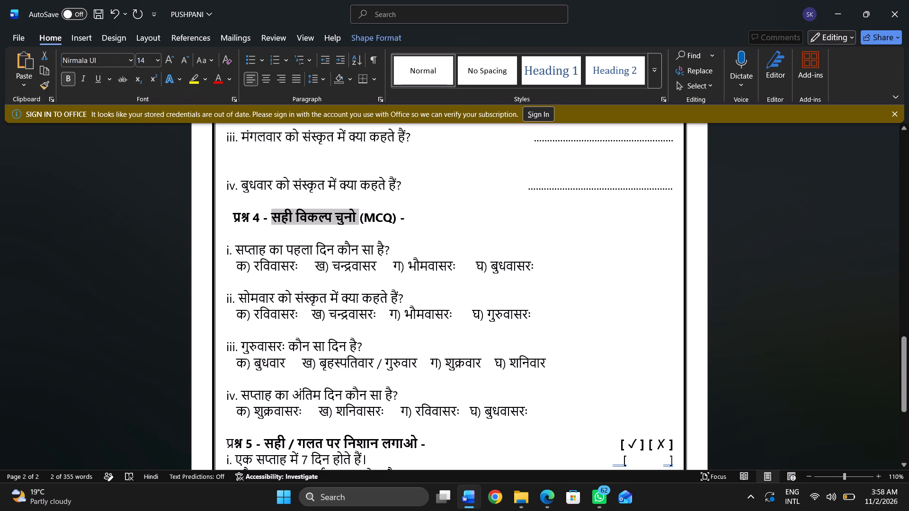
pyautogui.moveTo(347, 221); pyautogui.dragTo(394, 219)
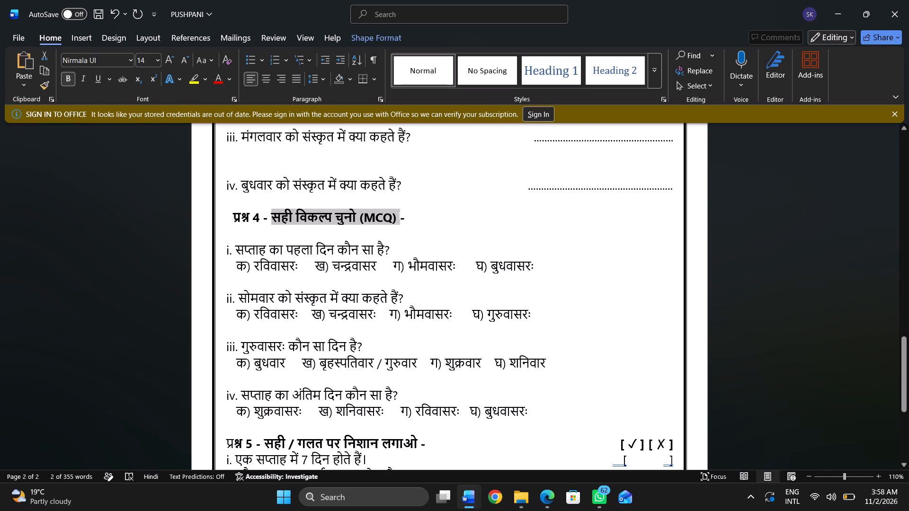
pyautogui.moveTo(394, 219); pyautogui.dragTo(396, 219)
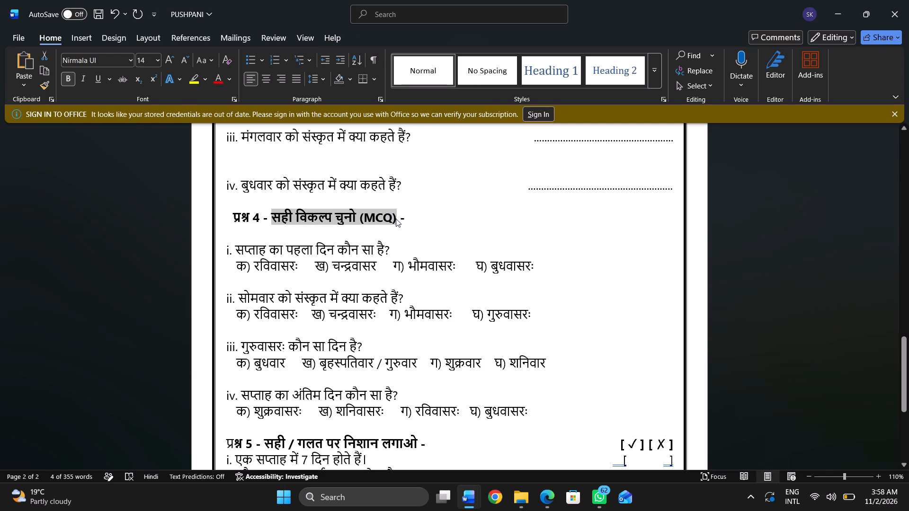
pyautogui.hotkey('ctrl', 'c')
# Return to the PUSHPANI (1) document and paste the copied MCQ instruction after the dash in the प्रश्न 1 heading.
pyautogui.click(471, 498)
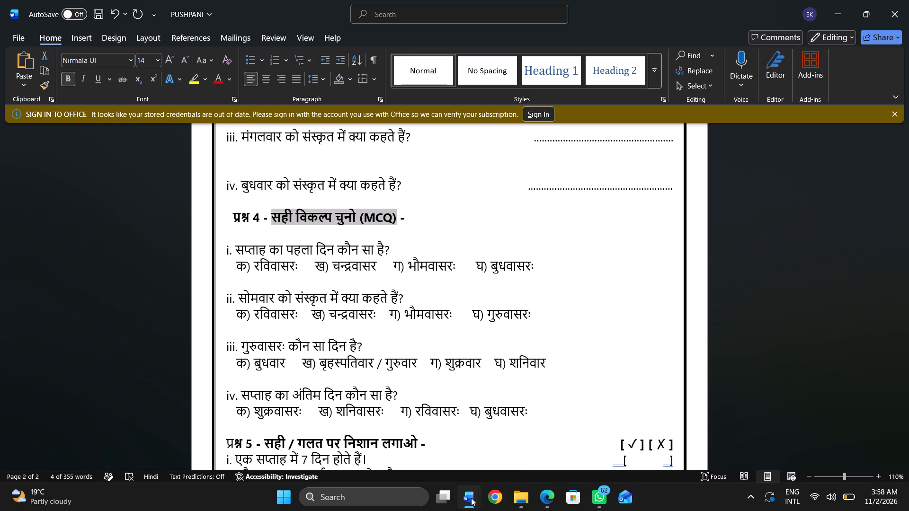
pyautogui.click(524, 459)
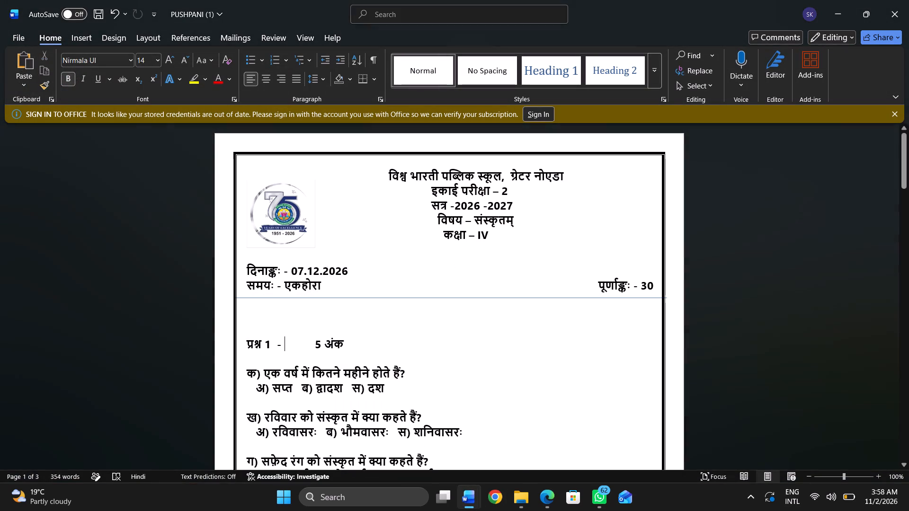
pyautogui.click(282, 344)
pyautogui.hotkey('ctrl', 'v')
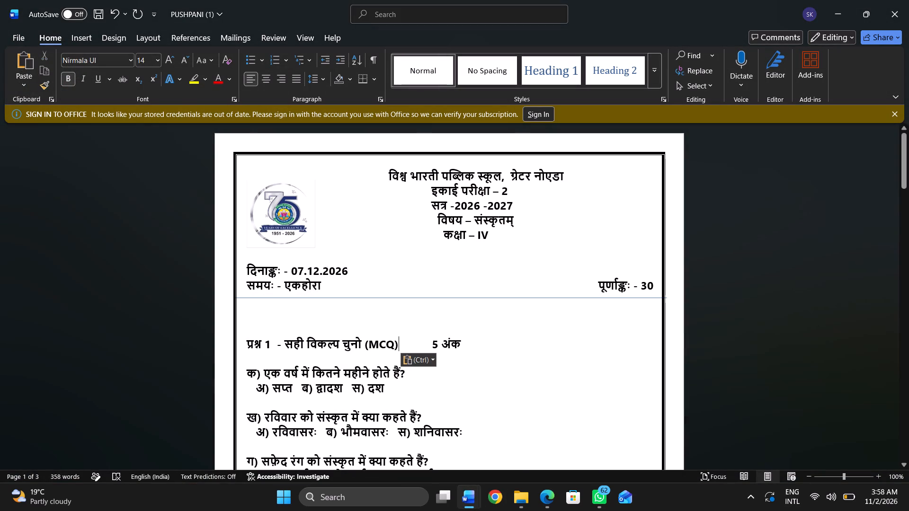
# Space out the प्रश्न 1 heading so that 5 अंक sits near the right margin, under the पूर्णाङ्कः entry.
pyautogui.click(400, 344)
pyautogui.press('space')
pyautogui.press('space')
pyautogui.press('space')
pyautogui.press('space')
pyautogui.press('space')
pyautogui.press('space')
pyautogui.press('space')
pyautogui.press('space')
pyautogui.press('space')
pyautogui.press('space')
pyautogui.press('space')
pyautogui.press('space')
pyautogui.press('space')
pyautogui.press('space')
pyautogui.press('space')
pyautogui.press('space')
pyautogui.press('space')
pyautogui.press('space')
pyautogui.press('space')
pyautogui.press('space')
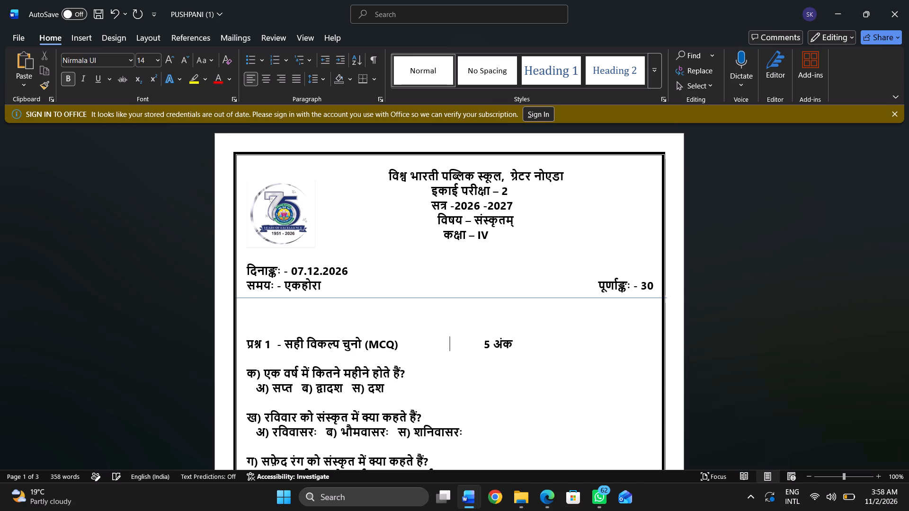
pyautogui.press('space')
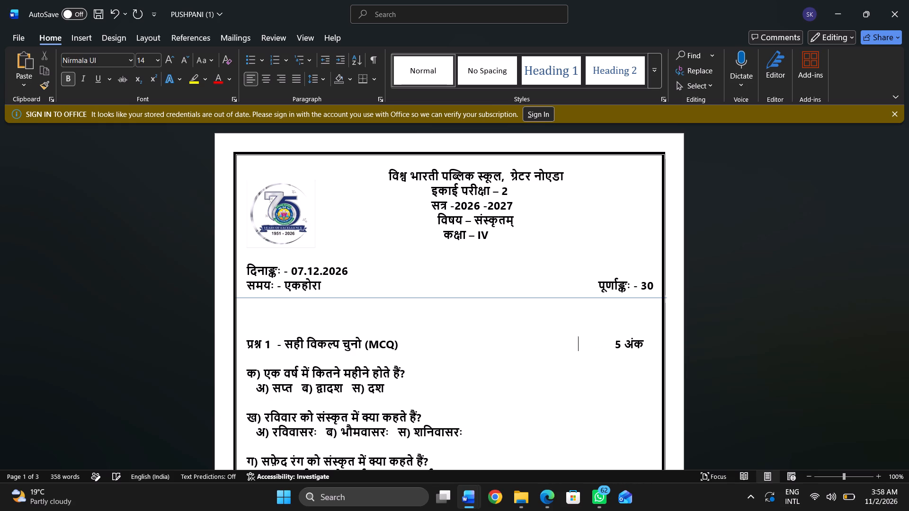
pyautogui.press('space')
pyautogui.press('space')
pyautogui.press('space')
# Insert an unnumbered blank line between question क) of प्रश्न 1 and its answer options.
pyautogui.scroll(-2, 400, 344)
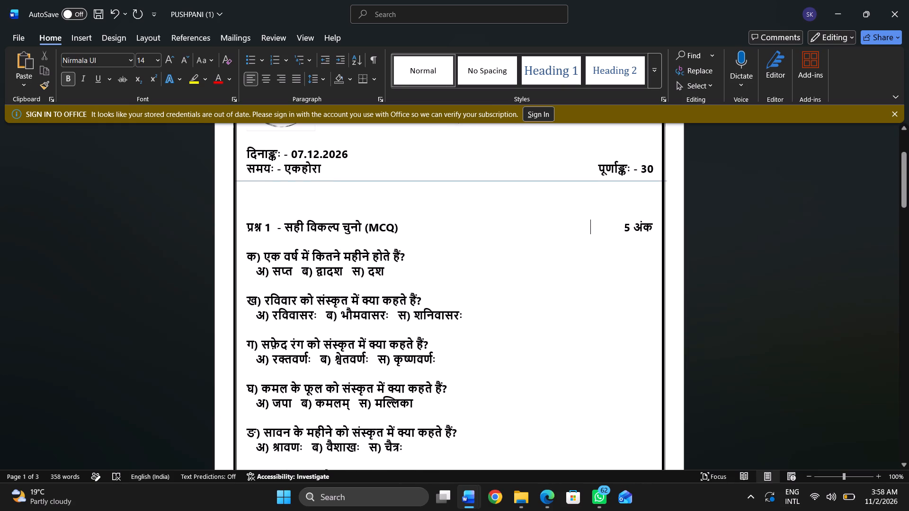
pyautogui.click(406, 257)
pyautogui.press('Return')
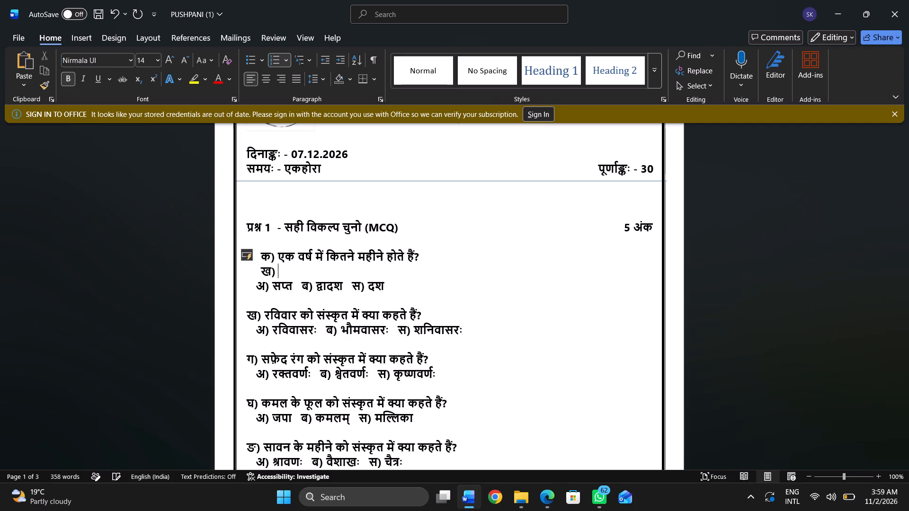
pyautogui.press('BackSpace')
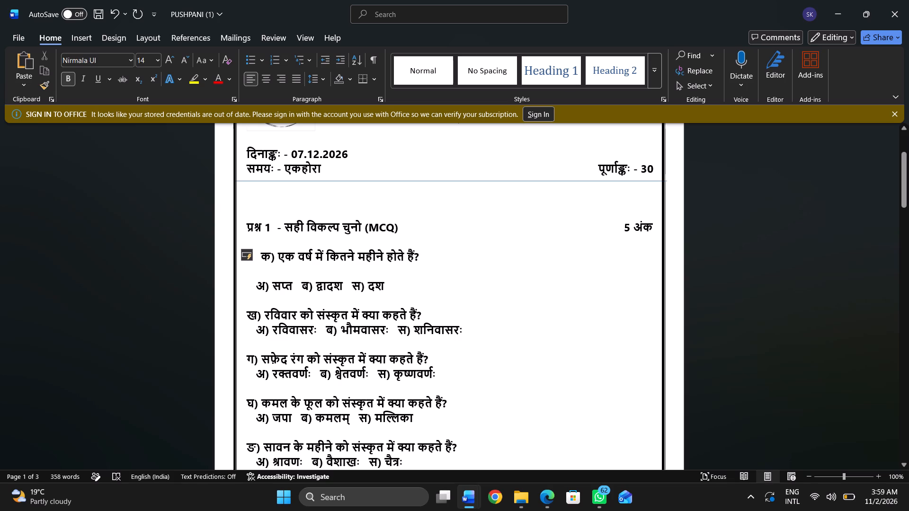
# Spread the options अ) सप्त, ब) द्वादश and स) दश of question क) across their line with wide gaps.
pyautogui.click(297, 286)
pyautogui.press('space')
pyautogui.press('space')
pyautogui.press('space')
pyautogui.press('space')
pyautogui.press('space')
pyautogui.press('space')
pyautogui.press('space')
pyautogui.press('space')
pyautogui.press('space')
pyautogui.press('space')
pyautogui.press('space')
pyautogui.press('space')
pyautogui.press('space')
pyautogui.press('space')
pyautogui.press('space')
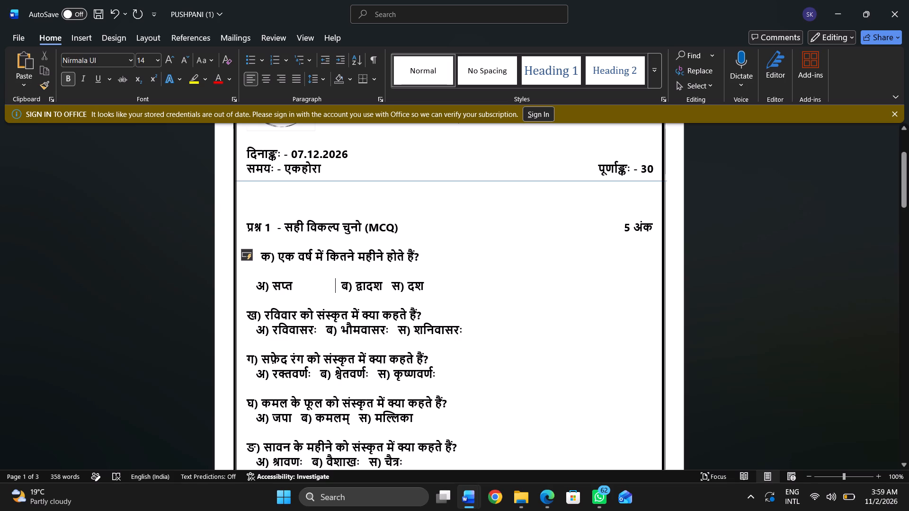
pyautogui.click(386, 283)
pyautogui.press('space')
pyautogui.press('space')
pyautogui.press('space')
pyautogui.press('space')
pyautogui.press('space')
pyautogui.press('space')
pyautogui.press('space')
pyautogui.press('space')
pyautogui.press('space')
pyautogui.press('space')
pyautogui.press('space')
pyautogui.press('space')
pyautogui.press('space')
pyautogui.press('space')
pyautogui.press('space')
pyautogui.press('space')
pyautogui.press('space')
pyautogui.press('space')
pyautogui.press('space')
pyautogui.press('space')
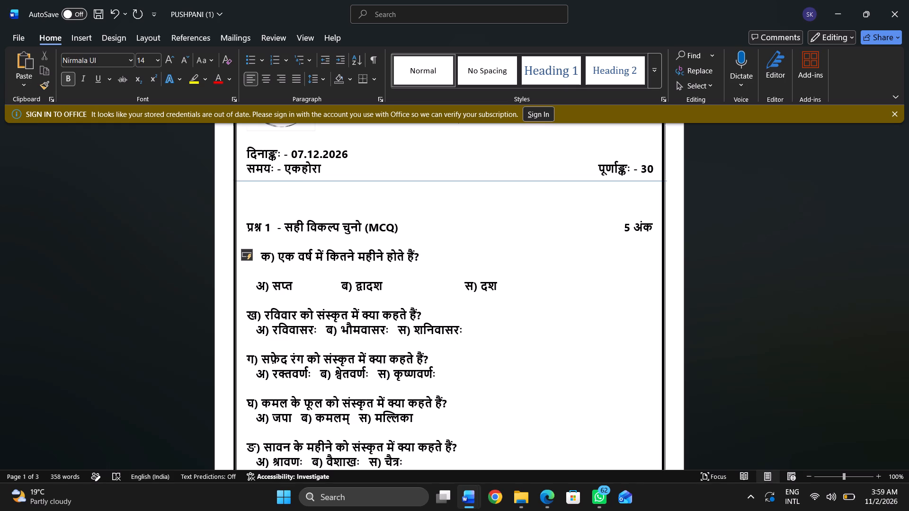
# Insert an unnumbered blank line between question ख) of प्रश्न 1 and its answer options.
pyautogui.scroll(-1, 386, 283)
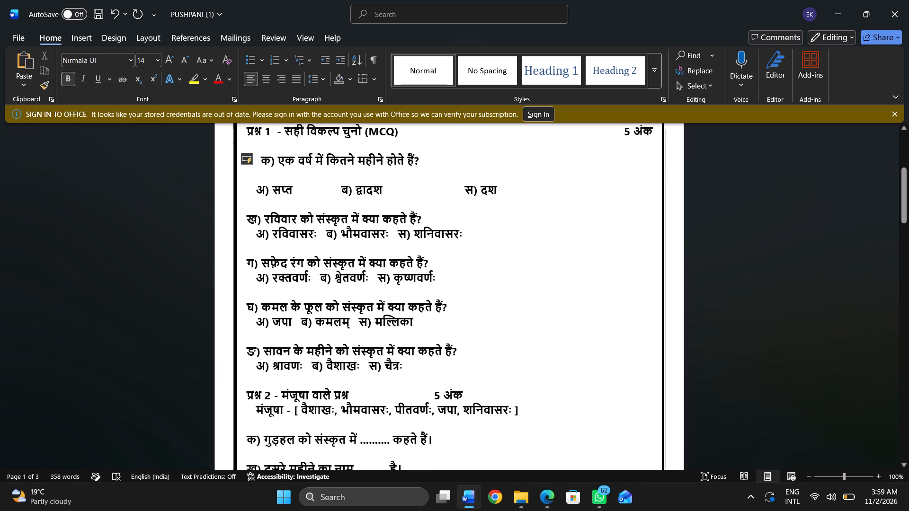
pyautogui.click(425, 219)
pyautogui.press('Return')
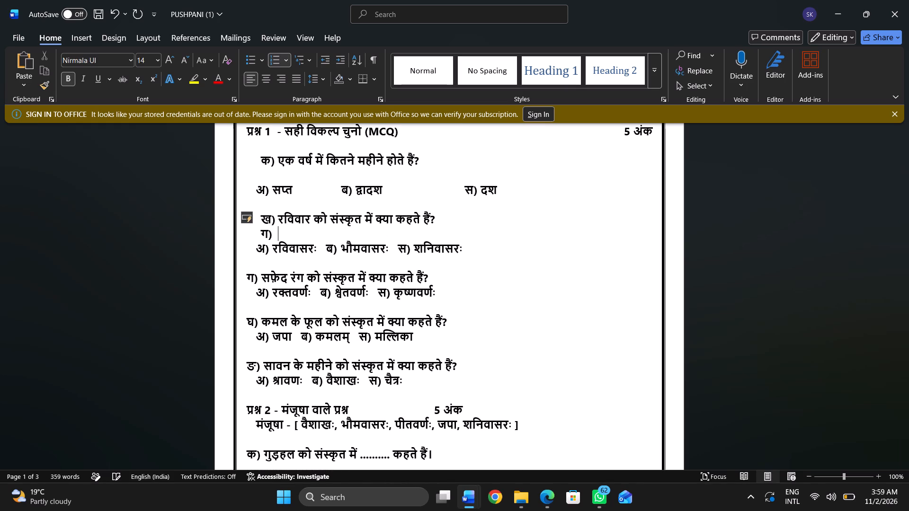
pyautogui.press('BackSpace')
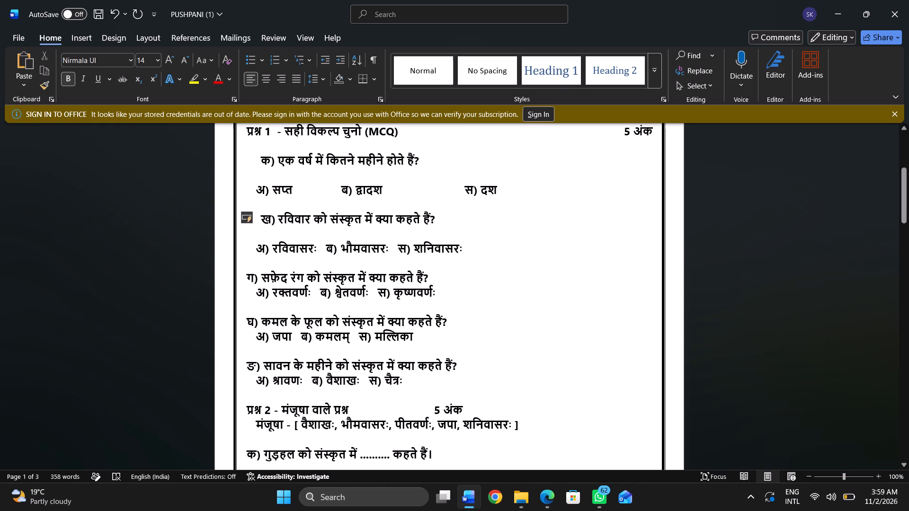
# Widen the gap between options अ) रविवासरः and ब) भौमवासरः of question ख) in प्रश्न 1.
pyautogui.click(326, 247)
pyautogui.press('space')
pyautogui.press('space')
pyautogui.press('space')
pyautogui.press('space')
pyautogui.press('space')
pyautogui.press('space')
pyautogui.press('space')
pyautogui.press('space')
pyautogui.press('space')
pyautogui.press('space')
pyautogui.press('space')
pyautogui.press('space')
pyautogui.press('space')
pyautogui.press('space')
pyautogui.press('space')
pyautogui.press('space')
pyautogui.press('space')
pyautogui.press('space')
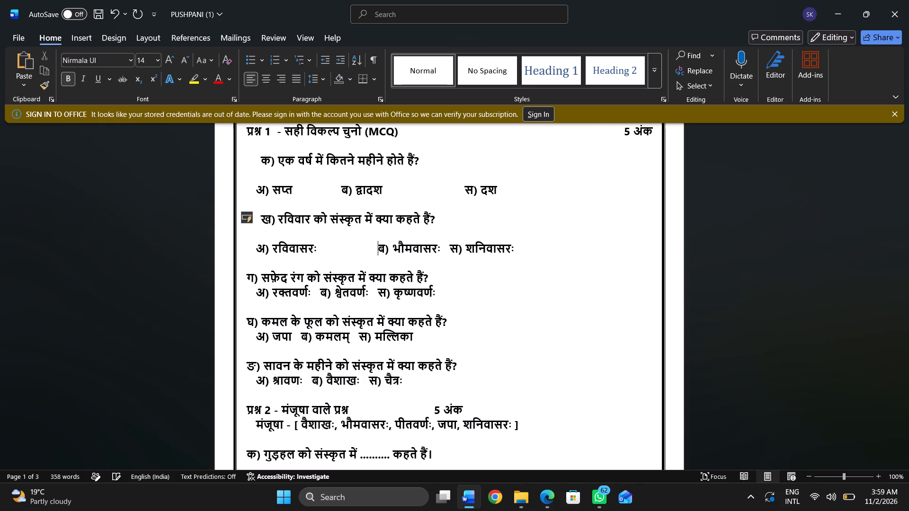
pyautogui.press('BackSpace')
pyautogui.press('BackSpace')
pyautogui.press('BackSpace')
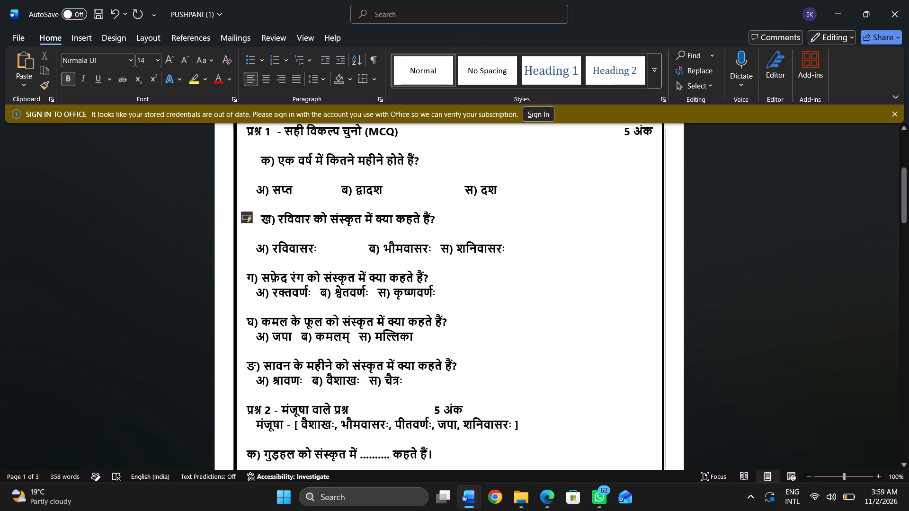
# Widen the gap between अ) सप्त and ब) द्वादश of question क) by six spaces, bringing ब) nearly above ब) भौमवासरः.
pyautogui.click(326, 188)
pyautogui.press('space')
pyautogui.press('space')
pyautogui.press('space')
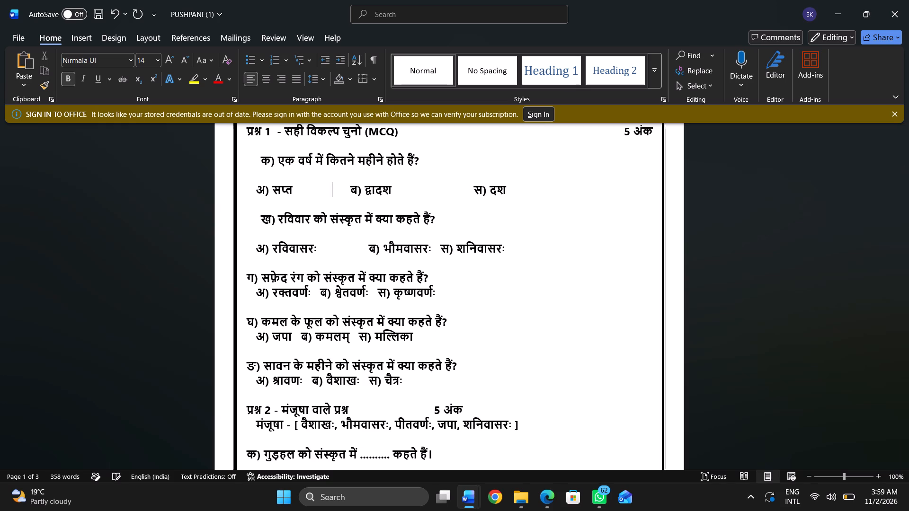
pyautogui.press('space')
pyautogui.press('space')
pyautogui.press('space')
# Move option स) शनिवासरः of question ख) farther along its line, under स) दश of question क).
pyautogui.click(437, 249)
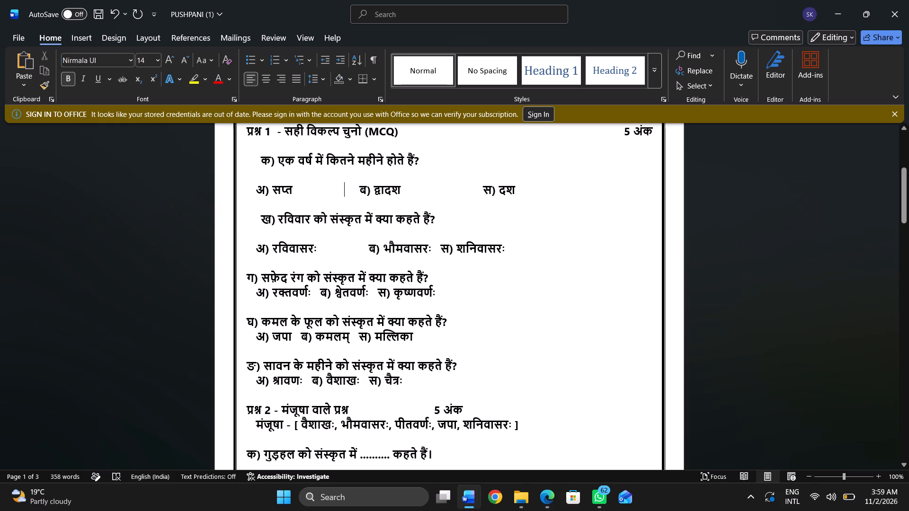
pyautogui.press('space')
pyautogui.press('space')
pyautogui.press('space')
pyautogui.press('space')
pyautogui.press('space')
pyautogui.press('space')
pyautogui.press('space')
pyautogui.press('space')
pyautogui.press('space')
pyautogui.press('space')
pyautogui.press('space')
pyautogui.press('space')
pyautogui.press('space')
pyautogui.press('space')
pyautogui.press('space')
pyautogui.press('space')
pyautogui.press('space')
pyautogui.press('space')
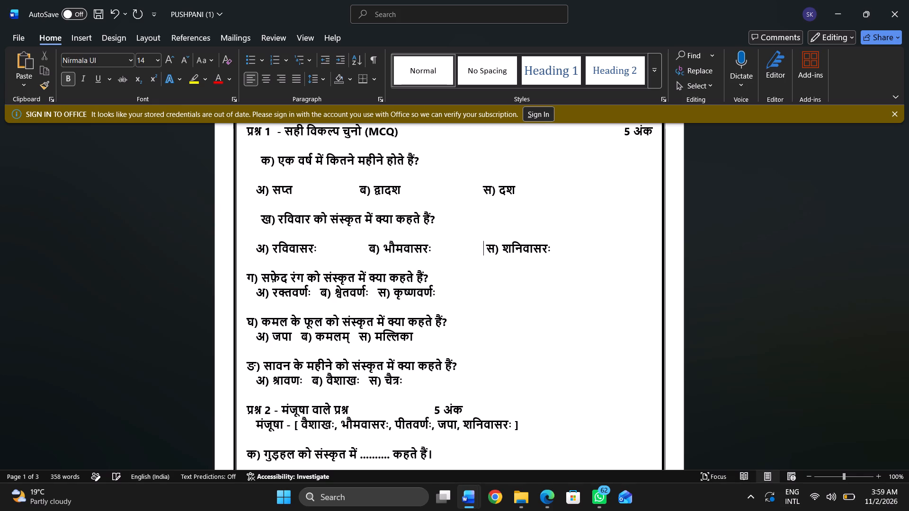
# Insert an unnumbered blank line between question ग) of प्रश्न 1 and its answer options.
pyautogui.scroll(-1, 437, 249)
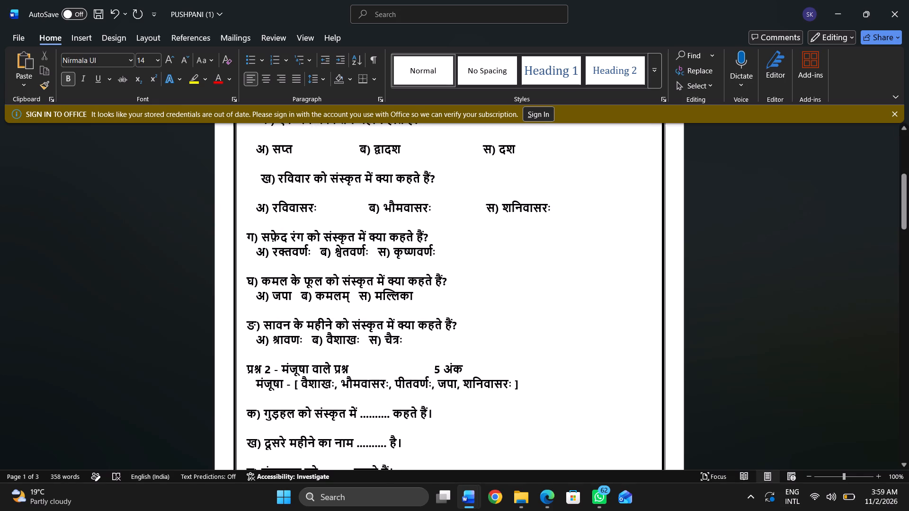
pyautogui.click(437, 235)
pyautogui.press('Return')
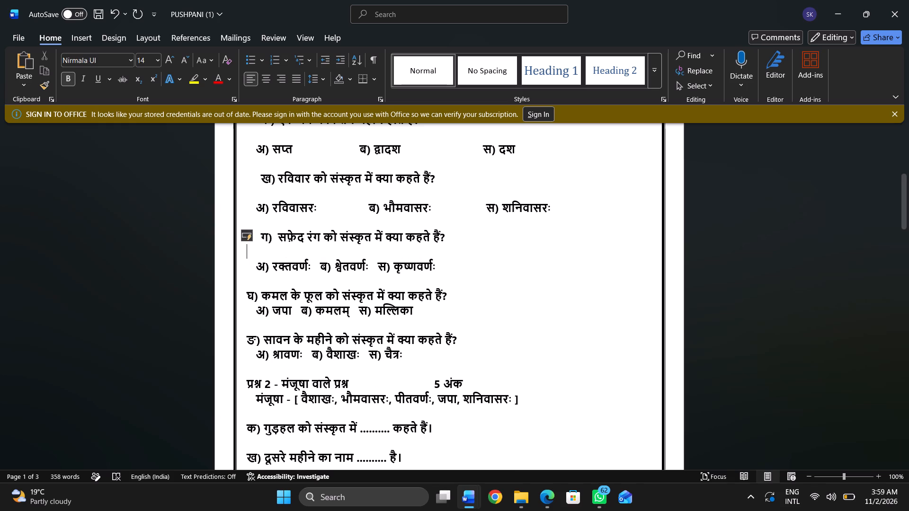
pyautogui.press('BackSpace')
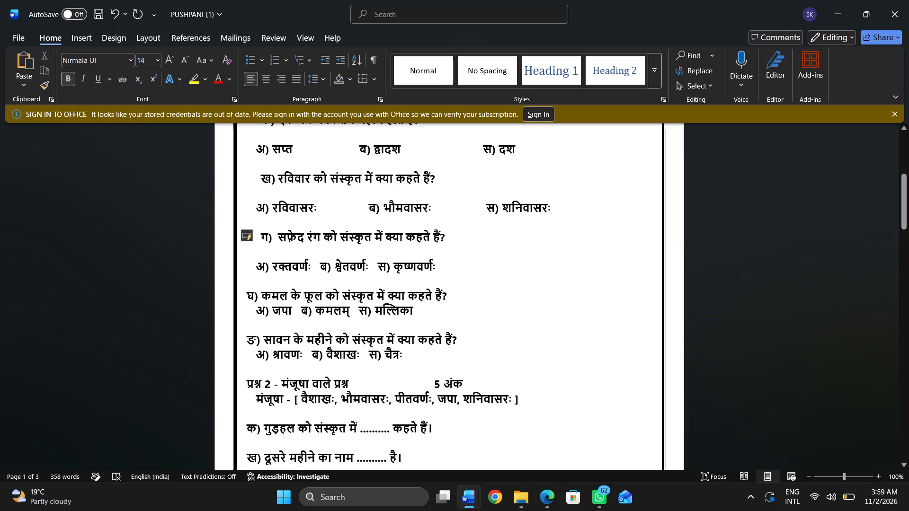
# Spread options अ) रक्तवर्णः, ब) श्वेतवर्णः and स) कृष्णवर्णः of question ग) with wide gaps, roughly in line with the options above.
pyautogui.click(320, 262)
pyautogui.press('space')
pyautogui.press('space')
pyautogui.press('space')
pyautogui.press('space')
pyautogui.press('space')
pyautogui.press('space')
pyautogui.press('space')
pyautogui.press('space')
pyautogui.press('space')
pyautogui.press('space')
pyautogui.press('space')
pyautogui.press('space')
pyautogui.press('space')
pyautogui.press('space')
pyautogui.press('space')
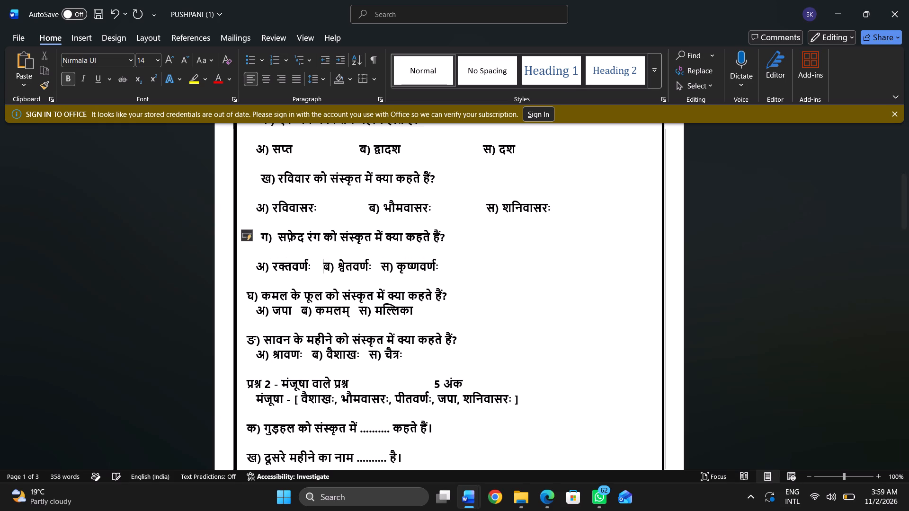
pyautogui.press('space')
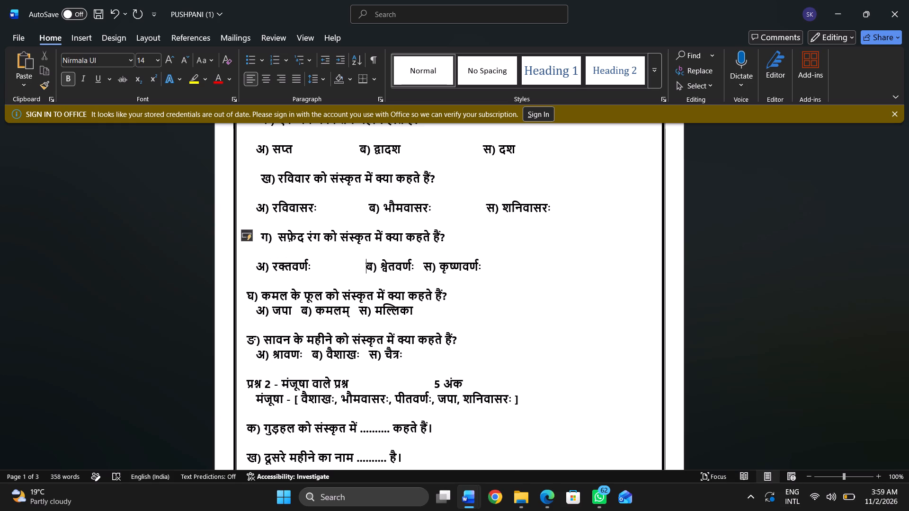
pyautogui.click(424, 267)
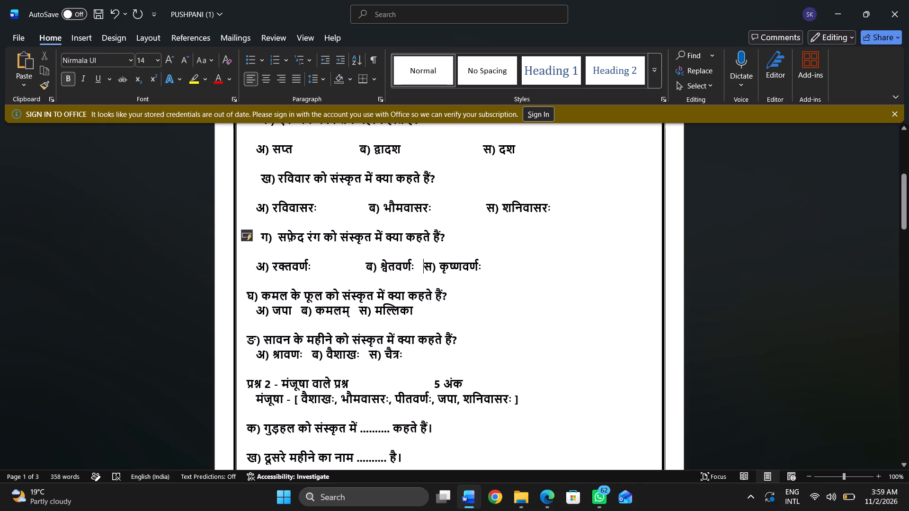
pyautogui.press('space')
pyautogui.press('space')
pyautogui.press('space')
pyautogui.press('space')
pyautogui.press('space')
pyautogui.press('space')
pyautogui.press('space')
pyautogui.press('space')
pyautogui.press('space')
pyautogui.press('space')
pyautogui.press('space')
pyautogui.press('space')
pyautogui.press('space')
pyautogui.press('space')
pyautogui.press('space')
pyautogui.press('space')
pyautogui.press('space')
pyautogui.press('space')
pyautogui.press('space')
pyautogui.press('space')
pyautogui.press('space')
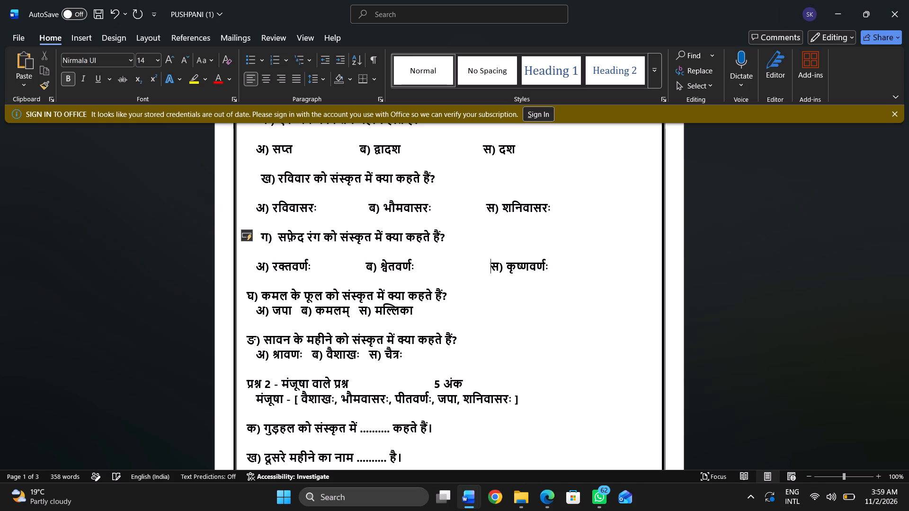
pyautogui.press('BackSpace')
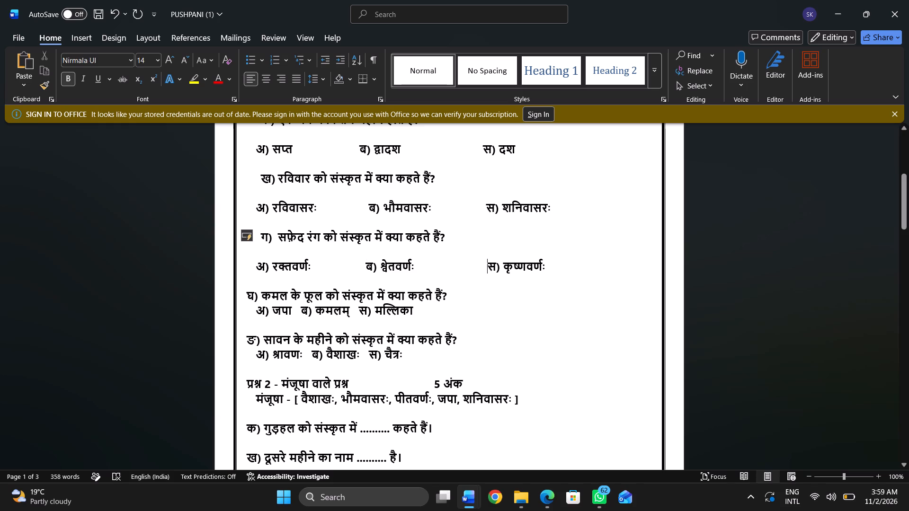
# Add one space before स) दश of question क) and one before स) शनिवासरः of question ख).
pyautogui.click(469, 144)
pyautogui.press('space')
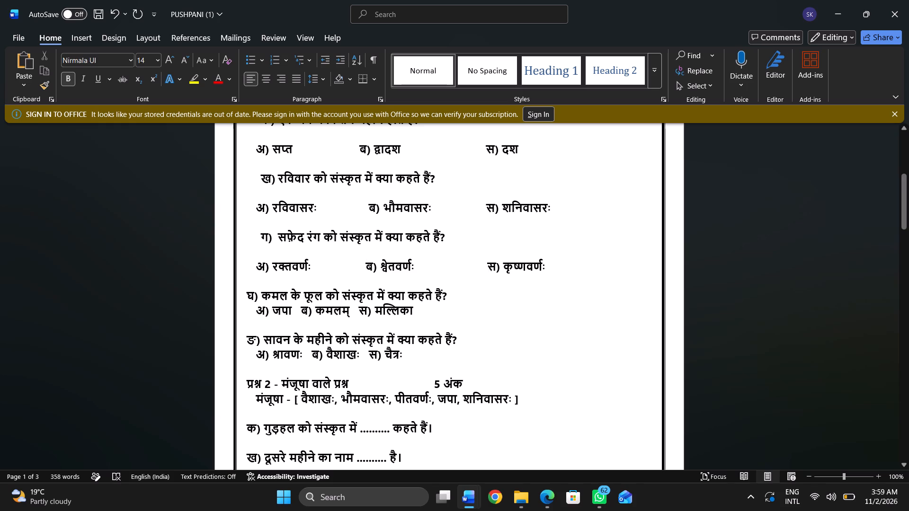
pyautogui.click(473, 206)
pyautogui.press('space')
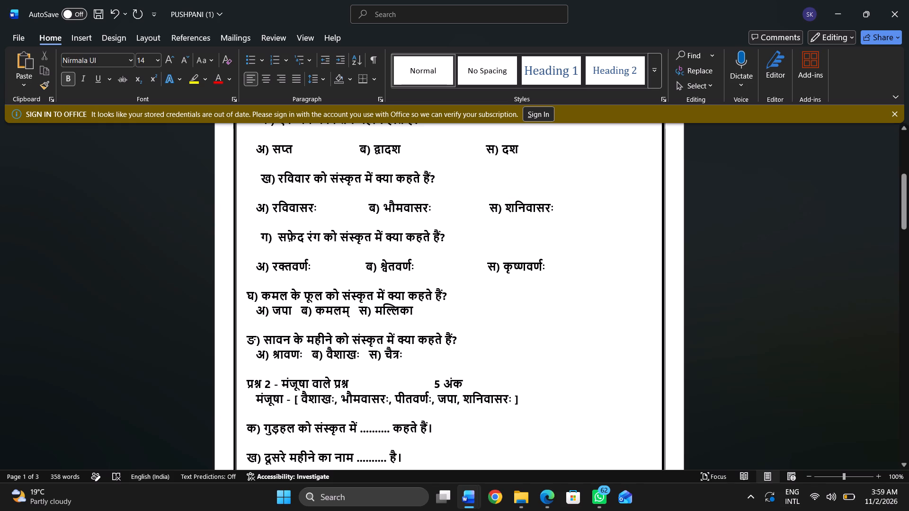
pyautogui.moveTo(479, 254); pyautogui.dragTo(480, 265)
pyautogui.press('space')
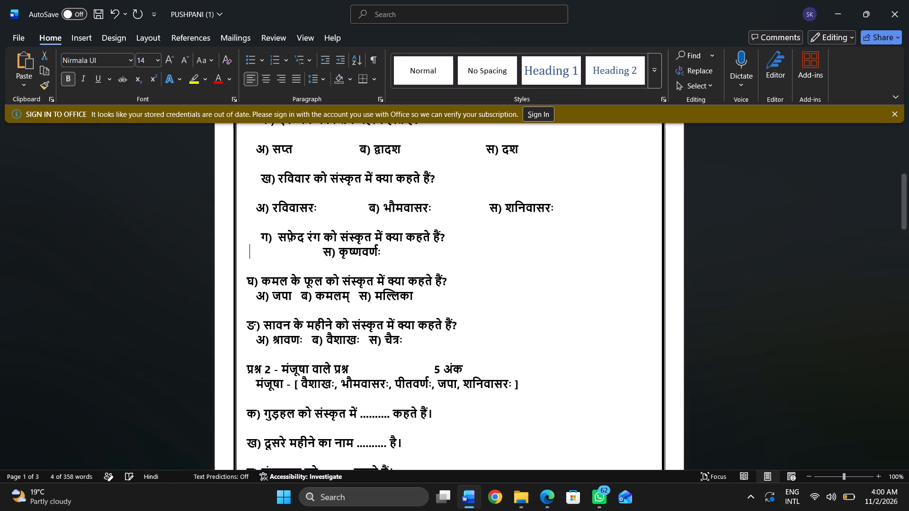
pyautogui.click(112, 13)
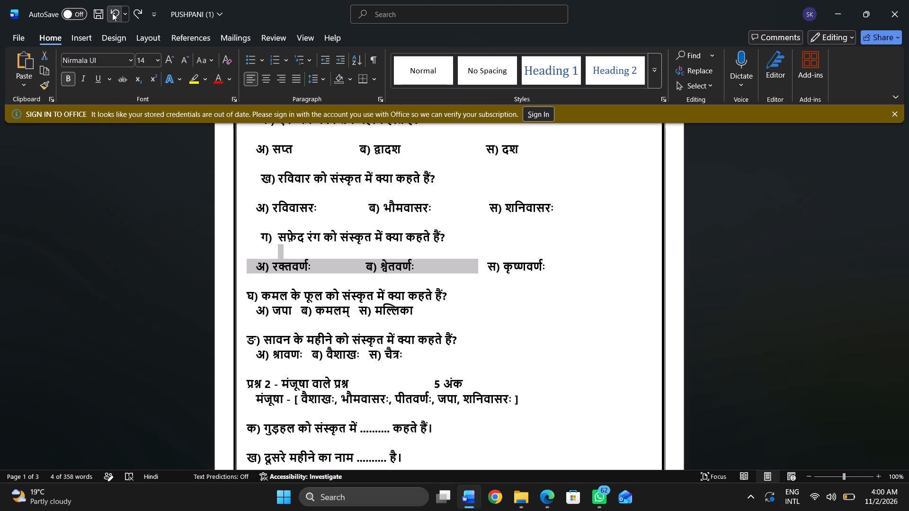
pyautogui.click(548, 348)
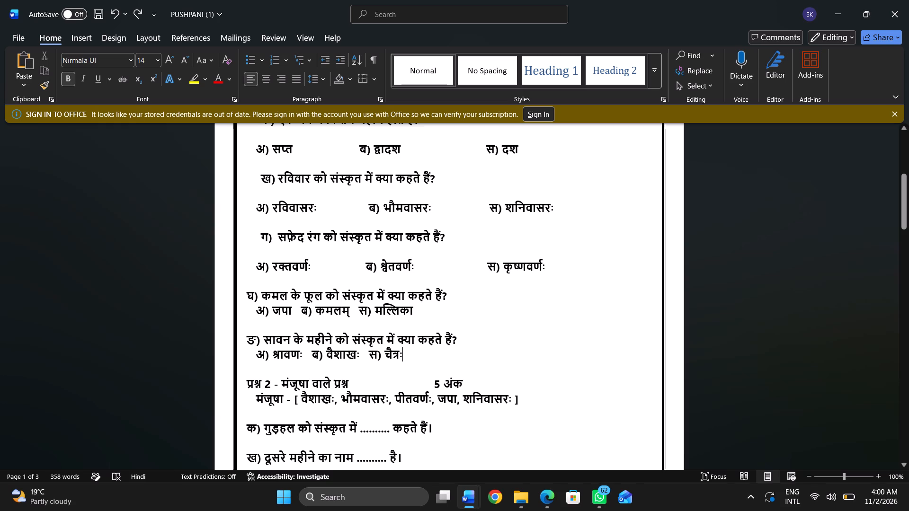
# Spread the options अ) जपा, ब) कमलम् and स) मल्लिका of question घ) across their line with wide gaps.
pyautogui.click(299, 310)
pyautogui.press('space')
pyautogui.press('space')
pyautogui.press('space')
pyautogui.press('space')
pyautogui.press('space')
pyautogui.press('space')
pyautogui.press('space')
pyautogui.press('space')
pyautogui.press('space')
pyautogui.press('space')
pyautogui.press('space')
pyautogui.press('space')
pyautogui.press('space')
pyautogui.press('space')
pyautogui.press('space')
pyautogui.press('space')
pyautogui.press('space')
pyautogui.press('space')
pyautogui.press('space')
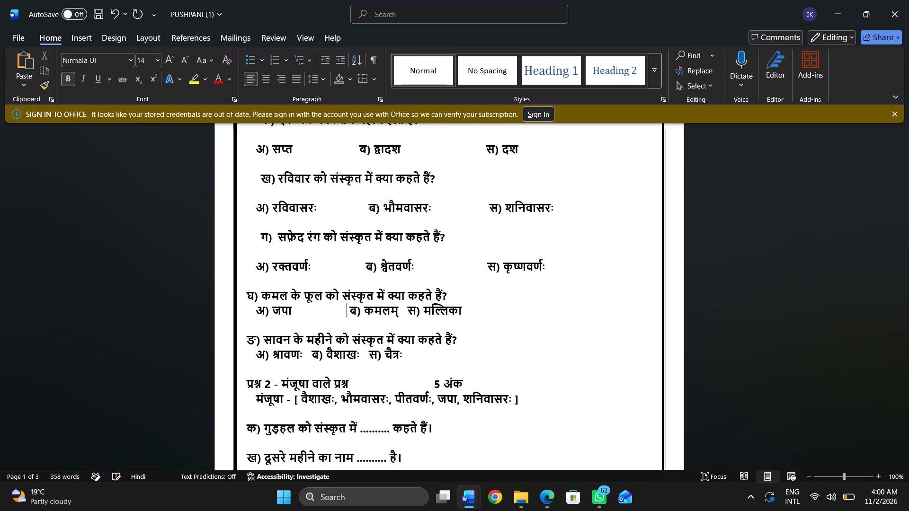
pyautogui.click(403, 310)
pyautogui.press('space')
pyautogui.press('space')
pyautogui.press('space')
pyautogui.press('space')
pyautogui.press('space')
pyautogui.press('space')
pyautogui.press('space')
pyautogui.press('space')
pyautogui.press('space')
pyautogui.press('space')
pyautogui.press('space')
pyautogui.press('space')
pyautogui.press('space')
pyautogui.press('space')
pyautogui.press('space')
pyautogui.press('space')
pyautogui.press('space')
pyautogui.press('space')
pyautogui.press('space')
pyautogui.press('space')
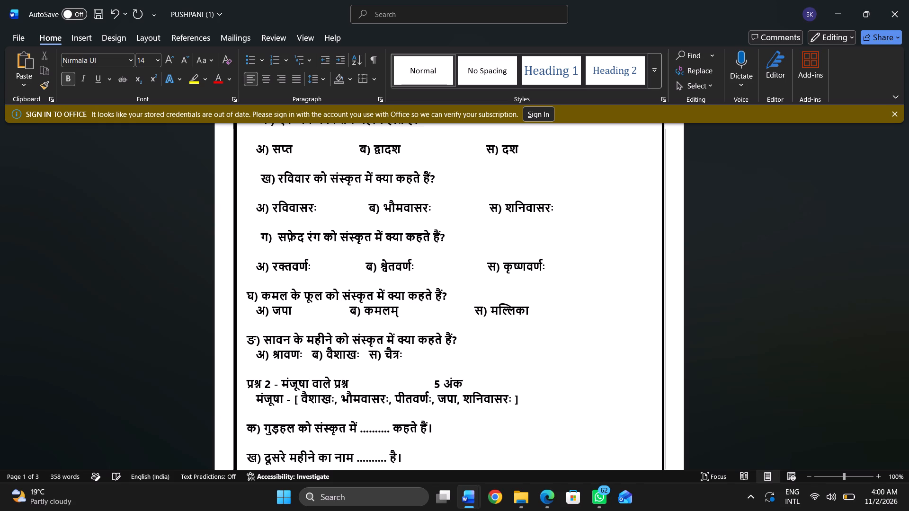
pyautogui.press('space')
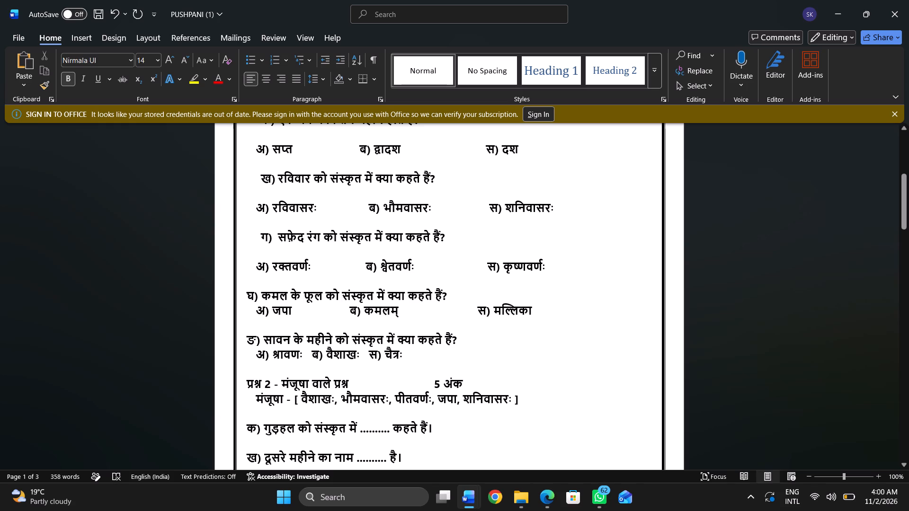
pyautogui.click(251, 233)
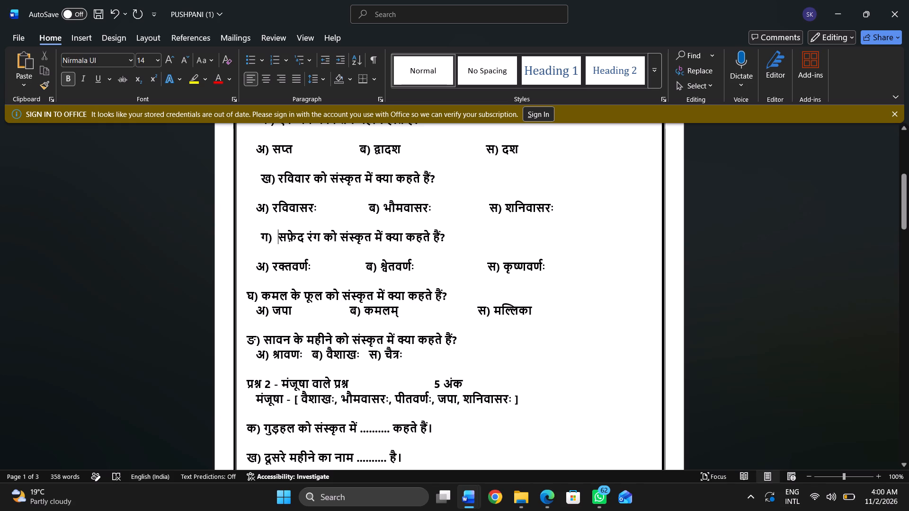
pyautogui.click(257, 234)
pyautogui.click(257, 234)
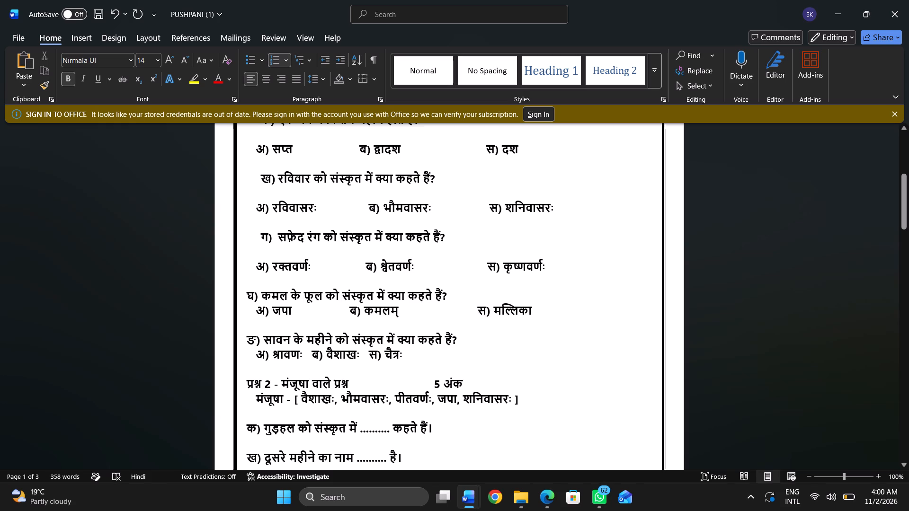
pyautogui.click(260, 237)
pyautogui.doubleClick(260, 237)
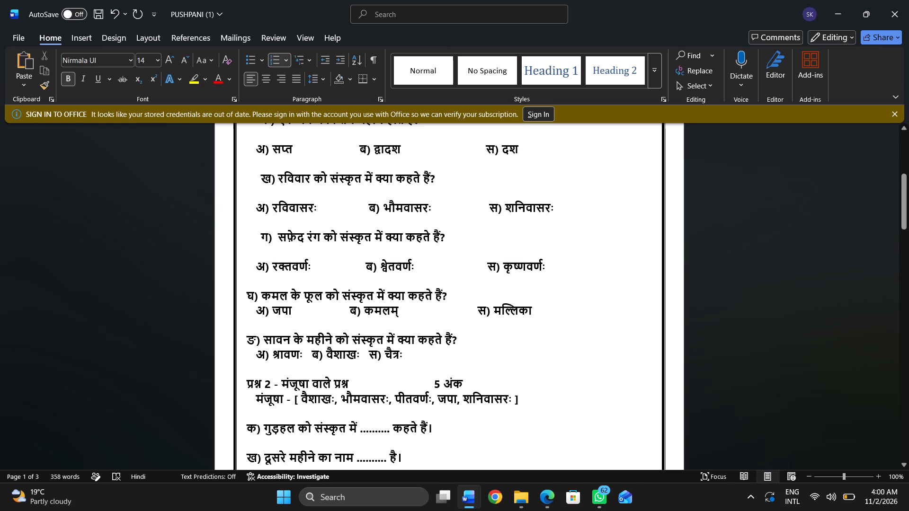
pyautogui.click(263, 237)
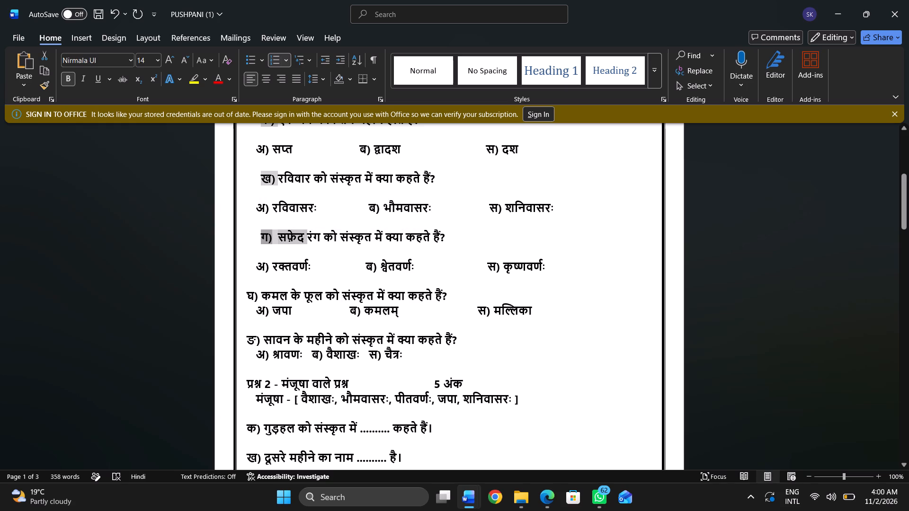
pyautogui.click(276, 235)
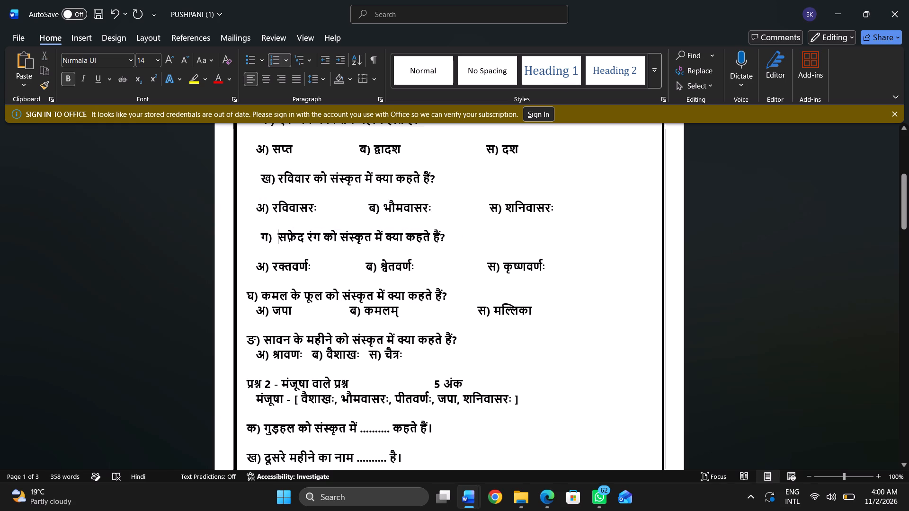
# Remove the automatic ख) label and its indent from the रविवार question of प्रश्न 1.
pyautogui.click(256, 179)
pyautogui.click(256, 179)
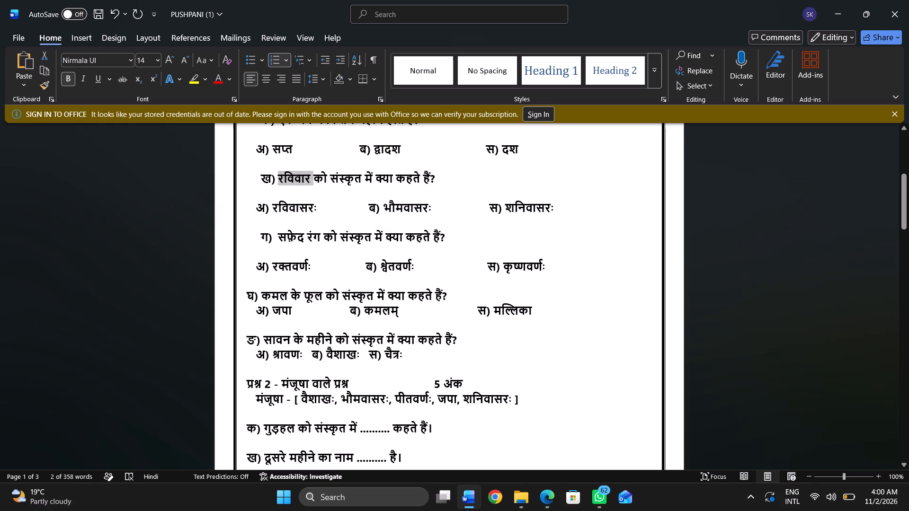
pyautogui.scroll(2, 241, 297)
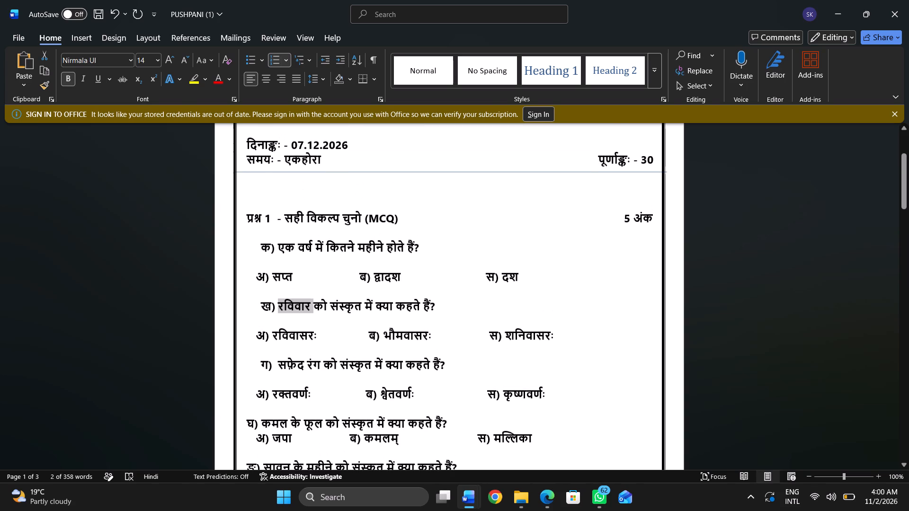
pyautogui.scroll(2, 241, 297)
pyautogui.moveTo(253, 245); pyautogui.dragTo(272, 241)
pyautogui.click(272, 241)
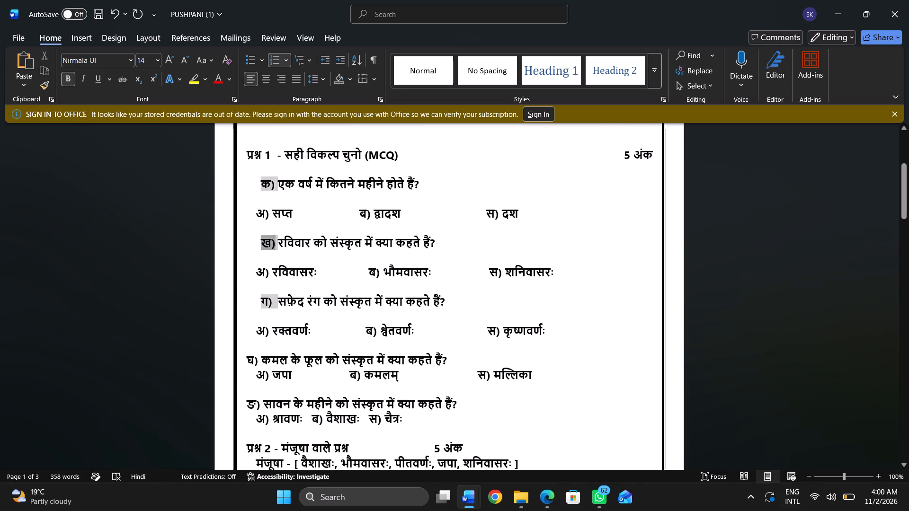
pyautogui.click(272, 241)
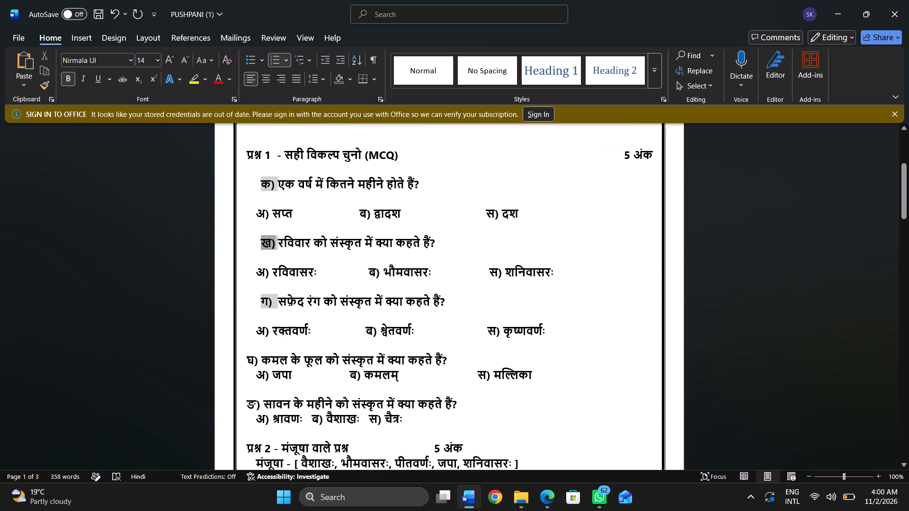
pyautogui.click(281, 242)
pyautogui.click(275, 243)
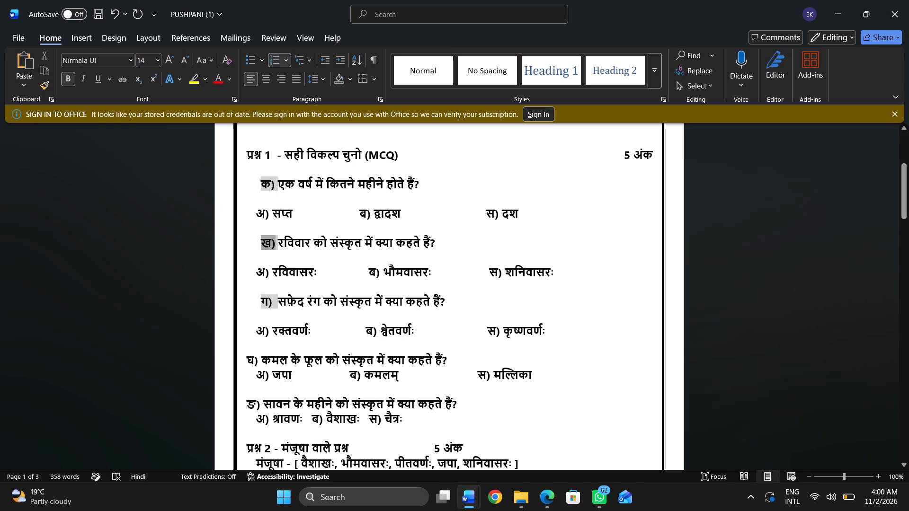
pyautogui.click(277, 242)
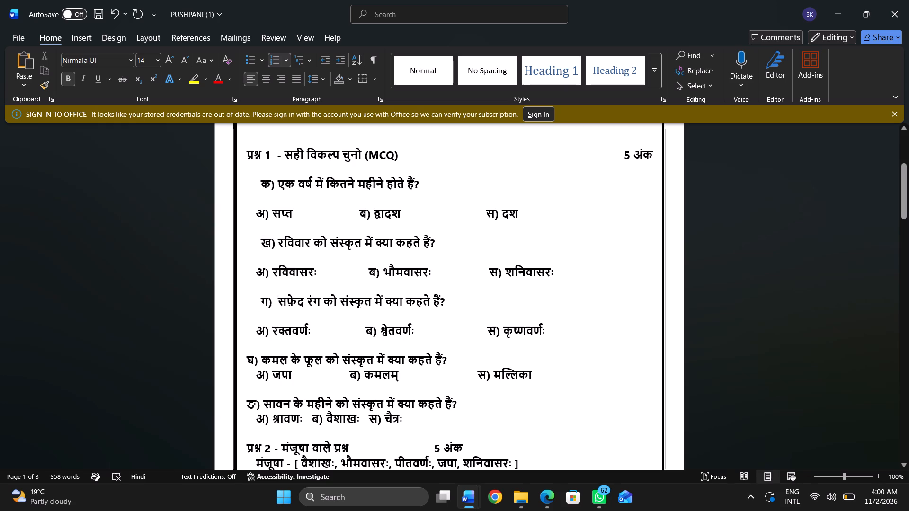
pyautogui.press('BackSpace')
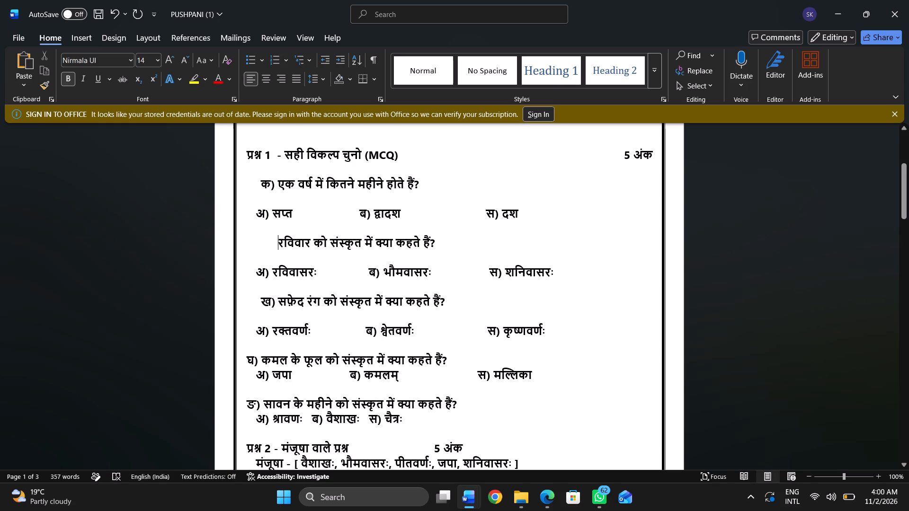
pyautogui.press('BackSpace')
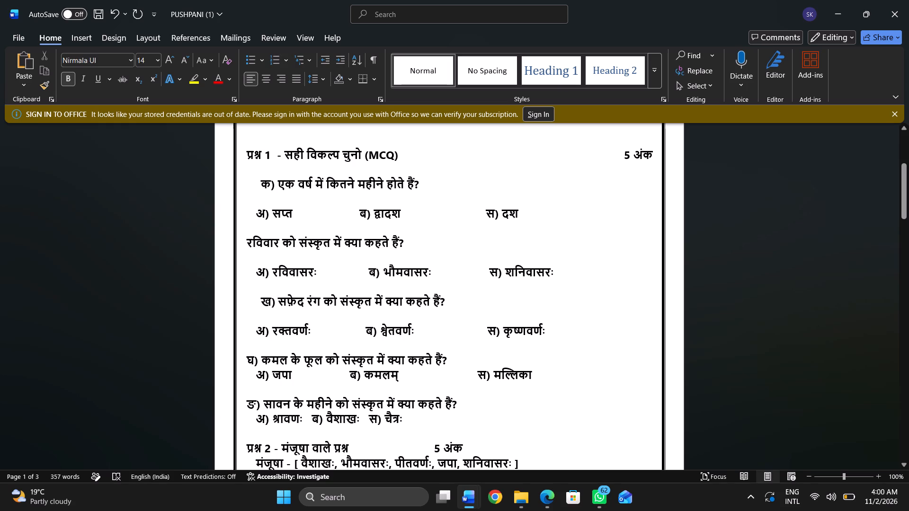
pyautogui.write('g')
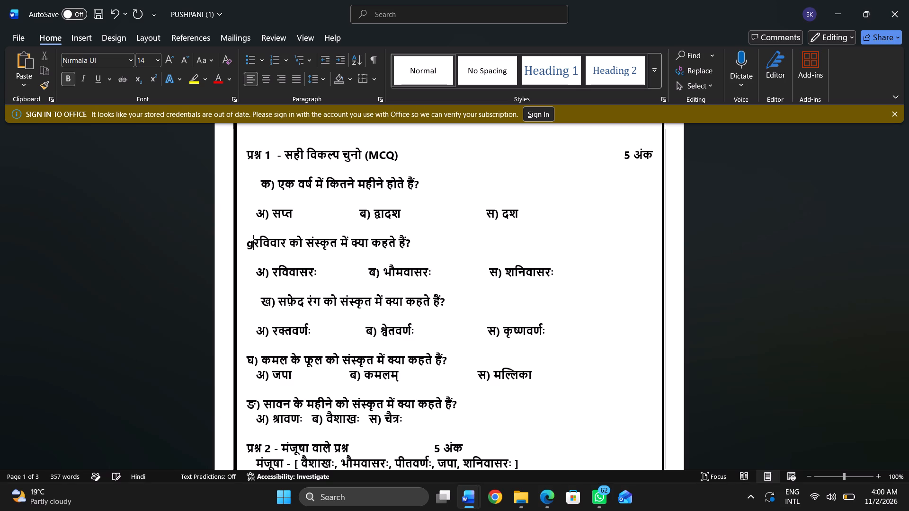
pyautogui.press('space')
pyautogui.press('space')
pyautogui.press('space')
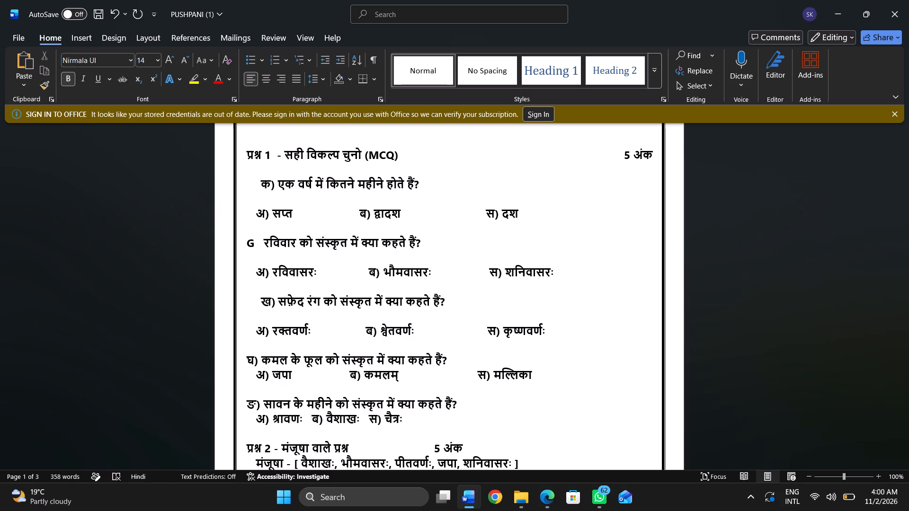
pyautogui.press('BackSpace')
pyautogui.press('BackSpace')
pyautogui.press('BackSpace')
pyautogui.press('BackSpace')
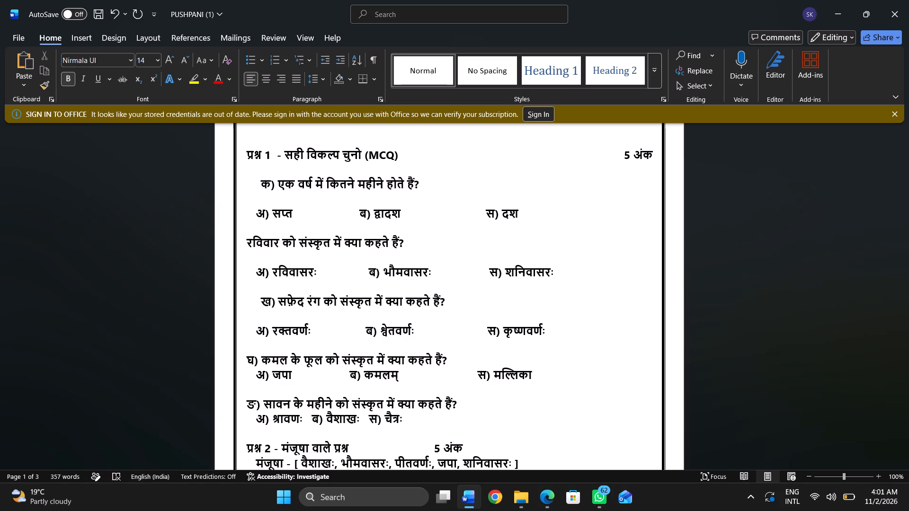
# Shift the automatically numbered एक वर्ष and सफ़ेद रंग questions of प्रश्न 1 to the text margin, in line with the other questions.
pyautogui.click(276, 303)
pyautogui.moveTo(275, 301); pyautogui.dragTo(271, 301)
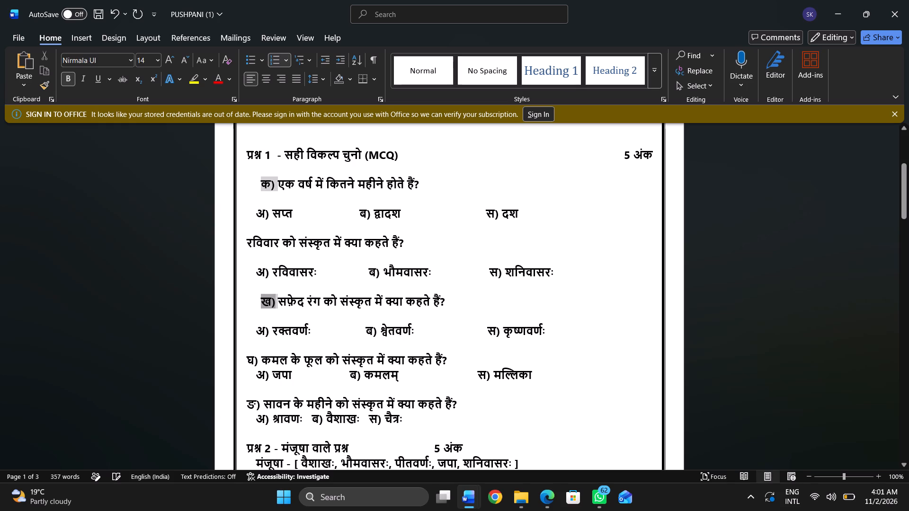
pyautogui.moveTo(271, 301); pyautogui.dragTo(270, 302)
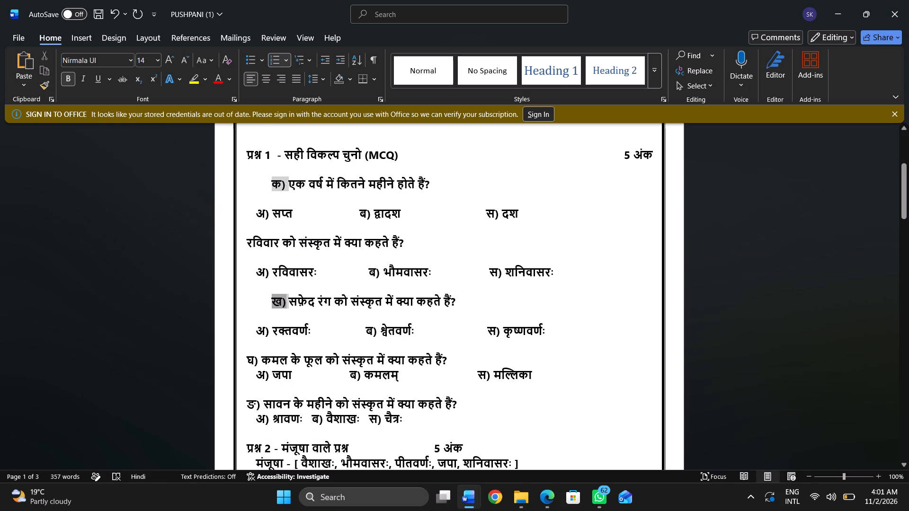
pyautogui.click(250, 303)
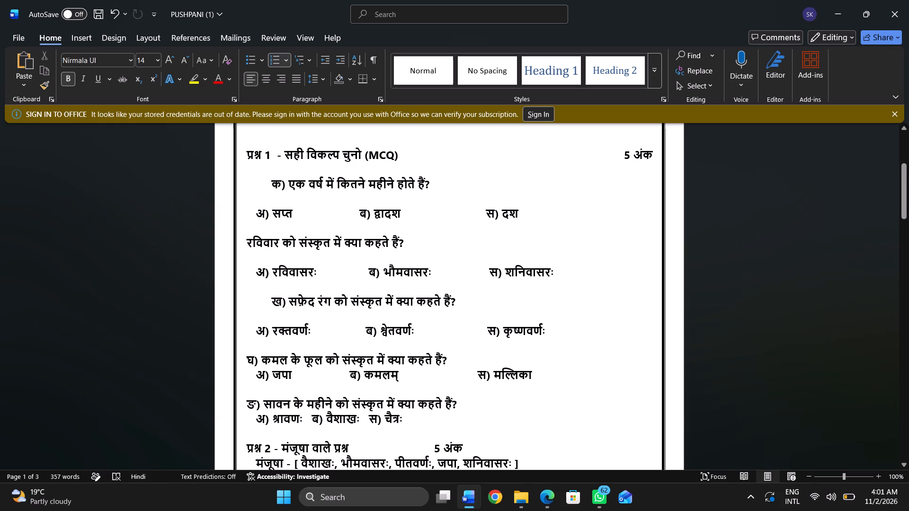
pyautogui.moveTo(282, 301); pyautogui.dragTo(277, 303)
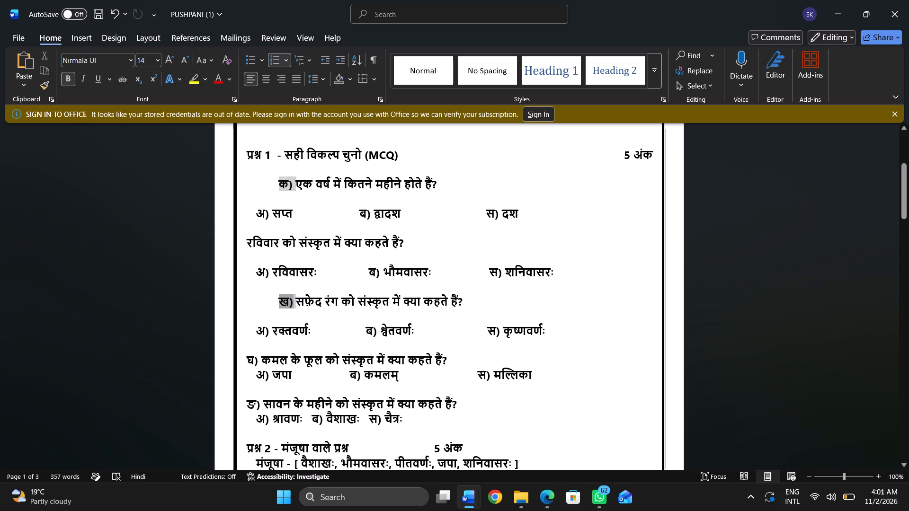
pyautogui.click(286, 303)
pyautogui.click(286, 303)
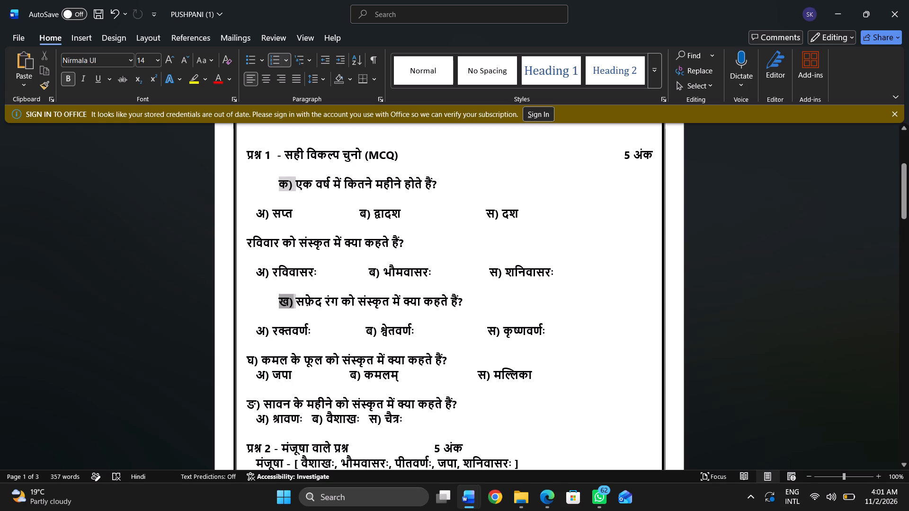
pyautogui.click(286, 302)
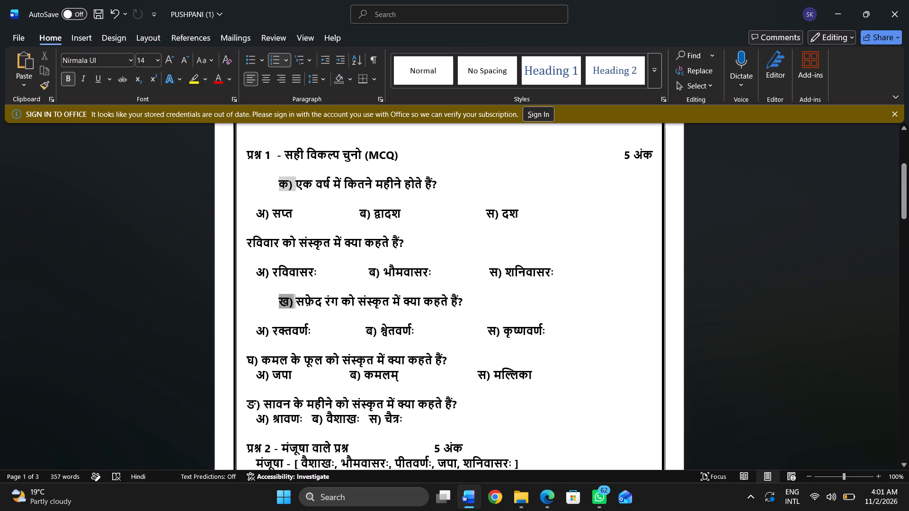
pyautogui.click(281, 302)
pyautogui.click(279, 302)
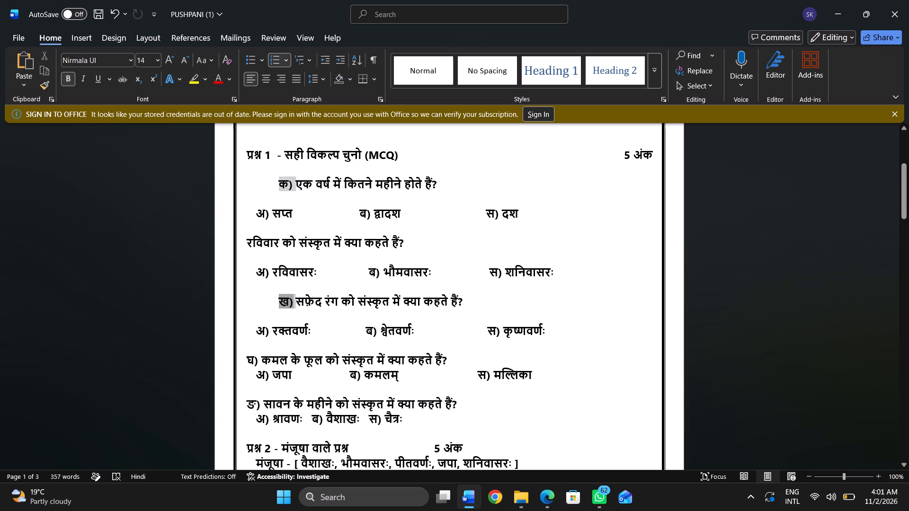
pyautogui.click(276, 302)
pyautogui.moveTo(285, 302); pyautogui.dragTo(275, 306)
pyautogui.moveTo(275, 306); pyautogui.dragTo(250, 313)
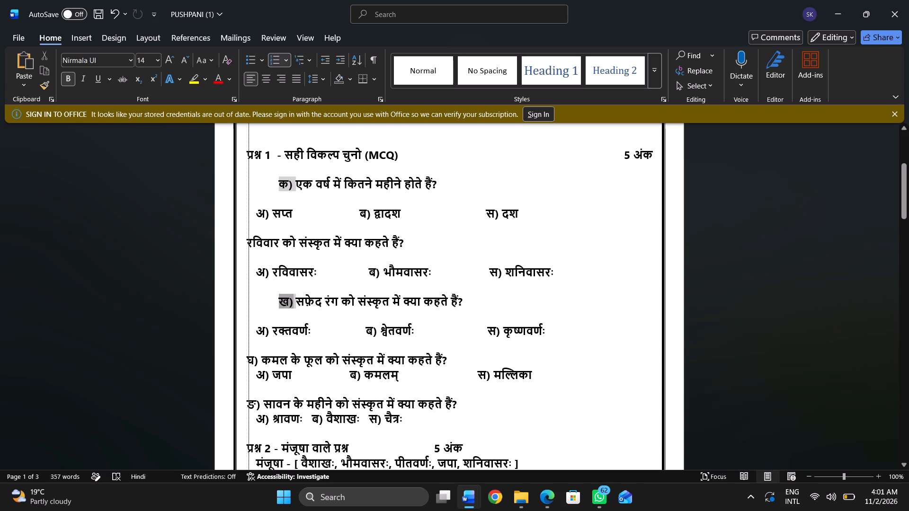
pyautogui.moveTo(250, 313); pyautogui.dragTo(247, 313)
pyautogui.moveTo(247, 313); pyautogui.dragTo(246, 313)
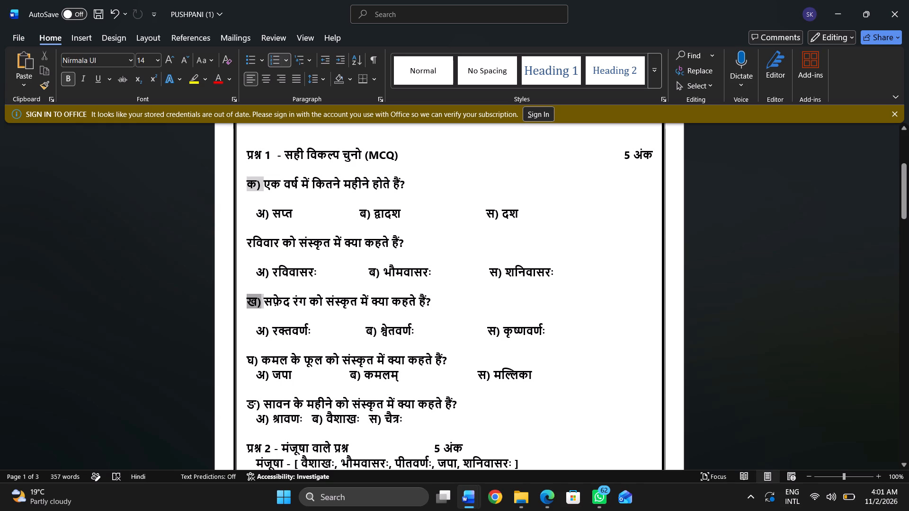
# Remove the automatic ख) label from the सफ़ेद रंग question of प्रश्न 1.
pyautogui.click(256, 300)
pyautogui.click(256, 300)
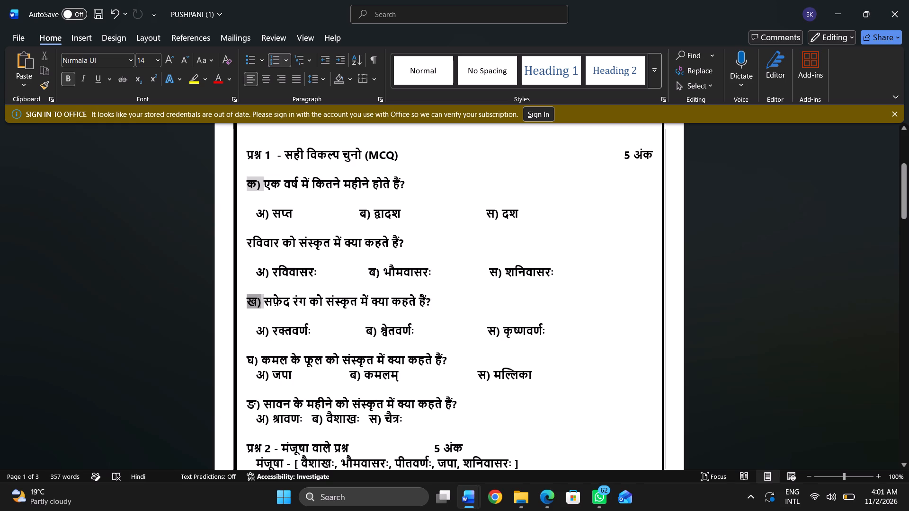
pyautogui.click(260, 301)
pyautogui.click(241, 283)
pyautogui.click(241, 283)
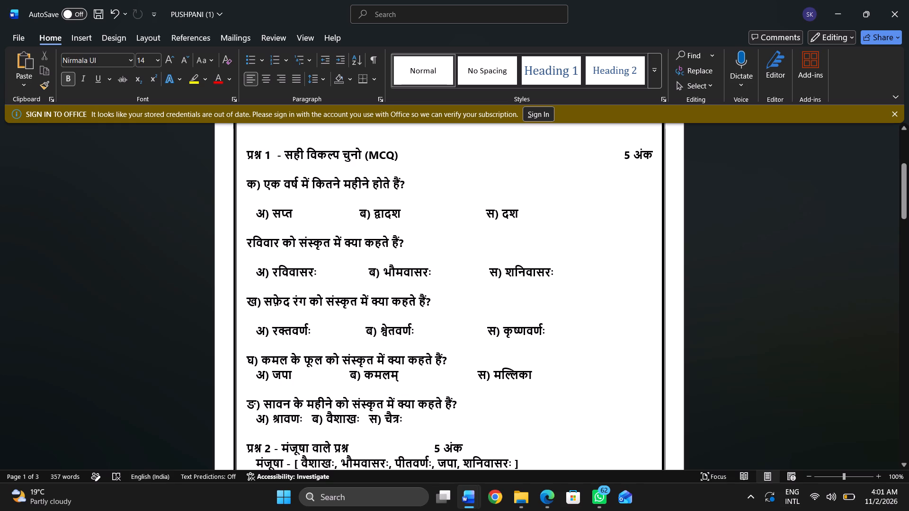
pyautogui.click(260, 300)
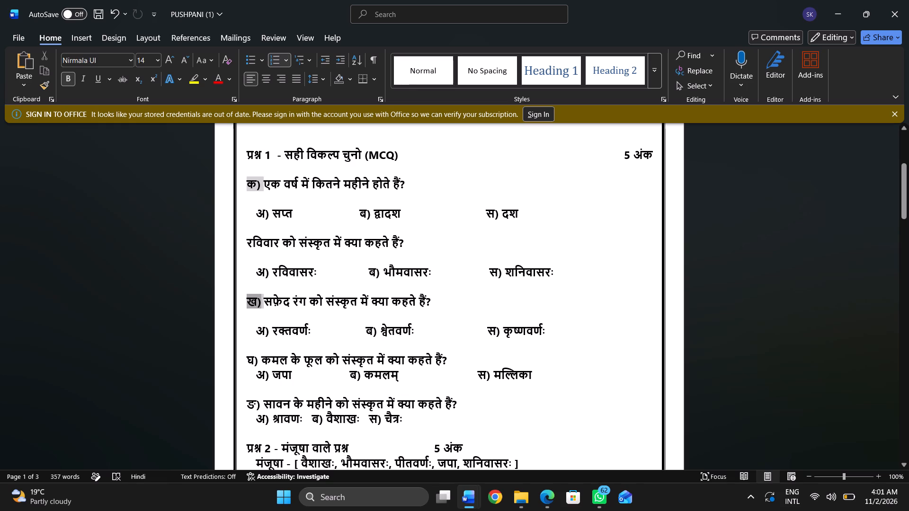
pyautogui.press('BackSpace')
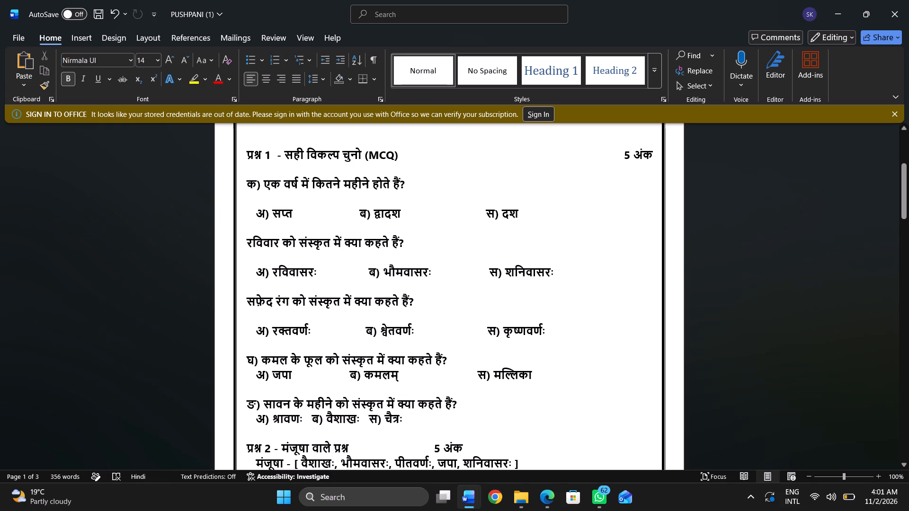
# Label the रविवार question of प्रश्न 1 with ख), copied from the second question of प्रश्न 2, with no space after the bracket.
pyautogui.scroll(-2, 274, 401)
pyautogui.scroll(1, 274, 401)
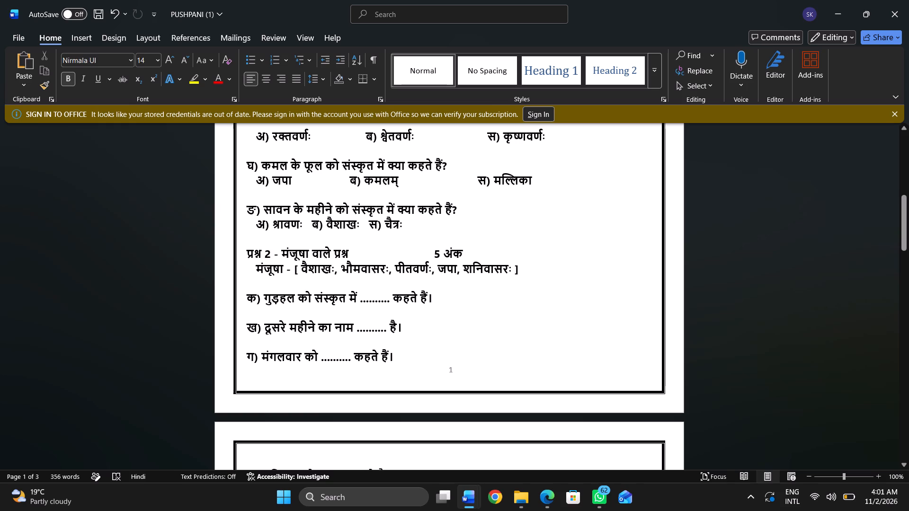
pyautogui.moveTo(260, 330); pyautogui.dragTo(247, 331)
pyautogui.hotkey('ctrl', 'c')
pyautogui.scroll(1, 247, 331)
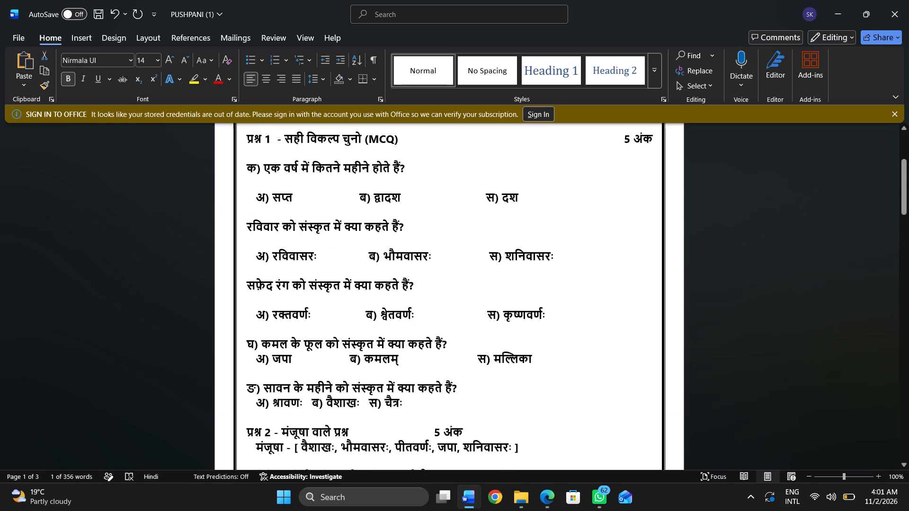
pyautogui.scroll(1, 247, 331)
pyautogui.click(246, 275)
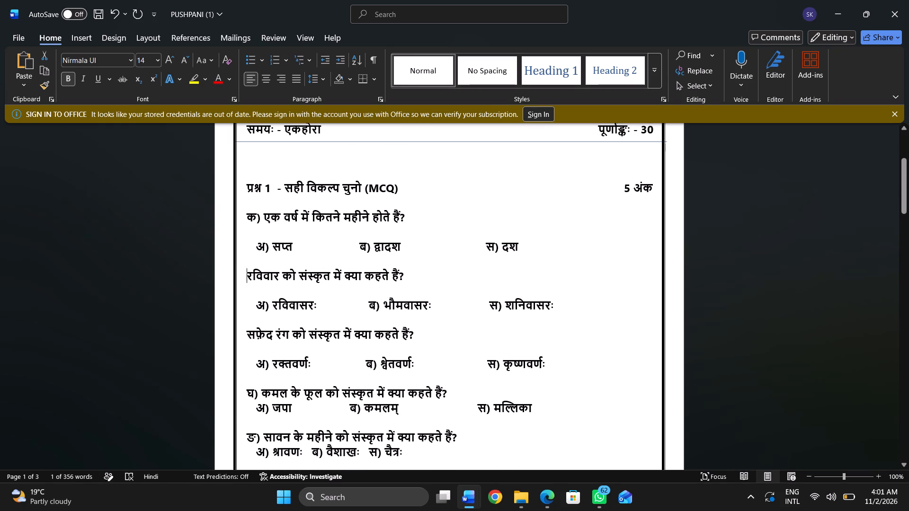
pyautogui.hotkey('ctrl', 'v')
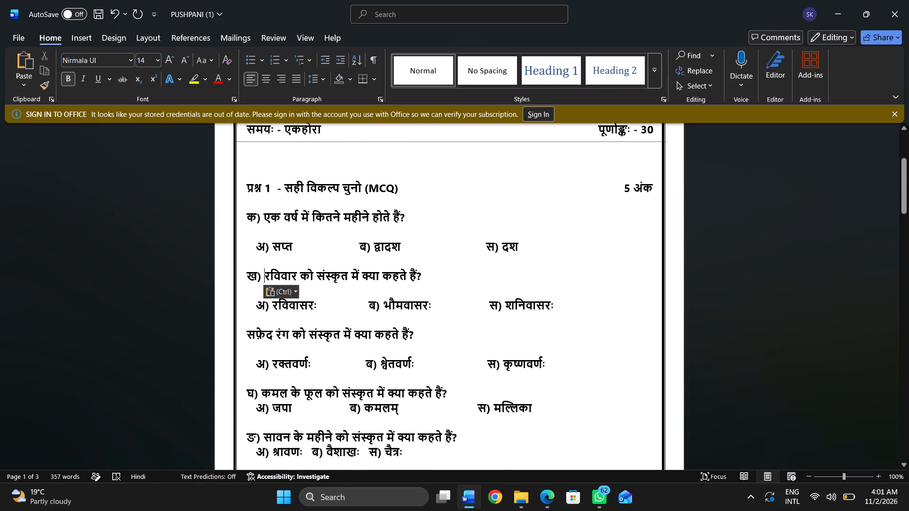
pyautogui.press('BackSpace')
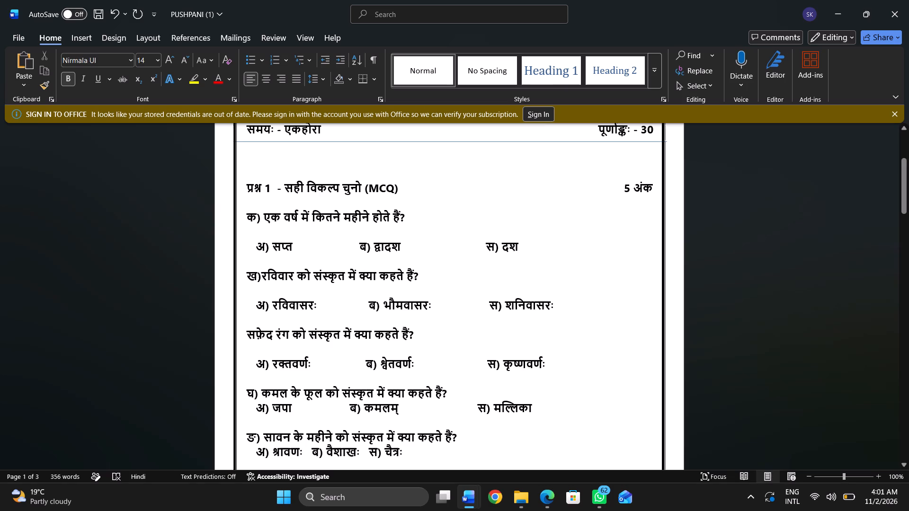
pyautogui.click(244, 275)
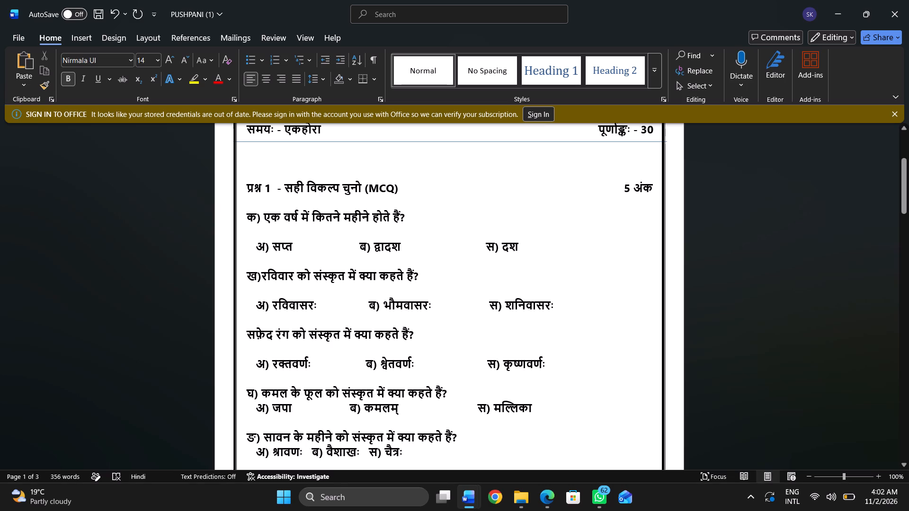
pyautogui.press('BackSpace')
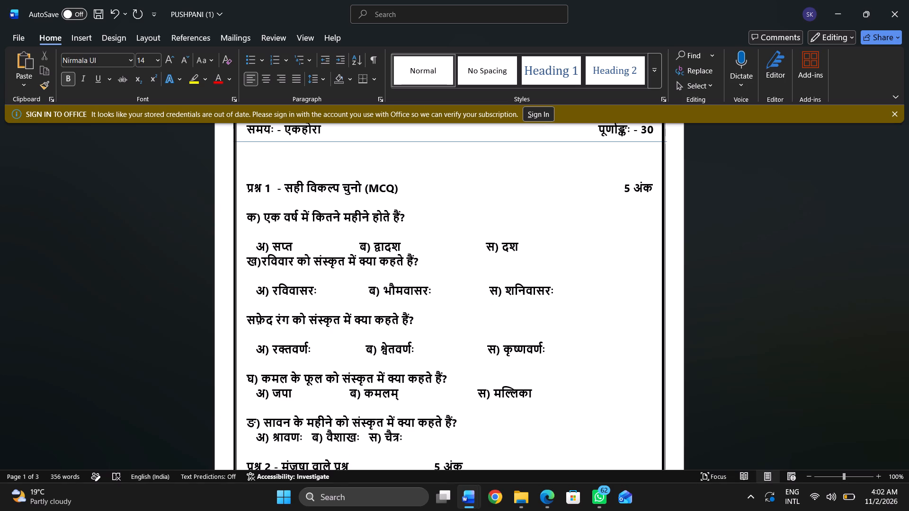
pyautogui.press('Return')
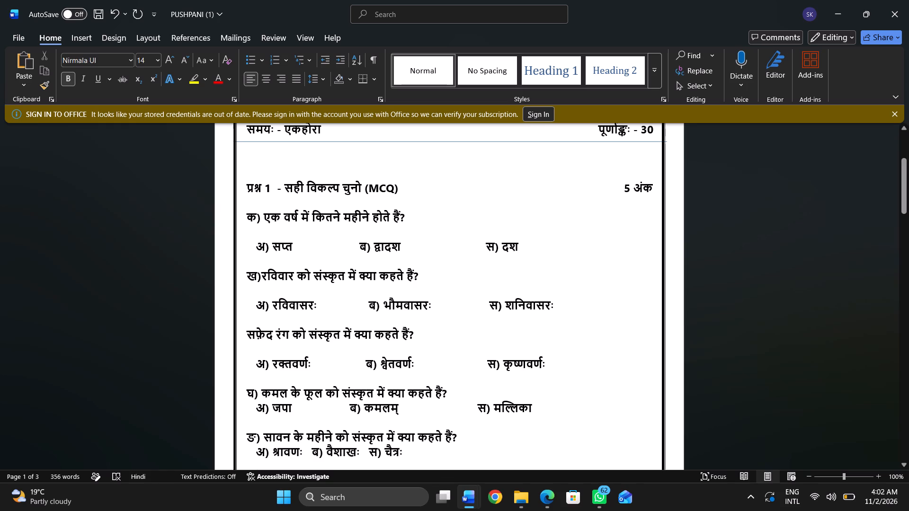
# Label the सफ़ेद रंग question of प्रश्न 1 with ग), copied from the third question of प्रश्न 2.
pyautogui.scroll(-1, 250, 348)
pyautogui.moveTo(259, 376); pyautogui.dragTo(249, 379)
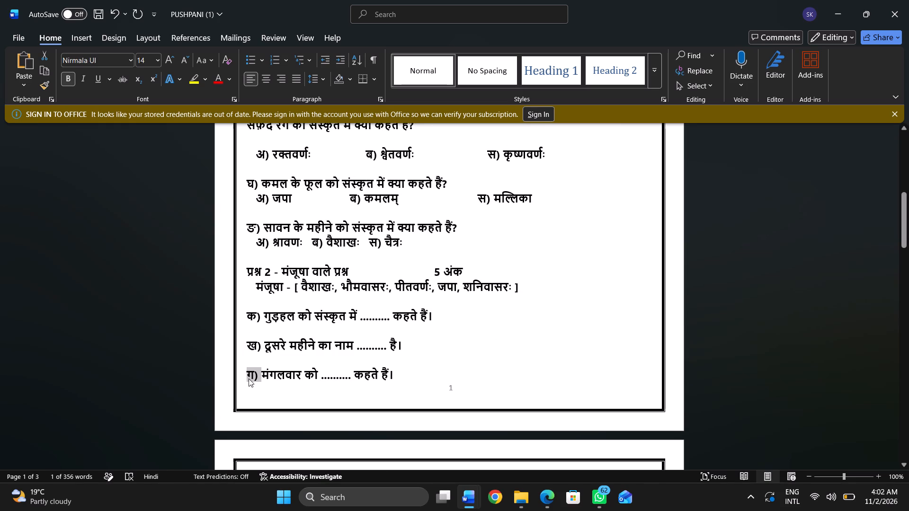
pyautogui.hotkey('ctrl', 'c')
pyautogui.scroll(1, 249, 379)
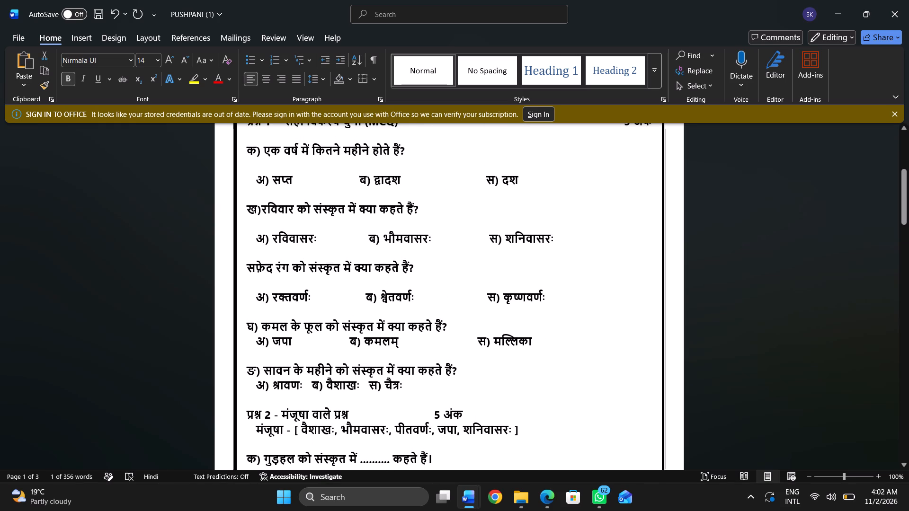
pyautogui.click(244, 264)
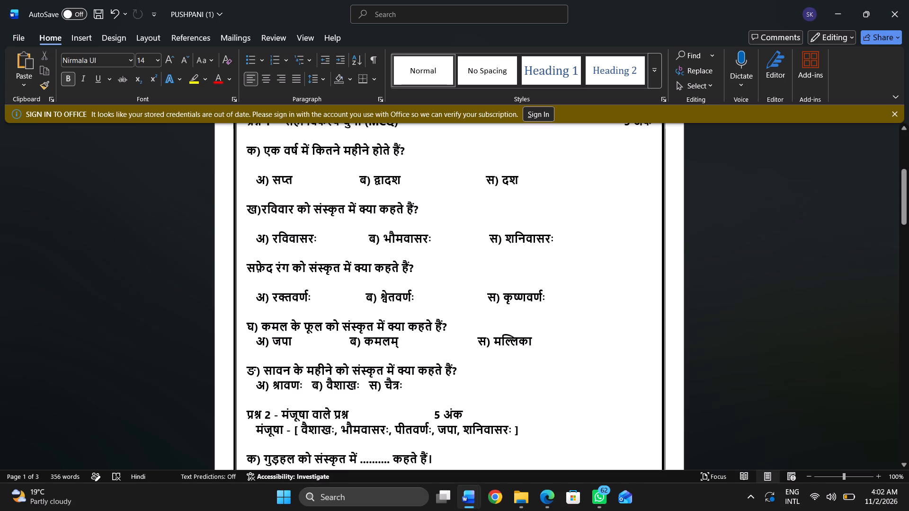
pyautogui.hotkey('ctrl', 'v')
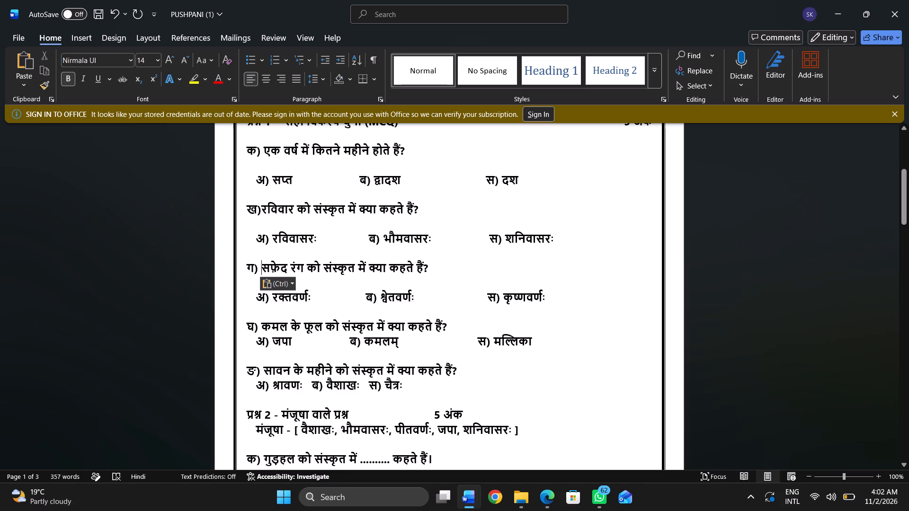
# Switch to the PUSHPANI document and copy its प्रश्न 2 instruction मंजूषा से संस्कृत शब्द चुन कर खाली जगह भरो.
pyautogui.scroll(1, 244, 264)
pyautogui.scroll(-1, 244, 264)
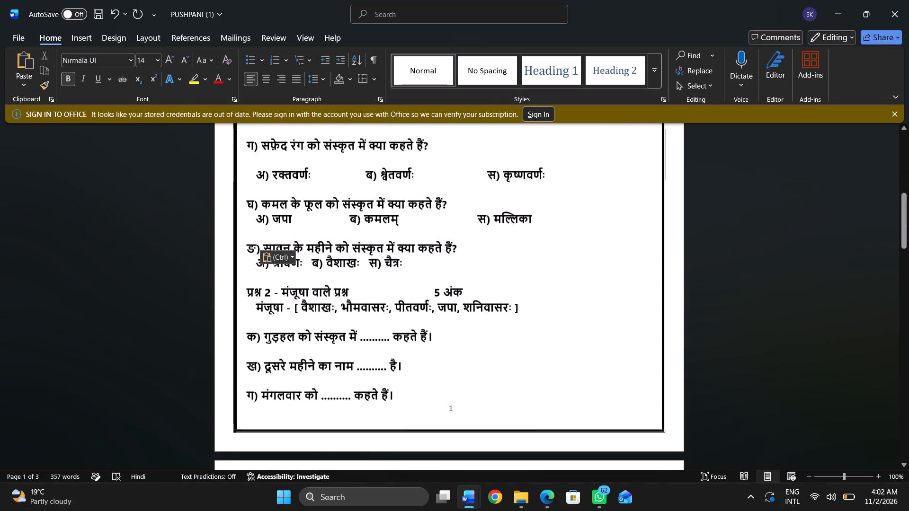
pyautogui.scroll(-1, 244, 264)
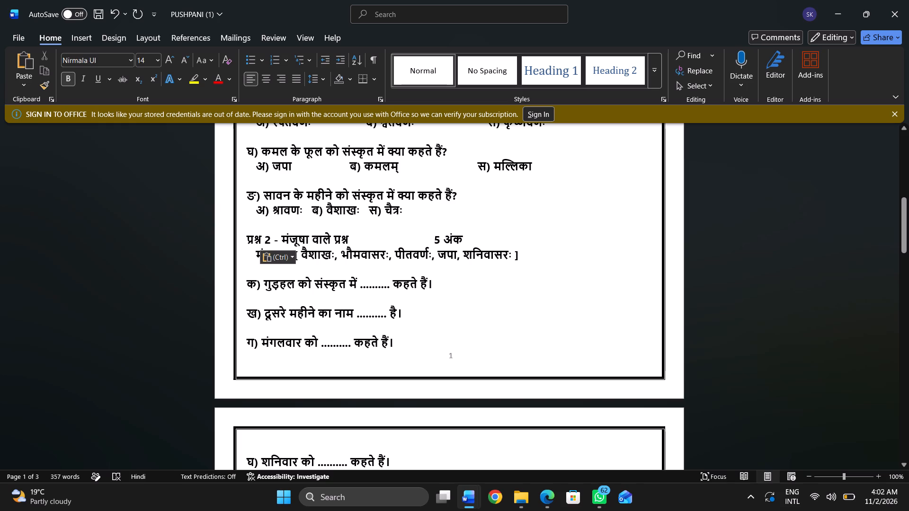
pyautogui.click(468, 505)
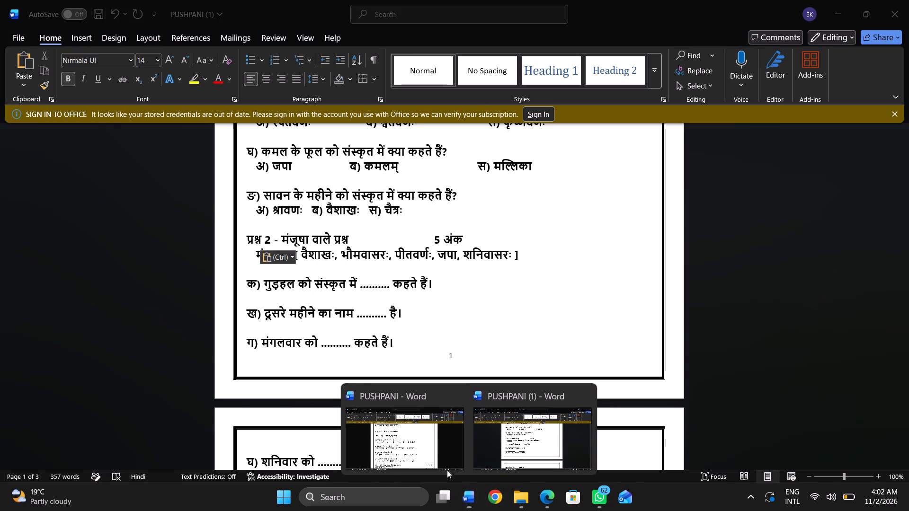
pyautogui.click(419, 442)
pyautogui.scroll(1, 397, 326)
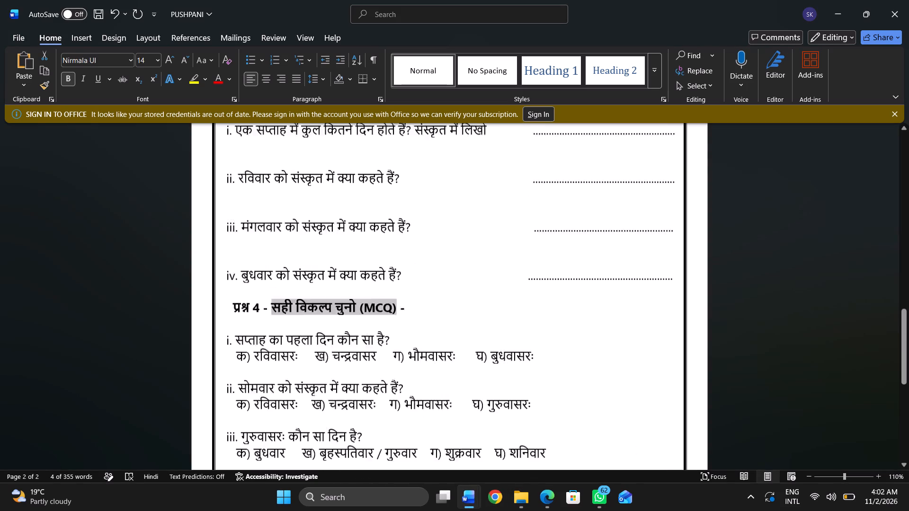
pyautogui.scroll(2, 397, 326)
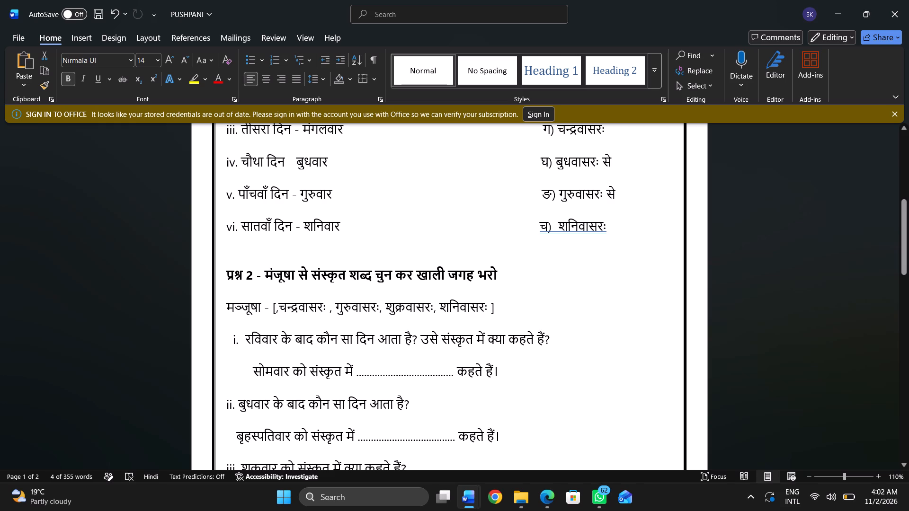
pyautogui.moveTo(267, 274); pyautogui.dragTo(543, 278)
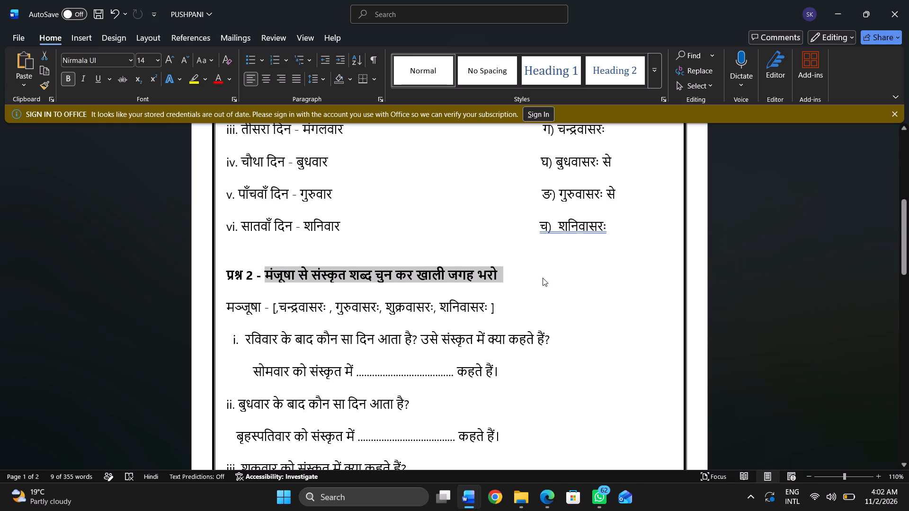
pyautogui.hotkey('ctrl', 'c')
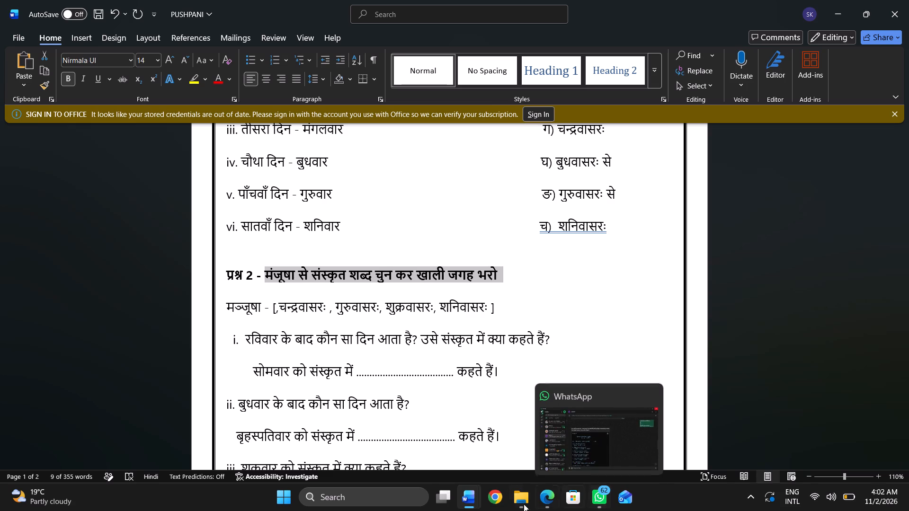
# In PUSHPANI (1), replace the प्रश्न 2 heading's wording with the copied मंजूषा से संस्कृत शब्द चुन कर खाली जगह भरो, keeping 5 अंक on the same line.
pyautogui.click(474, 500)
pyautogui.click(526, 439)
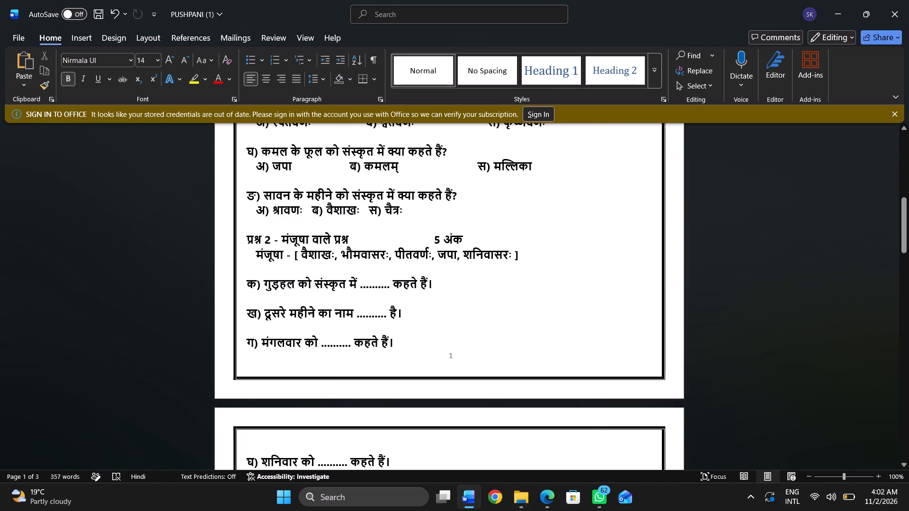
pyautogui.scroll(3, 440, 291)
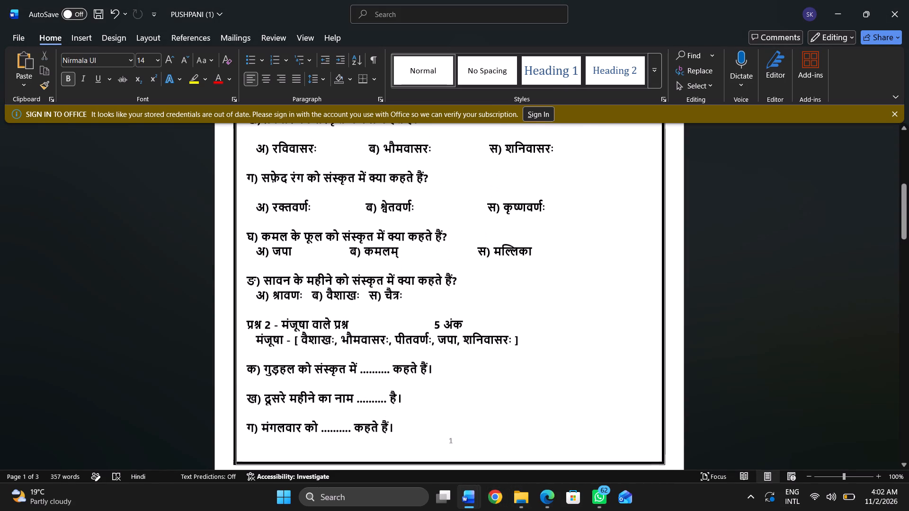
pyautogui.scroll(1, 440, 291)
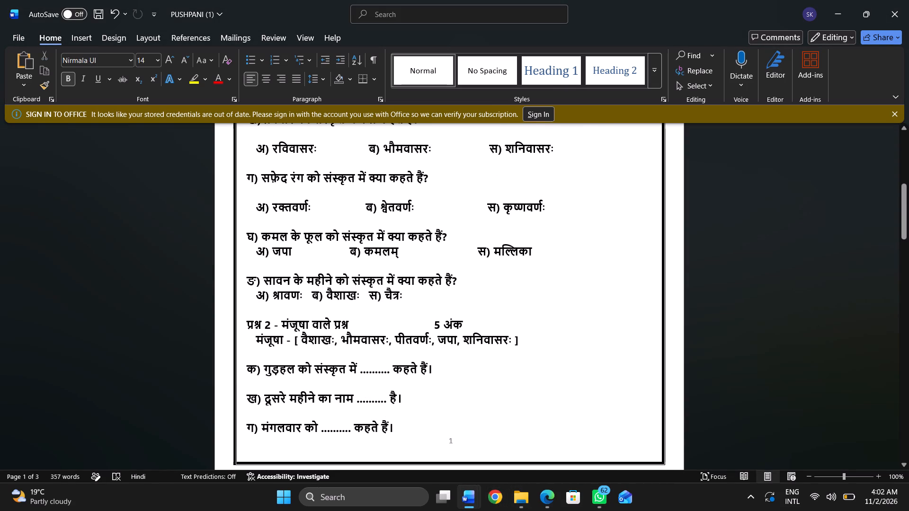
pyautogui.moveTo(283, 323); pyautogui.dragTo(356, 322)
pyautogui.press('BackSpace')
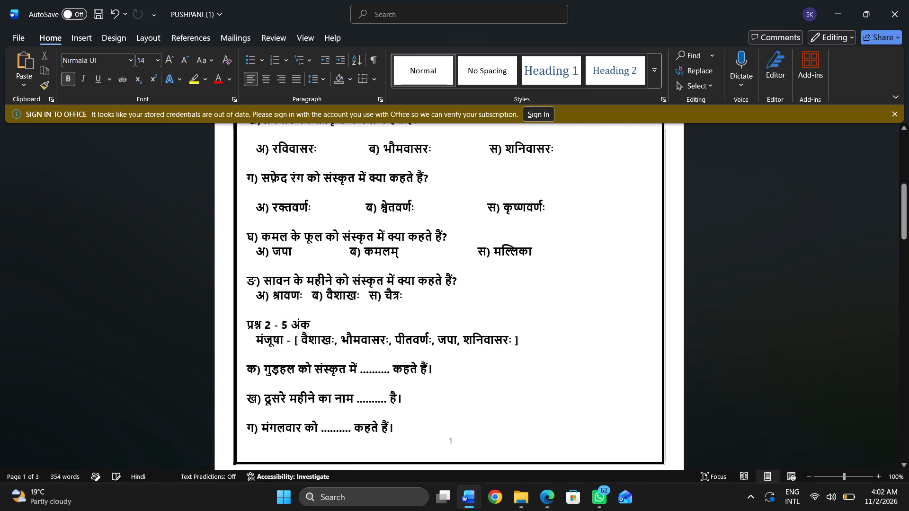
pyautogui.hotkey('ctrl', 'v')
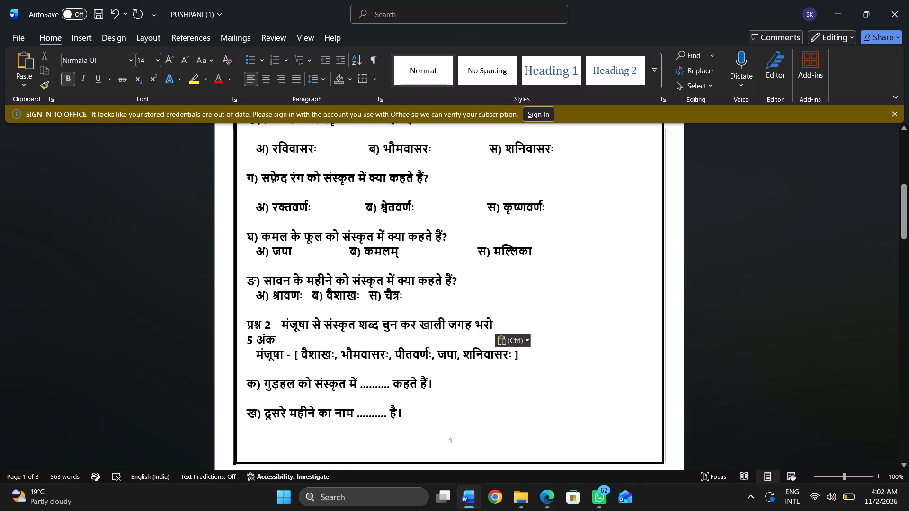
pyautogui.press('BackSpace')
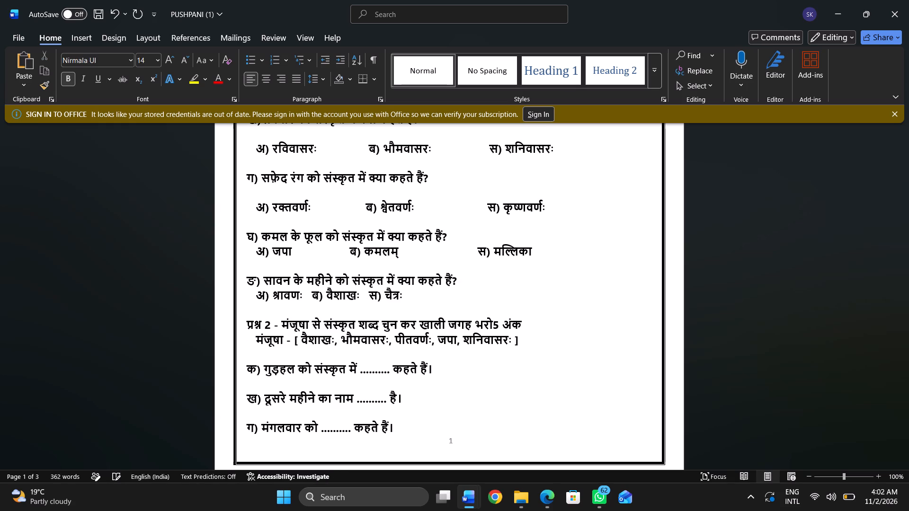
# Space 5 अंक of the प्रश्न 2 heading out to the far end of its line, in line with the marks of प्रश्न 1.
pyautogui.press('space')
pyautogui.press('space')
pyautogui.press('space')
pyautogui.press('space')
pyautogui.press('space')
pyautogui.press('space')
pyautogui.press('space')
pyautogui.press('space')
pyautogui.press('space')
pyautogui.press('space')
pyautogui.press('space')
pyautogui.press('space')
pyautogui.press('space')
pyautogui.press('space')
pyautogui.press('space')
pyautogui.press('space')
pyautogui.press('space')
pyautogui.press('space')
pyautogui.press('space')
pyautogui.press('space')
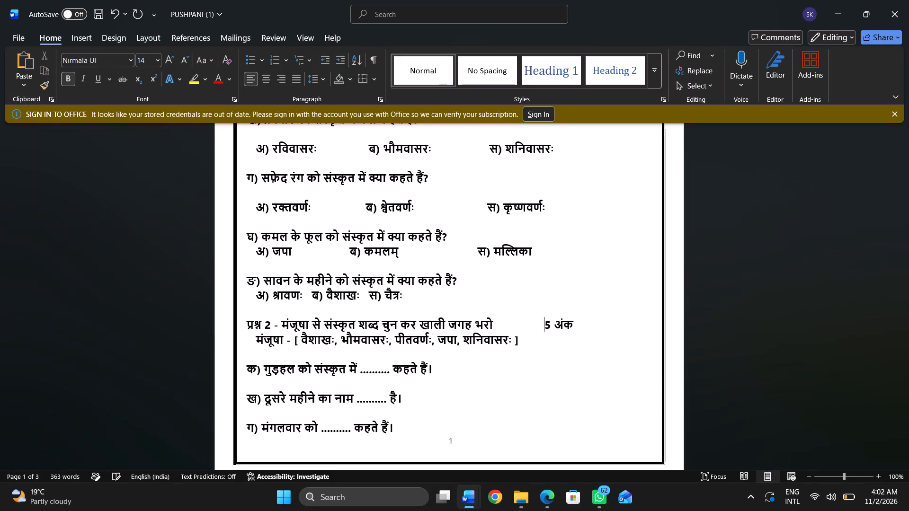
pyautogui.press('space')
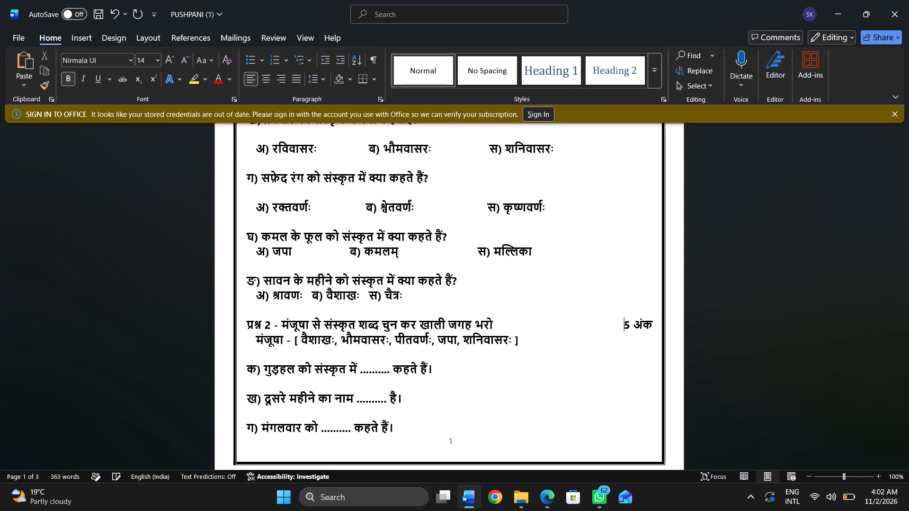
# Copy the full stop mark । that ends question क) गुड़हल of प्रश्न 2.
pyautogui.scroll(2, 356, 322)
pyautogui.scroll(-1, 356, 322)
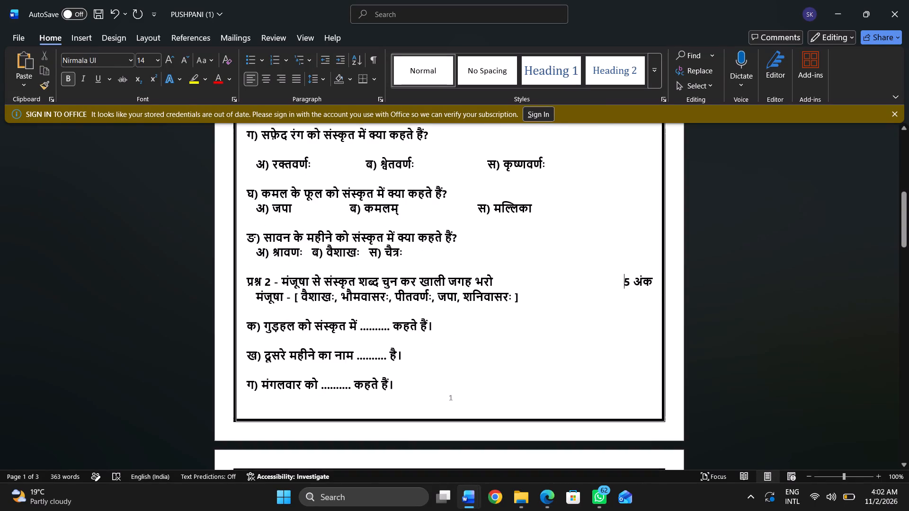
pyautogui.scroll(-1, 386, 239)
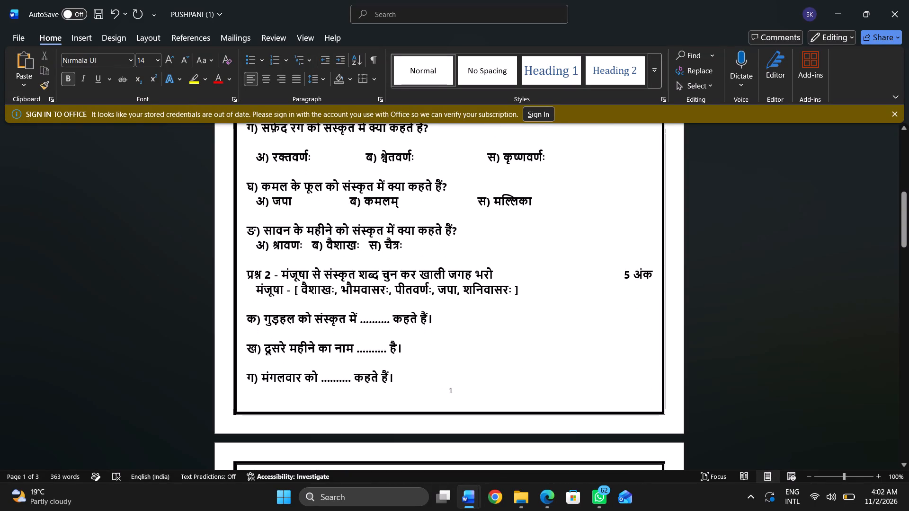
pyautogui.doubleClick(430, 319)
pyautogui.tripleClick(430, 319)
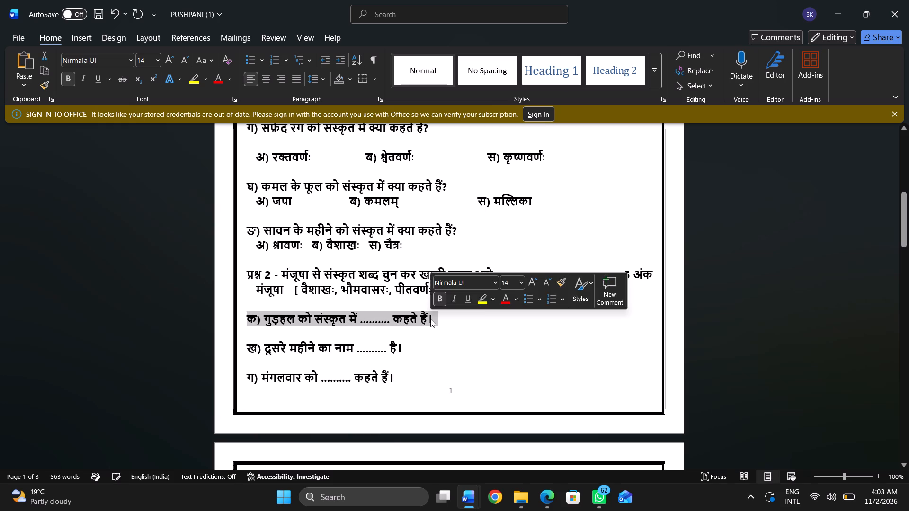
pyautogui.click(430, 319)
pyautogui.doubleClick(430, 319)
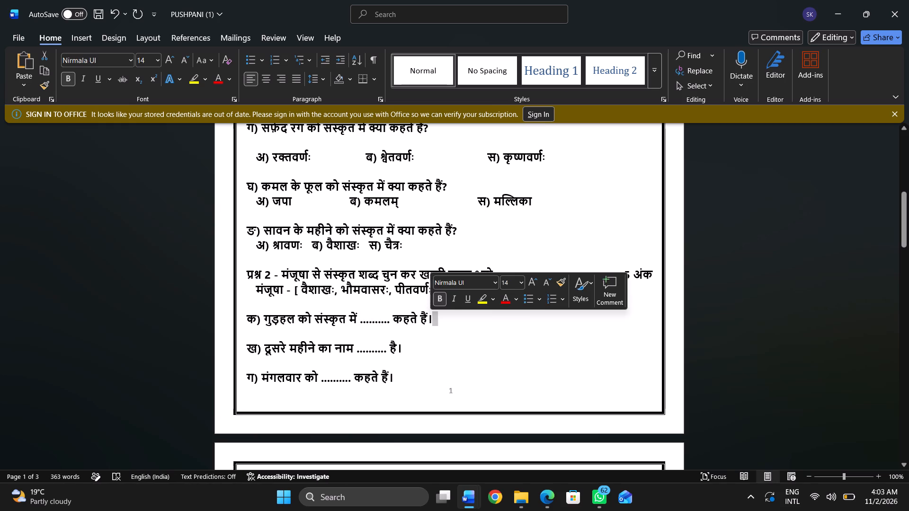
pyautogui.click(430, 319)
pyautogui.doubleClick(430, 319)
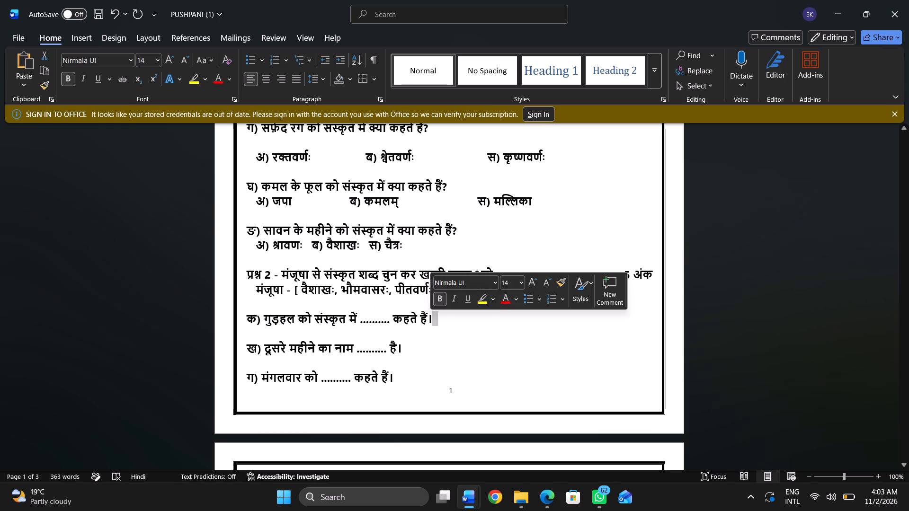
pyautogui.moveTo(427, 325); pyautogui.dragTo(428, 335)
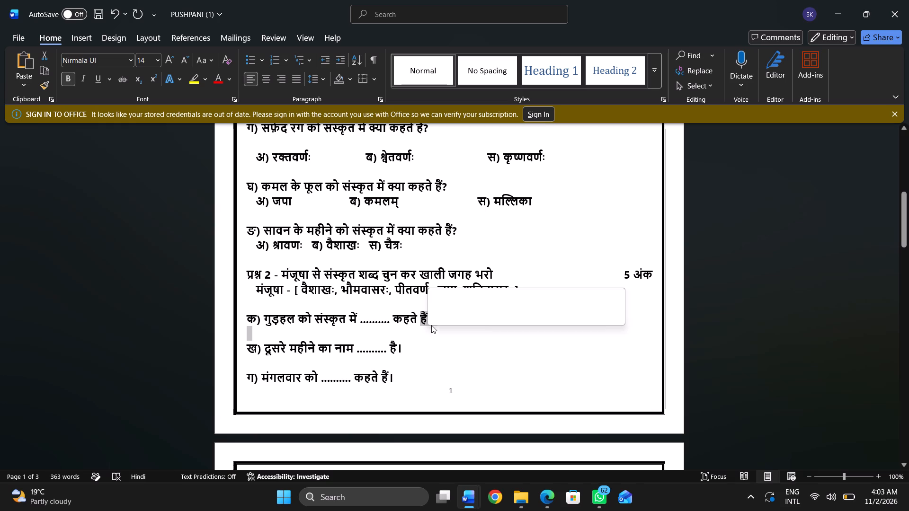
pyautogui.click(432, 319)
pyautogui.rightClick(435, 313)
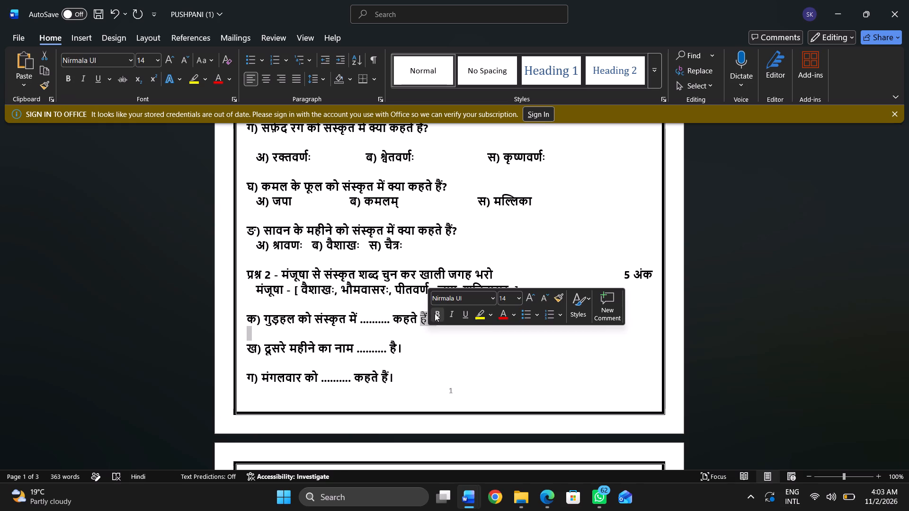
pyautogui.moveTo(435, 313); pyautogui.dragTo(441, 334)
pyautogui.click(441, 334)
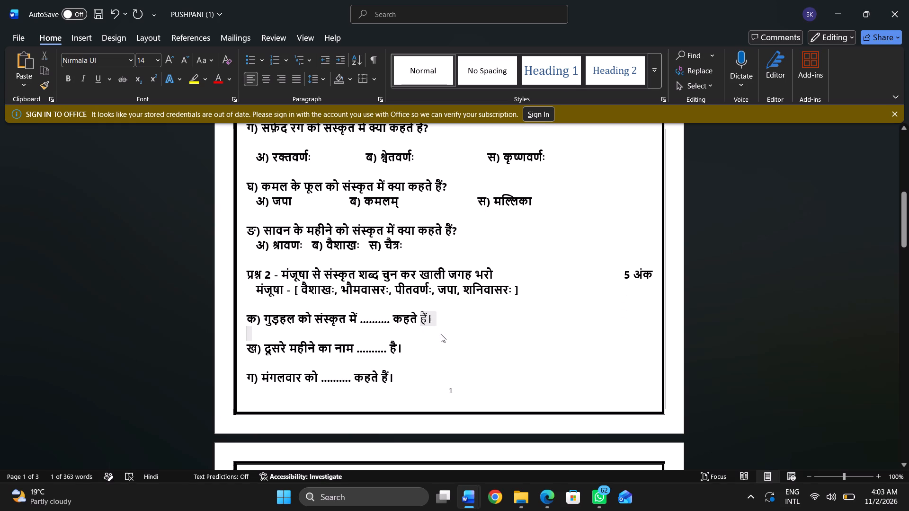
pyautogui.moveTo(429, 319); pyautogui.dragTo(434, 321)
pyautogui.click(434, 321)
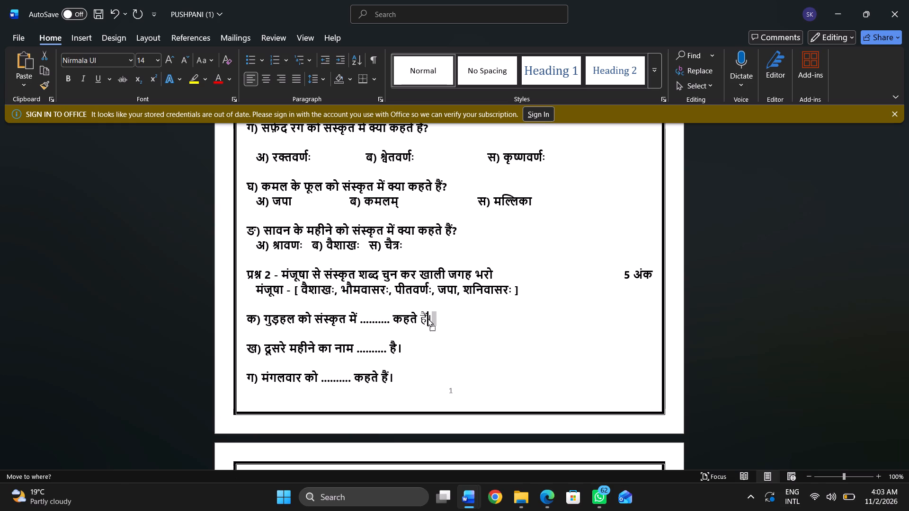
pyautogui.moveTo(429, 317); pyautogui.dragTo(433, 320)
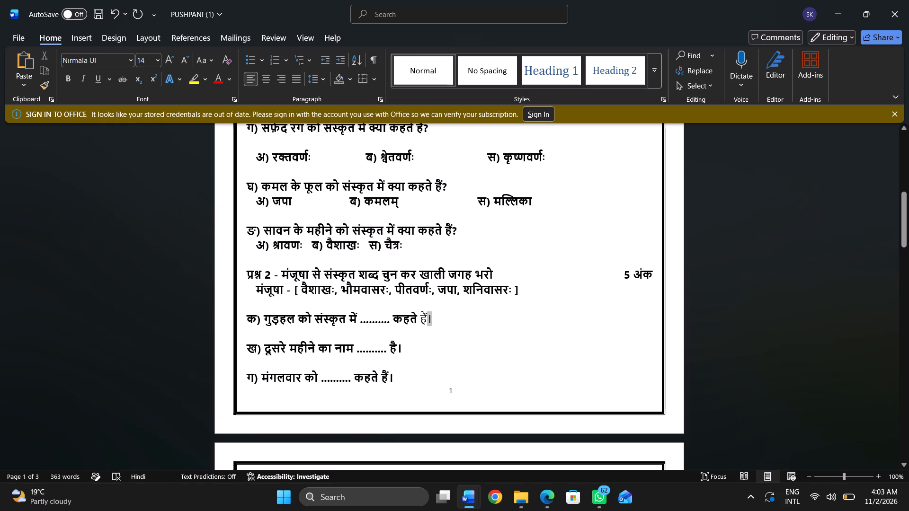
pyautogui.moveTo(433, 320); pyautogui.dragTo(433, 320)
pyautogui.hotkey('ctrl', 'c')
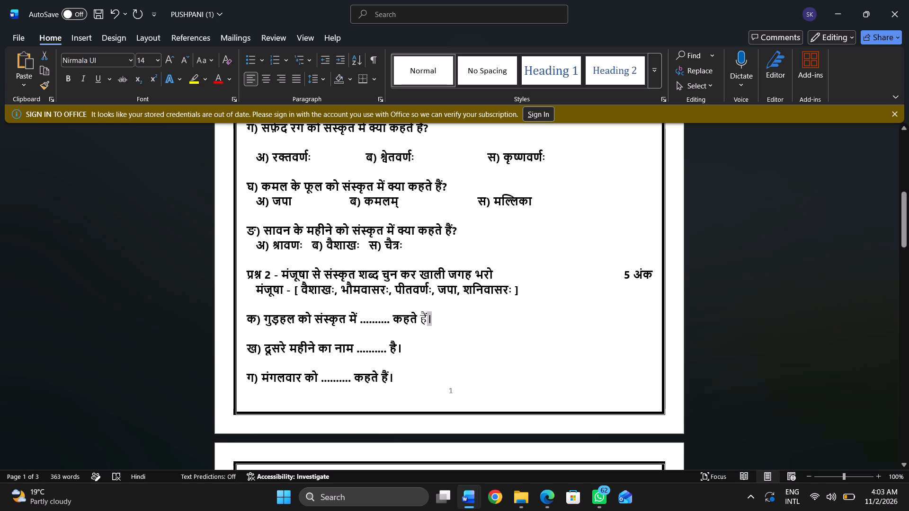
# Add the copied । after भरो in the प्रश्न 2 heading, keeping 5 and अंक together on the same line.
pyautogui.click(499, 275)
pyautogui.press('space')
pyautogui.press('BackSpace')
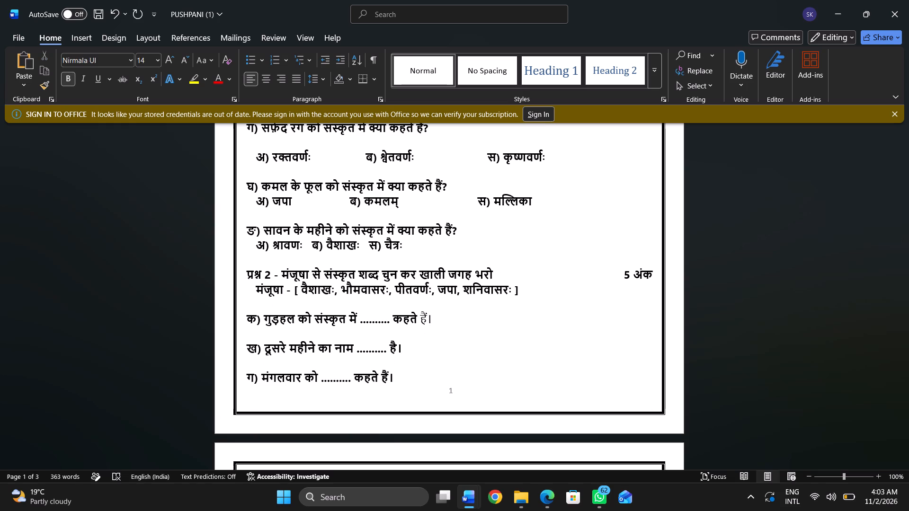
pyautogui.hotkey('ctrl', 'v')
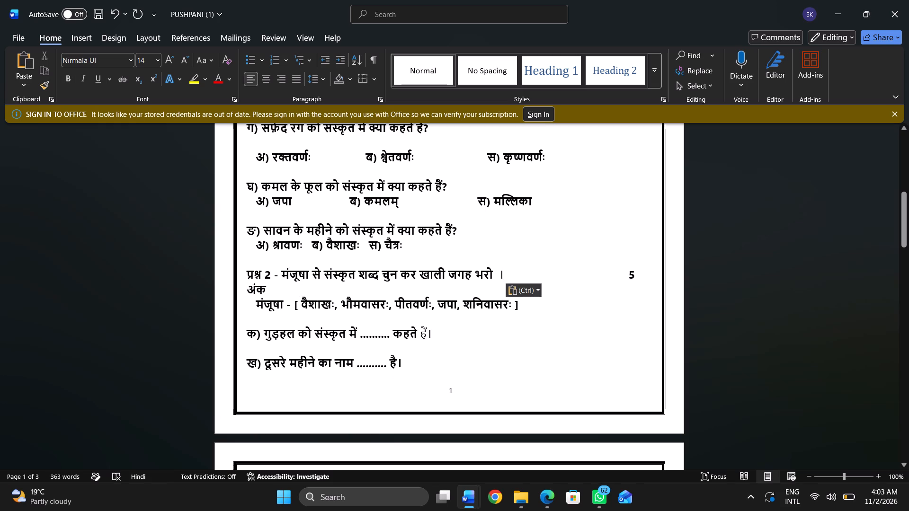
pyautogui.click(247, 290)
pyautogui.press('BackSpace')
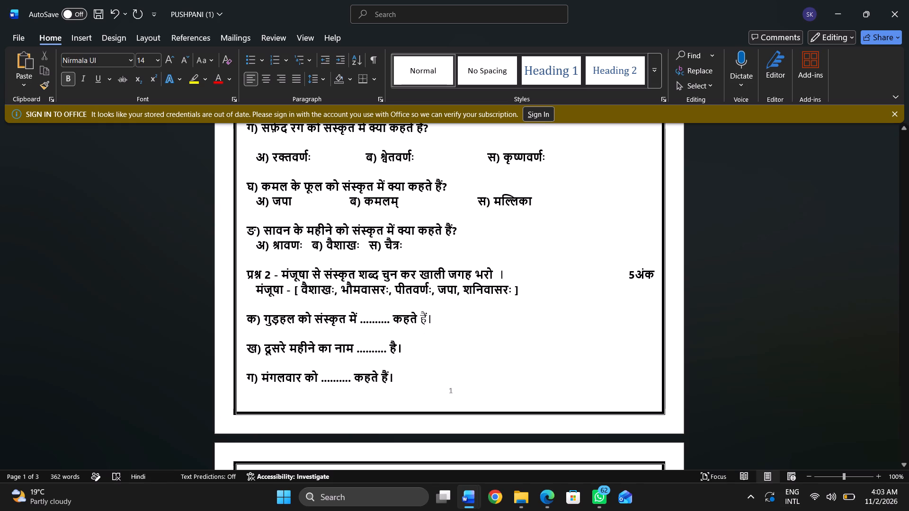
# Insert a blank line between the प्रश्न 2 heading and its मंजूषा word list.
pyautogui.click(657, 273)
pyautogui.press('Return')
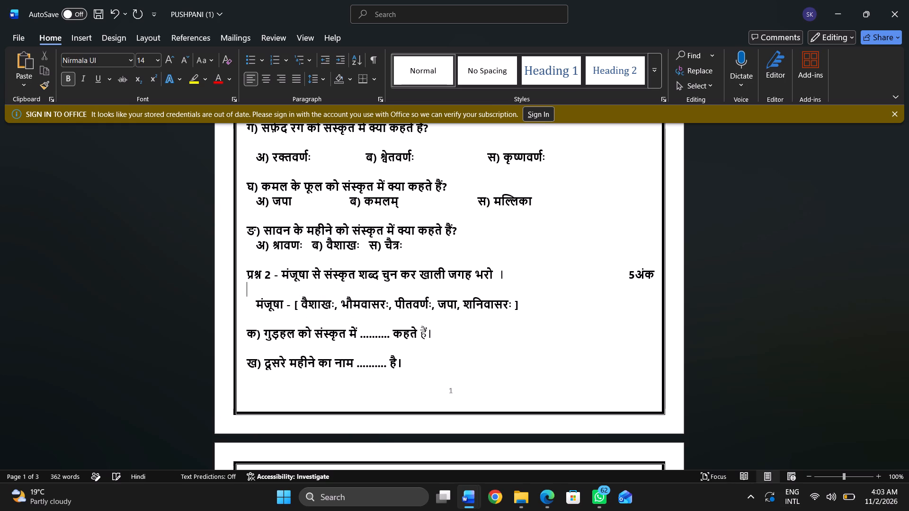
# Delete the word जपा from the मंजूषा word list of प्रश्न 2.
pyautogui.scroll(-2, 657, 273)
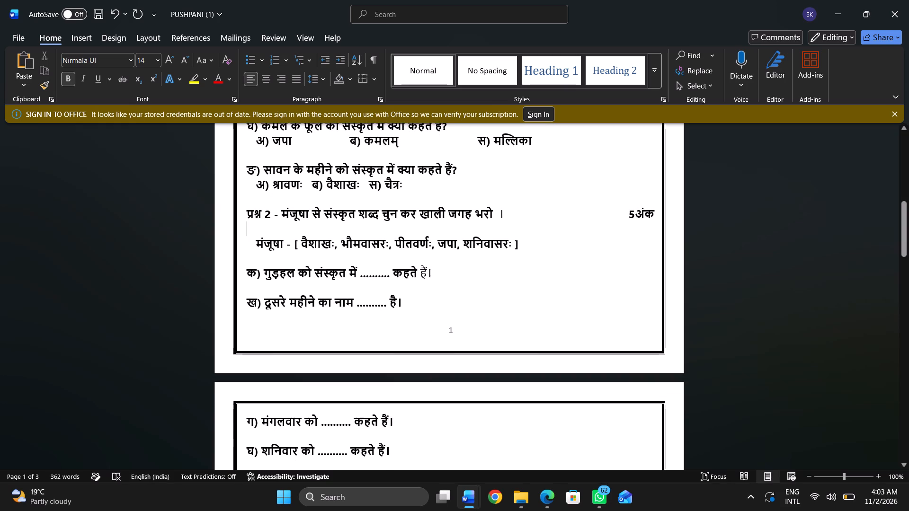
pyautogui.scroll(-1, 657, 273)
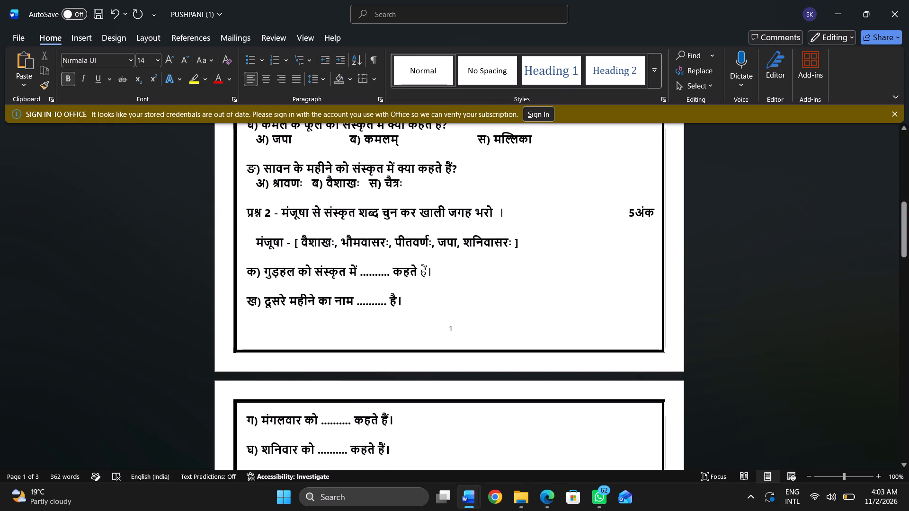
pyautogui.scroll(-2, 657, 273)
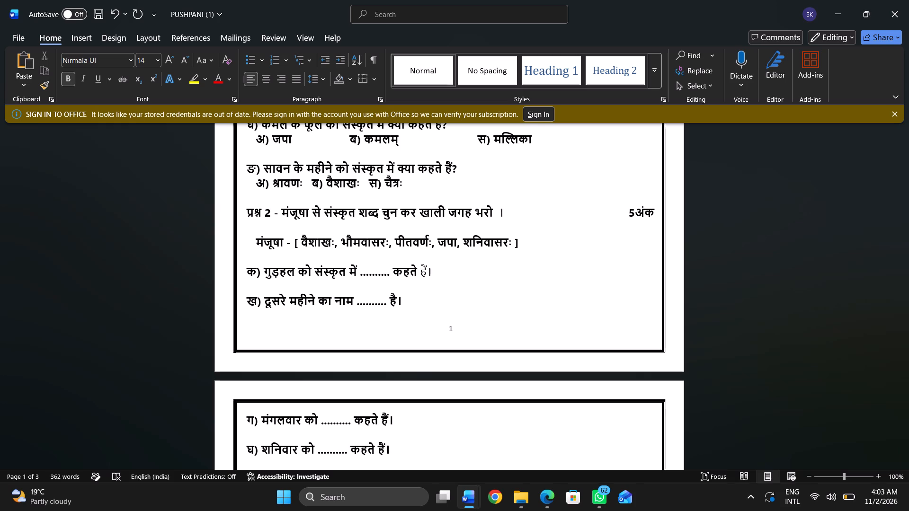
pyautogui.scroll(-1, 657, 273)
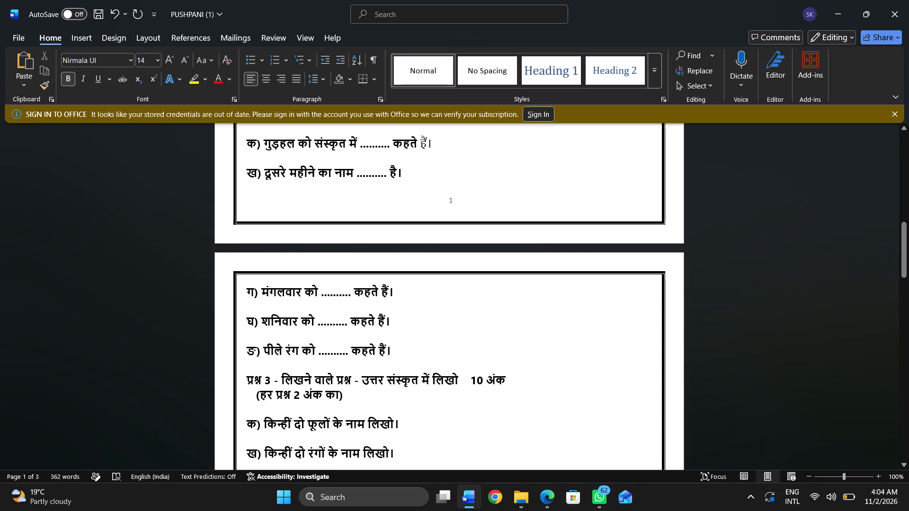
pyautogui.scroll(2, 417, 291)
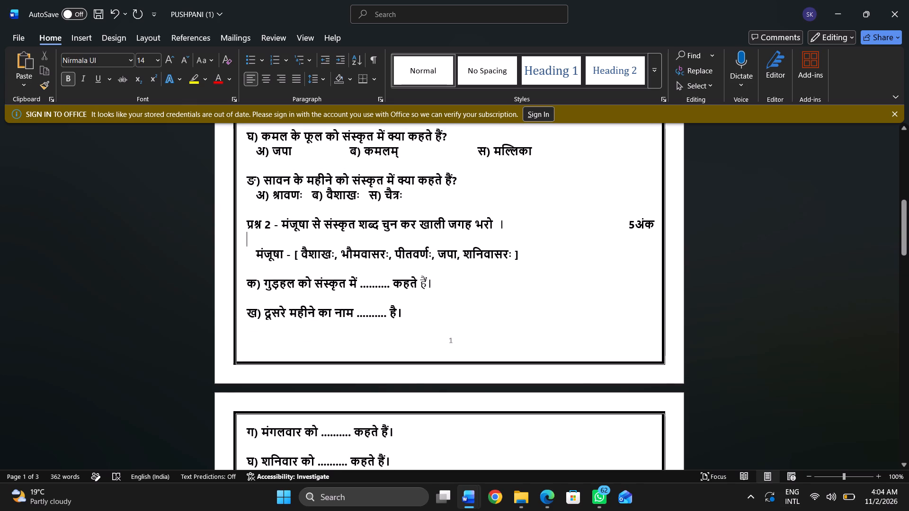
pyautogui.click(456, 254)
pyautogui.press('BackSpace')
pyautogui.press('BackSpace')
pyautogui.press('BackSpace')
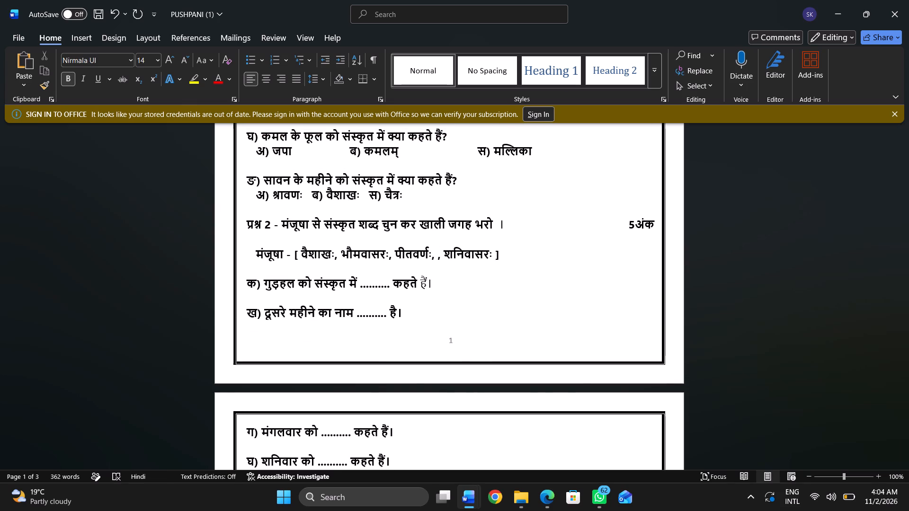
# Delete the गुड़हल question's text from प्रश्न 2, leaving its क) label.
pyautogui.scroll(-2, 456, 254)
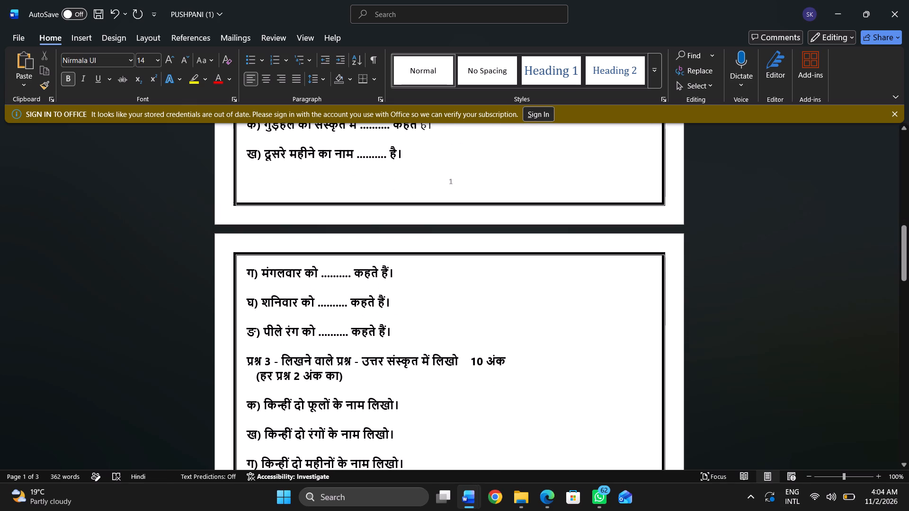
pyautogui.scroll(1, 351, 160)
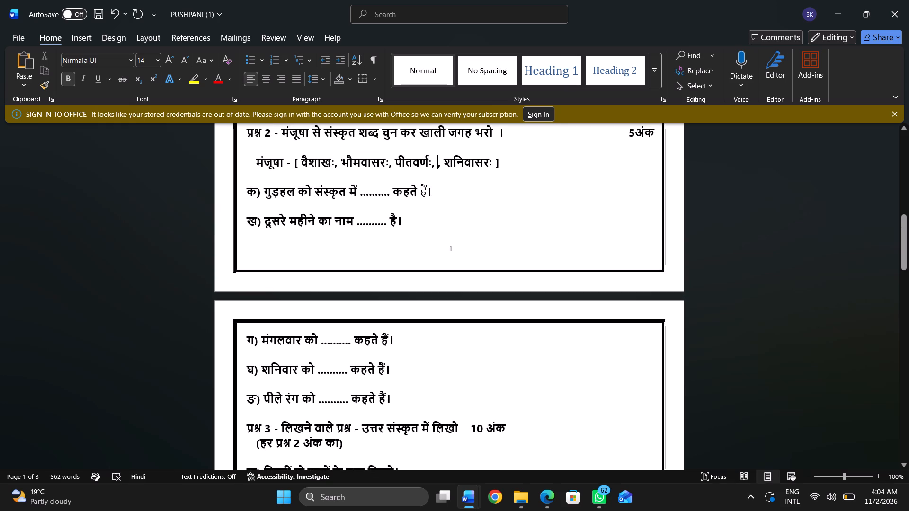
pyautogui.moveTo(264, 194); pyautogui.dragTo(446, 187)
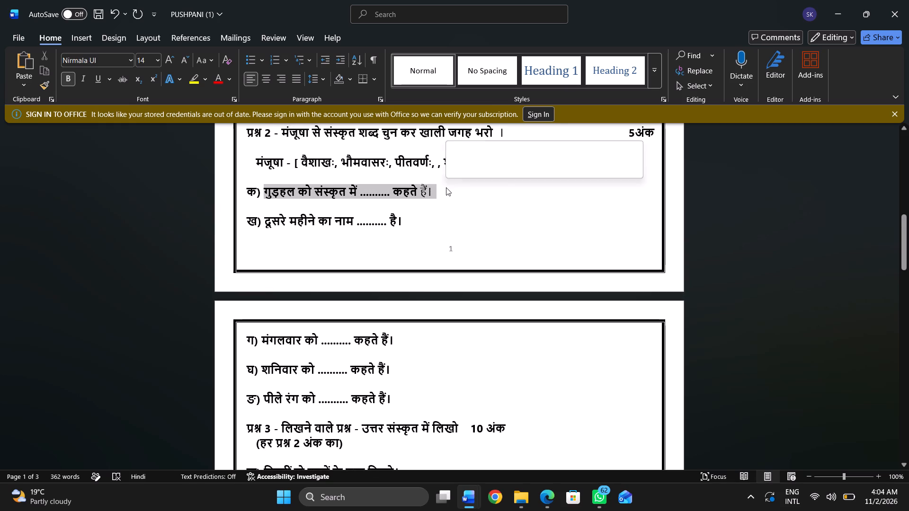
pyautogui.press('BackSpace')
# Delete the text of question ङ) of प्रश्न 3 about a favourite colour and flower, leaving its label.
pyautogui.scroll(-1, 446, 187)
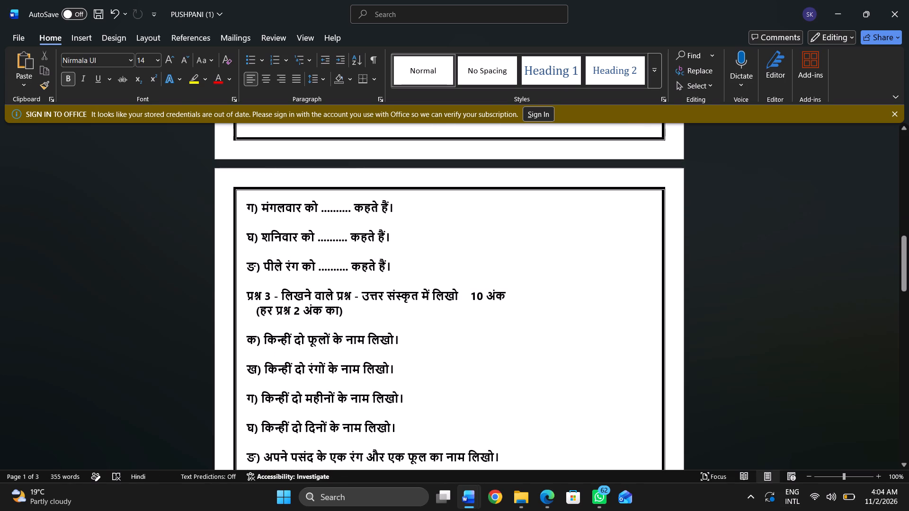
pyautogui.scroll(-2, 446, 187)
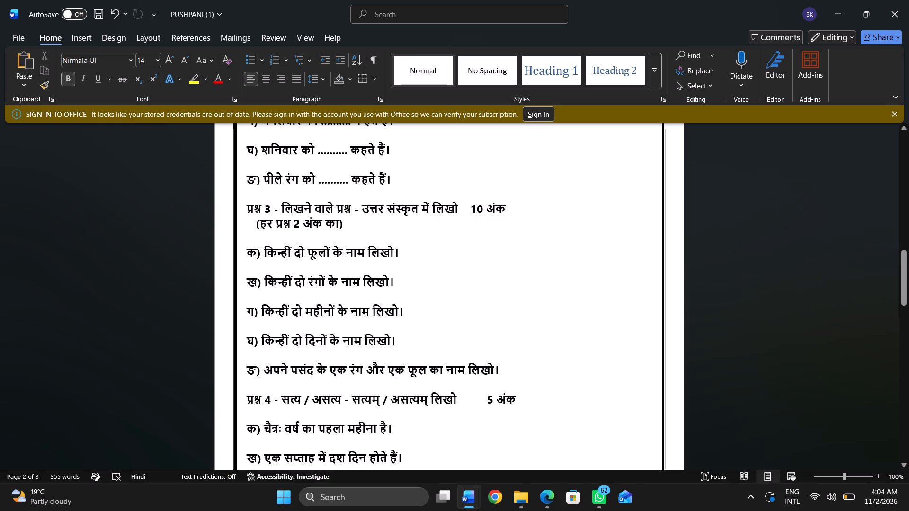
pyautogui.moveTo(267, 370); pyautogui.dragTo(517, 366)
pyautogui.press('BackSpace')
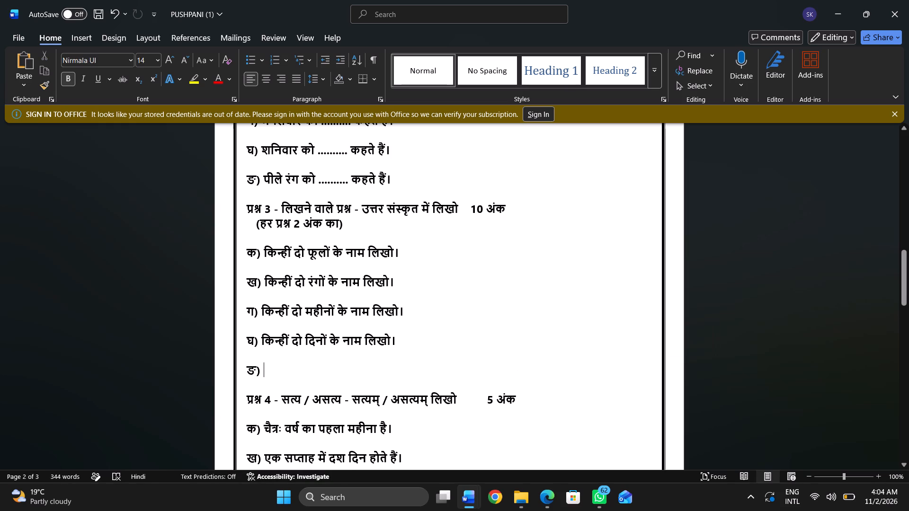
# Delete the whole सत्य / असत्य section of प्रश्न 4 together with the प्रश्न 5 heading क्रमबद्ध रूप से लिखो and its marks.
pyautogui.scroll(-1, 261, 376)
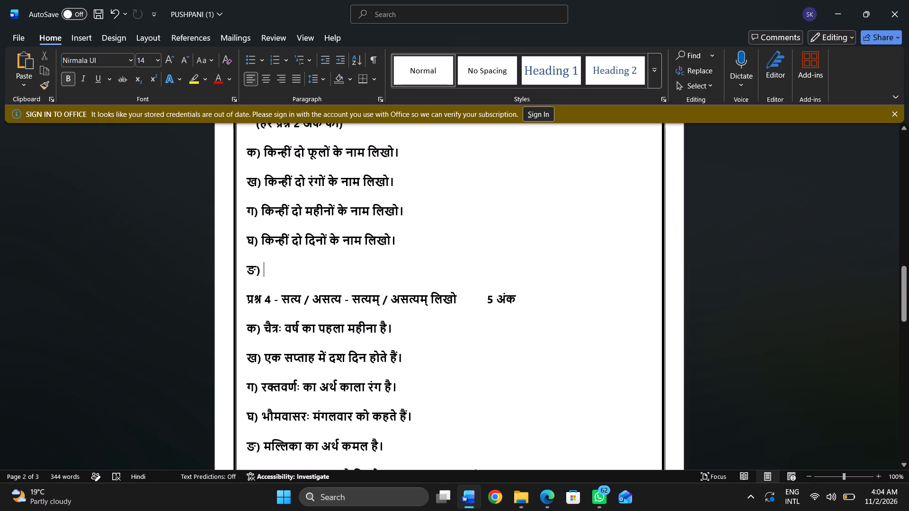
pyautogui.scroll(-1, 261, 376)
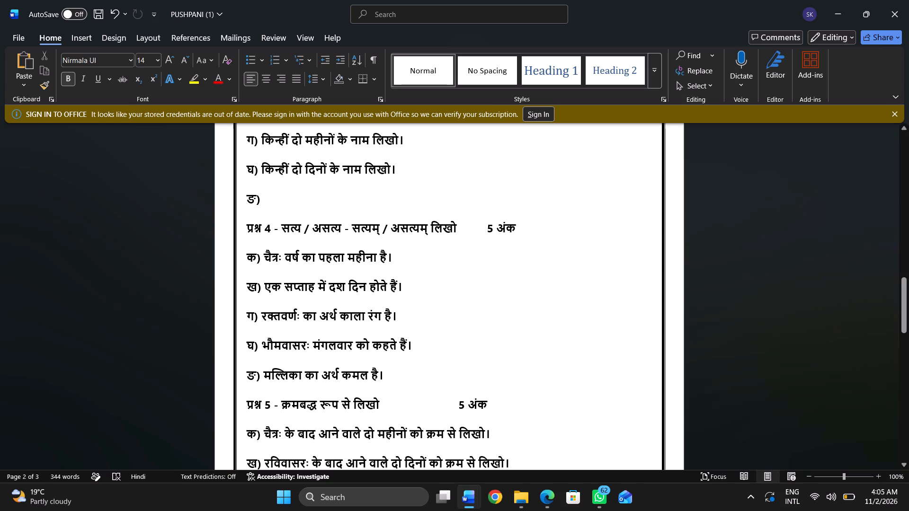
pyautogui.moveTo(250, 226); pyautogui.dragTo(258, 241)
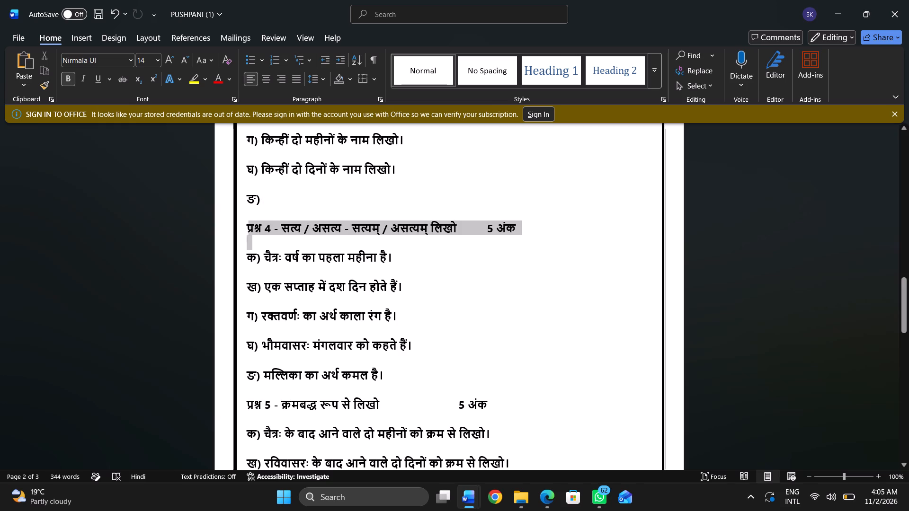
pyautogui.moveTo(258, 241); pyautogui.dragTo(506, 399)
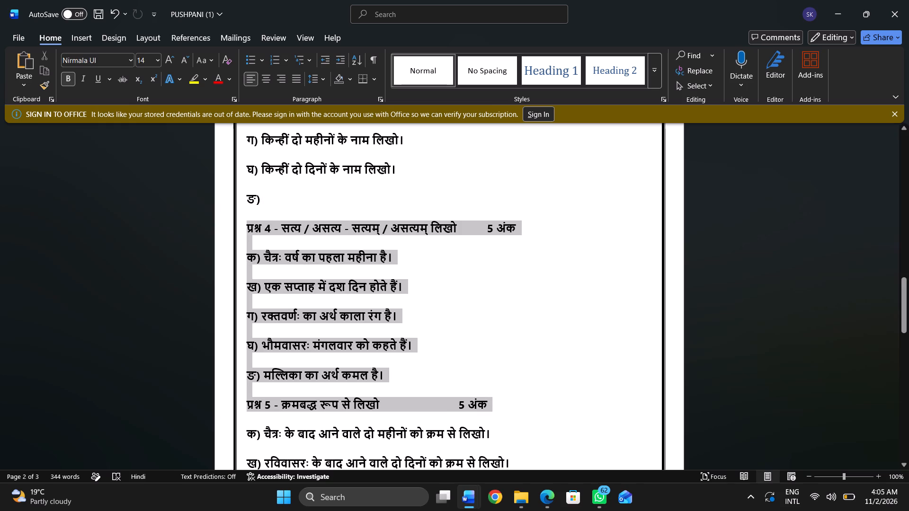
pyautogui.moveTo(506, 399); pyautogui.dragTo(516, 398)
pyautogui.press('BackSpace')
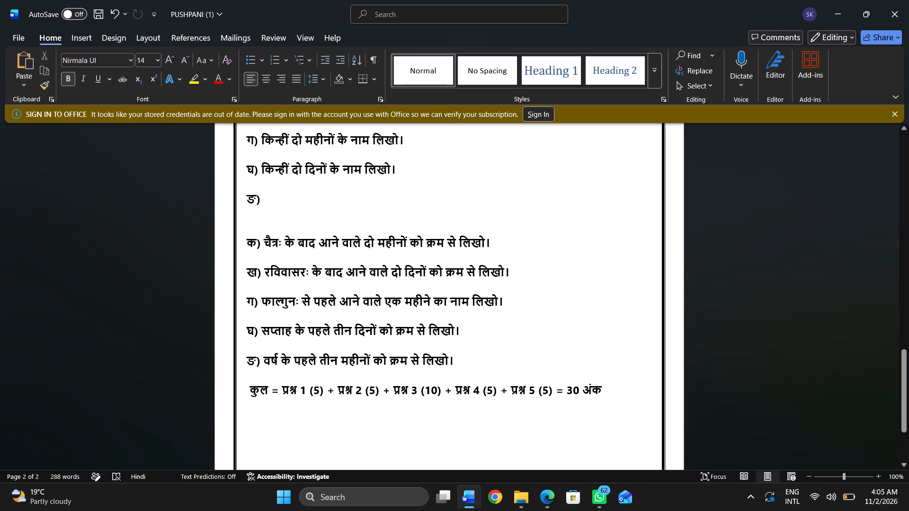
# Delete the five क्रम से लिखो questions क) to ङ) together with the कुल marks total line below them.
pyautogui.moveTo(246, 239); pyautogui.dragTo(361, 293)
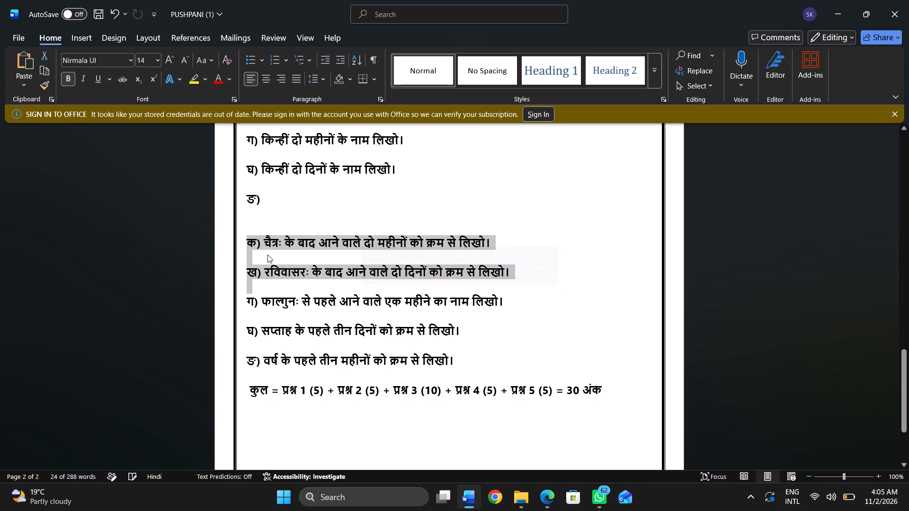
pyautogui.click(258, 243)
pyautogui.moveTo(246, 239); pyautogui.dragTo(249, 241)
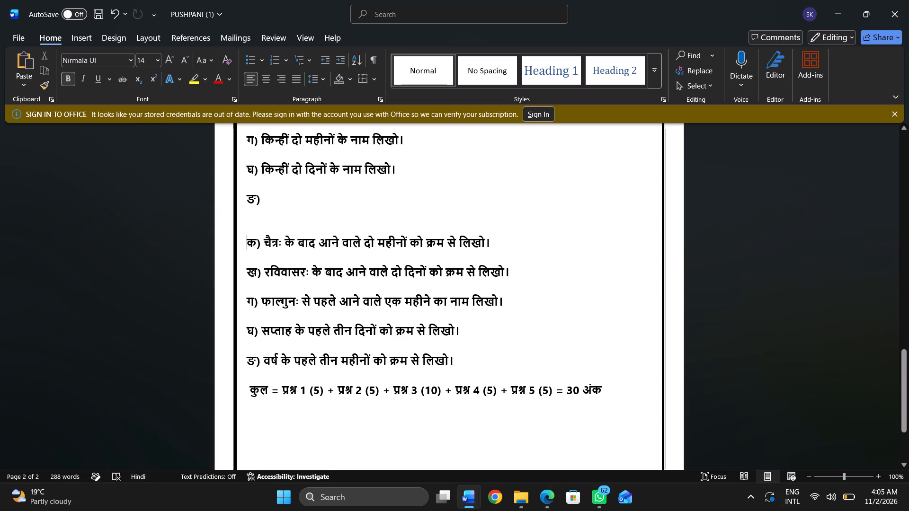
pyautogui.moveTo(249, 241); pyautogui.dragTo(462, 381)
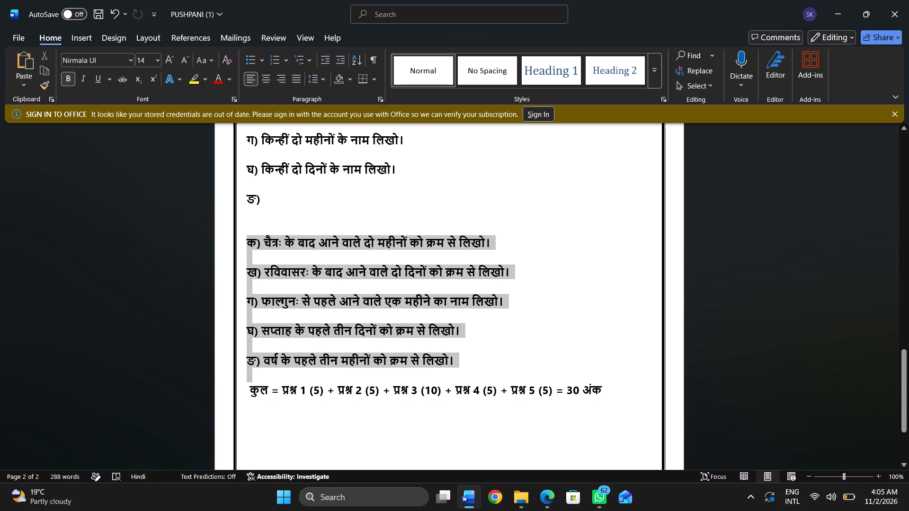
pyautogui.moveTo(462, 381); pyautogui.dragTo(611, 387)
pyautogui.press('BackSpace')
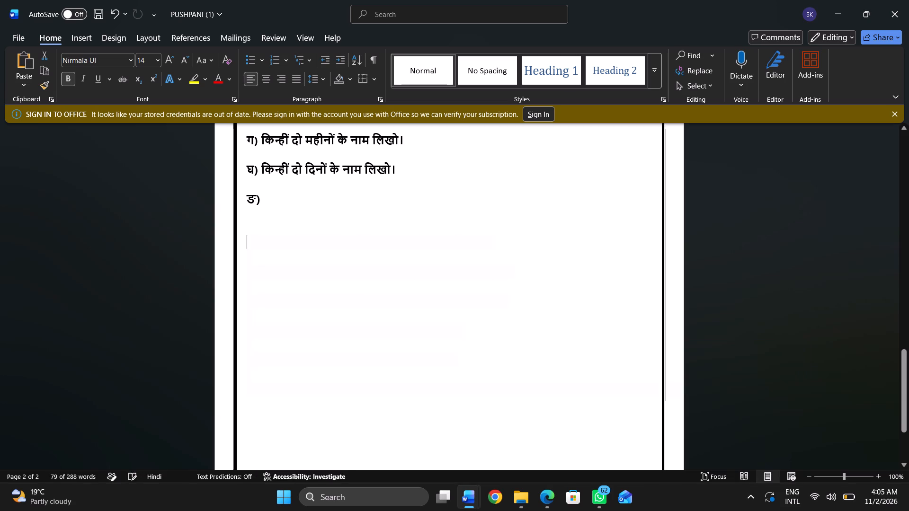
# Delete the empty ङ) label at the end of प्रश्न 3.
pyautogui.scroll(1, 611, 387)
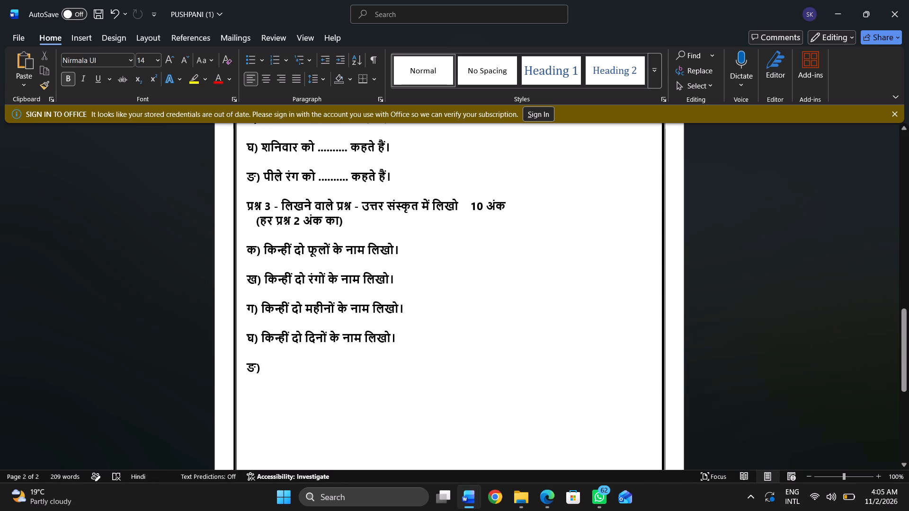
pyautogui.click(261, 370)
pyautogui.press('BackSpace')
pyautogui.press('BackSpace')
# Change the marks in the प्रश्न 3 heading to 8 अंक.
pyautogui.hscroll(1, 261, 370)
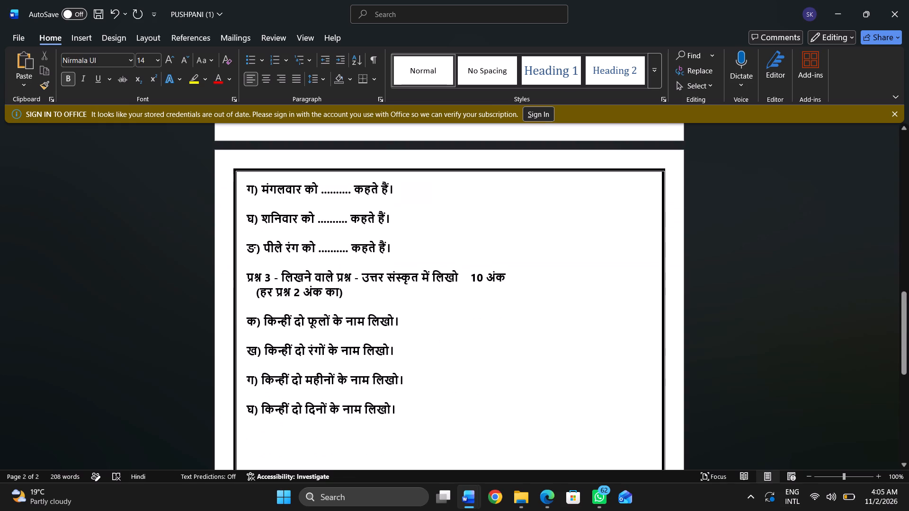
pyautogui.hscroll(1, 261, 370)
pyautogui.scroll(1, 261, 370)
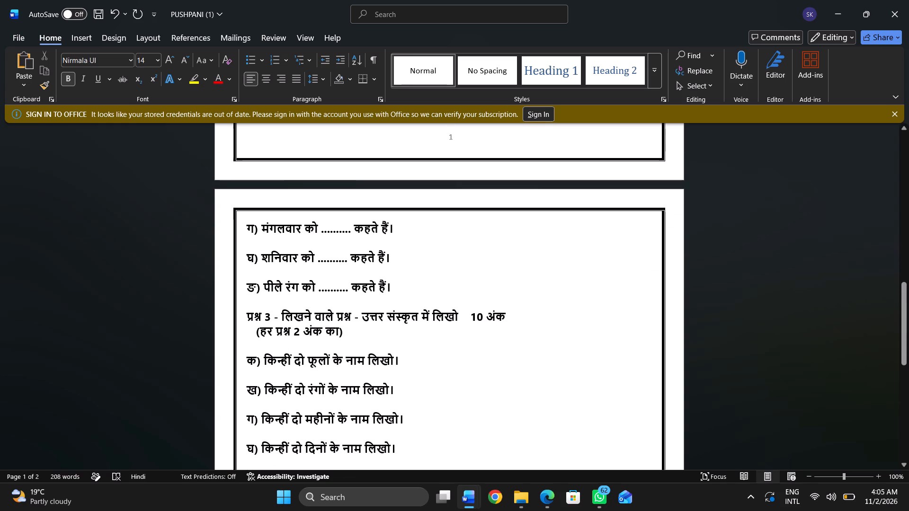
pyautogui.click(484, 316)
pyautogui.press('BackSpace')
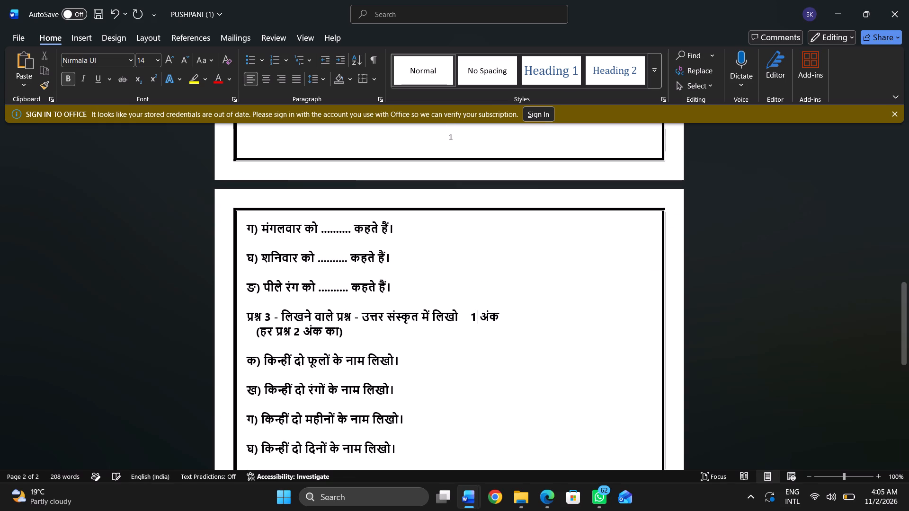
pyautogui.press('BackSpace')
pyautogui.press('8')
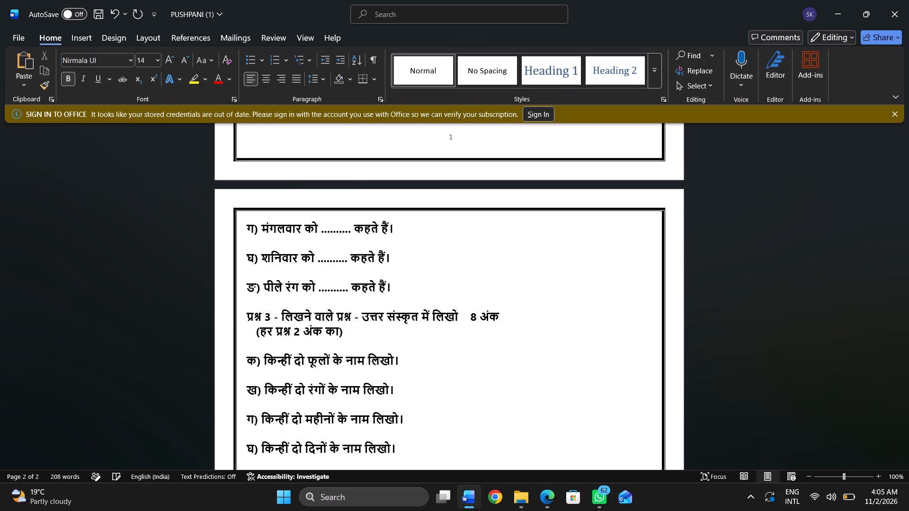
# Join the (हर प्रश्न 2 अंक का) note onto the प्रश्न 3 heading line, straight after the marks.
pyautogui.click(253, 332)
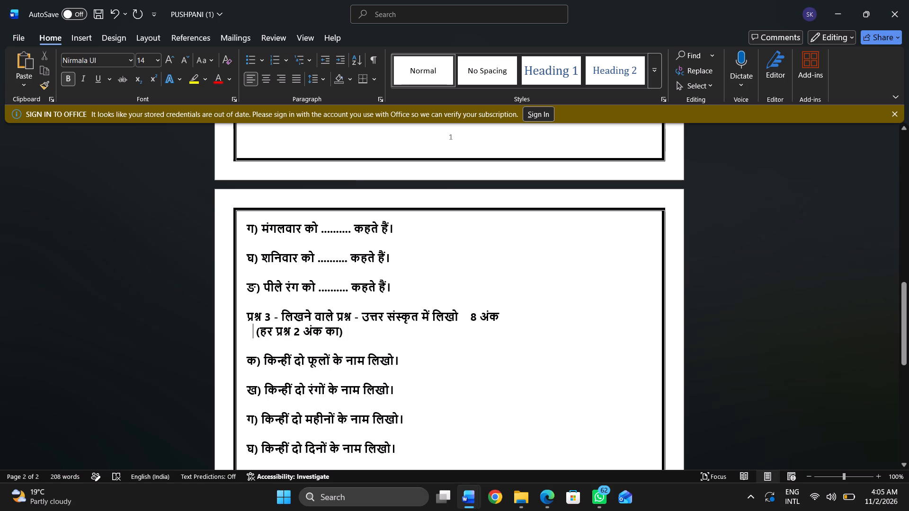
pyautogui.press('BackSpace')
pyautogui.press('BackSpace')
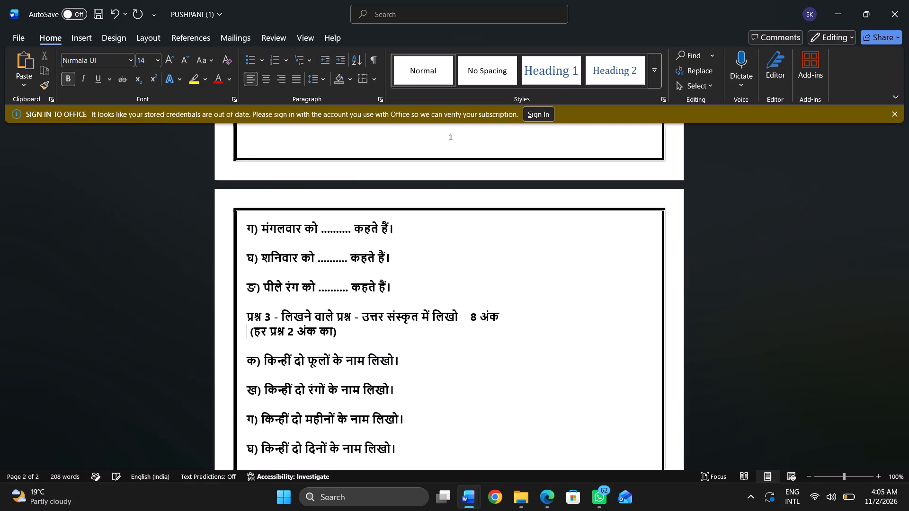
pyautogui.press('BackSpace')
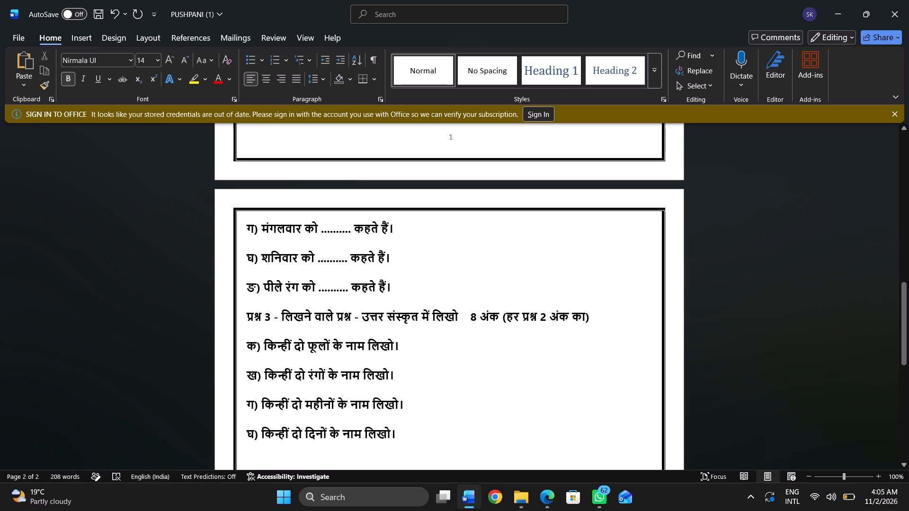
# Add spaces before 8 अंक in the प्रश्न 3 heading so the marks and note align with the line's far end.
pyautogui.click(467, 317)
pyautogui.press('space')
pyautogui.press('space')
pyautogui.press('space')
pyautogui.press('space')
pyautogui.press('space')
pyautogui.press('space')
pyautogui.press('space')
pyautogui.press('space')
pyautogui.press('space')
pyautogui.press('space')
pyautogui.press('space')
pyautogui.press('space')
pyautogui.press('space')
pyautogui.press('space')
pyautogui.press('space')
pyautogui.press('space')
pyautogui.press('space')
pyautogui.press('space')
pyautogui.press('space')
pyautogui.press('space')
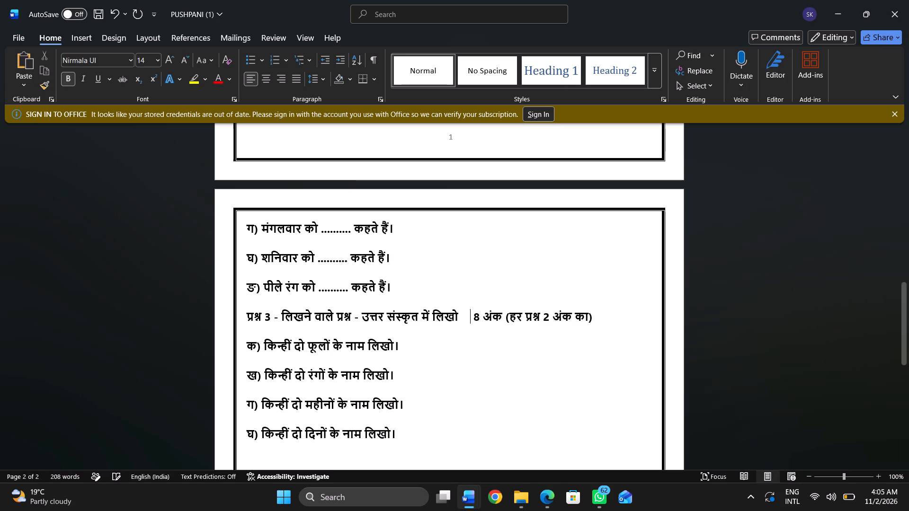
pyautogui.press('space')
pyautogui.press('space')
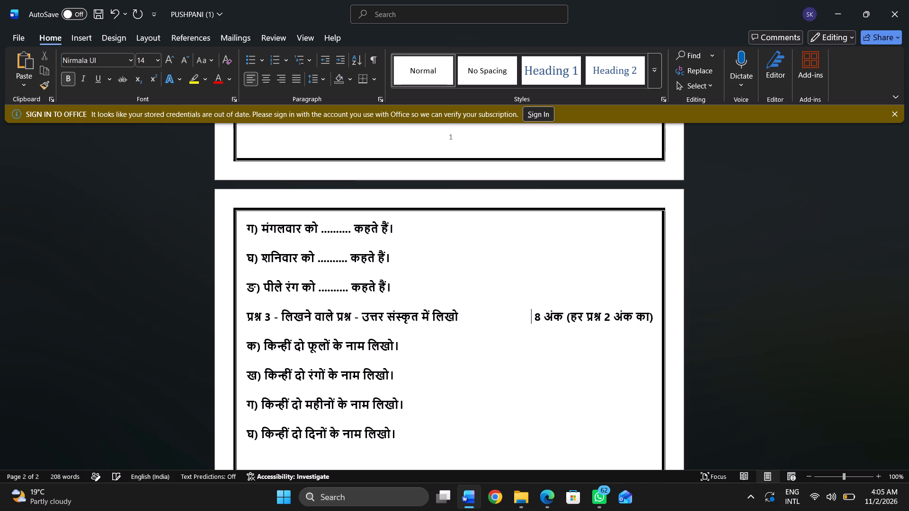
pyautogui.press('space')
pyautogui.press('BackSpace')
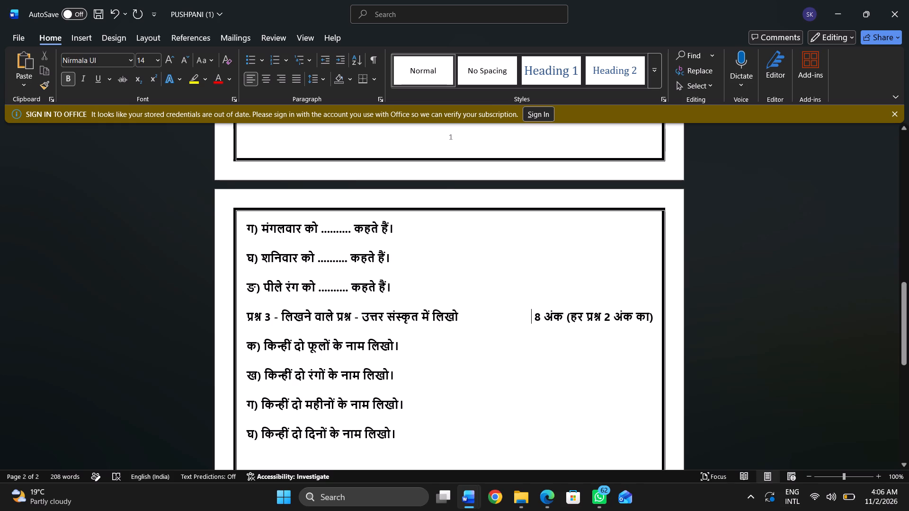
# Delete 8 अंक (हर प्रश्न 2 अंक का) from the प्रश्न 3 heading.
pyautogui.moveTo(654, 312); pyautogui.dragTo(545, 319)
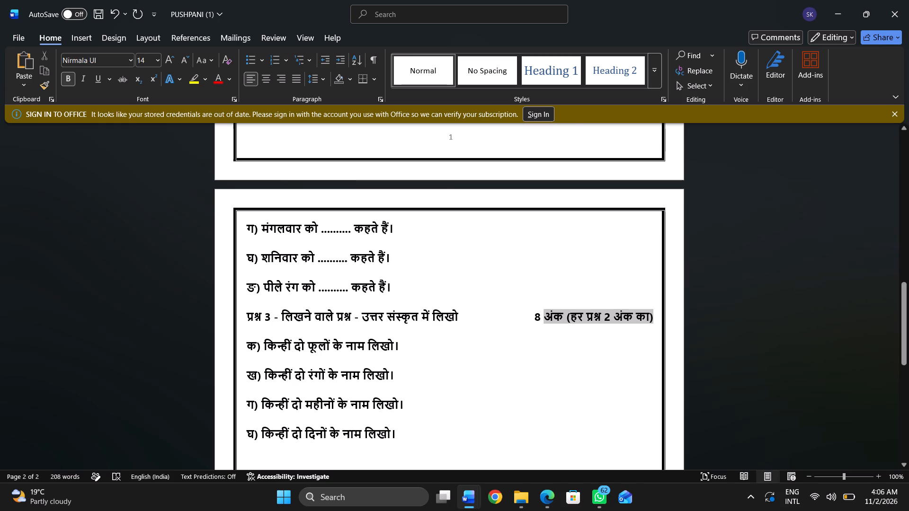
pyautogui.moveTo(545, 319); pyautogui.dragTo(535, 318)
pyautogui.press('BackSpace')
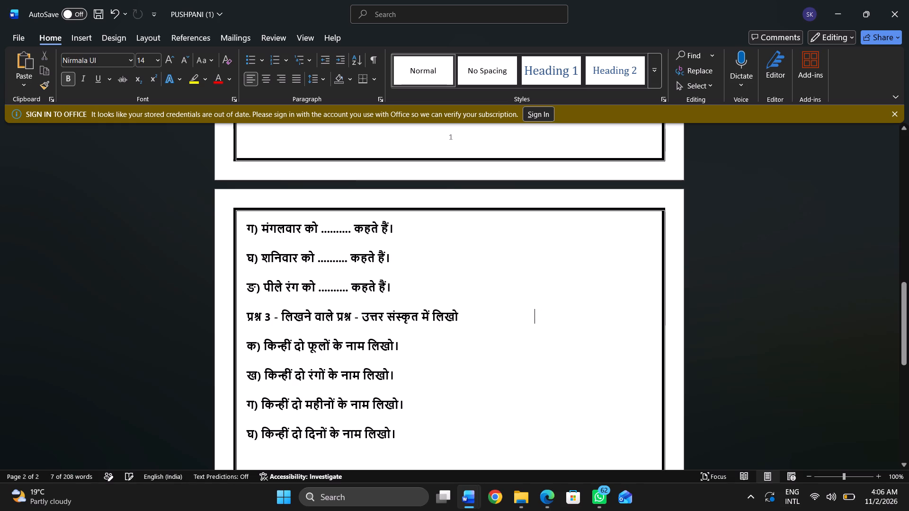
# Add more spacing after लिखो in the प्रश्न 3 heading for the marks position.
pyautogui.click(473, 325)
pyautogui.press('space')
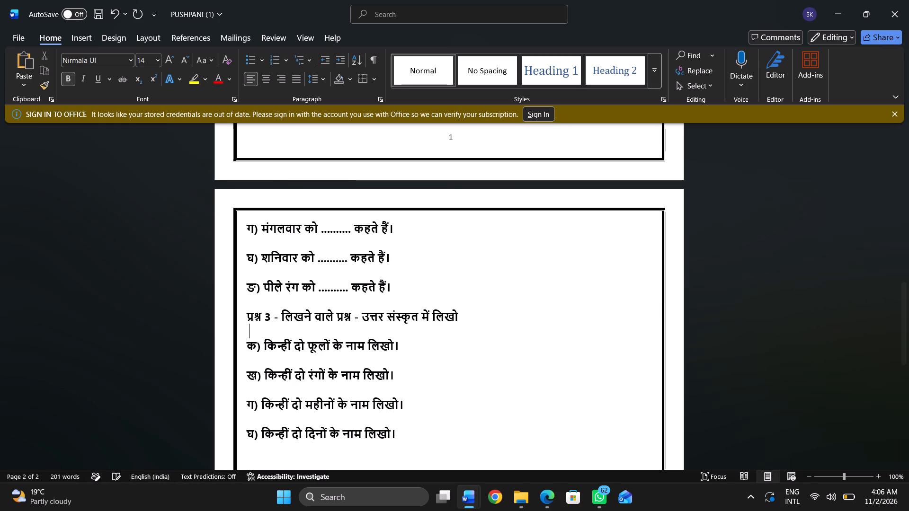
pyautogui.click(458, 320)
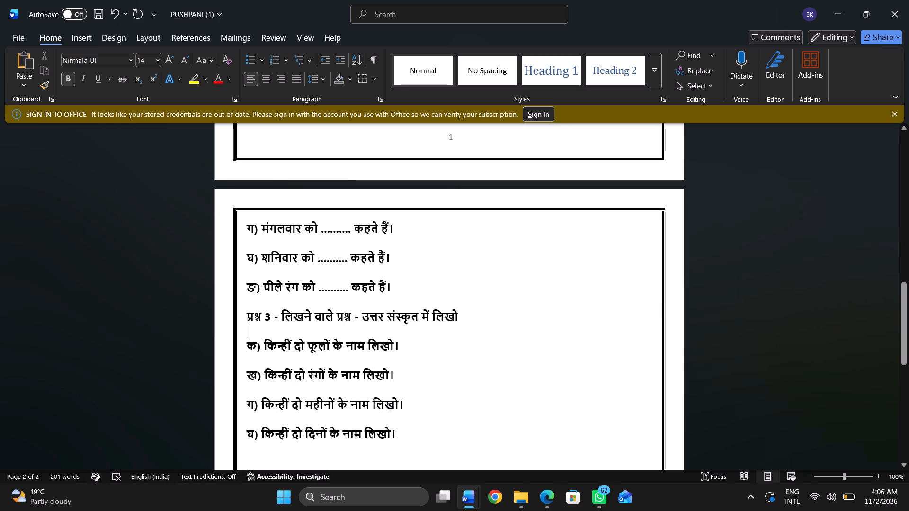
pyautogui.press('space')
pyautogui.press('space')
pyautogui.press('space')
pyautogui.press('space')
pyautogui.press('space')
pyautogui.press('space')
pyautogui.press('space')
pyautogui.press('space')
pyautogui.press('space')
pyautogui.press('space')
pyautogui.press('space')
pyautogui.press('space')
pyautogui.press('space')
pyautogui.press('space')
pyautogui.press('space')
pyautogui.press('space')
pyautogui.press('space')
pyautogui.press('space')
pyautogui.press('space')
pyautogui.press('space')
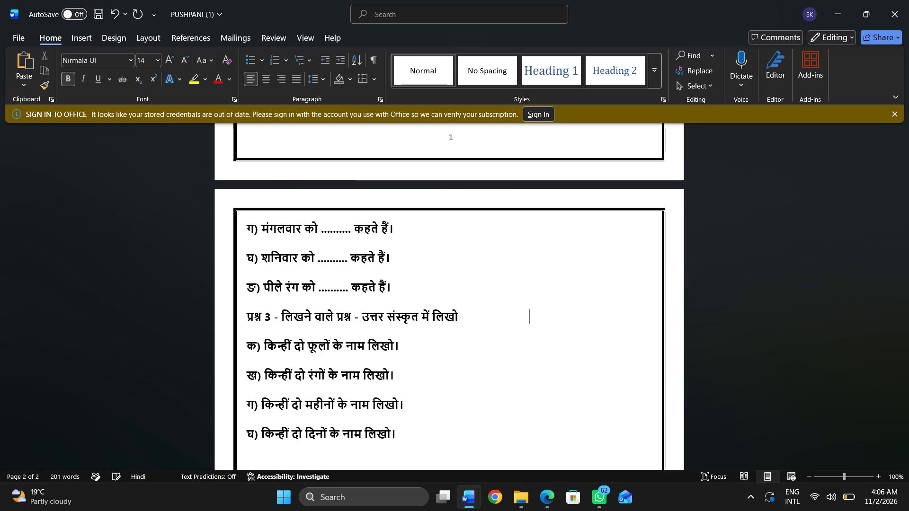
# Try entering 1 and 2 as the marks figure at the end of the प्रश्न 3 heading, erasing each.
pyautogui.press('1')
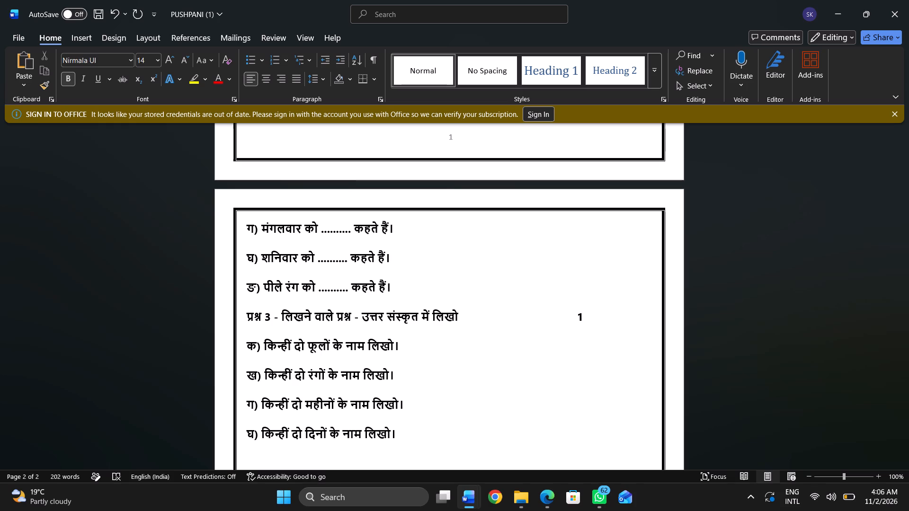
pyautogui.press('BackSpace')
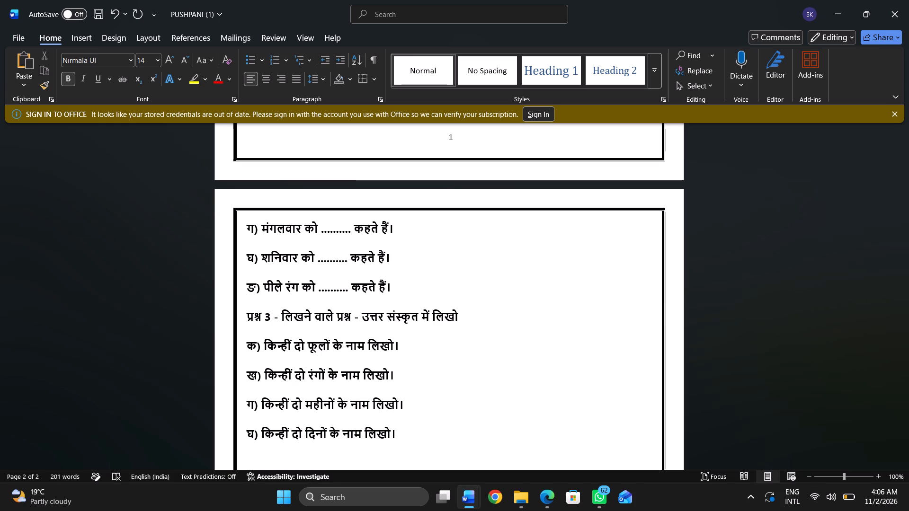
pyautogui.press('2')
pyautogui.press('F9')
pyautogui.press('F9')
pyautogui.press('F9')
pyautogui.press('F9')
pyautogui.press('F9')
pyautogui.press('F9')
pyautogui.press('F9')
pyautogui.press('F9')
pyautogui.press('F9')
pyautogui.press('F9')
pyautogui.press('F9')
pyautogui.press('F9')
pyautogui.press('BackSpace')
# Set the marks in the प्रश्न 2 heading to 4 अंक.
pyautogui.scroll(2, 540, 442)
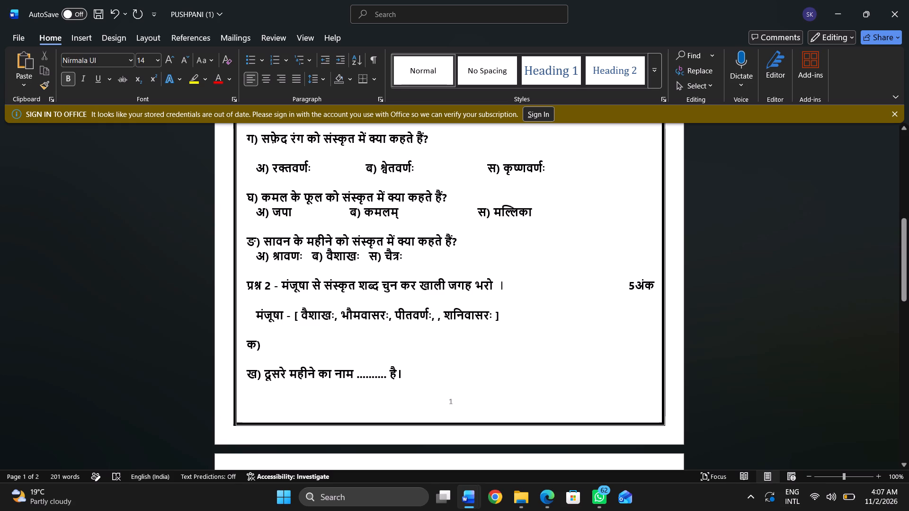
pyautogui.click(638, 285)
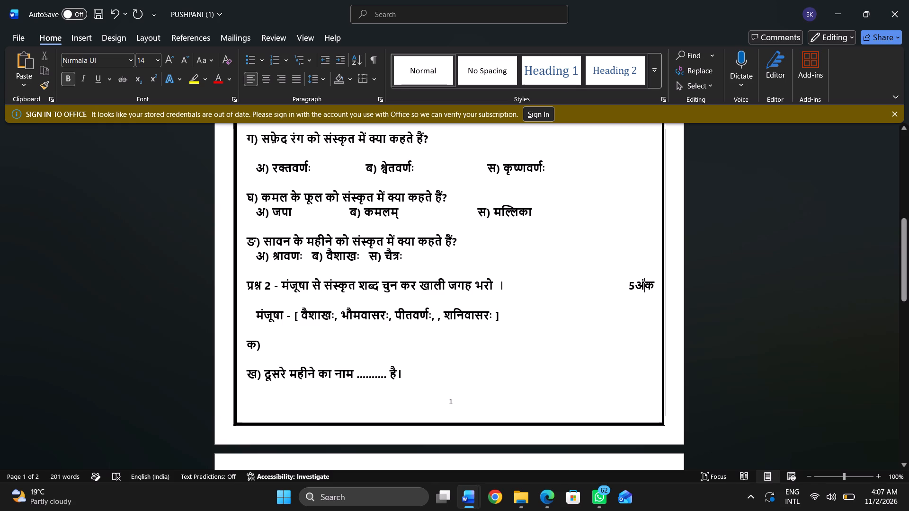
pyautogui.click(635, 286)
pyautogui.press('BackSpace')
pyautogui.press('4')
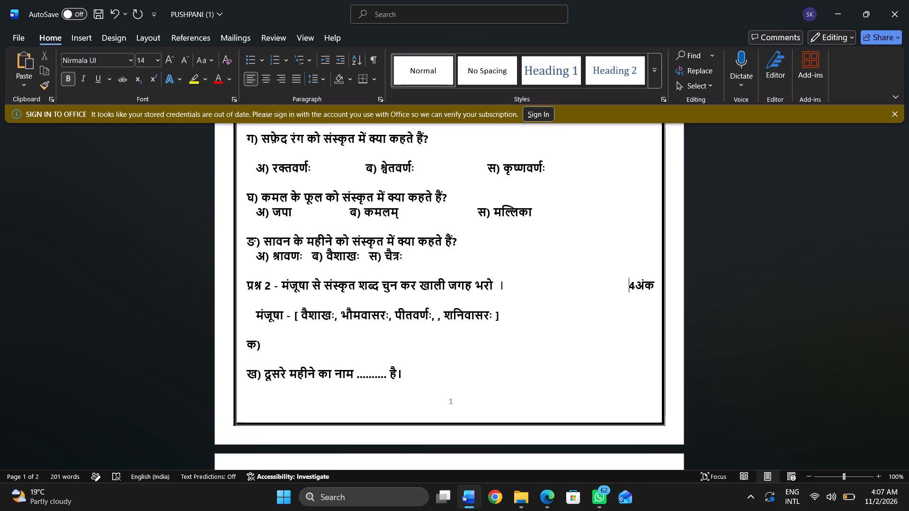
# Remove the ख) label from the दूसरे महीने question of प्रश्न 2 and join its text to the empty क) label.
pyautogui.click(259, 376)
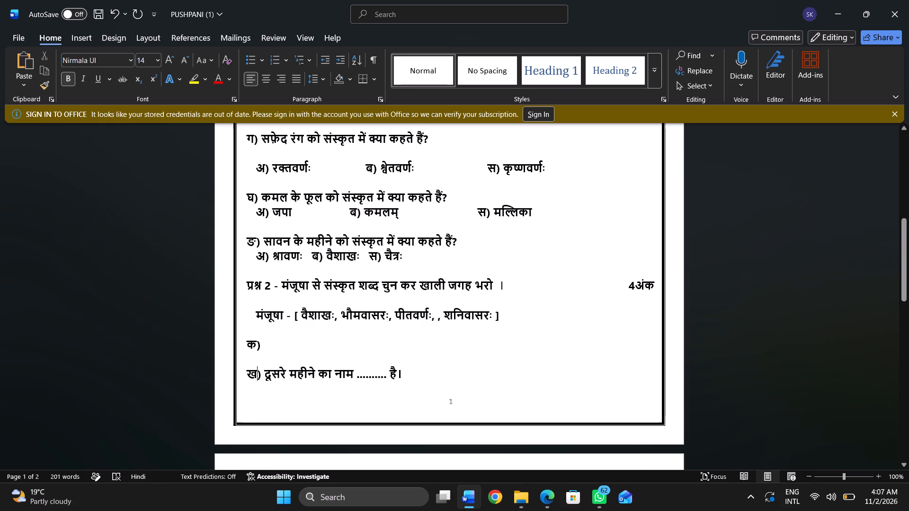
pyautogui.click(262, 373)
pyautogui.press('BackSpace')
pyautogui.press('BackSpace')
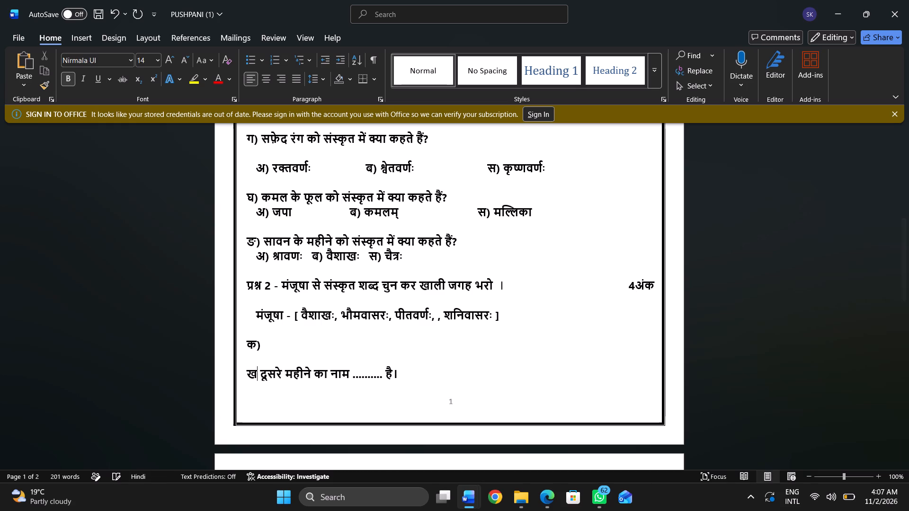
pyautogui.press('BackSpace')
pyautogui.press('BackSpace')
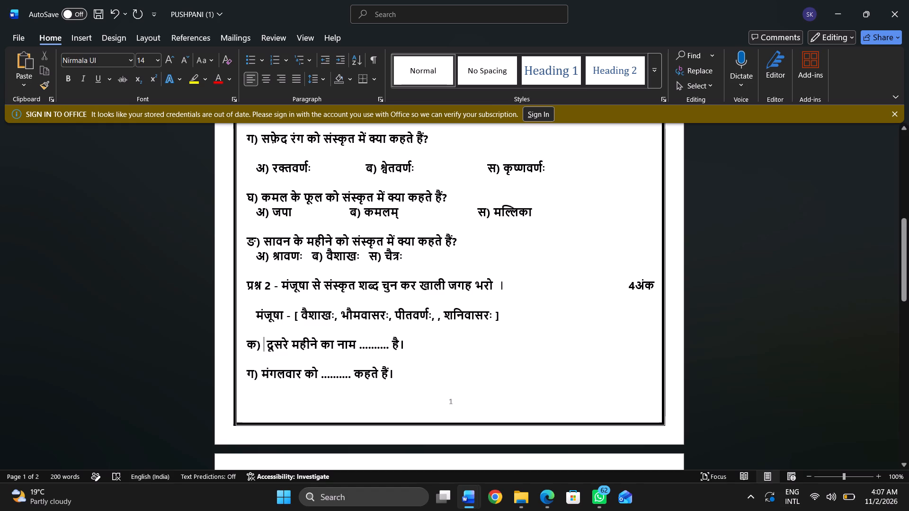
# Copy the ङ) पीले रंग को question of प्रश्न 2 onto a new line below the क) दूसरे महीने question.
pyautogui.click(256, 373)
pyautogui.scroll(-1, 256, 373)
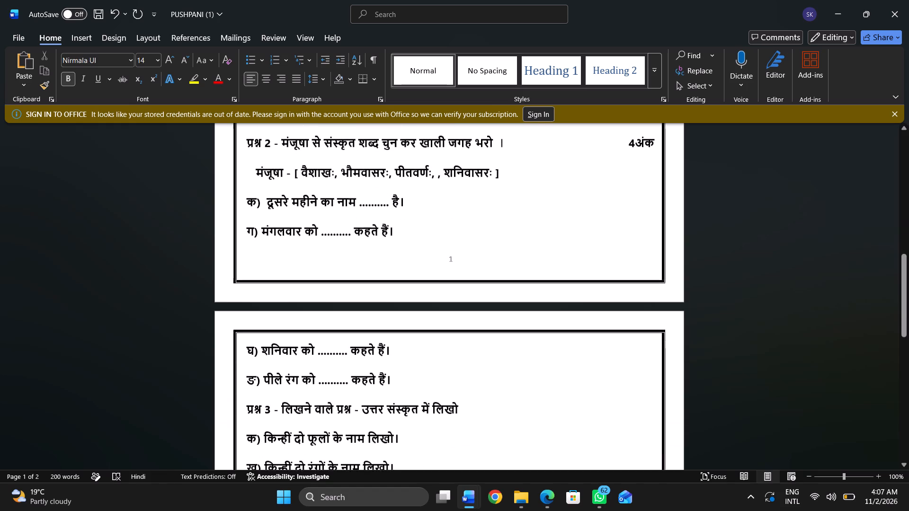
pyautogui.scroll(-1, 256, 373)
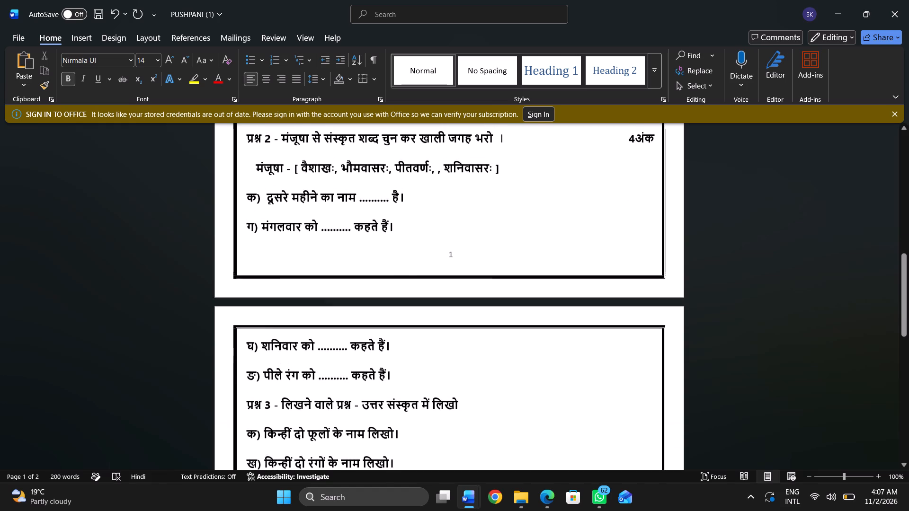
pyautogui.scroll(-1, 256, 373)
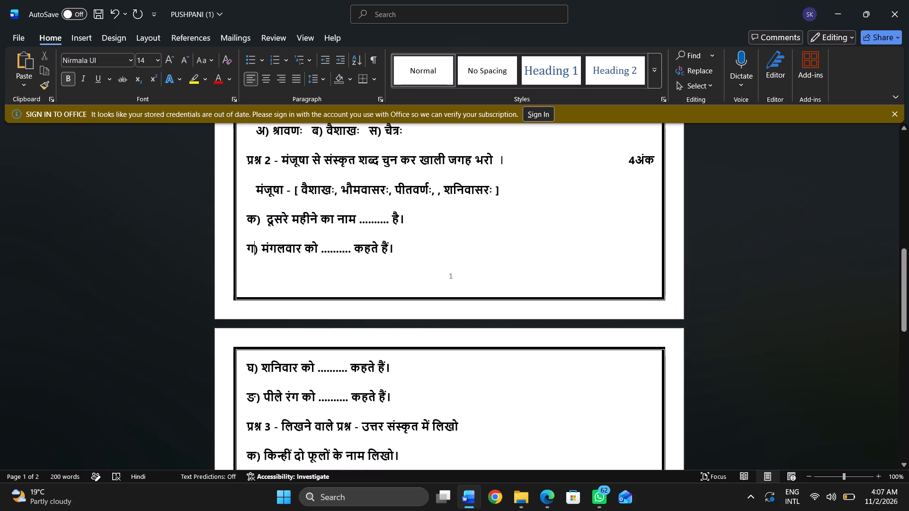
pyautogui.moveTo(249, 395); pyautogui.dragTo(374, 389)
pyautogui.moveTo(374, 389); pyautogui.dragTo(410, 396)
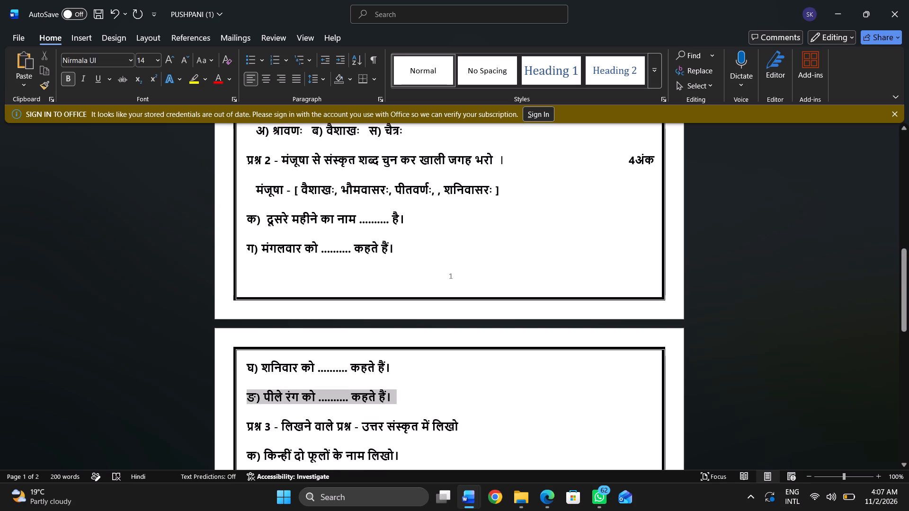
pyautogui.moveTo(410, 396); pyautogui.dragTo(439, 396)
pyautogui.hotkey('ctrl', 'c')
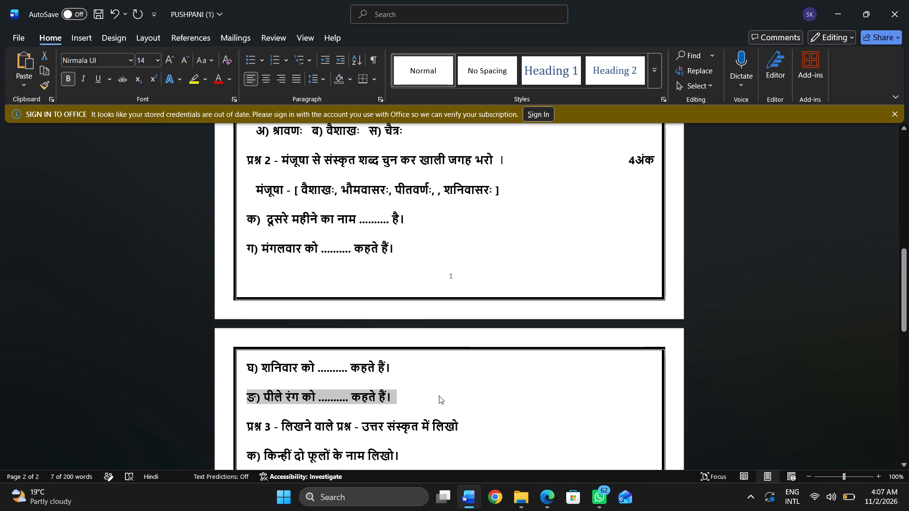
pyautogui.click(410, 219)
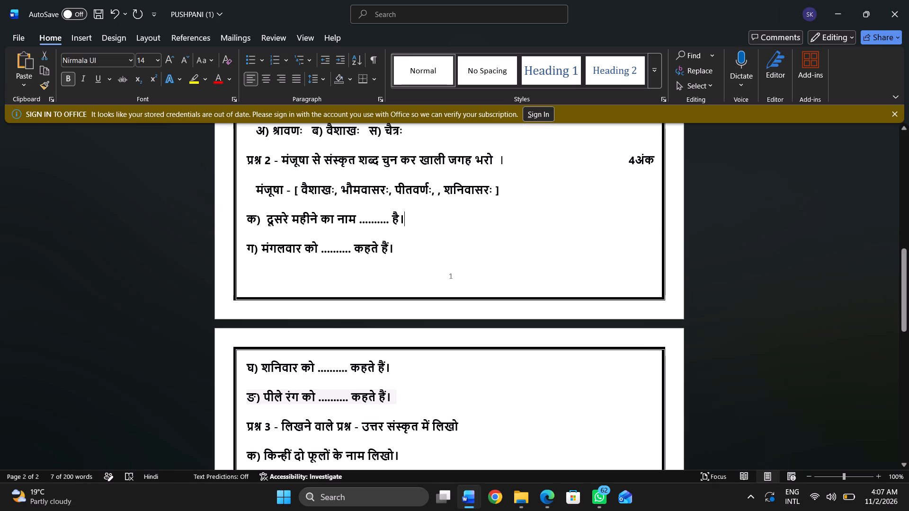
pyautogui.press('Return')
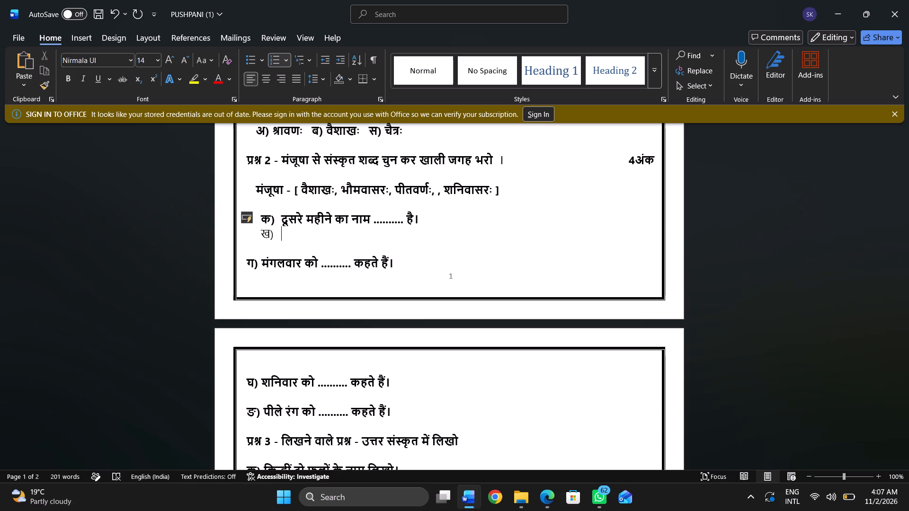
pyautogui.hotkey('ctrl', 'v')
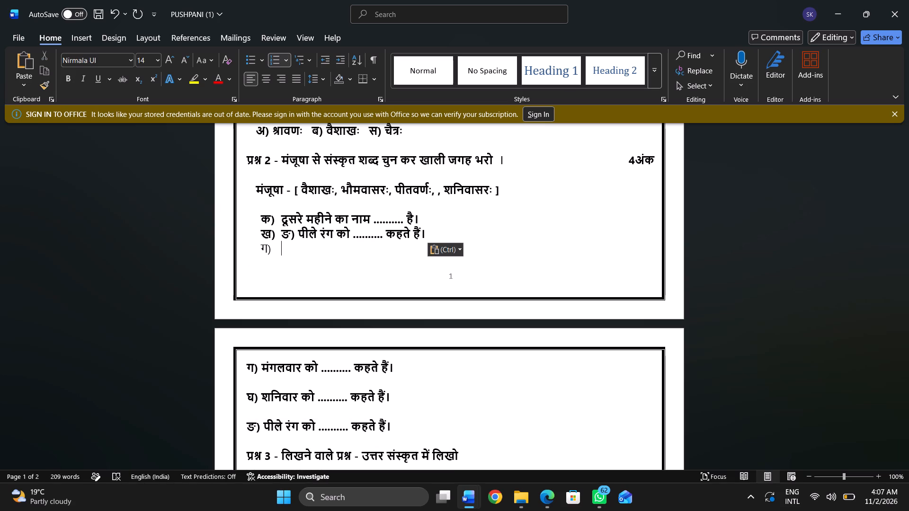
# Remove the extra ङ) label from the pasted पीले रंग question and the empty ग) label below it.
pyautogui.click(294, 234)
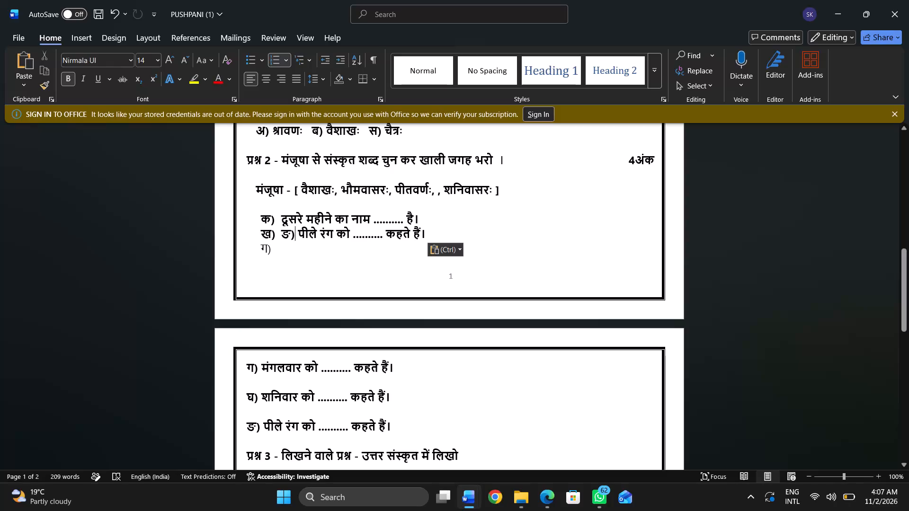
pyautogui.press('BackSpace')
pyautogui.press('BackSpace')
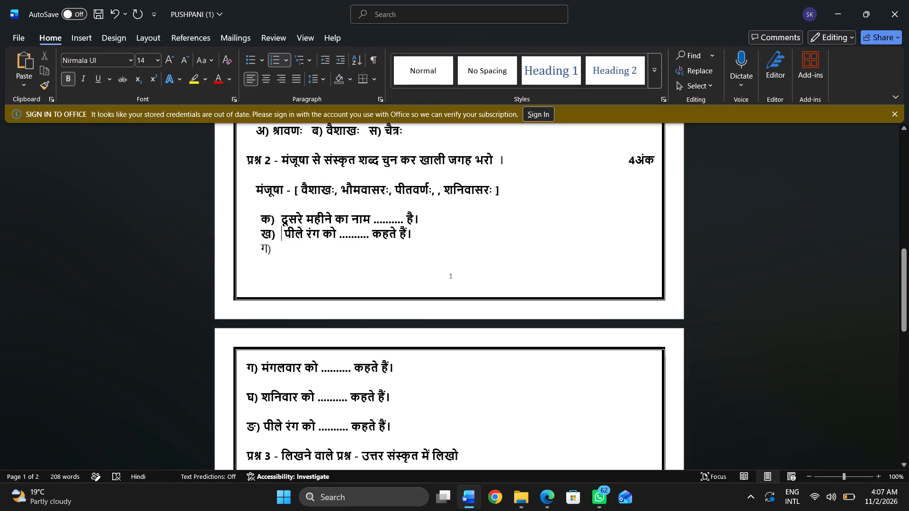
pyautogui.click(276, 248)
pyautogui.press('BackSpace')
pyautogui.press('BackSpace')
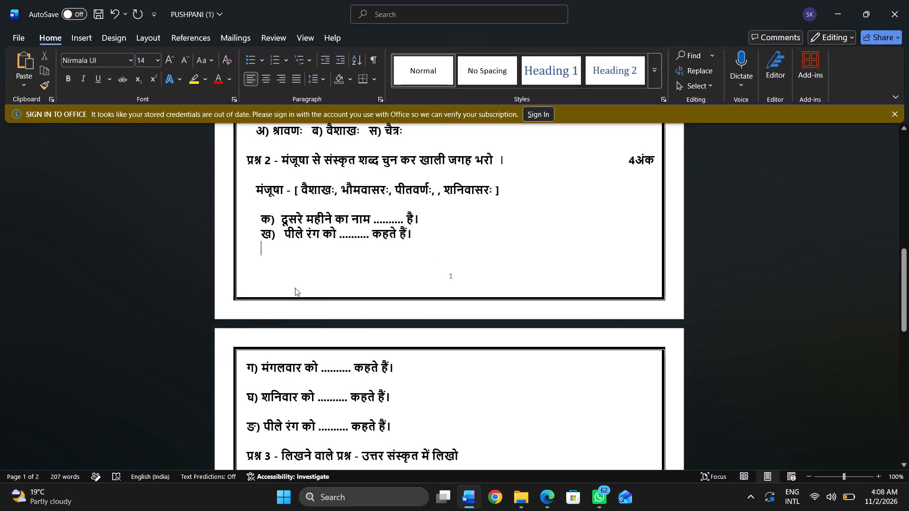
# Insert a new line between the दूसरे महीने and पीले रंग questions of प्रश्न 2.
pyautogui.click(427, 220)
pyautogui.press('Return')
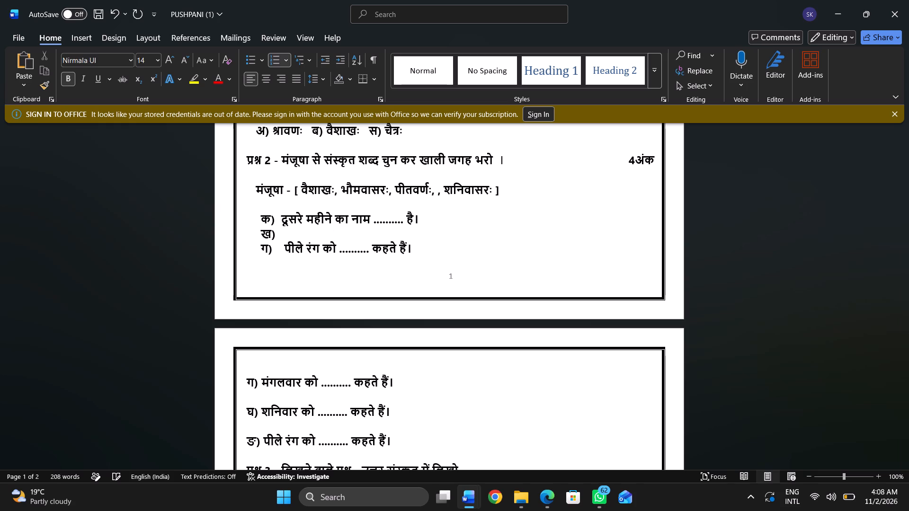
# Turn the empty ख) item of प्रश्न 2 into an unlabelled blank line so the पीले रंग question takes label ख).
pyautogui.press('Return')
pyautogui.press('Return')
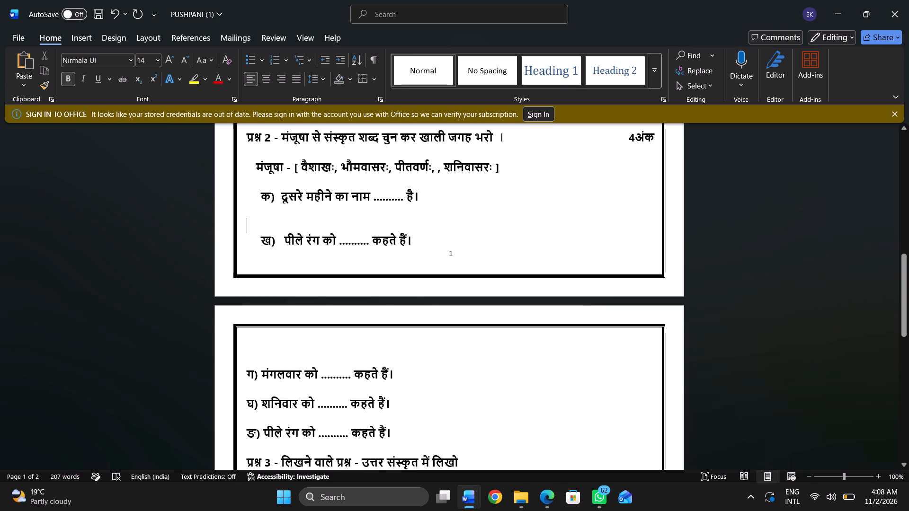
# Delete the original ङ) पीले रंग को question just above the प्रश्न 3 heading.
pyautogui.moveTo(392, 435); pyautogui.dragTo(248, 423)
pyautogui.press('BackSpace')
# Review the paper from the remaining प्रश्न 2 questions back up through the प्रश्न 1 MCQs to the header.
pyautogui.scroll(1, 248, 423)
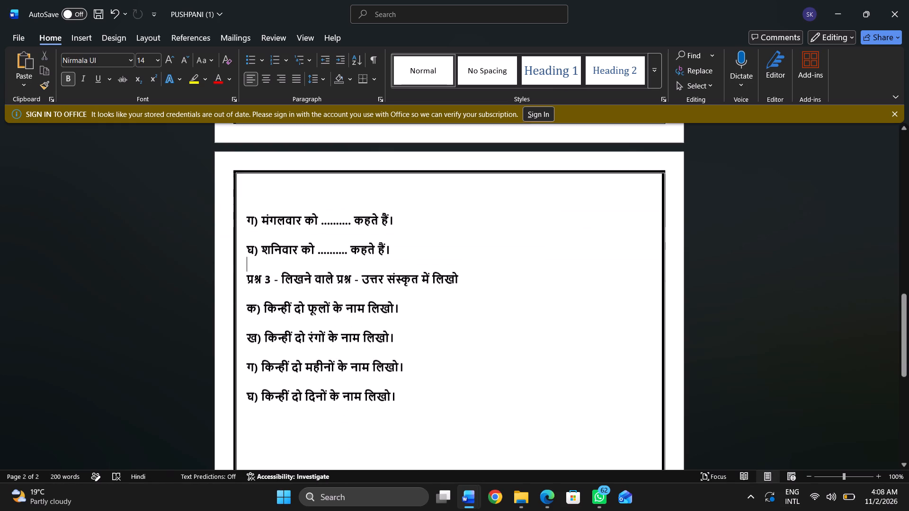
pyautogui.scroll(2, 248, 423)
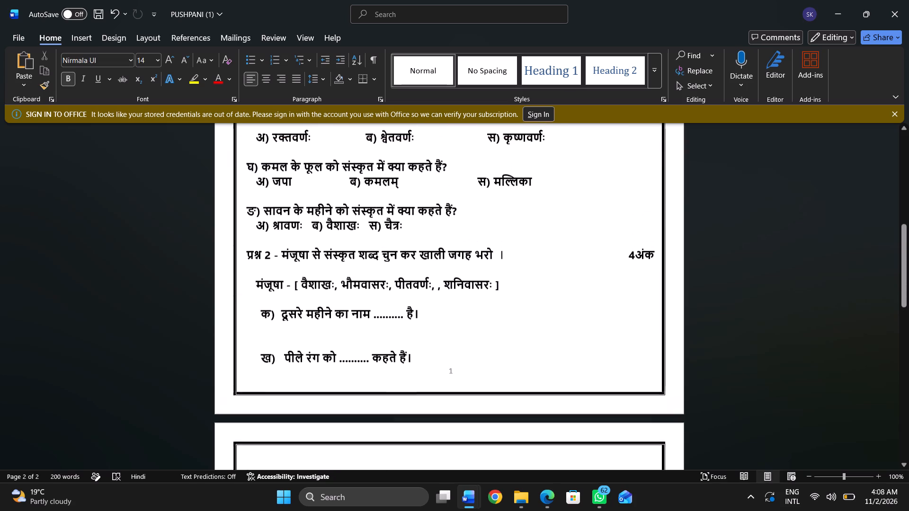
pyautogui.scroll(3, 248, 423)
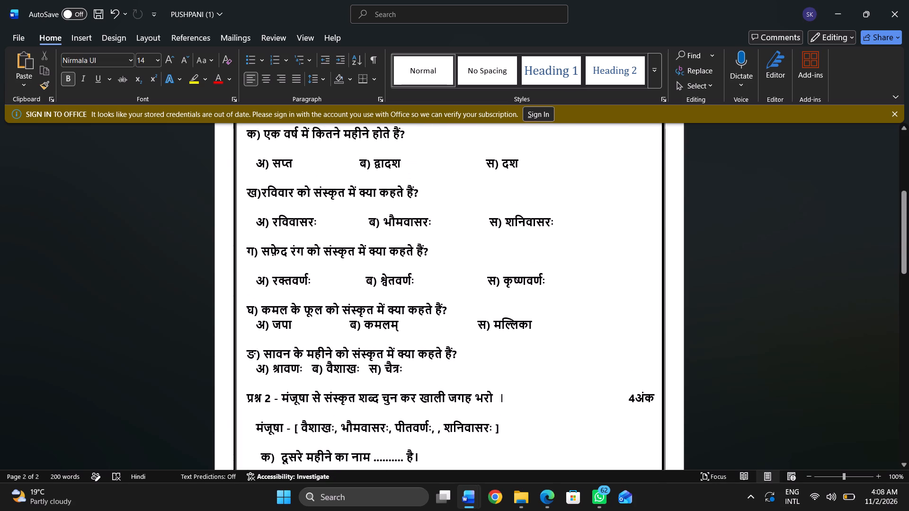
pyautogui.scroll(3, 248, 423)
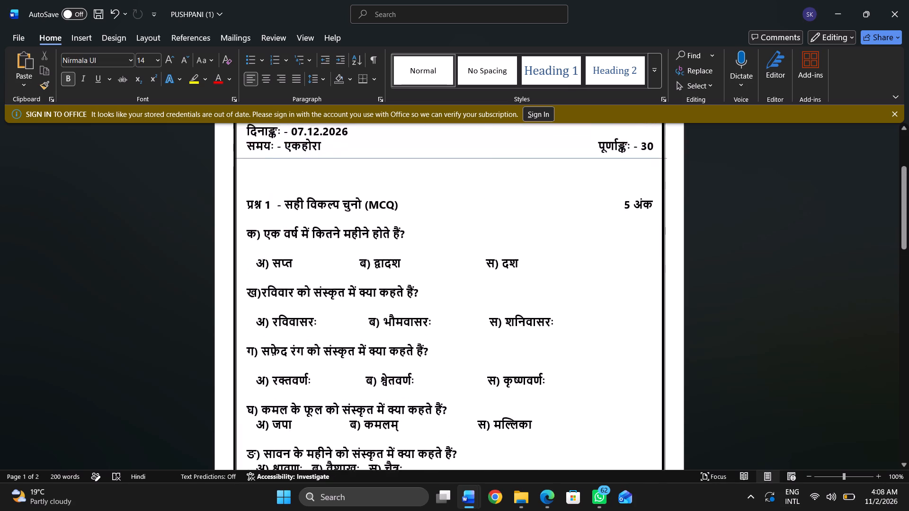
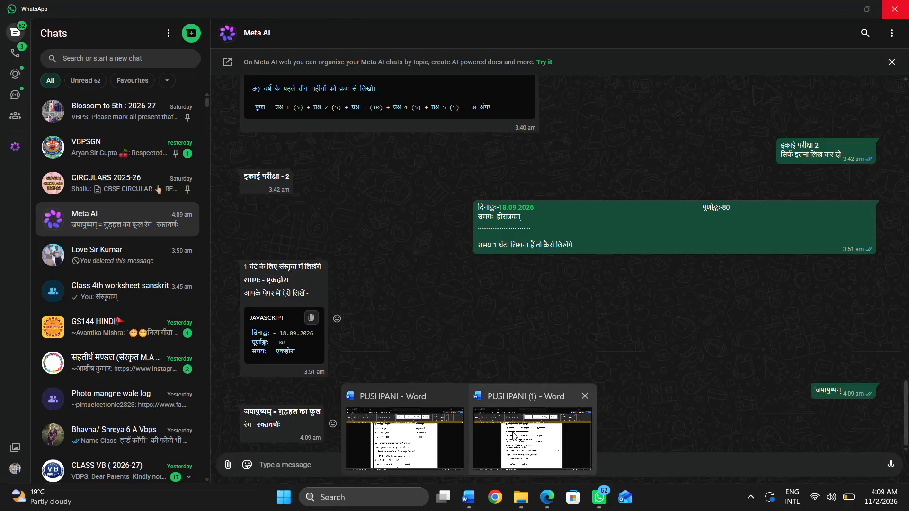
# Switch to the PUSHPANI (1) document and replace जपा in option अ) of question घ) with the copied जपापुष्पम् reply.
pyautogui.click(512, 432)
pyautogui.click(293, 257)
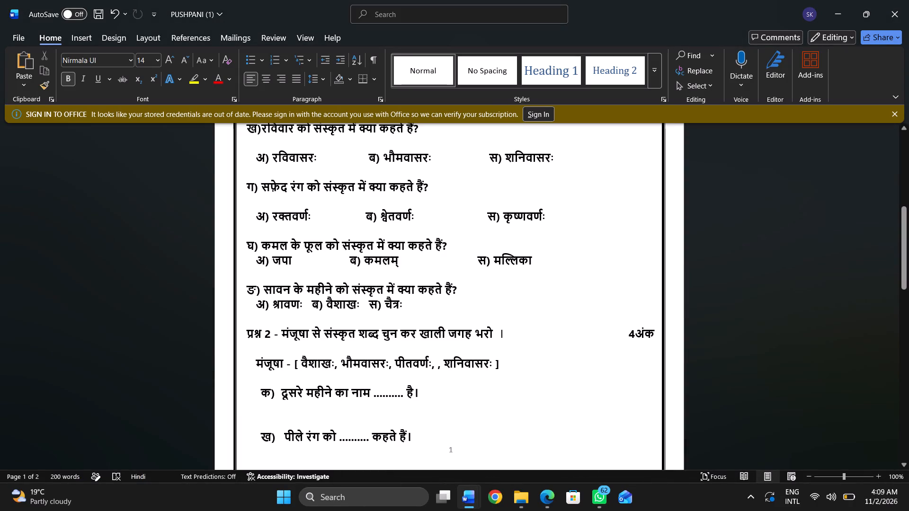
pyautogui.press('BackSpace')
pyautogui.press('BackSpace')
pyautogui.press('BackSpace')
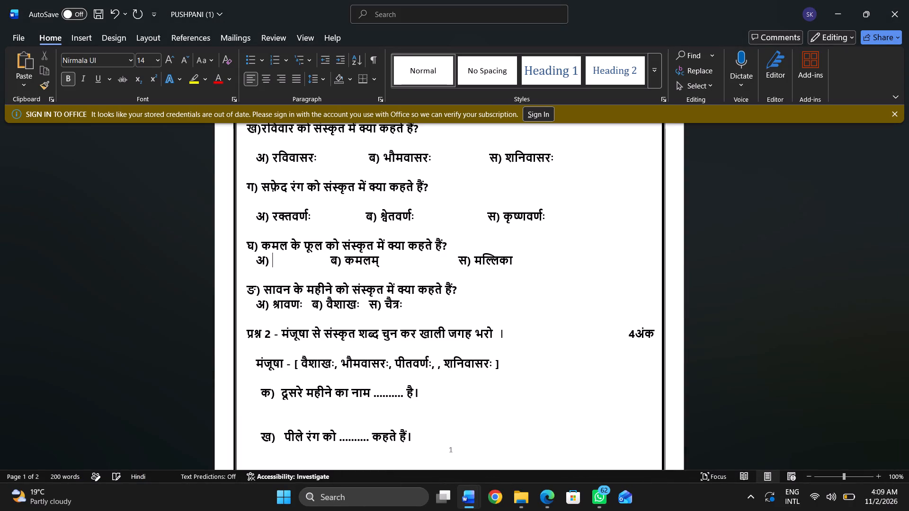
pyautogui.hotkey('ctrl', 'v')
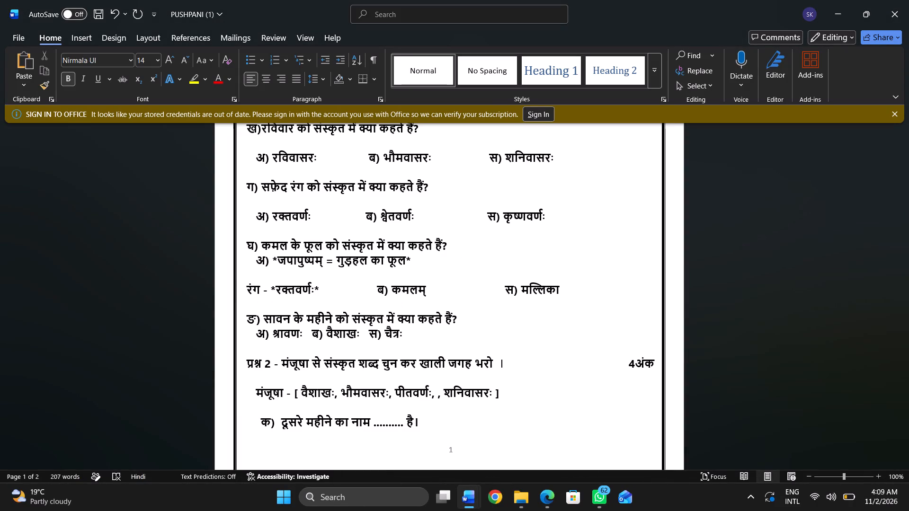
# Remove the meaning "= गुड़हल का फूल*" after जपापुष्पम् in option अ) of question घ).
pyautogui.moveTo(293, 257); pyautogui.dragTo(406, 261)
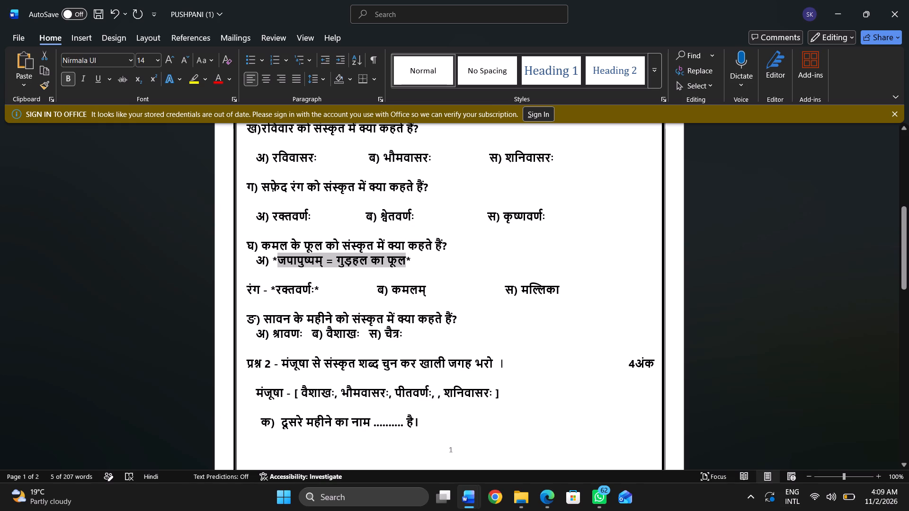
pyautogui.click(416, 258)
pyautogui.press('BackSpace')
pyautogui.press('BackSpace')
pyautogui.press('BackSpace')
pyautogui.press('BackSpace')
pyautogui.press('BackSpace')
pyautogui.press('BackSpace')
pyautogui.press('BackSpace')
pyautogui.press('BackSpace')
pyautogui.press('BackSpace')
pyautogui.press('BackSpace')
pyautogui.press('BackSpace')
pyautogui.press('BackSpace')
pyautogui.press('BackSpace')
pyautogui.press('BackSpace')
pyautogui.press('BackSpace')
pyautogui.press('BackSpace')
pyautogui.press('BackSpace')
pyautogui.press('BackSpace')
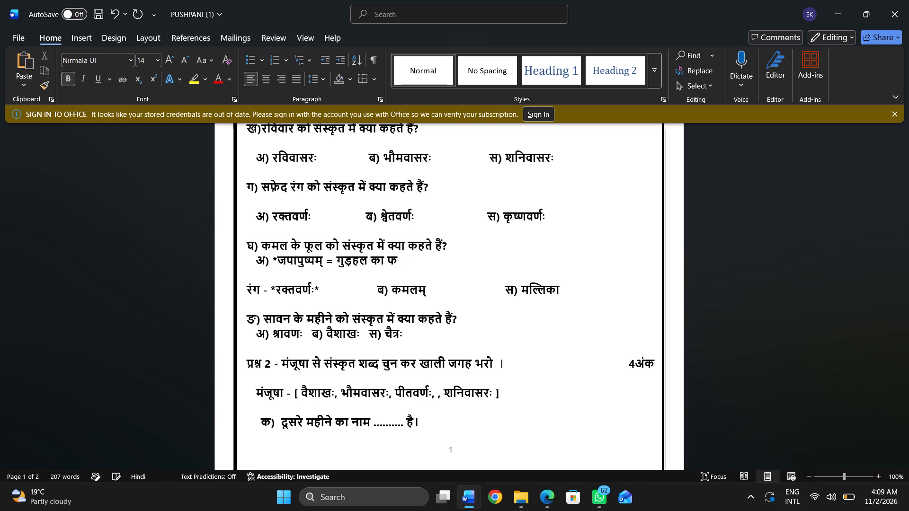
# Reduce option अ) of the घ) कमल question to जपापुष्पम्, removing the extra text and asterisk and joining options ब) and स) to its line.
pyautogui.press('BackSpace')
pyautogui.press('BackSpace')
pyautogui.press('BackSpace')
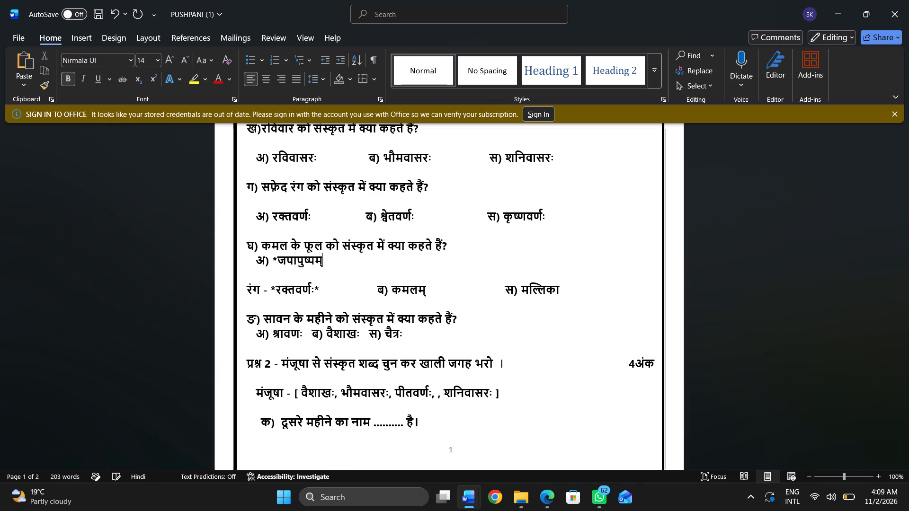
pyautogui.click(323, 282)
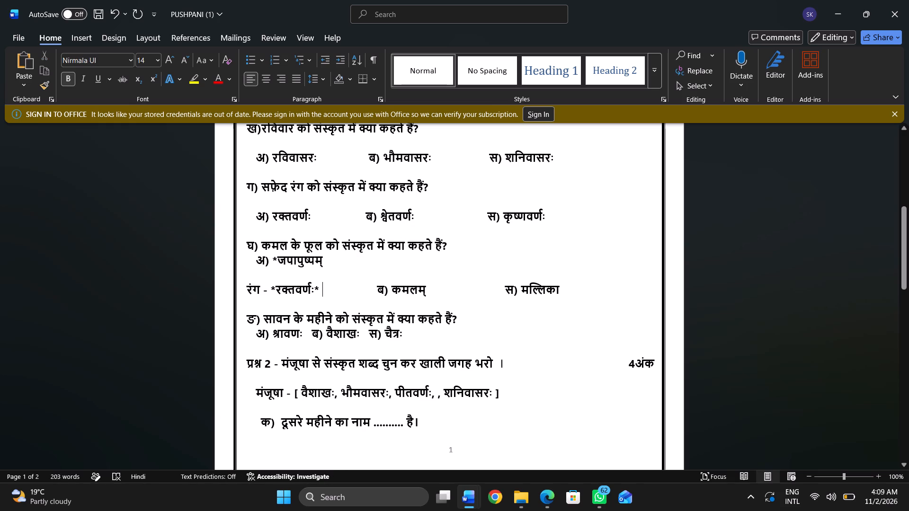
pyautogui.press('BackSpace')
pyautogui.press('BackSpace')
pyautogui.press('BackSpace')
pyautogui.press('BackSpace')
pyautogui.press('BackSpace')
pyautogui.press('BackSpace')
pyautogui.press('BackSpace')
pyautogui.press('BackSpace')
pyautogui.press('BackSpace')
pyautogui.press('BackSpace')
pyautogui.press('BackSpace')
pyautogui.press('BackSpace')
pyautogui.press('BackSpace')
pyautogui.press('BackSpace')
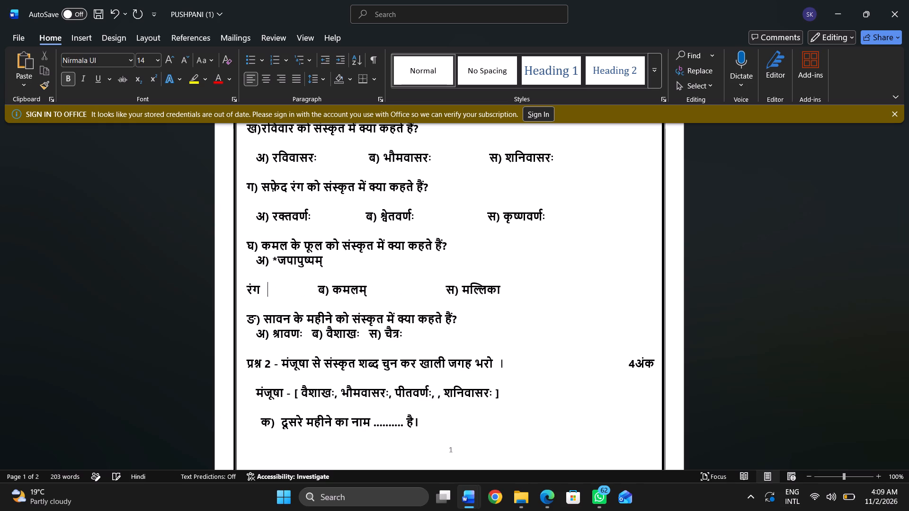
pyautogui.press('BackSpace')
pyautogui.press('BackSpace')
pyautogui.press('BackSpace')
pyautogui.press('BackSpace')
pyautogui.press('BackSpace')
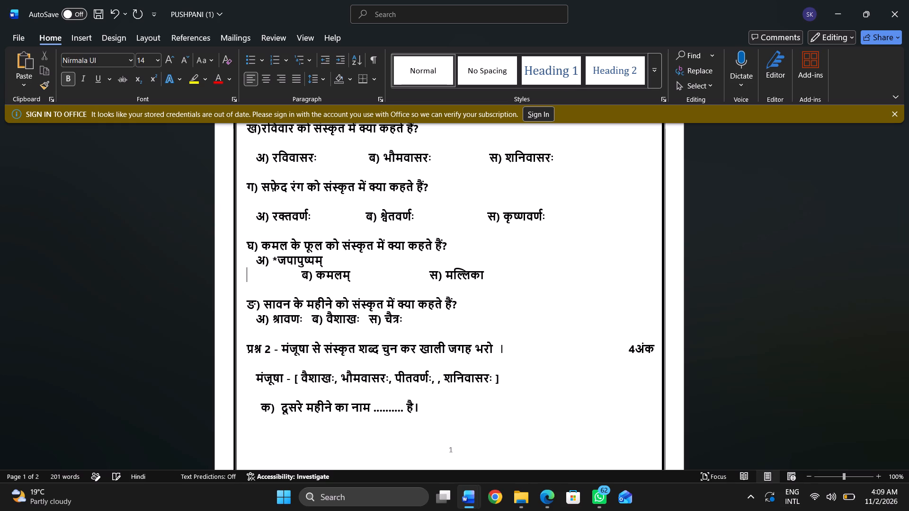
pyautogui.press('BackSpace')
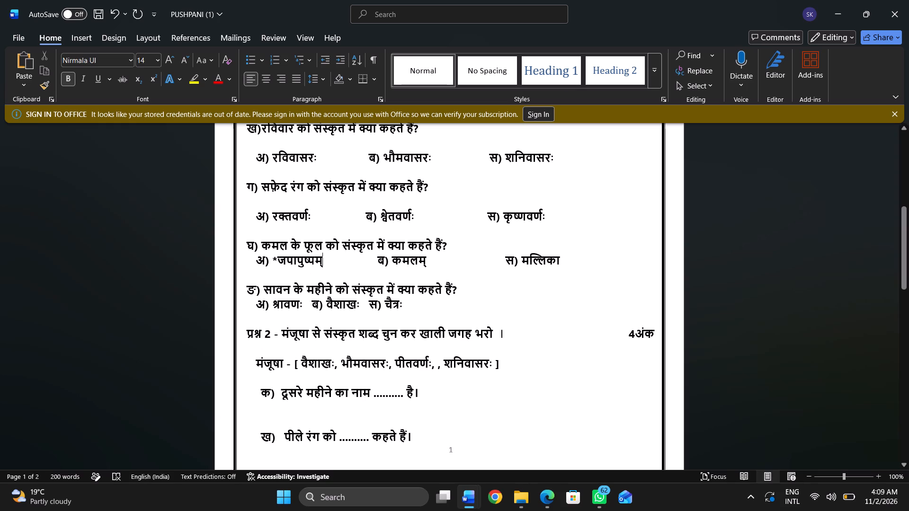
pyautogui.click(278, 257)
pyautogui.press('BackSpace')
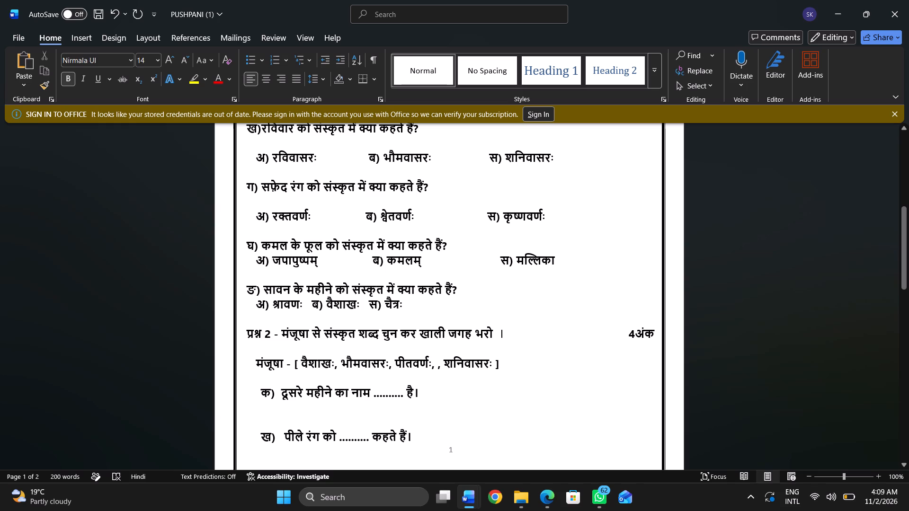
# Add line spacing between the घ) कमल and ङ) सावन questions of प्रश्न 1 and their options.
pyautogui.click(446, 250)
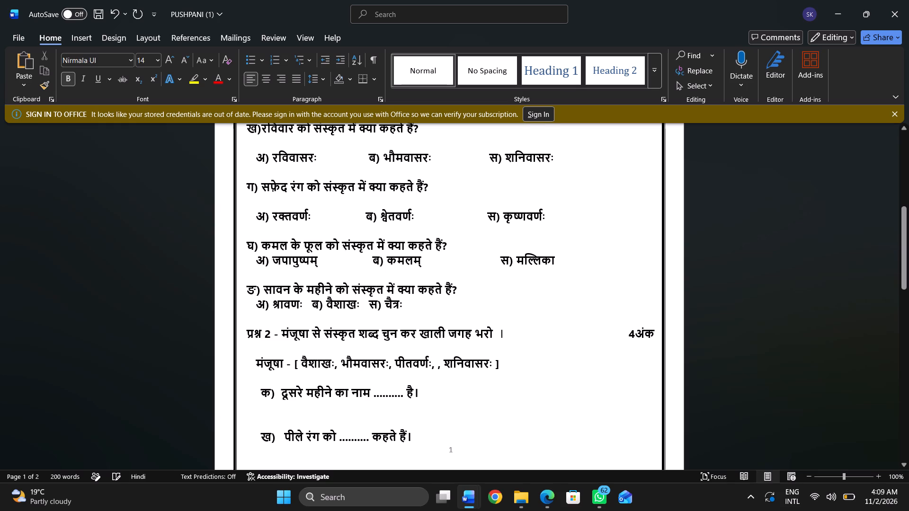
pyautogui.press('Return')
pyautogui.scroll(-1, 446, 250)
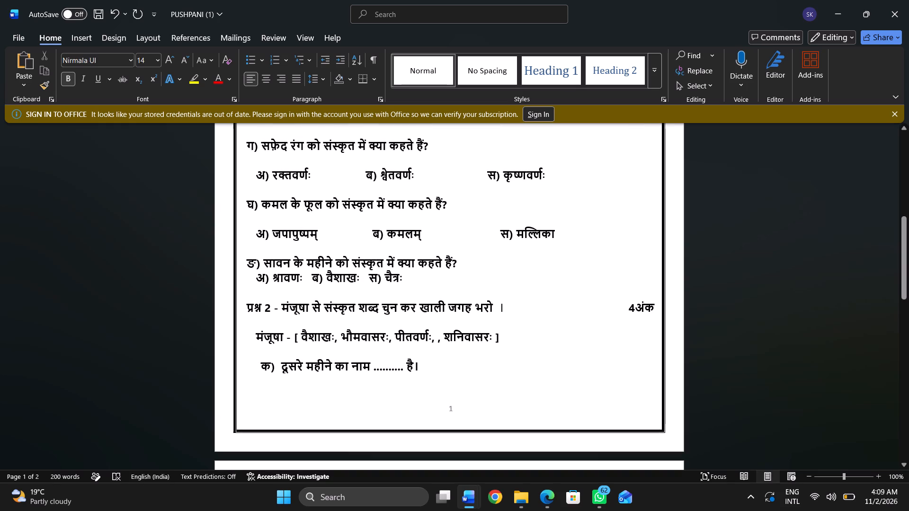
pyautogui.click(457, 262)
pyautogui.press('Return')
# Shift the automatic क) and ख) labels of प्रश्न 2 outward to align with the ग) and घ) labels.
pyautogui.scroll(-1, 433, 314)
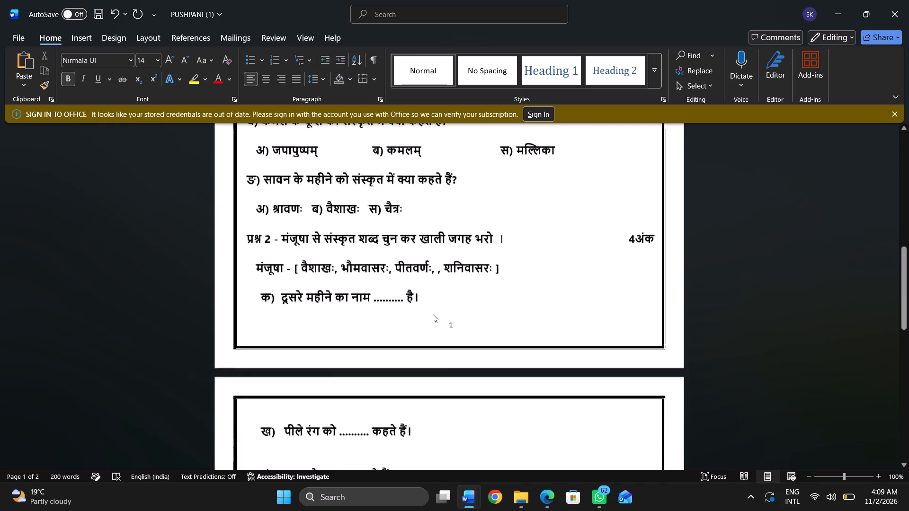
pyautogui.scroll(-1, 433, 314)
pyautogui.scroll(2, 433, 314)
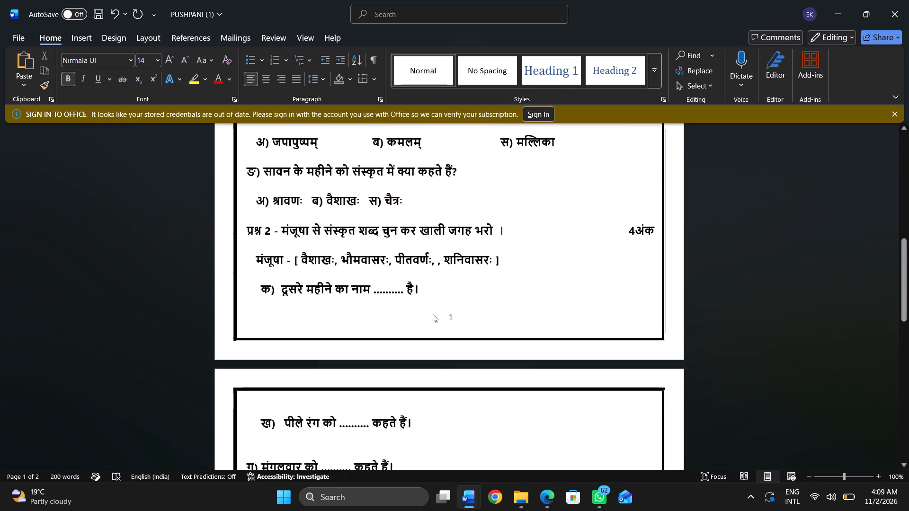
pyautogui.scroll(-1, 325, 299)
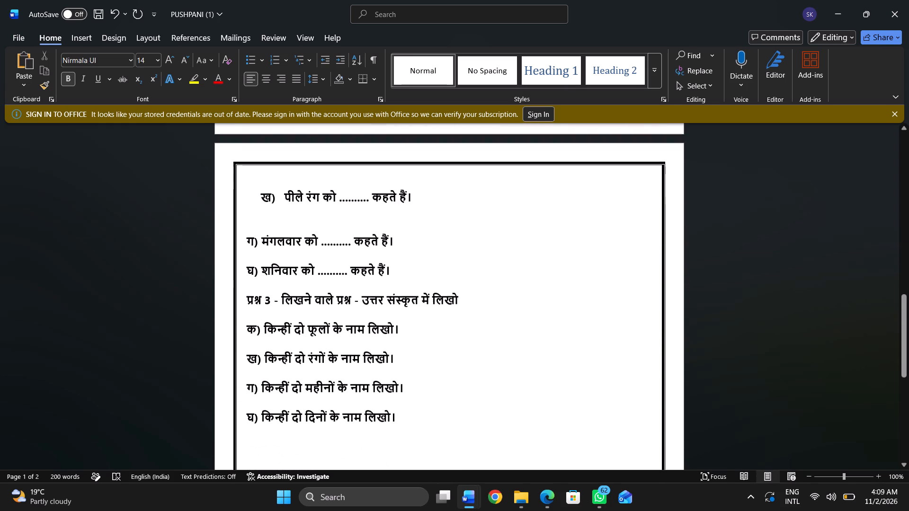
pyautogui.scroll(-1, 325, 299)
pyautogui.scroll(1, 325, 299)
pyautogui.click(261, 280)
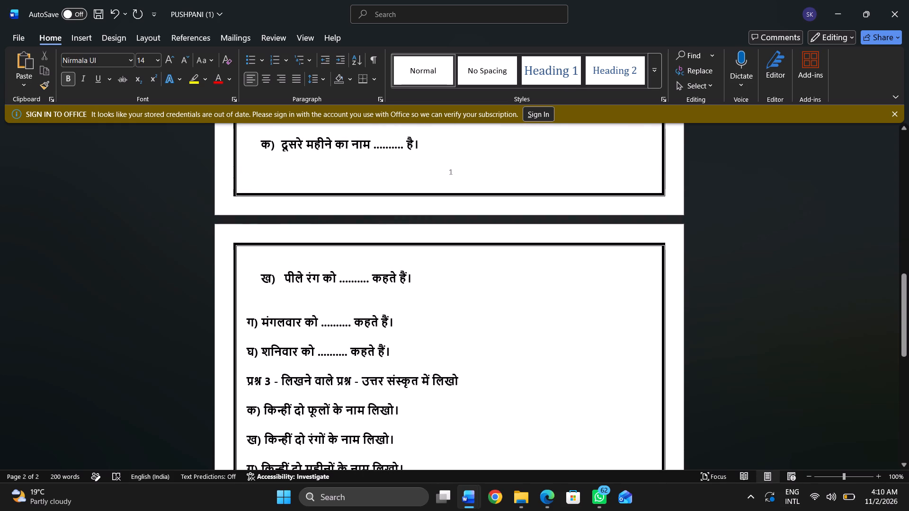
pyautogui.doubleClick(261, 280)
pyautogui.moveTo(261, 280); pyautogui.dragTo(261, 273)
pyautogui.click(261, 273)
pyautogui.tripleClick(259, 275)
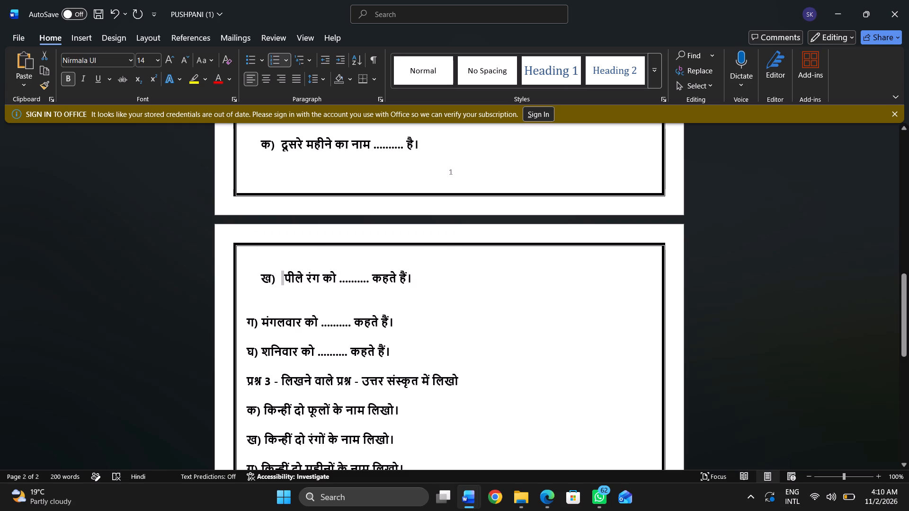
pyautogui.moveTo(260, 278); pyautogui.dragTo(254, 279)
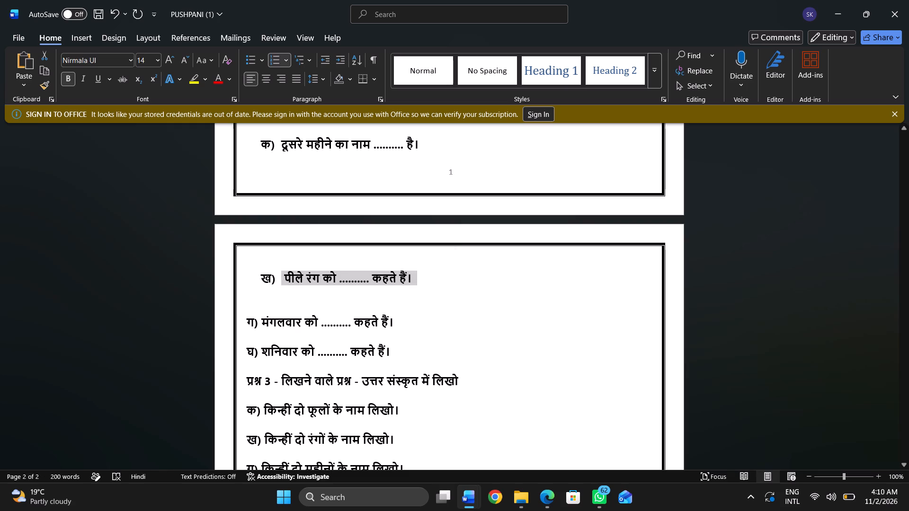
pyautogui.moveTo(268, 280); pyautogui.dragTo(260, 280)
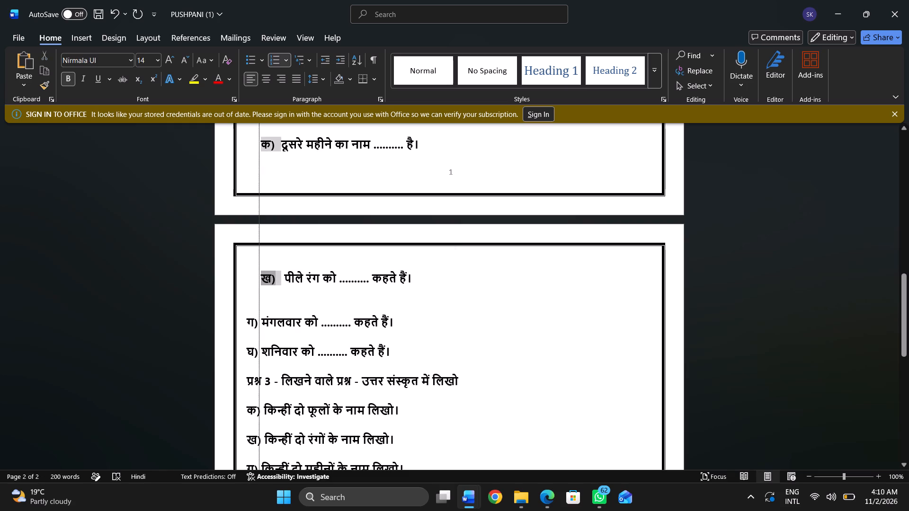
pyautogui.moveTo(260, 280); pyautogui.dragTo(246, 280)
pyautogui.click(246, 280)
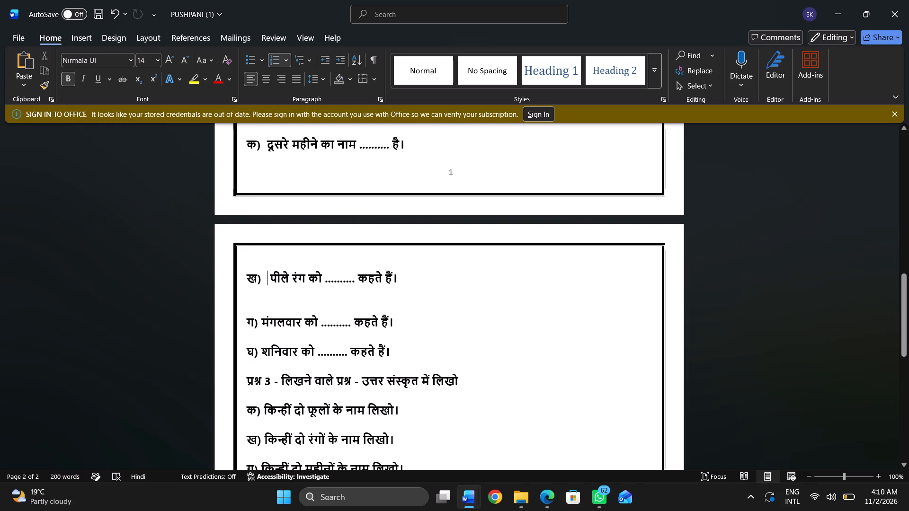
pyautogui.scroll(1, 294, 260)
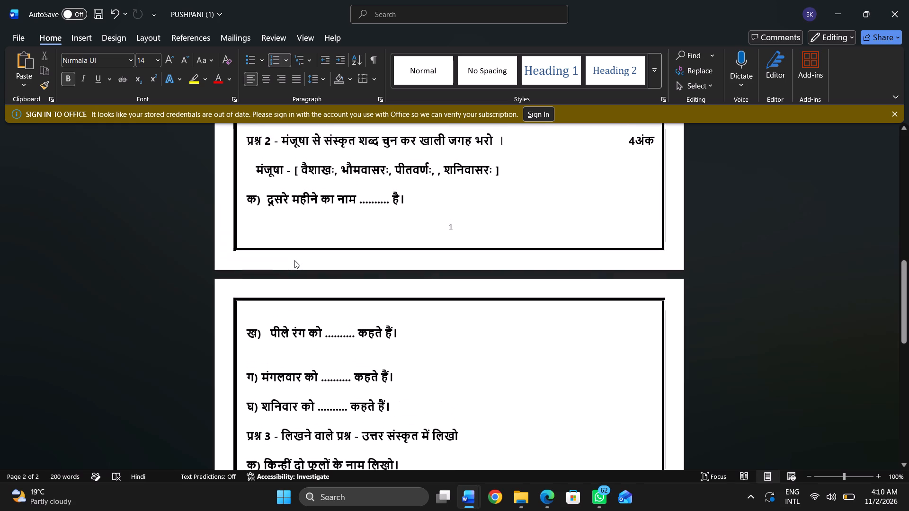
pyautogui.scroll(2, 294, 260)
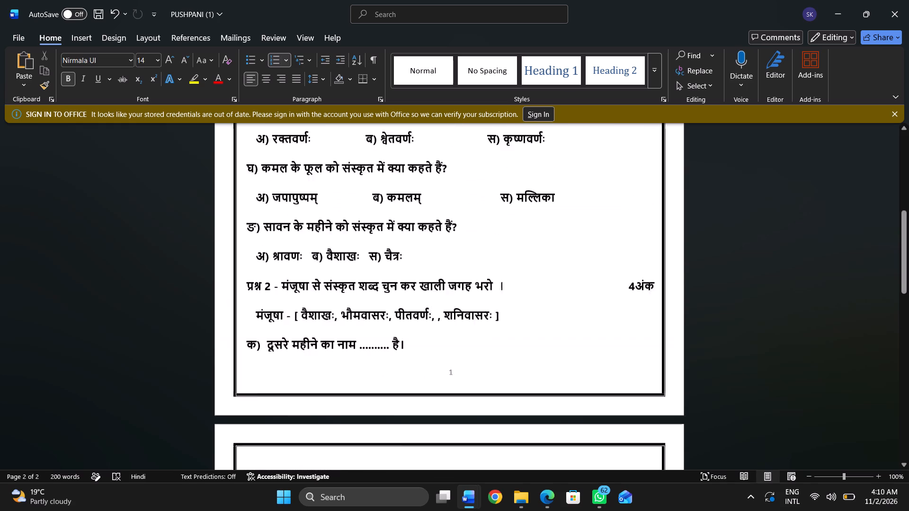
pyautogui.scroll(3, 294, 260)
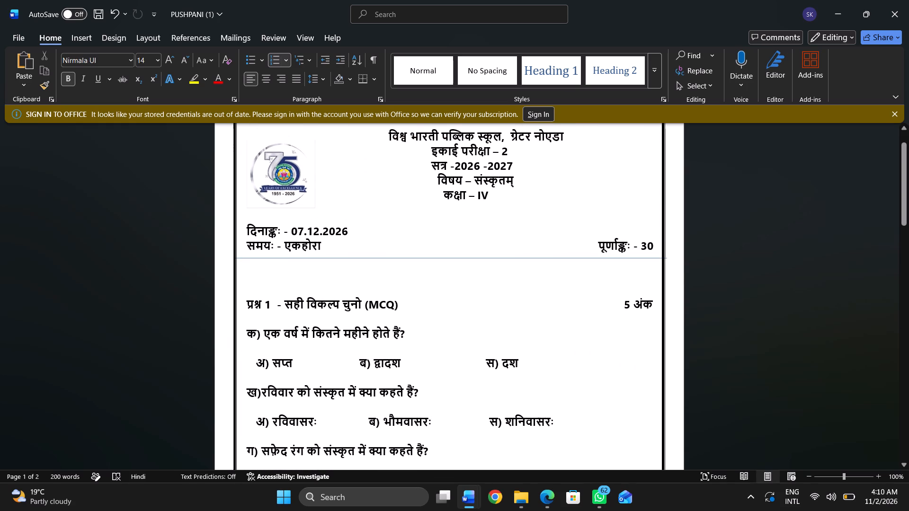
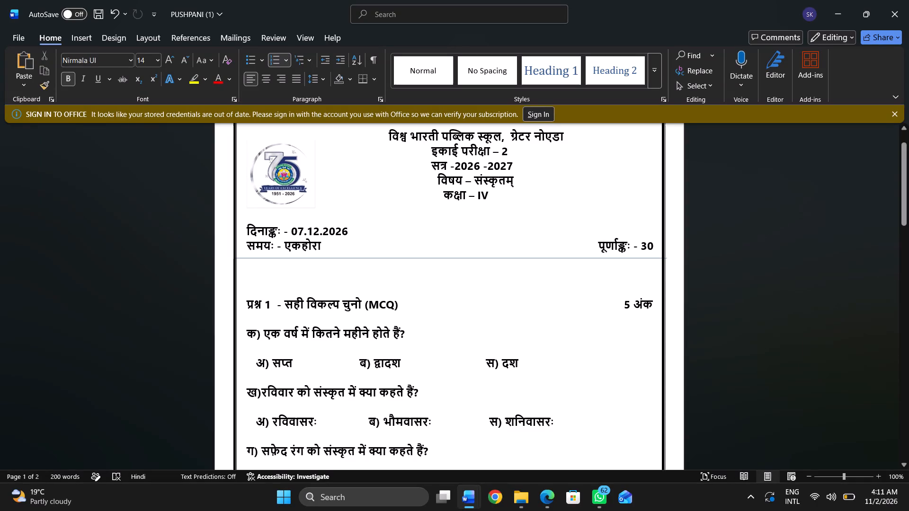
# Select the ending of the word अंक in the marks label on the प्रश्न 1 heading line.
pyautogui.moveTo(652, 303); pyautogui.dragTo(640, 304)
# Replace the 5 अंक marks label on the प्रश्न 1 heading line with the copied marks notation 1×5=5.
pyautogui.moveTo(640, 304); pyautogui.dragTo(625, 306)
pyautogui.press('BackSpace')
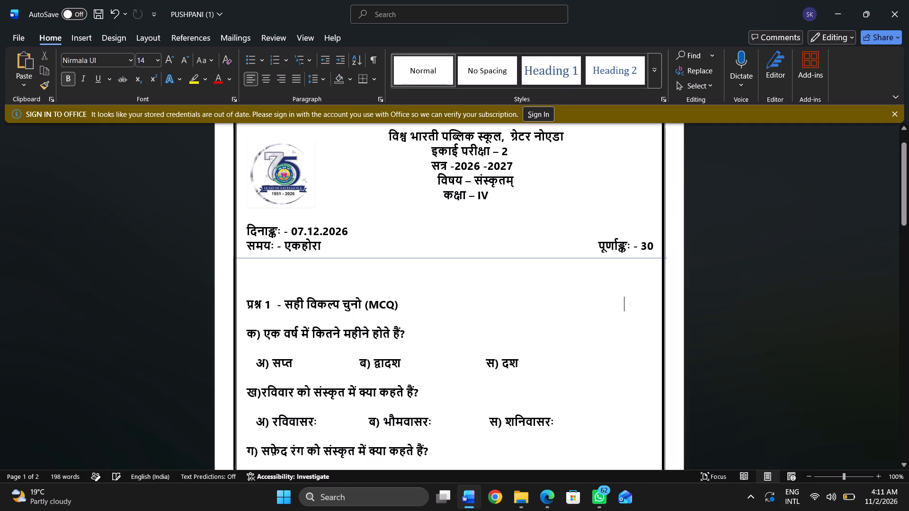
pyautogui.hotkey('ctrl', 'v')
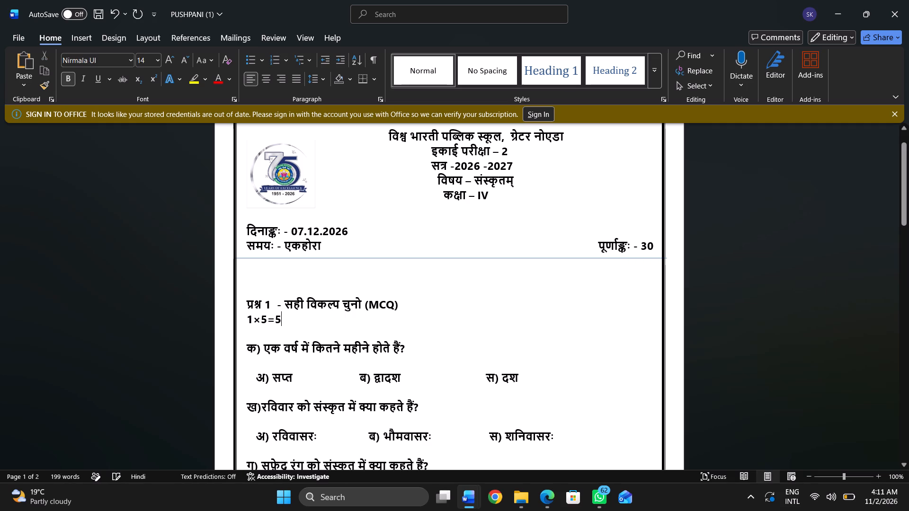
pyautogui.click(247, 317)
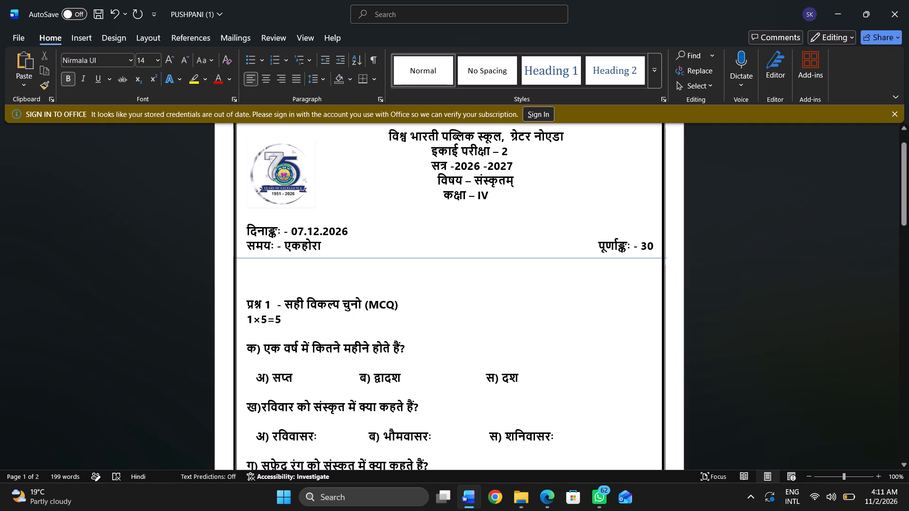
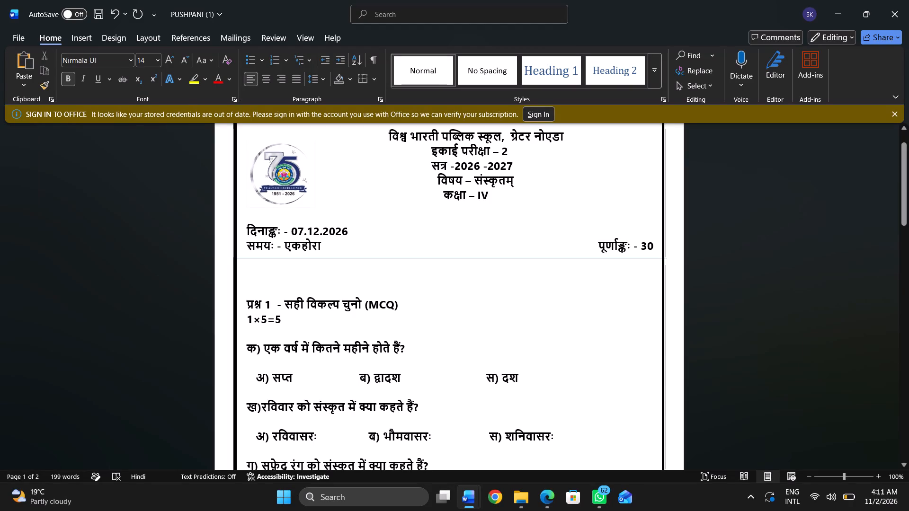
# Replace the marks label of प्रश्न 1 with the copied (1×5=5), placed after the text सही विकल्प चुनो (MCQ).
pyautogui.moveTo(247, 319); pyautogui.dragTo(285, 320)
pyautogui.press('BackSpace')
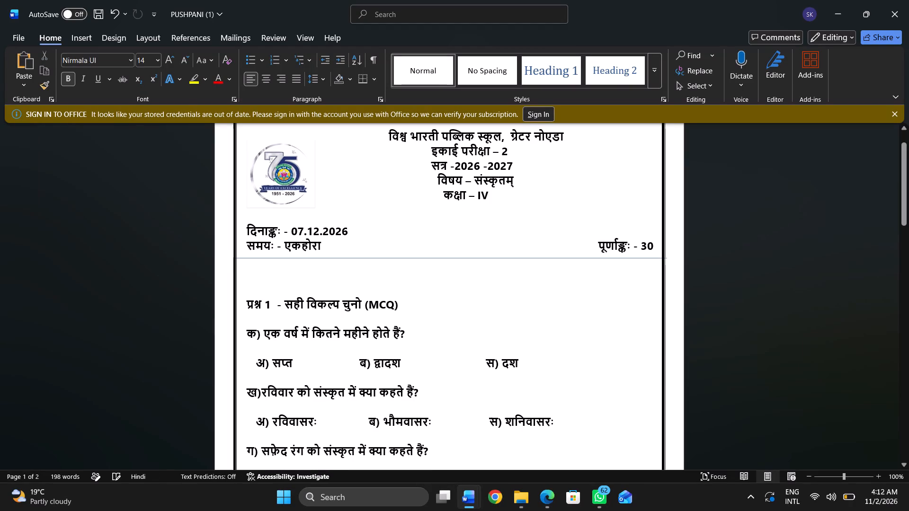
pyautogui.click(409, 303)
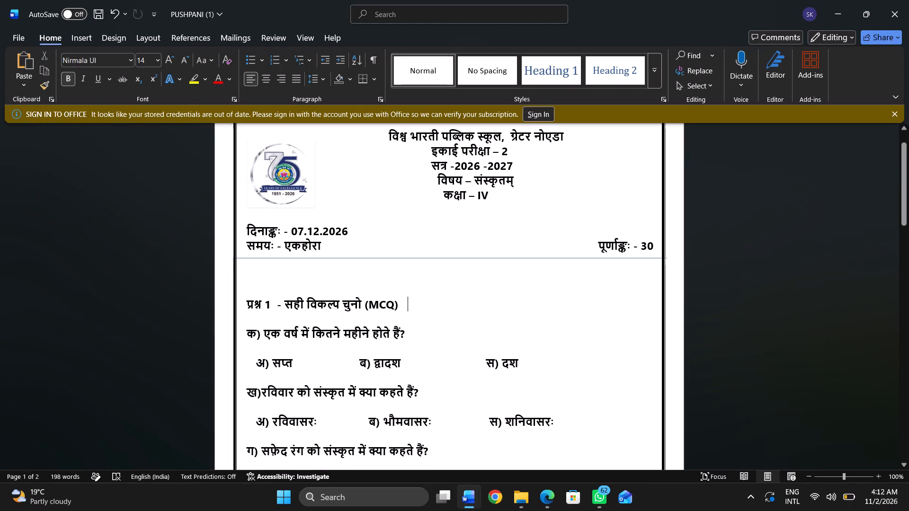
pyautogui.hotkey('ctrl', 'v')
# Space the (1×5=5) marks label away from the प्रश्न 1 heading text so it ends at the line's right margin.
pyautogui.click(403, 298)
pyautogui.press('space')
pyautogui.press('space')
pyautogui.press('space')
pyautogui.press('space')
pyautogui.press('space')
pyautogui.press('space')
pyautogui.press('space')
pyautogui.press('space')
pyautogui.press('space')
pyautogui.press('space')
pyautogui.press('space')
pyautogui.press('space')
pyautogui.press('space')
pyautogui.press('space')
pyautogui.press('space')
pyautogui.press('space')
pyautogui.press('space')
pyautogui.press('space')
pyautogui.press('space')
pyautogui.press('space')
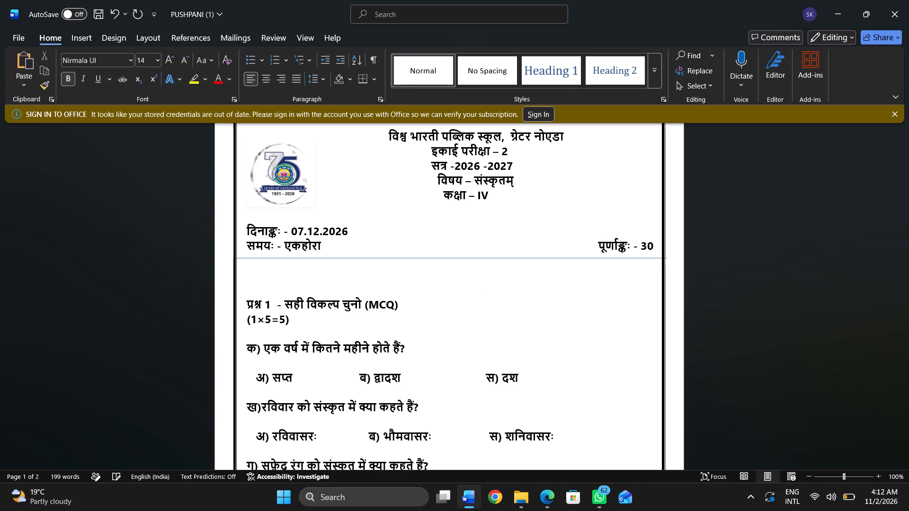
pyautogui.press('BackSpace')
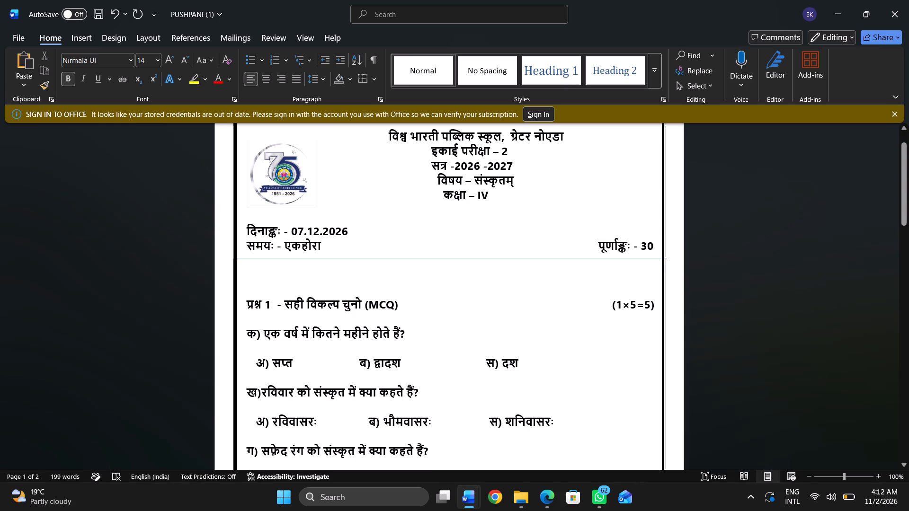
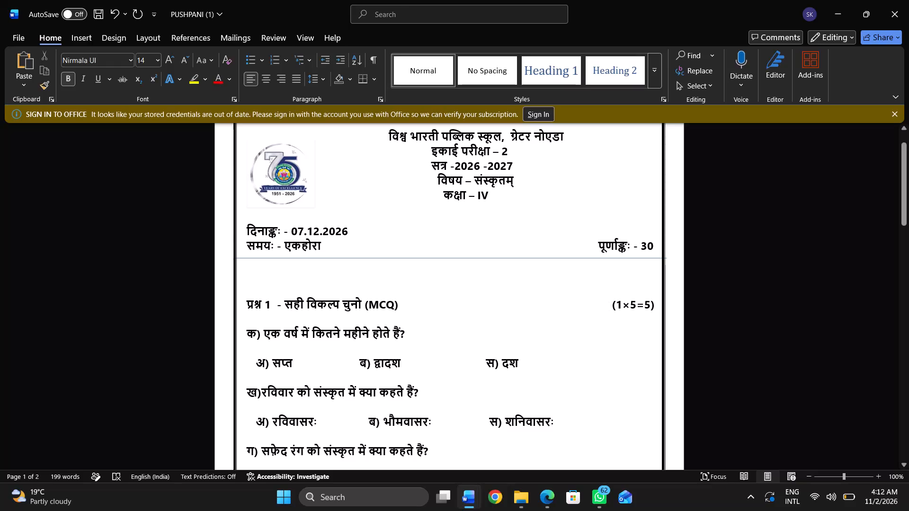
# Delete the 4अंक marks label from the end of the प्रश्न 2 heading line.
pyautogui.scroll(-2, 464, 334)
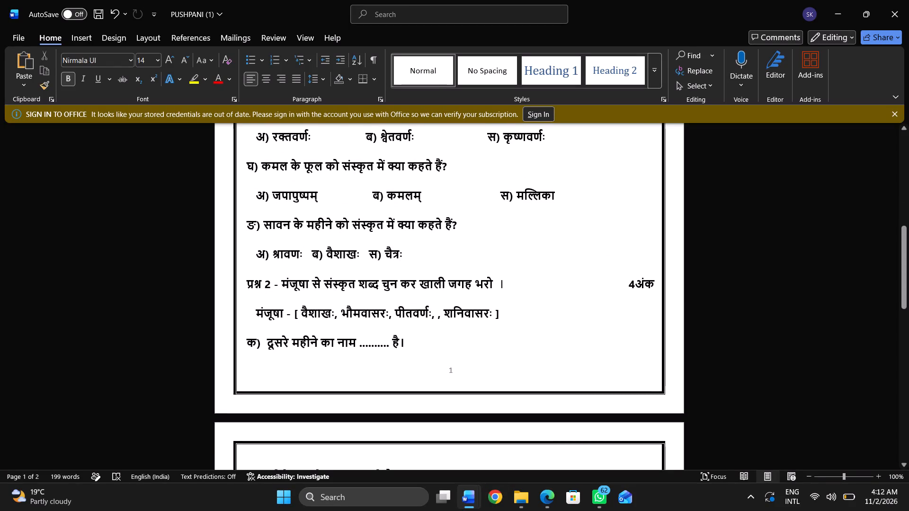
pyautogui.moveTo(655, 282); pyautogui.dragTo(633, 284)
pyautogui.moveTo(633, 284); pyautogui.dragTo(624, 286)
pyautogui.press('BackSpace')
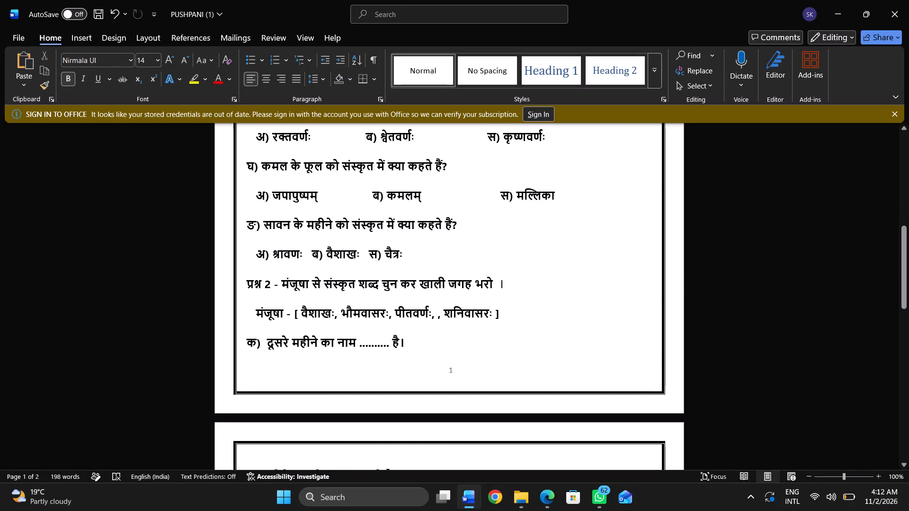
# Insert a run of spaces after the प्रश्न 2 heading text to reach the marks position at the line's end.
pyautogui.click(512, 285)
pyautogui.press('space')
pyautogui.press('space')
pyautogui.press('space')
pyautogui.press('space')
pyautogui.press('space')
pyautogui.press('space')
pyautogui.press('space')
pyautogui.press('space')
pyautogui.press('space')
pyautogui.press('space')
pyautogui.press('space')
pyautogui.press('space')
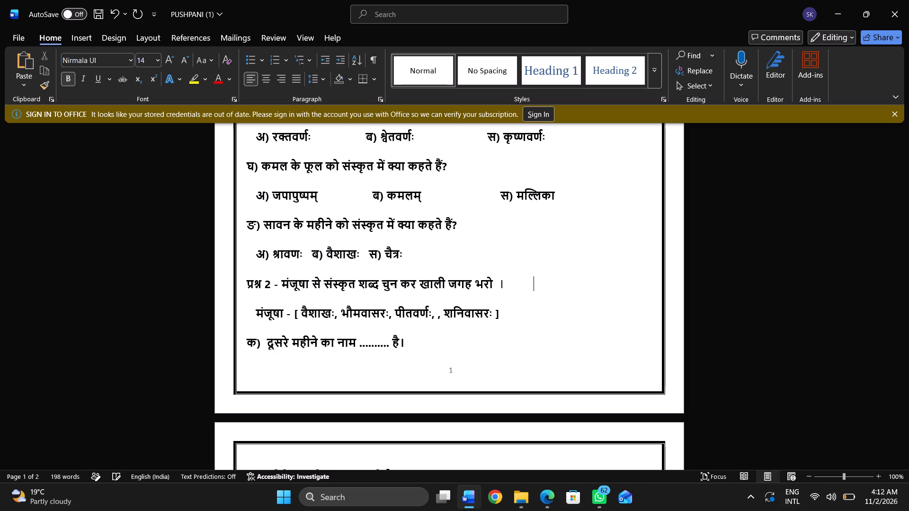
# Paste the marks label (1×4=4) on the प्रश्न 2 heading line and pad it with spaces out to the right margin.
pyautogui.hotkey('ctrl', 'v')
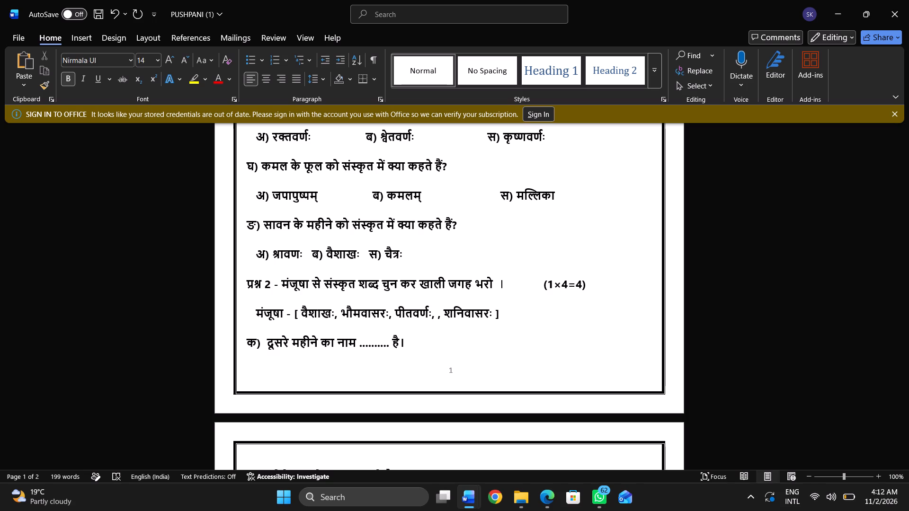
pyautogui.click(519, 285)
pyautogui.press('space')
pyautogui.press('space')
pyautogui.press('space')
pyautogui.press('space')
pyautogui.press('space')
pyautogui.press('space')
pyautogui.press('space')
pyautogui.press('space')
pyautogui.press('space')
pyautogui.press('space')
pyautogui.press('space')
pyautogui.press('space')
pyautogui.press('space')
pyautogui.press('space')
pyautogui.press('space')
pyautogui.press('space')
pyautogui.press('space')
pyautogui.press('space')
pyautogui.press('space')
pyautogui.press('space')
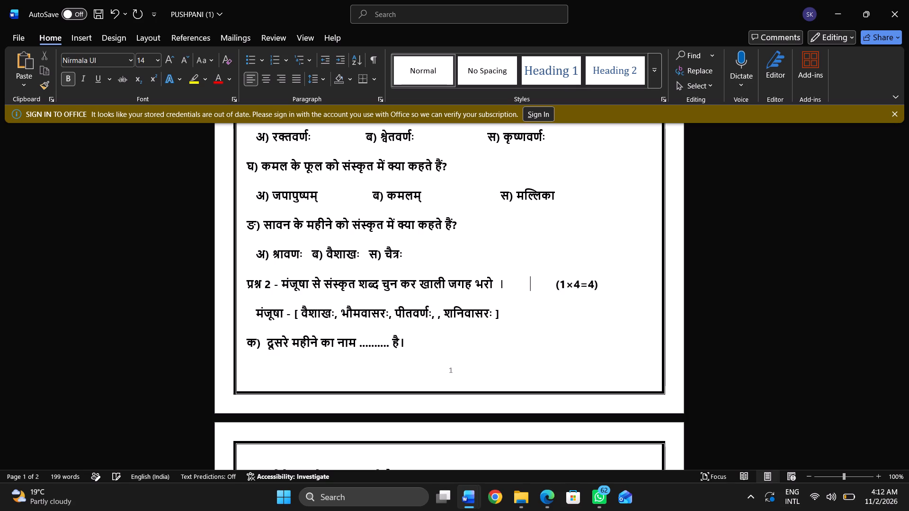
pyautogui.press('space')
pyautogui.press('space')
pyautogui.press('space')
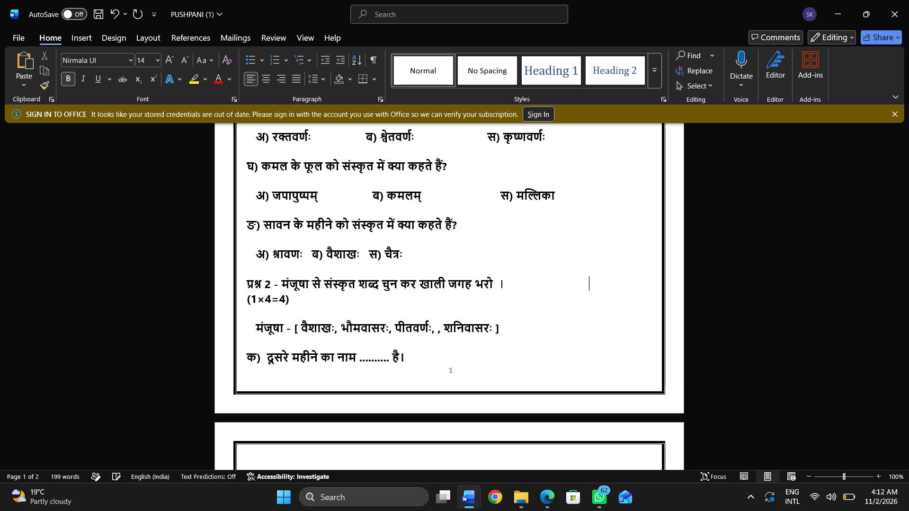
pyautogui.press('BackSpace')
# Paste the marks label (1×4=4) after the प्रश्न 3 heading and pad it with spaces towards the right margin.
pyautogui.scroll(-1, 519, 285)
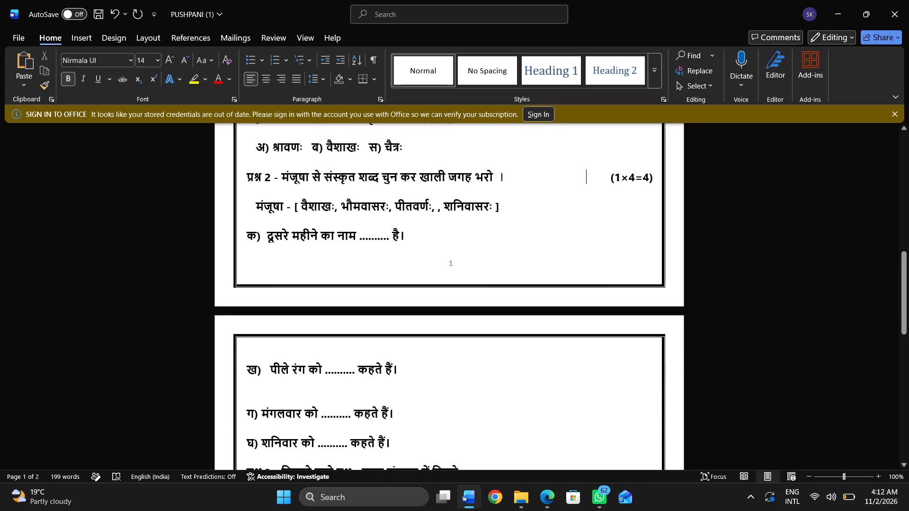
pyautogui.scroll(-3, 519, 285)
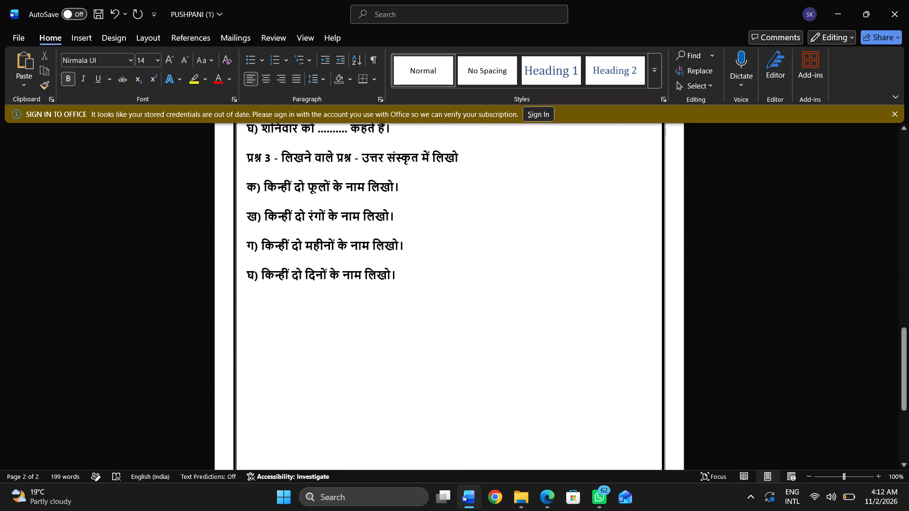
pyautogui.scroll(1, 519, 285)
pyautogui.click(504, 189)
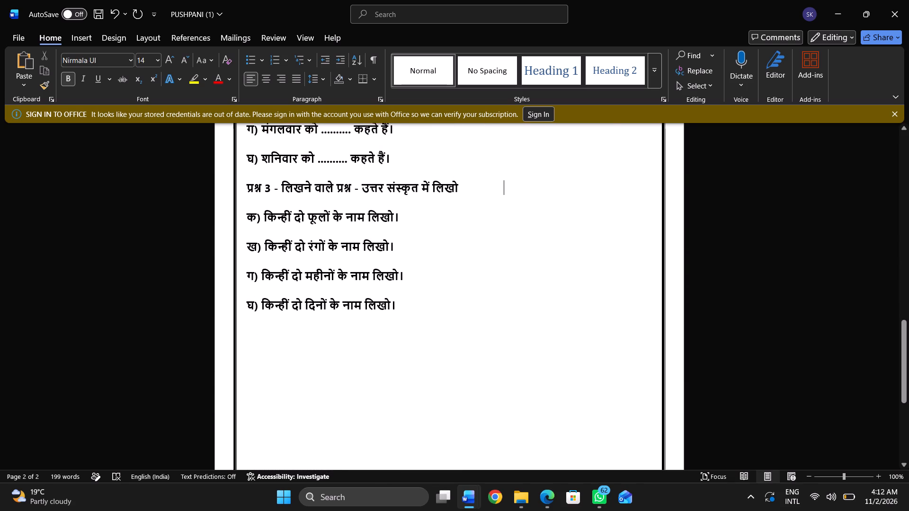
pyautogui.press('space')
pyautogui.press('space')
pyautogui.press('space')
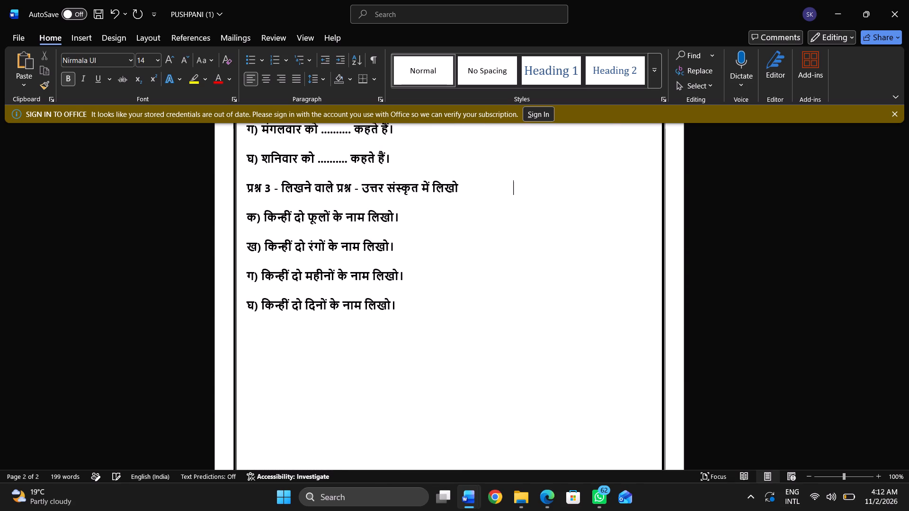
pyautogui.hotkey('ctrl', 'v')
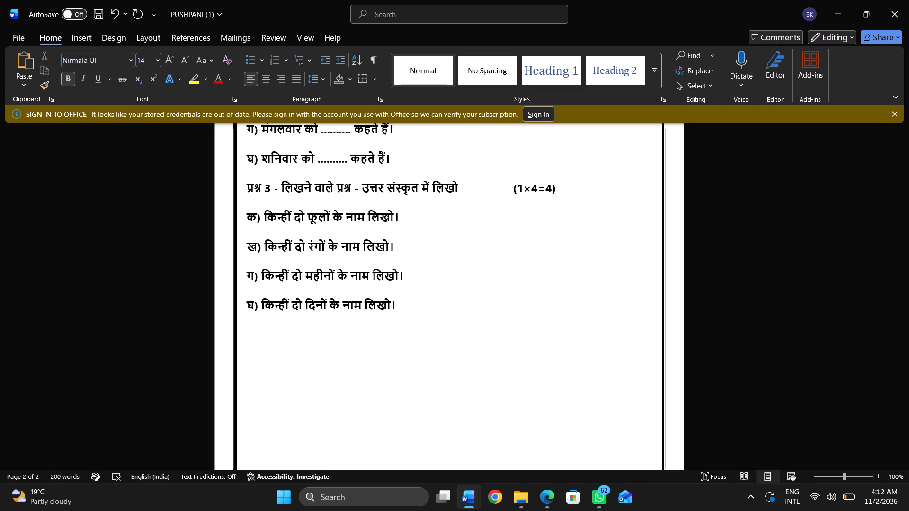
pyautogui.click(494, 185)
pyautogui.press('space')
pyautogui.press('space')
pyautogui.press('space')
pyautogui.press('space')
pyautogui.press('space')
pyautogui.press('space')
pyautogui.press('space')
pyautogui.press('space')
pyautogui.press('space')
pyautogui.press('space')
pyautogui.press('space')
pyautogui.press('space')
pyautogui.press('space')
pyautogui.press('space')
pyautogui.press('space')
pyautogui.press('space')
pyautogui.press('space')
pyautogui.press('space')
pyautogui.press('space')
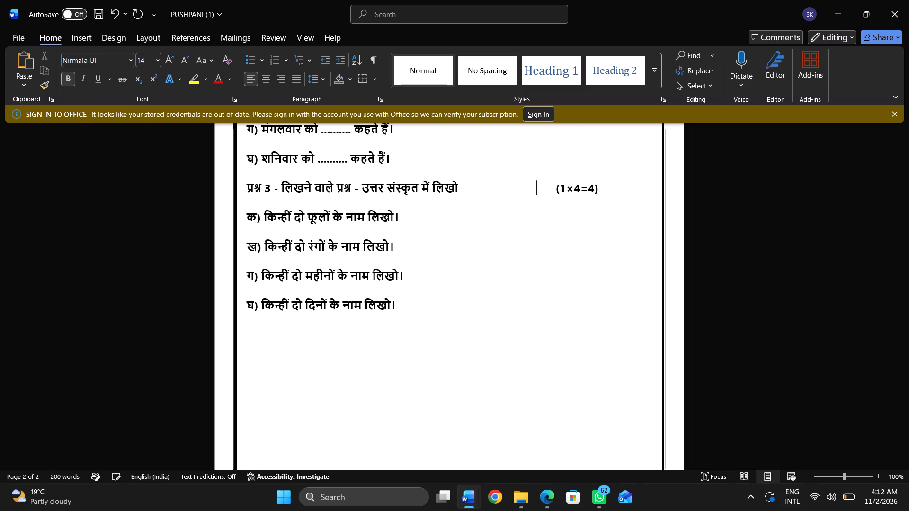
pyautogui.press('space')
pyautogui.press('space')
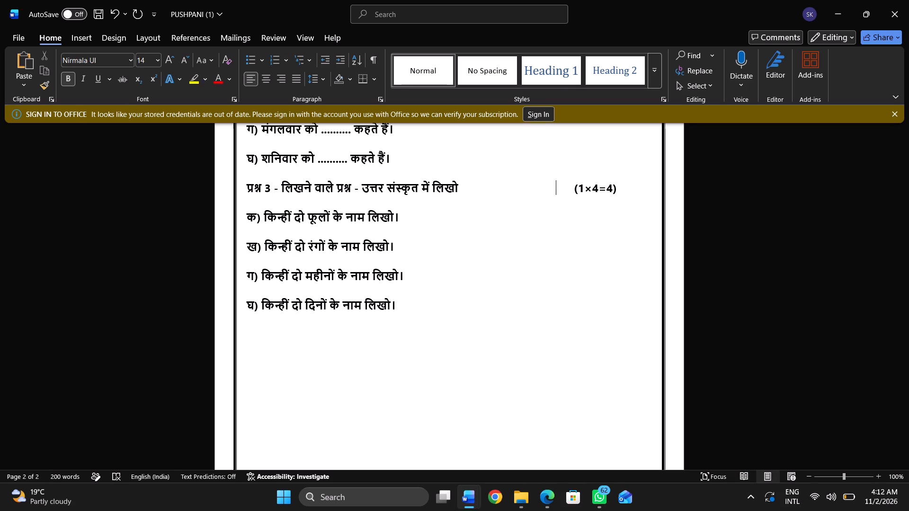
# Change the marks label on the प्रश्न 3 heading line to (2×4=8).
pyautogui.click(586, 187)
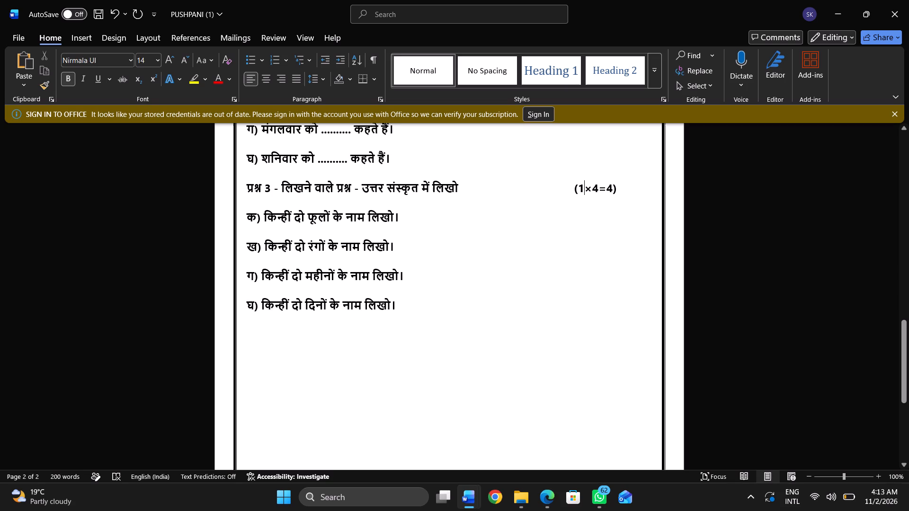
pyautogui.press('BackSpace')
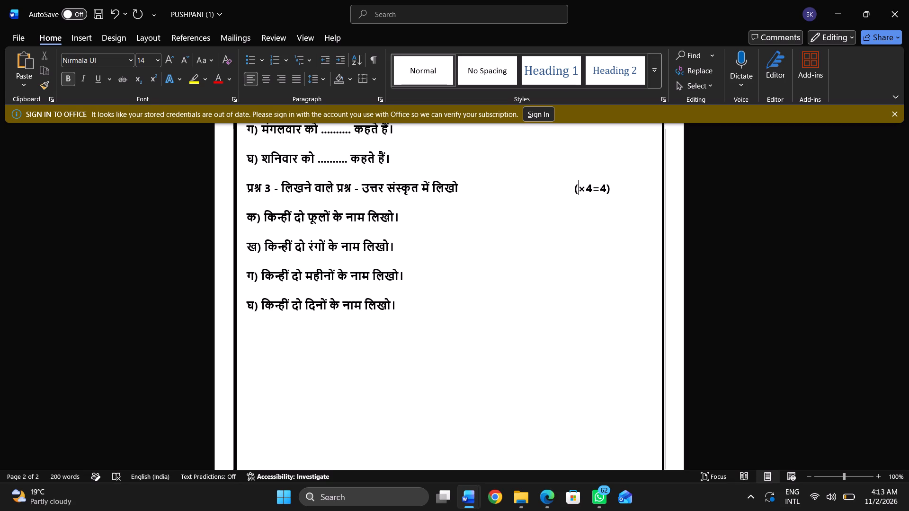
pyautogui.press('2')
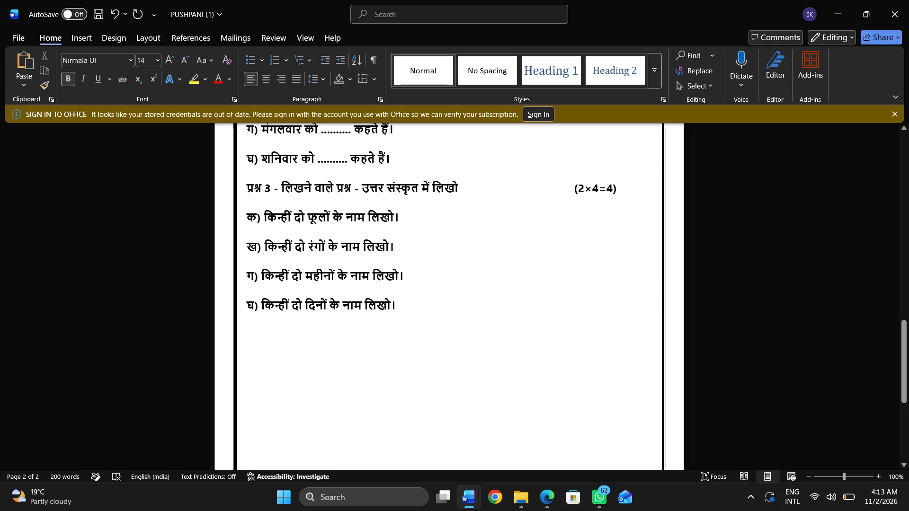
pyautogui.click(612, 187)
pyautogui.press('BackSpace')
pyautogui.press('8')
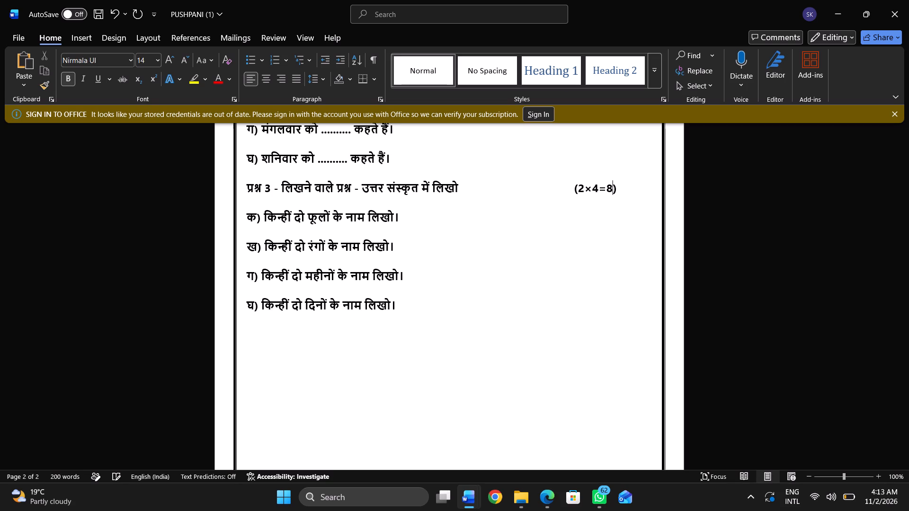
# Add more spaces before the प्रश्न 3 marks label so it sits at the right margin.
pyautogui.click(554, 191)
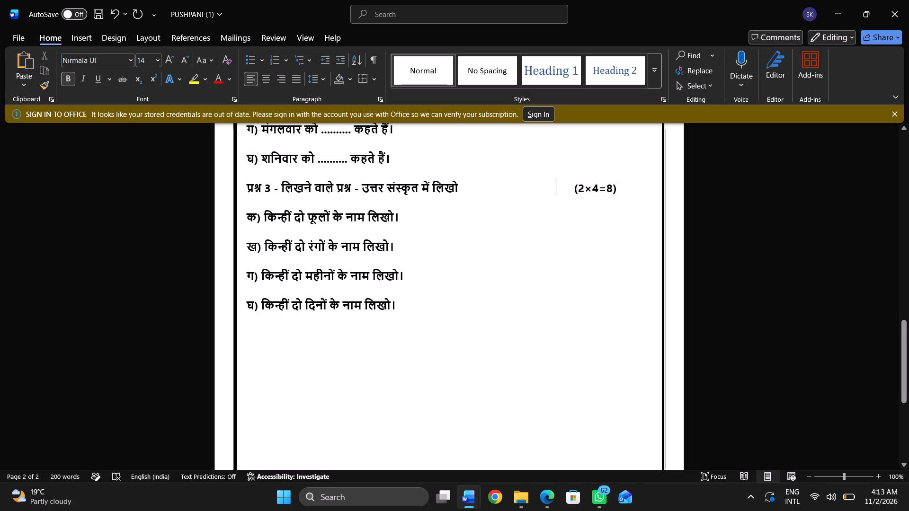
pyautogui.press('space')
pyautogui.press('space')
pyautogui.press('space')
pyautogui.press('space')
pyautogui.press('space')
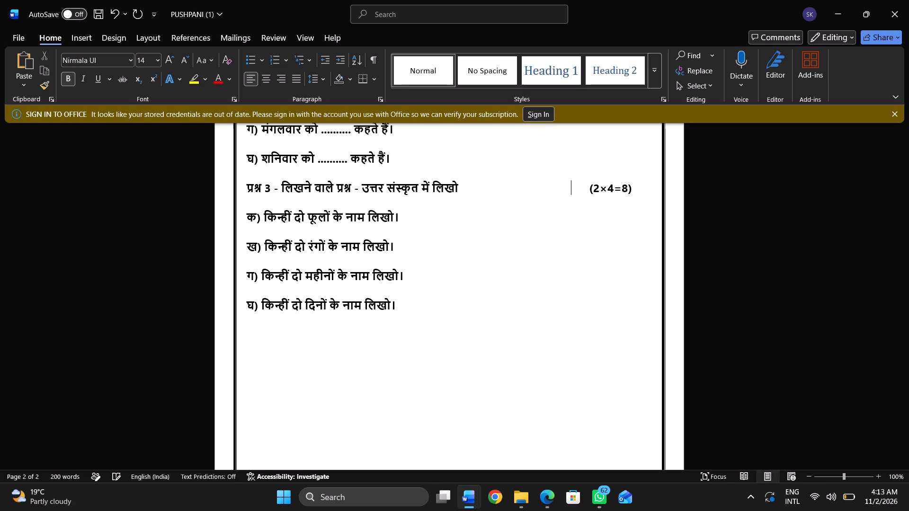
pyautogui.press('space')
pyautogui.press('space')
pyautogui.press('space')
pyautogui.press('space')
pyautogui.press('space')
pyautogui.press('space')
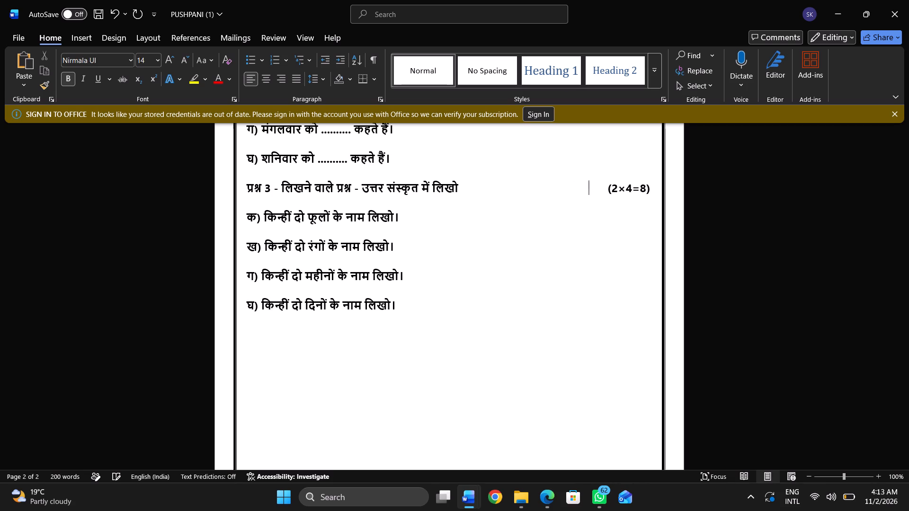
pyautogui.press('space')
pyautogui.press('space')
pyautogui.press('BackSpace')
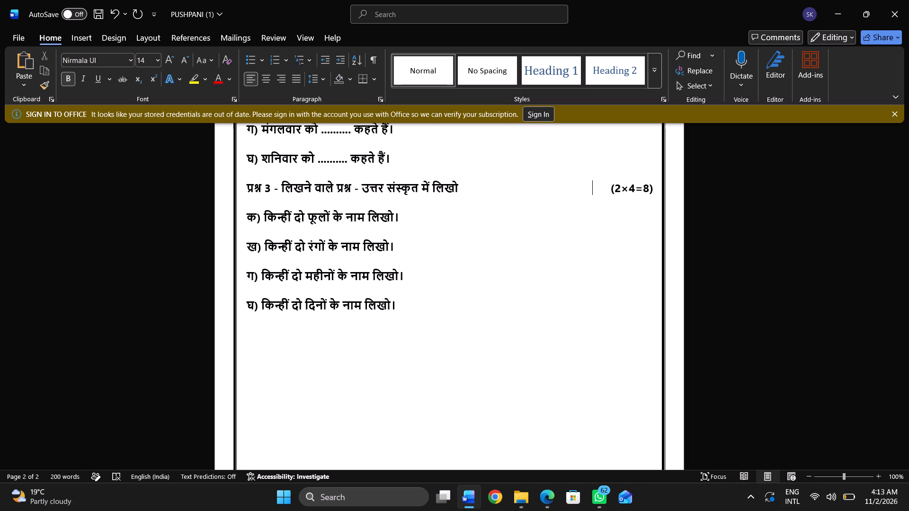
# Review the paper from the header through प्रश्न 3, checking the marks labels, the total marks and the question layout.
pyautogui.scroll(2, 554, 191)
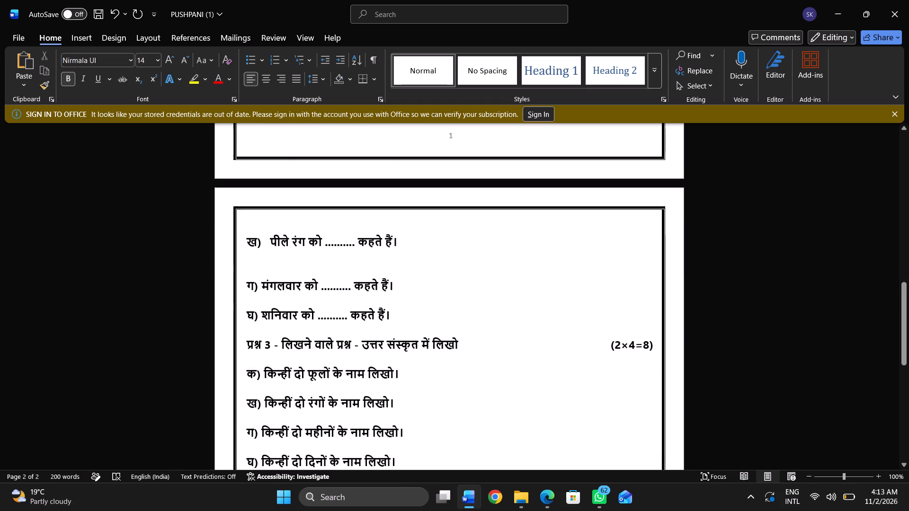
pyautogui.scroll(1, 554, 191)
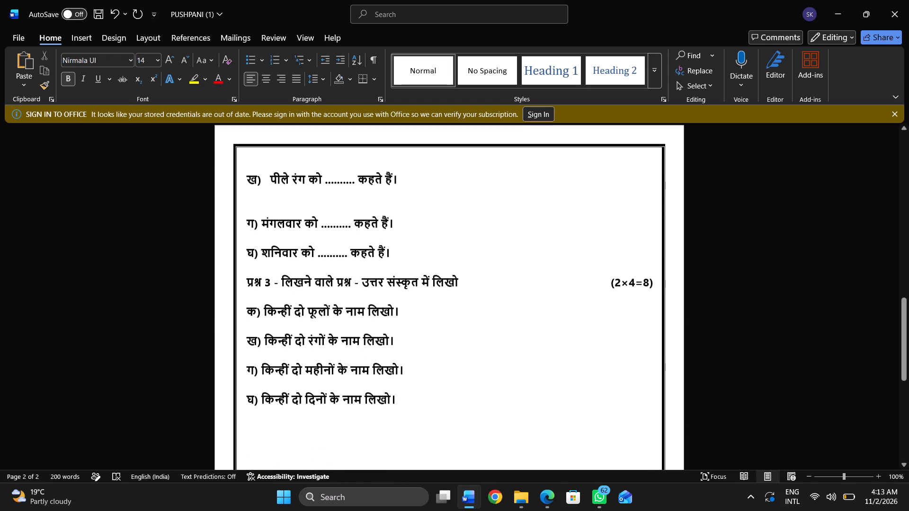
pyautogui.scroll(6, 554, 191)
pyautogui.scroll(-1, 554, 191)
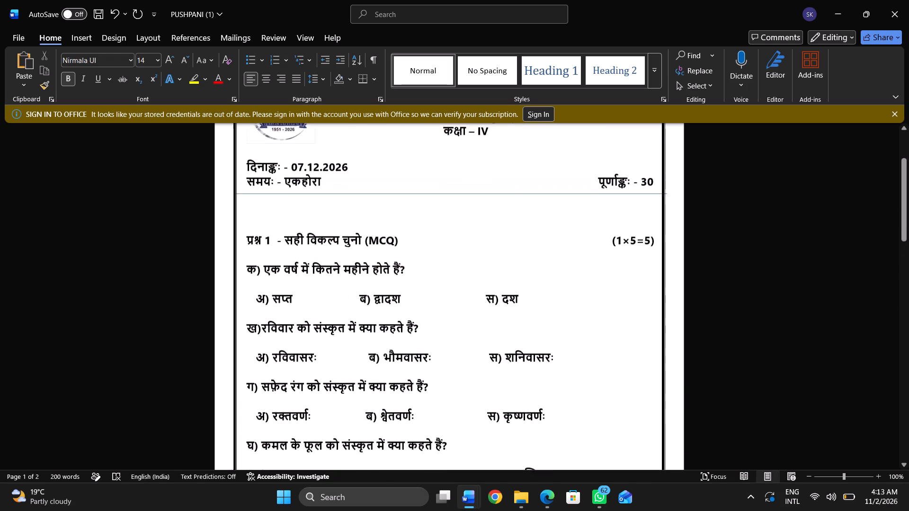
pyautogui.scroll(-5, 554, 191)
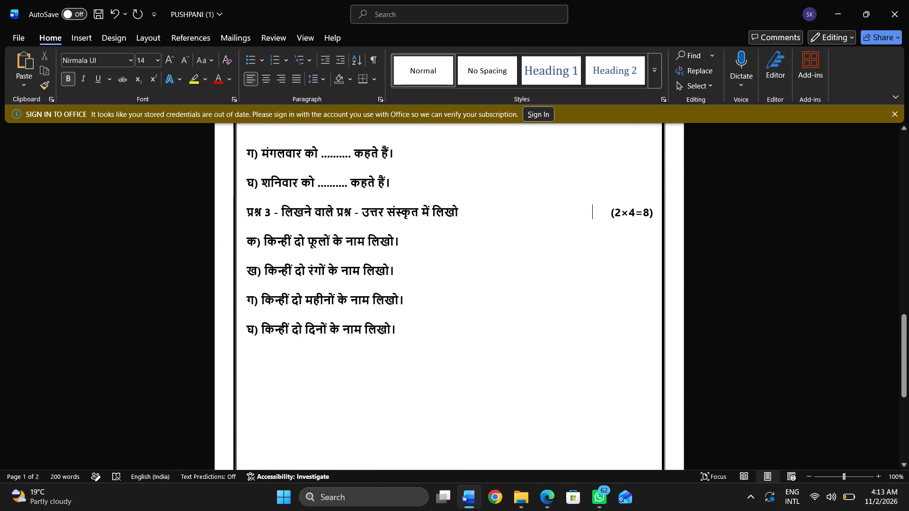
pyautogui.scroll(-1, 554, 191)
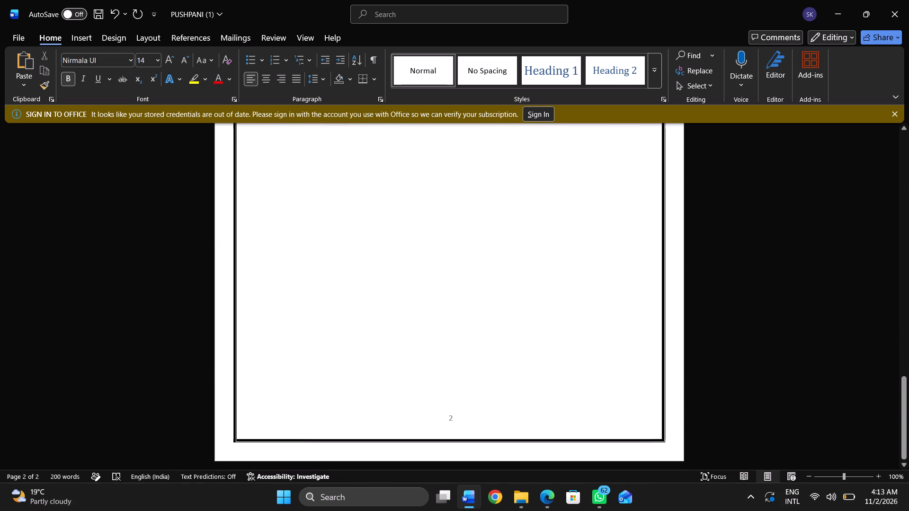
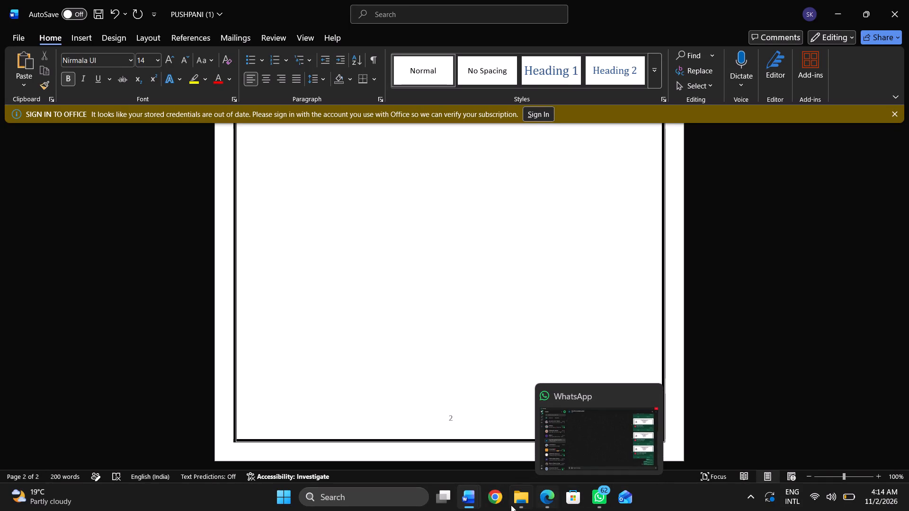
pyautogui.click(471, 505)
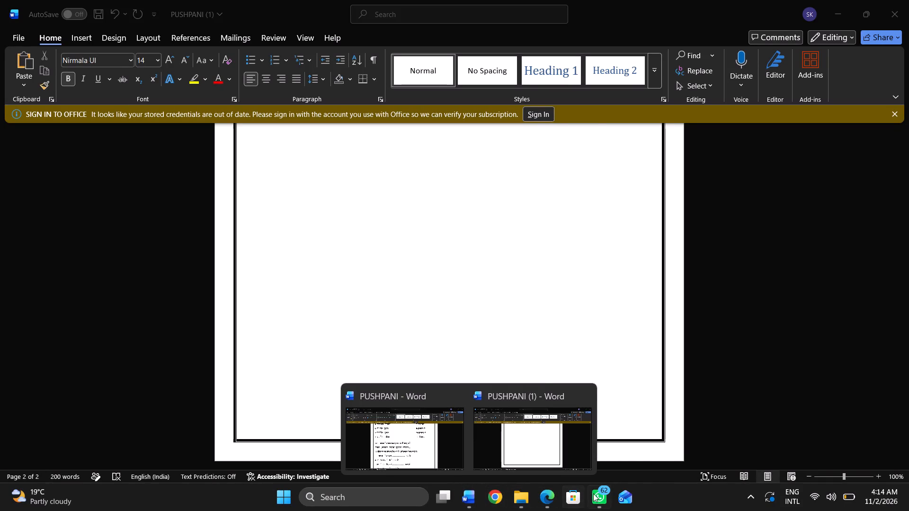
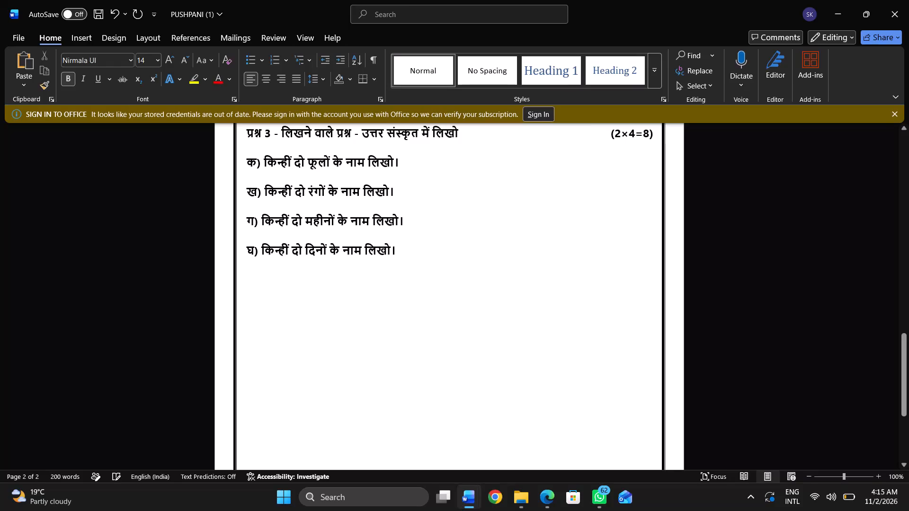
# Add blank lines below the last question of प्रश्न 3 and paste the copied matching question (मिलान करो - सही जोड़ी बनाओ) there.
pyautogui.press('Return')
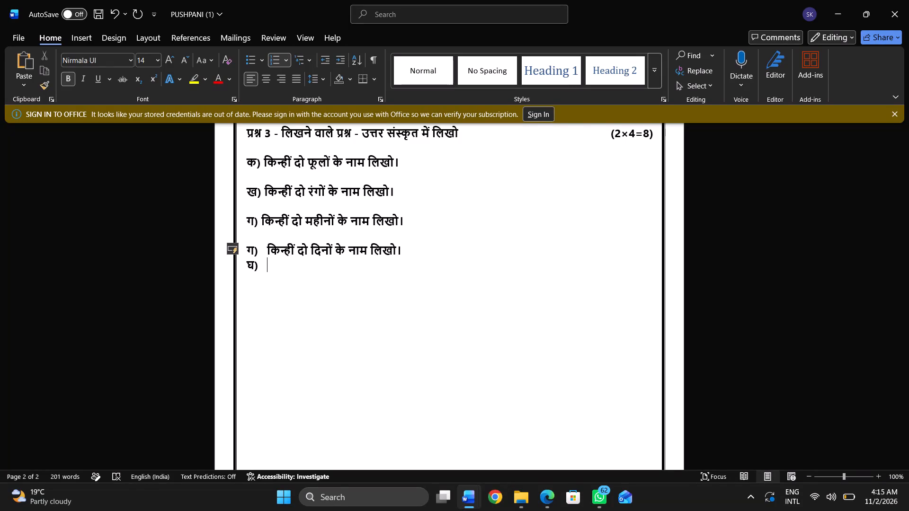
pyautogui.press('BackSpace')
pyautogui.press('Return')
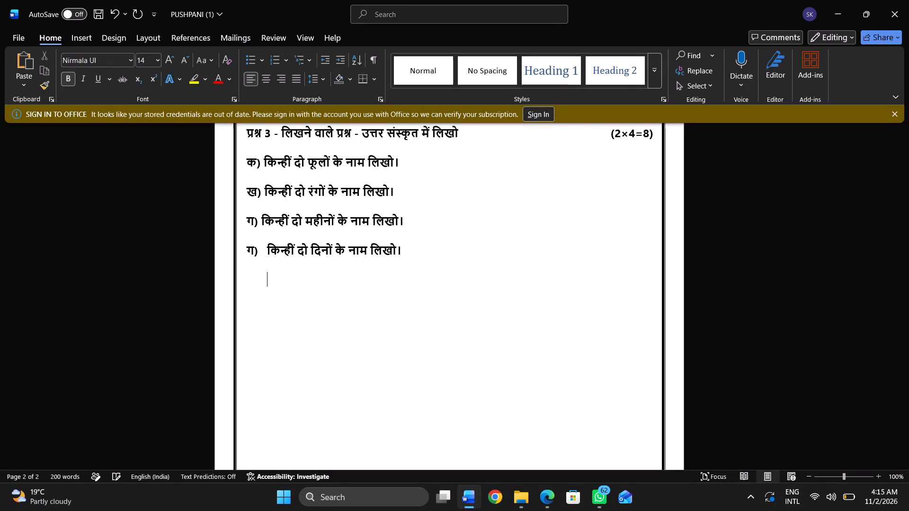
pyautogui.press('Return')
pyautogui.hotkey('ctrl', 'v')
# Change the marks label on the मिलान करो heading line to 1 × 5 = 5 अंक.
pyautogui.scroll(1, 400, 246)
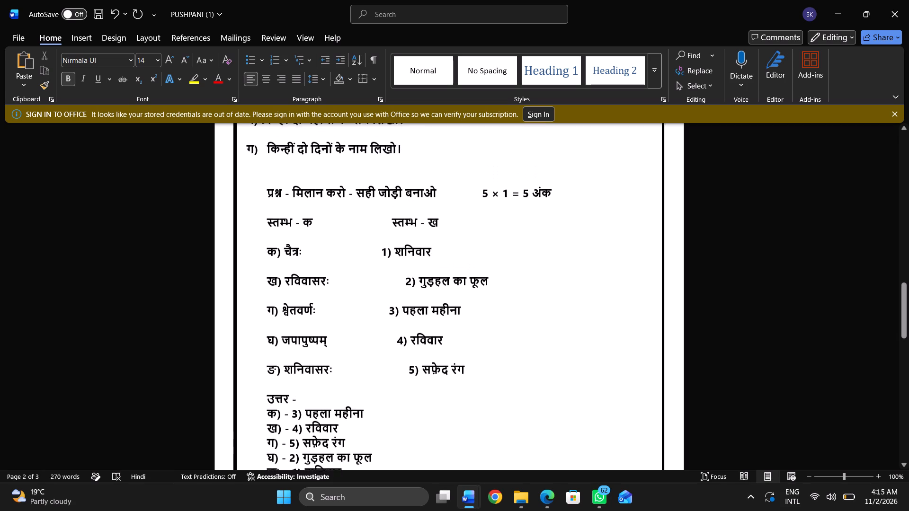
pyautogui.scroll(1, 400, 246)
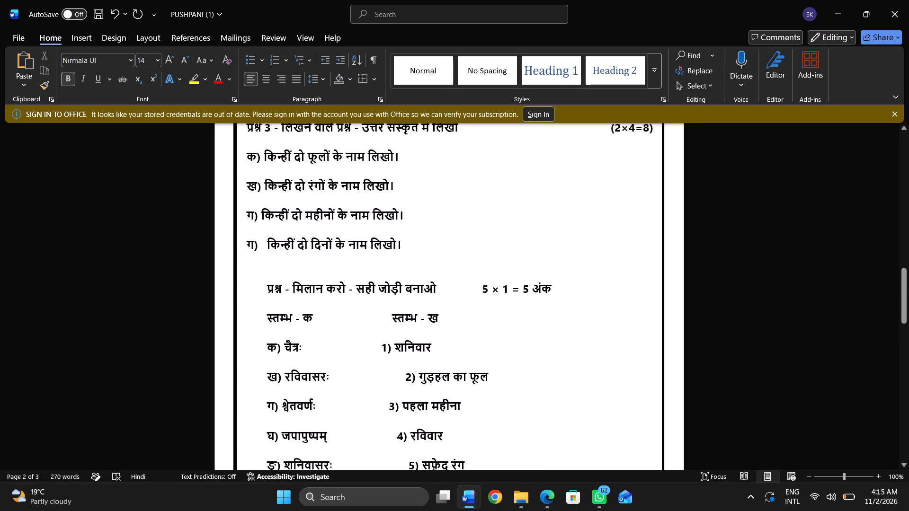
pyautogui.click(487, 287)
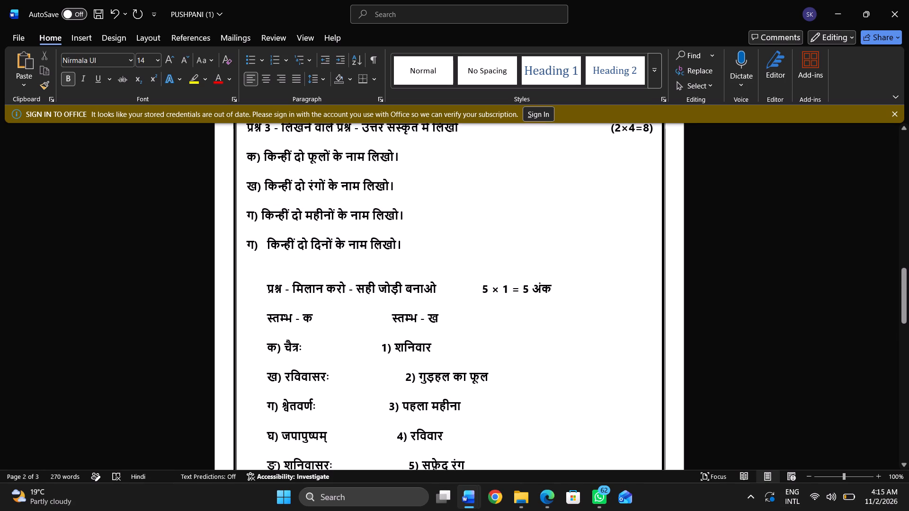
pyautogui.press('BackSpace')
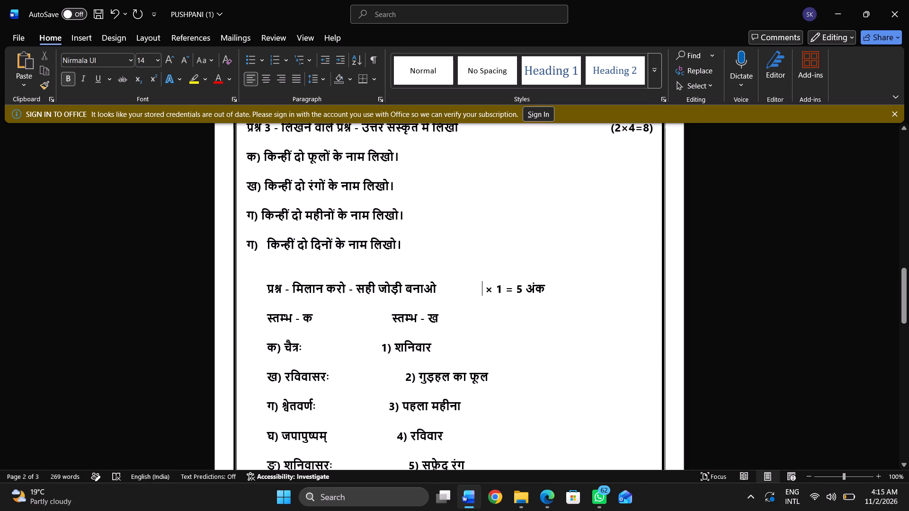
pyautogui.click(500, 286)
pyautogui.press('BackSpace')
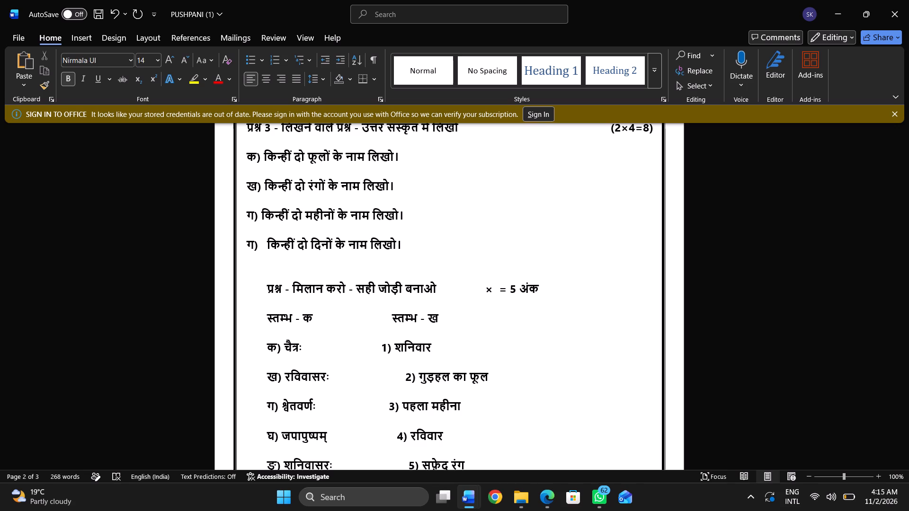
pyautogui.press('5')
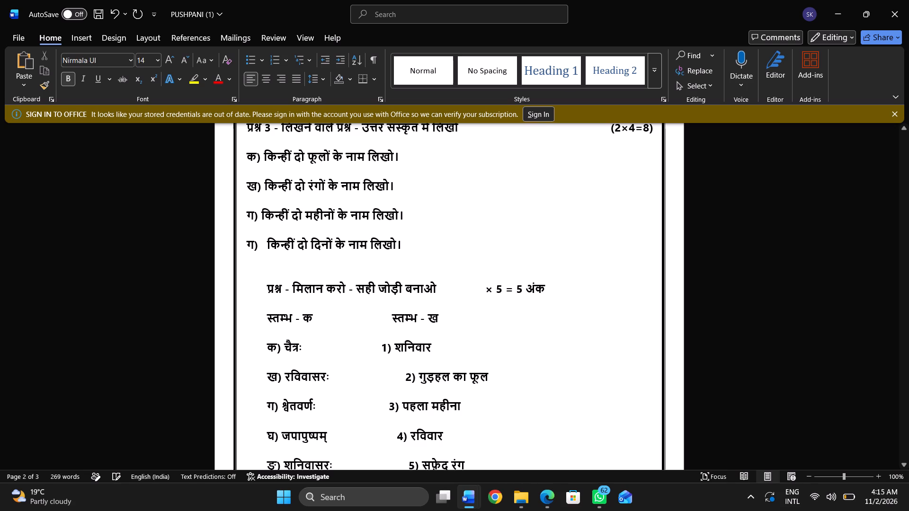
pyautogui.click(482, 289)
pyautogui.press('1')
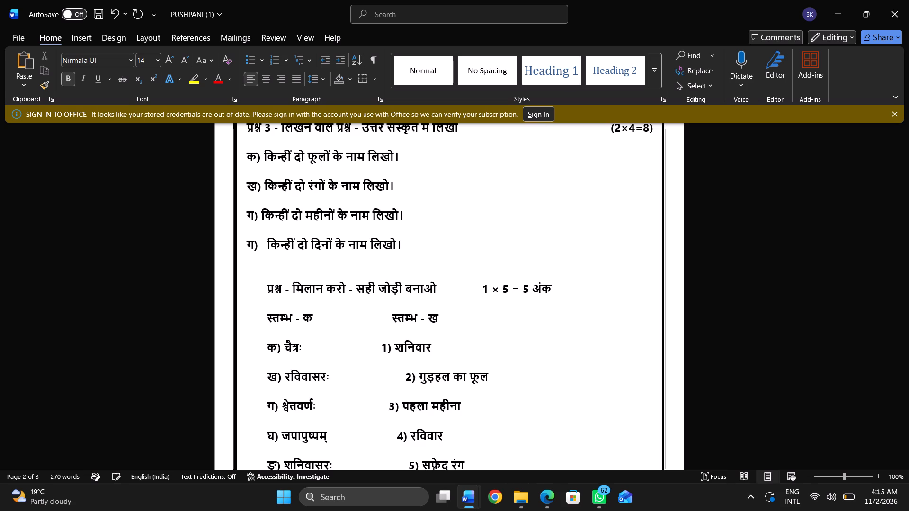
# Pad the मिलान करो heading with spaces so its marks label sits at the page's right margin.
pyautogui.click(472, 290)
pyautogui.press('space')
pyautogui.press('space')
pyautogui.press('space')
pyautogui.press('space')
pyautogui.press('space')
pyautogui.press('space')
pyautogui.press('space')
pyautogui.press('space')
pyautogui.press('space')
pyautogui.press('space')
pyautogui.press('space')
pyautogui.press('space')
pyautogui.press('space')
pyautogui.press('space')
pyautogui.press('space')
pyautogui.press('space')
pyautogui.press('space')
pyautogui.press('space')
pyautogui.press('space')
pyautogui.press('space')
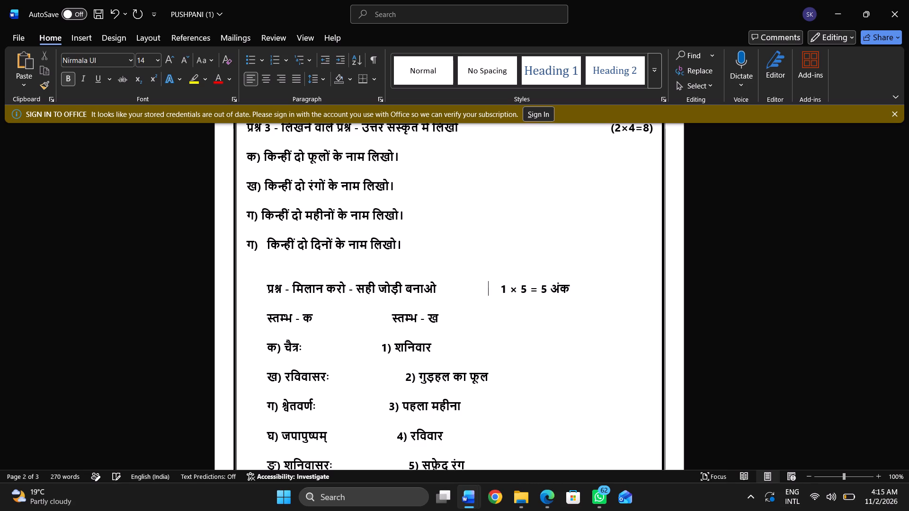
pyautogui.press('space')
pyautogui.press('space')
pyautogui.press('space')
pyautogui.press('space')
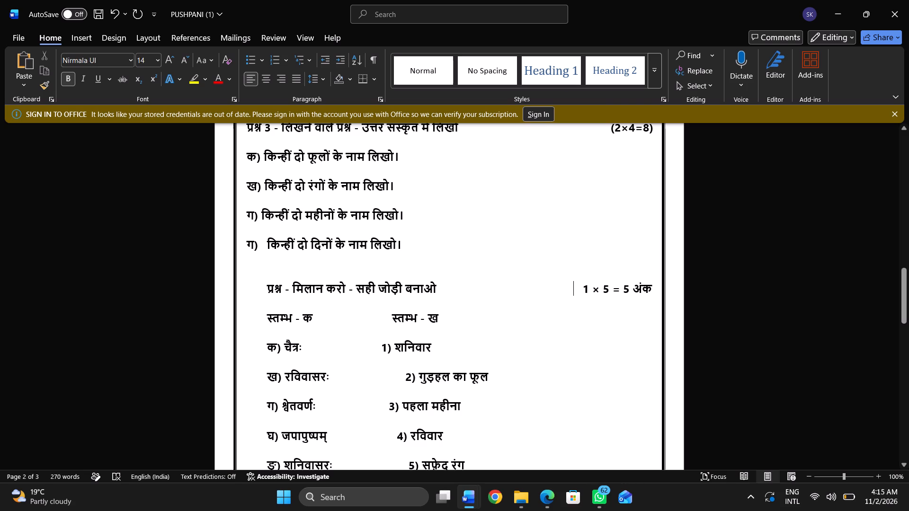
# Add spaces between स्तम्भ - क and स्तम्भ - ख to move the second column heading further right on the page.
pyautogui.click(352, 314)
pyautogui.press('space')
pyautogui.press('space')
pyautogui.press('space')
pyautogui.press('space')
pyautogui.press('space')
pyautogui.press('space')
pyautogui.press('space')
pyautogui.press('space')
pyautogui.press('space')
pyautogui.press('space')
pyautogui.press('space')
pyautogui.press('space')
pyautogui.press('space')
pyautogui.press('space')
pyautogui.press('space')
pyautogui.press('space')
pyautogui.press('space')
pyautogui.press('space')
pyautogui.press('space')
pyautogui.press('space')
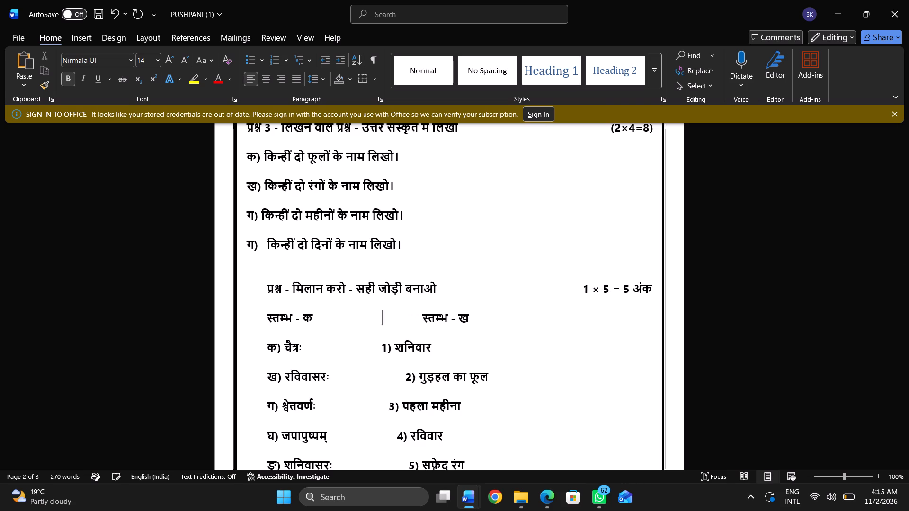
# Add spaces in the क) चैत्रः row to bring 1) शनिवार under the स्तम्भ - ख heading.
pyautogui.click(352, 345)
pyautogui.press('space')
pyautogui.press('space')
pyautogui.press('space')
pyautogui.press('space')
pyautogui.press('space')
pyautogui.press('space')
pyautogui.press('space')
pyautogui.press('space')
pyautogui.press('space')
pyautogui.press('space')
pyautogui.press('space')
pyautogui.press('space')
pyautogui.press('space')
pyautogui.press('space')
pyautogui.press('space')
pyautogui.press('space')
pyautogui.press('space')
pyautogui.press('space')
pyautogui.press('space')
pyautogui.press('space')
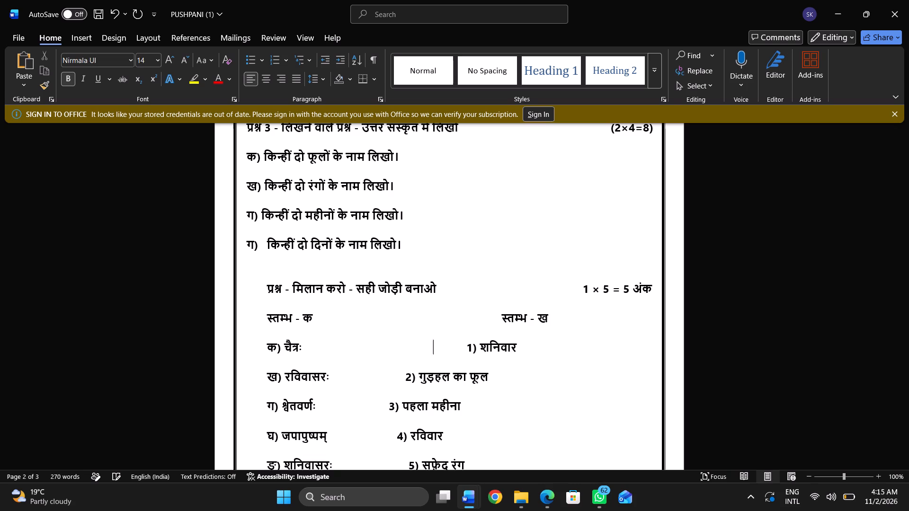
# Add spaces in the ख) रविवासरः row to align 2) गुड़हल का फूल with the option above it.
pyautogui.click(358, 383)
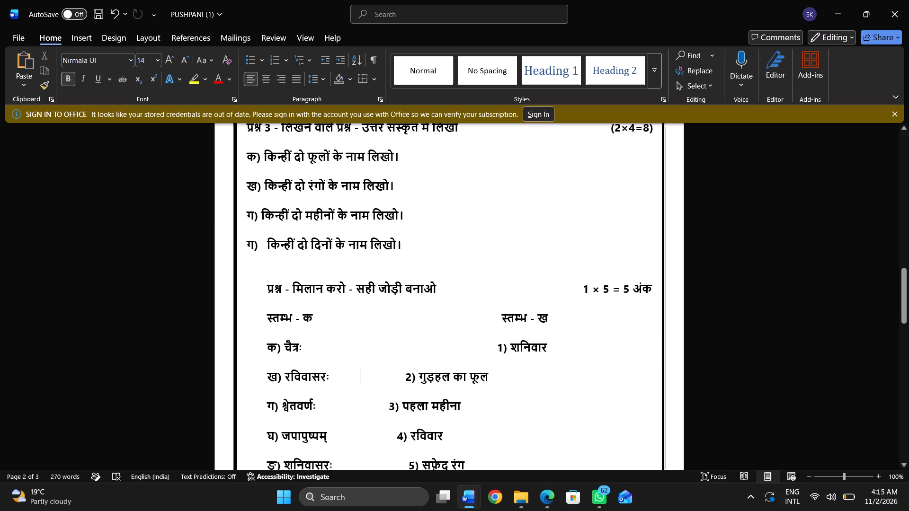
pyautogui.press('space')
pyautogui.press('space')
pyautogui.press('space')
pyautogui.press('space')
pyautogui.press('space')
pyautogui.press('space')
pyautogui.press('space')
pyautogui.press('space')
pyautogui.press('space')
pyautogui.press('space')
pyautogui.press('space')
pyautogui.press('space')
pyautogui.press('space')
pyautogui.press('space')
pyautogui.press('space')
pyautogui.press('space')
pyautogui.press('space')
pyautogui.press('space')
pyautogui.press('space')
pyautogui.press('space')
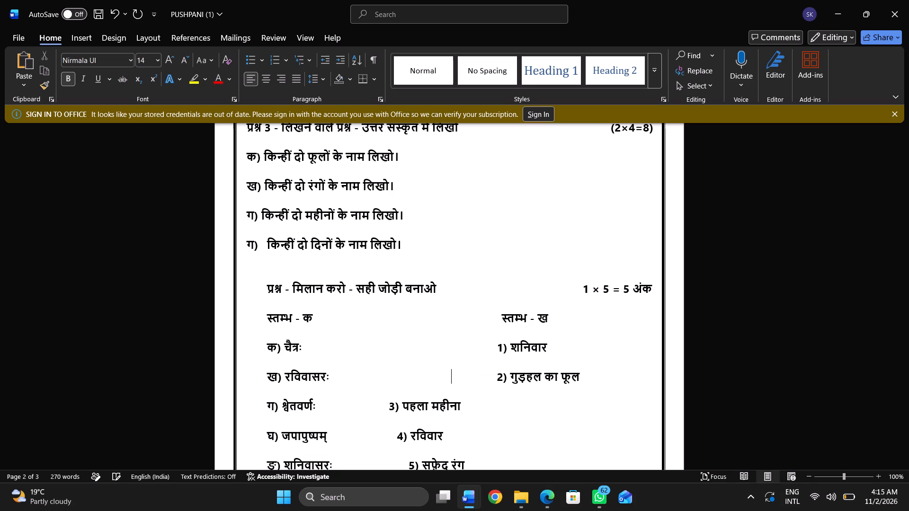
# Adjust the spacing in the ग) श्वेतवर्णः row to line up 3) पहला महीना with the second column.
pyautogui.click(357, 407)
pyautogui.press('space')
pyautogui.press('space')
pyautogui.press('space')
pyautogui.press('space')
pyautogui.press('space')
pyautogui.press('space')
pyautogui.press('space')
pyautogui.press('space')
pyautogui.press('space')
pyautogui.press('space')
pyautogui.press('space')
pyautogui.press('space')
pyautogui.press('space')
pyautogui.press('space')
pyautogui.press('space')
pyautogui.press('space')
pyautogui.press('space')
pyautogui.press('space')
pyautogui.press('space')
pyautogui.press('space')
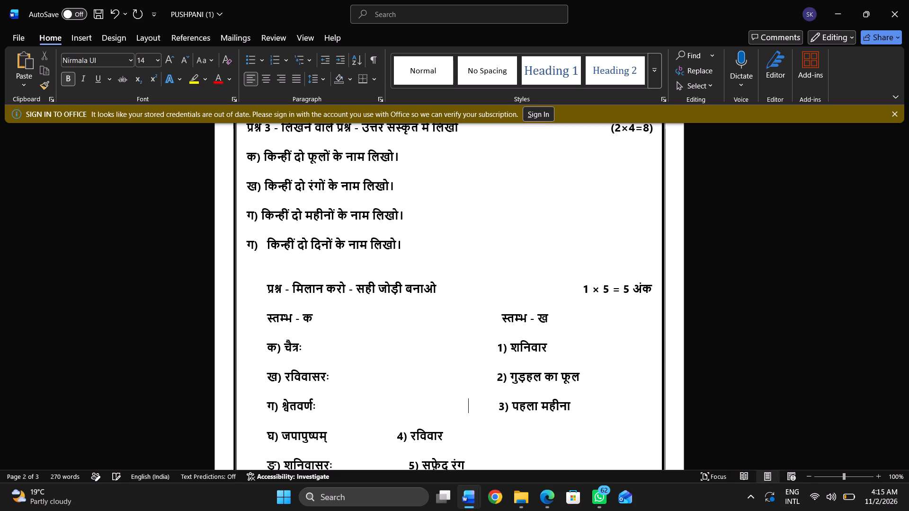
pyautogui.click(496, 404)
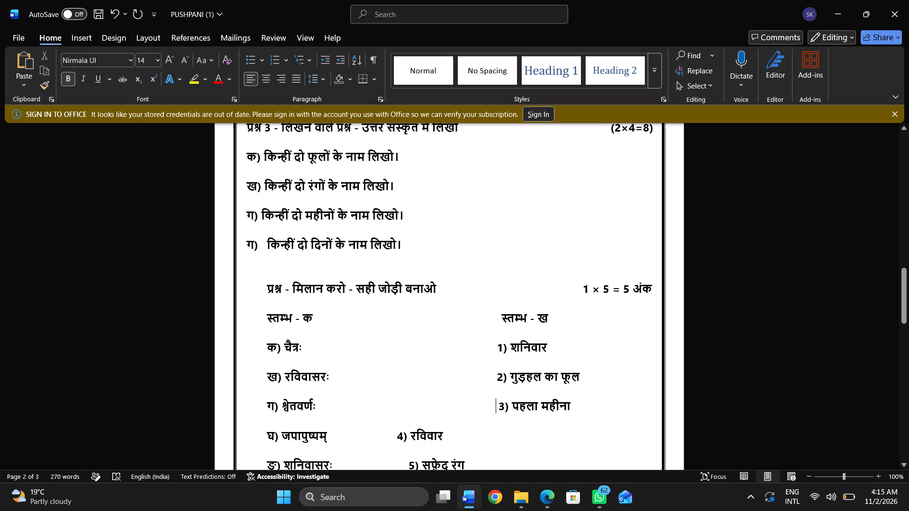
pyautogui.press('BackSpace')
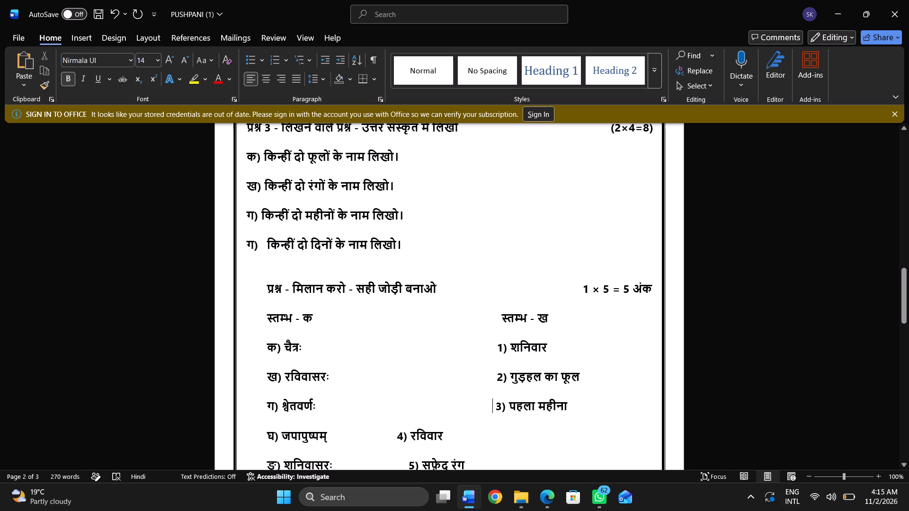
# Adjust the spacing in the घ) जपापुष्पम् row to line up 4) रविवार with the second column.
pyautogui.click(372, 429)
pyautogui.press('space')
pyautogui.press('space')
pyautogui.press('space')
pyautogui.press('space')
pyautogui.press('space')
pyautogui.press('space')
pyautogui.press('space')
pyautogui.press('space')
pyautogui.press('space')
pyautogui.press('space')
pyautogui.press('space')
pyautogui.press('space')
pyautogui.press('space')
pyautogui.press('space')
pyautogui.press('space')
pyautogui.press('space')
pyautogui.press('space')
pyautogui.press('space')
pyautogui.press('space')
pyautogui.press('space')
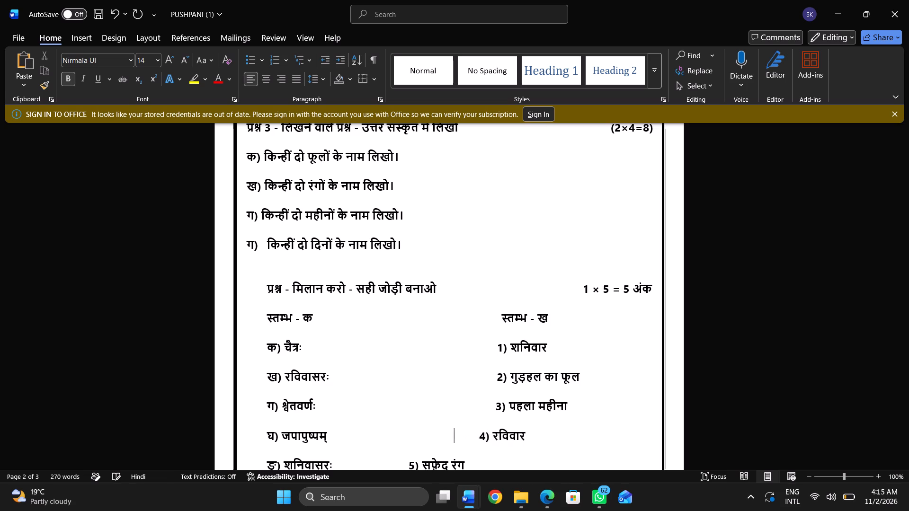
pyautogui.press('BackSpace')
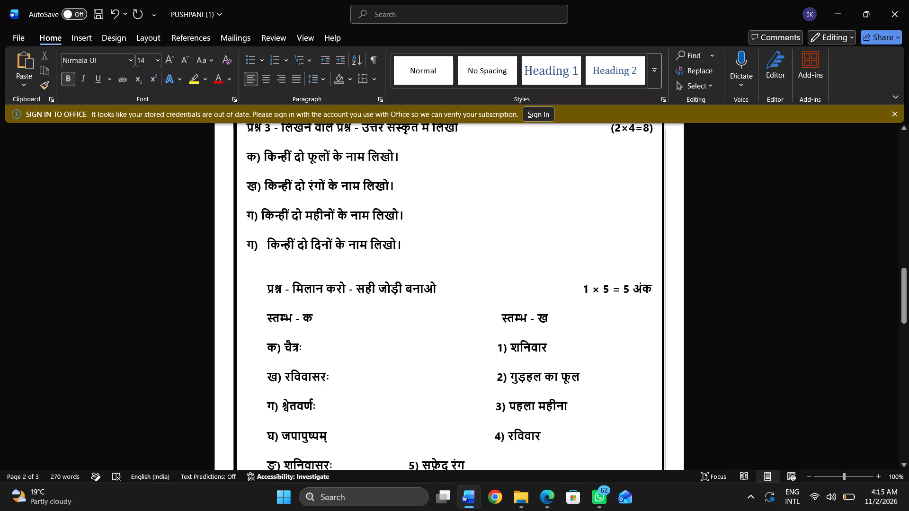
# Add spaces in the ङ) शनिवासरः row to line up 5) सफ़ेद रंग with the second column.
pyautogui.click(377, 464)
pyautogui.press('space')
pyautogui.press('space')
pyautogui.press('space')
pyautogui.press('space')
pyautogui.press('space')
pyautogui.press('space')
pyautogui.press('space')
pyautogui.press('space')
pyautogui.press('space')
pyautogui.press('space')
pyautogui.press('space')
pyautogui.press('space')
pyautogui.press('space')
pyautogui.press('space')
pyautogui.press('space')
pyautogui.press('space')
pyautogui.press('space')
pyautogui.press('space')
pyautogui.press('space')
pyautogui.press('space')
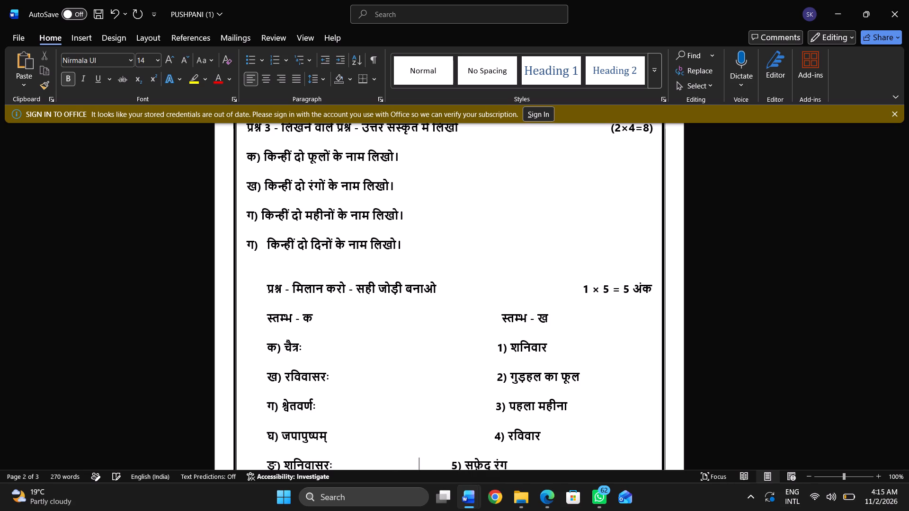
# Delete the उत्तर answer key below the matching question, from its heading through ङ) - 1) शनिवार.
pyautogui.scroll(-1, 377, 464)
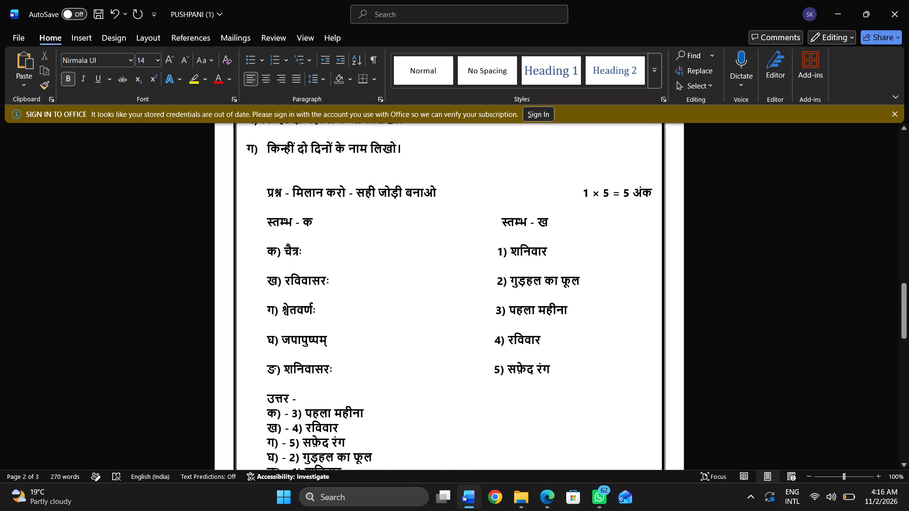
pyautogui.scroll(-2, 377, 464)
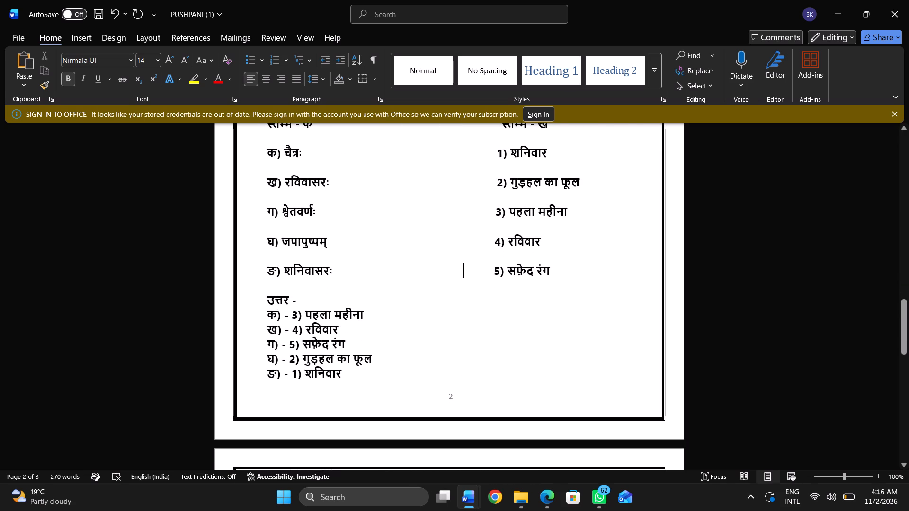
pyautogui.moveTo(259, 300); pyautogui.dragTo(344, 388)
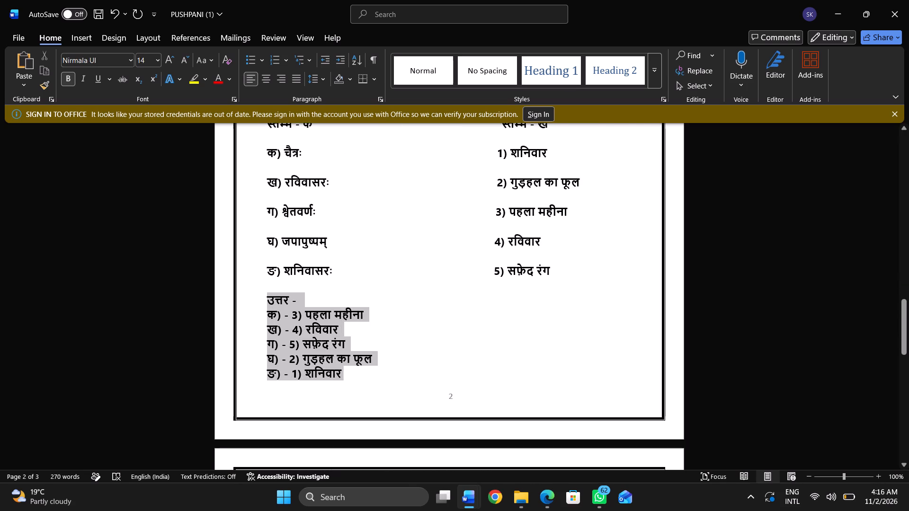
pyautogui.moveTo(344, 388); pyautogui.dragTo(345, 388)
pyautogui.press('BackSpace')
# Review the paper's layout from the school header on the first page to the end of the matching question.
pyautogui.scroll(1, 345, 388)
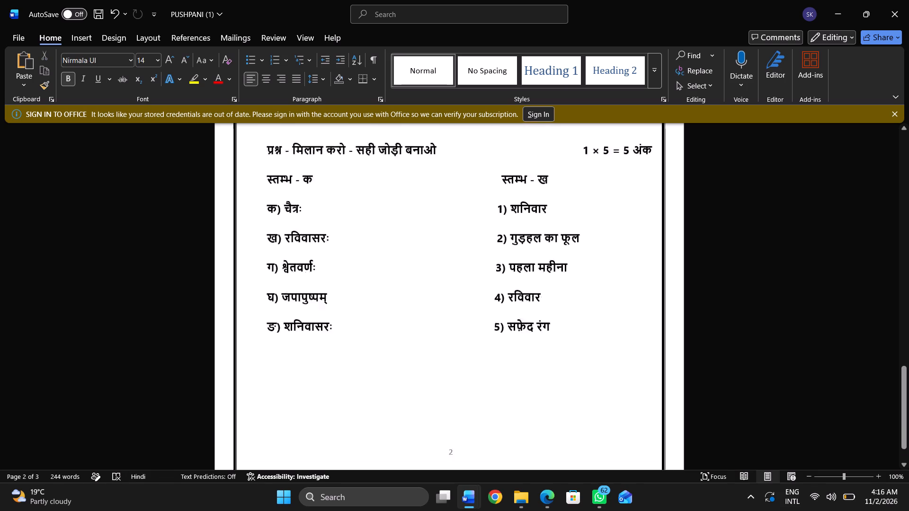
pyautogui.scroll(5, 345, 388)
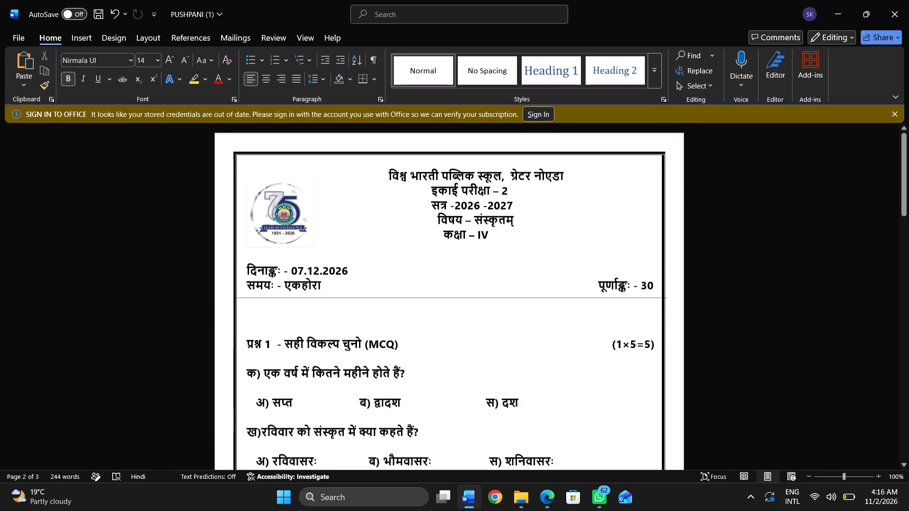
pyautogui.scroll(-6, 345, 388)
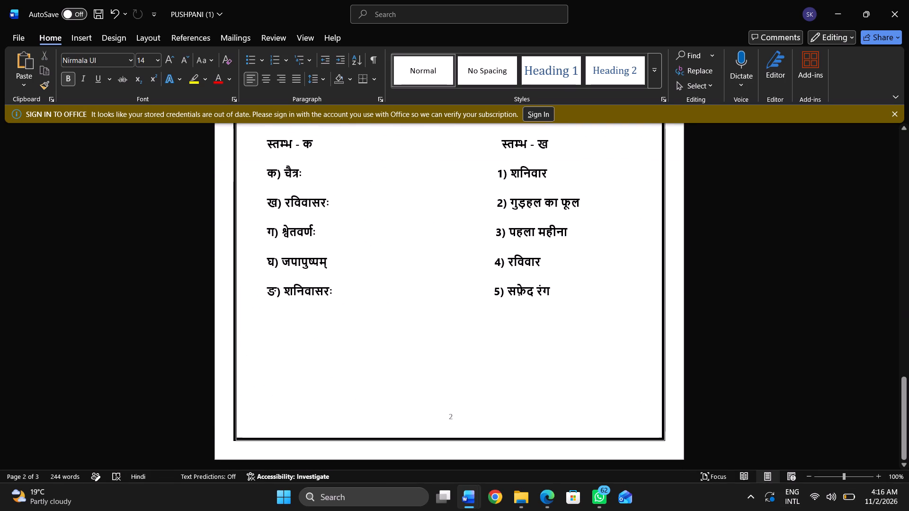
pyautogui.scroll(-1, 345, 388)
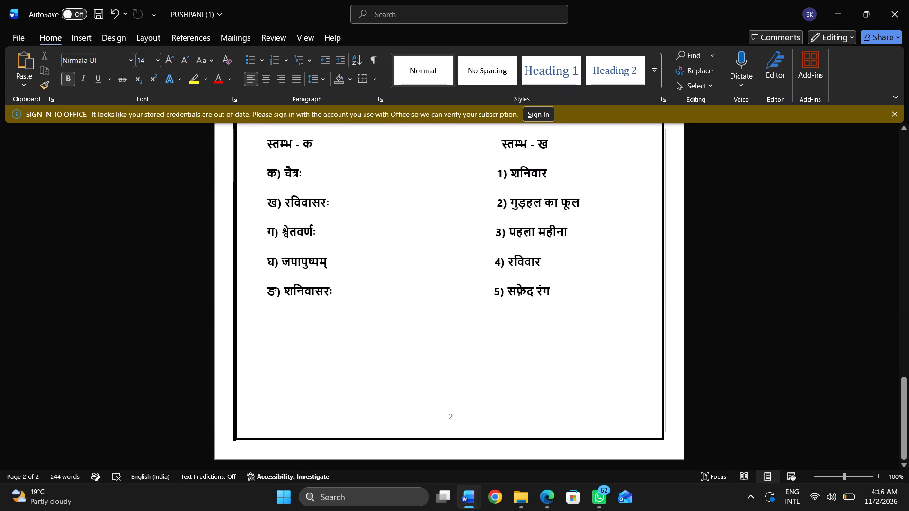
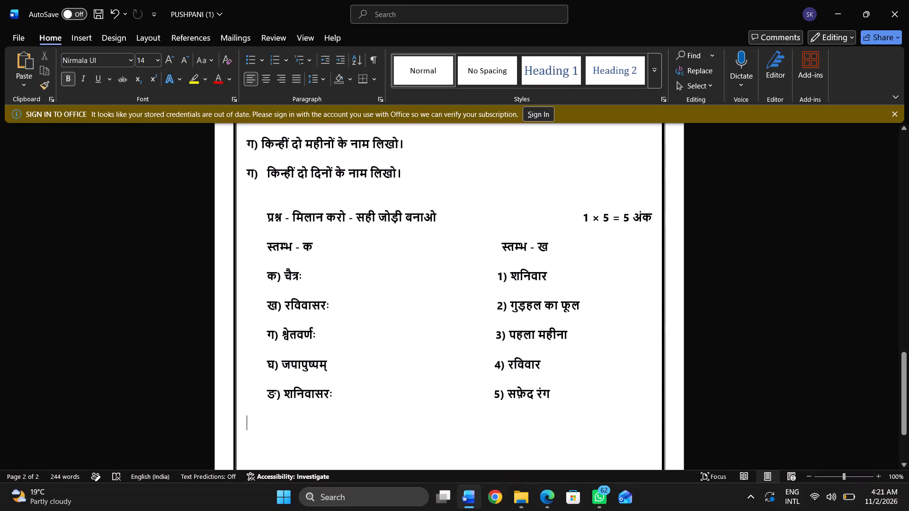
# Review the paper from the matching question back to the multiple-choice questions and down again, checking marks labels and layout.
pyautogui.scroll(1, 415, 387)
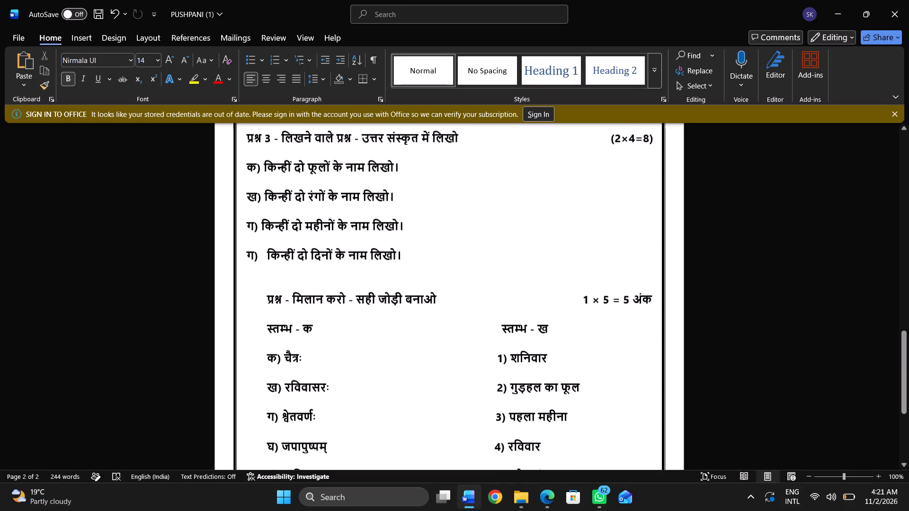
pyautogui.scroll(1, 415, 387)
pyautogui.hscroll(-2, 415, 387)
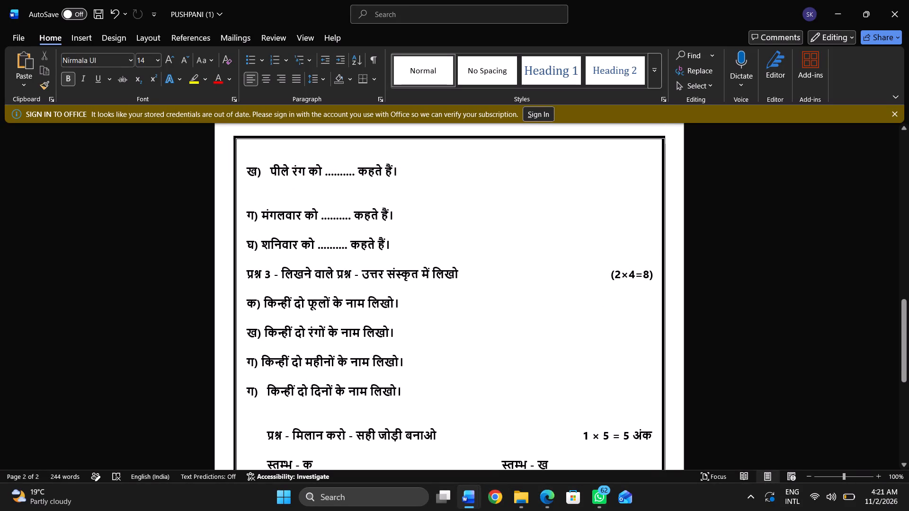
pyautogui.hscroll(-2, 415, 387)
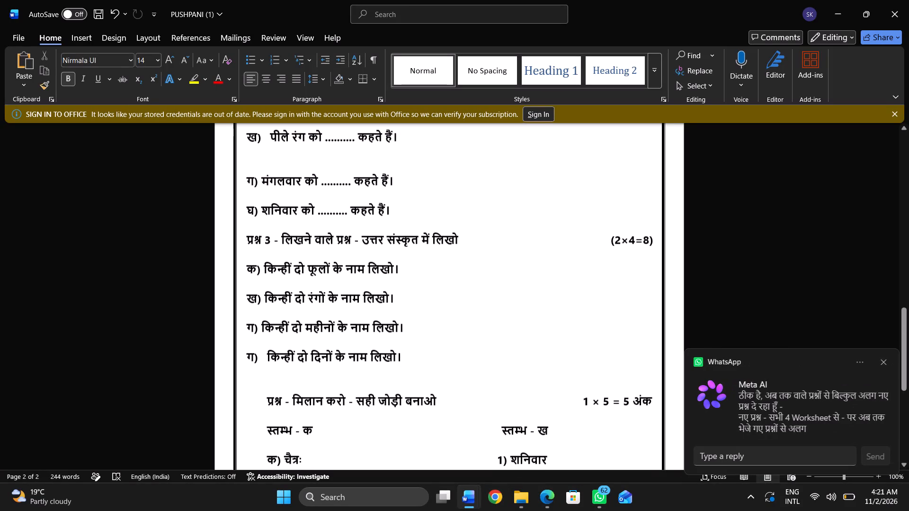
pyautogui.hscroll(-1, 415, 387)
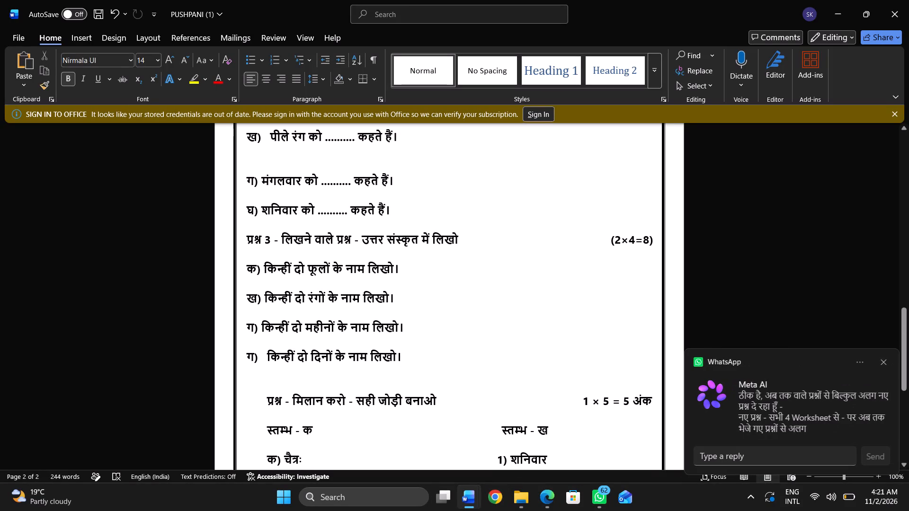
pyautogui.hscroll(-1, 415, 387)
pyautogui.scroll(2, 441, 269)
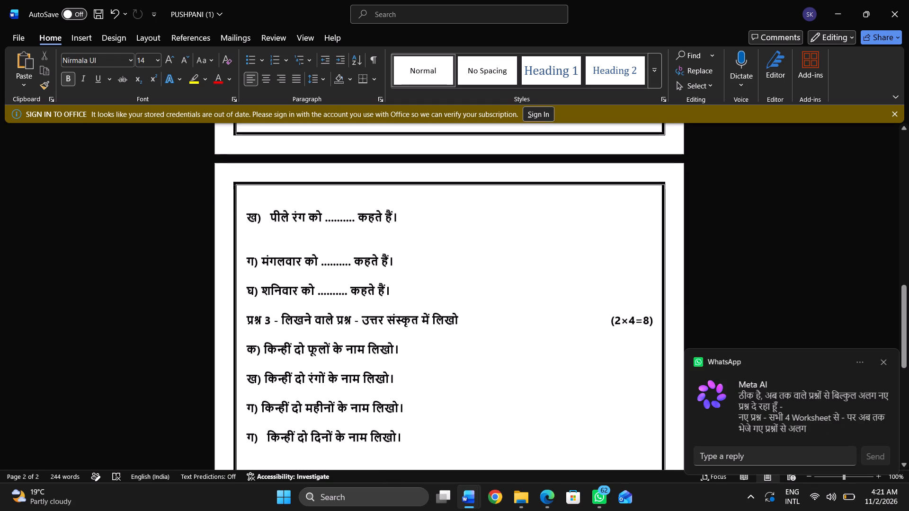
pyautogui.scroll(3, 441, 269)
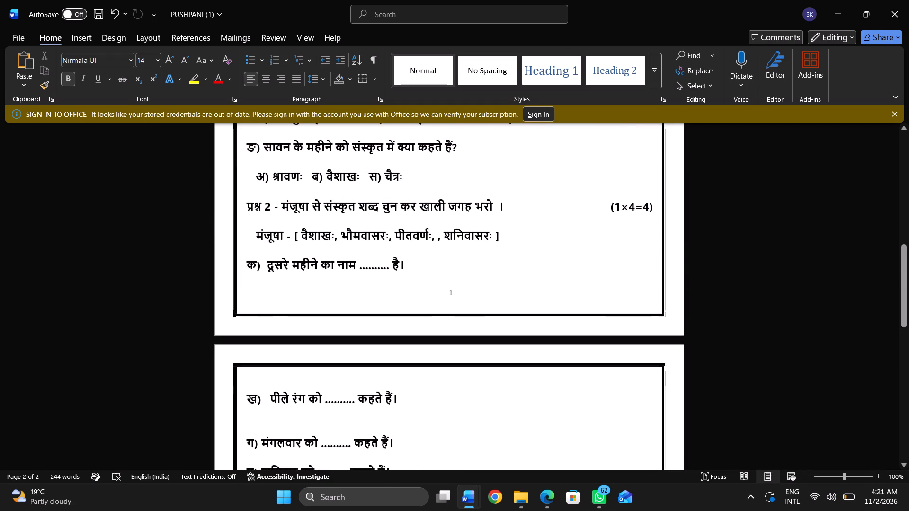
pyautogui.scroll(1, 441, 269)
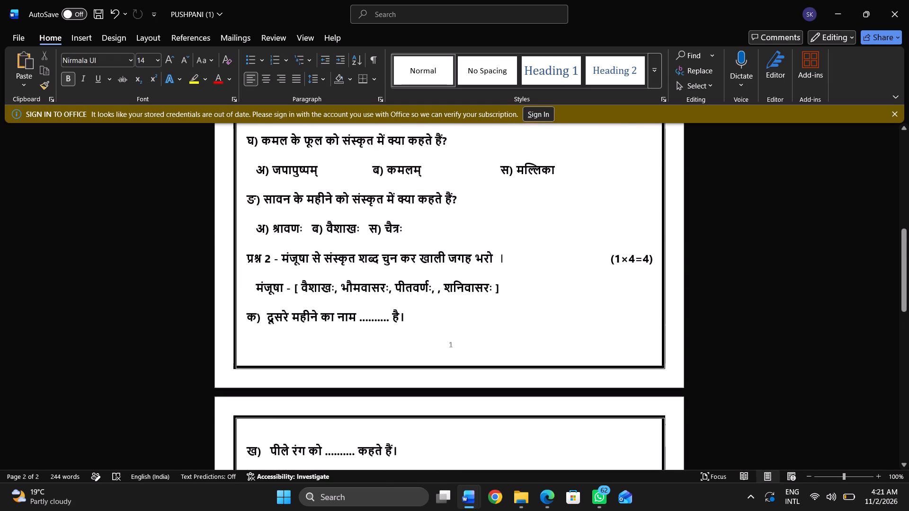
pyautogui.scroll(1, 441, 269)
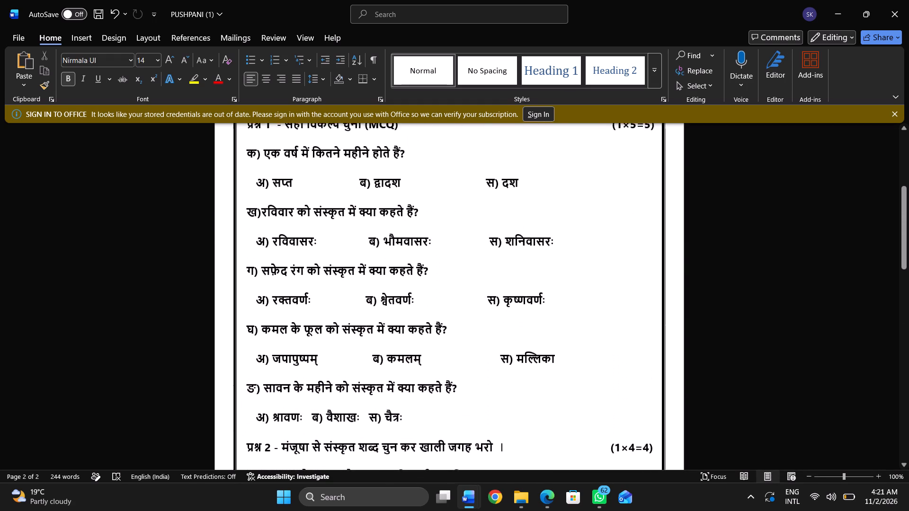
pyautogui.scroll(1, 441, 269)
pyautogui.scroll(-1, 441, 269)
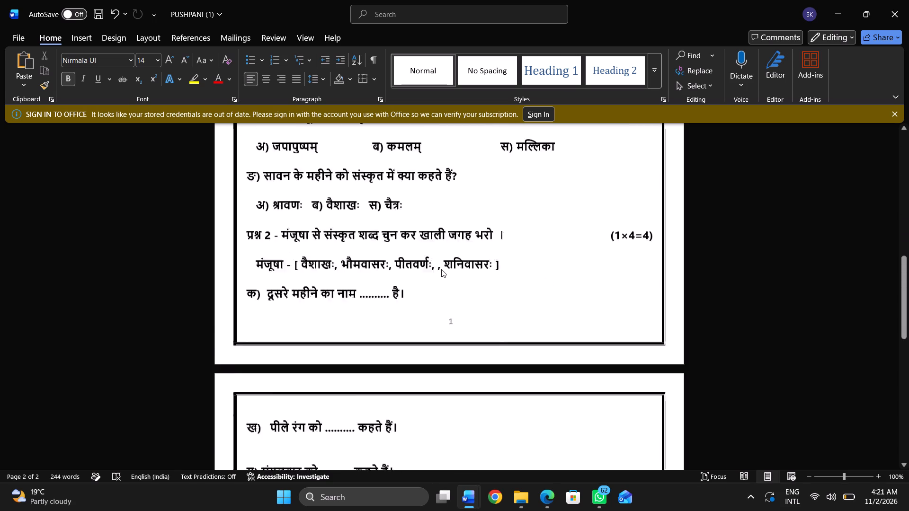
pyautogui.scroll(-3, 441, 269)
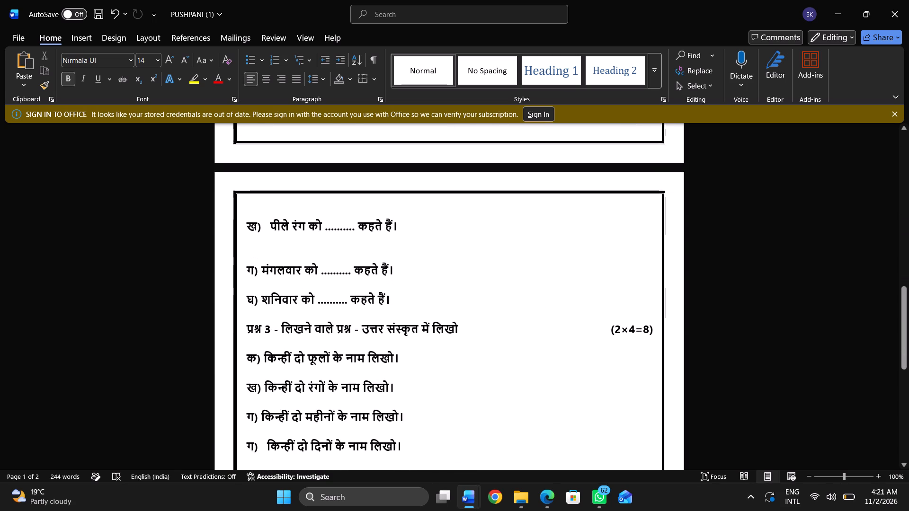
pyautogui.scroll(-1, 441, 269)
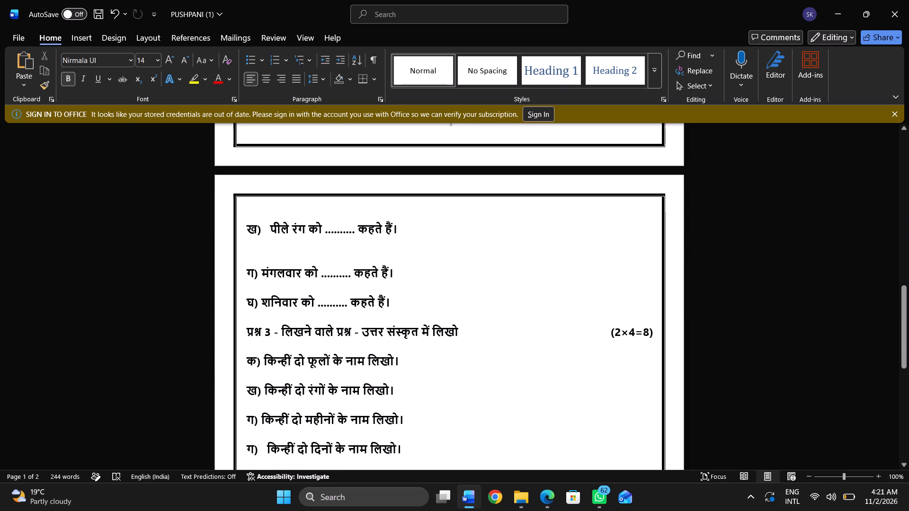
pyautogui.scroll(-1, 441, 269)
pyautogui.scroll(-1, 507, 322)
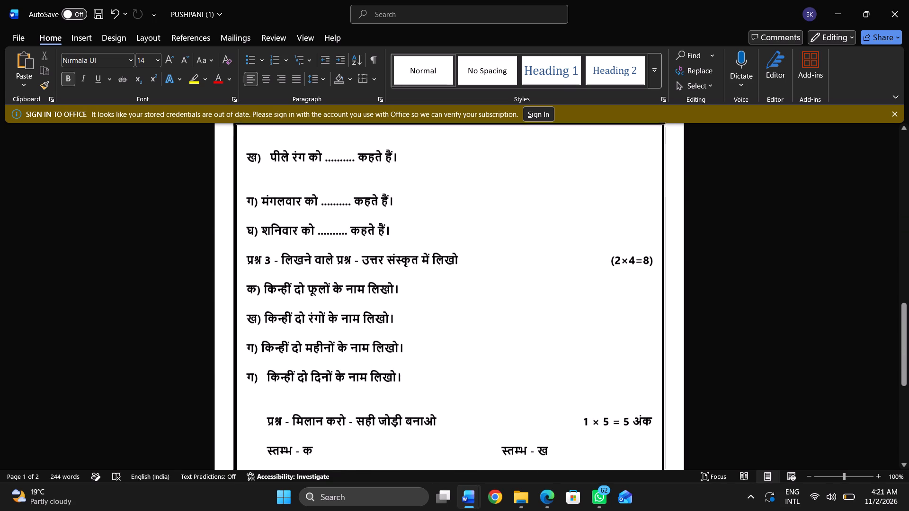
pyautogui.scroll(-2, 507, 322)
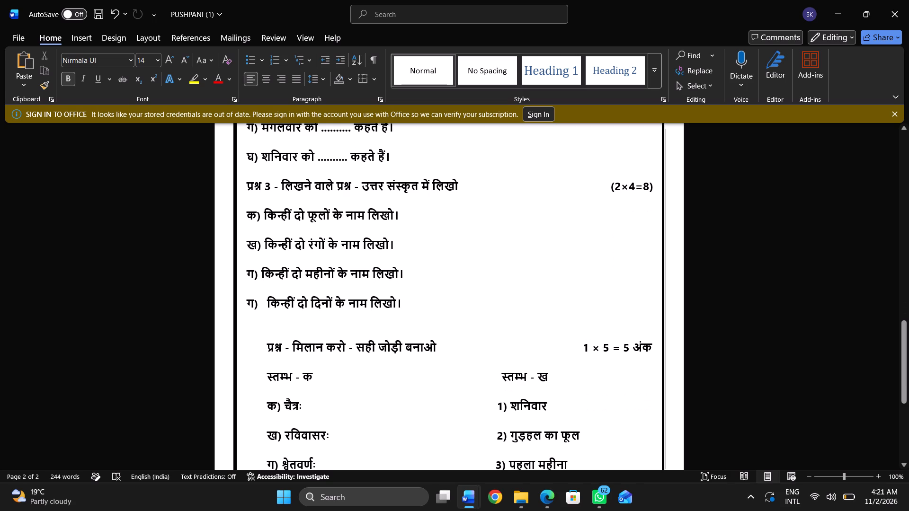
pyautogui.scroll(-2, 507, 322)
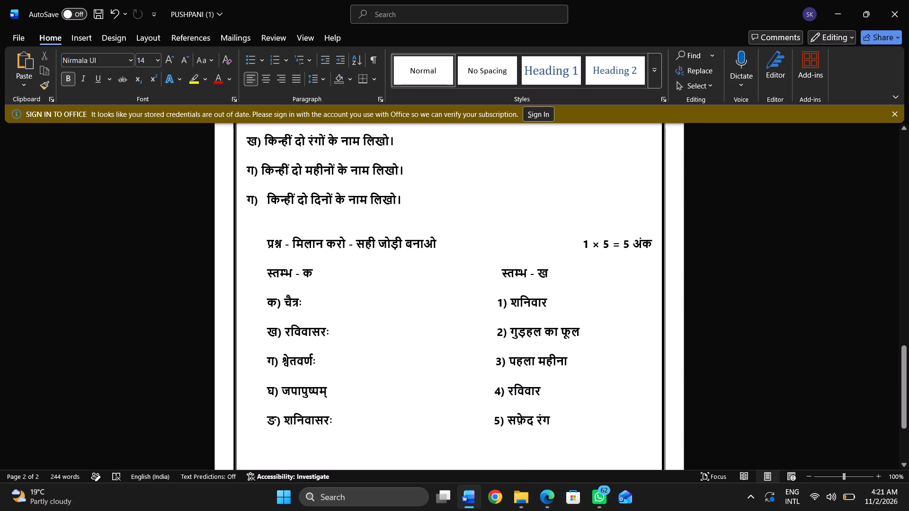
# Replace अंक at the end of the matching question's marks label with a closing bracket.
pyautogui.scroll(3, 553, 318)
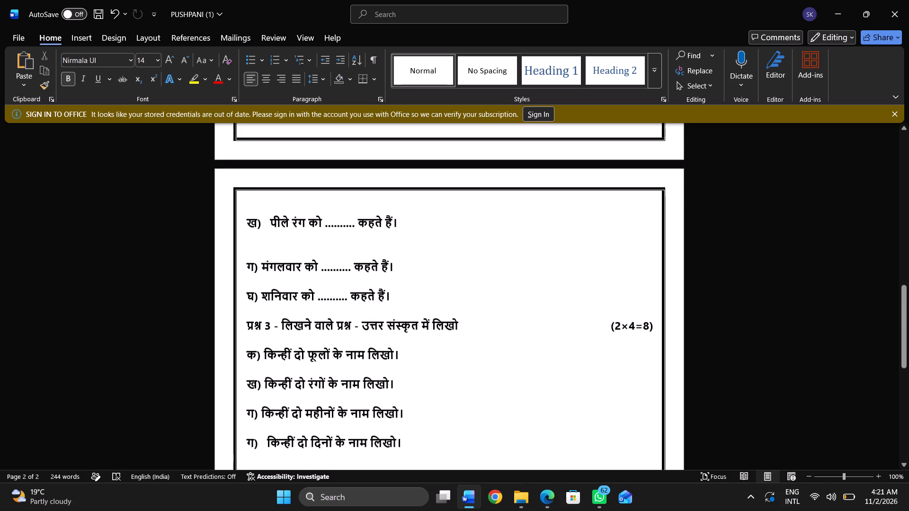
pyautogui.scroll(1, 553, 318)
pyautogui.hscroll(2, 553, 318)
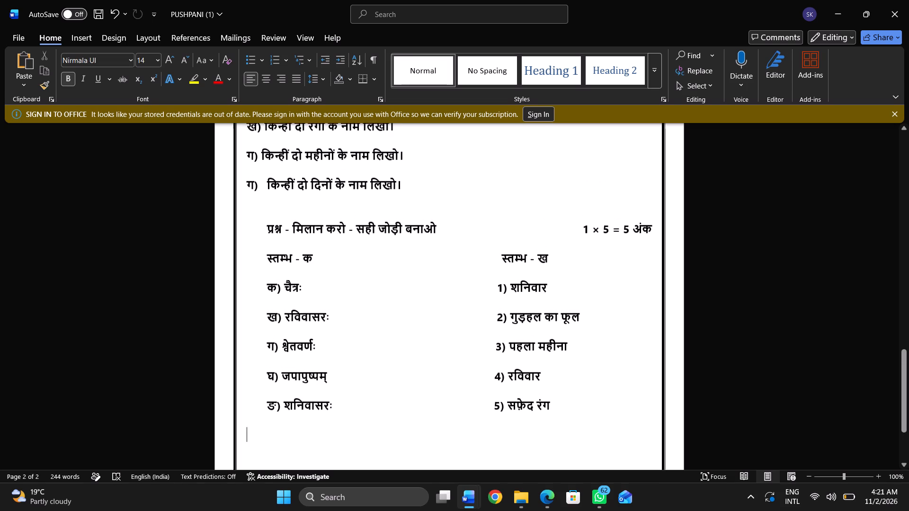
pyautogui.hscroll(1, 553, 318)
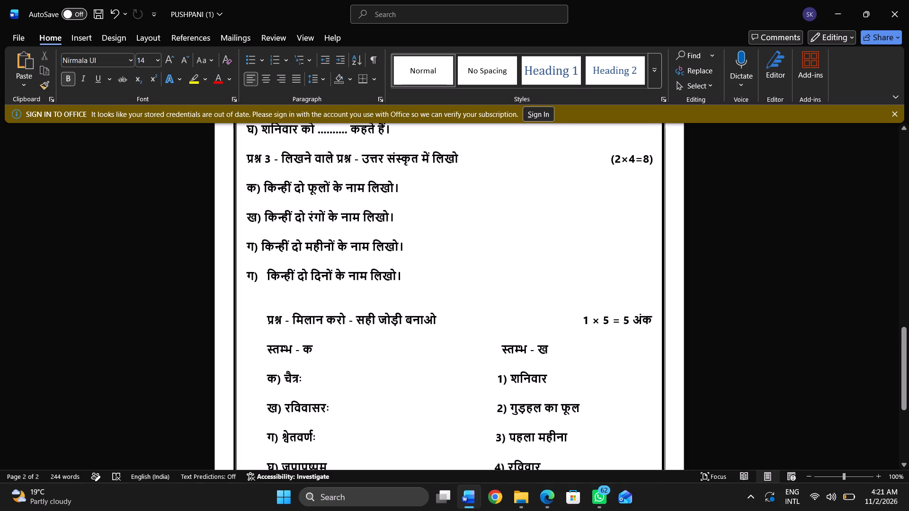
pyautogui.click(650, 317)
pyautogui.press('BackSpace')
pyautogui.press('BackSpace')
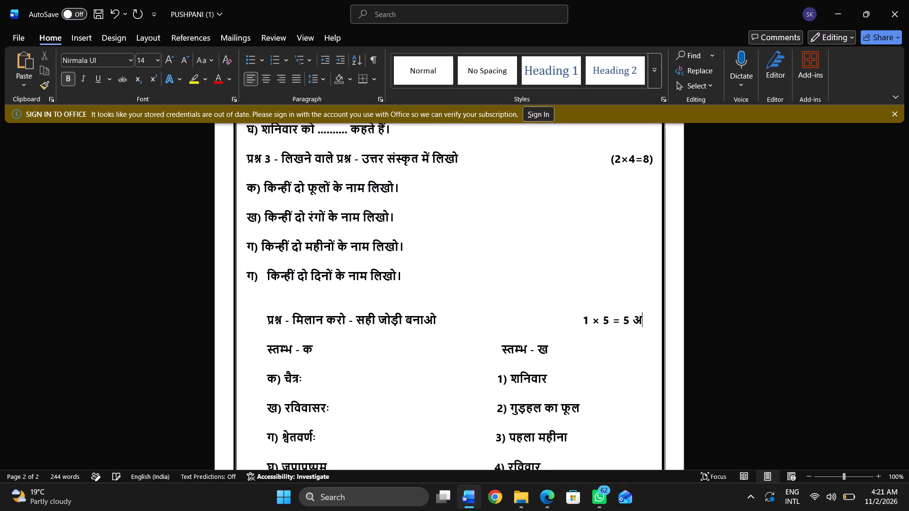
pyautogui.press('BackSpace')
pyautogui.hotkey('shift', ')')
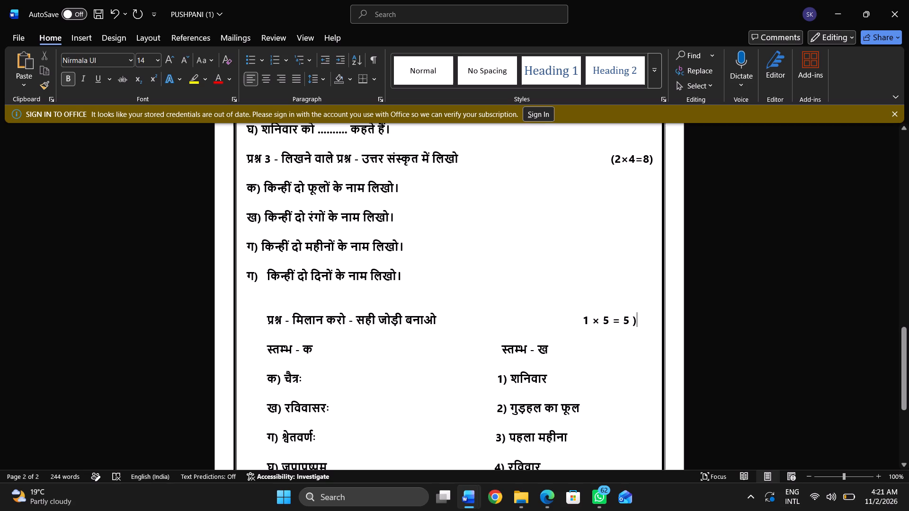
# Add an opening bracket to the matching question's marks label and remove extra spaces so it reads (1×5 = 5).
pyautogui.click(570, 321)
pyautogui.press('9')
pyautogui.press('BackSpace')
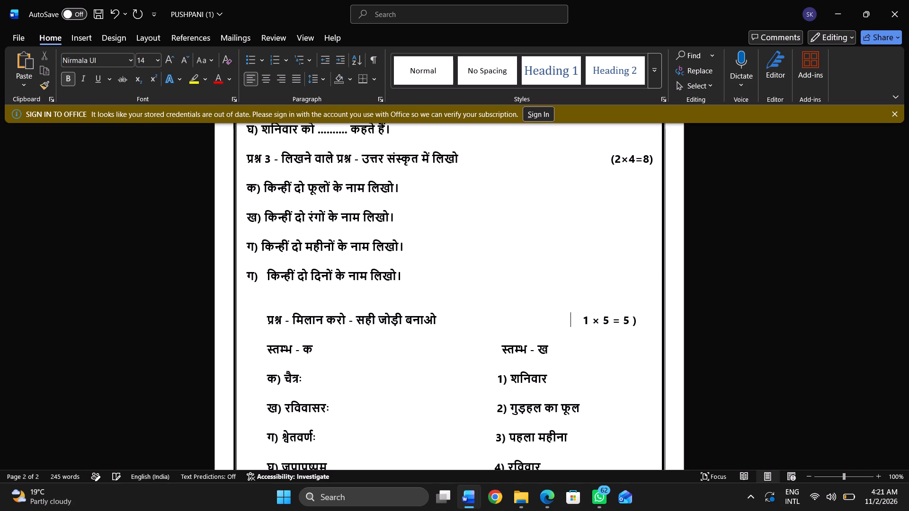
pyautogui.click(581, 319)
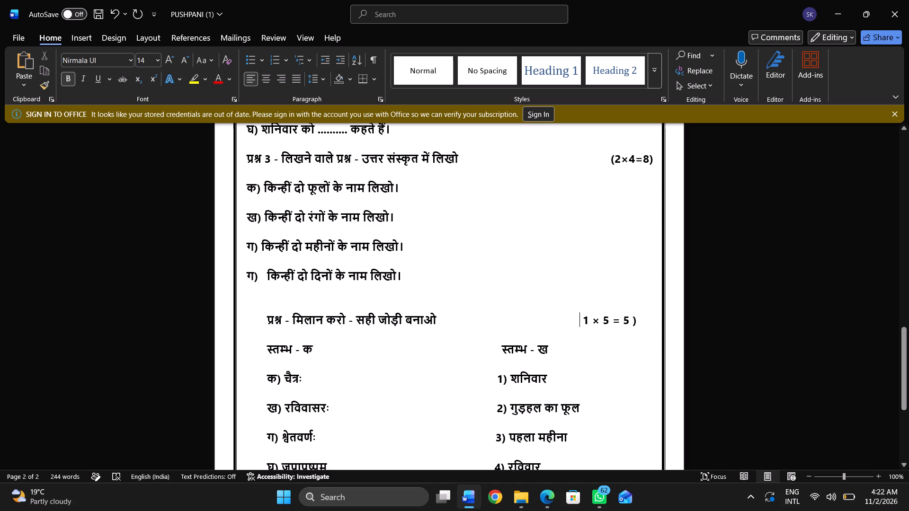
pyautogui.hotkey('shift', '(')
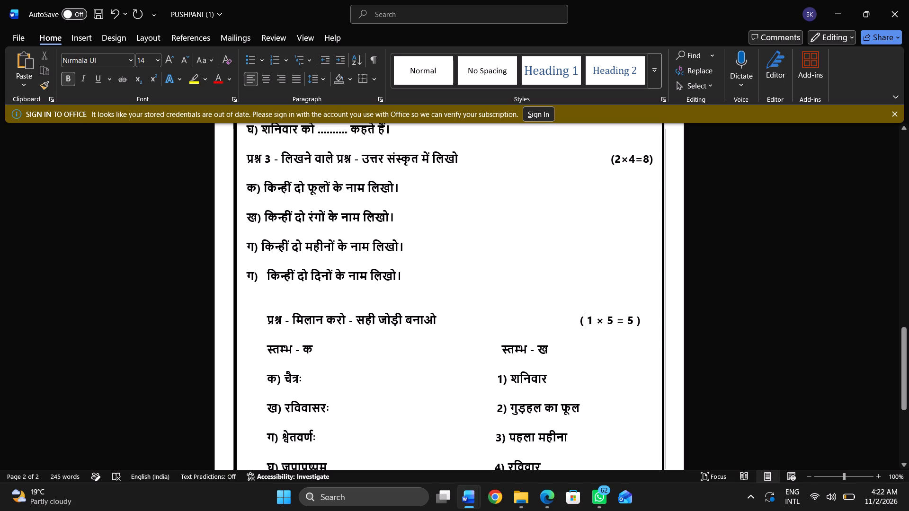
pyautogui.click(586, 320)
pyautogui.doubleClick(586, 320)
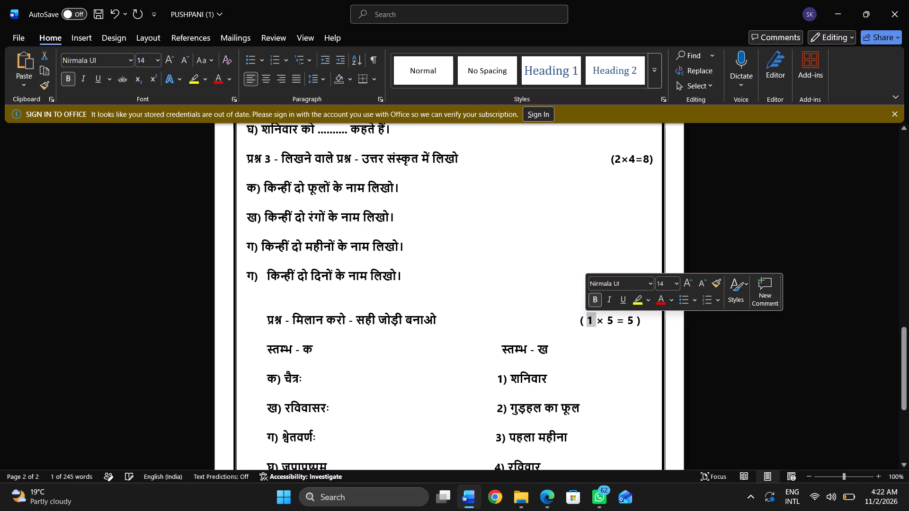
pyautogui.press('BackSpace')
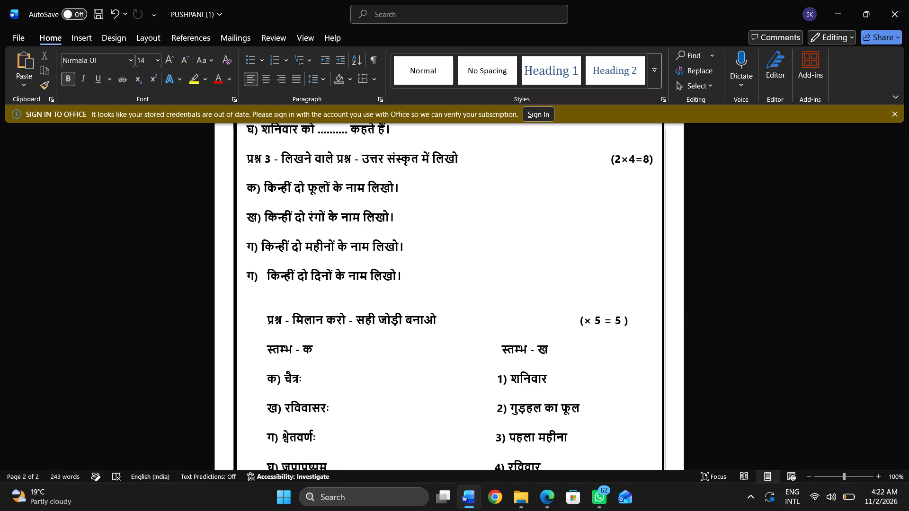
pyautogui.hotkey('shift', '(')
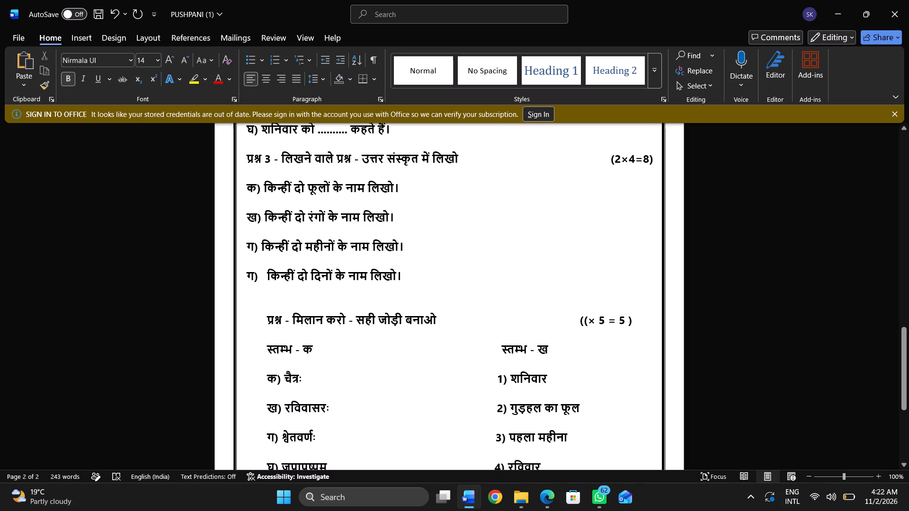
pyautogui.press('BackSpace')
pyautogui.press('1')
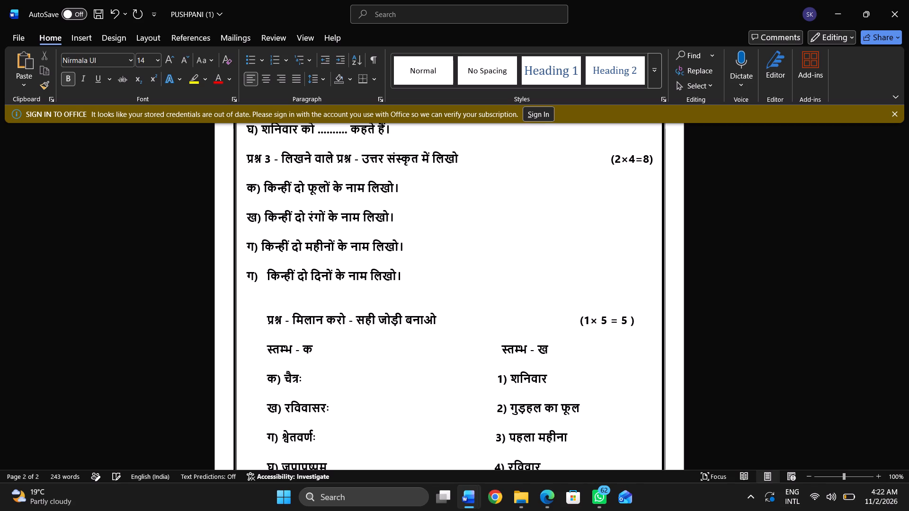
pyautogui.click(601, 318)
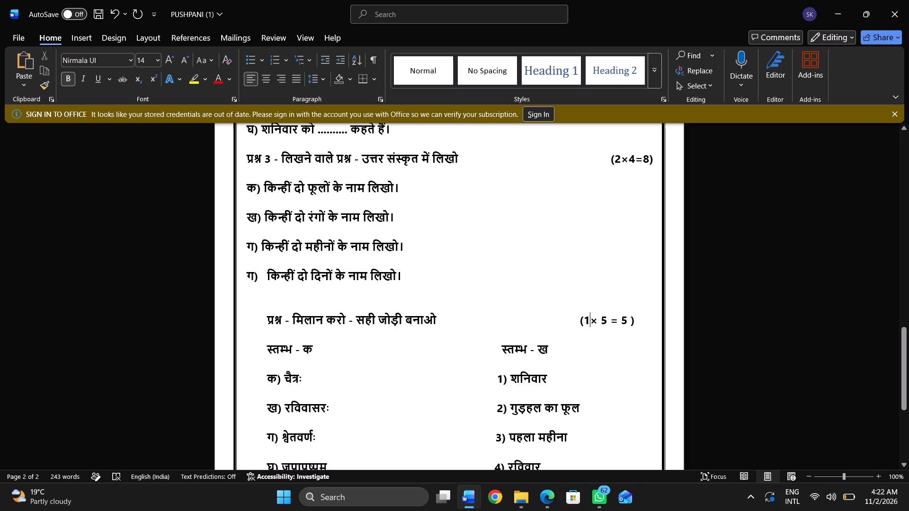
pyautogui.press('BackSpace')
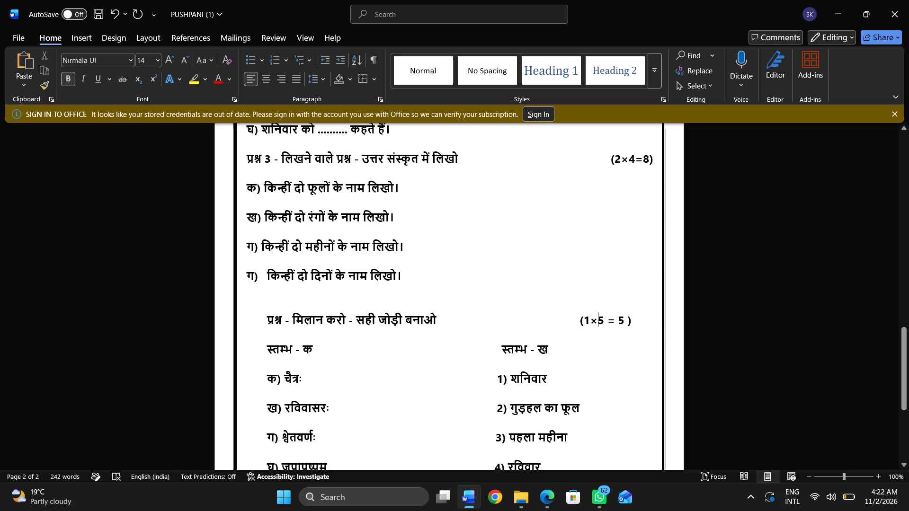
pyautogui.click(627, 319)
pyautogui.press('BackSpace')
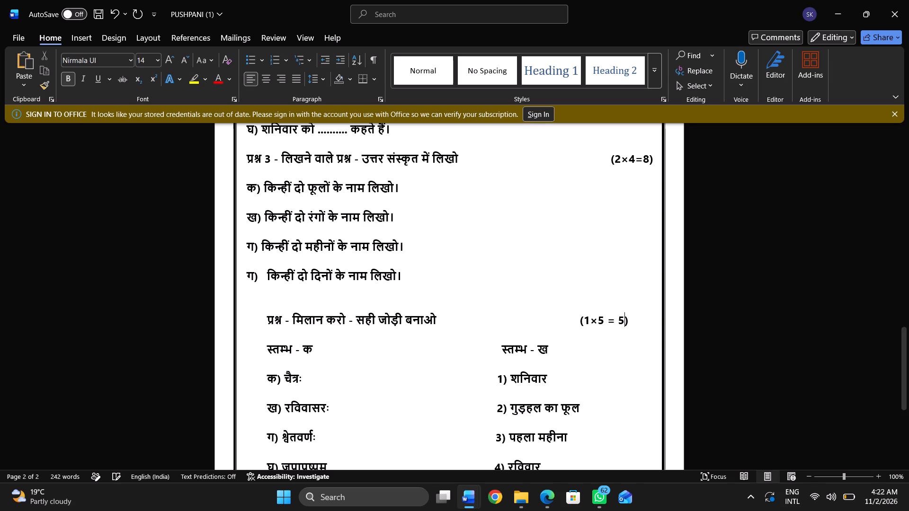
# Add spaces before the (1×5 = 5) label to line it up with the (2×4=8) label of प्रश्न 3.
pyautogui.click(577, 319)
pyautogui.press('space')
pyautogui.press('space')
pyautogui.press('space')
pyautogui.press('space')
pyautogui.press('space')
pyautogui.press('space')
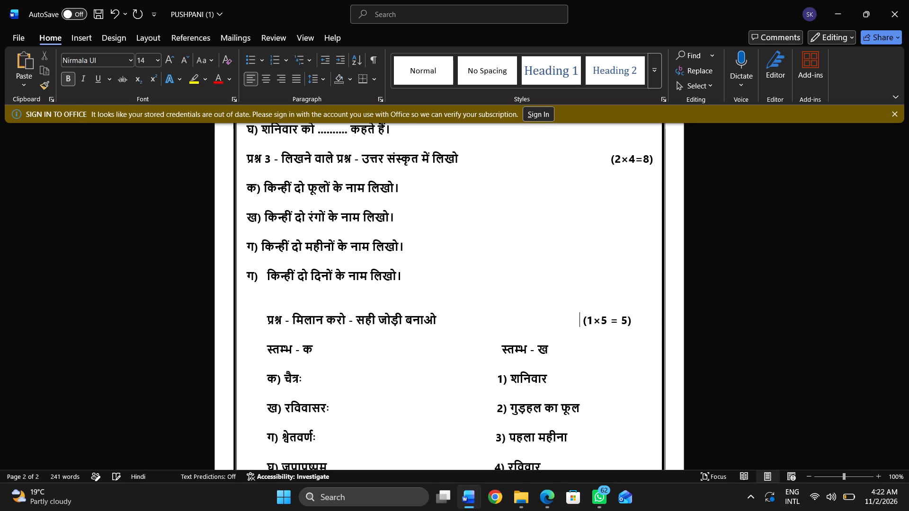
pyautogui.press('space')
pyautogui.press('space')
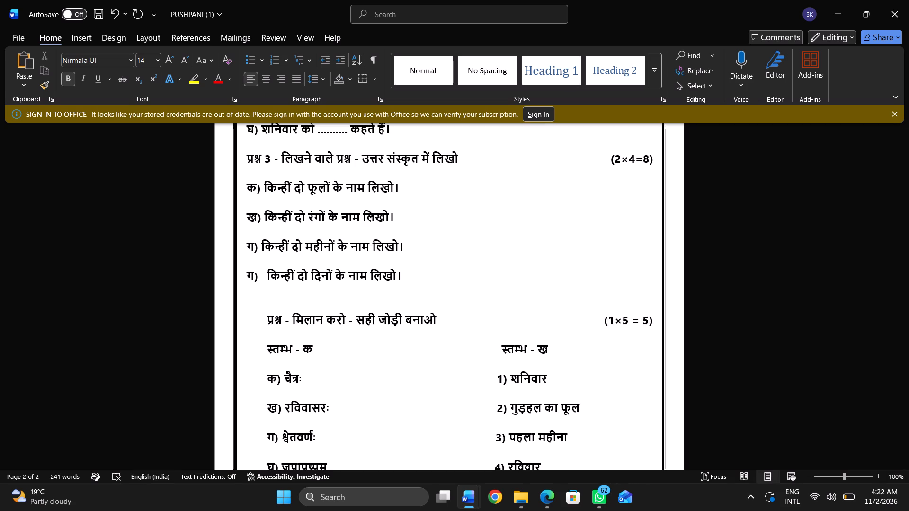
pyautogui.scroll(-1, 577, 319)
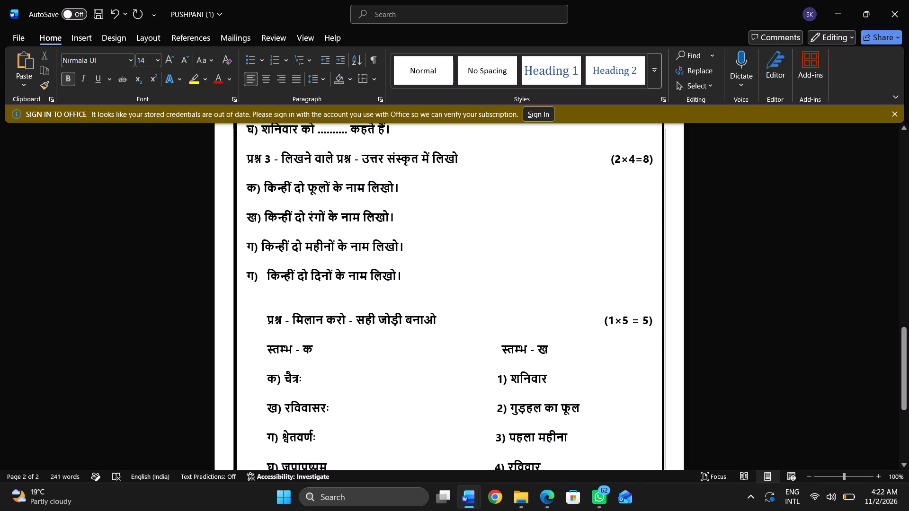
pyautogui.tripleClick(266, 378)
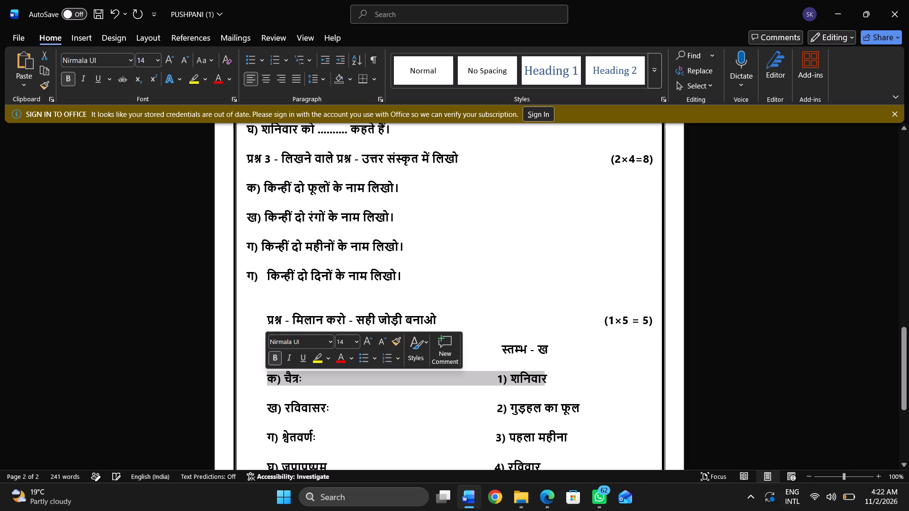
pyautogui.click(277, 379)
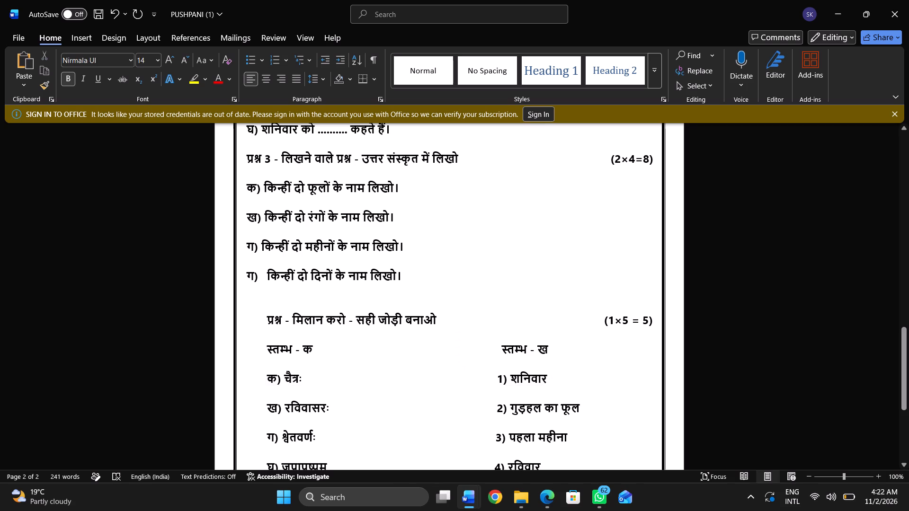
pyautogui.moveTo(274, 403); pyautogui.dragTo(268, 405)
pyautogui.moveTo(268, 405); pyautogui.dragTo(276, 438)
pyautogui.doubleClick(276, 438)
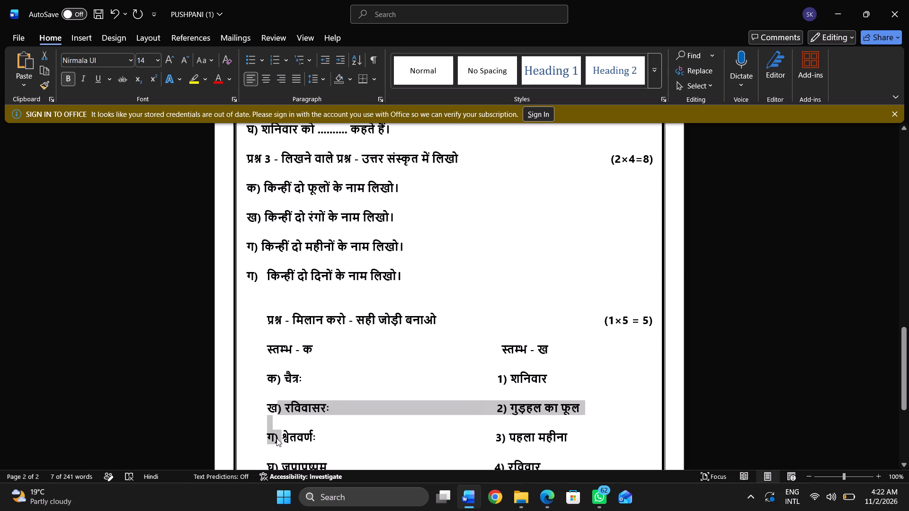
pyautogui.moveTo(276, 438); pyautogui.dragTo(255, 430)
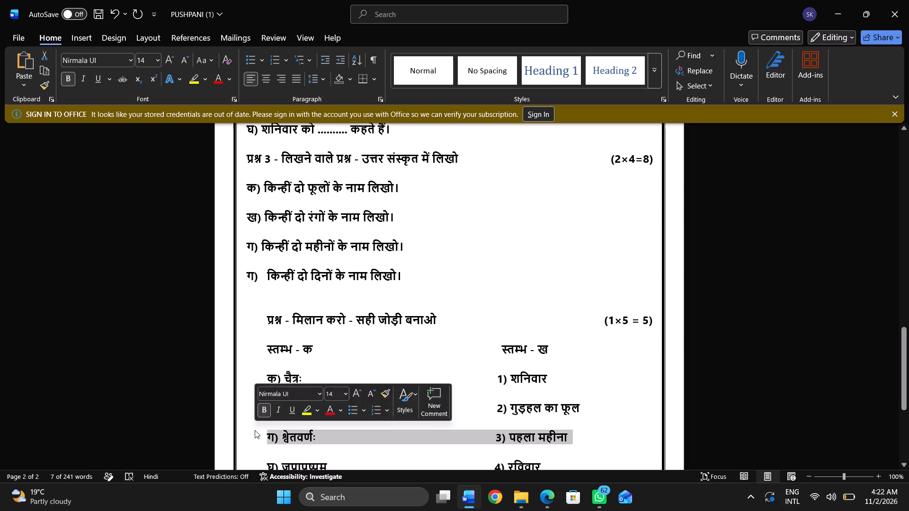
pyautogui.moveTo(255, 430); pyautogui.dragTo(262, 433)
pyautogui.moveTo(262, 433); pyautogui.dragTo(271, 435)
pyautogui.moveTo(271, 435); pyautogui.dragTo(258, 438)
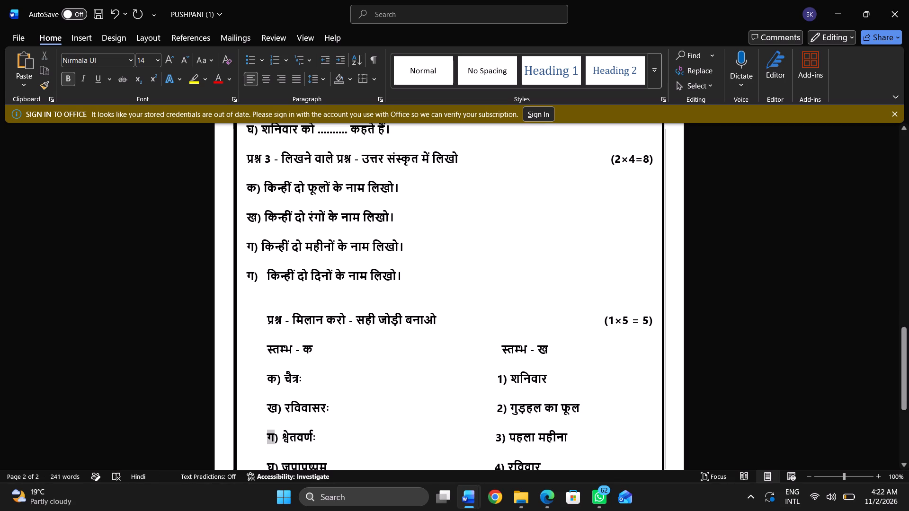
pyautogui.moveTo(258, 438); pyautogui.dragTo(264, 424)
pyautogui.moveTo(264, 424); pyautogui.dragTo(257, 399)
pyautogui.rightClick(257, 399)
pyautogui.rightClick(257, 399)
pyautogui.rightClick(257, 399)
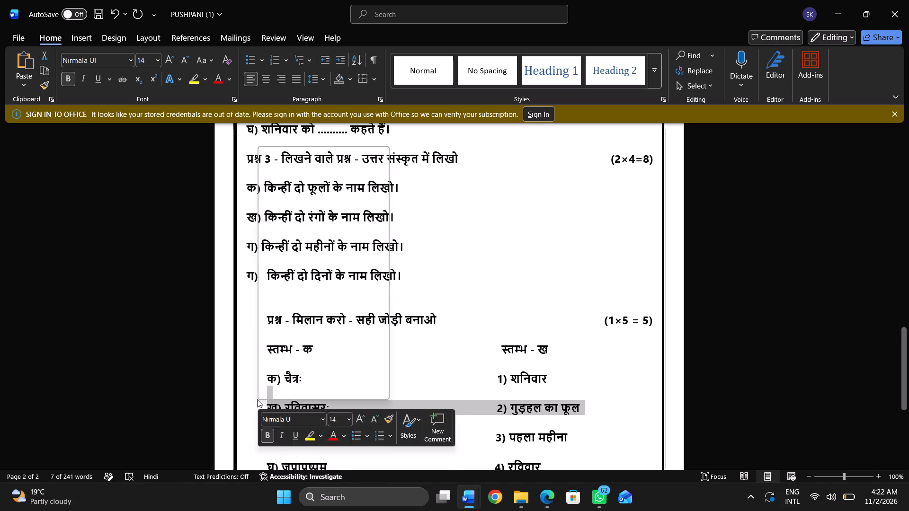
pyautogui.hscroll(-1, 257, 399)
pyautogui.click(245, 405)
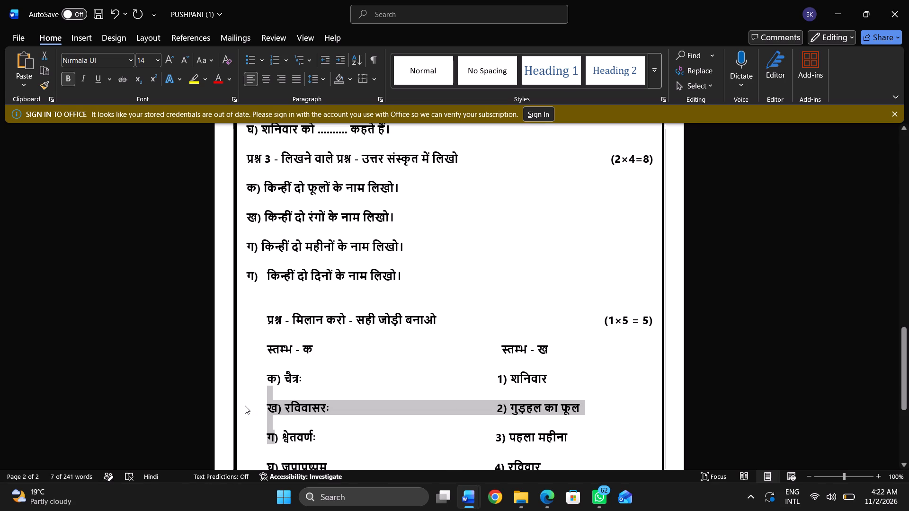
# Remove the left indent from the matching question's स्तम्भ heading row and its five item rows क) to ङ).
pyautogui.click(258, 352)
pyautogui.press('BackSpace')
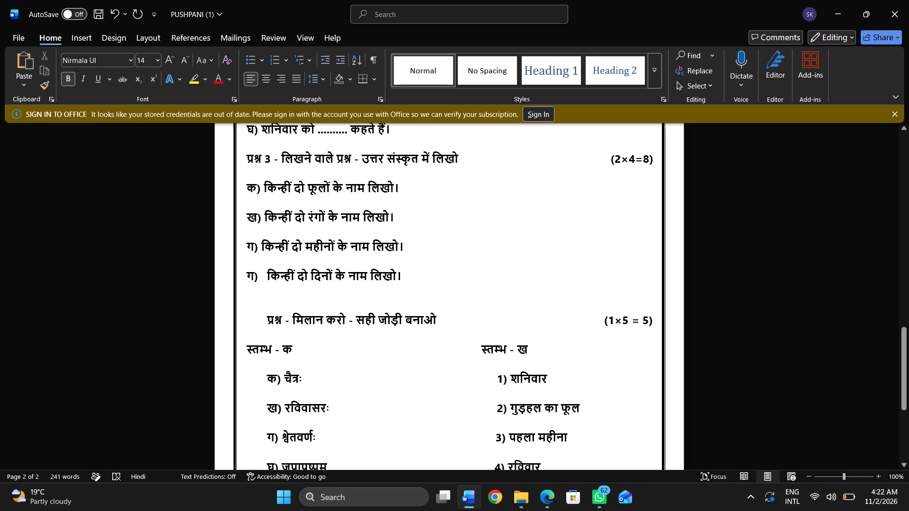
pyautogui.click(260, 381)
pyautogui.press('BackSpace')
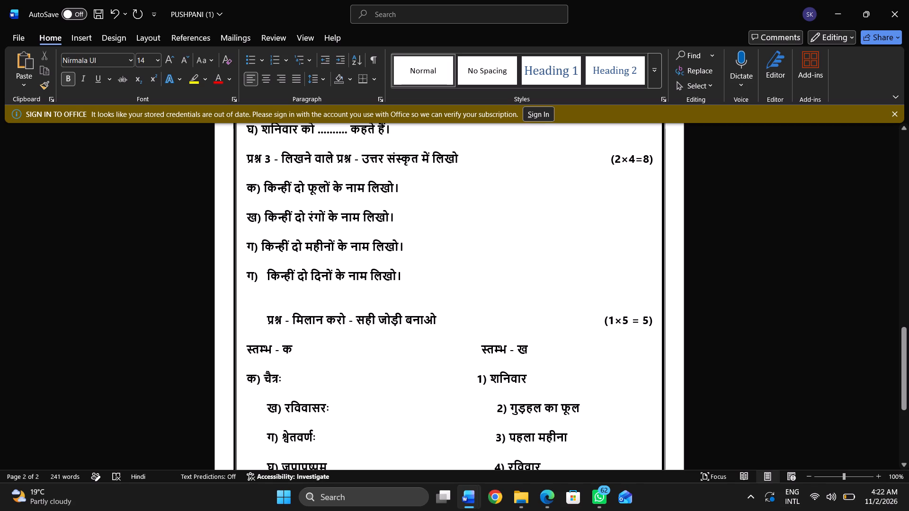
pyautogui.click(265, 406)
pyautogui.press('BackSpace')
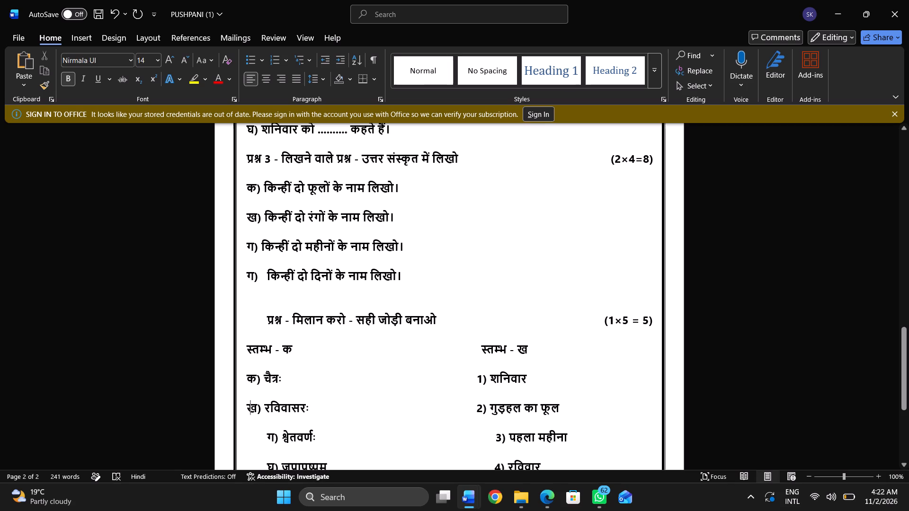
pyautogui.click(263, 433)
pyautogui.press('BackSpace')
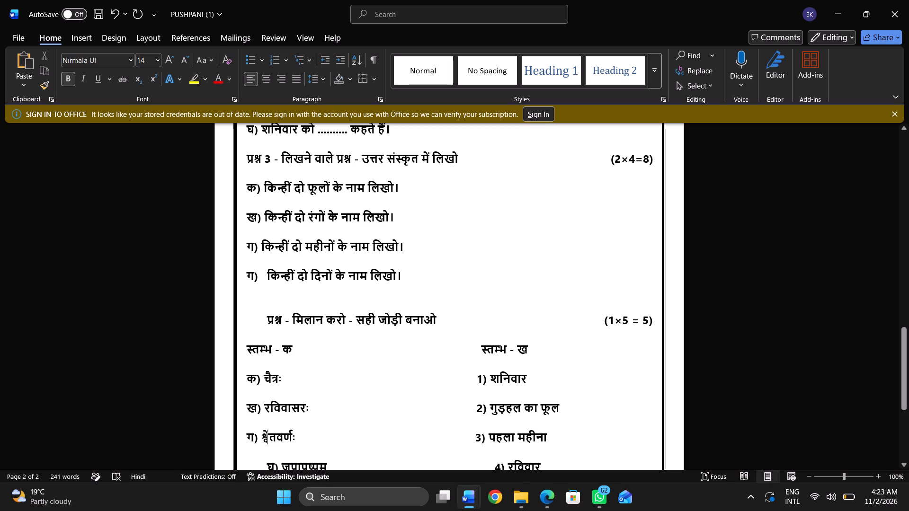
pyautogui.scroll(-1, 263, 433)
pyautogui.click(266, 370)
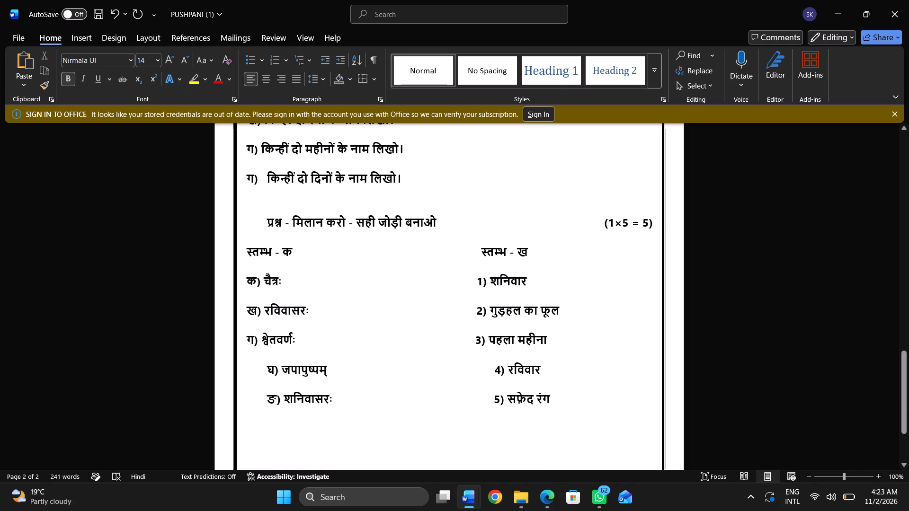
pyautogui.press('BackSpace')
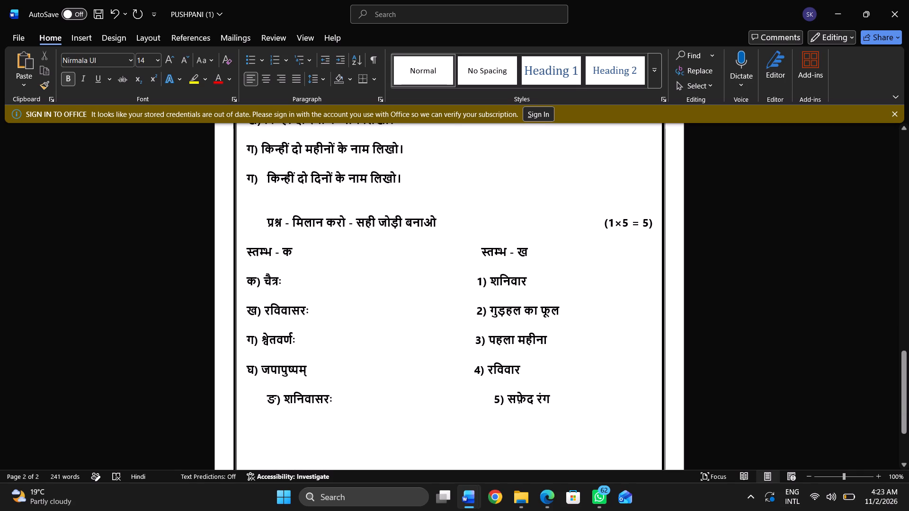
pyautogui.click(261, 397)
pyautogui.press('BackSpace')
pyautogui.scroll(1, 261, 397)
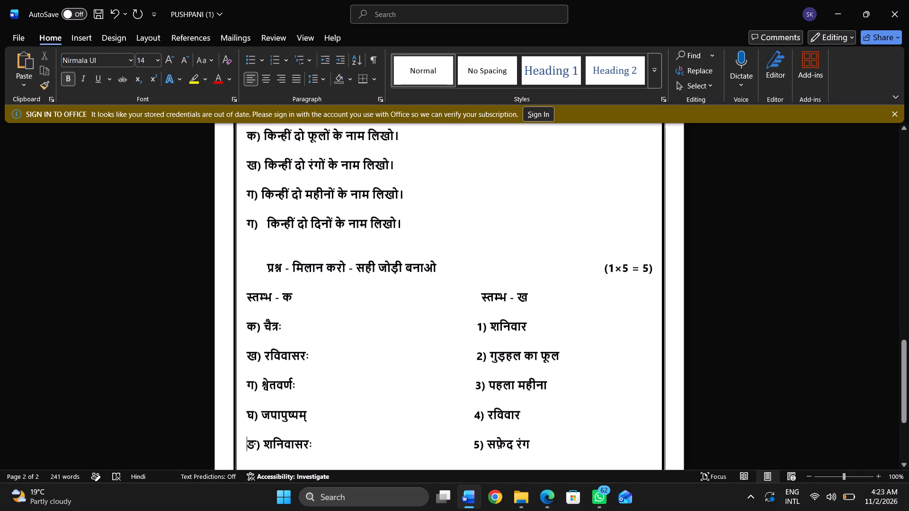
pyautogui.click(261, 397)
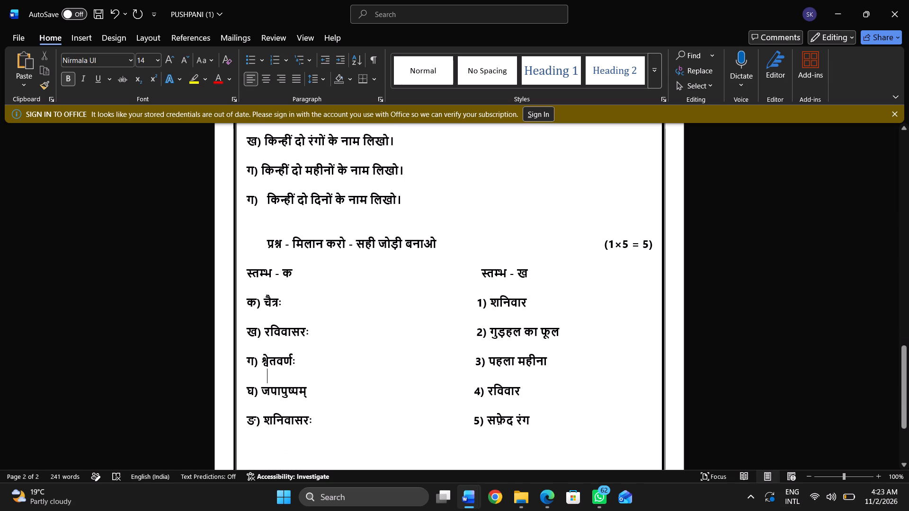
# Delete सही जोड़ी बनाओ from the matching question's heading so it reads प्रश्न - मिलान करो -.
pyautogui.click(435, 241)
pyautogui.press('BackSpace')
pyautogui.press('BackSpace')
pyautogui.press('BackSpace')
pyautogui.press('BackSpace')
pyautogui.press('BackSpace')
pyautogui.press('BackSpace')
pyautogui.press('BackSpace')
pyautogui.press('BackSpace')
pyautogui.press('BackSpace')
pyautogui.press('BackSpace')
pyautogui.press('BackSpace')
pyautogui.press('BackSpace')
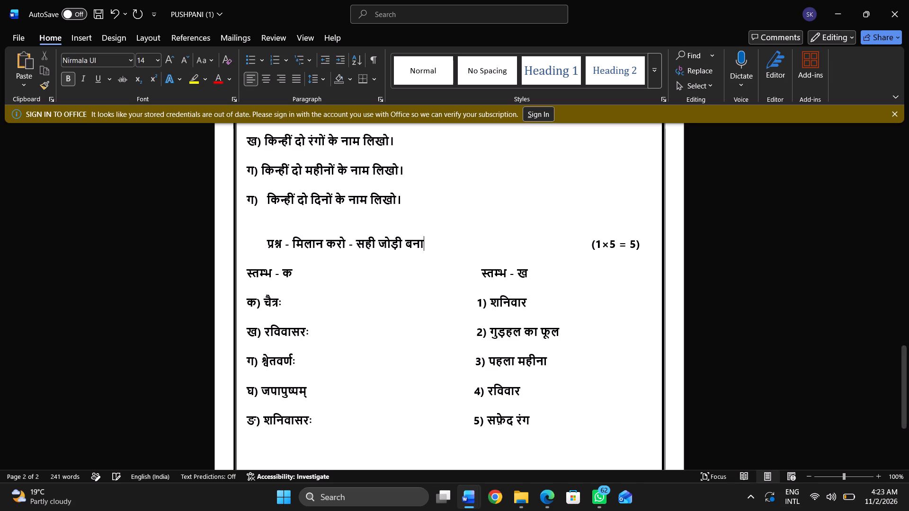
pyautogui.press('BackSpace')
pyautogui.press('BackSpace')
pyautogui.press('BackSpace')
pyautogui.press('BackSpace')
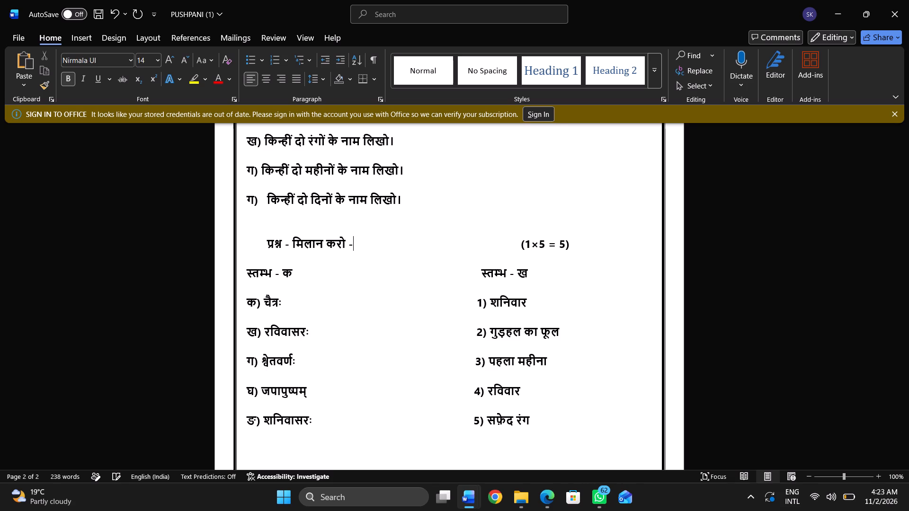
# Add spaces after मिलान करो - to move the (1×5 = 5) label back out towards the page's right border.
pyautogui.press('space')
pyautogui.press('space')
pyautogui.press('space')
pyautogui.press('space')
pyautogui.press('space')
pyautogui.press('space')
pyautogui.press('space')
pyautogui.press('space')
pyautogui.press('space')
pyautogui.press('space')
pyautogui.press('space')
pyautogui.press('space')
pyautogui.press('space')
pyautogui.press('space')
pyautogui.press('space')
pyautogui.press('space')
pyautogui.press('space')
pyautogui.press('space')
pyautogui.press('space')
pyautogui.press('space')
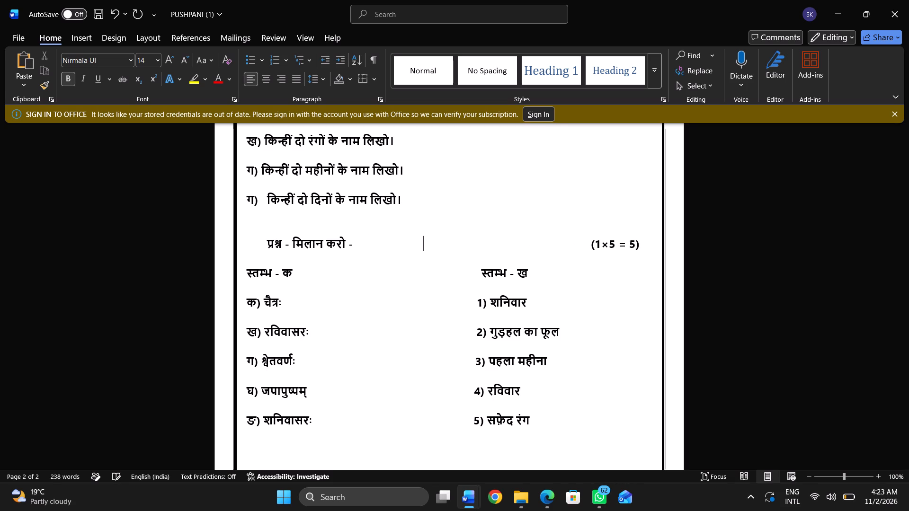
pyautogui.press('space')
pyautogui.press('space')
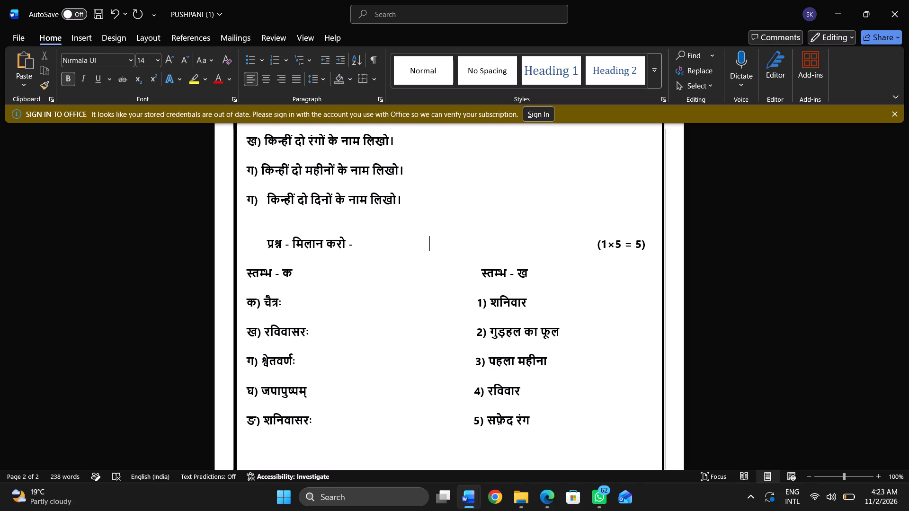
# Review the paper from the matching question up to प्रश्न 1 and back down to the end, checking wording, marks labels and layout.
pyautogui.scroll(2, 435, 241)
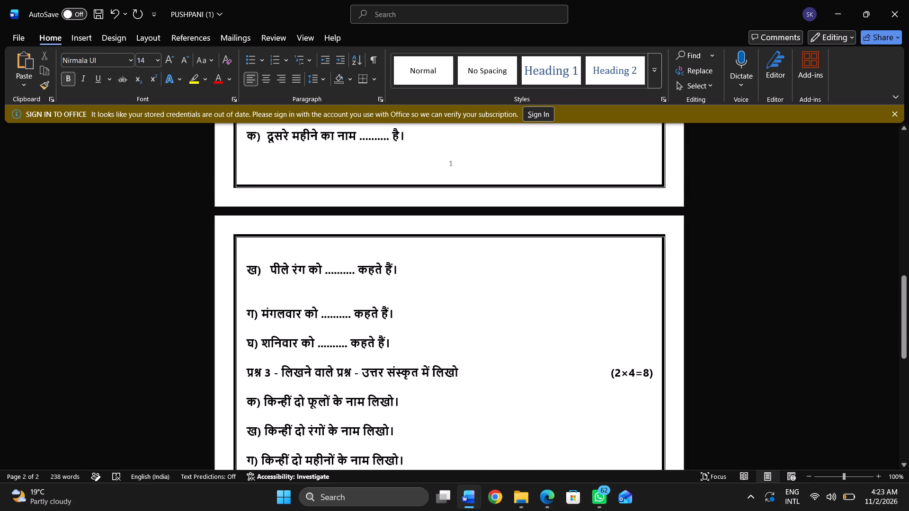
pyautogui.scroll(1, 435, 241)
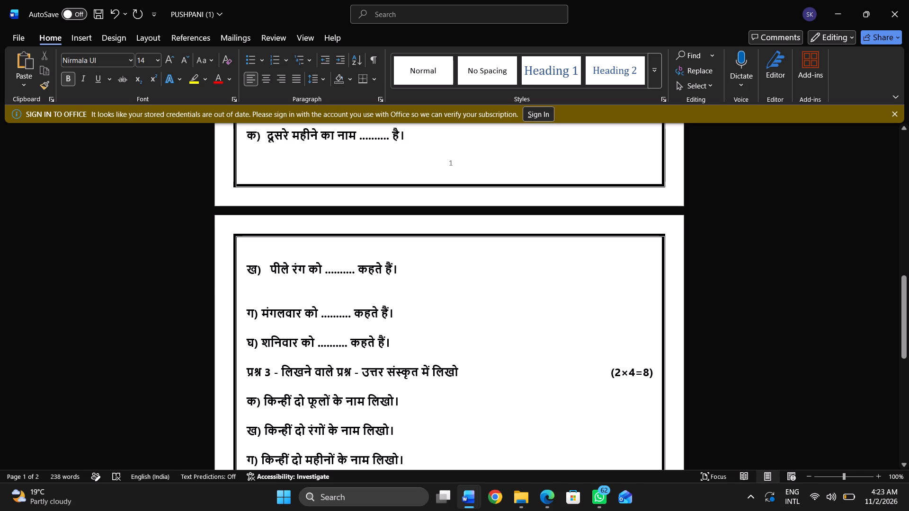
pyautogui.scroll(1, 426, 300)
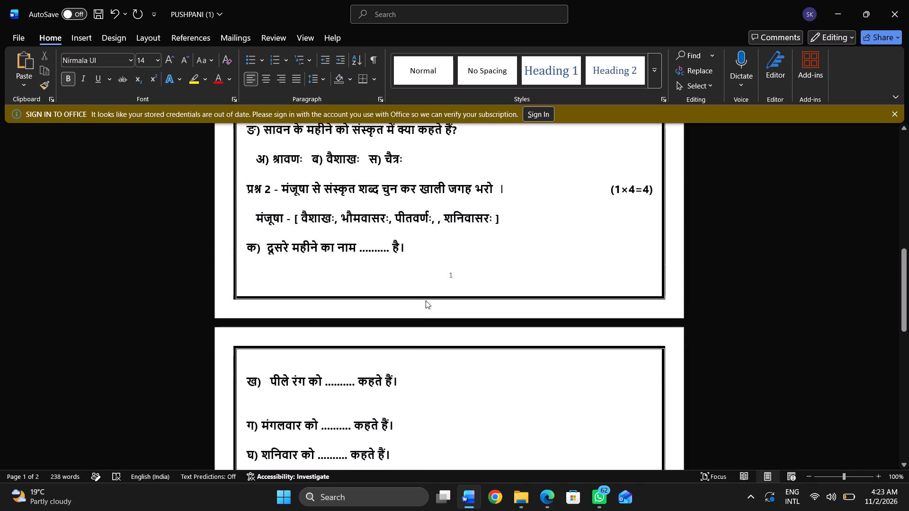
pyautogui.scroll(3, 426, 300)
pyautogui.scroll(-1, 426, 300)
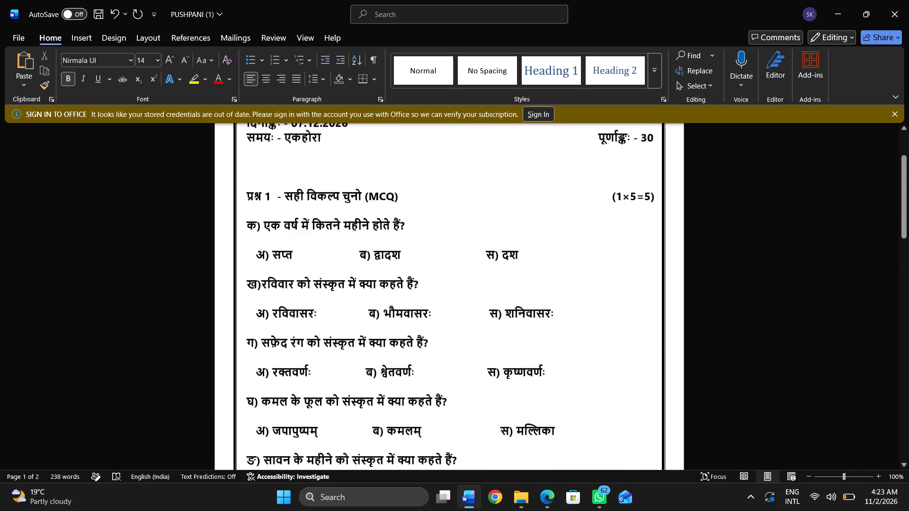
pyautogui.scroll(-3, 426, 300)
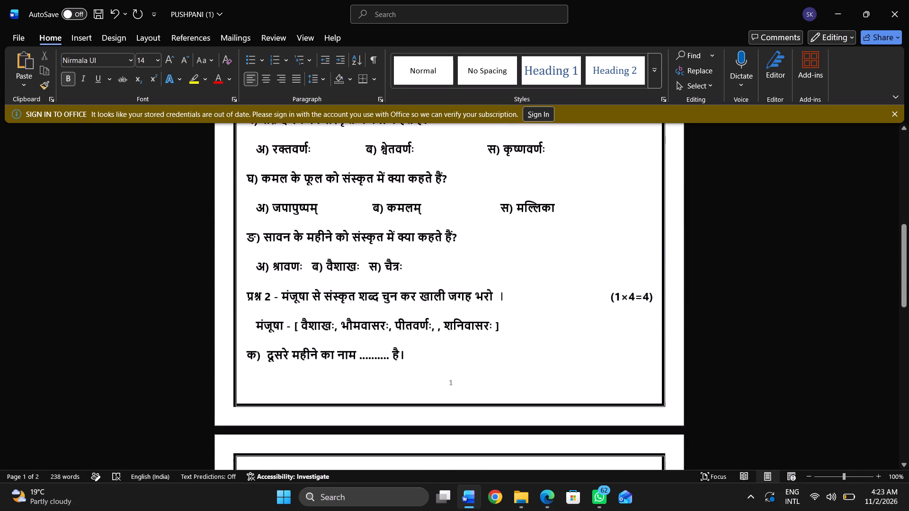
pyautogui.scroll(-3, 426, 300)
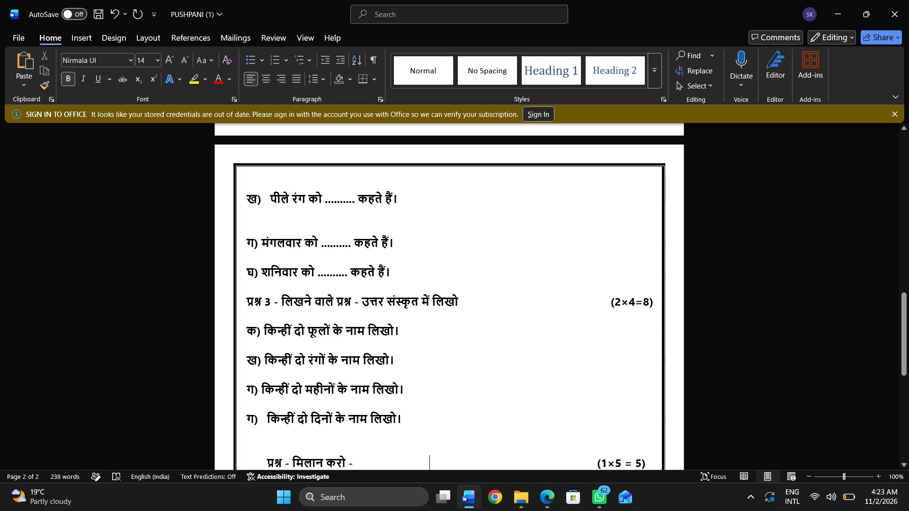
pyautogui.scroll(-4, 426, 300)
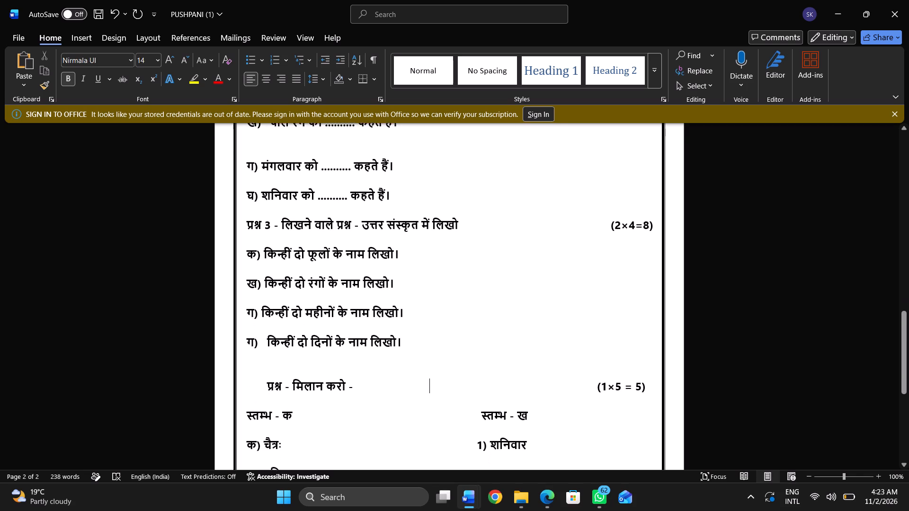
pyautogui.scroll(-1, 426, 300)
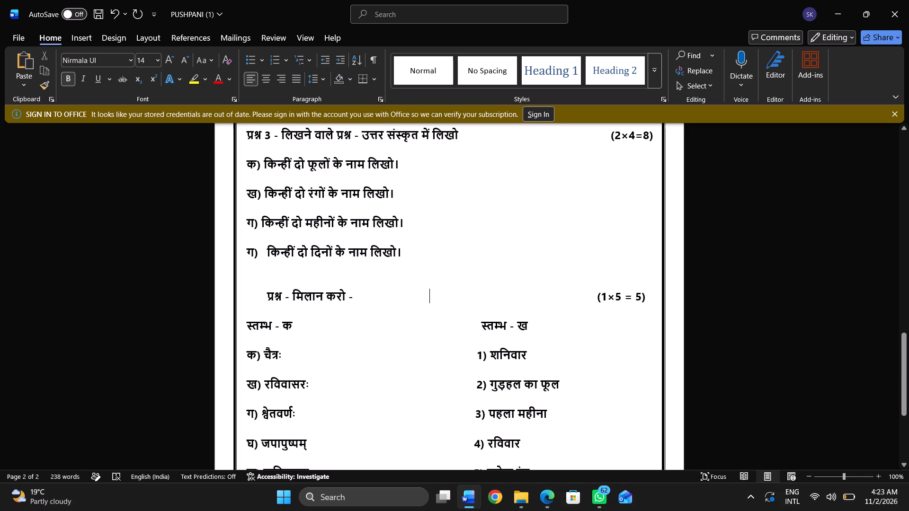
pyautogui.scroll(-1, 426, 300)
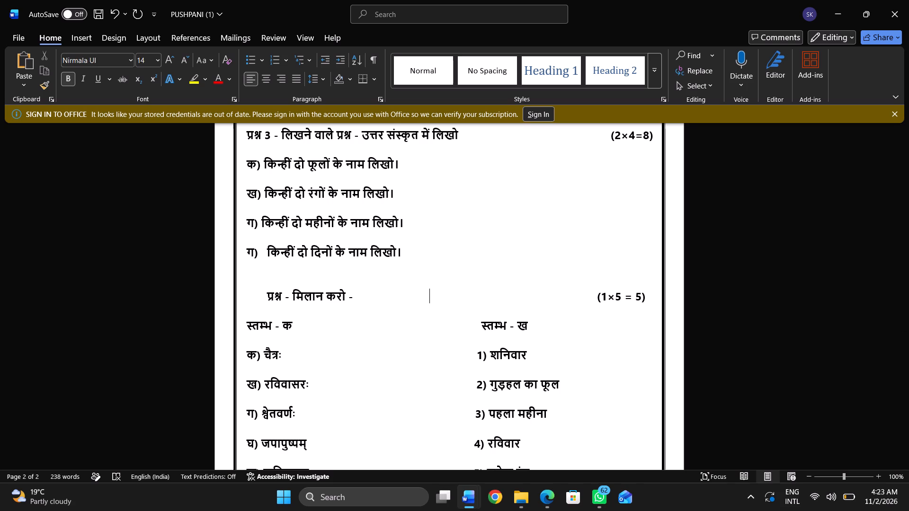
pyautogui.scroll(-1, 483, 296)
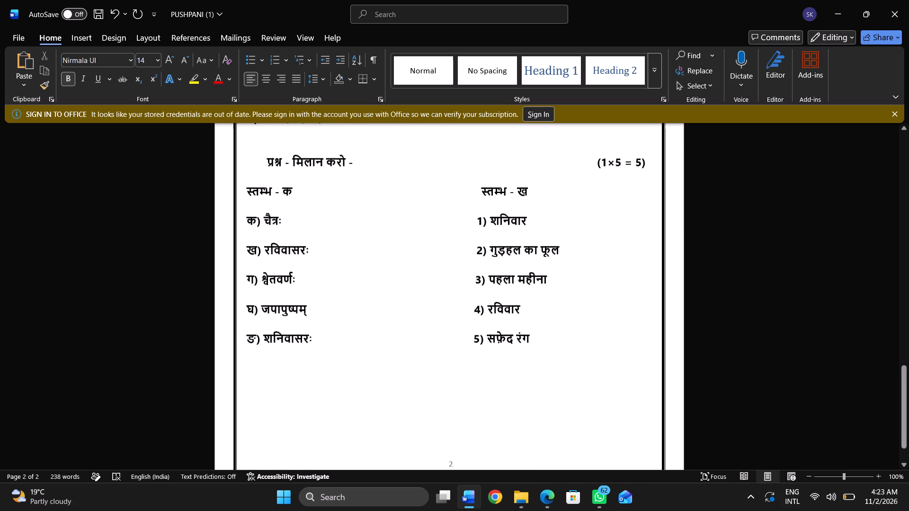
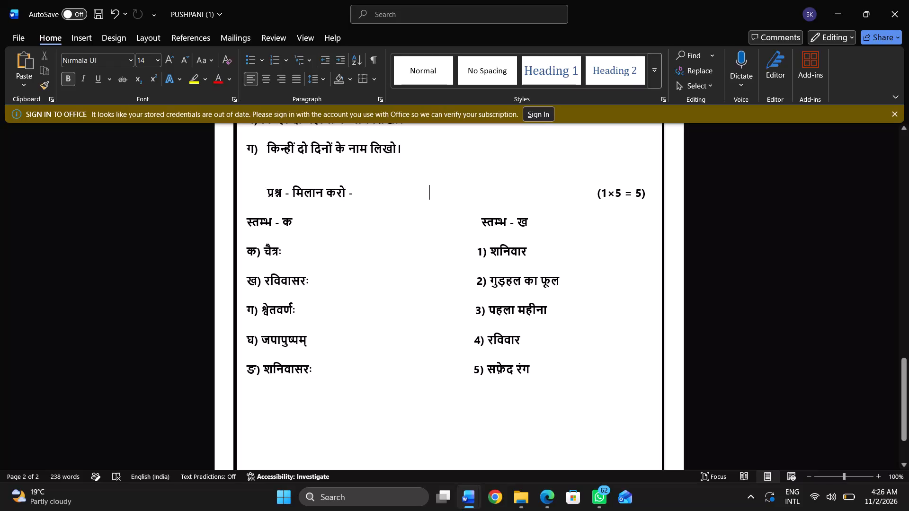
# Review the paper from the matching question back up through प्रश्न 3 and प्रश्न 2 to the प्रश्न 1 MCQs, checking wording and spacing.
pyautogui.scroll(1, 425, 278)
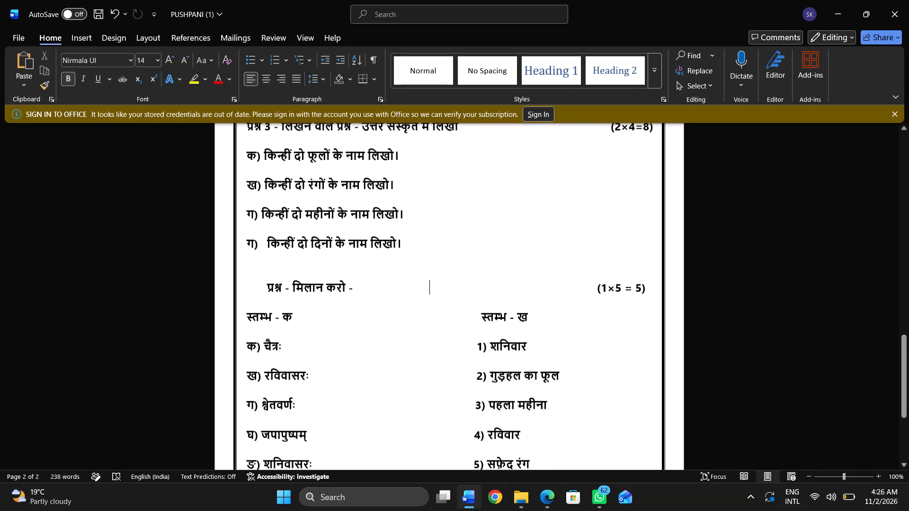
pyautogui.scroll(2, 425, 278)
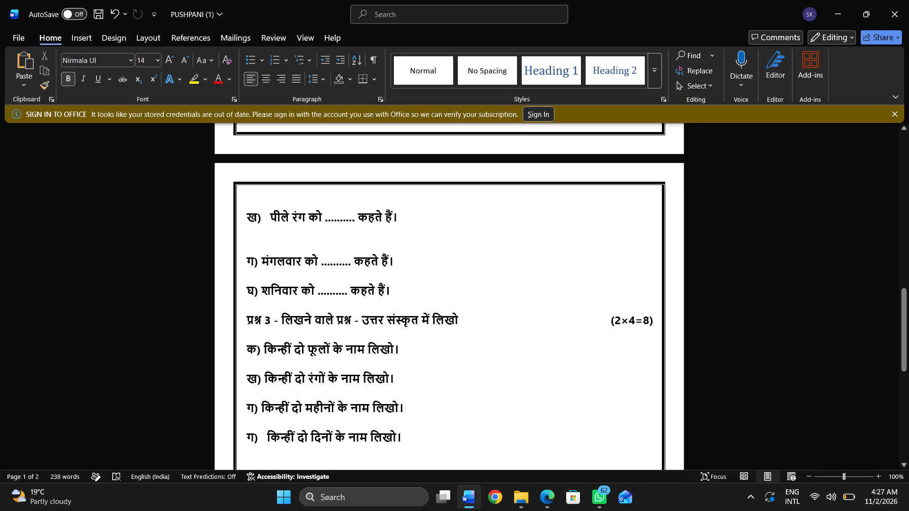
pyautogui.scroll(1, 518, 329)
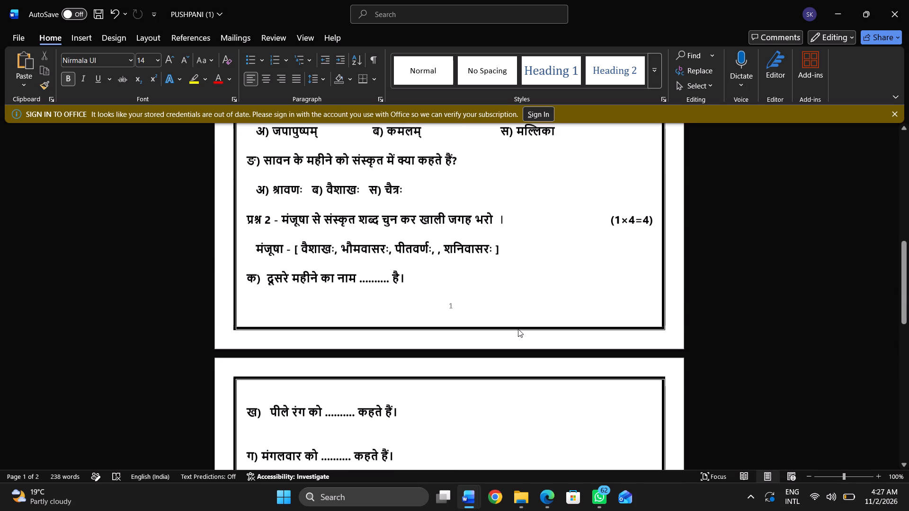
pyautogui.scroll(4, 518, 329)
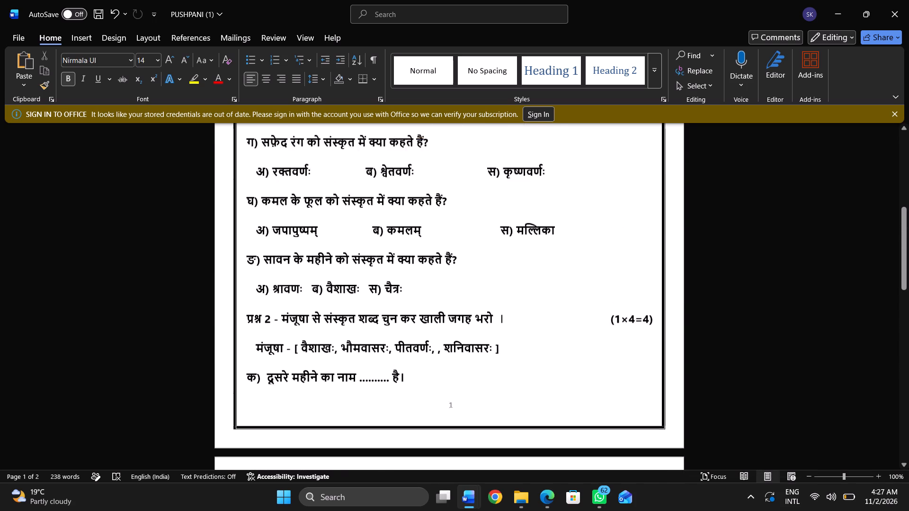
pyautogui.scroll(4, 518, 329)
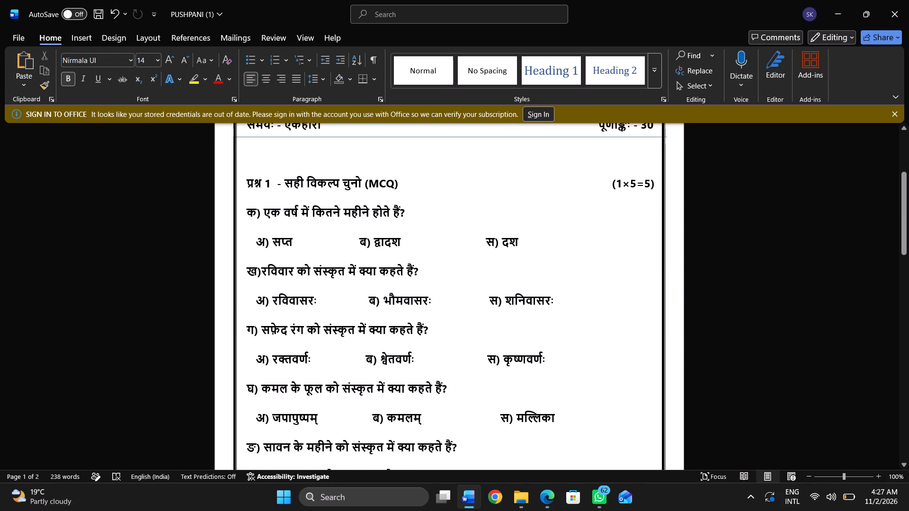
# Place the text cursor just before को in question ख) of प्रश्न 1.
pyautogui.click(298, 270)
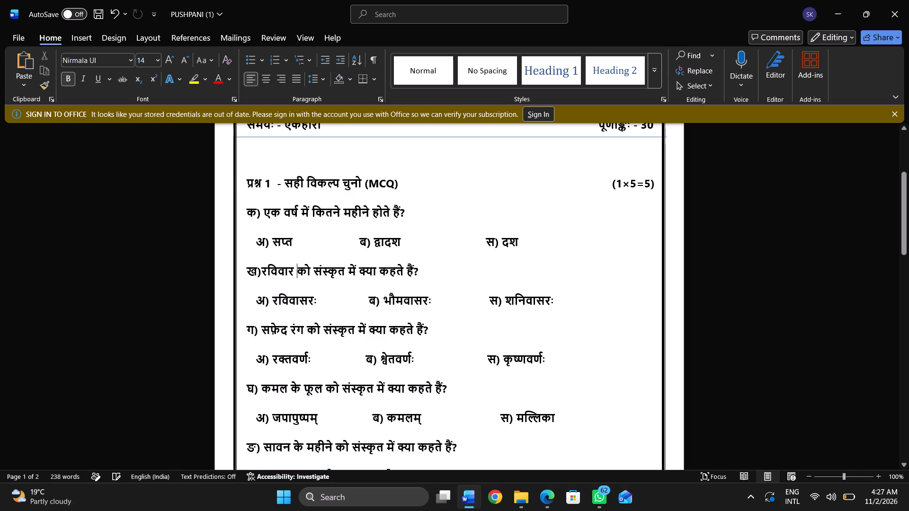
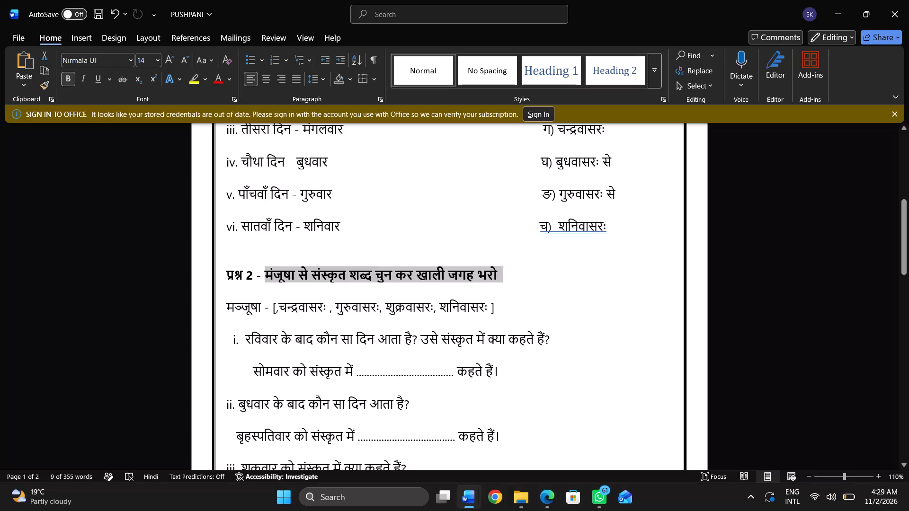
# Review the दिनानां नामानि worksheet's questions, from the matching exercise in प्रश्न 1 through the one-word answers in प्रश्न 6.
pyautogui.scroll(1, 448, 184)
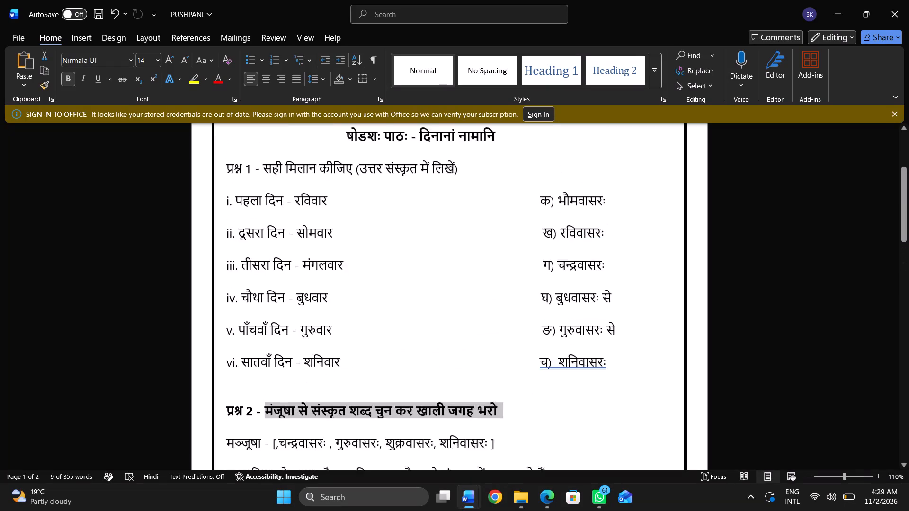
pyautogui.scroll(2, 448, 184)
pyautogui.scroll(-1, 448, 184)
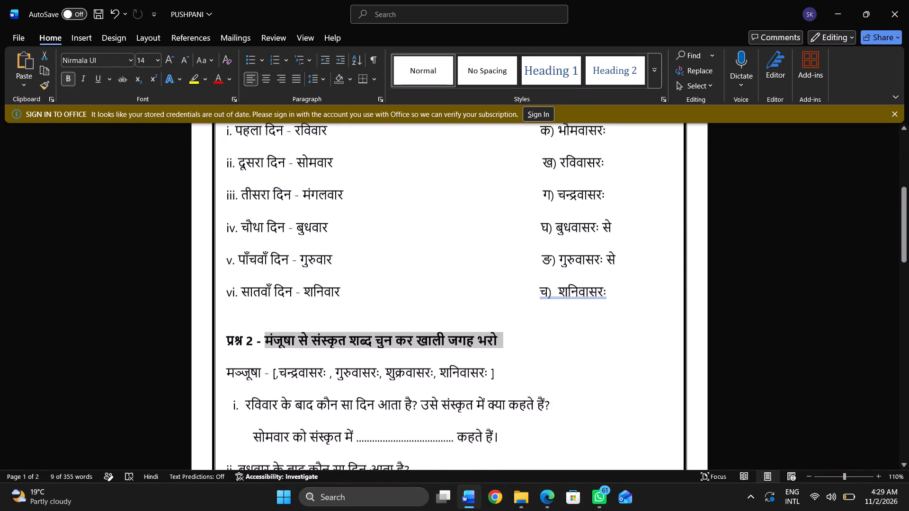
pyautogui.scroll(-1, 448, 184)
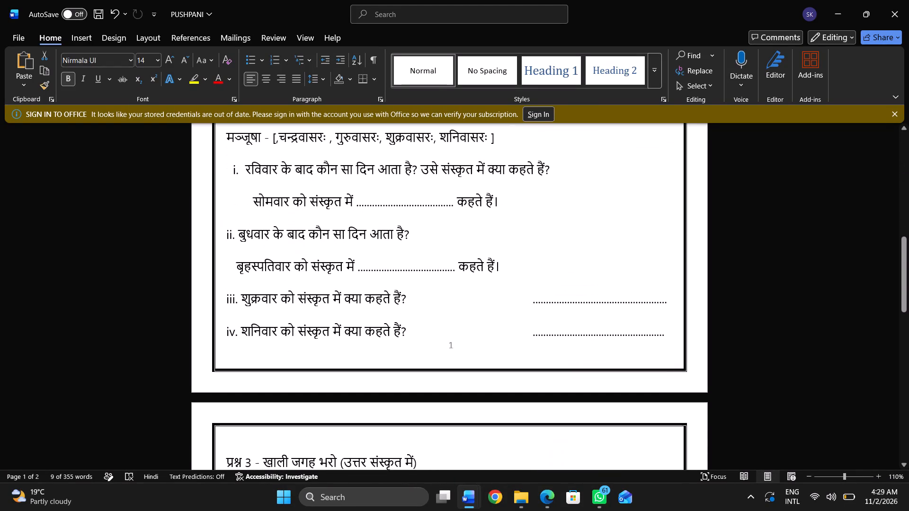
pyautogui.scroll(3, 448, 184)
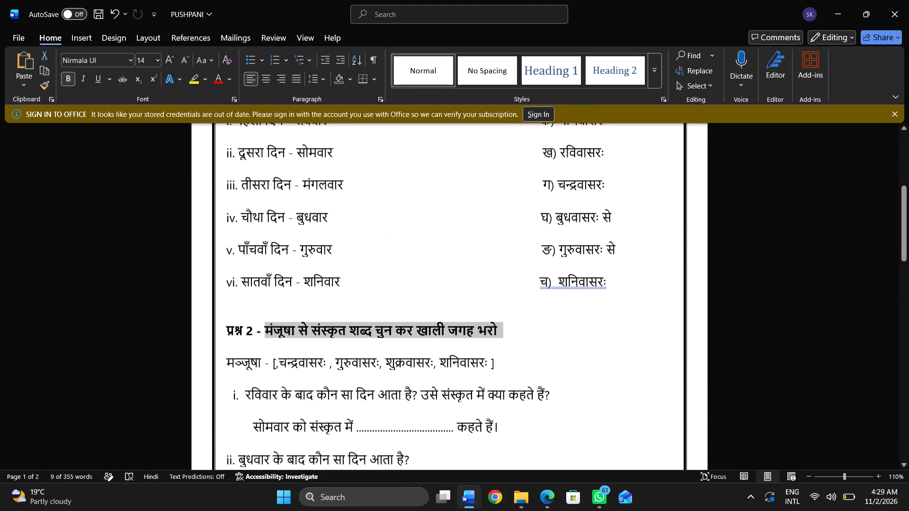
pyautogui.scroll(3, 448, 184)
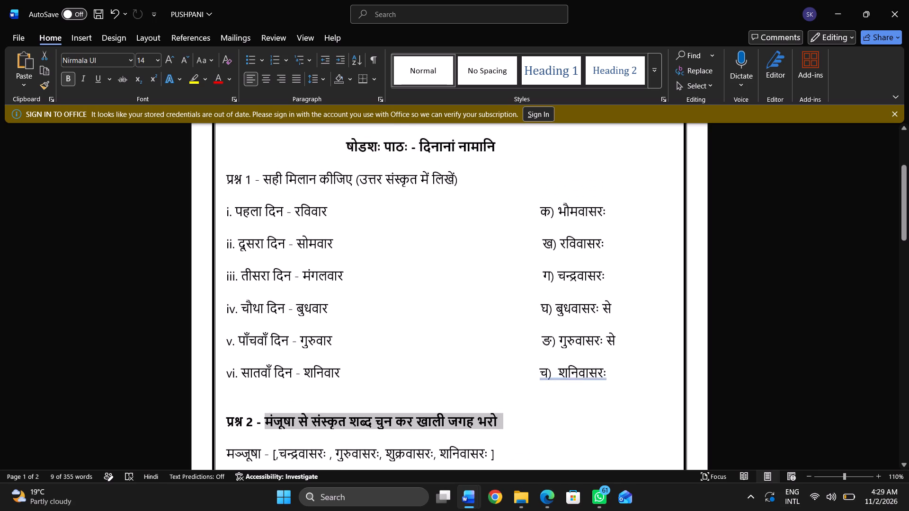
pyautogui.scroll(1, 448, 184)
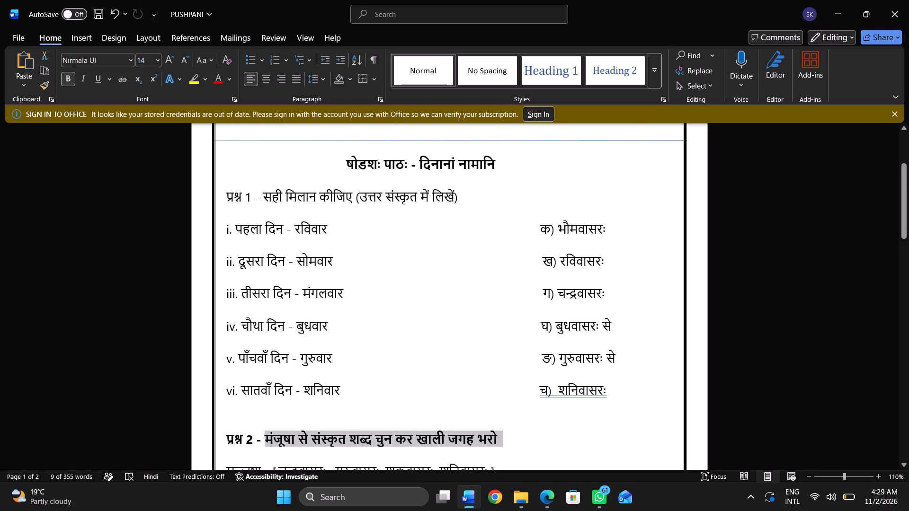
pyautogui.click(287, 225)
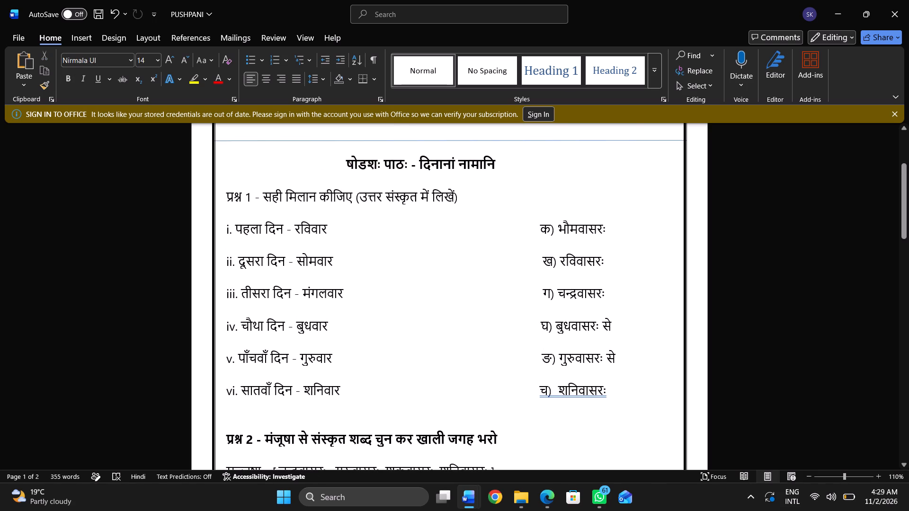
pyautogui.click(500, 213)
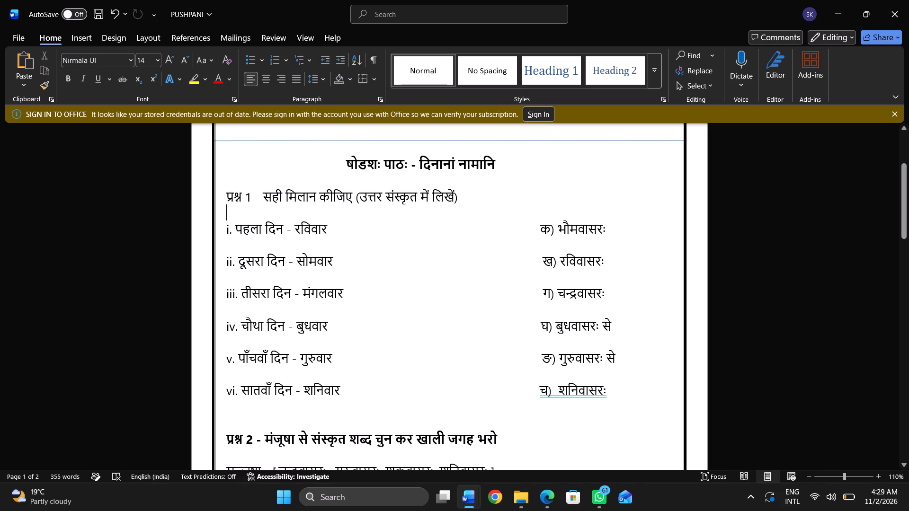
pyautogui.scroll(-3, 500, 213)
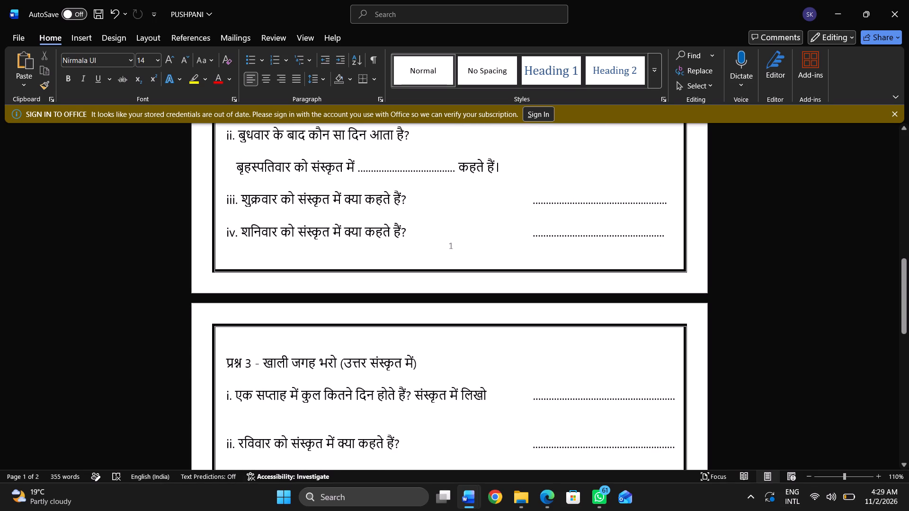
pyautogui.scroll(-1, 500, 213)
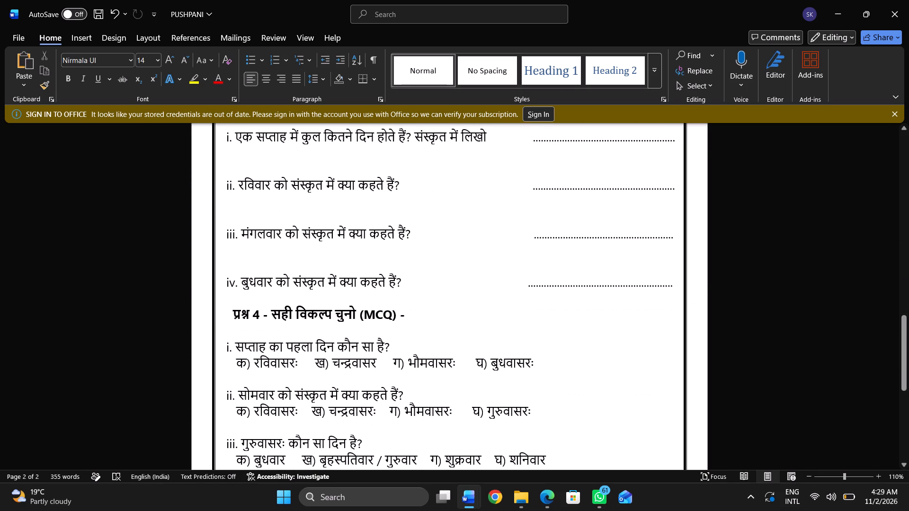
pyautogui.scroll(-1, 576, 204)
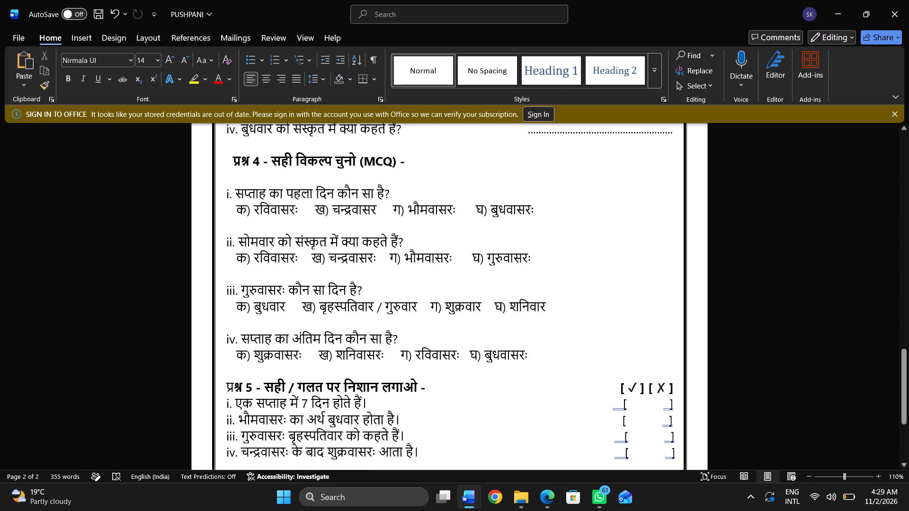
pyautogui.scroll(-3, 531, 253)
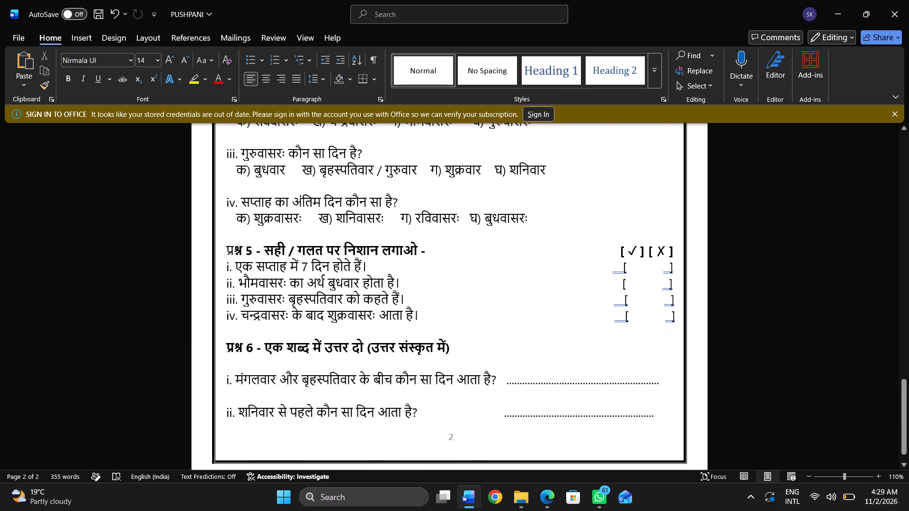
pyautogui.scroll(-1, 531, 253)
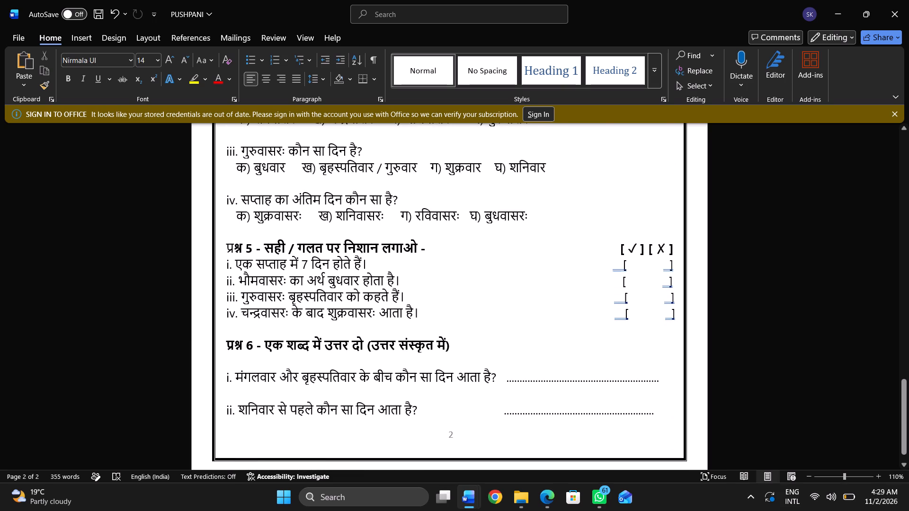
# Switch to the PUSHPANI (1) document and review the test paper from प्रश्न 1 through the मिलान करो matching section.
pyautogui.click(471, 493)
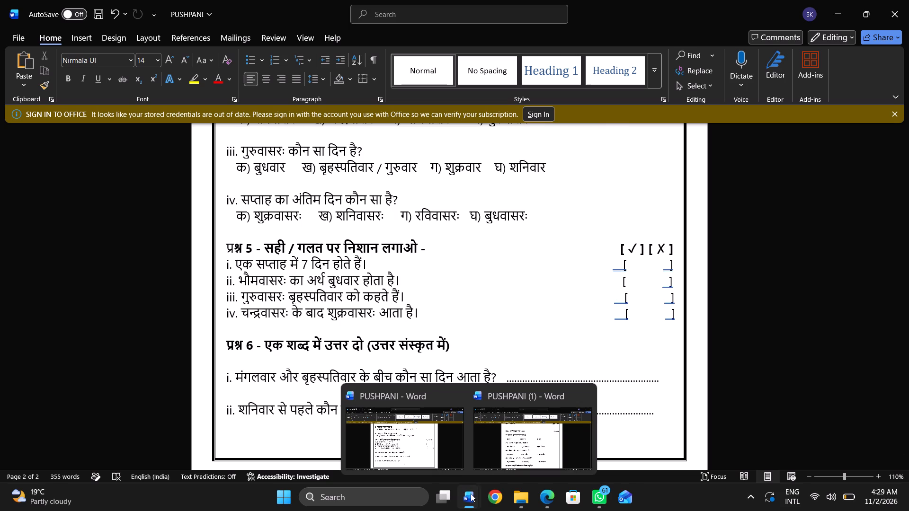
pyautogui.click(506, 456)
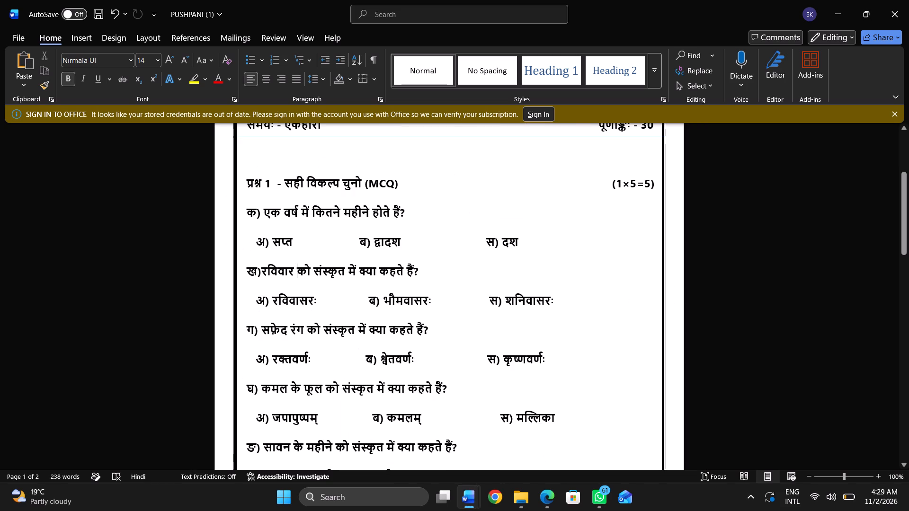
pyautogui.scroll(3, 511, 361)
pyautogui.scroll(-3, 511, 361)
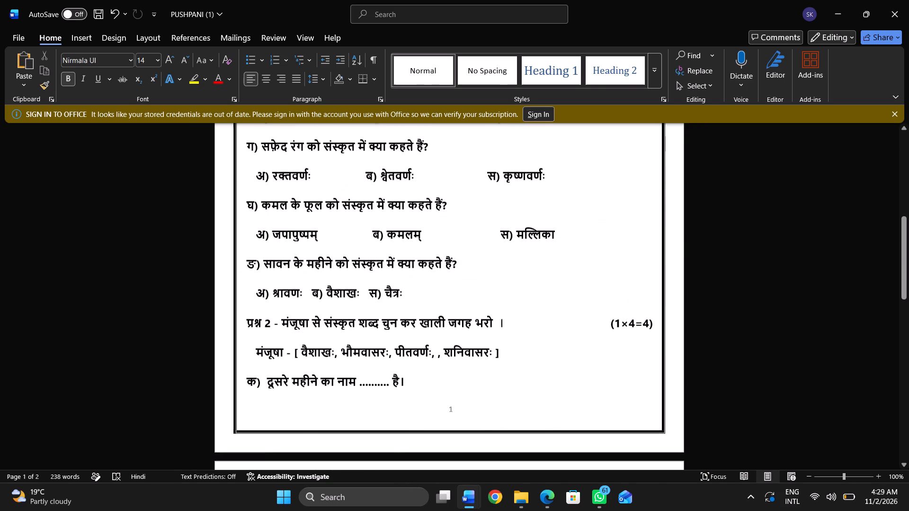
pyautogui.scroll(-3, 511, 361)
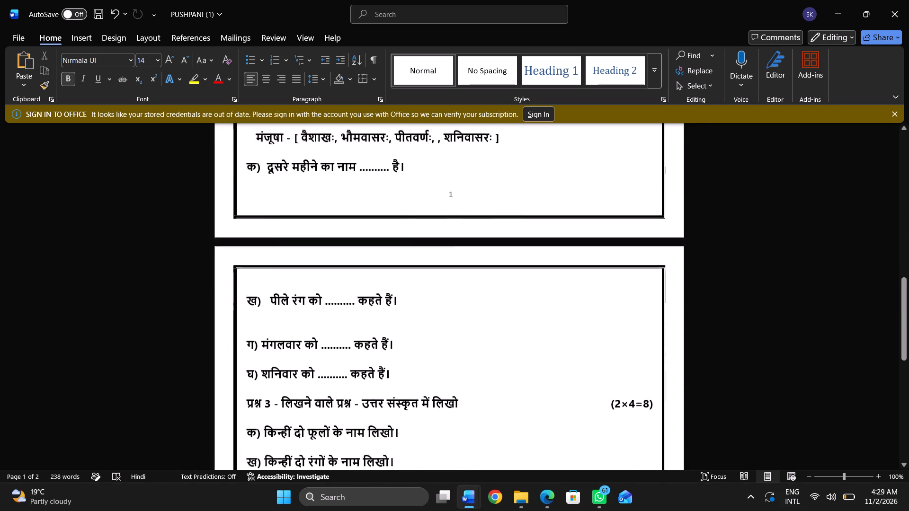
pyautogui.scroll(-2, 511, 361)
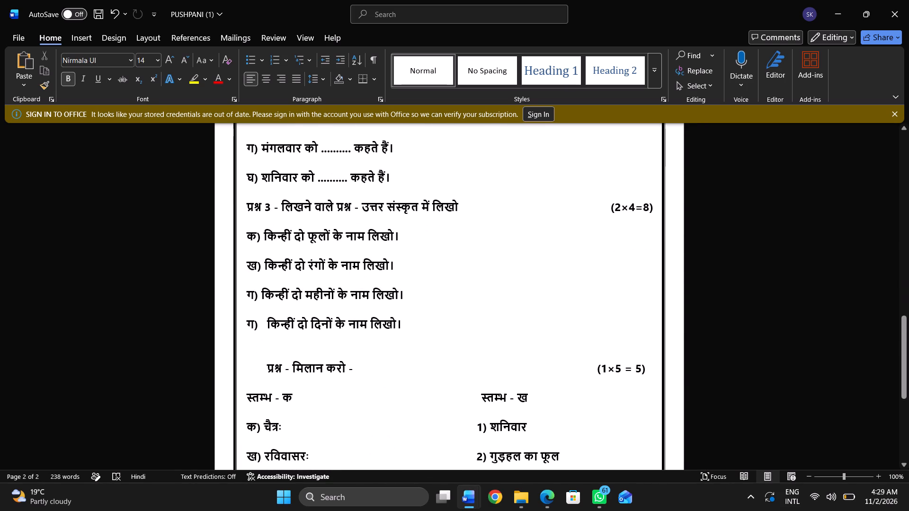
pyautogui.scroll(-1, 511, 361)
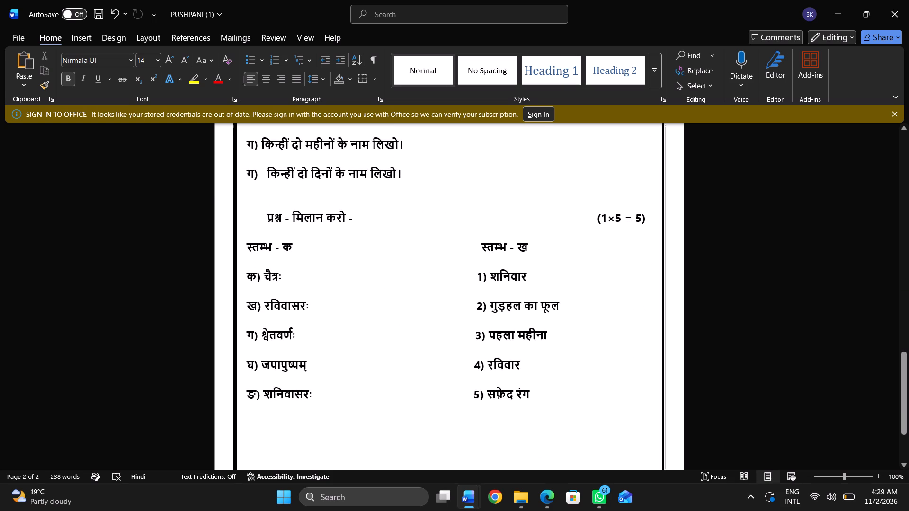
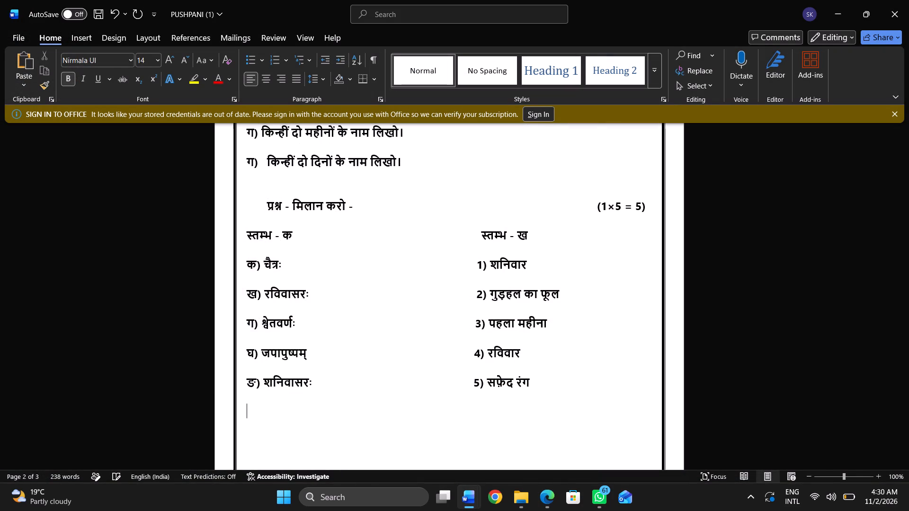
# Paste the copied षट्-ऋतुओं के नाम question, with its instruction, answers and marking scheme, below the मिलान करो matching section.
pyautogui.hotkey('ctrl', 'v')
# Delete the निर्देश instruction line about 6 names in correct order from below the षट्-ऋतुओं question.
pyautogui.scroll(1, 537, 377)
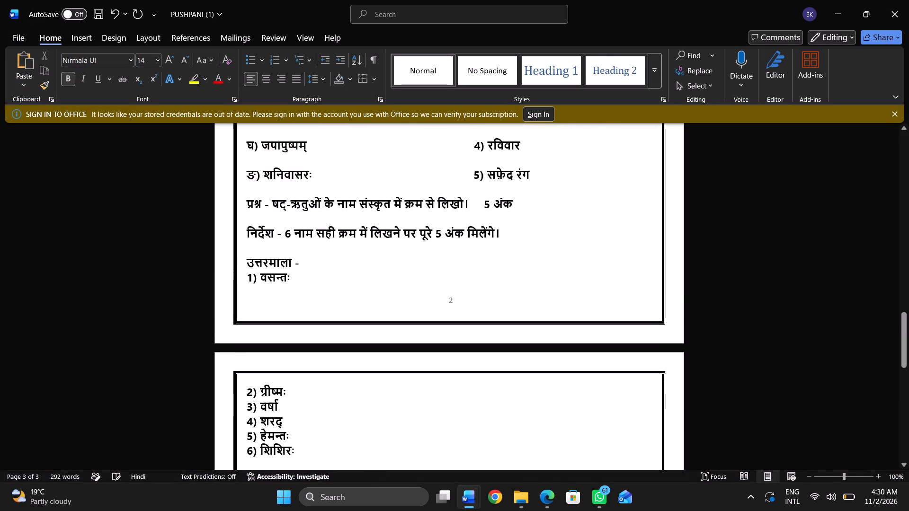
pyautogui.scroll(1, 537, 377)
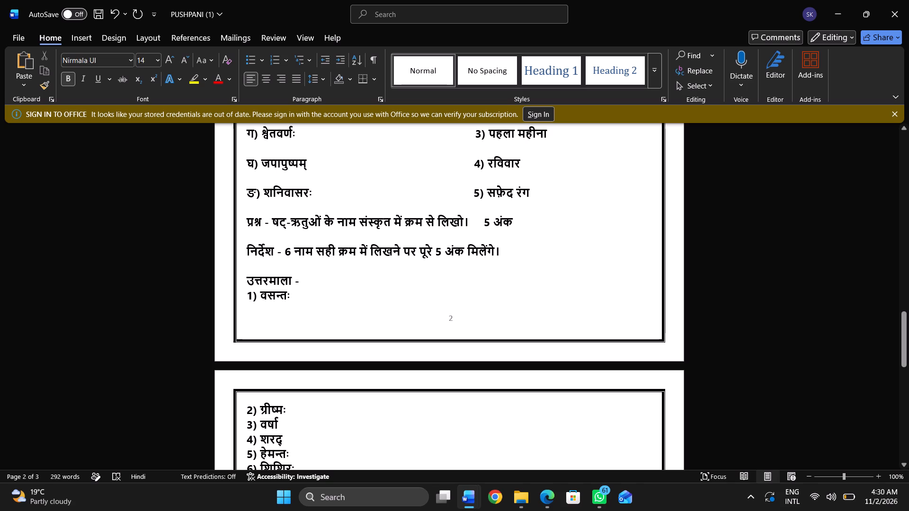
pyautogui.moveTo(245, 247); pyautogui.dragTo(533, 263)
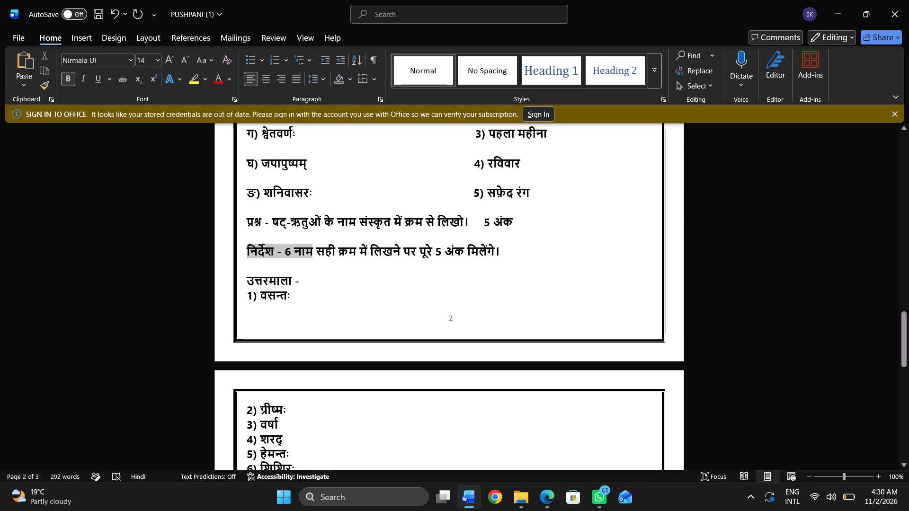
pyautogui.moveTo(533, 263); pyautogui.dragTo(532, 263)
pyautogui.press('BackSpace')
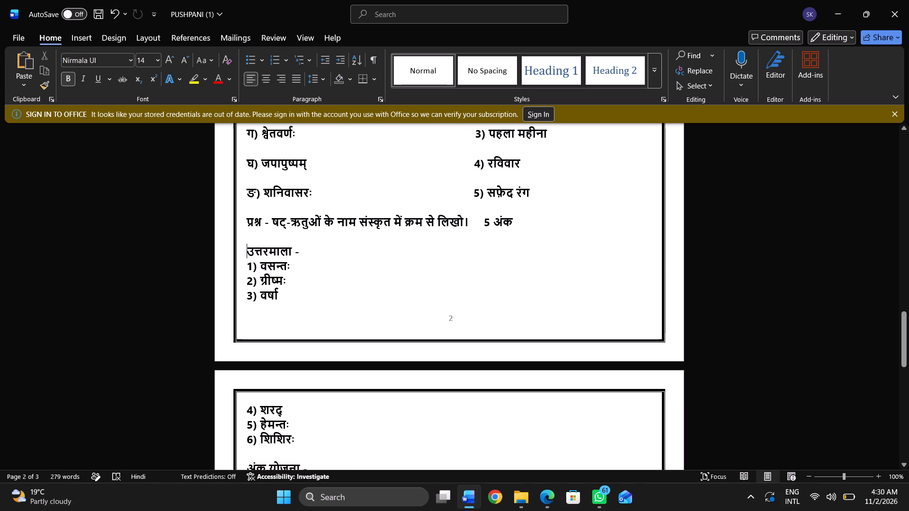
# Delete the उत्तरमाला answer list and the अंक योजना marking scheme below the षट्-ऋतुओं question.
pyautogui.moveTo(241, 247); pyautogui.dragTo(261, 441)
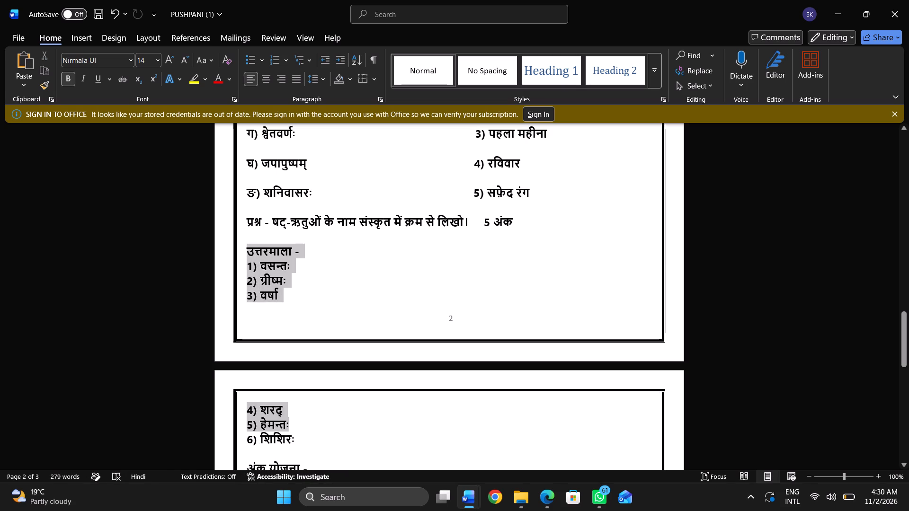
pyautogui.moveTo(261, 441); pyautogui.dragTo(365, 447)
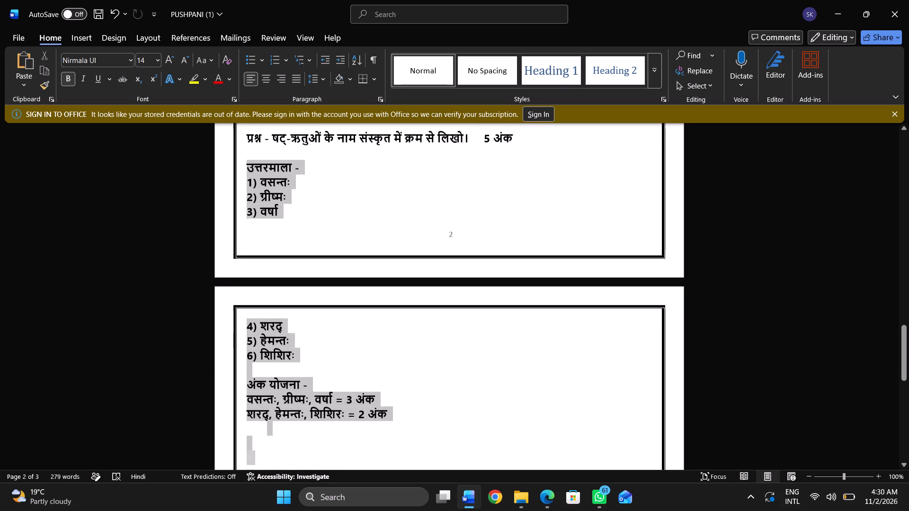
pyautogui.moveTo(365, 447); pyautogui.dragTo(390, 417)
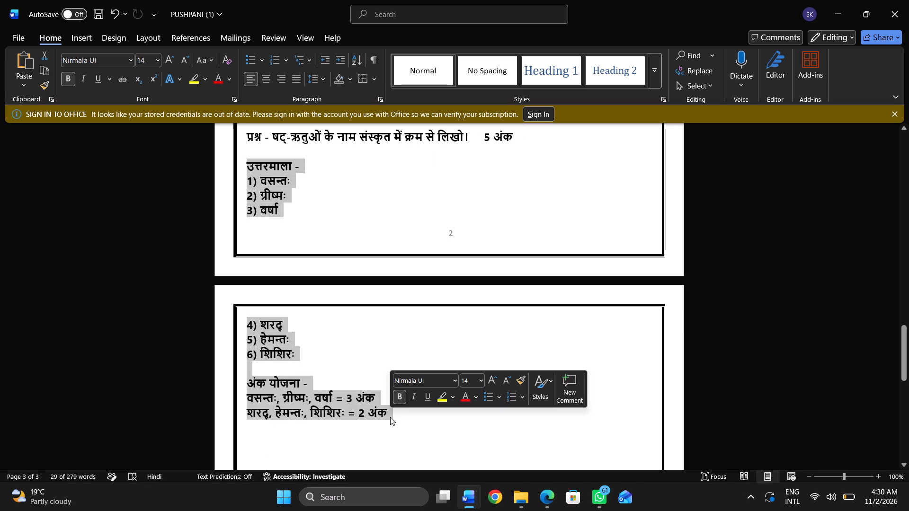
pyautogui.press('BackSpace')
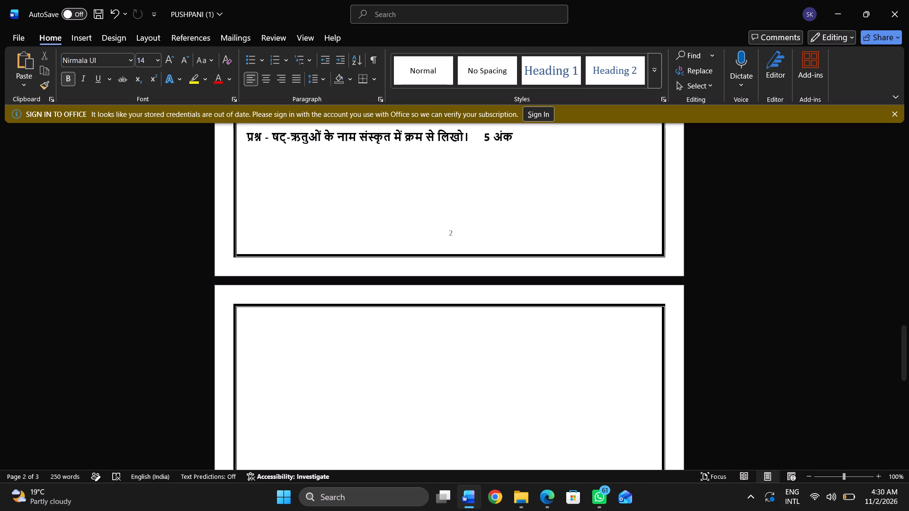
# Remove the 5 अंक marks label from the end of the षट्-ऋतुओं question.
pyautogui.scroll(2, 386, 510)
pyautogui.scroll(1, 518, 188)
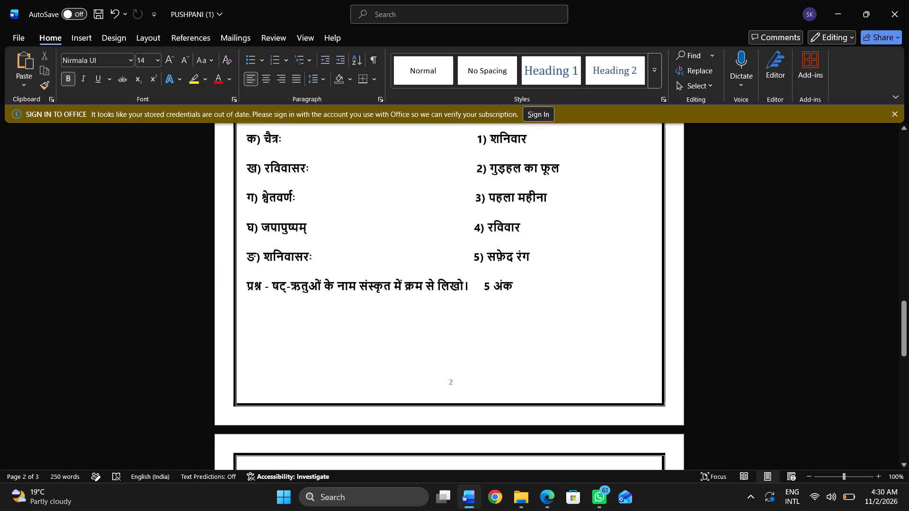
pyautogui.click(484, 292)
pyautogui.moveTo(484, 292); pyautogui.dragTo(536, 295)
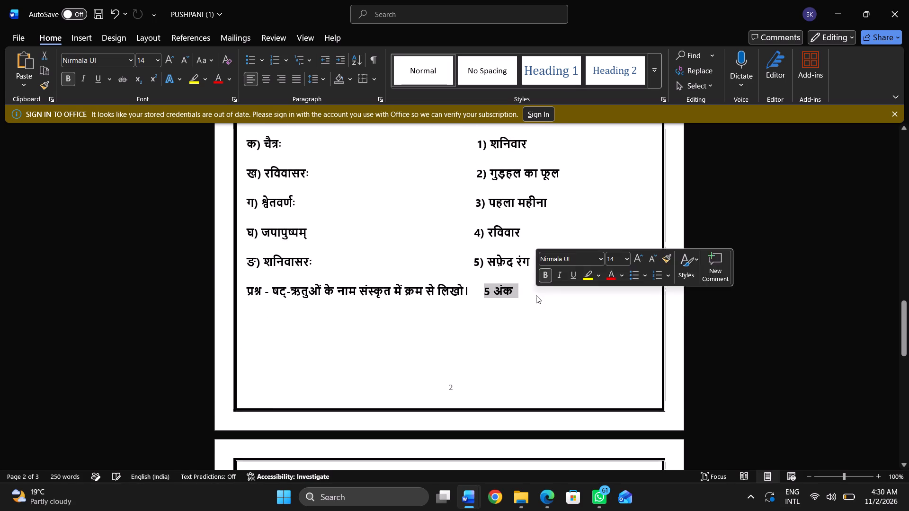
pyautogui.press('BackSpace')
# Copy the (1×5 = 5) marks label from the मिलान करो heading to the end of the षट्-ऋतुओं question.
pyautogui.scroll(2, 536, 295)
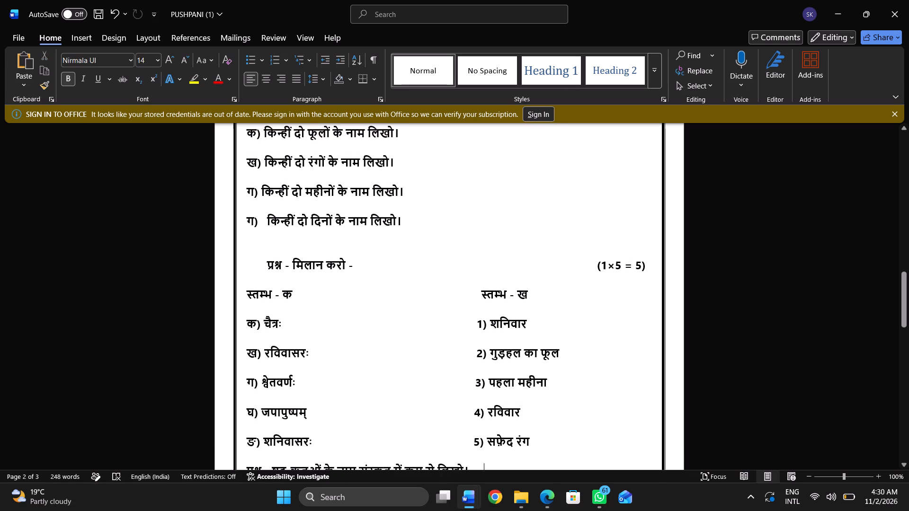
pyautogui.moveTo(644, 264); pyautogui.dragTo(600, 267)
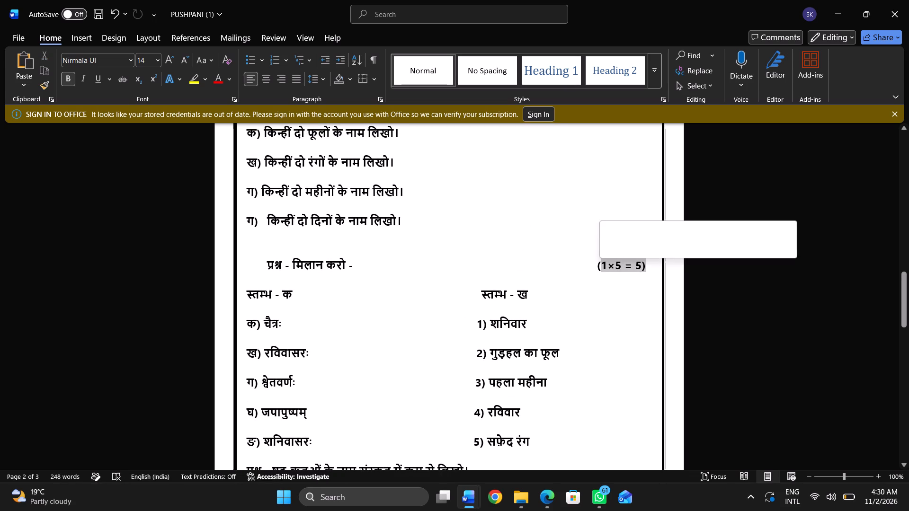
pyautogui.doubleClick(600, 267)
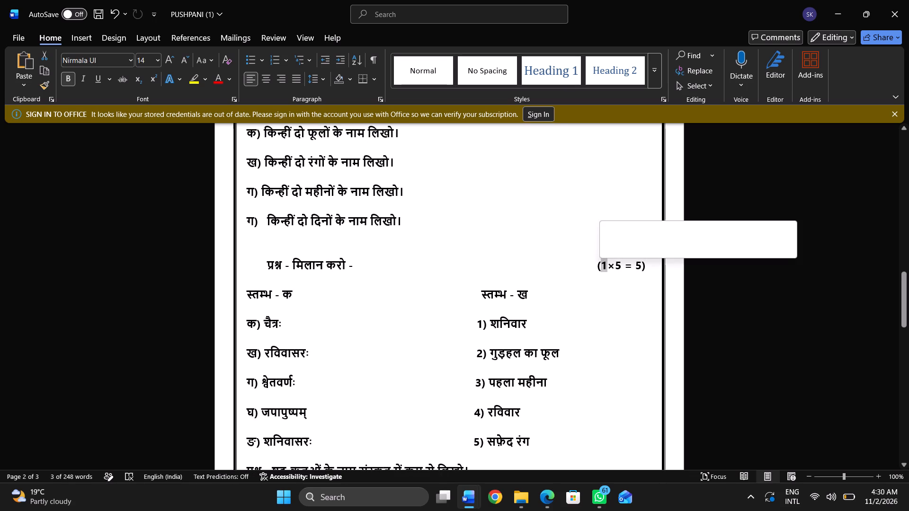
pyautogui.click(645, 264)
pyautogui.moveTo(645, 264); pyautogui.dragTo(595, 273)
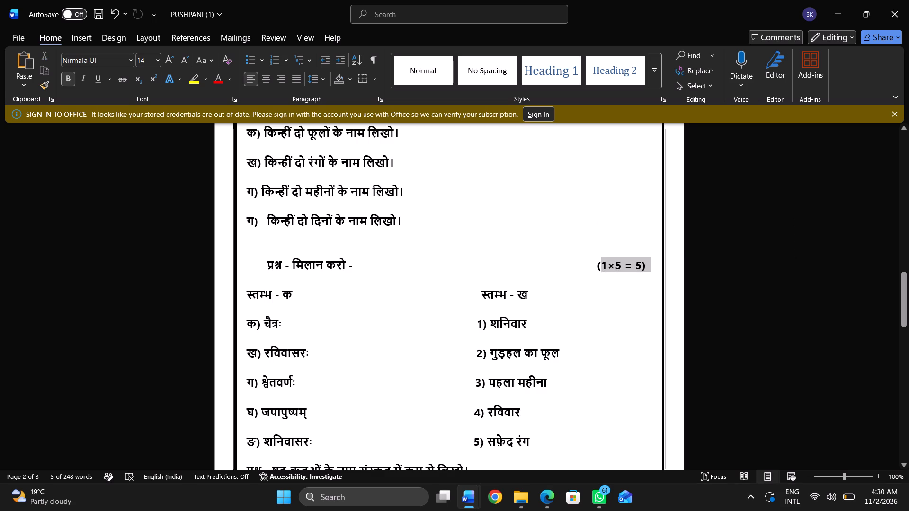
pyautogui.moveTo(595, 273); pyautogui.dragTo(597, 261)
pyautogui.hotkey('ctrl', 'c')
pyautogui.scroll(-2, 597, 261)
pyautogui.click(490, 185)
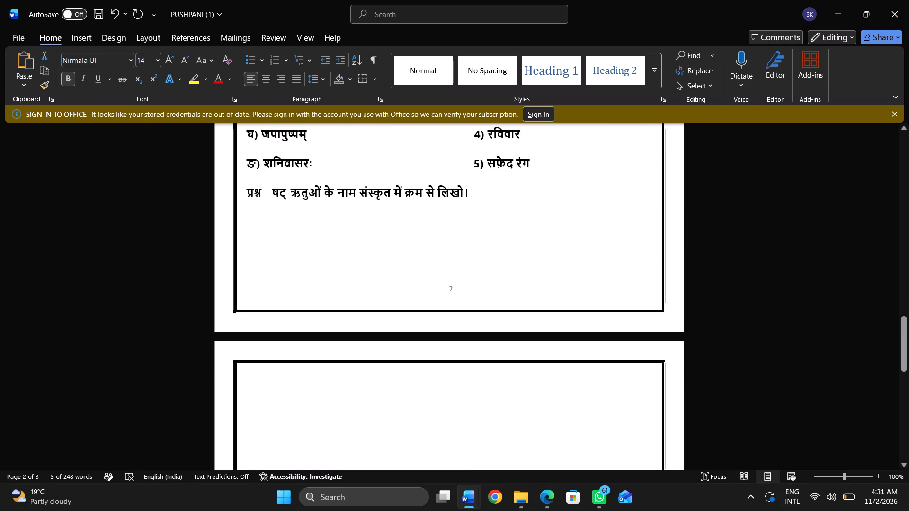
pyautogui.press('space')
pyautogui.hotkey('ctrl', 'v')
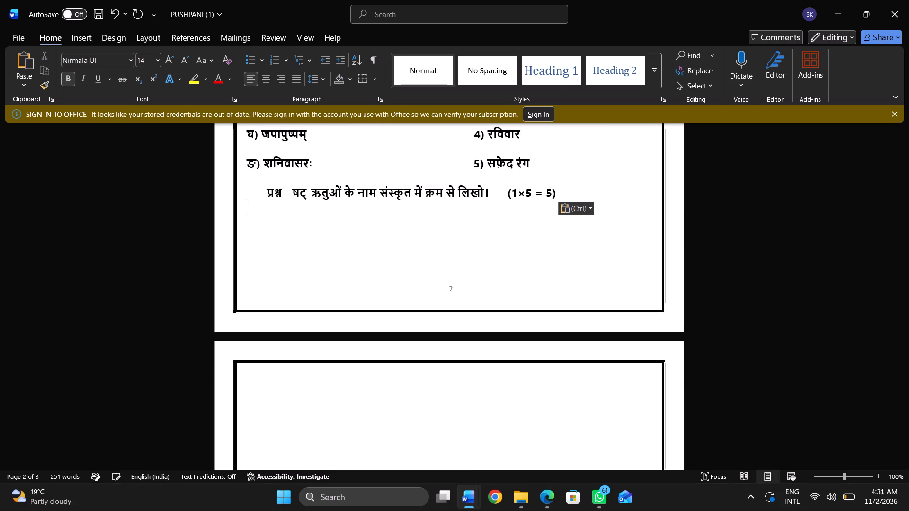
# Change the multiplier in the षट्-ऋतुओं question's marks label to 6.
pyautogui.click(532, 193)
pyautogui.press('BackSpace')
pyautogui.press('6')
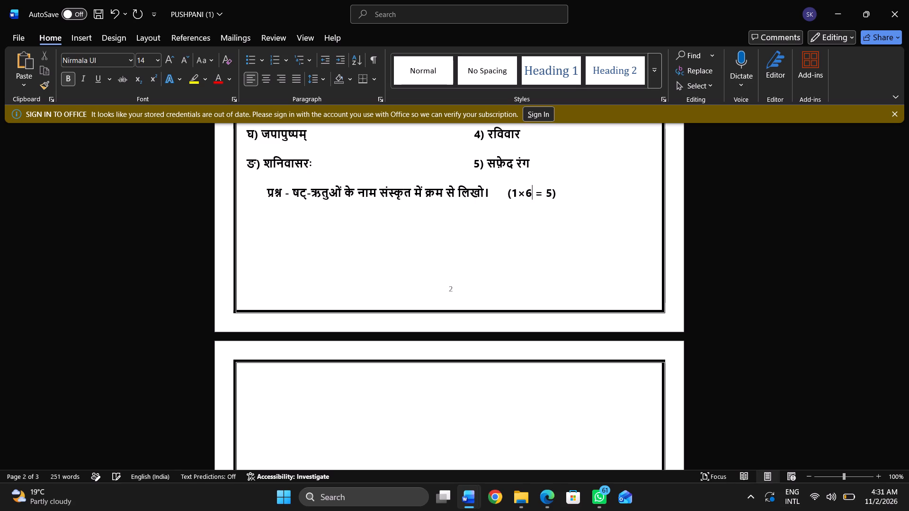
# Space the षट्-ऋतुओं question's marks label out to the right margin of its line.
pyautogui.click(508, 193)
pyautogui.press('space')
pyautogui.press('space')
pyautogui.press('space')
pyautogui.press('space')
pyautogui.press('space')
pyautogui.press('space')
pyautogui.press('space')
pyautogui.press('space')
pyautogui.press('space')
pyautogui.press('space')
pyautogui.press('space')
pyautogui.press('space')
pyautogui.press('space')
pyautogui.press('space')
pyautogui.press('space')
pyautogui.press('space')
pyautogui.press('space')
pyautogui.press('space')
pyautogui.press('space')
pyautogui.press('space')
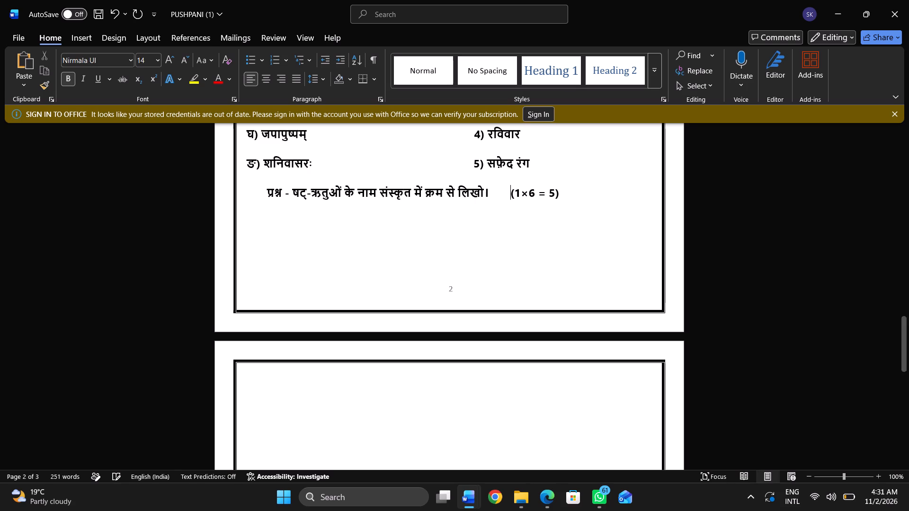
pyautogui.press('space')
pyautogui.press('space')
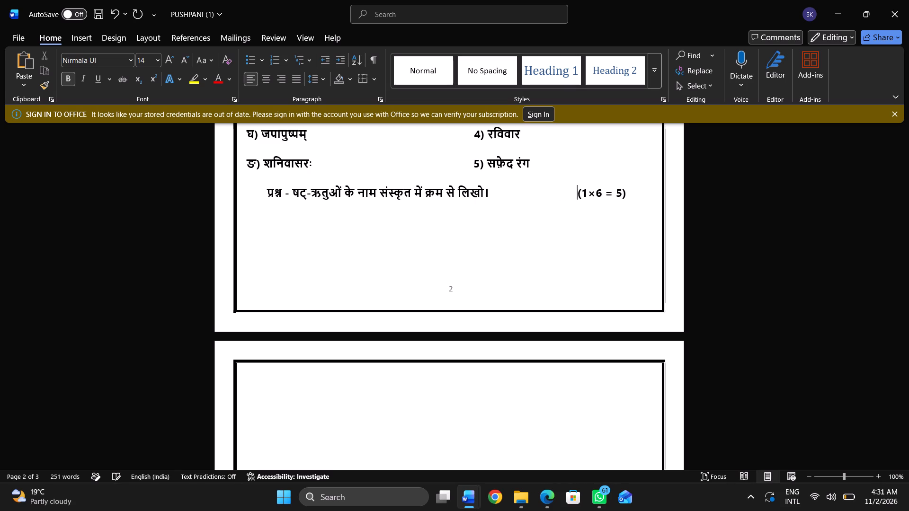
pyautogui.press('space')
pyautogui.press('space')
pyautogui.press('space')
pyautogui.press('space')
pyautogui.press('space')
pyautogui.press('space')
pyautogui.press('space')
pyautogui.press('space')
pyautogui.press('space')
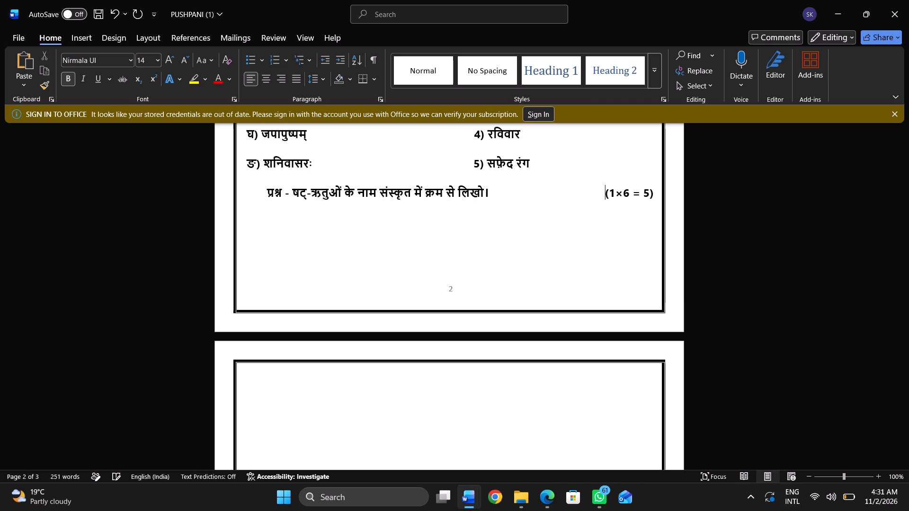
pyautogui.press('space')
pyautogui.press('BackSpace')
# Set the total in the षट्-ऋतुओं question's marks label to 6, making it (1×6 = 6).
pyautogui.scroll(1, 508, 193)
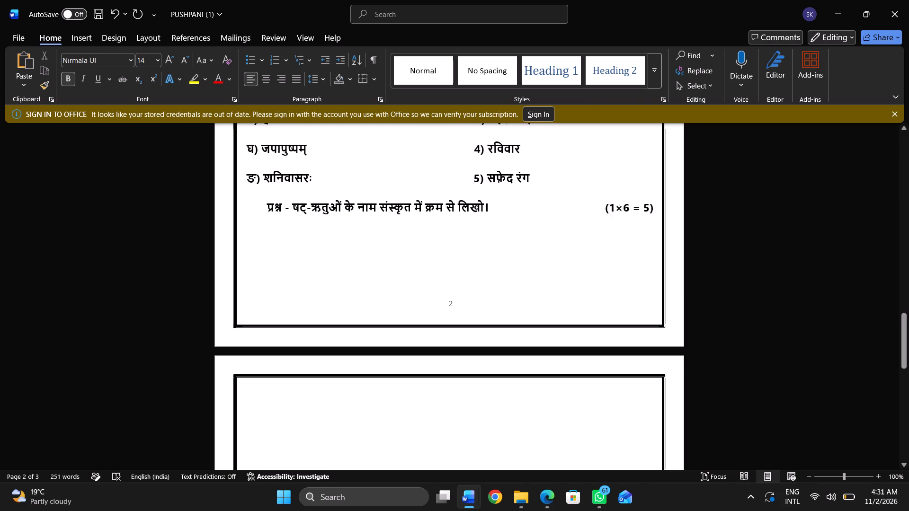
pyautogui.scroll(1, 508, 193)
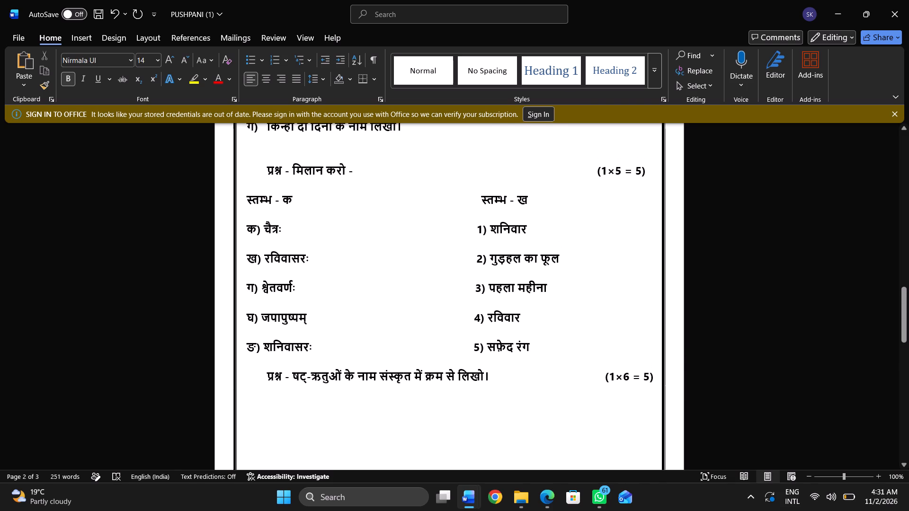
pyautogui.click(650, 379)
pyautogui.press('BackSpace')
pyautogui.press('6')
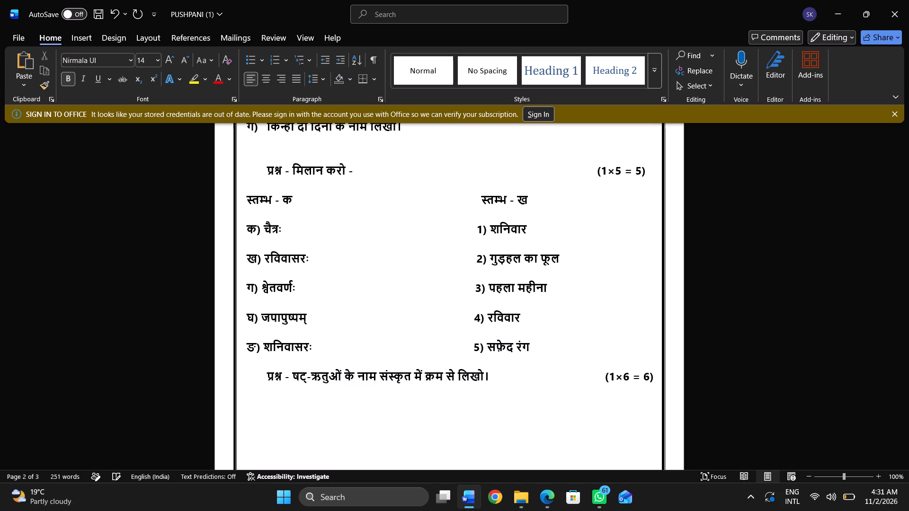
# Review the whole test paper, from the school header and प्रश्न 1 through the मिलान करो section, checking questions and marks labels.
pyautogui.scroll(2, 650, 379)
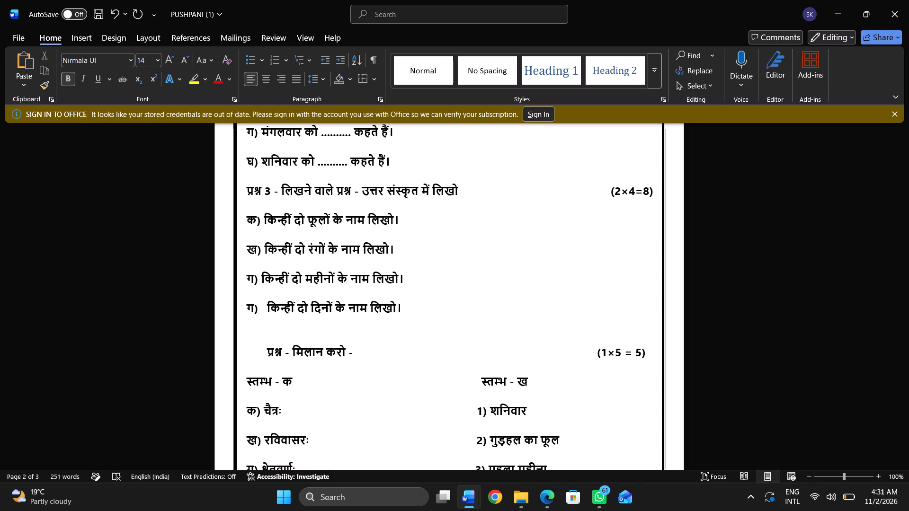
pyautogui.scroll(3, 572, 197)
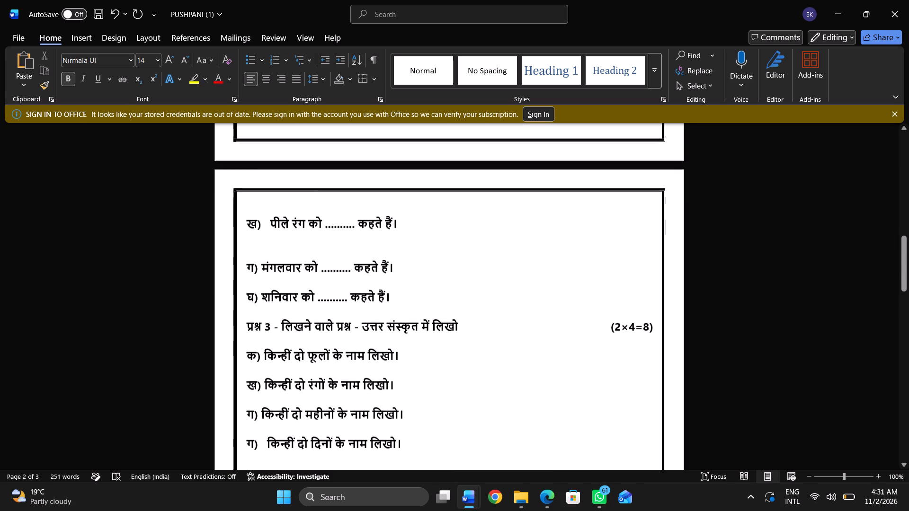
pyautogui.scroll(2, 572, 197)
pyautogui.scroll(1, 628, 211)
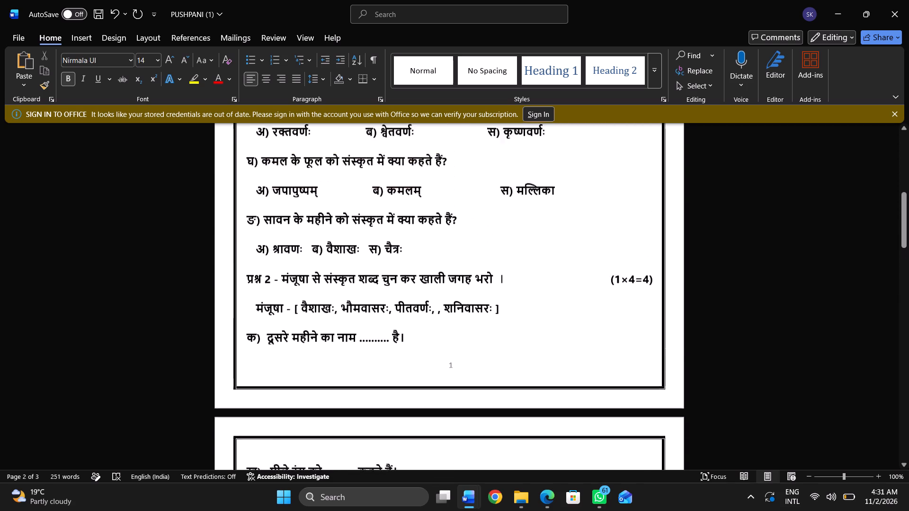
pyautogui.scroll(3, 628, 211)
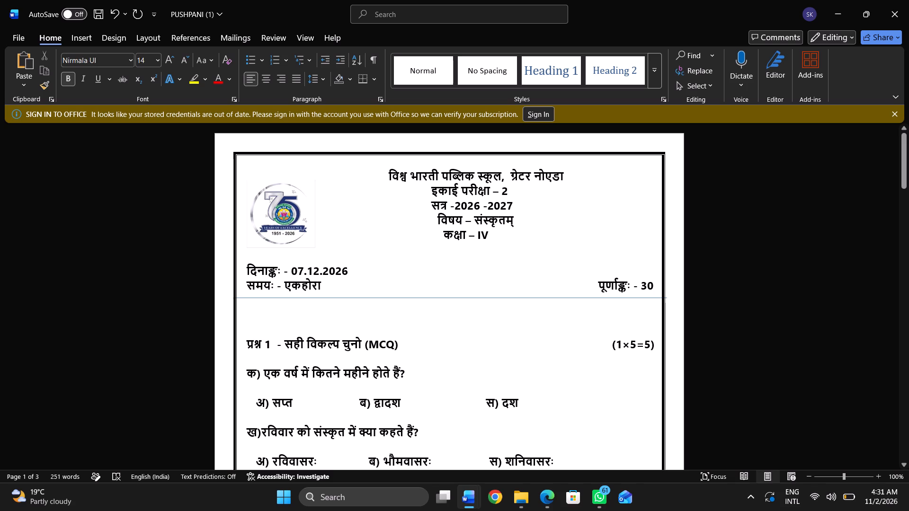
pyautogui.scroll(-2, 533, 350)
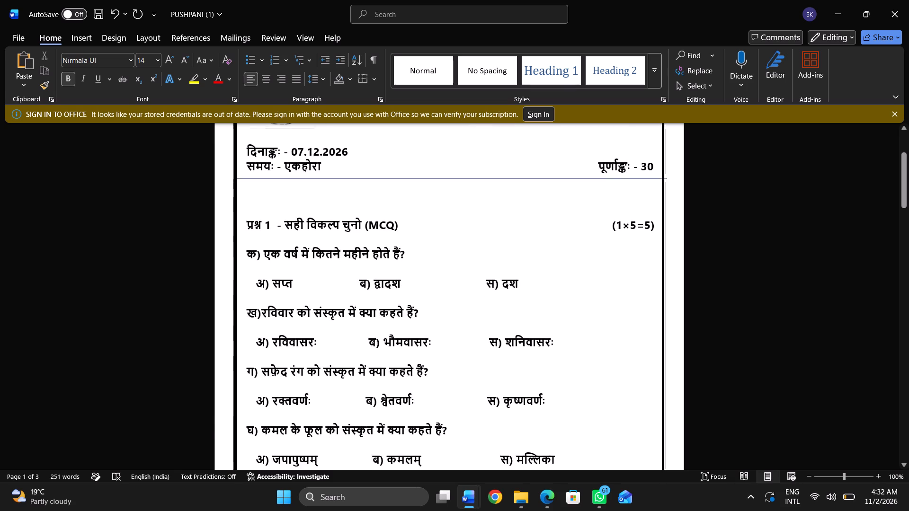
pyautogui.scroll(-3, 533, 350)
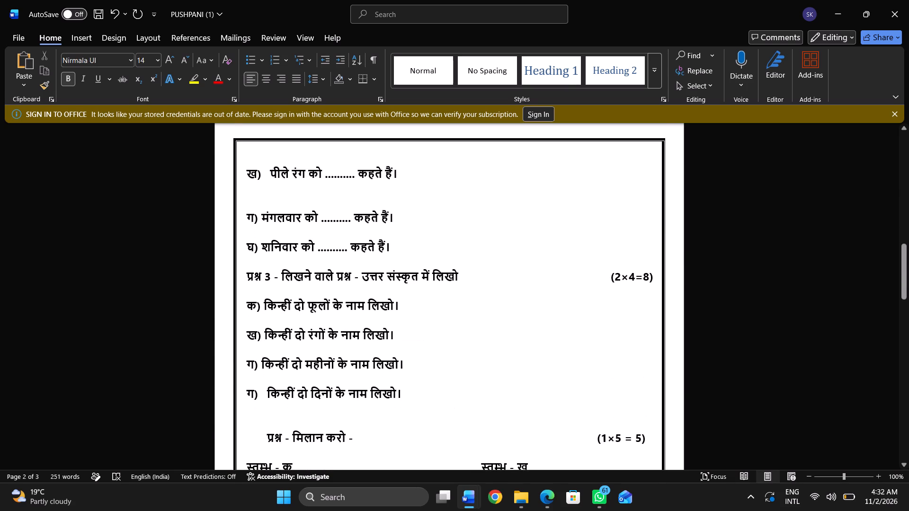
pyautogui.scroll(-2, 533, 350)
# Delete the instruction text लिखने वाले प्रश्न - उत्तर संस्कृत में लिखो from the प्रश्न 3 heading.
pyautogui.scroll(1, 533, 361)
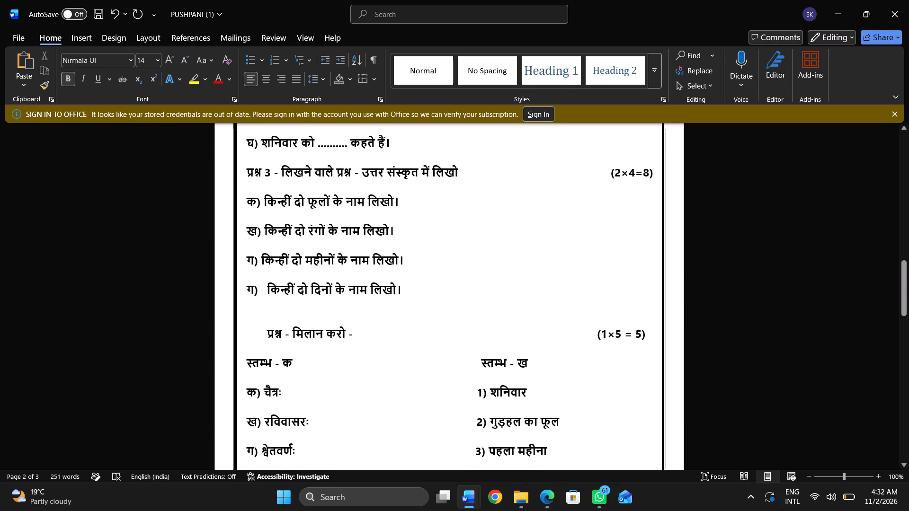
pyautogui.scroll(1, 533, 361)
pyautogui.click(472, 175)
pyautogui.moveTo(280, 169); pyautogui.dragTo(342, 167)
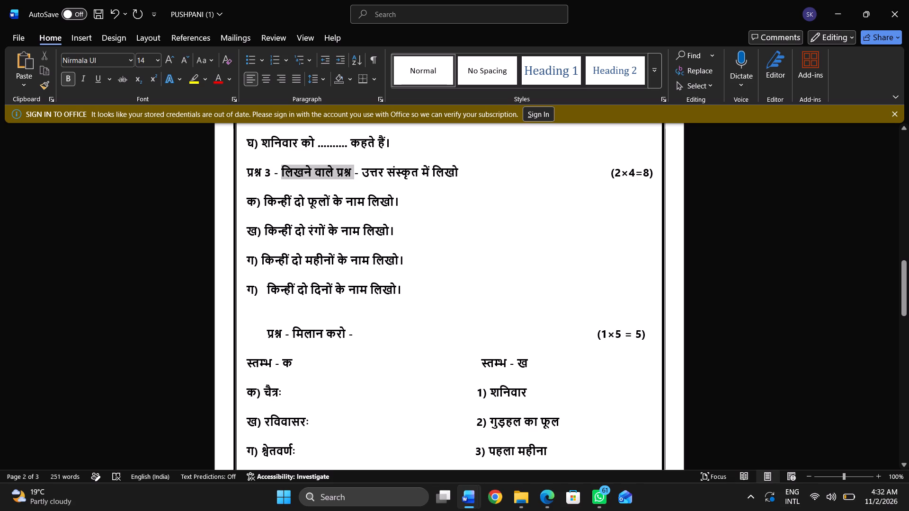
pyautogui.moveTo(342, 167); pyautogui.dragTo(454, 168)
pyautogui.press('BackSpace')
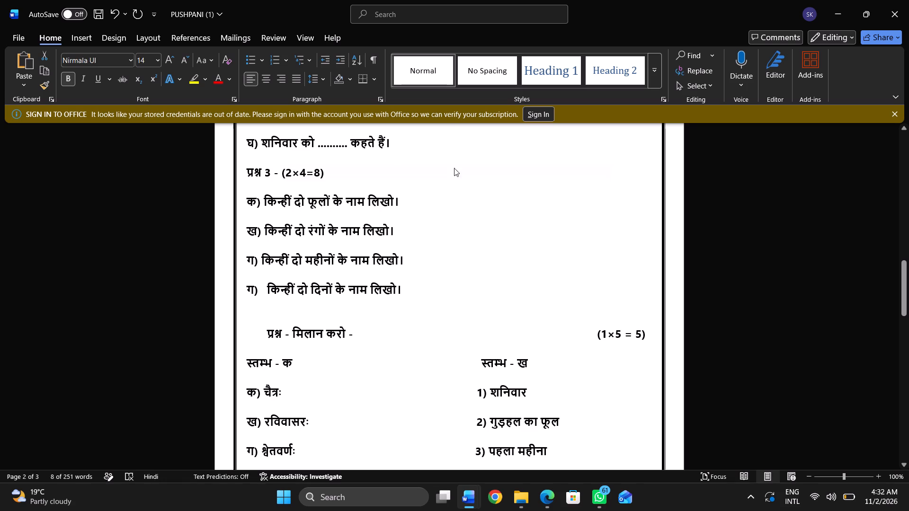
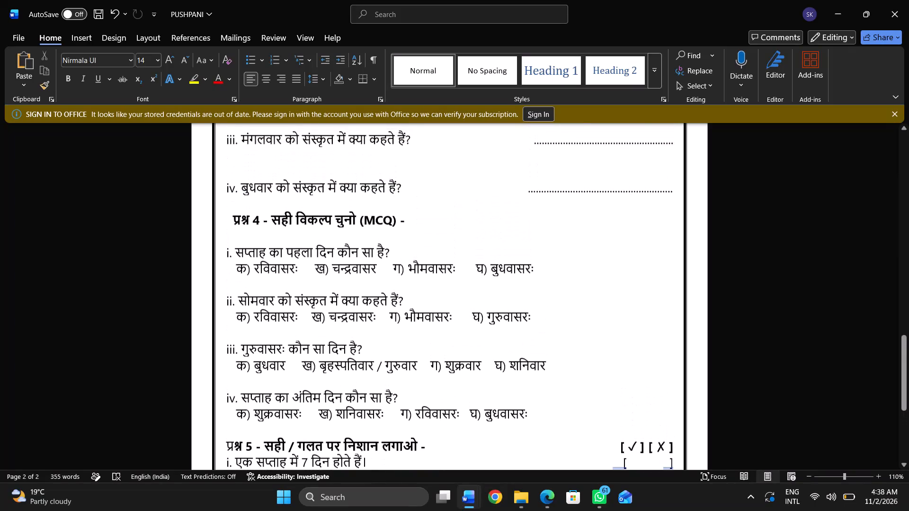
# Switch to the PUSHPANI (1) document and paste the copied पुष्प question, with its note and answer key, after प्रश्न 3 -.
pyautogui.scroll(-2, 354, 266)
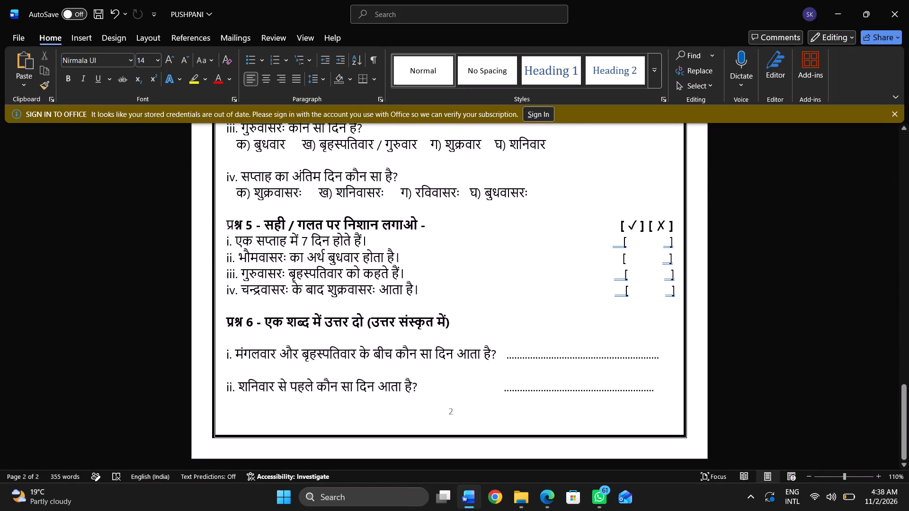
pyautogui.scroll(-2, 354, 266)
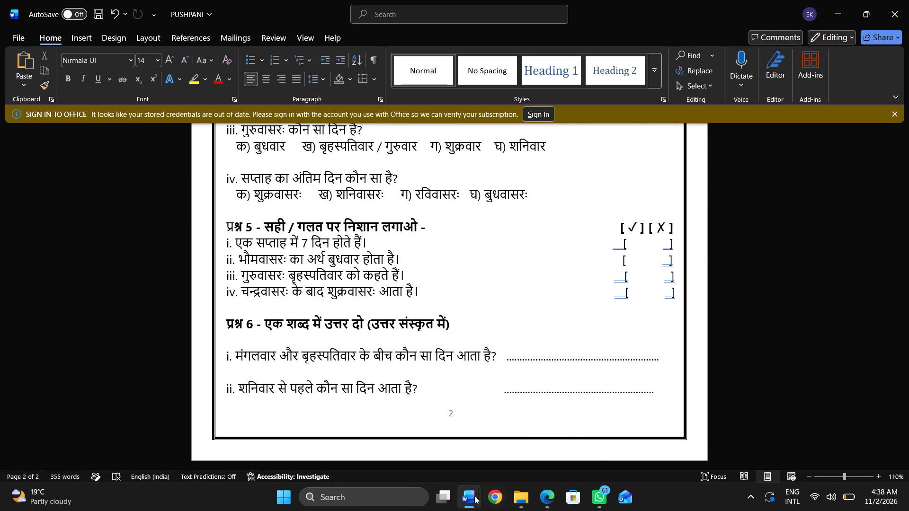
pyautogui.click(471, 497)
pyautogui.click(548, 468)
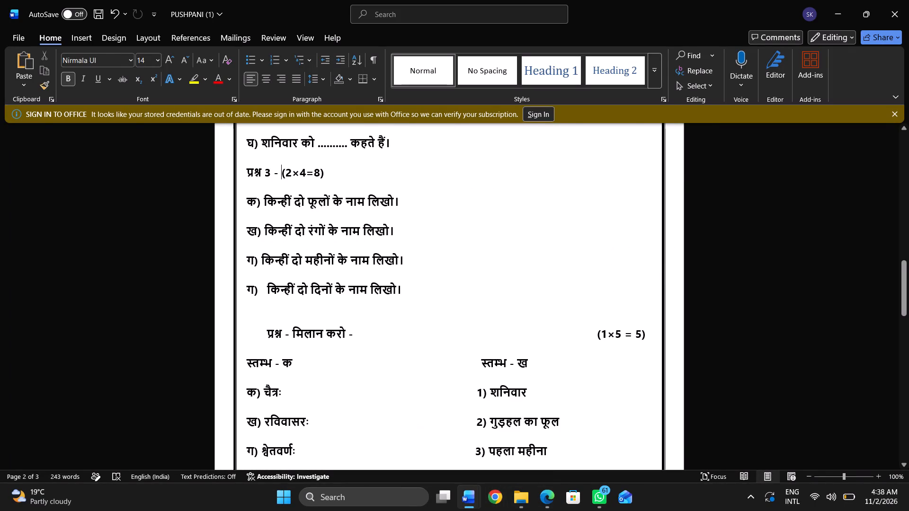
pyautogui.scroll(2, 430, 317)
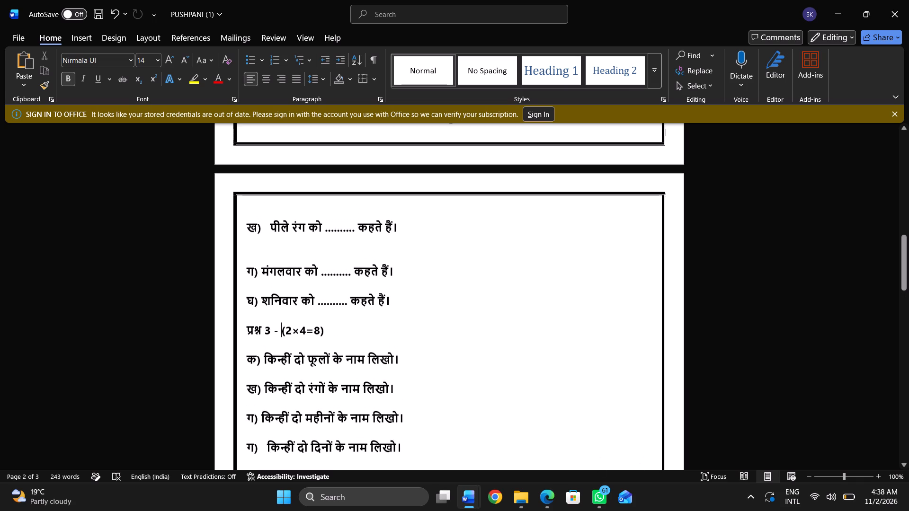
pyautogui.click(276, 330)
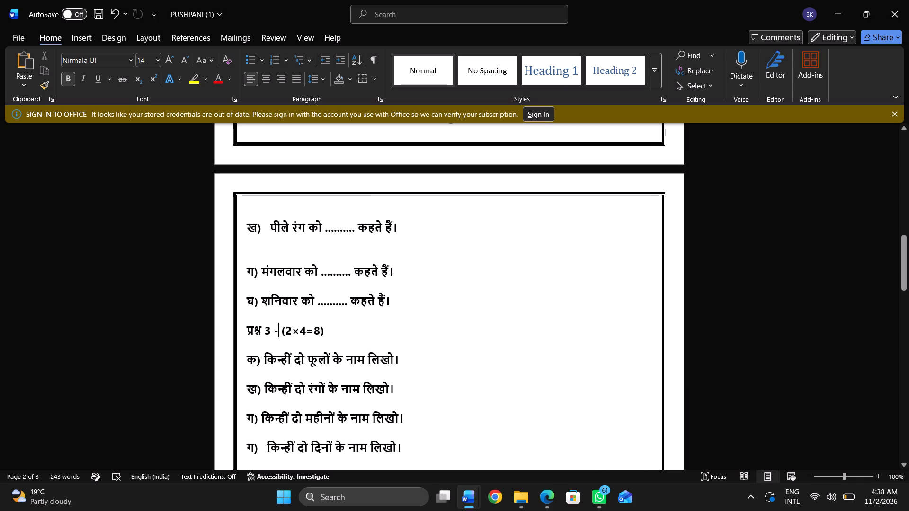
pyautogui.hotkey('ctrl', 'v')
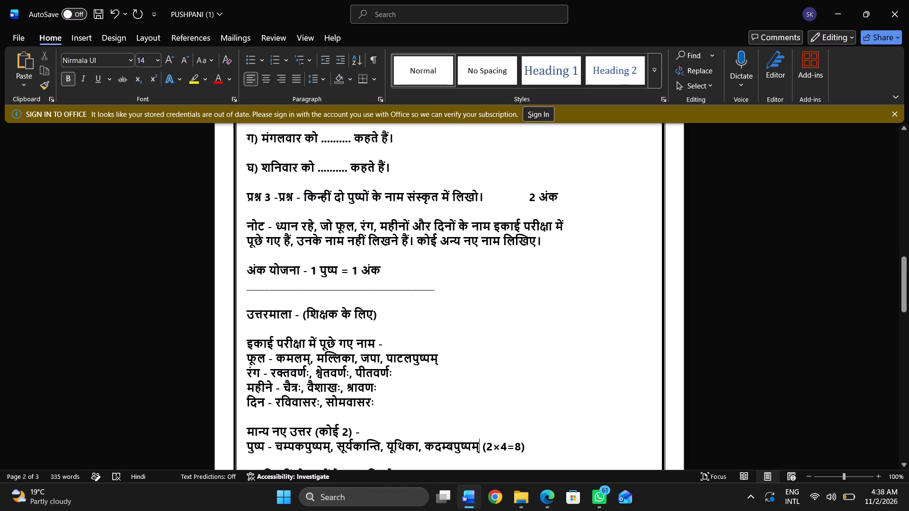
# Delete the pasted उत्तरमाला answer key and अंक योजना line, bringing the (2×4=8) marks label up to the end of the नोट text.
pyautogui.click(376, 399)
pyautogui.scroll(-1, 376, 399)
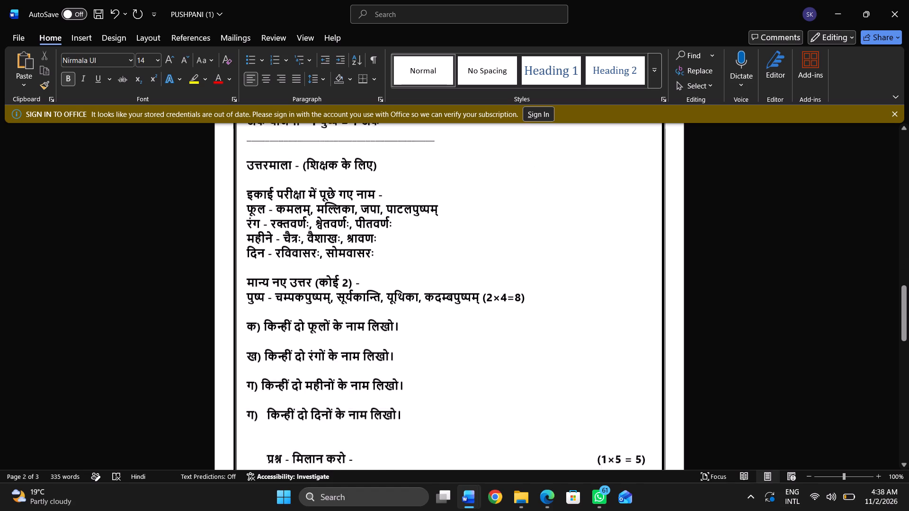
pyautogui.scroll(-2, 376, 399)
pyautogui.scroll(1, 376, 399)
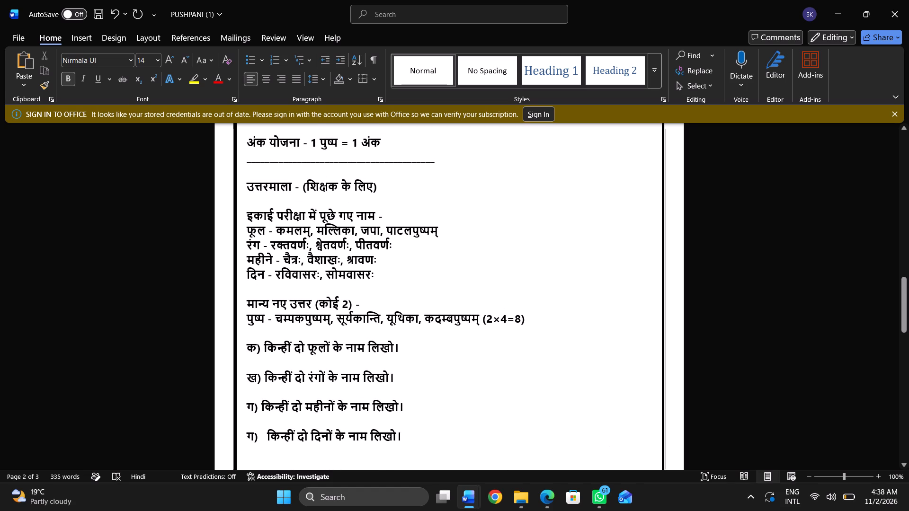
pyautogui.click(481, 320)
pyautogui.press('BackSpace')
pyautogui.press('BackSpace')
pyautogui.press('BackSpace')
pyautogui.press('BackSpace')
pyautogui.press('BackSpace')
pyautogui.press('BackSpace')
pyautogui.press('BackSpace')
pyautogui.press('BackSpace')
pyautogui.press('BackSpace')
pyautogui.press('BackSpace')
pyautogui.press('BackSpace')
pyautogui.press('BackSpace')
pyautogui.press('BackSpace')
pyautogui.press('BackSpace')
pyautogui.press('BackSpace')
pyautogui.press('BackSpace')
pyautogui.press('BackSpace')
pyautogui.press('BackSpace')
pyautogui.press('BackSpace')
pyautogui.press('BackSpace')
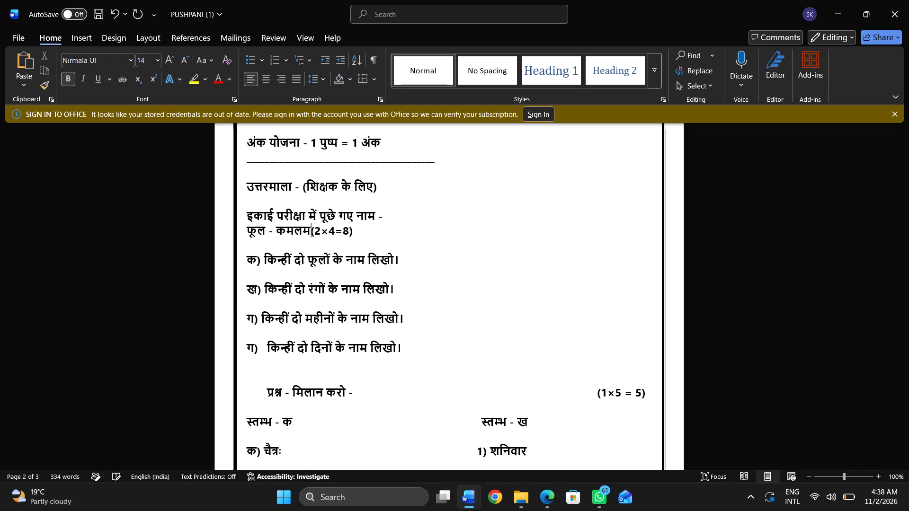
pyautogui.scroll(1, 481, 320)
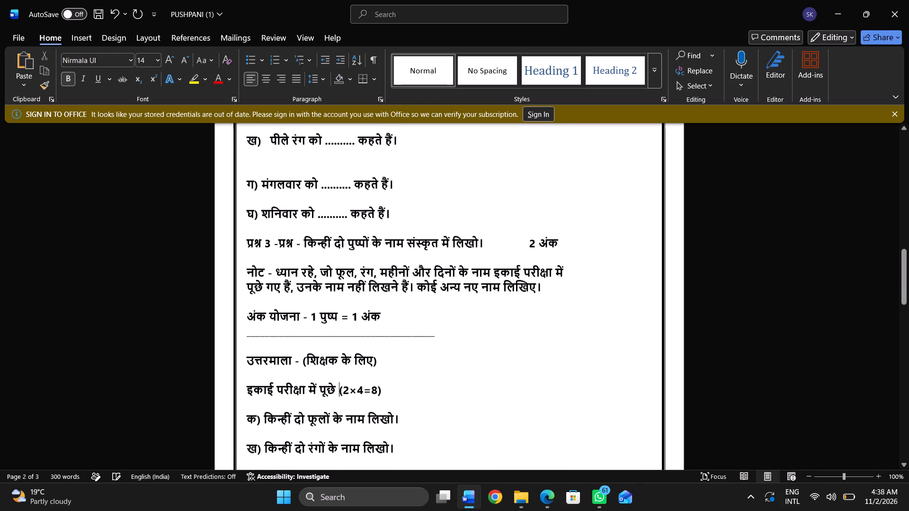
pyautogui.scroll(1, 481, 320)
pyautogui.press('BackSpace')
pyautogui.press('BackSpace')
pyautogui.press('BackSpace')
pyautogui.press('BackSpace')
pyautogui.press('BackSpace')
pyautogui.press('BackSpace')
pyautogui.press('BackSpace')
pyautogui.press('BackSpace')
pyautogui.press('BackSpace')
pyautogui.press('BackSpace')
pyautogui.press('BackSpace')
pyautogui.press('BackSpace')
pyautogui.press('BackSpace')
pyautogui.press('BackSpace')
pyautogui.press('BackSpace')
pyautogui.press('BackSpace')
pyautogui.press('BackSpace')
pyautogui.press('BackSpace')
pyautogui.press('BackSpace')
pyautogui.press('BackSpace')
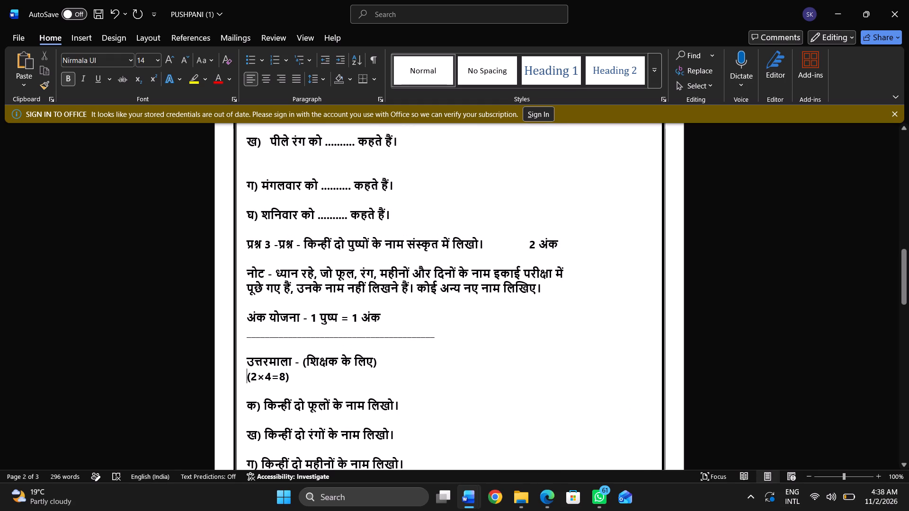
pyautogui.press('BackSpace')
pyautogui.press('BackSpace')
pyautogui.press('BackSpace')
pyautogui.press('BackSpace')
pyautogui.press('BackSpace')
pyautogui.press('BackSpace')
pyautogui.press('BackSpace')
pyautogui.press('BackSpace')
pyautogui.press('BackSpace')
pyautogui.press('BackSpace')
pyautogui.press('BackSpace')
pyautogui.press('BackSpace')
pyautogui.press('BackSpace')
pyautogui.press('BackSpace')
pyautogui.press('BackSpace')
pyautogui.press('BackSpace')
pyautogui.press('BackSpace')
pyautogui.press('BackSpace')
pyautogui.press('BackSpace')
pyautogui.press('BackSpace')
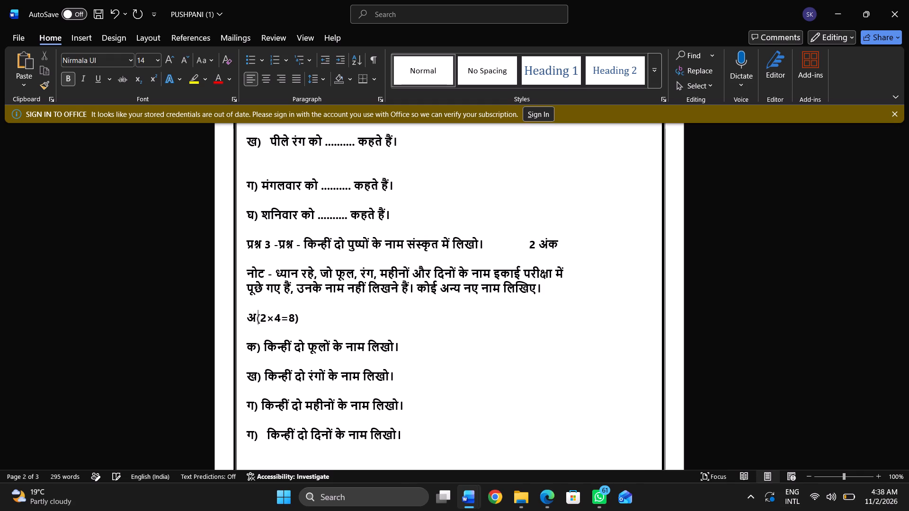
# Space the (2×4=8) marks label away from the end of the नोट text, towards the right margin.
pyautogui.press('space')
pyautogui.press('space')
pyautogui.press('space')
pyautogui.press('space')
pyautogui.press('space')
pyautogui.press('space')
pyautogui.press('space')
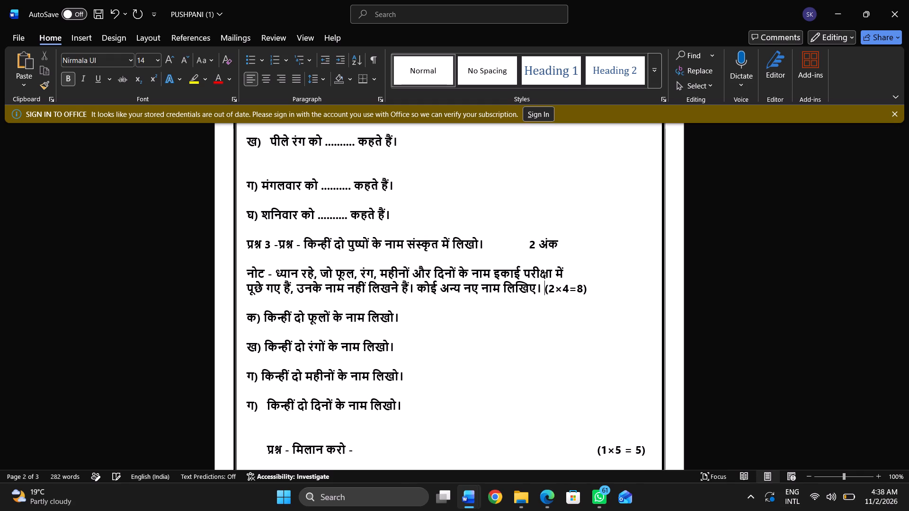
pyautogui.press('space')
pyautogui.press('space')
pyautogui.press('space')
pyautogui.press('space')
pyautogui.press('space')
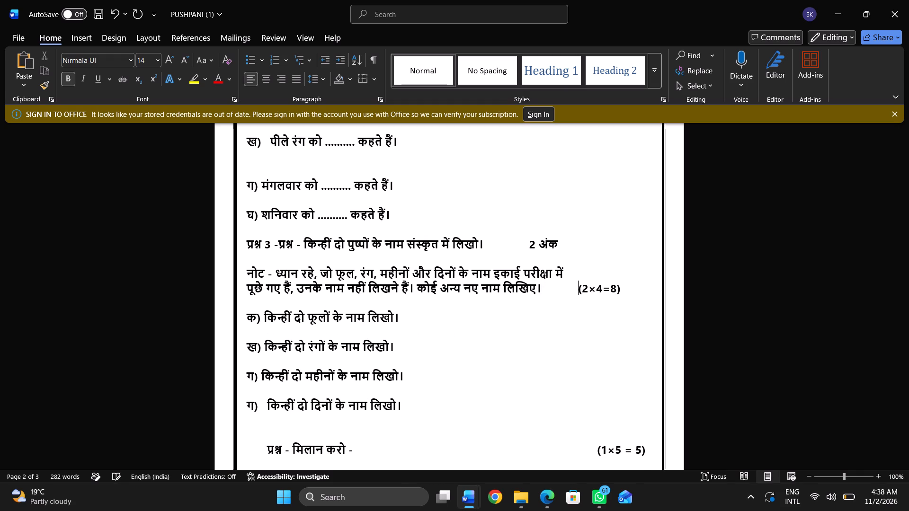
pyautogui.press('space')
pyautogui.press('space')
pyautogui.press('space')
pyautogui.press('space')
pyautogui.press('space')
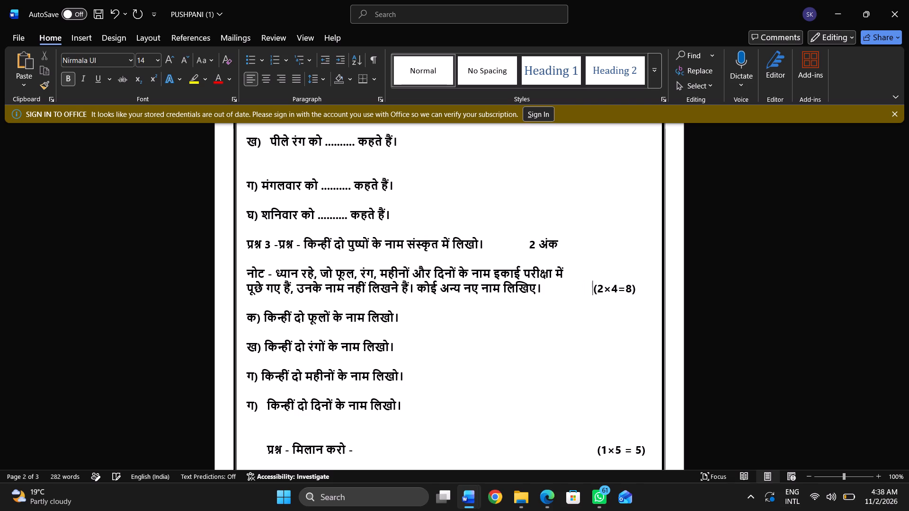
pyautogui.press('space')
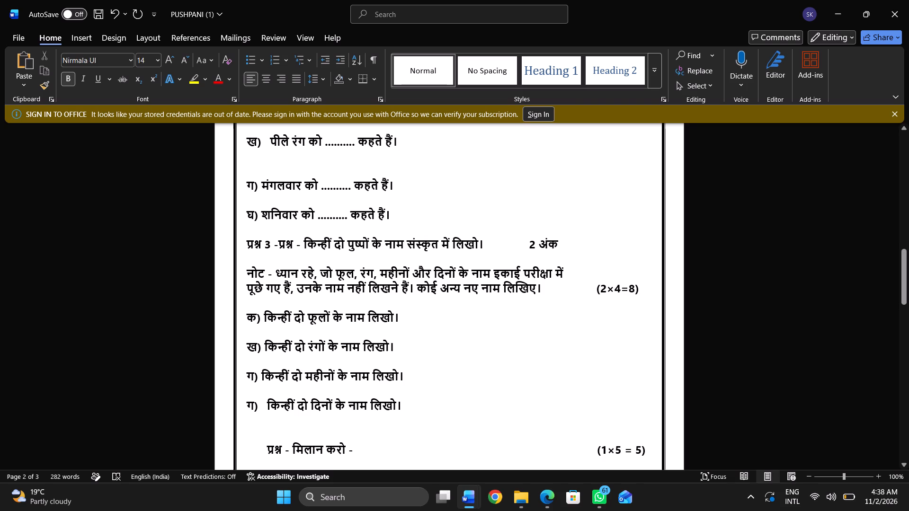
# Delete किन्हीं दो पुष्पों के नाम संस्कृत में लिखो। and 2 अंक from the प्रश्न 3 line, joining the नोट text to the heading.
pyautogui.click(247, 272)
pyautogui.press('BackSpace')
pyautogui.press('BackSpace')
pyautogui.press('BackSpace')
pyautogui.press('BackSpace')
pyautogui.press('BackSpace')
pyautogui.press('BackSpace')
pyautogui.press('BackSpace')
pyautogui.press('BackSpace')
pyautogui.press('BackSpace')
pyautogui.press('BackSpace')
pyautogui.press('BackSpace')
pyautogui.press('BackSpace')
pyautogui.press('BackSpace')
pyautogui.press('BackSpace')
pyautogui.press('BackSpace')
pyautogui.press('BackSpace')
pyautogui.press('BackSpace')
pyautogui.press('BackSpace')
pyautogui.press('BackSpace')
pyautogui.press('BackSpace')
pyautogui.press('BackSpace')
pyautogui.press('BackSpace')
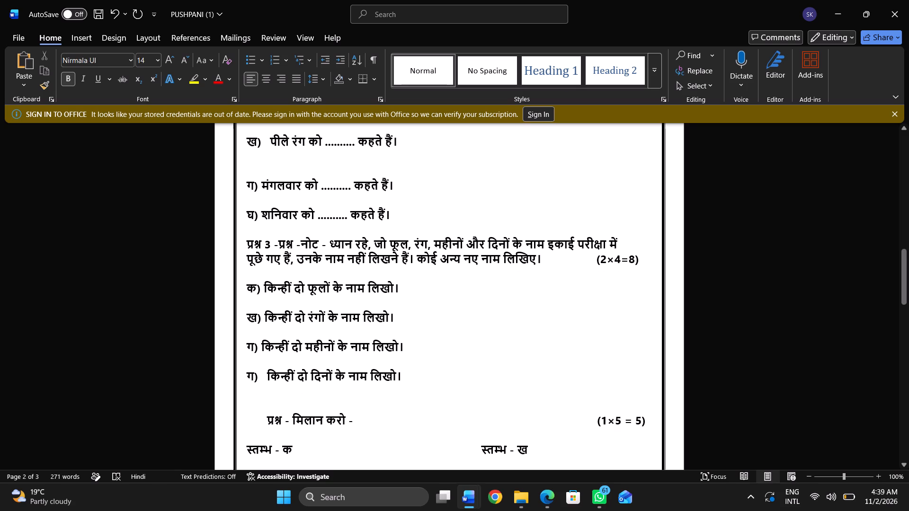
# Add more space before the (2×4=8) marks label to move it out to the right margin.
pyautogui.click(557, 258)
pyautogui.press('space')
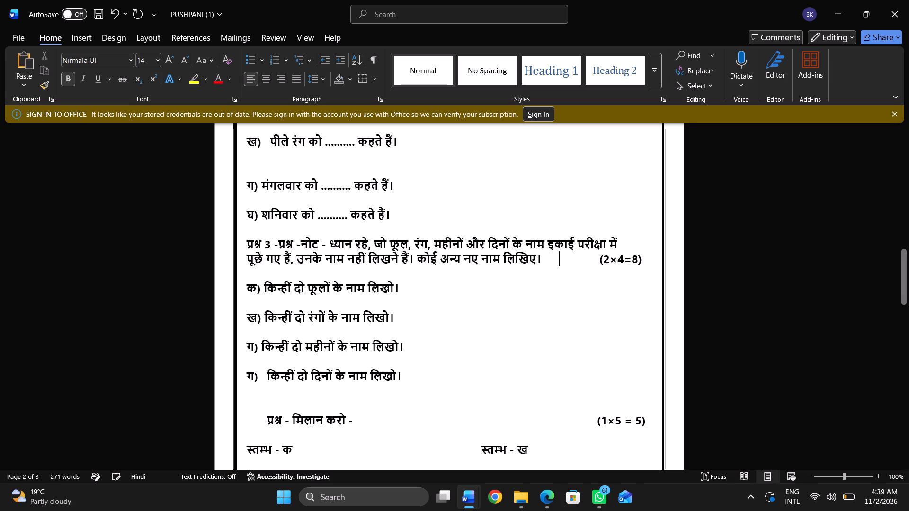
pyautogui.press('space')
pyautogui.press('space')
pyautogui.press('space')
pyautogui.press('space')
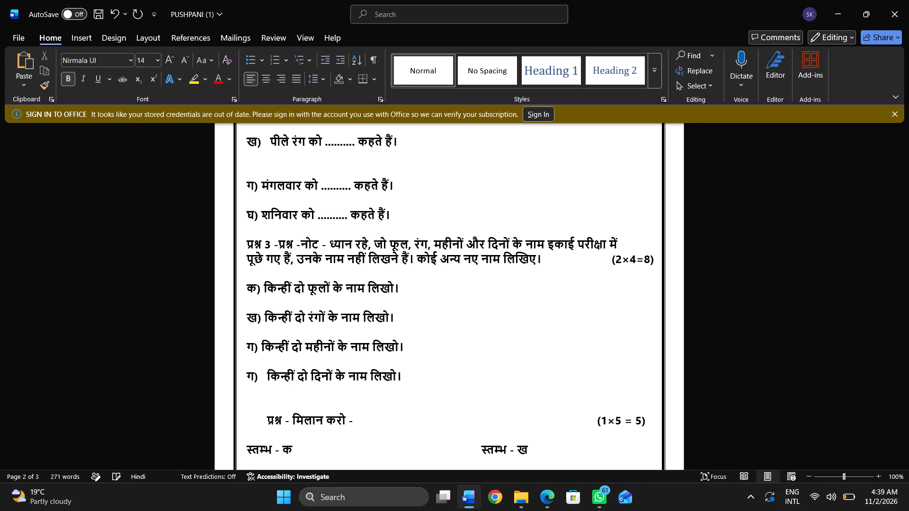
pyautogui.press('space')
pyautogui.press('BackSpace')
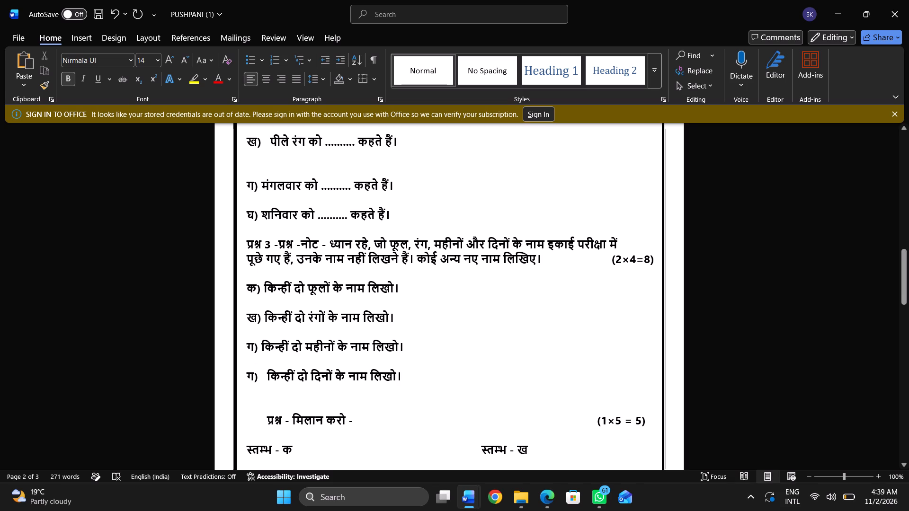
# Replace the duplicate ग) label of किन्हीं दो दिनों के नाम लिखो with the घ) label copied from the शनिवार item.
pyautogui.moveTo(252, 379); pyautogui.dragTo(240, 379)
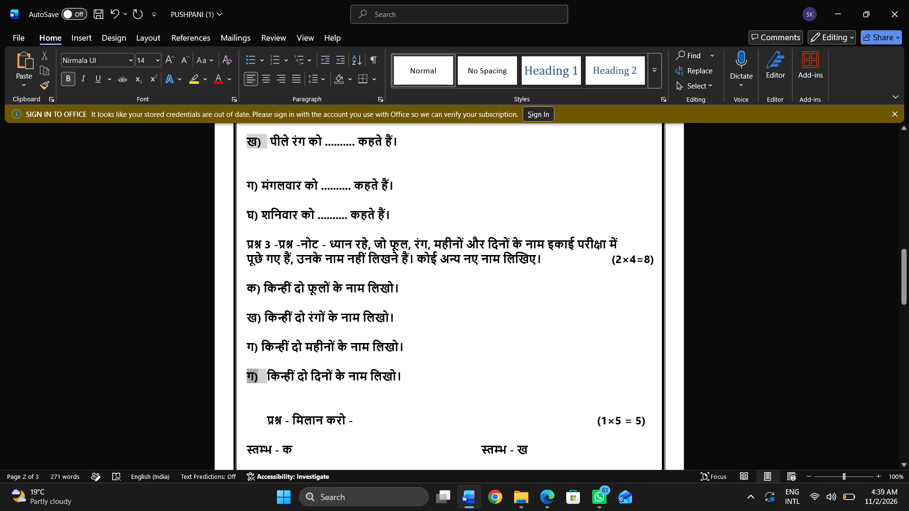
pyautogui.moveTo(240, 379); pyautogui.dragTo(240, 377)
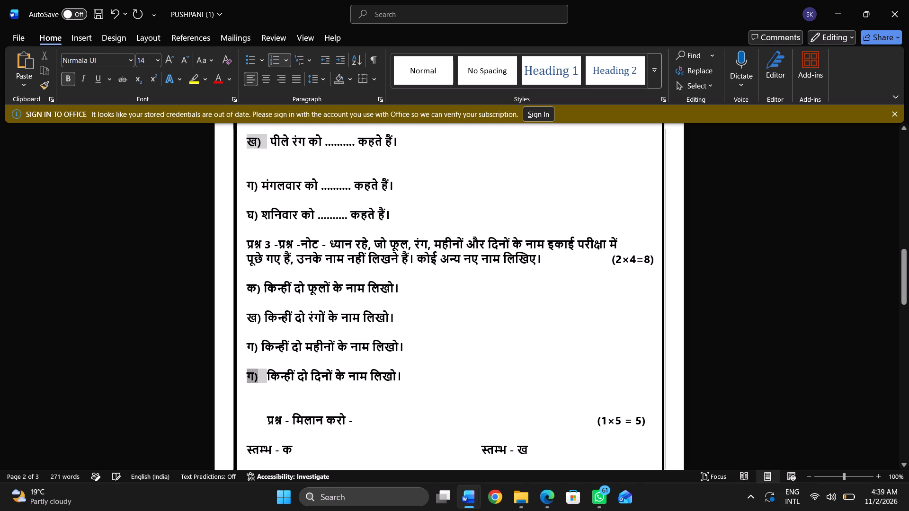
pyautogui.click(249, 372)
pyautogui.click(249, 372)
pyautogui.press('BackSpace')
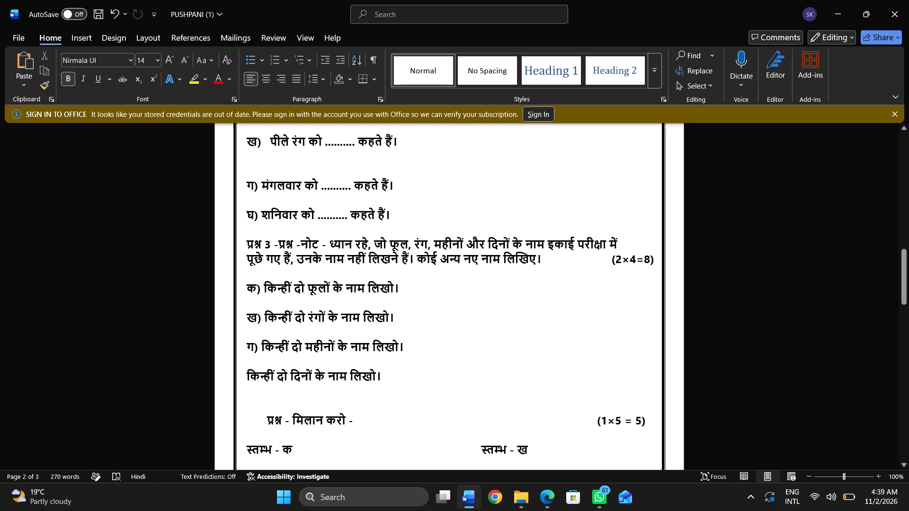
pyautogui.click(256, 212)
pyautogui.click(258, 212)
pyautogui.moveTo(258, 212); pyautogui.dragTo(247, 211)
pyautogui.hotkey('ctrl', 'c')
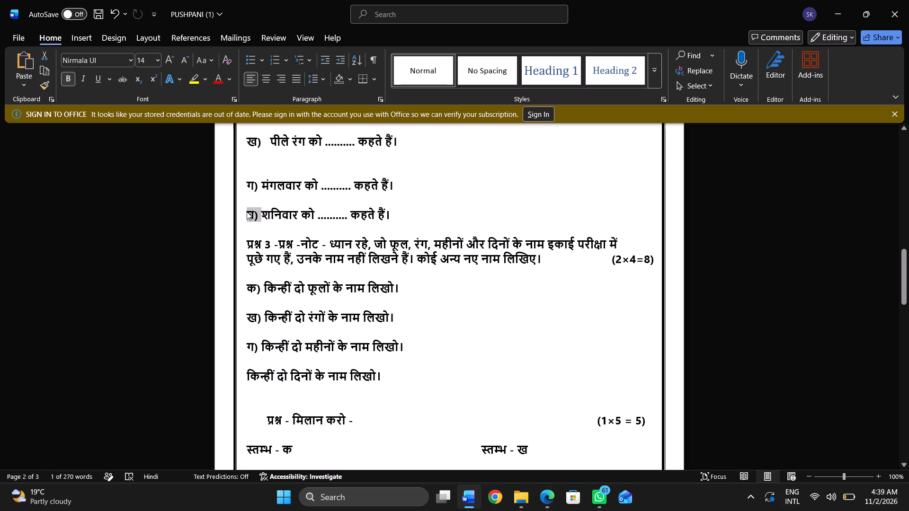
pyautogui.click(246, 371)
pyautogui.press('space')
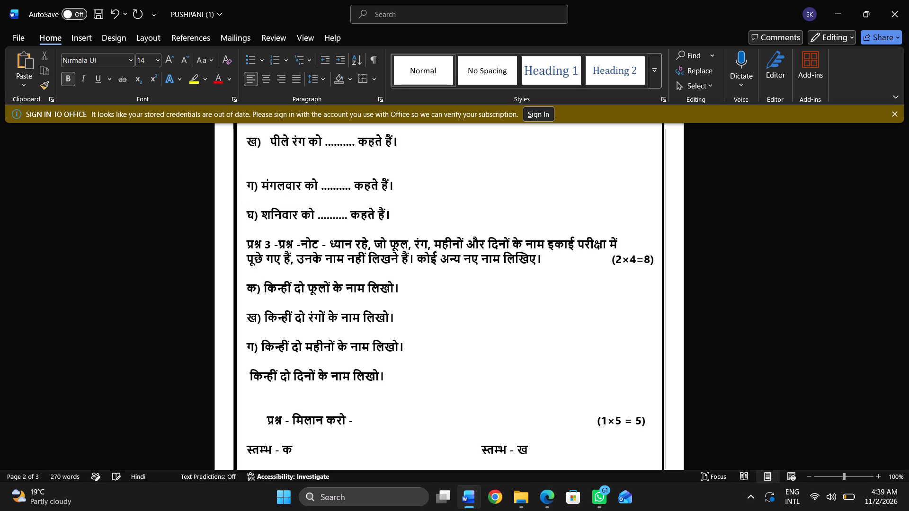
pyautogui.hotkey('ctrl', 'v')
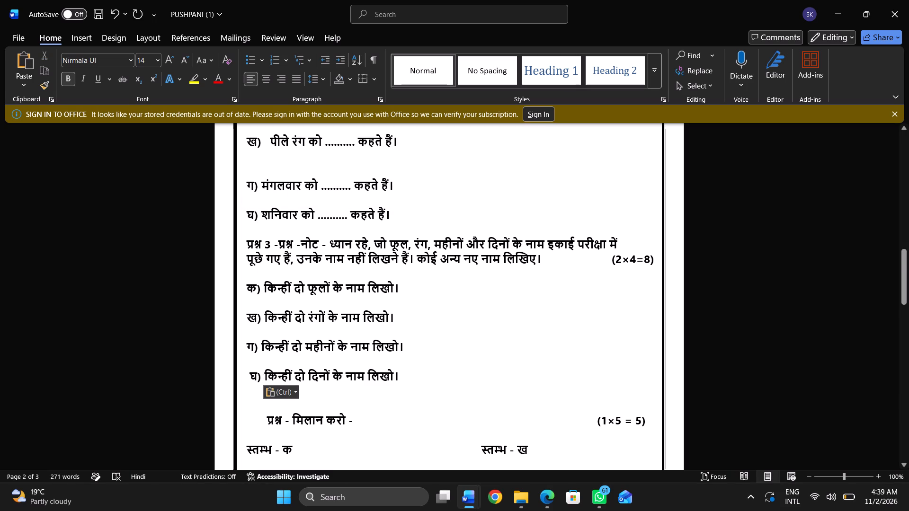
# Review the paper from the प्रश्न 1 options through प्रश्न 3 to the षट्-ऋतुओं question, checking labels and layout.
pyautogui.scroll(-2, 374, 403)
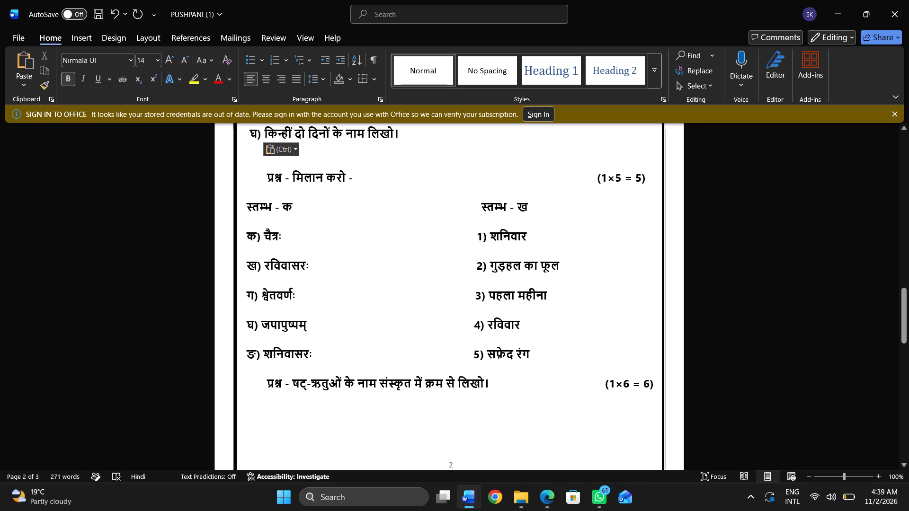
pyautogui.scroll(6, 372, 402)
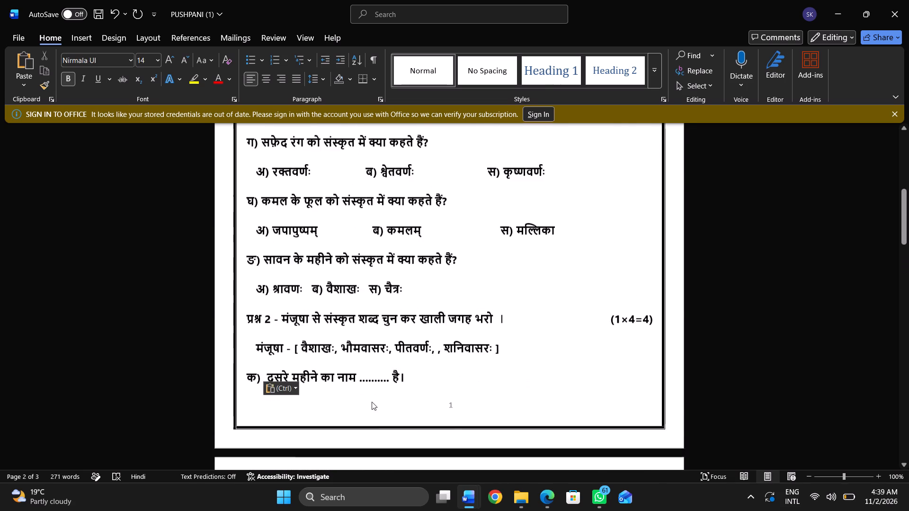
pyautogui.scroll(3, 372, 402)
pyautogui.scroll(-2, 384, 355)
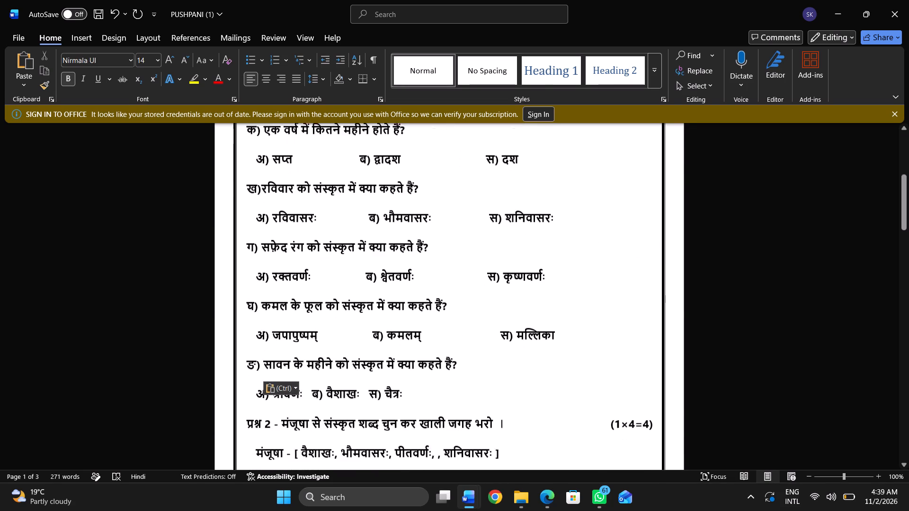
pyautogui.scroll(-3, 384, 355)
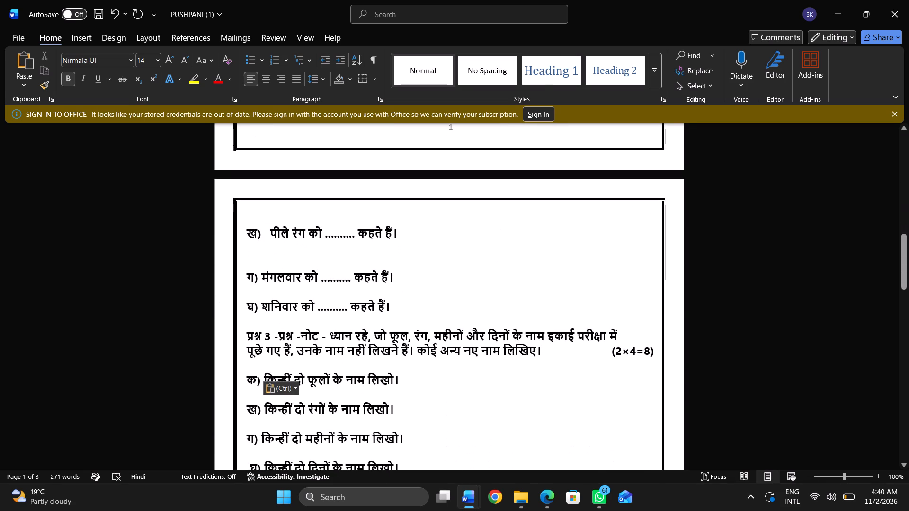
pyautogui.scroll(-2, 384, 355)
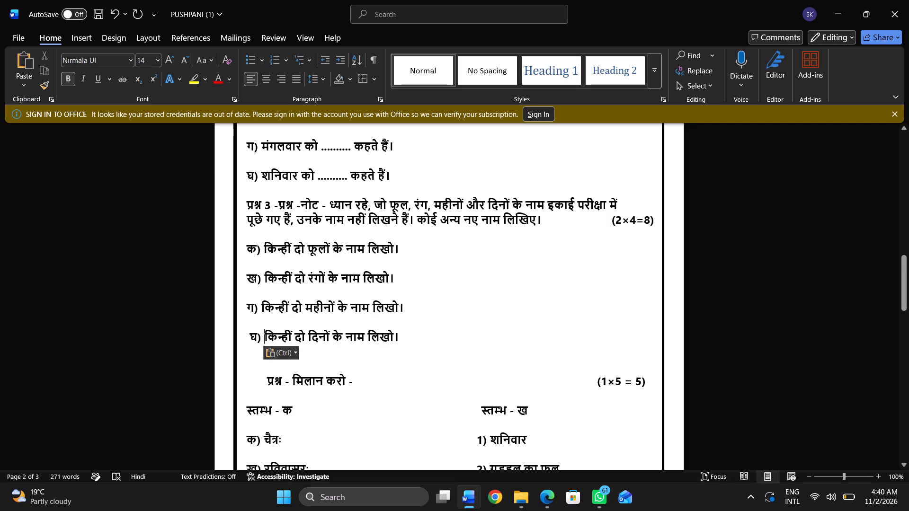
# Number the मिलान करो question heading as प्रश्न 4 and remove its indent so it starts at the text margin.
pyautogui.click(257, 366)
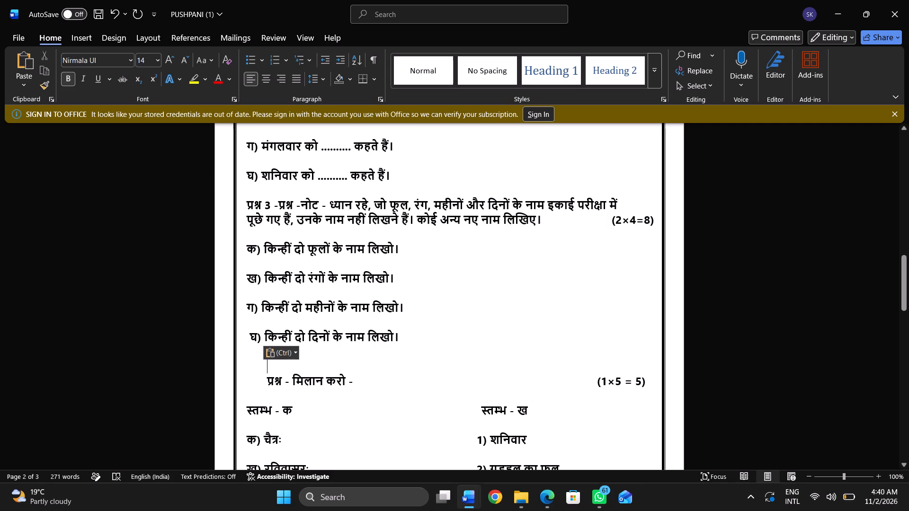
pyautogui.click(283, 379)
pyautogui.press('space')
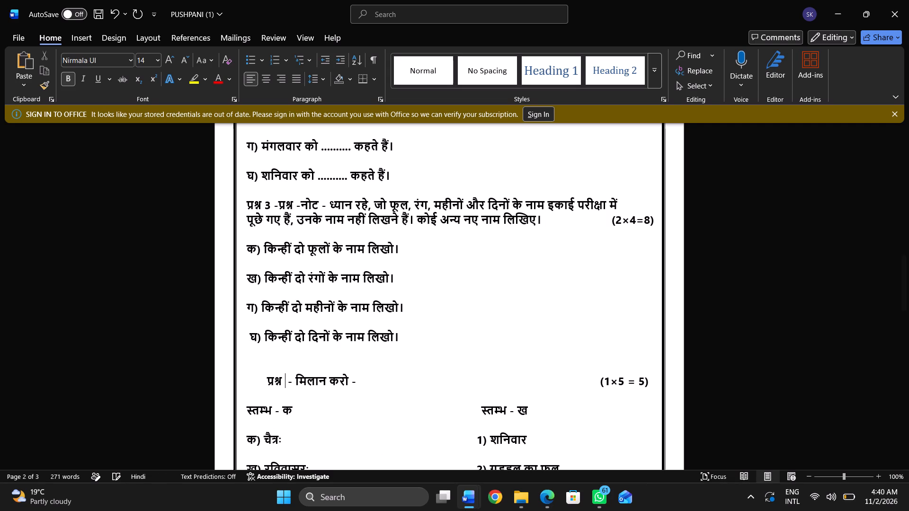
pyautogui.press('4')
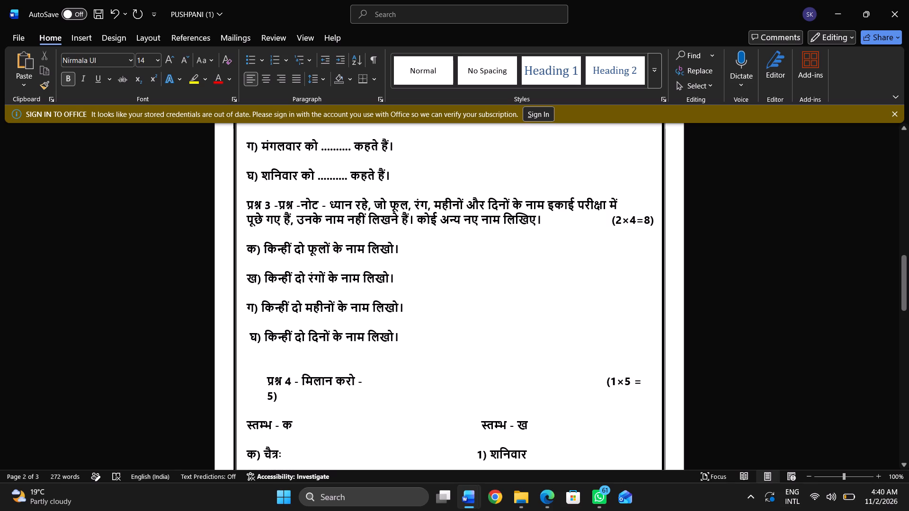
pyautogui.click(265, 378)
pyautogui.press('BackSpace')
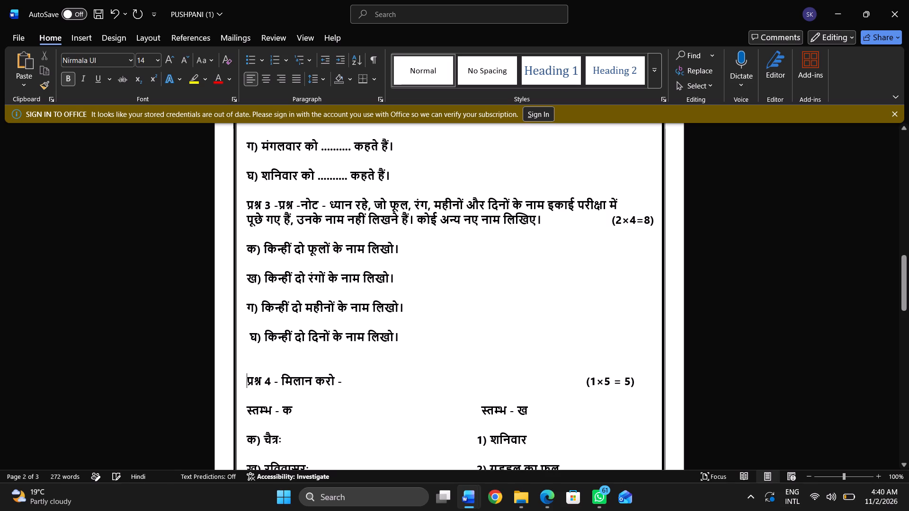
# Add space before the (1×5 = 5) marks label of प्रश्न 4 to move it out to the right margin.
pyautogui.scroll(-2, 265, 378)
pyautogui.click(473, 379)
pyautogui.press('space')
pyautogui.press('space')
pyautogui.press('space')
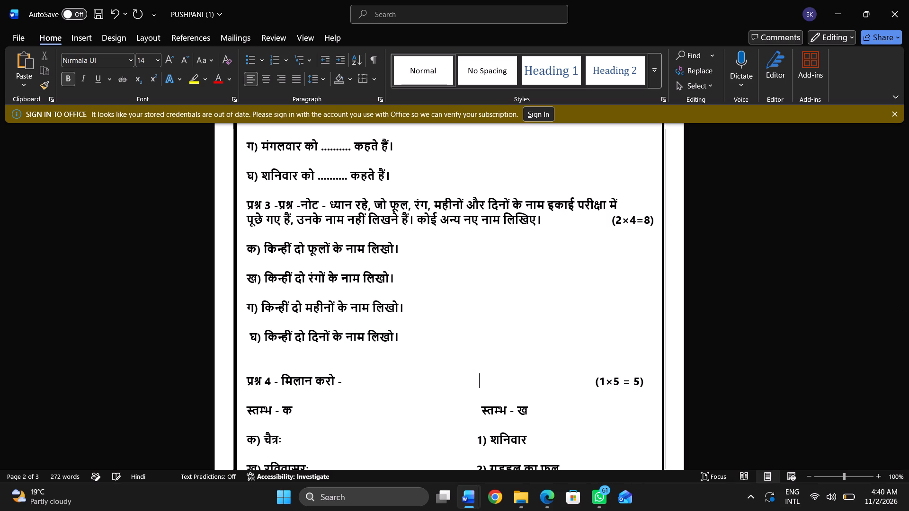
pyautogui.press('space')
pyautogui.press('space')
pyautogui.press('space')
pyautogui.press('space')
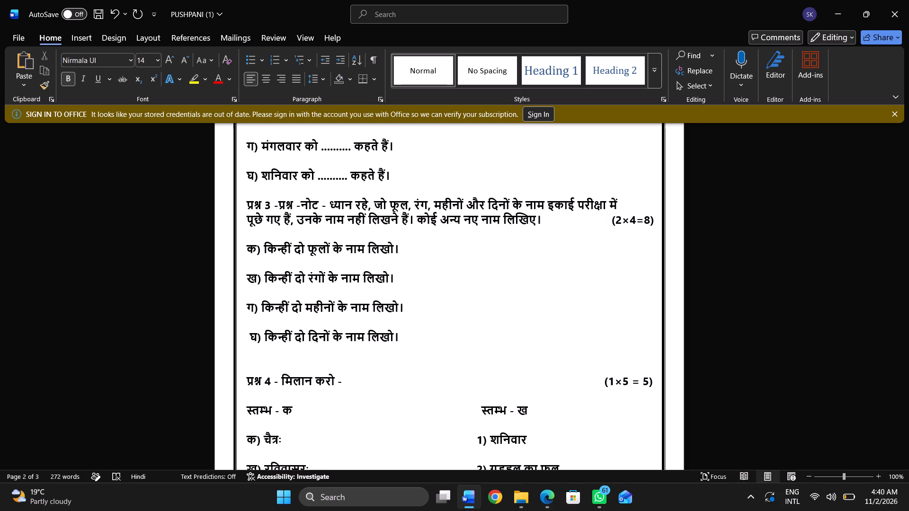
pyautogui.press('BackSpace')
# Remove the indent from the षट्-ऋतुओं question heading so it lines up with the other questions.
pyautogui.scroll(-1, 473, 379)
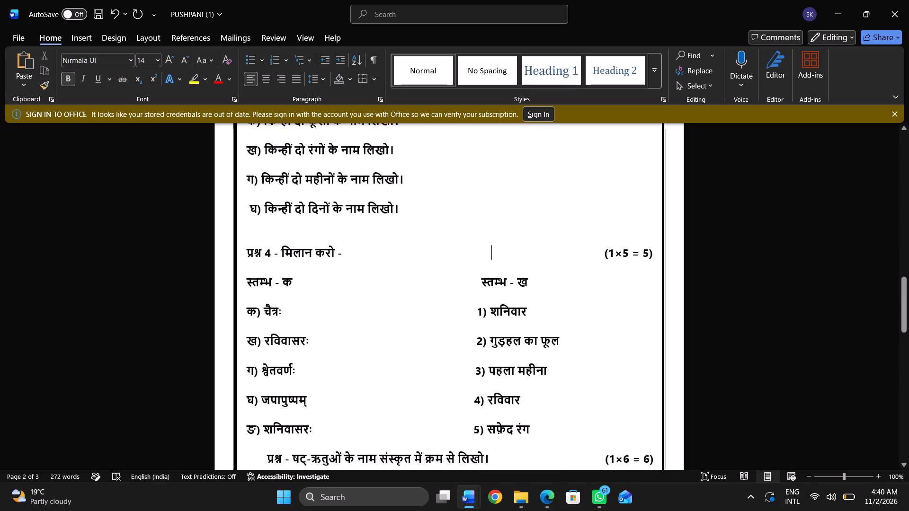
pyautogui.scroll(-3, 473, 379)
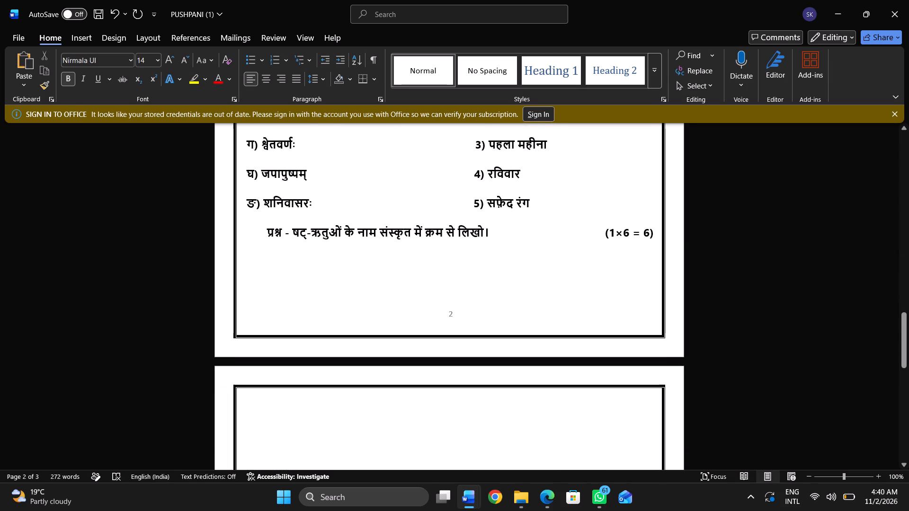
pyautogui.click(264, 233)
pyautogui.press('BackSpace')
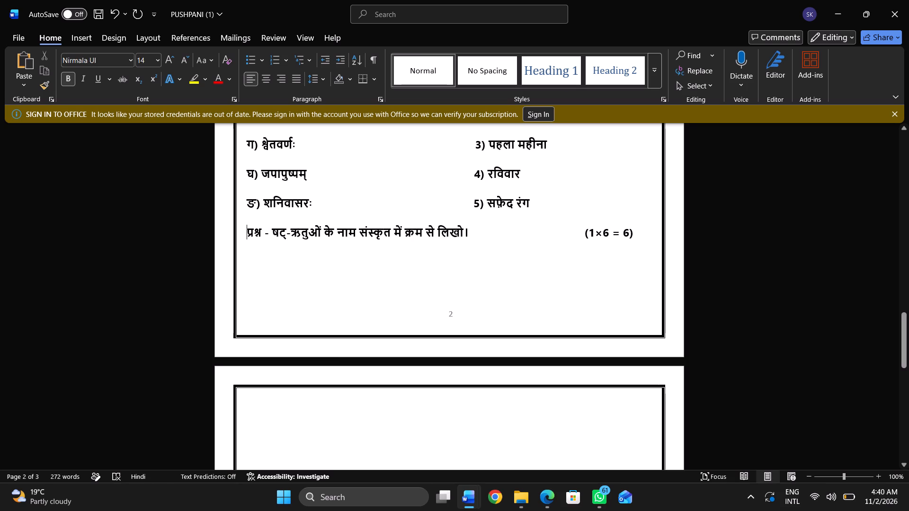
# Add space before the (1×6 = 6) marks label of the षट्-ऋतुओं question to move it out to the right margin.
pyautogui.click(479, 233)
pyautogui.press('space')
pyautogui.press('space')
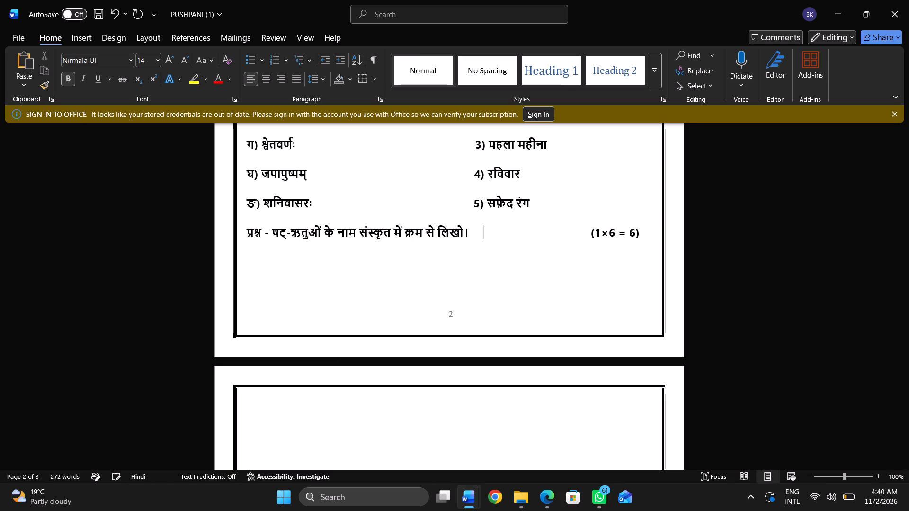
pyautogui.press('space')
pyautogui.press('space')
pyautogui.press('space')
pyautogui.press('space')
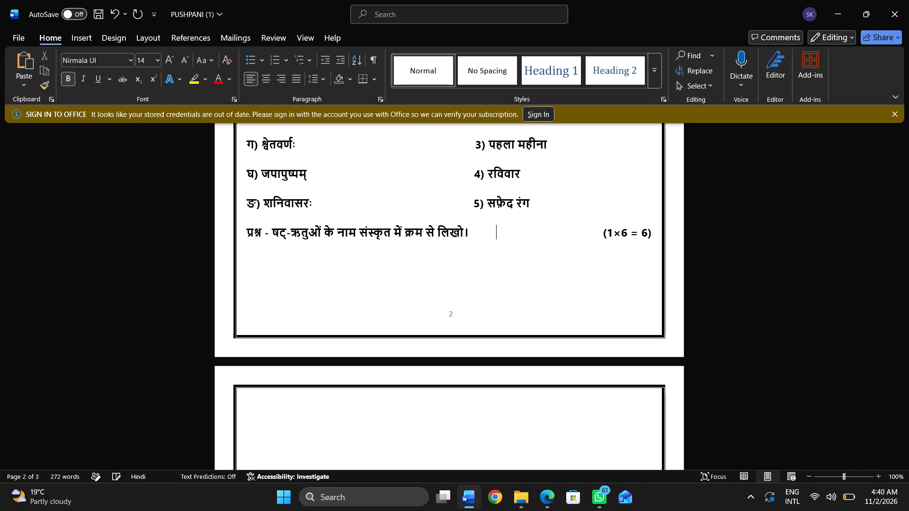
pyautogui.press('space')
pyautogui.press('space')
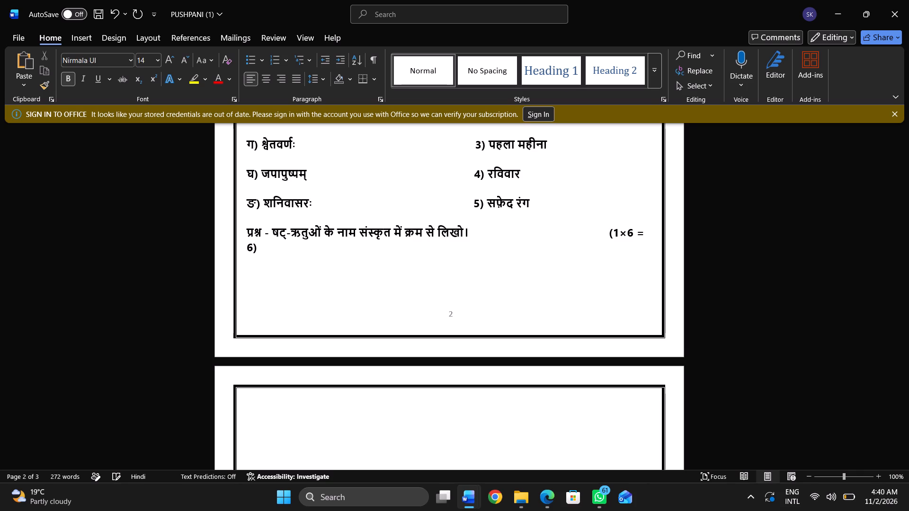
pyautogui.press('BackSpace')
# Review the paper from the षट्-ऋतुओं question up to the school header and back down to प्रश्न 3, checking numbering and marks alignment.
pyautogui.scroll(1, 479, 233)
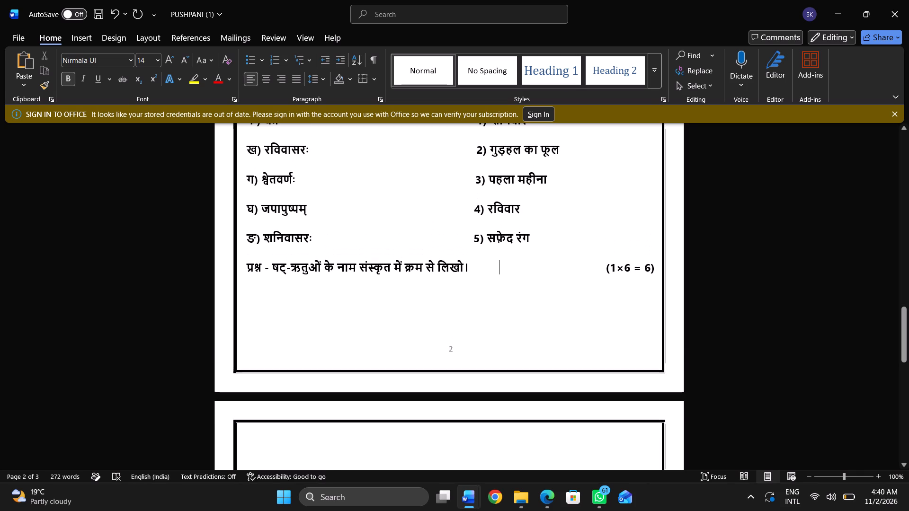
pyautogui.scroll(2, 479, 233)
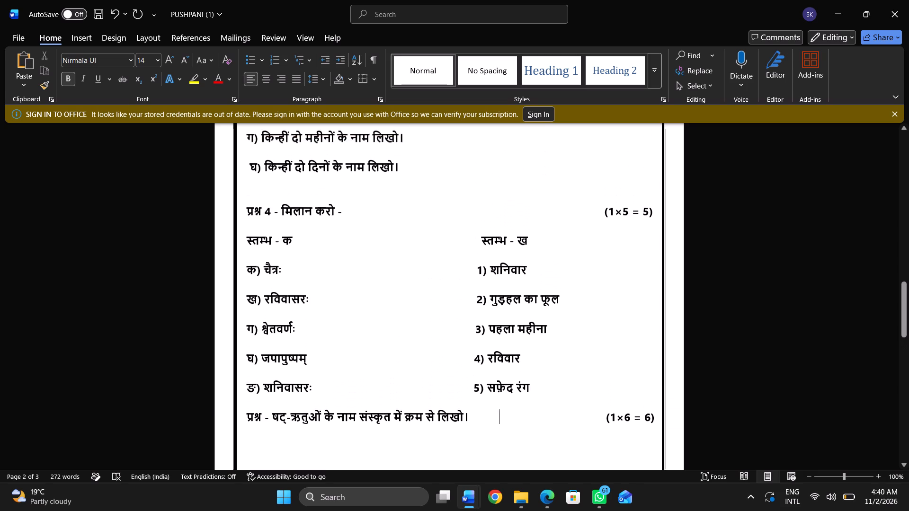
pyautogui.scroll(2, 479, 233)
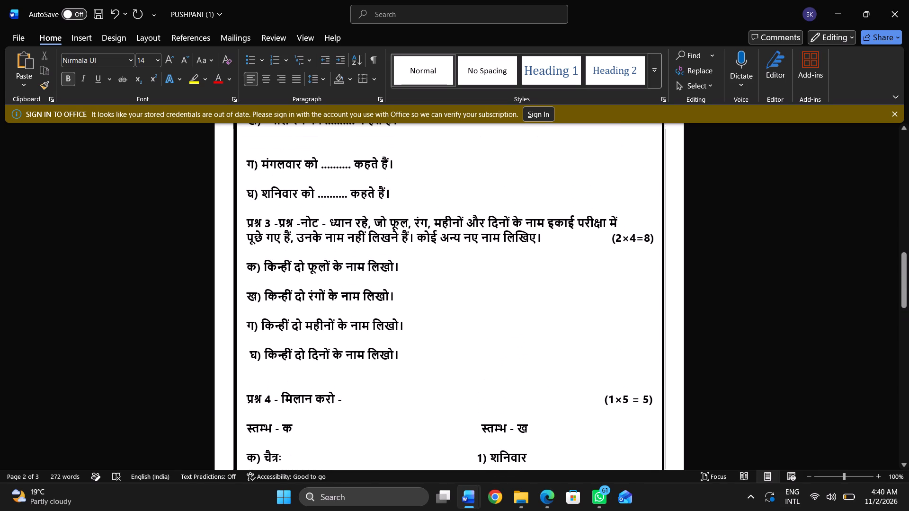
pyautogui.scroll(2, 479, 233)
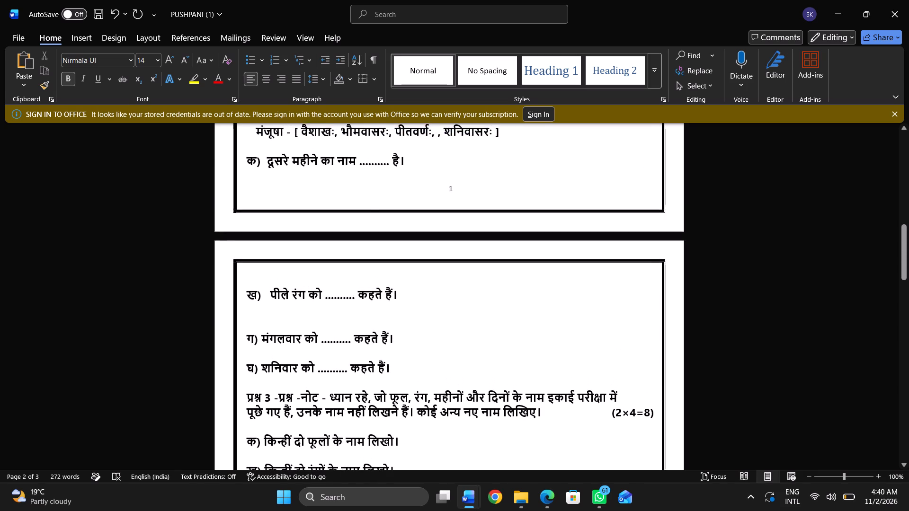
pyautogui.scroll(2, 479, 233)
pyautogui.scroll(2, 620, 195)
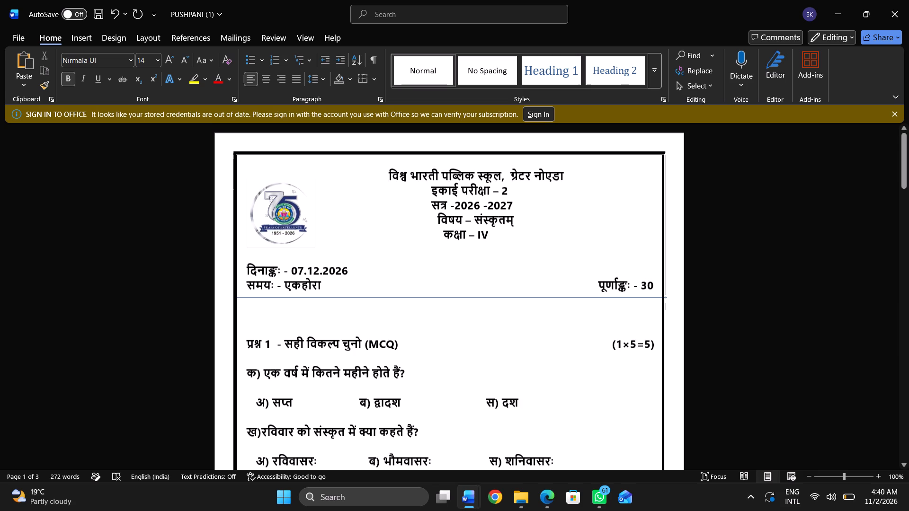
pyautogui.scroll(-1, 620, 195)
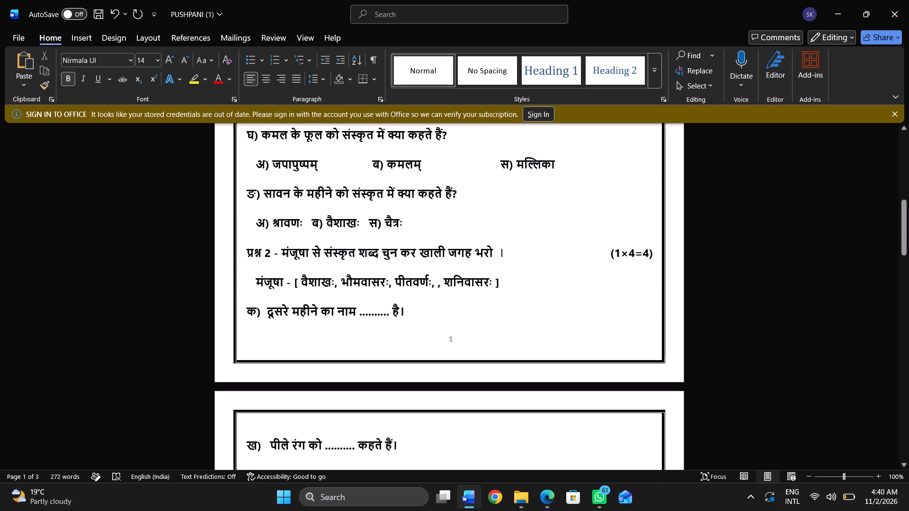
pyautogui.scroll(-2, 620, 195)
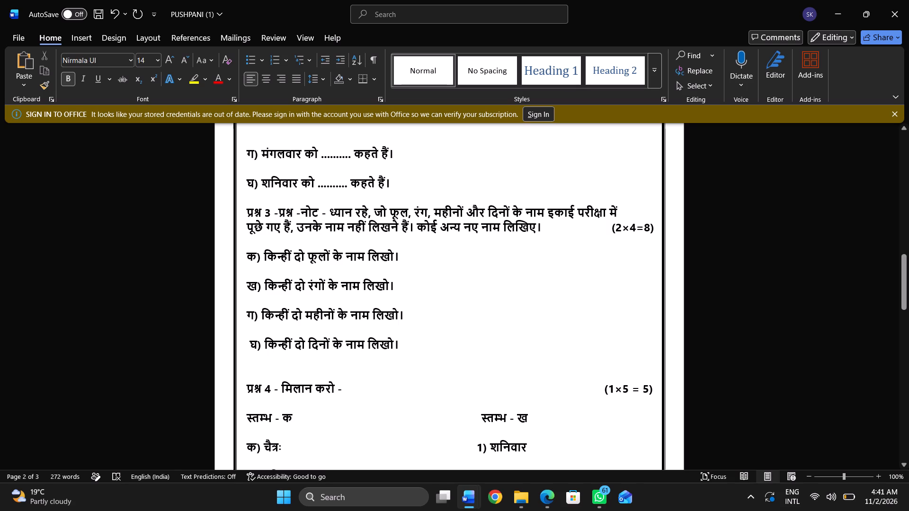
# Delete the whole प्रश्न 3 block, from its नोट heading with (2×4=8) through item घ) किन्हीं दो दिनों के नाम लिखो।.
pyautogui.moveTo(244, 211); pyautogui.dragTo(334, 275)
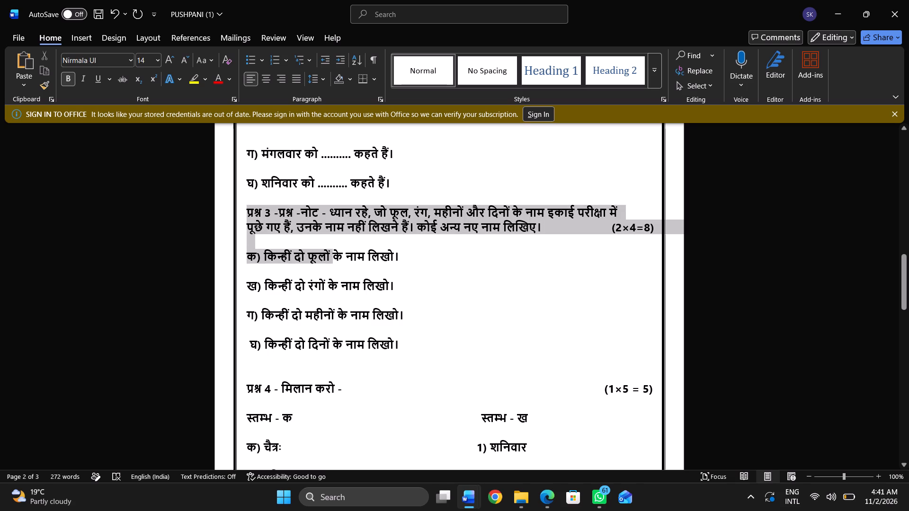
pyautogui.moveTo(334, 275); pyautogui.dragTo(387, 344)
pyautogui.press('BackSpace')
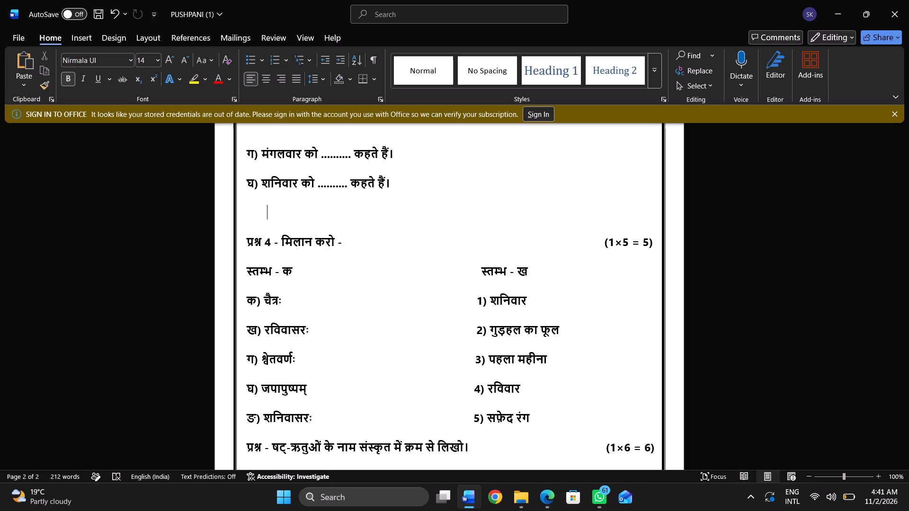
# Review the remaining questions from the षट्-ऋतुओं question back up to प्रश्न 1.
pyautogui.scroll(-4, 387, 344)
pyautogui.scroll(1, 387, 344)
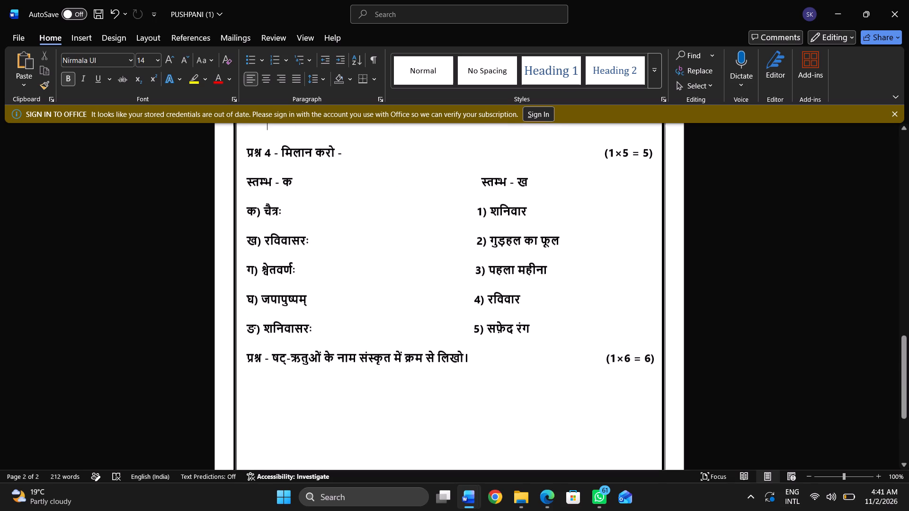
pyautogui.scroll(3, 387, 344)
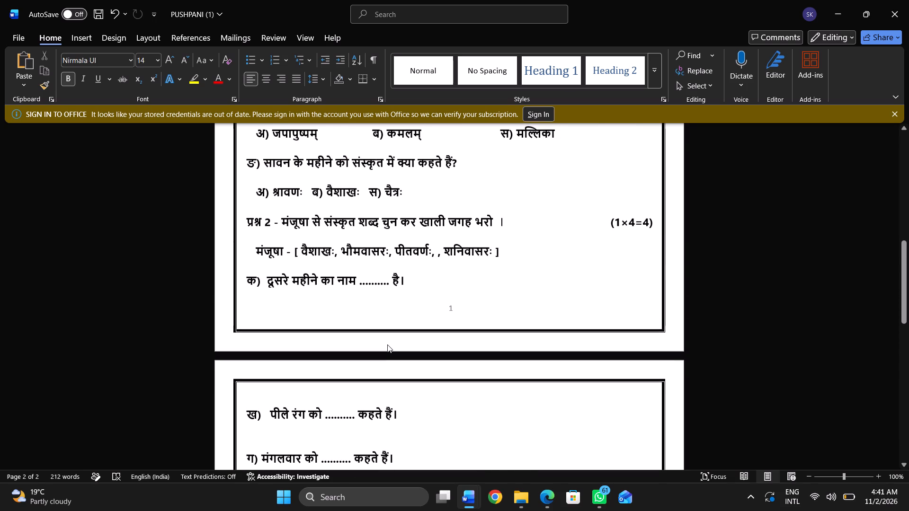
pyautogui.scroll(3, 387, 344)
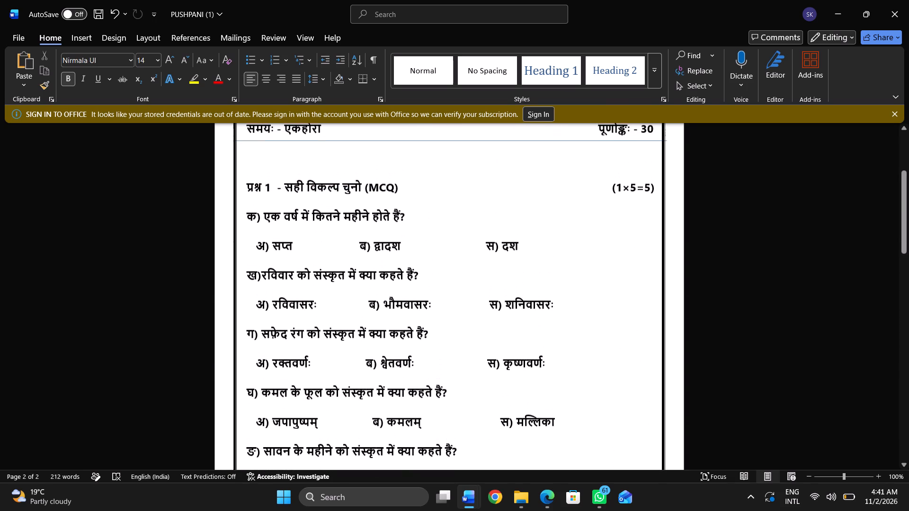
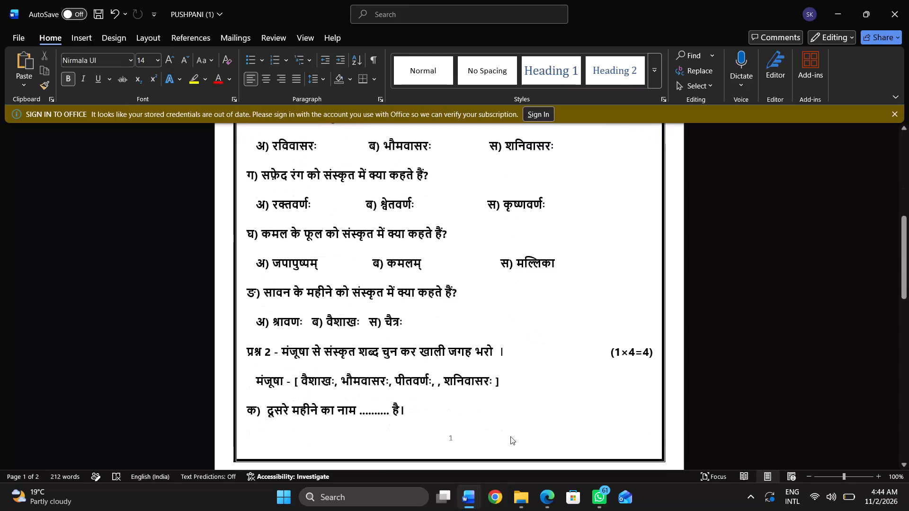
# Review both pages of the paper from प्रश्न 1 to the षट्-ऋतुओं question, checking the question sequence and marks labels.
pyautogui.scroll(-1, 510, 436)
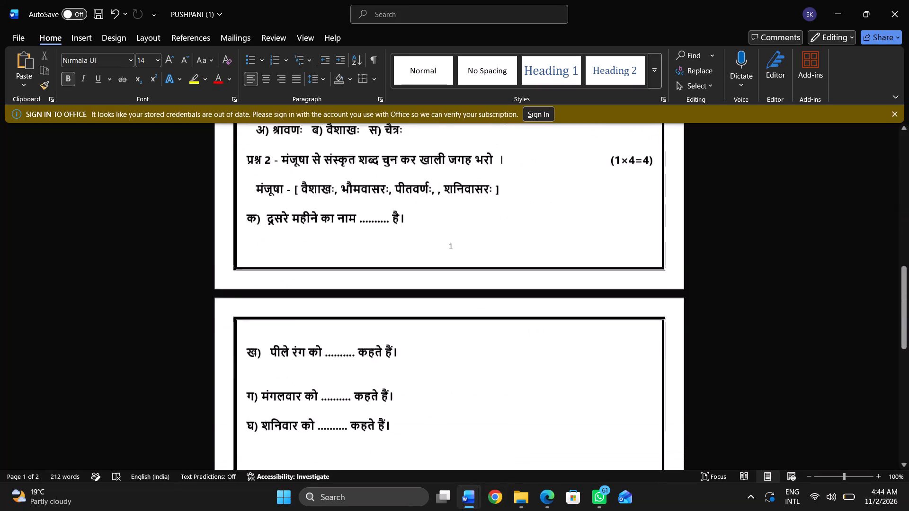
pyautogui.scroll(-2, 510, 436)
pyautogui.hscroll(2, 510, 436)
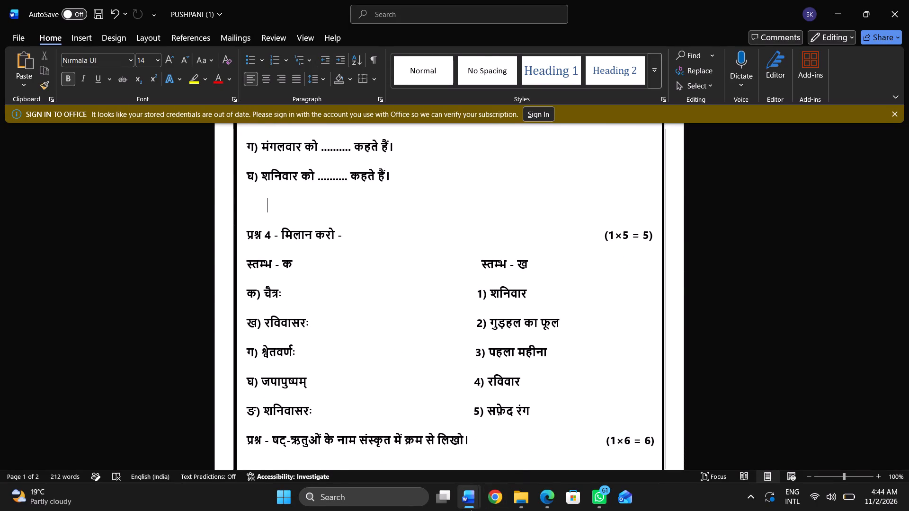
pyautogui.click(473, 501)
pyautogui.click(526, 456)
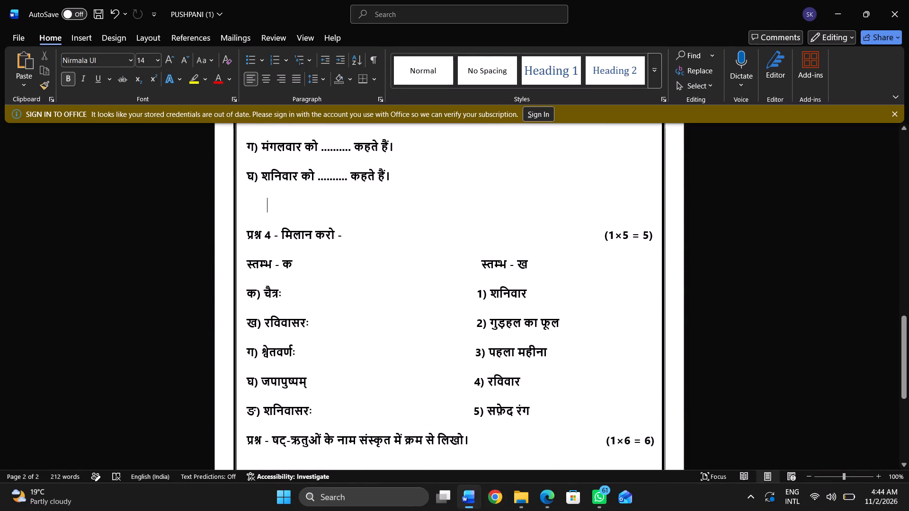
pyautogui.scroll(-1, 547, 418)
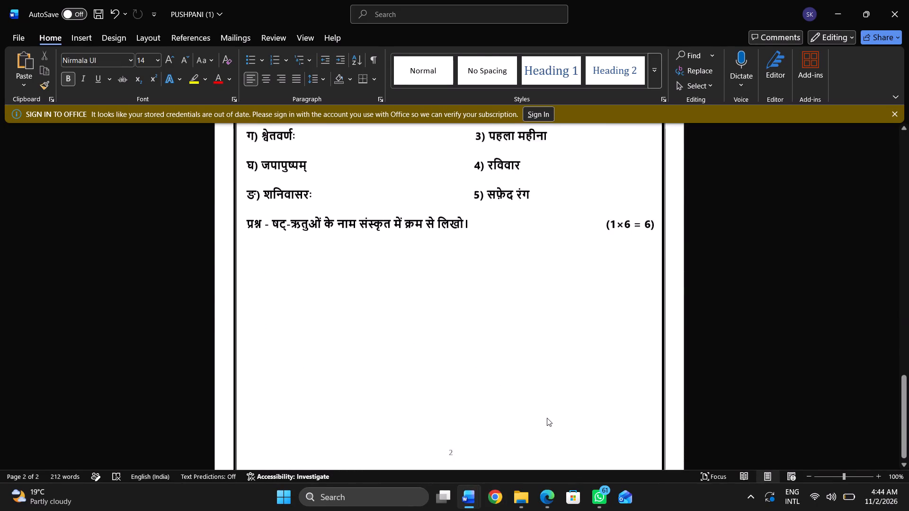
pyautogui.scroll(-2, 547, 418)
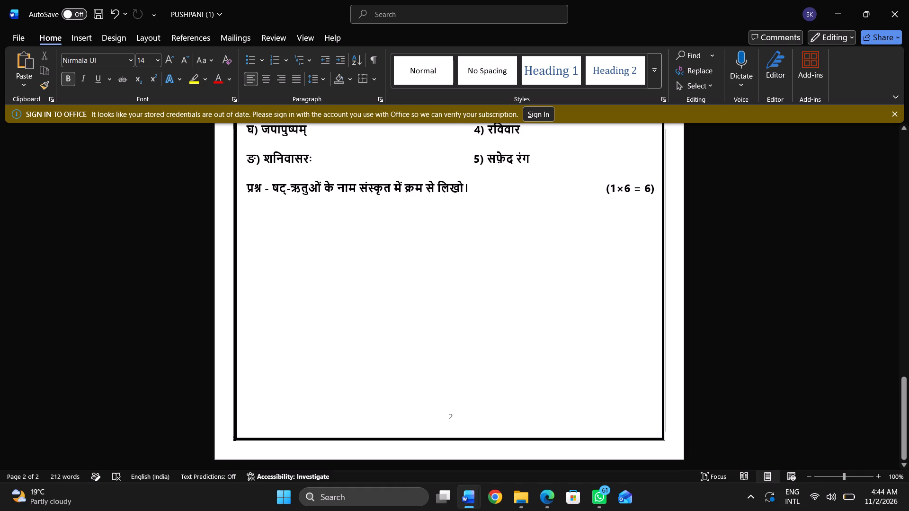
pyautogui.scroll(1, 550, 319)
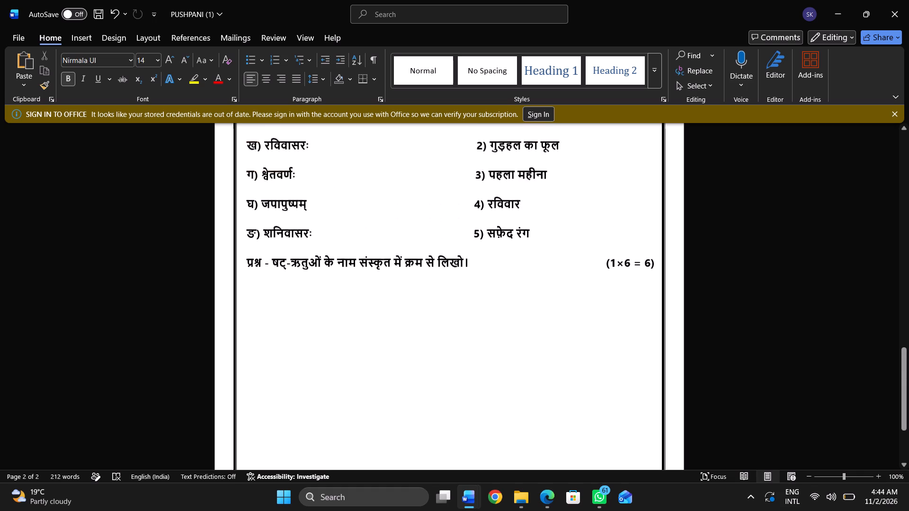
pyautogui.scroll(4, 550, 319)
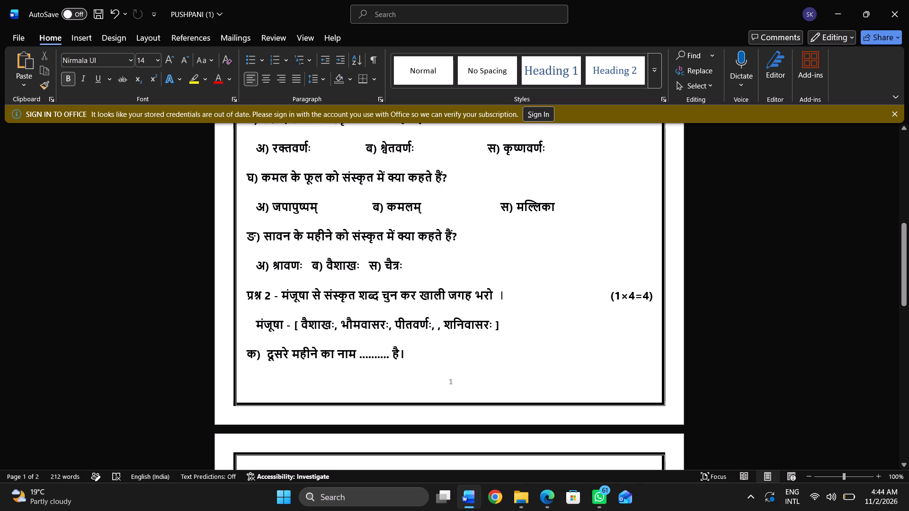
pyautogui.scroll(1, 570, 267)
pyautogui.scroll(-2, 570, 267)
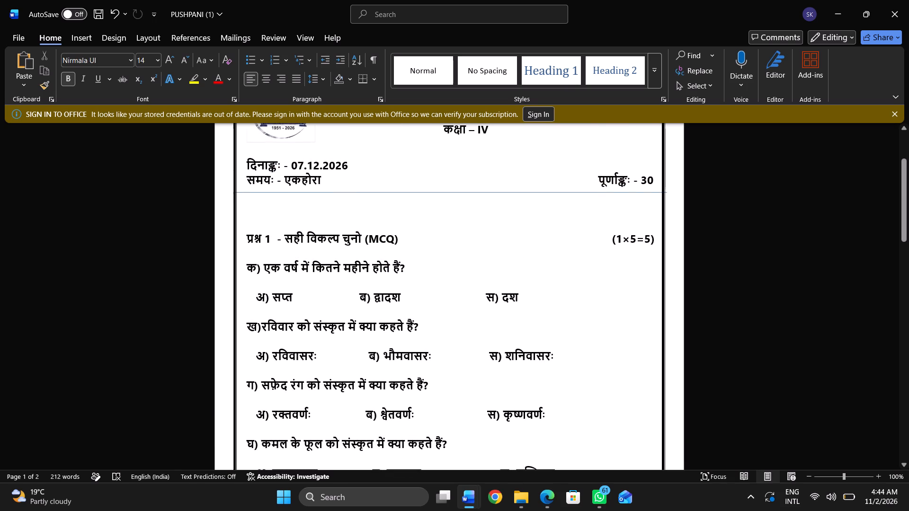
pyautogui.scroll(-2, 570, 267)
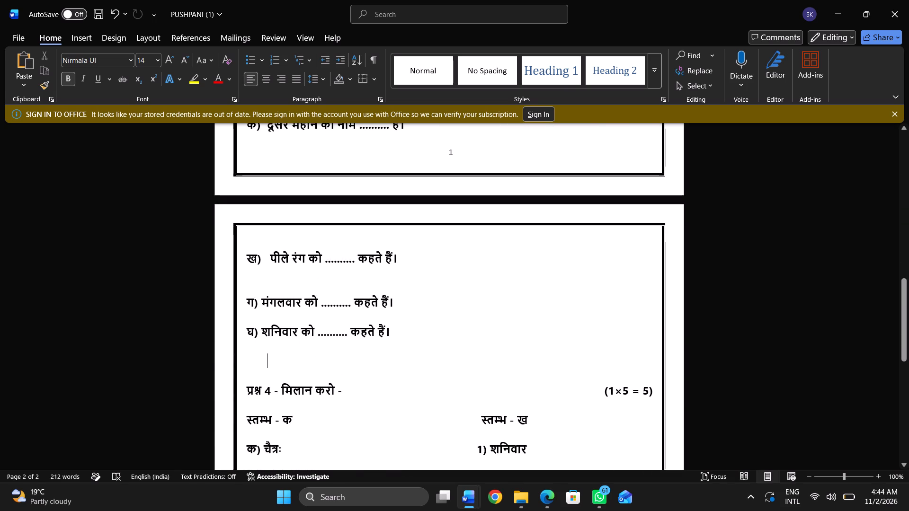
pyautogui.scroll(3, 570, 267)
pyautogui.scroll(-2, 570, 267)
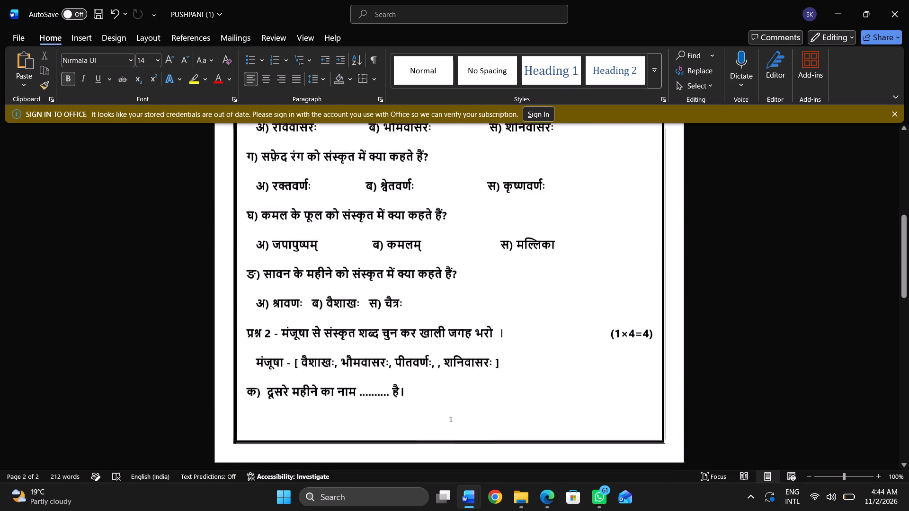
pyautogui.scroll(-2, 570, 267)
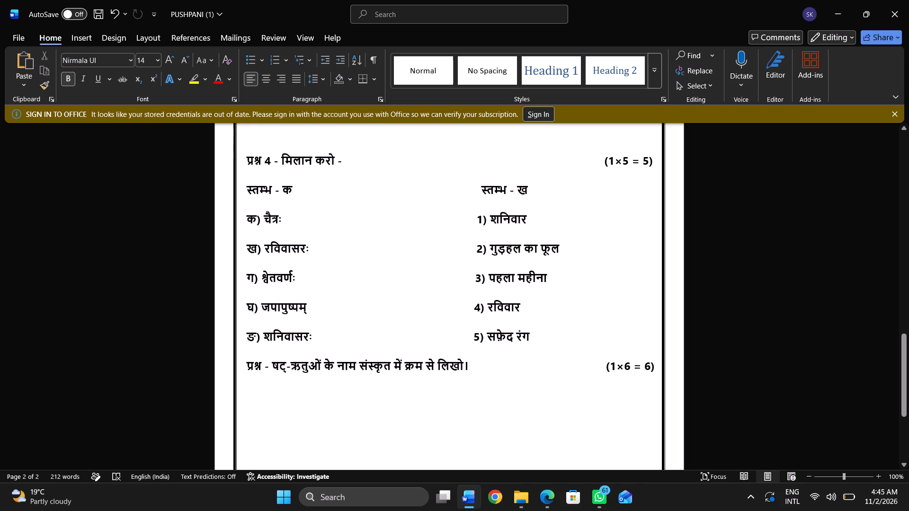
pyautogui.scroll(-3, 570, 267)
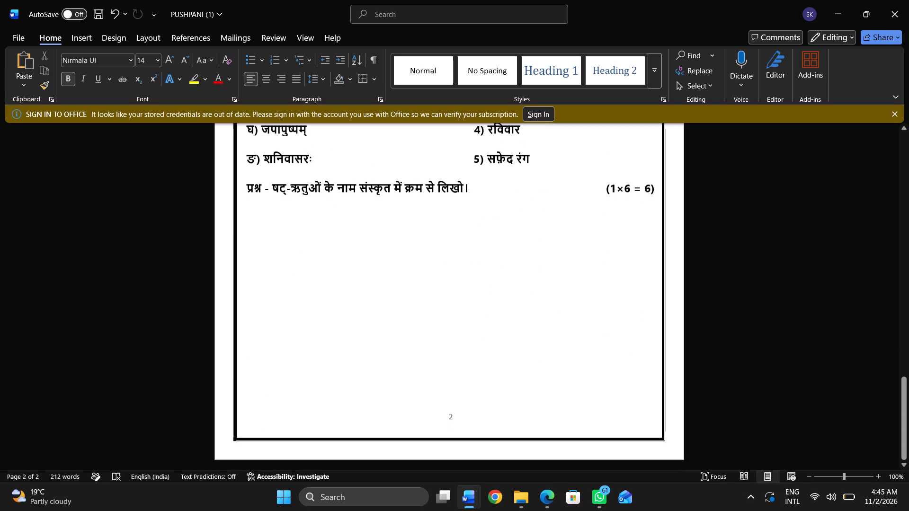
# Renumber the मिलान करो matching question heading as प्रश्न 3.
pyautogui.scroll(2, 570, 267)
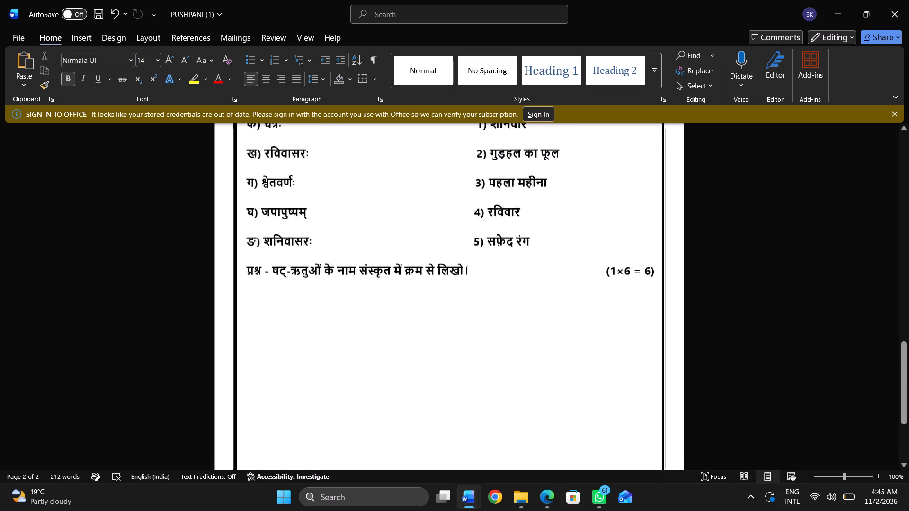
pyautogui.scroll(2, 570, 267)
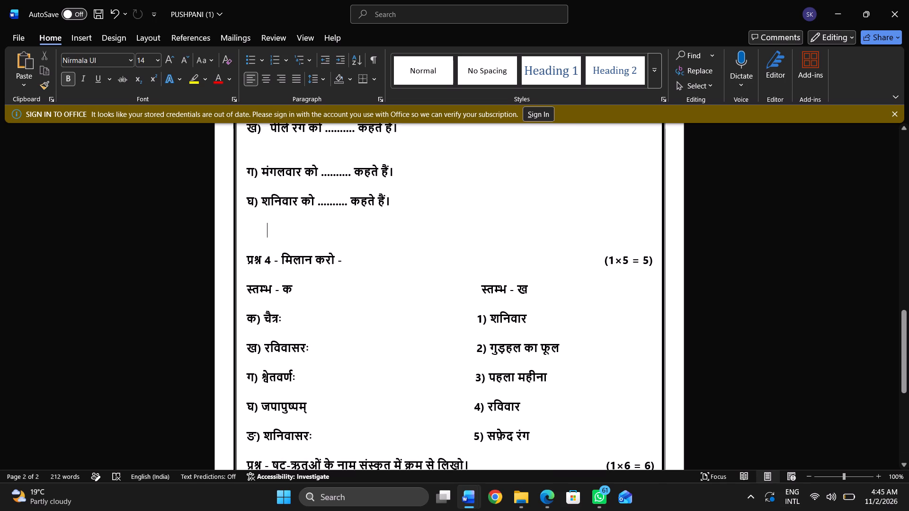
pyautogui.click(269, 255)
pyautogui.press('BackSpace')
pyautogui.press('3')
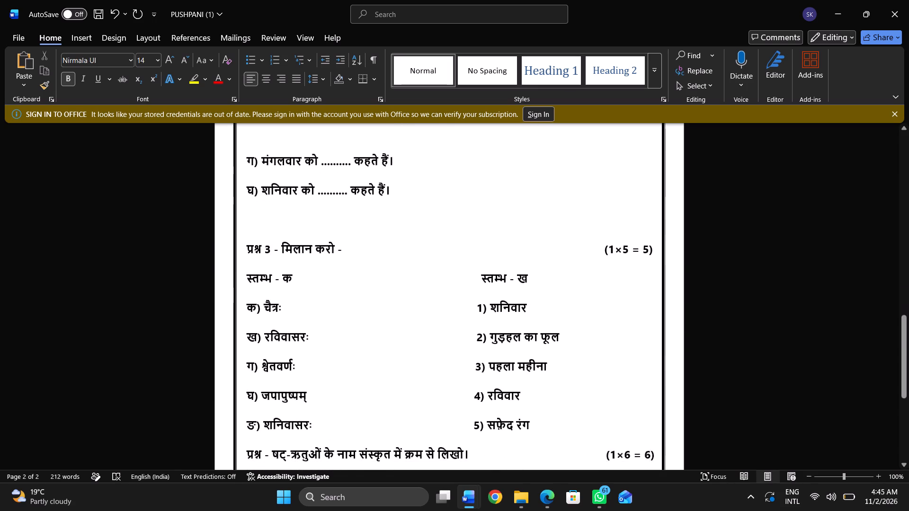
pyautogui.scroll(-2, 269, 255)
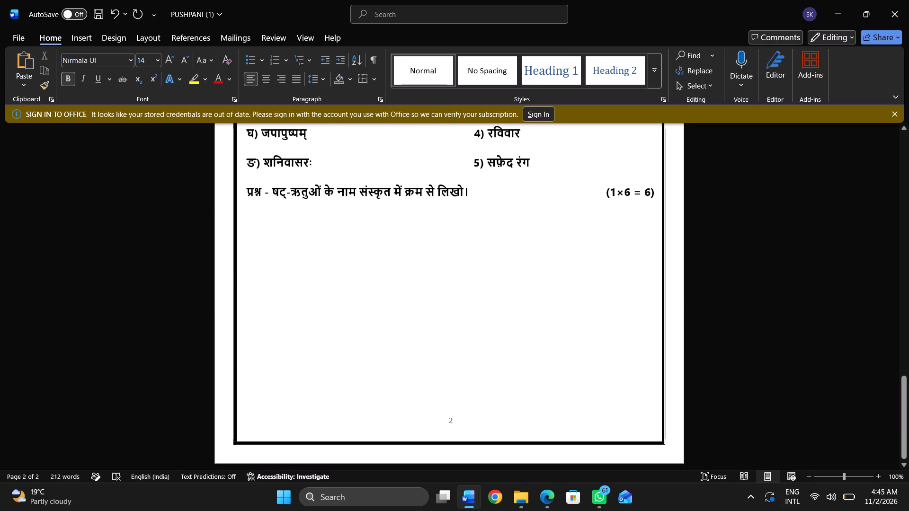
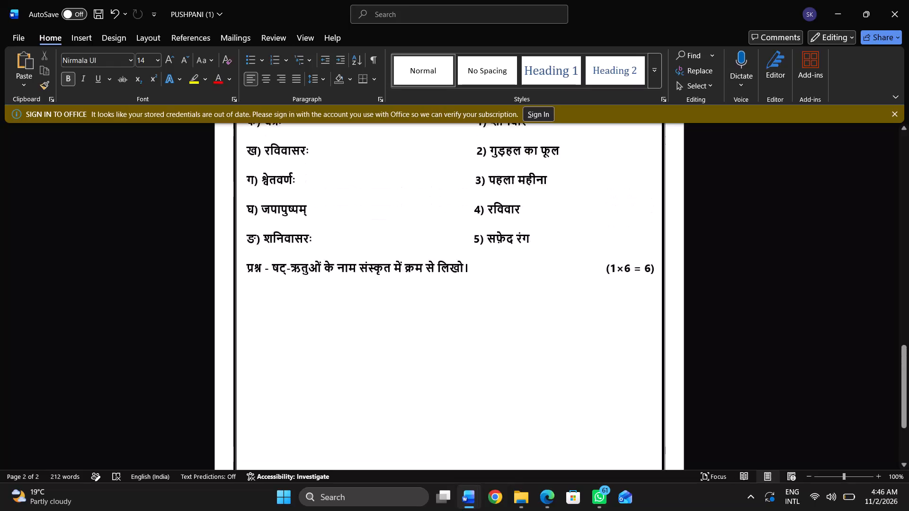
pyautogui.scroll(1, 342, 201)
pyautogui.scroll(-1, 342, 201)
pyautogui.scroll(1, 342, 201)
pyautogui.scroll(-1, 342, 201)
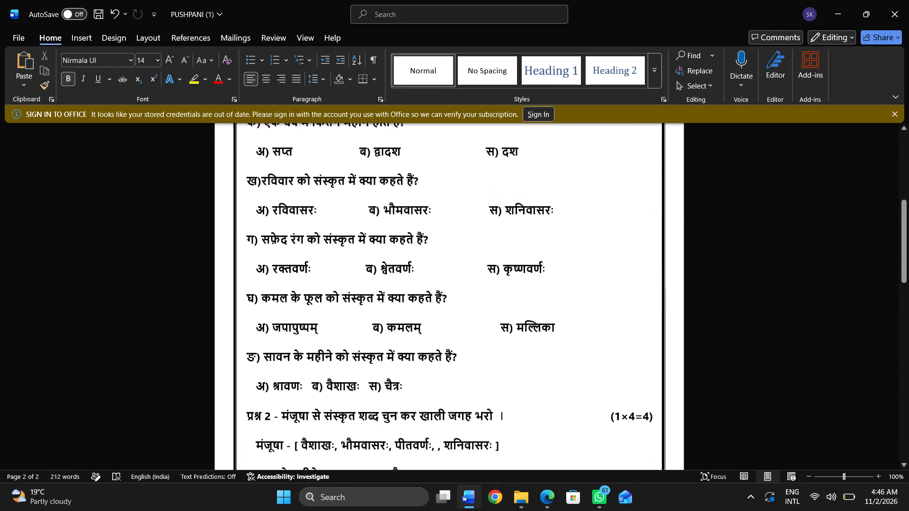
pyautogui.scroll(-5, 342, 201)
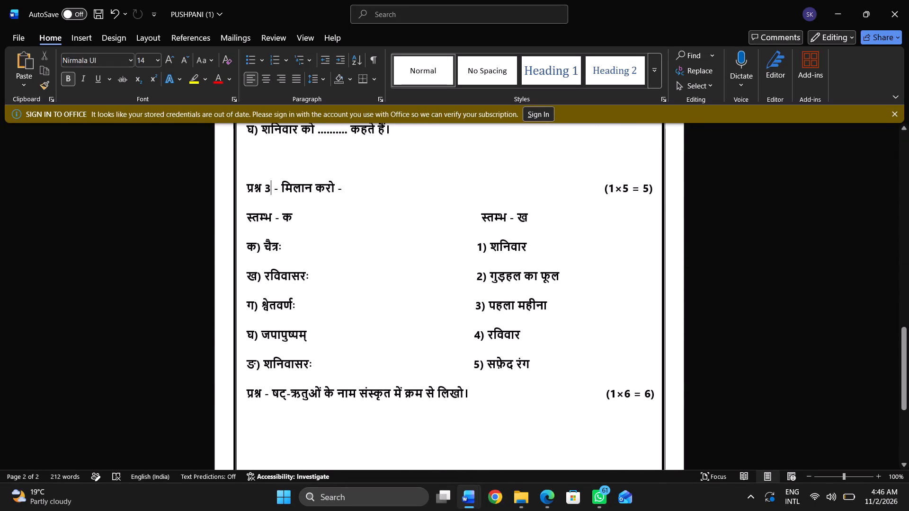
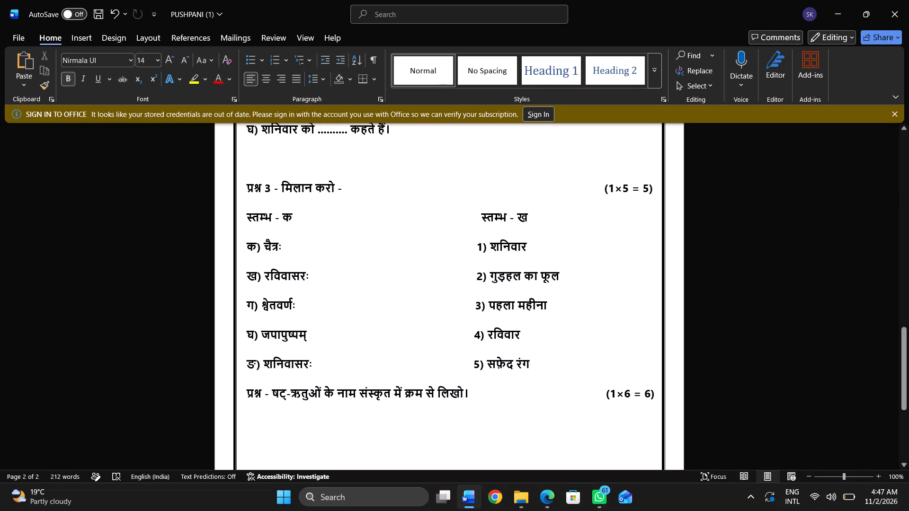
# Paste the copied true/false question with its four statements on a new line below the seasons question on page 2.
pyautogui.click(654, 395)
pyautogui.press('Return')
pyautogui.press('Return')
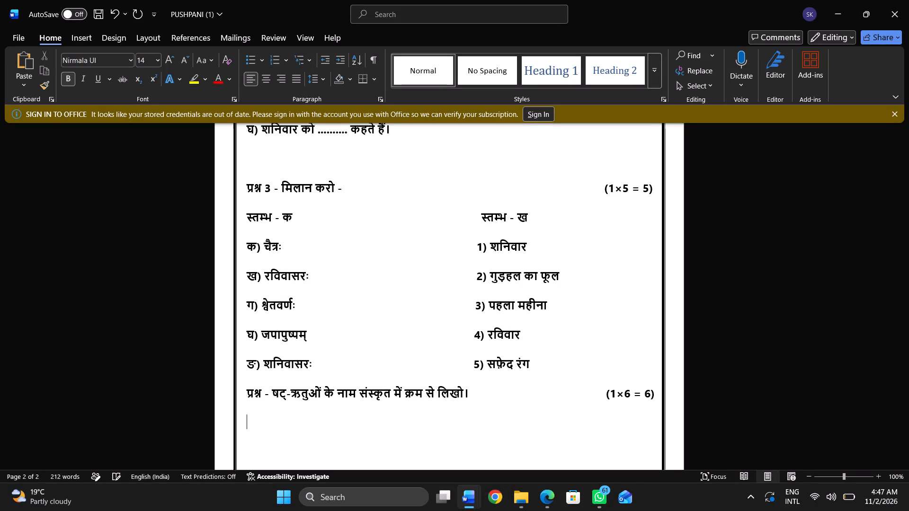
pyautogui.hotkey('ctrl', 'c')
pyautogui.hotkey('ctrl', 'c')
pyautogui.hotkey('ctrl', 'v')
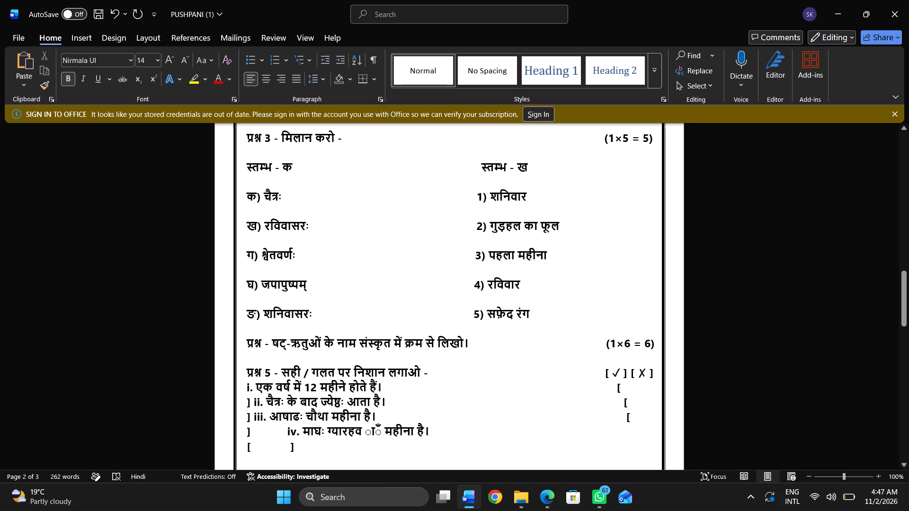
# Remove the question number 5 from the pasted true/false heading.
pyautogui.click(271, 375)
pyautogui.press('BackSpace')
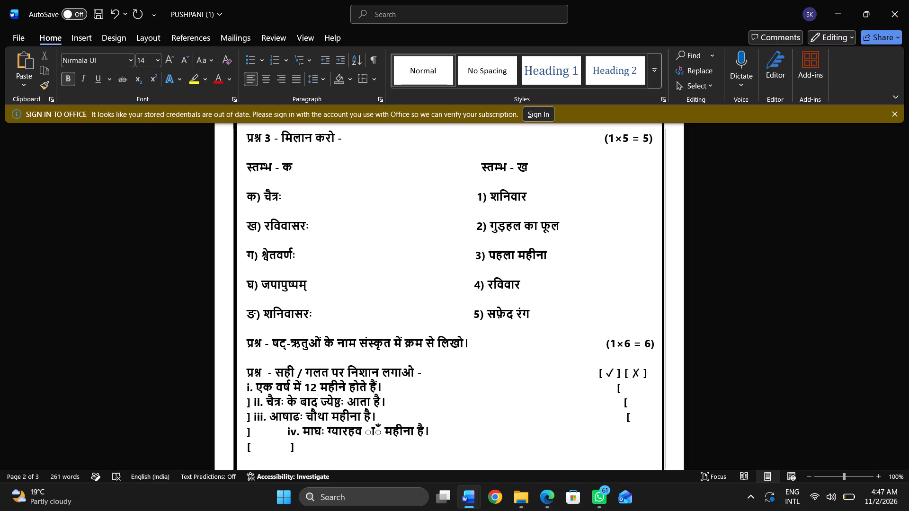
# Copy the seasons question line with its (1×6 = 6) marks label, and delete it from above the true/false question.
pyautogui.moveTo(244, 344); pyautogui.dragTo(589, 328)
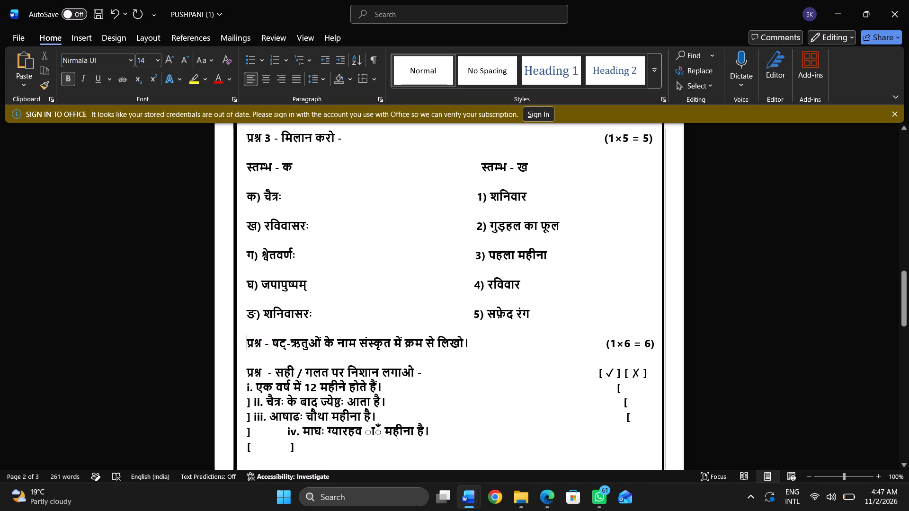
pyautogui.moveTo(589, 328); pyautogui.dragTo(659, 354)
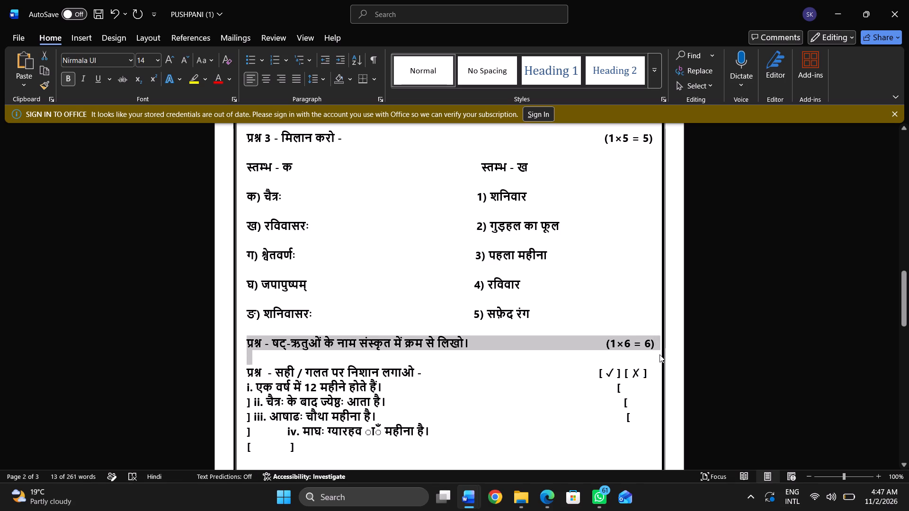
pyautogui.hotkey('ctrl', 'c')
pyautogui.press('BackSpace')
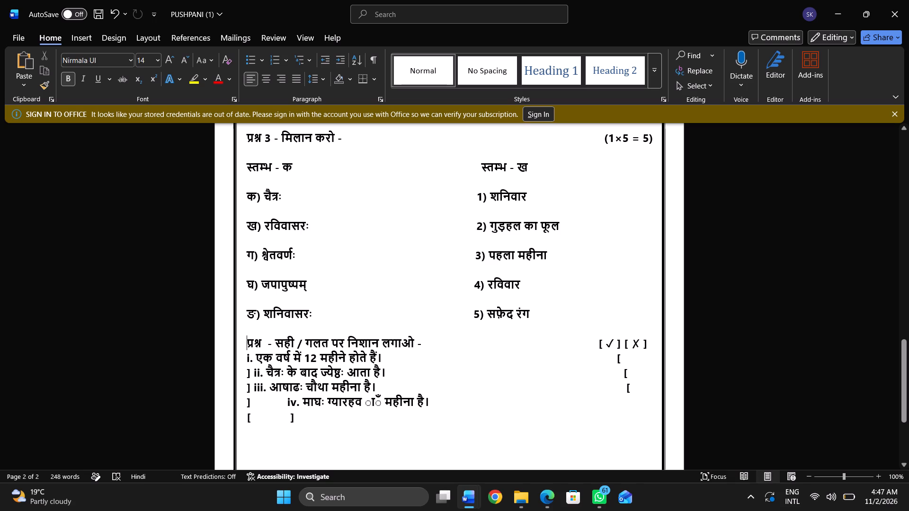
# Reduce the spacing before the [ ✓ ] [ ✗ ] marks in the true/false heading.
pyautogui.click(574, 343)
pyautogui.press('BackSpace')
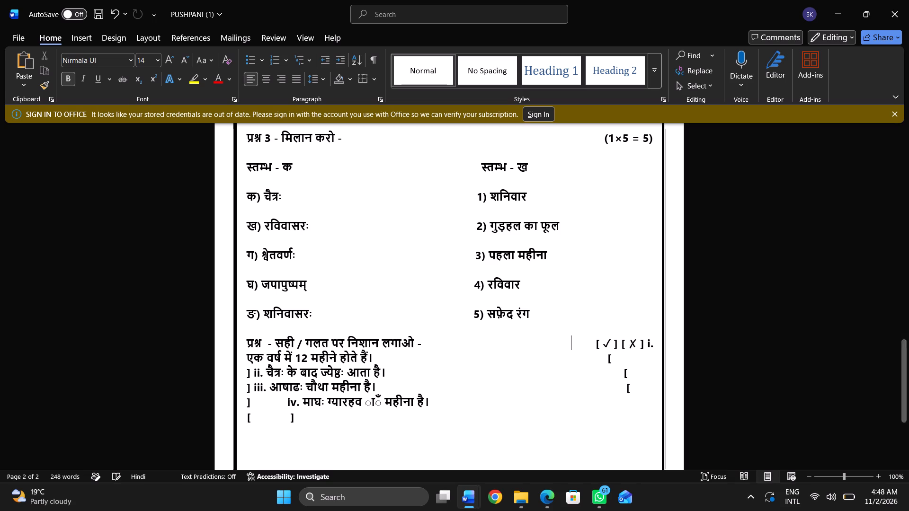
pyautogui.press('BackSpace')
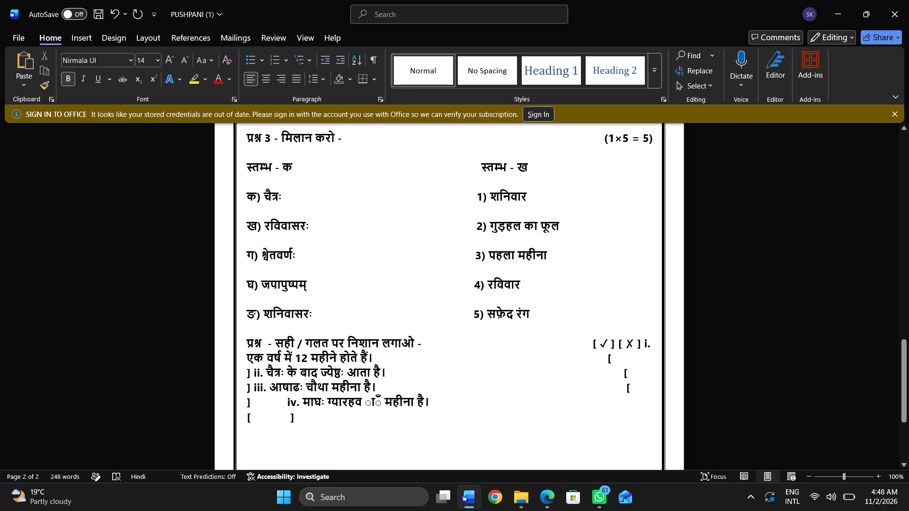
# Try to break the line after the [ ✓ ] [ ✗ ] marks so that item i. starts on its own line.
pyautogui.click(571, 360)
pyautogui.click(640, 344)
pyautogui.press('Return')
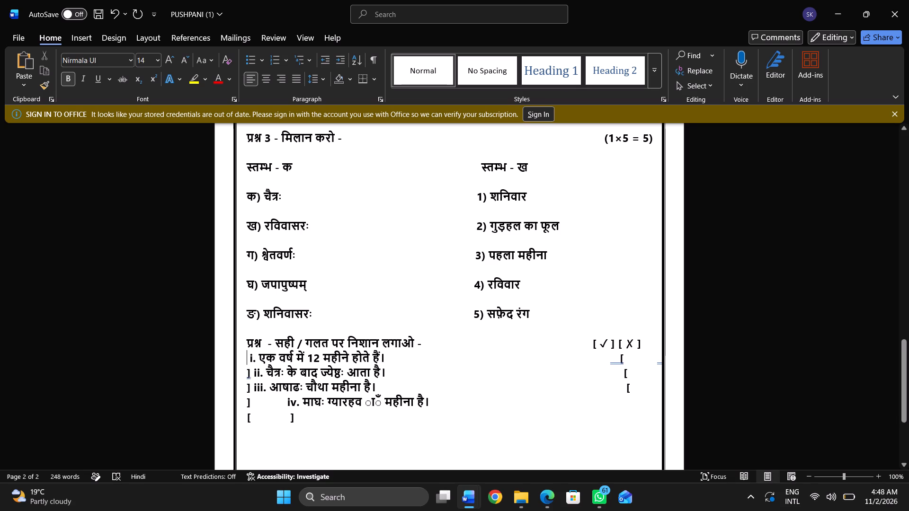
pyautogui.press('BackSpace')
# Remove extra spaces before the answer brackets of statements i and ii so each pair fits on its line and lines up.
pyautogui.click(514, 370)
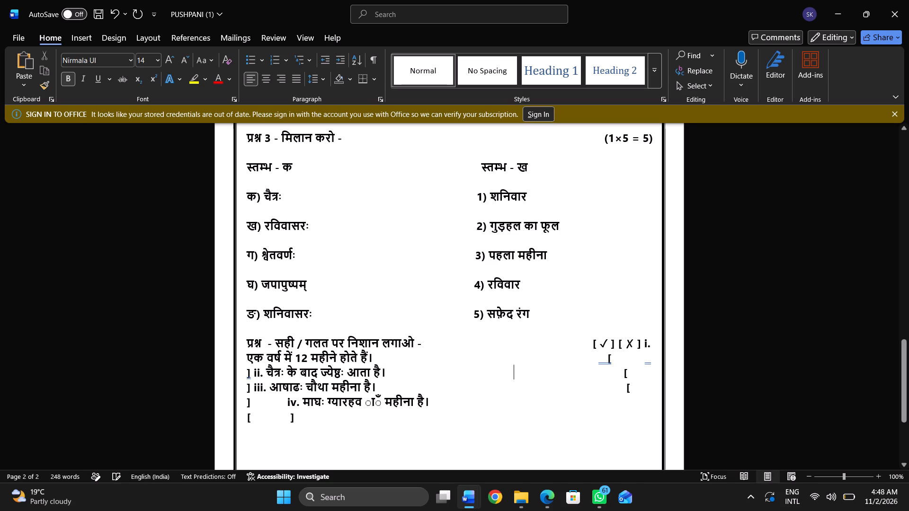
pyautogui.click(514, 357)
pyautogui.press('BackSpace')
pyautogui.press('BackSpace')
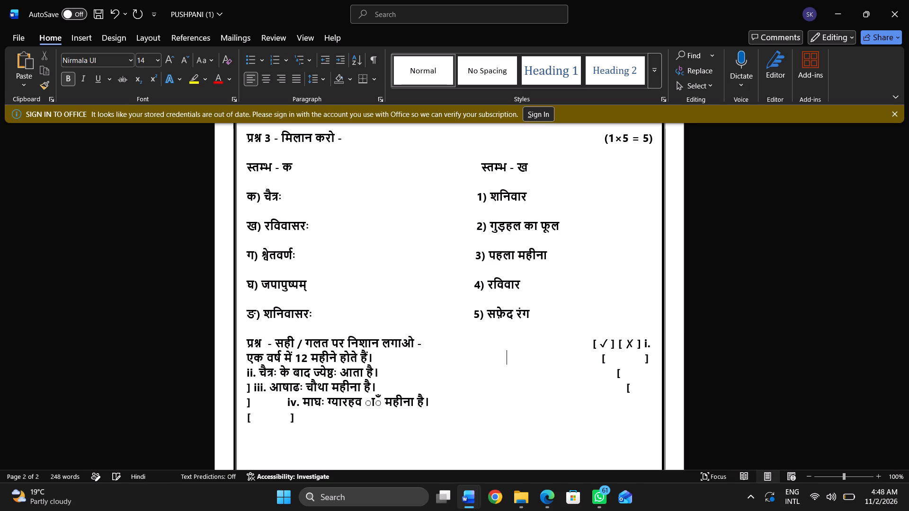
pyautogui.click(518, 374)
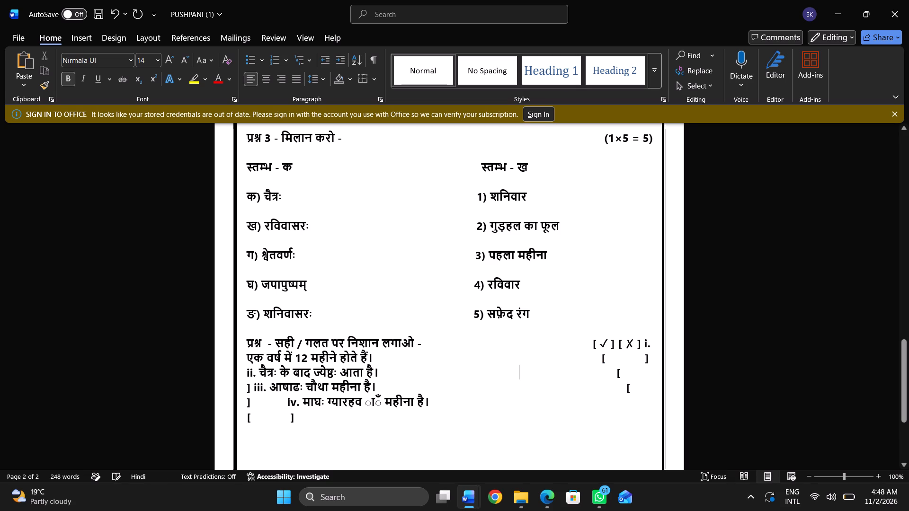
pyautogui.press('BackSpace')
pyautogui.press('BackSpace')
pyautogui.press('BackSpace')
pyautogui.press('BackSpace')
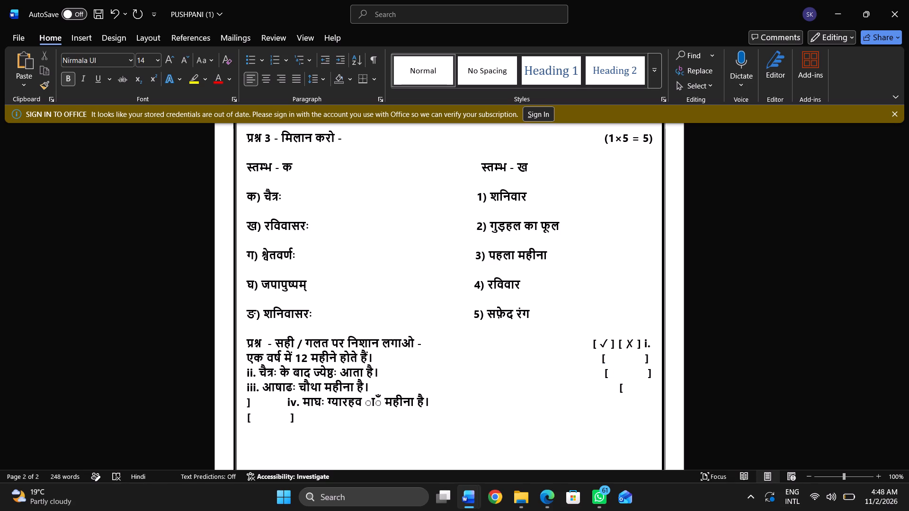
pyautogui.press('BackSpace')
# Remove extra spaces before statement iii's answer brackets to fit them on its line, aligned with those above.
pyautogui.click(520, 381)
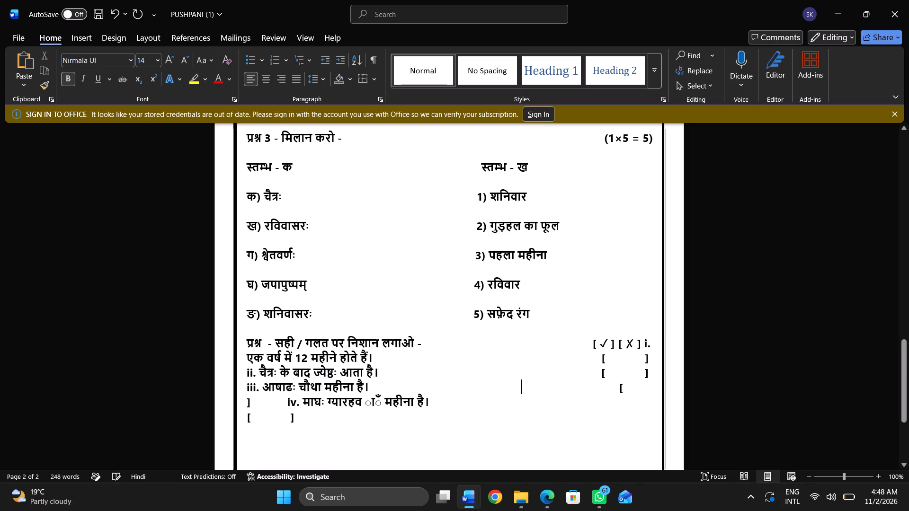
pyautogui.press('BackSpace')
pyautogui.press('BackSpace')
pyautogui.press('BackSpace')
pyautogui.press('BackSpace')
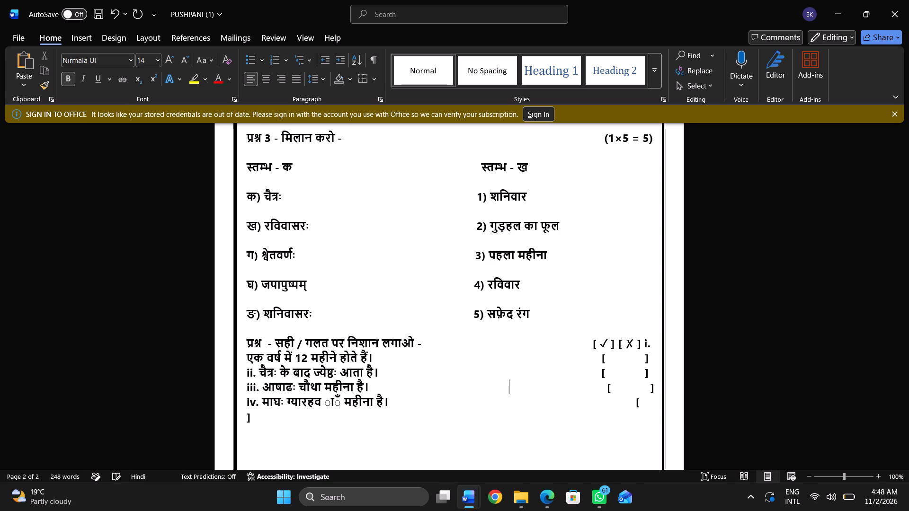
pyautogui.press('BackSpace')
pyautogui.press('BackSpace')
# Remove extra spaces before statement iv's answer brackets to fit them on its line, aligned with those above.
pyautogui.click(516, 404)
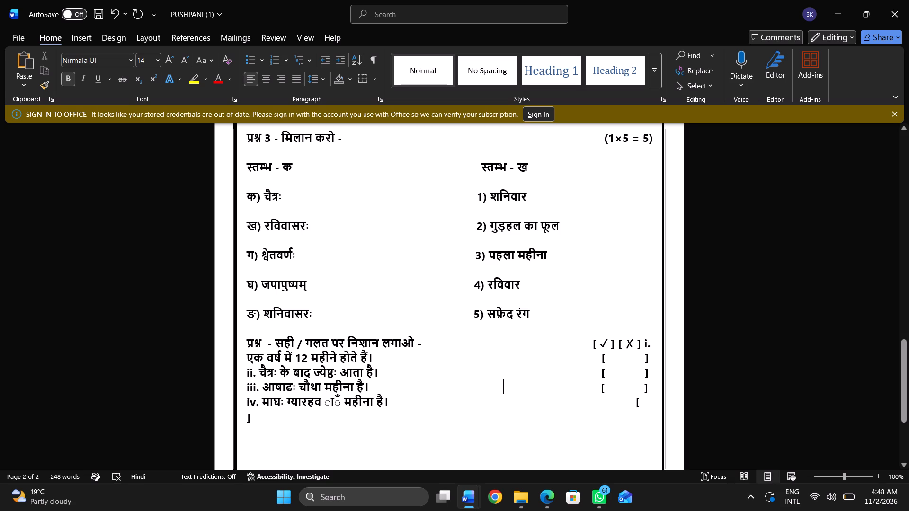
pyautogui.press('BackSpace')
pyautogui.press('BackSpace')
pyautogui.press('BackSpace')
pyautogui.press('BackSpace')
pyautogui.press('BackSpace')
pyautogui.press('BackSpace')
pyautogui.press('BackSpace')
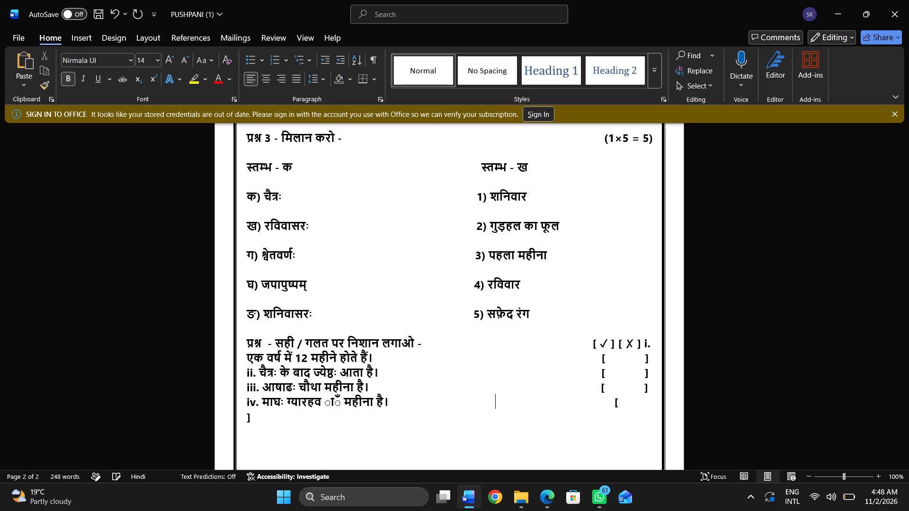
pyautogui.press('BackSpace')
pyautogui.press('BackSpace')
pyautogui.press('BackSpace')
pyautogui.press('BackSpace')
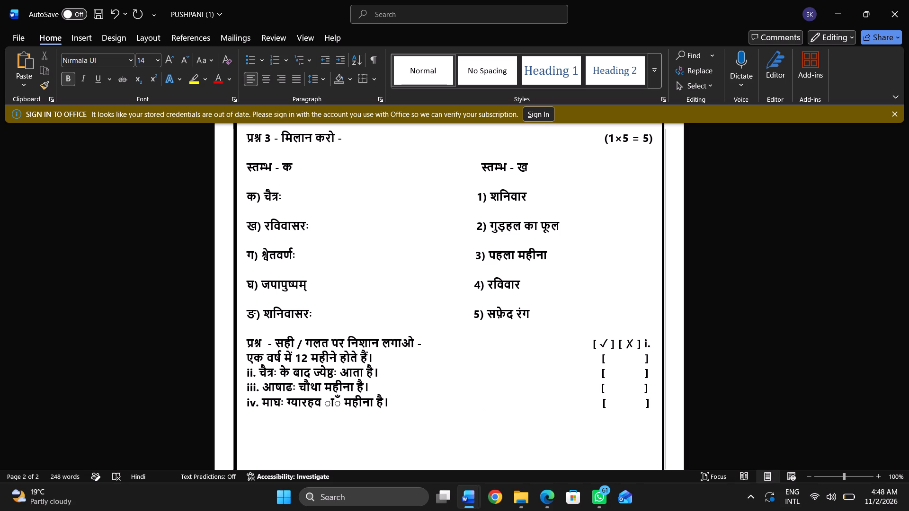
# Number the true/false question as 4 and remove one space before its [ ✓ ] [ ✗ ] marks to realign the lines below.
pyautogui.scroll(-1, 516, 404)
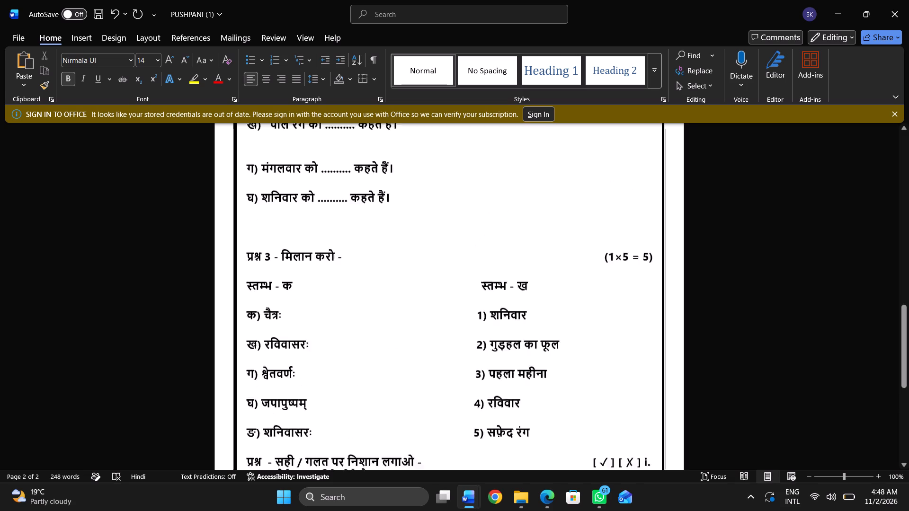
pyautogui.scroll(-1, 516, 404)
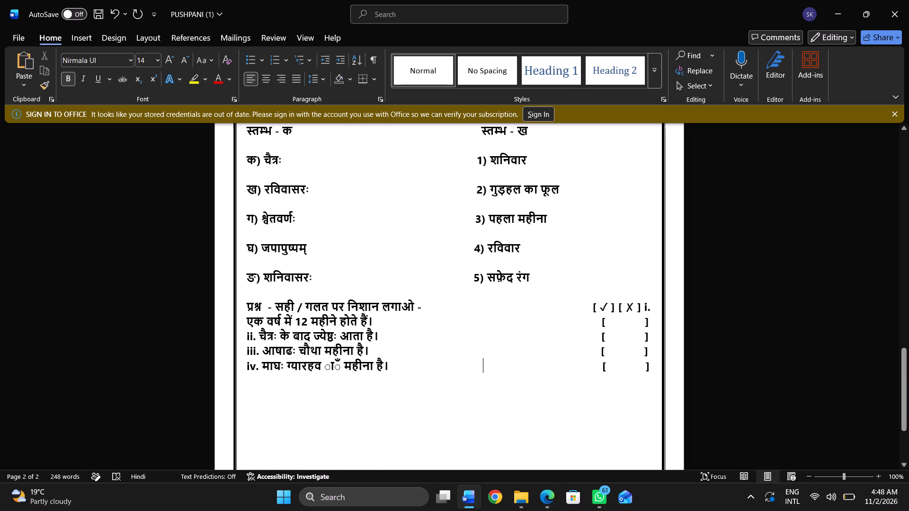
pyautogui.click(267, 307)
pyautogui.press('4')
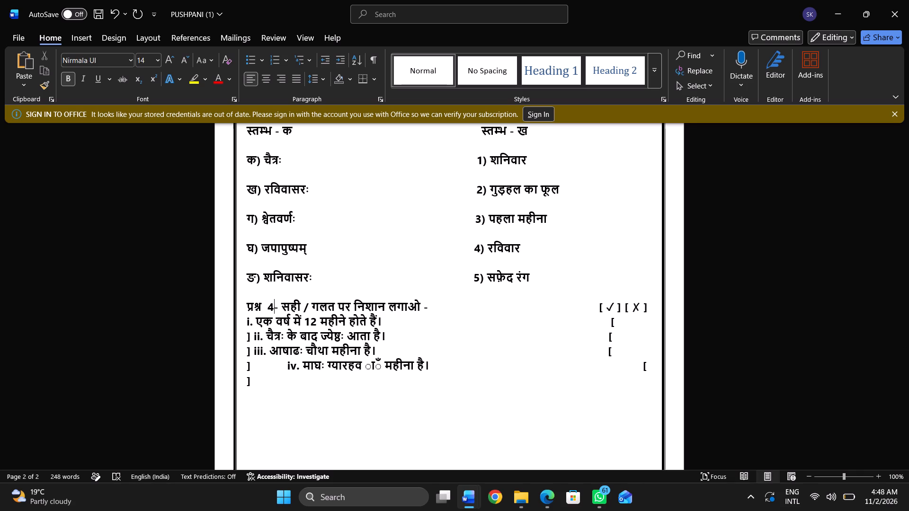
pyautogui.click(458, 301)
pyautogui.press('BackSpace')
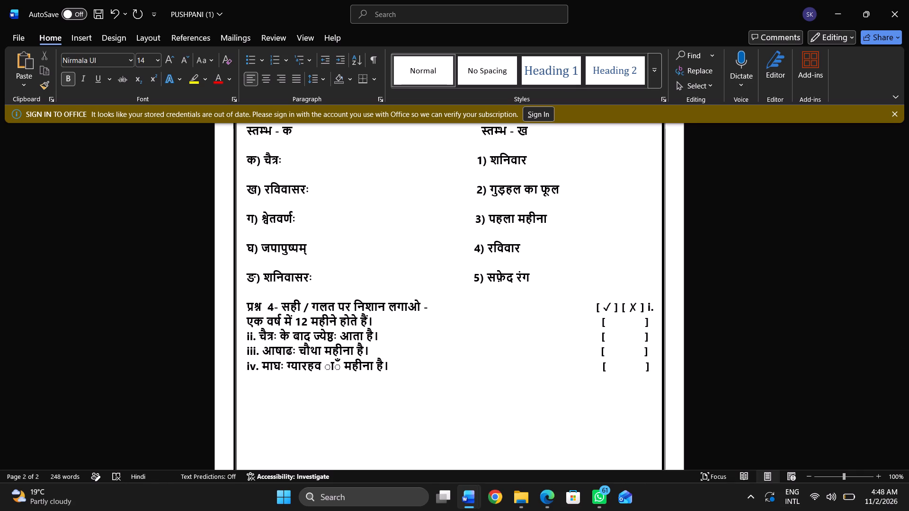
# Review the paper from question 1 through question 4, checking the layout and question numbering.
pyautogui.scroll(1, 458, 301)
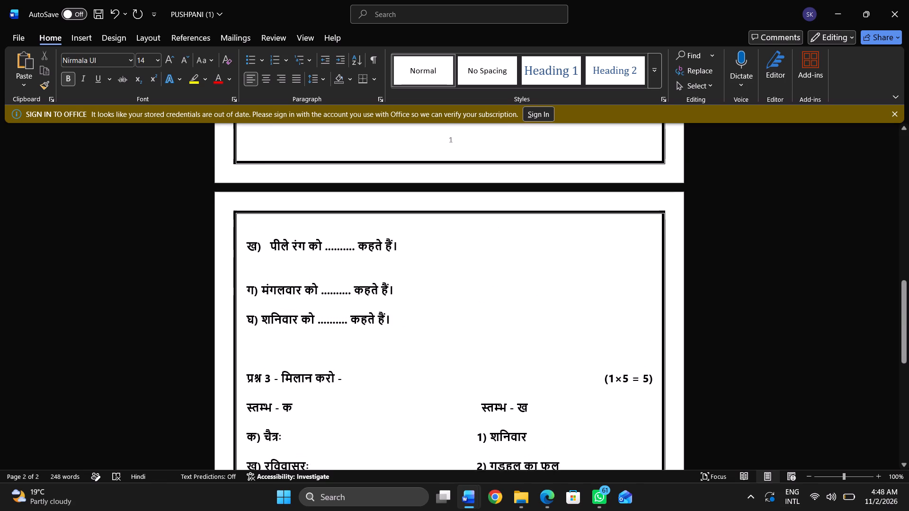
pyautogui.scroll(5, 458, 301)
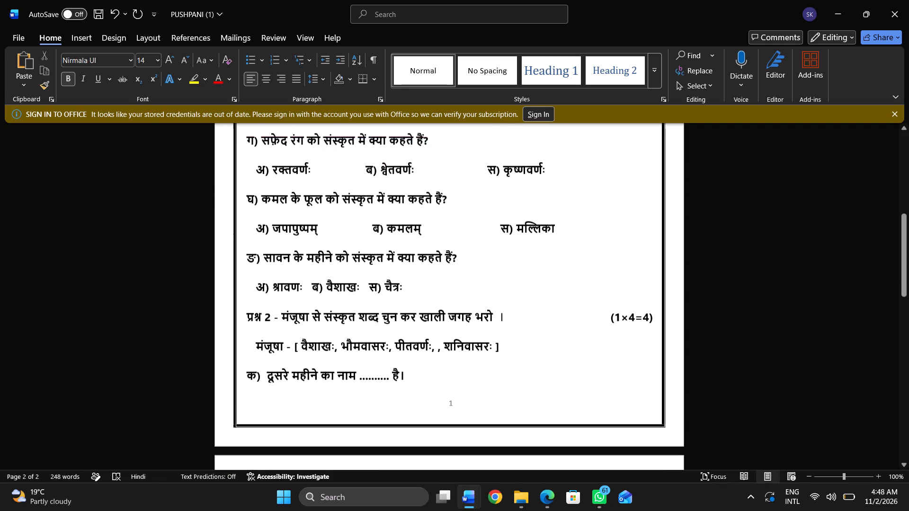
pyautogui.scroll(2, 458, 301)
pyautogui.scroll(-2, 458, 301)
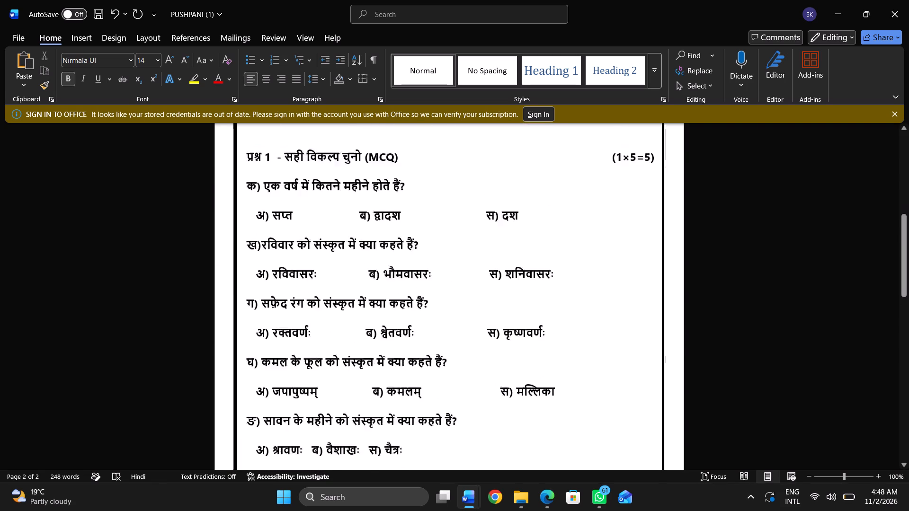
pyautogui.scroll(-4, 458, 301)
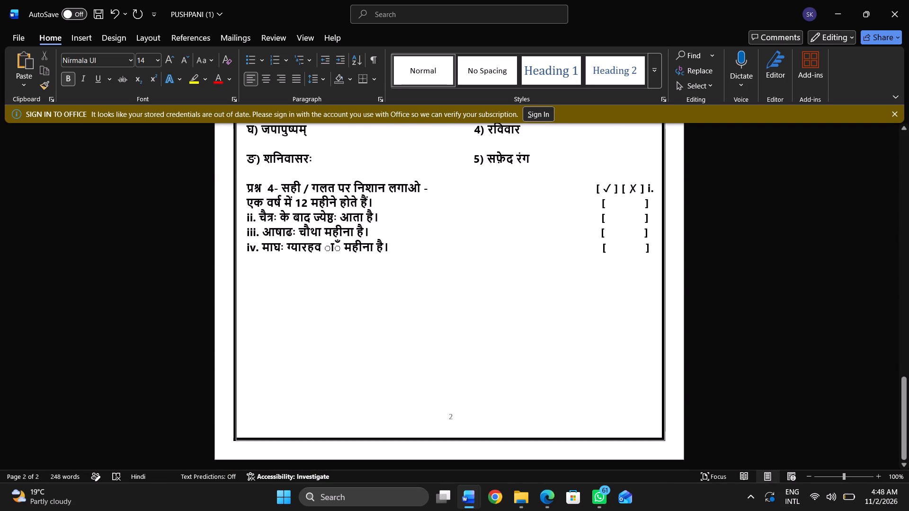
# Paste the copied "षट्-ऋतुओं के नाम संस्कृत में क्रम से लिखो।" question with its (1×6 = 6) label below statement iv, leaving one blank line.
pyautogui.click(655, 243)
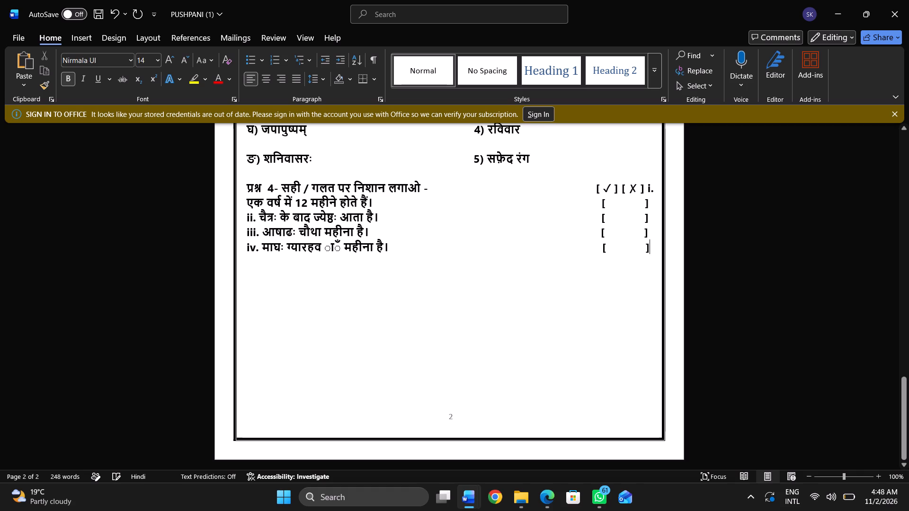
pyautogui.press('Return')
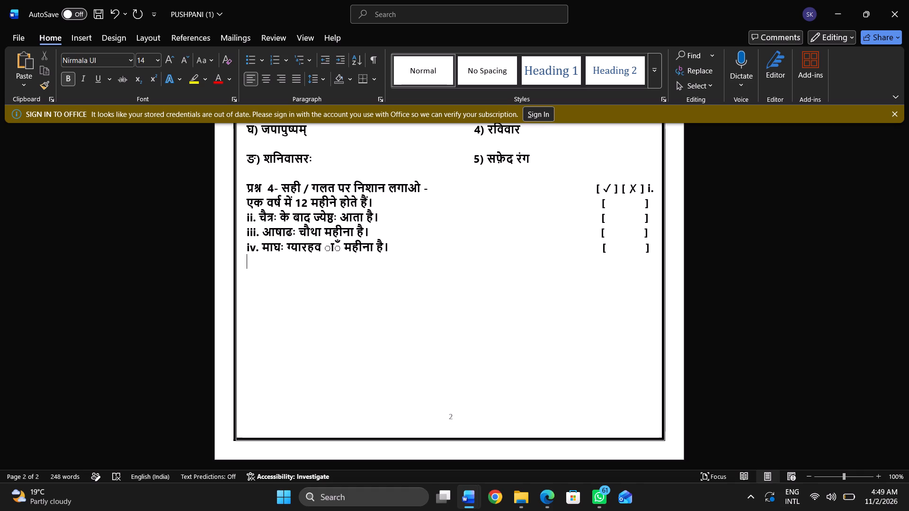
pyautogui.press('space')
pyautogui.press('Return')
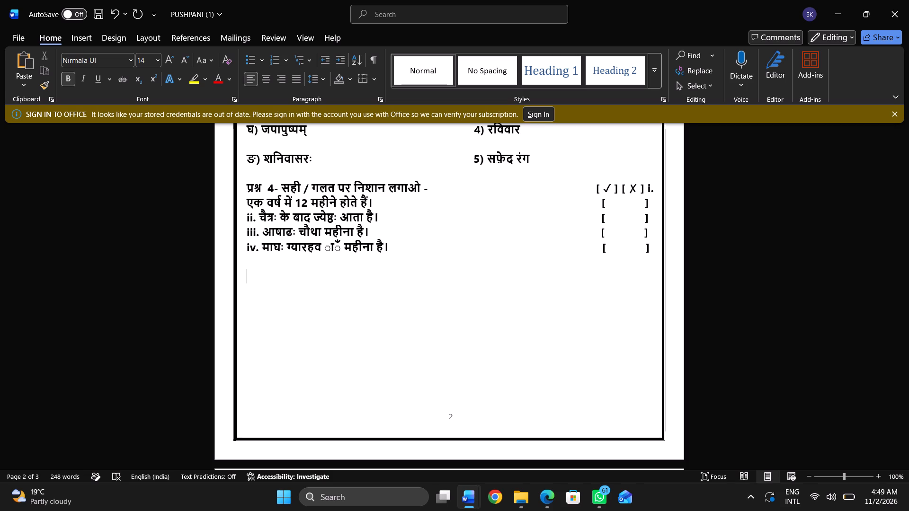
pyautogui.hotkey('ctrl', 'v')
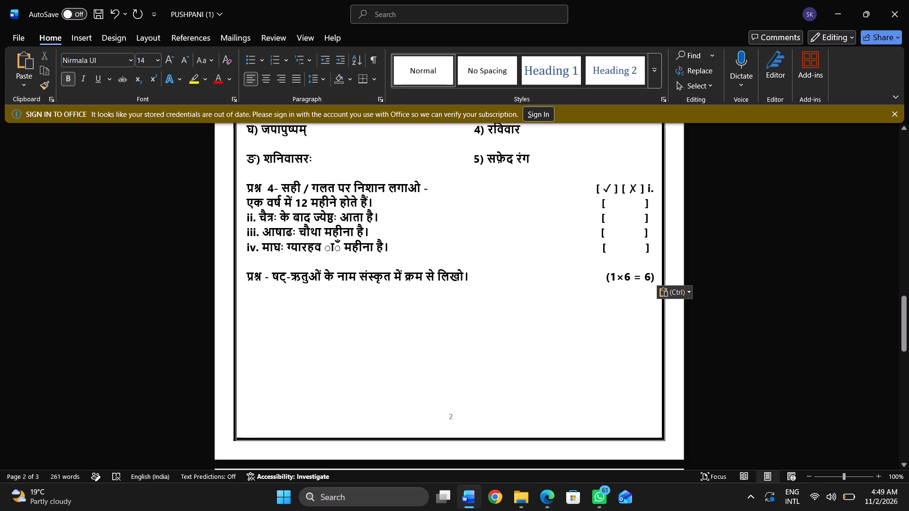
# Put statement i on its own line below question 4's heading, and remove three spaces before the heading's marks and statement i's brackets.
pyautogui.moveTo(450, 182); pyautogui.dragTo(491, 171)
pyautogui.click(491, 171)
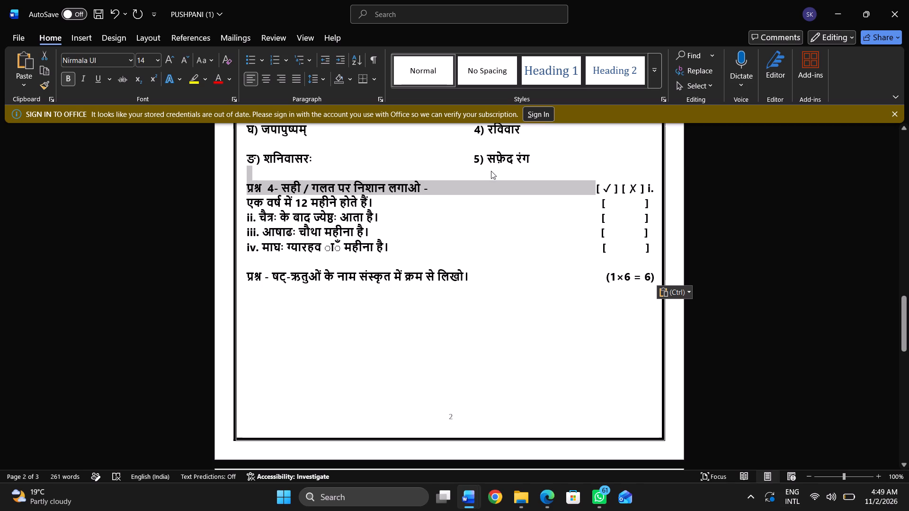
pyautogui.click(646, 186)
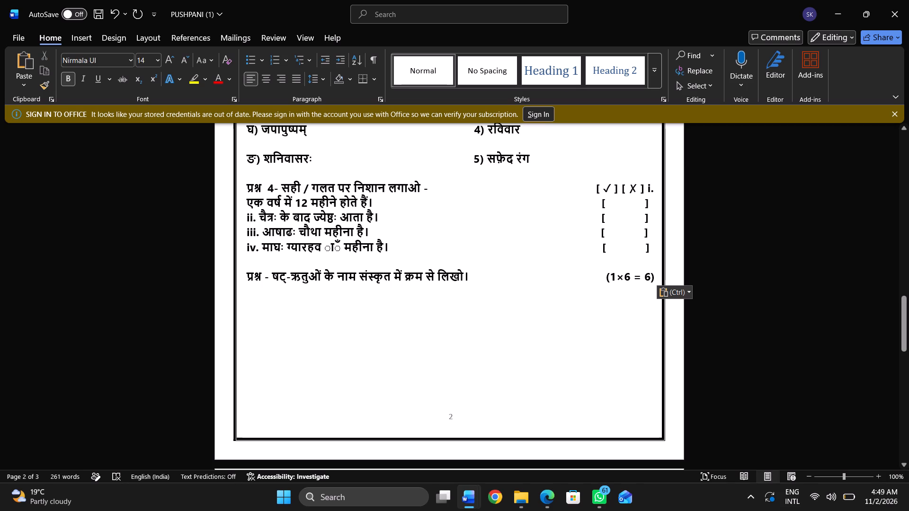
pyautogui.press('Return')
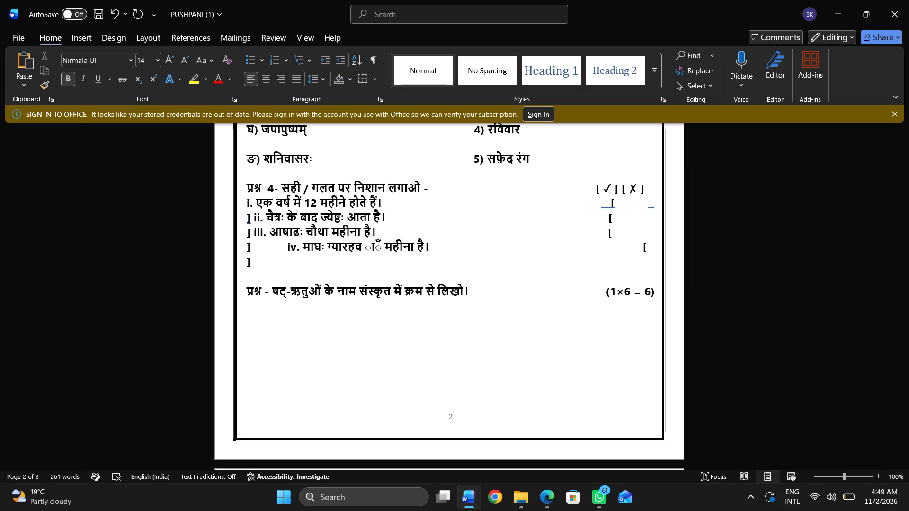
pyautogui.click(560, 191)
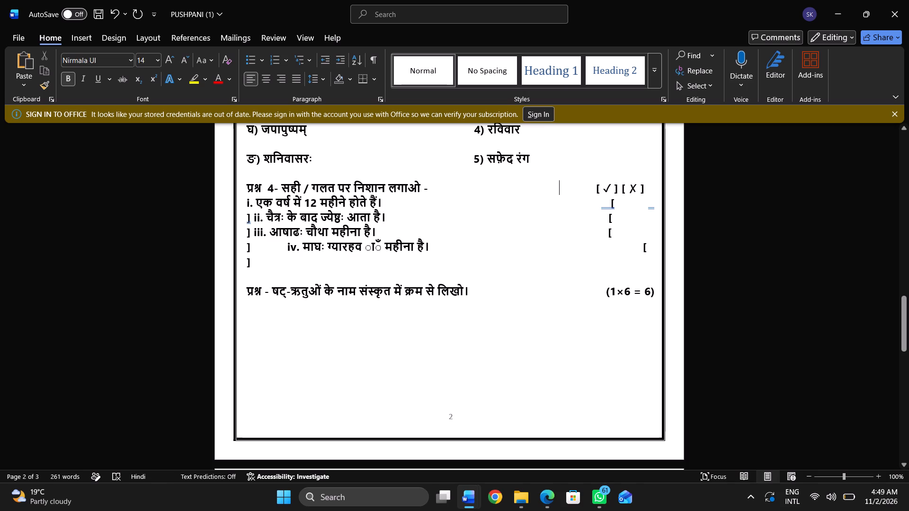
pyautogui.press('BackSpace')
pyautogui.press('BackSpace')
pyautogui.press('BackSpace')
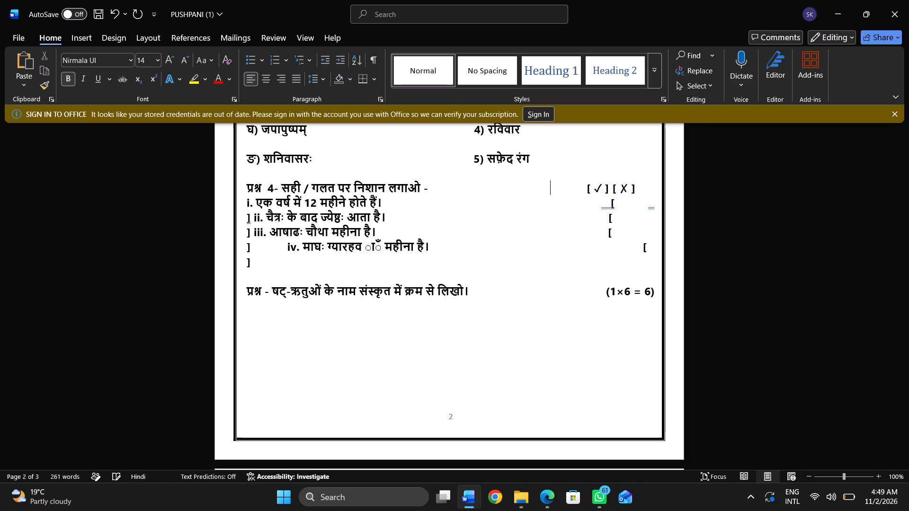
pyautogui.click(569, 203)
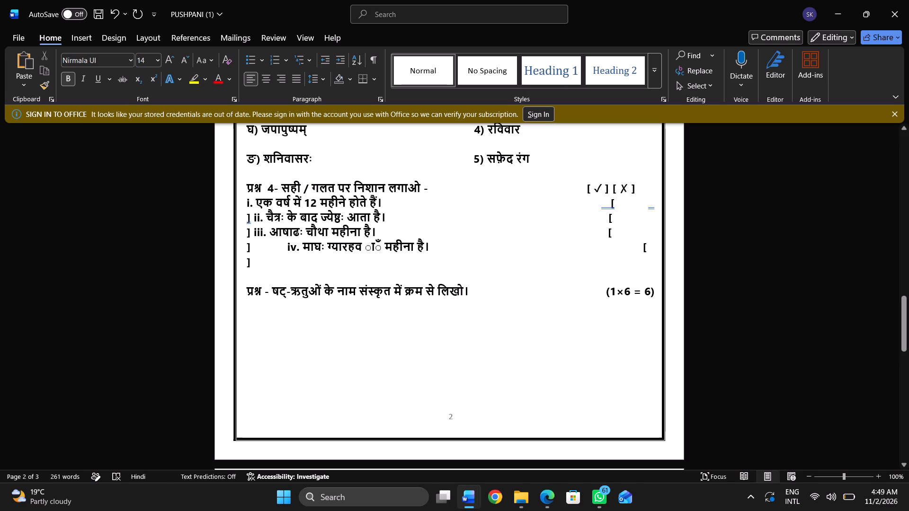
pyautogui.press('BackSpace')
pyautogui.press('BackSpace')
pyautogui.press('BackSpace')
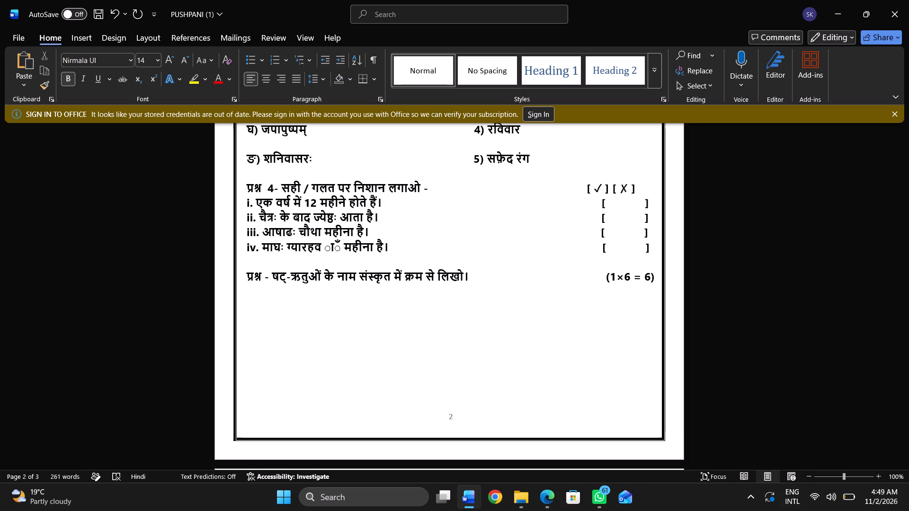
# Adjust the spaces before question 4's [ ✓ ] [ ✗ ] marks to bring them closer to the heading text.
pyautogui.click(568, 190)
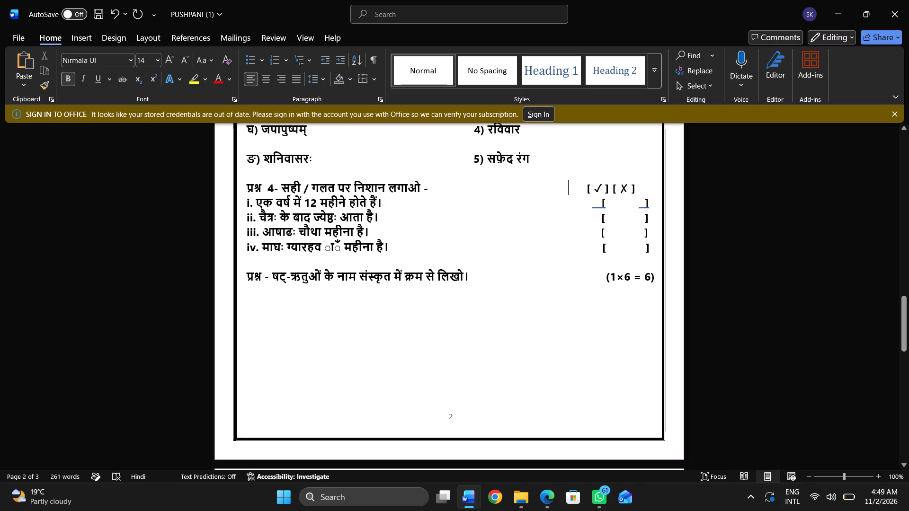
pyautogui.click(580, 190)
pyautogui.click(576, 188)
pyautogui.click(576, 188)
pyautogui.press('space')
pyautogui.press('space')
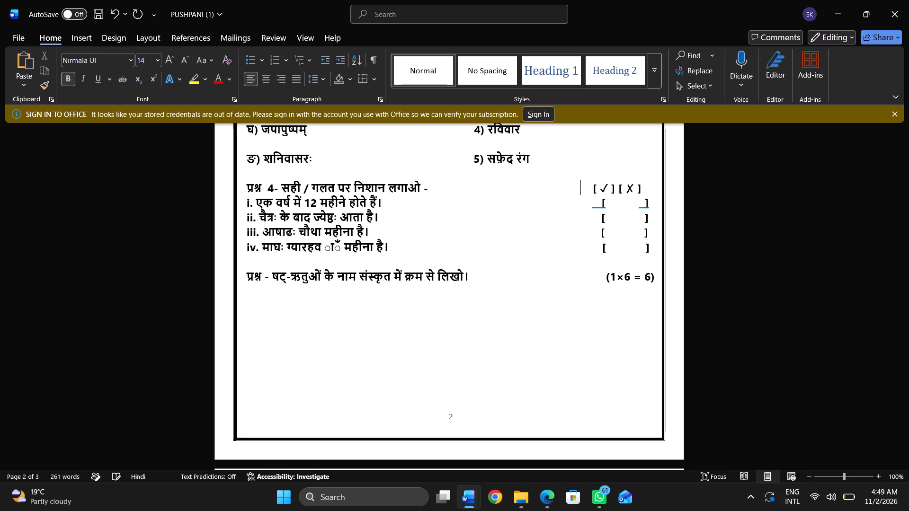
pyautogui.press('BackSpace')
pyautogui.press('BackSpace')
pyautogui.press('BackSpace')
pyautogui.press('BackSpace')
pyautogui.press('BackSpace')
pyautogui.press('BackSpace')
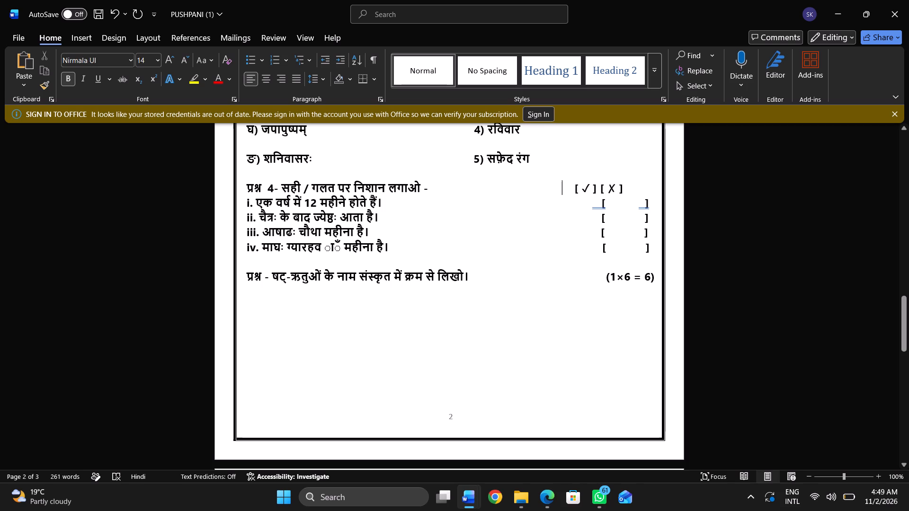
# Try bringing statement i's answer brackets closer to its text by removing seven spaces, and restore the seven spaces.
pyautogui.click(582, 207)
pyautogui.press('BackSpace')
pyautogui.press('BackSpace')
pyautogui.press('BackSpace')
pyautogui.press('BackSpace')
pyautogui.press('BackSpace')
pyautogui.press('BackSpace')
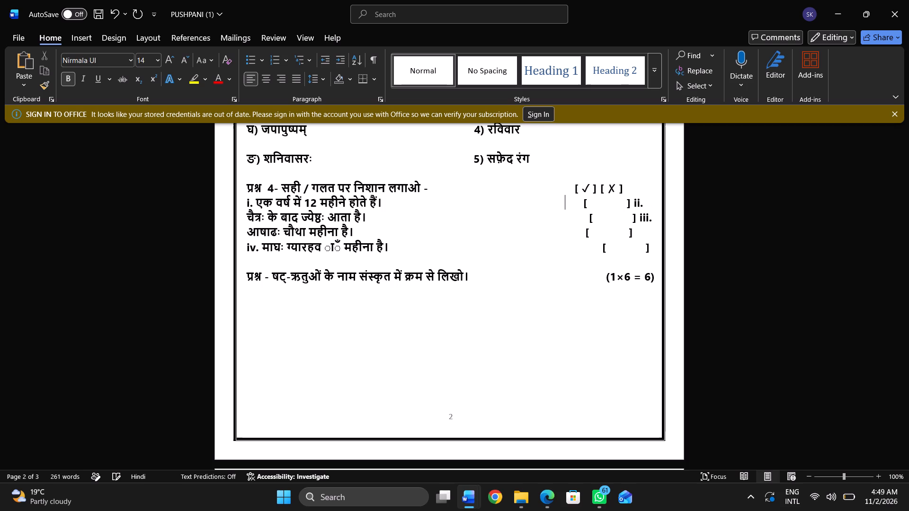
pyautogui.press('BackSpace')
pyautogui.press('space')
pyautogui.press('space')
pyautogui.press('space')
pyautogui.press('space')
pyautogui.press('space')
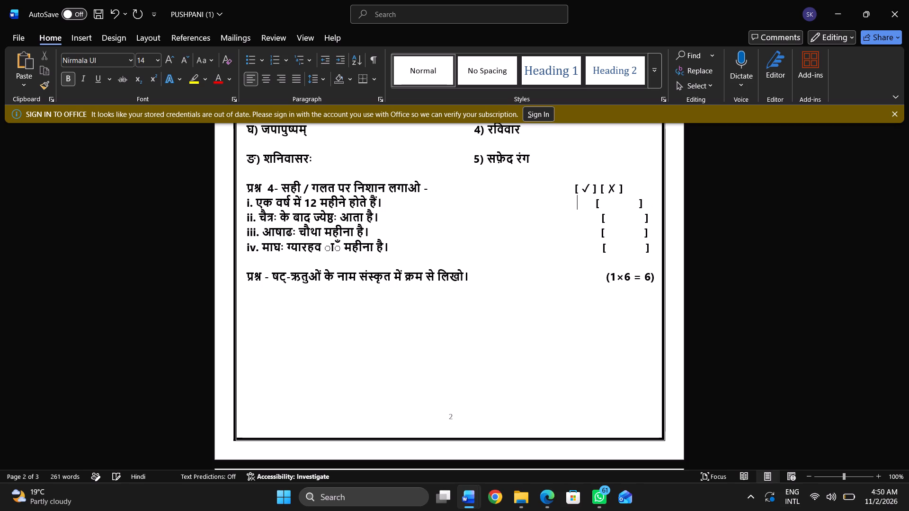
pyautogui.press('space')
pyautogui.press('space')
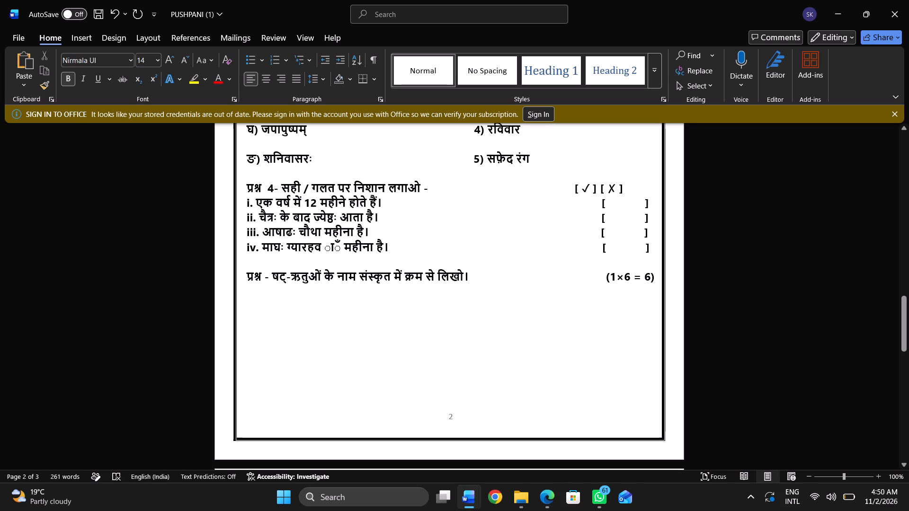
# Move the [ ✓ ] [ ✗ ] marks to directly after the dash in question 4's heading.
pyautogui.moveTo(624, 186); pyautogui.dragTo(579, 188)
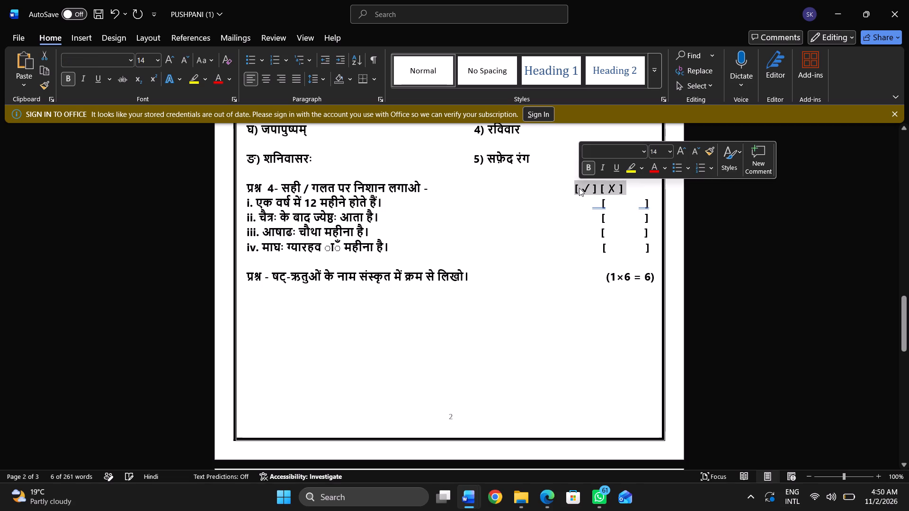
pyautogui.hotkey('ctrl', 'c')
pyautogui.press('BackSpace')
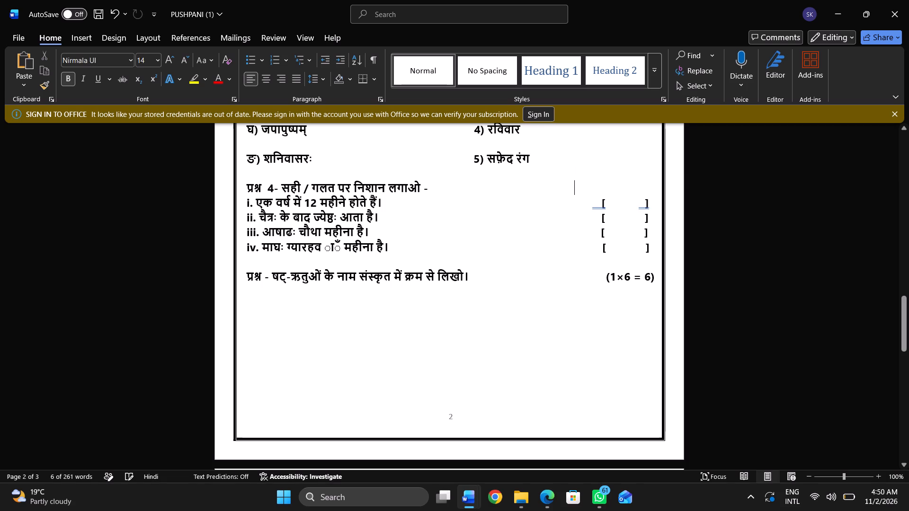
pyautogui.click(429, 187)
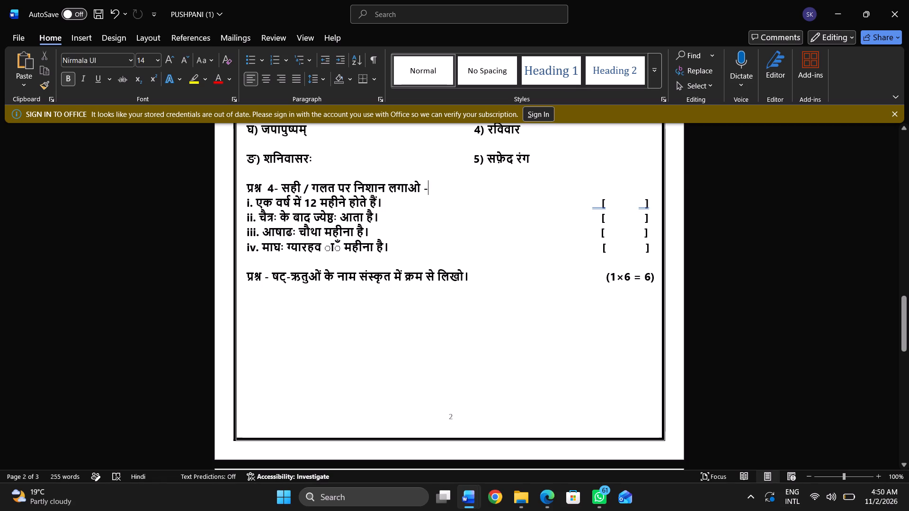
pyautogui.hotkey('ctrl', 'v')
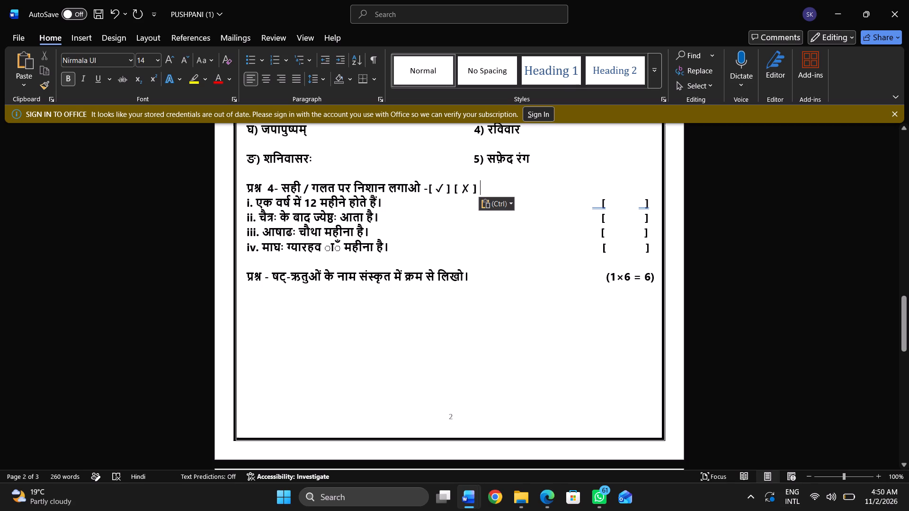
# Copy the (1×6 = 6) marks label from the seasons question onto question 4's heading line, after the [ ✓ ] [ ✗ ] marks.
pyautogui.moveTo(651, 274); pyautogui.dragTo(619, 280)
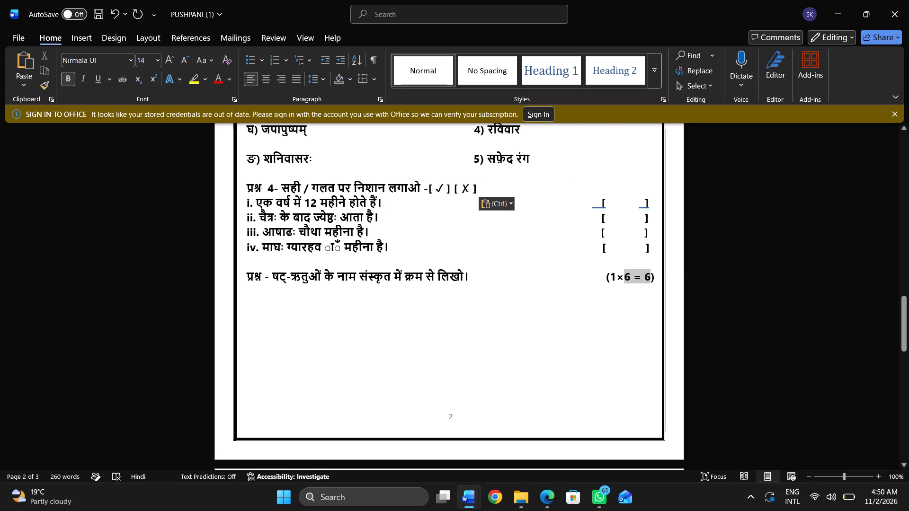
pyautogui.moveTo(619, 280); pyautogui.dragTo(604, 282)
pyautogui.click(658, 276)
pyautogui.moveTo(607, 278); pyautogui.dragTo(661, 275)
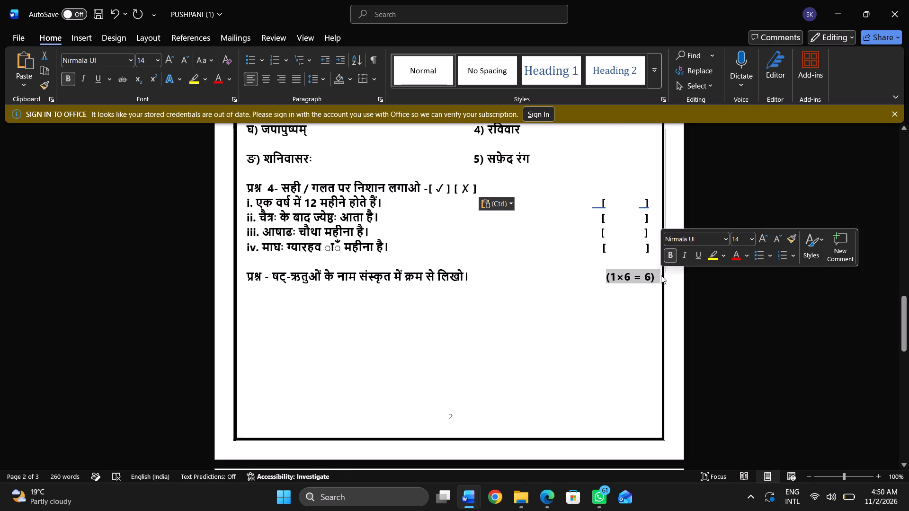
pyautogui.hotkey('ctrl', 'c')
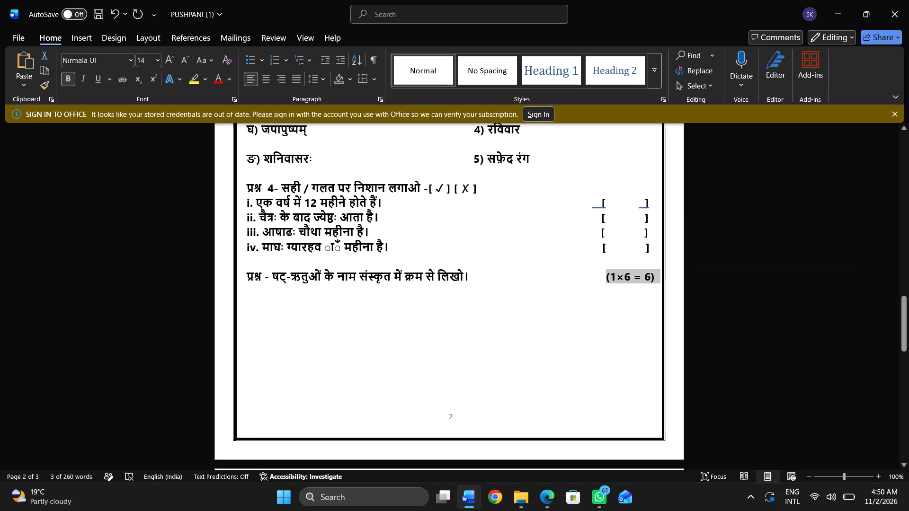
pyautogui.click(534, 184)
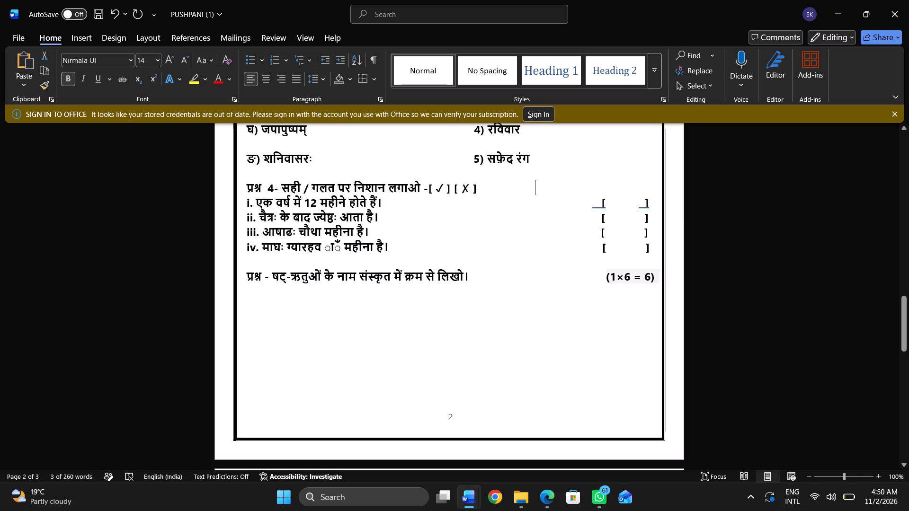
pyautogui.hotkey('ctrl', 'v')
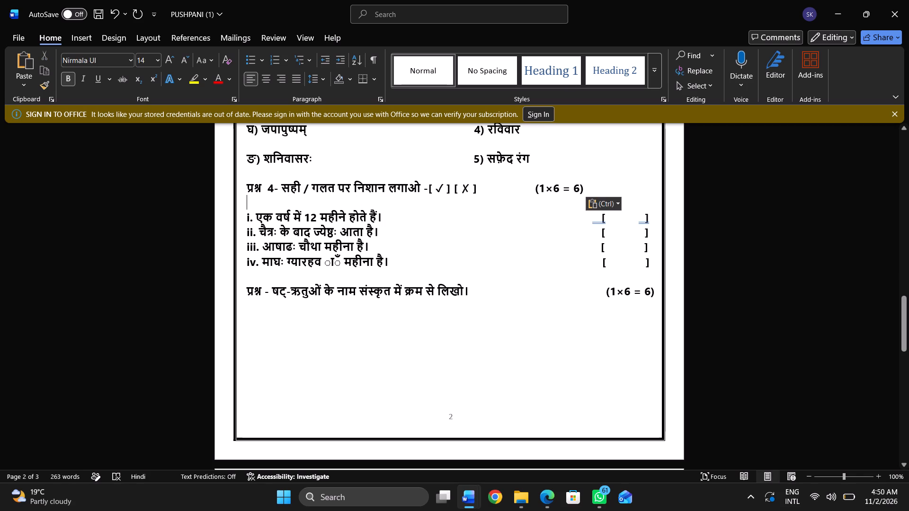
# Add 22 spaces before question 4's marks label to align it near the page edge with the seasons question's label.
pyautogui.click(520, 186)
pyautogui.press('space')
pyautogui.press('space')
pyautogui.press('space')
pyautogui.press('space')
pyautogui.press('space')
pyautogui.press('space')
pyautogui.press('space')
pyautogui.press('space')
pyautogui.press('space')
pyautogui.press('space')
pyautogui.press('space')
pyautogui.press('space')
pyautogui.press('space')
pyautogui.press('space')
pyautogui.press('space')
pyautogui.press('space')
pyautogui.press('space')
pyautogui.press('space')
pyautogui.press('space')
pyautogui.press('space')
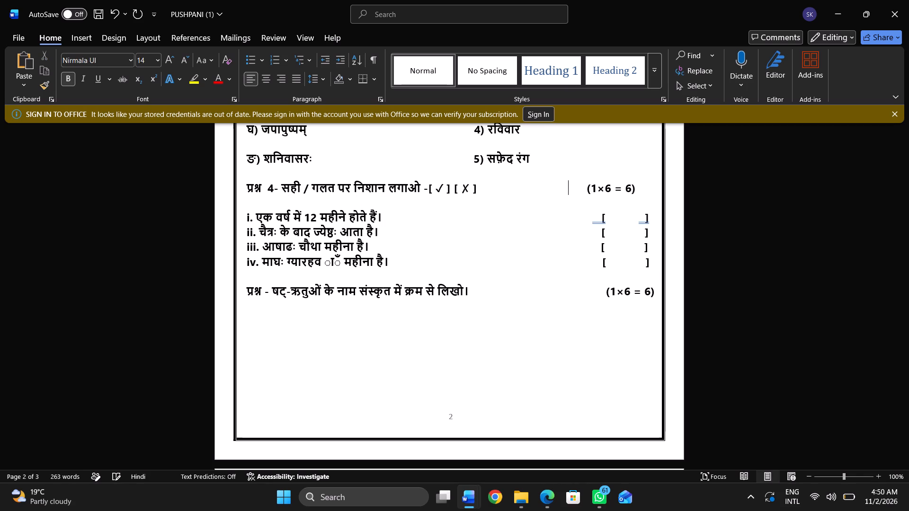
pyautogui.press('space')
pyautogui.press('space')
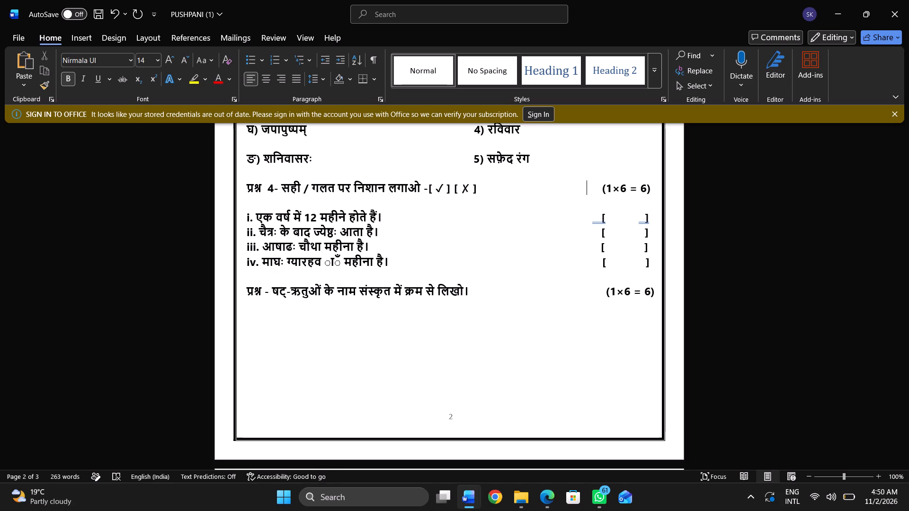
# Change the marks label on question 4's true/false heading line to (1×4 = 4).
pyautogui.click(627, 188)
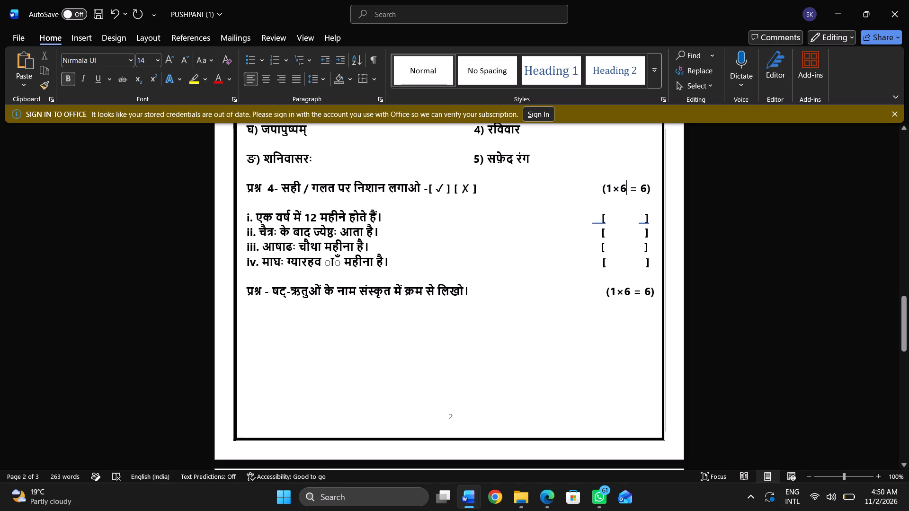
pyautogui.press('BackSpace')
pyautogui.press('4')
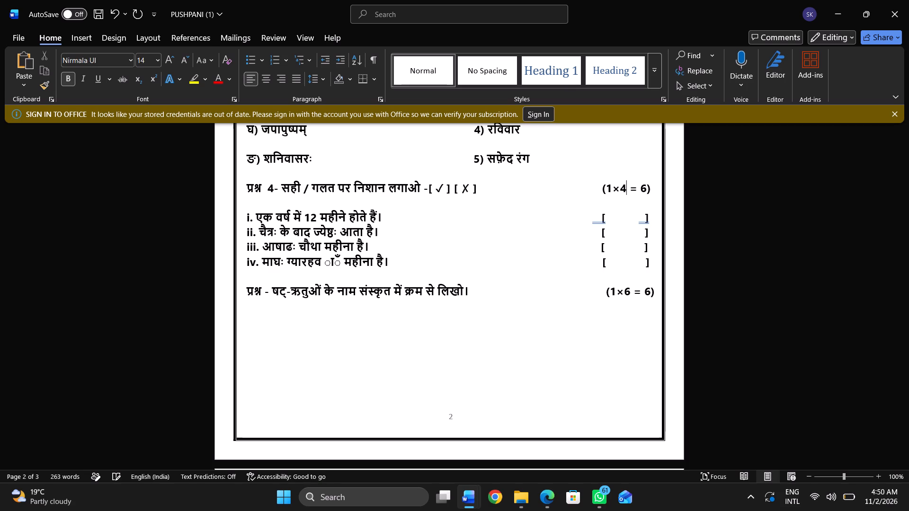
pyautogui.click(647, 188)
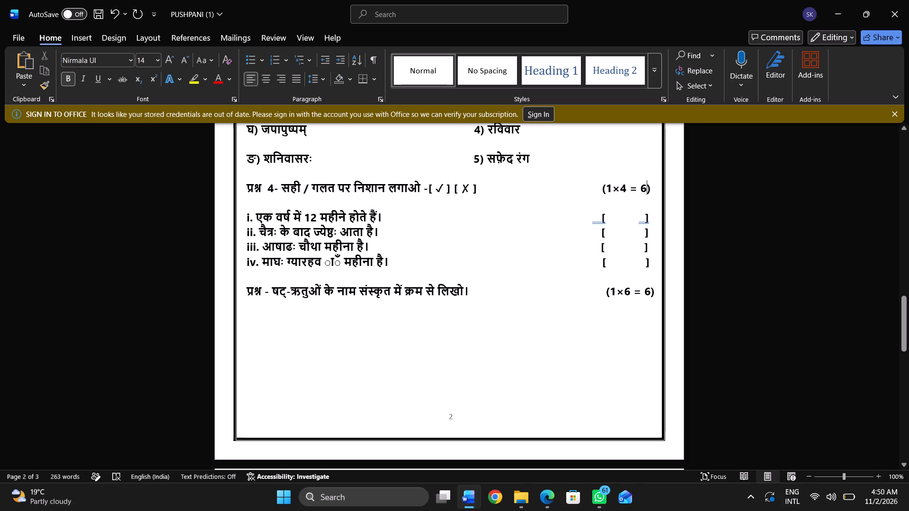
pyautogui.press('4')
pyautogui.press('BackSpace')
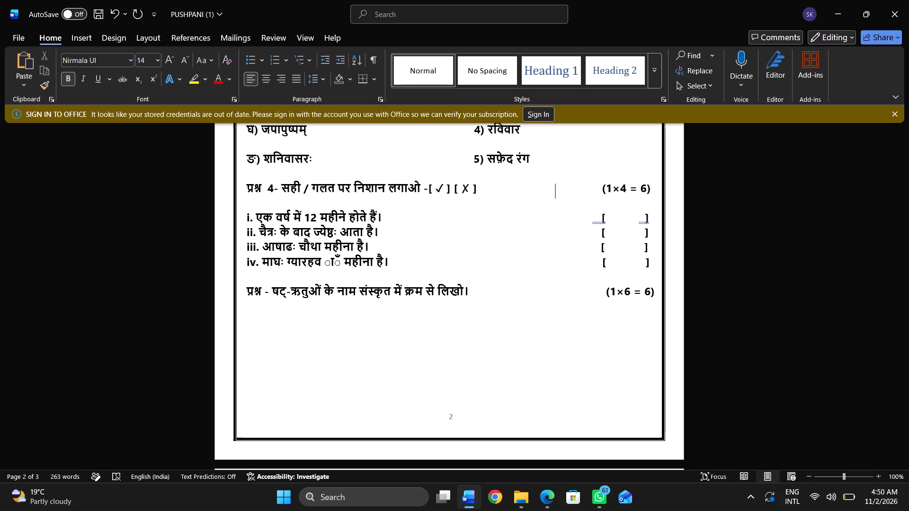
pyautogui.press('BackSpace')
pyautogui.press('4')
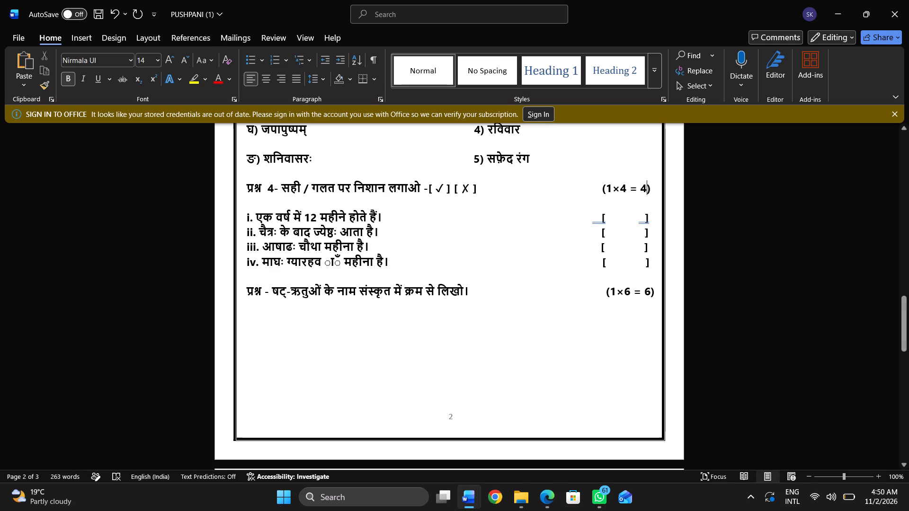
# Review the paper from the school header through questions 1 to 4, checking each question's content and marks label.
pyautogui.scroll(2, 459, 293)
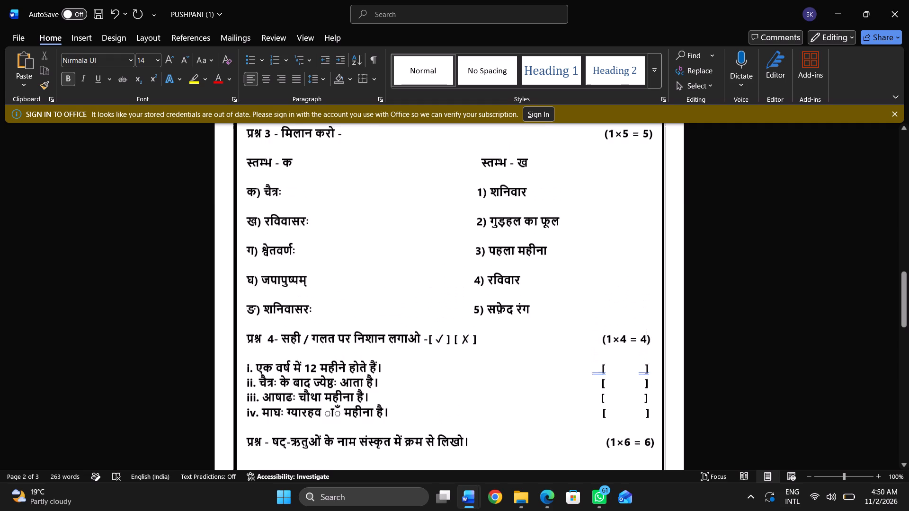
pyautogui.scroll(3, 459, 293)
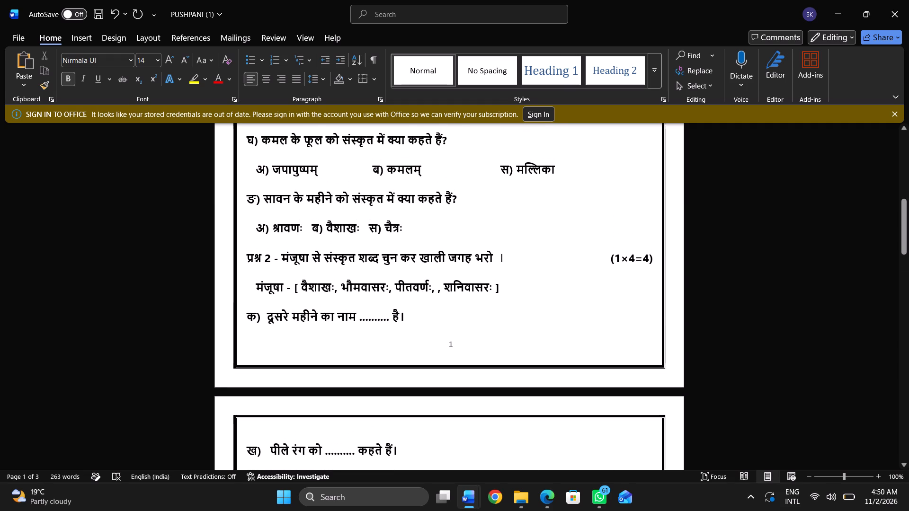
pyautogui.scroll(3, 459, 293)
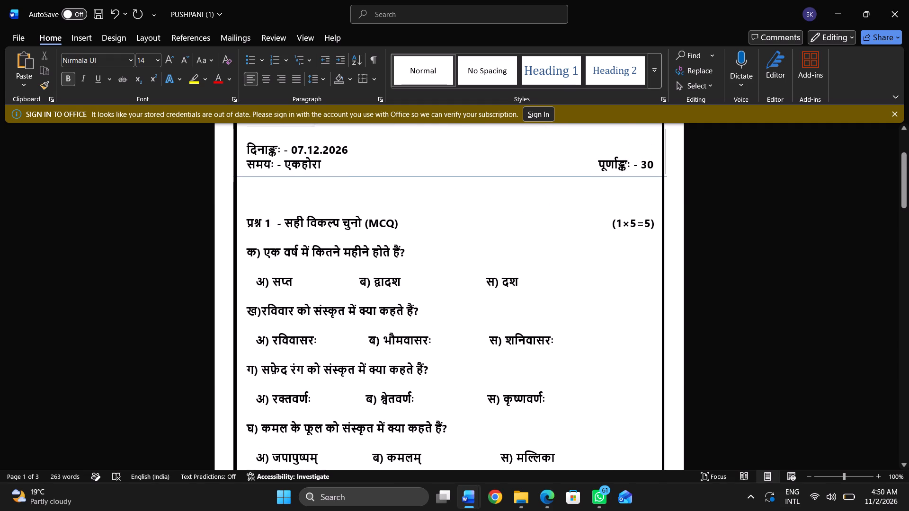
pyautogui.scroll(-2, 459, 293)
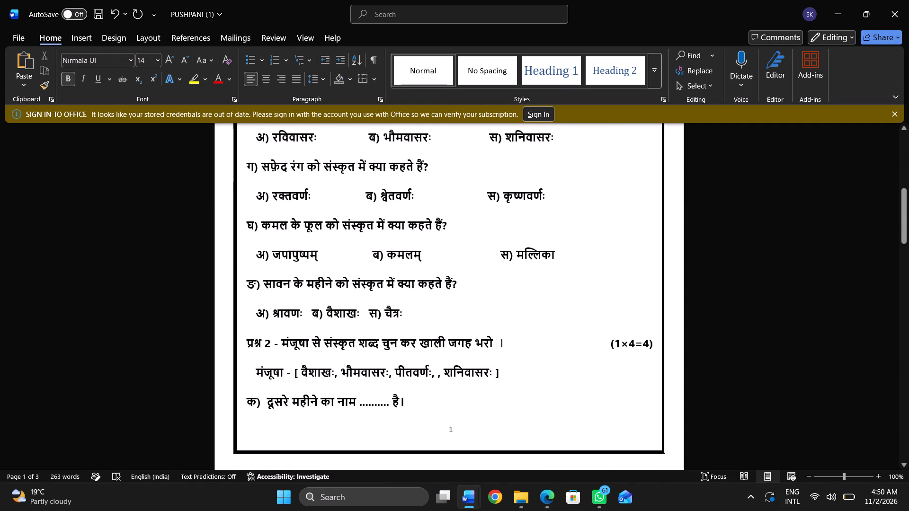
pyautogui.scroll(-3, 459, 293)
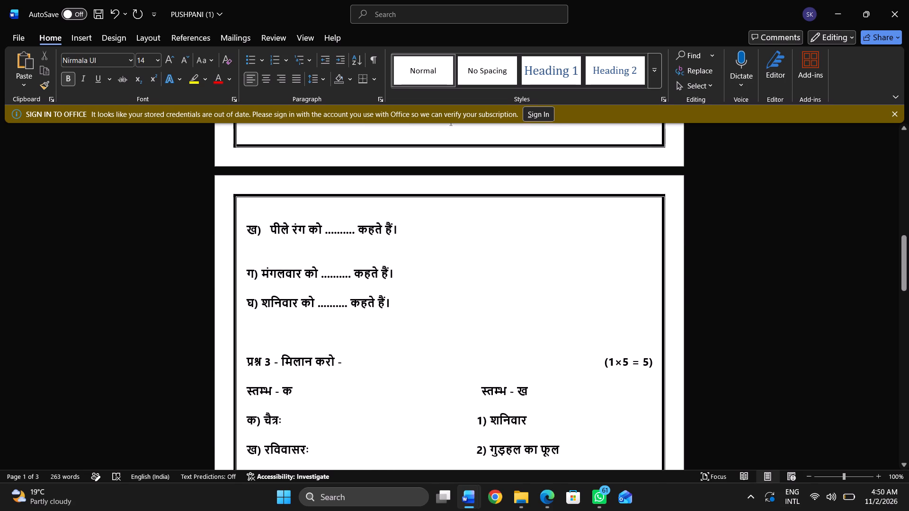
pyautogui.scroll(-2, 459, 293)
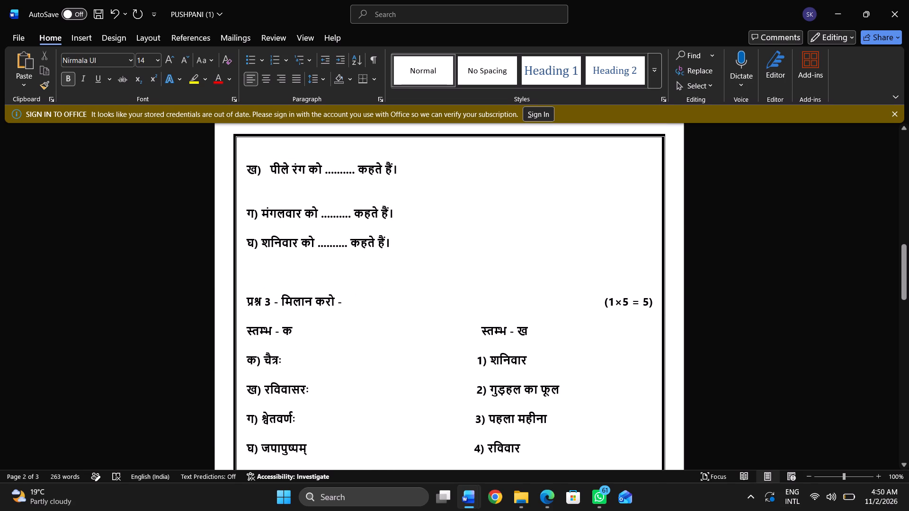
pyautogui.scroll(-2, 459, 293)
pyautogui.scroll(1, 459, 293)
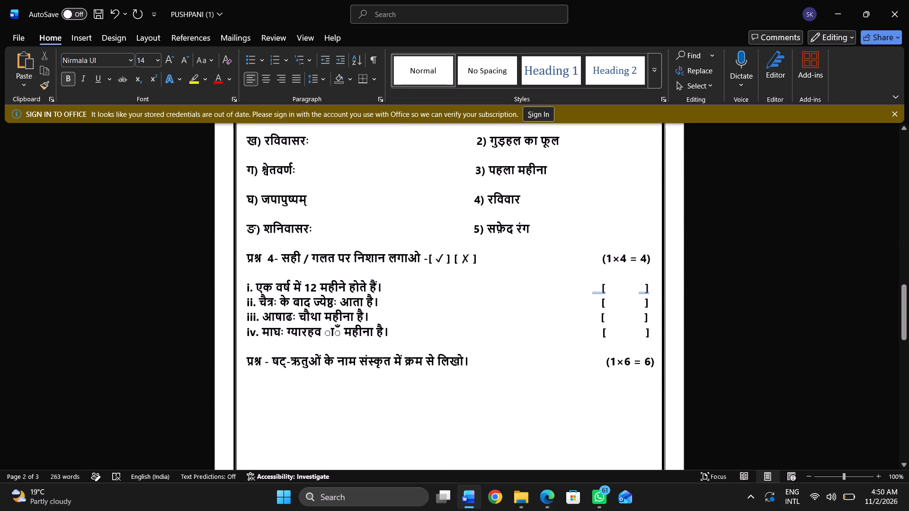
pyautogui.scroll(5, 459, 293)
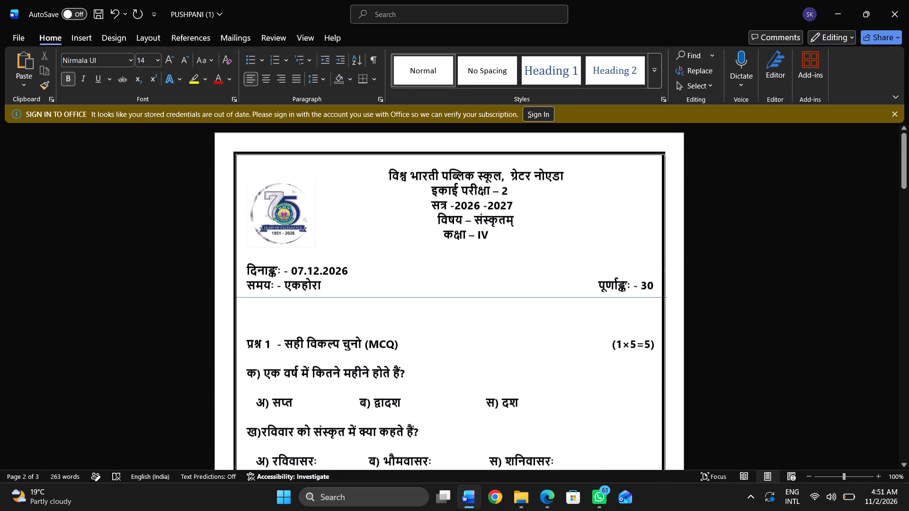
pyautogui.scroll(-3, 464, 326)
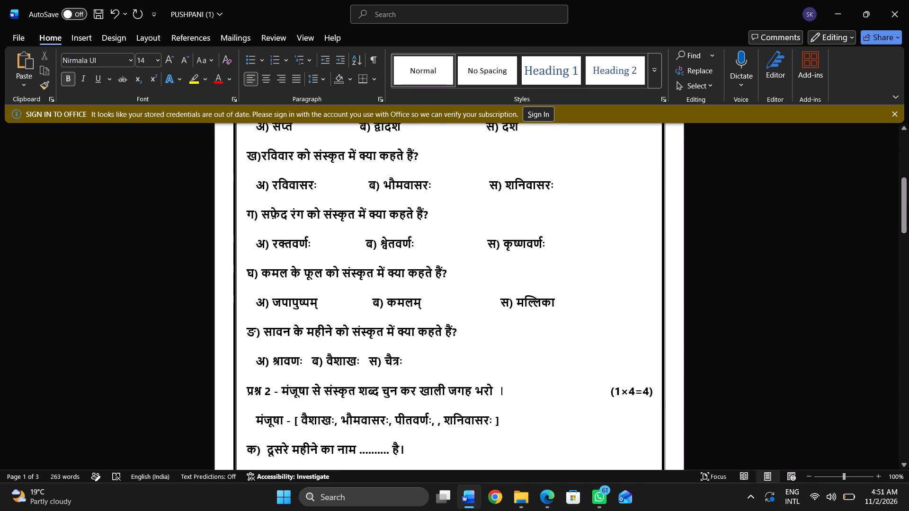
pyautogui.scroll(-2, 464, 326)
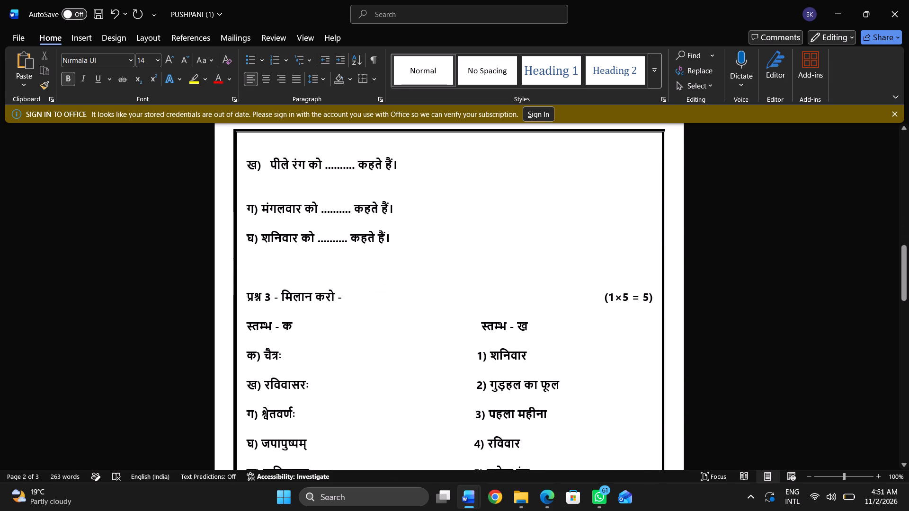
pyautogui.scroll(-1, 464, 326)
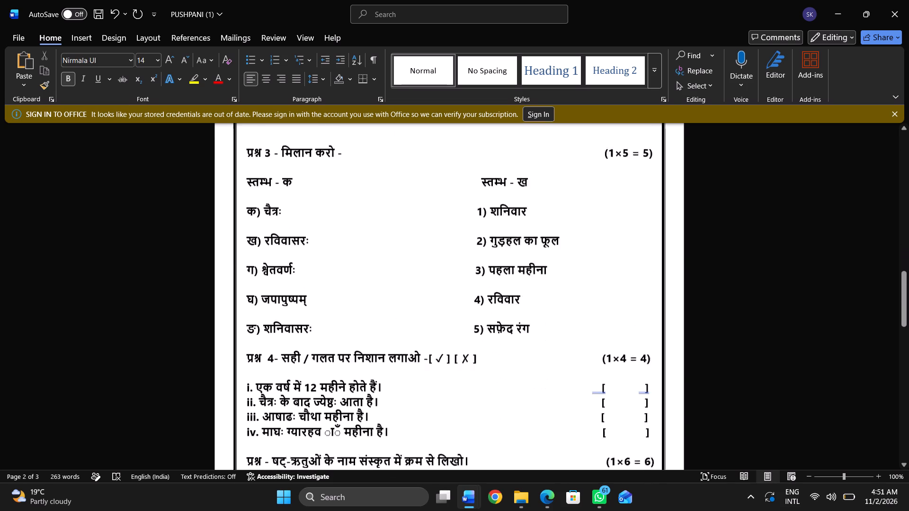
pyautogui.scroll(-1, 464, 326)
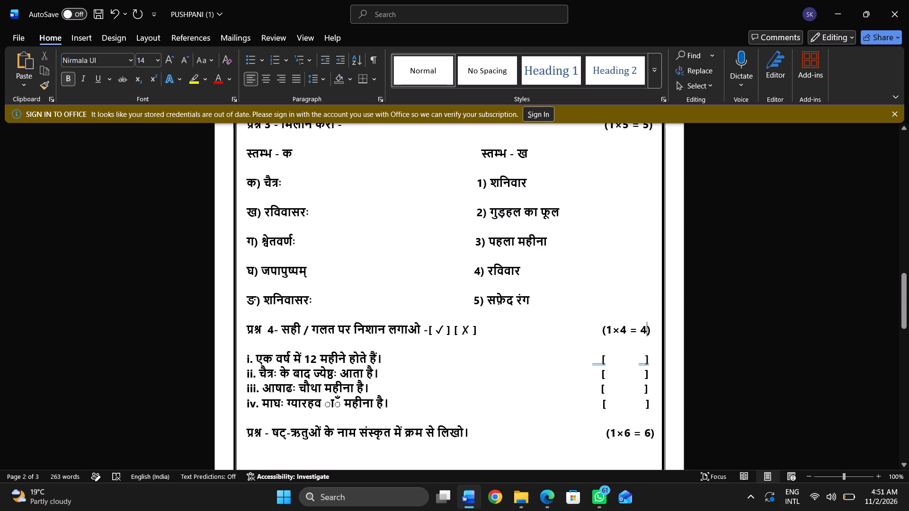
# Add two new lines below the seasons question, after its (1×6 = 6) marks label.
pyautogui.scroll(-1, 464, 326)
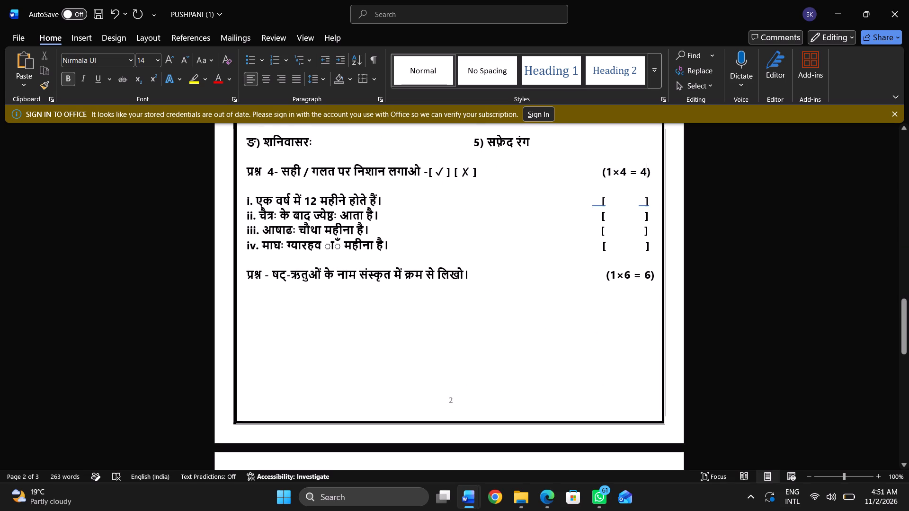
pyautogui.click(656, 272)
pyautogui.press('Return')
pyautogui.press('Return')
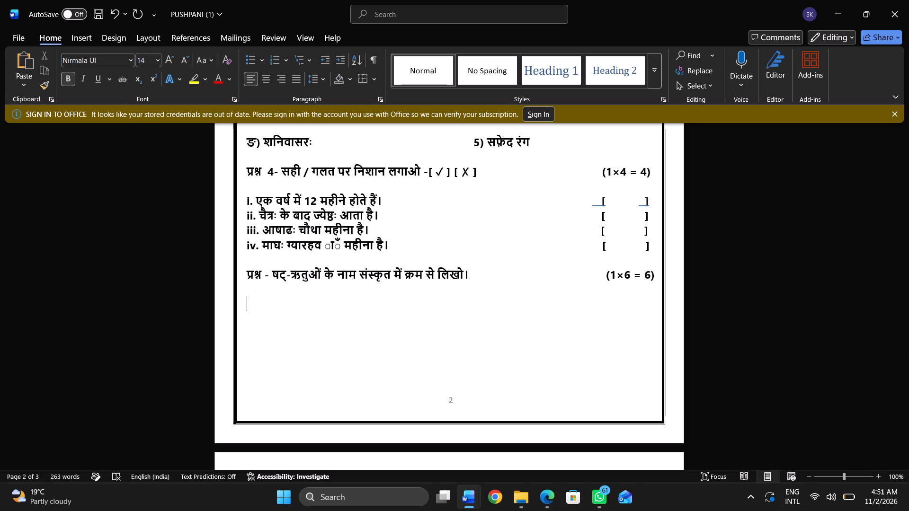
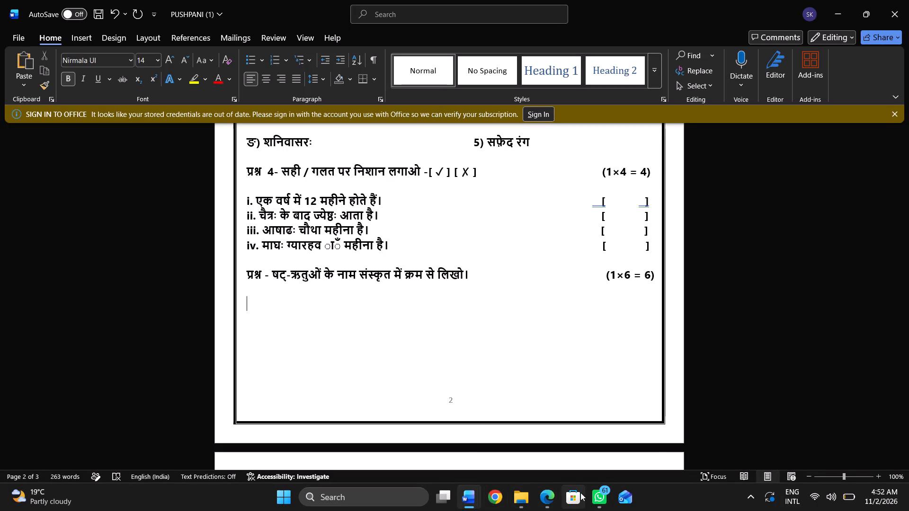
# Show the previews of the open Word documents, PUSHPANI and PUSHPANI (1), to switch between them.
pyautogui.click(465, 495)
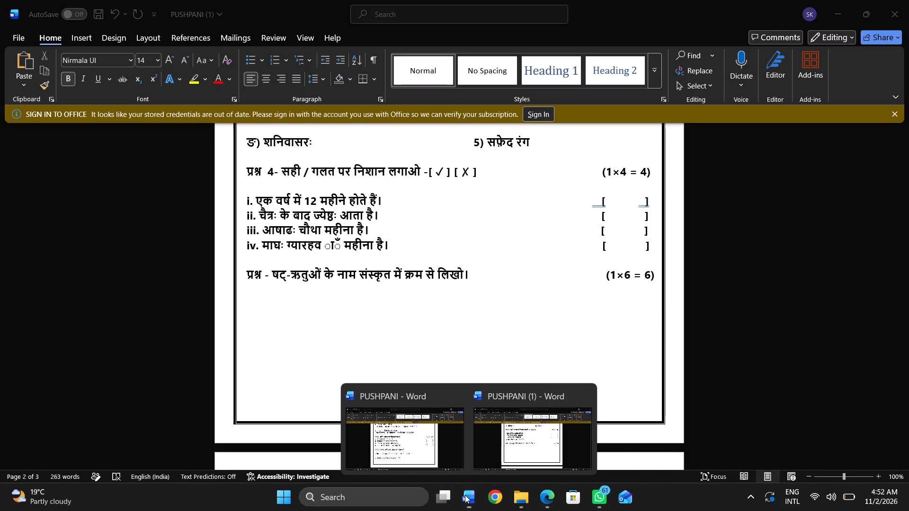
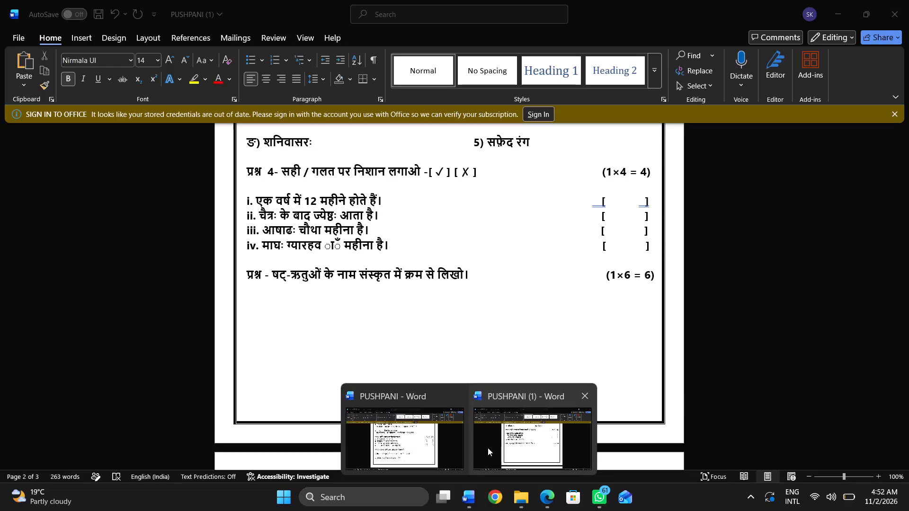
# Switch to PUSHPANI (1) and paste the copied fill-in-the-blanks question on a new line below item iv of question 4.
pyautogui.click(517, 455)
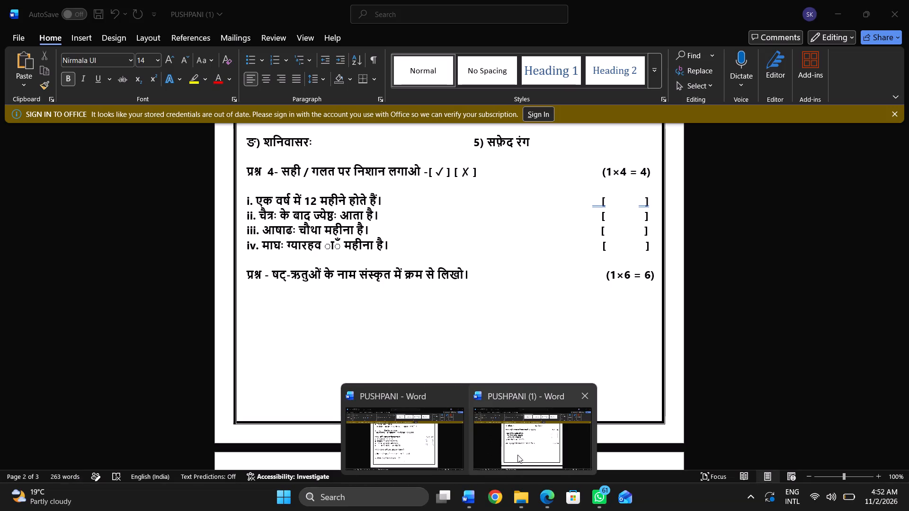
pyautogui.scroll(2, 515, 308)
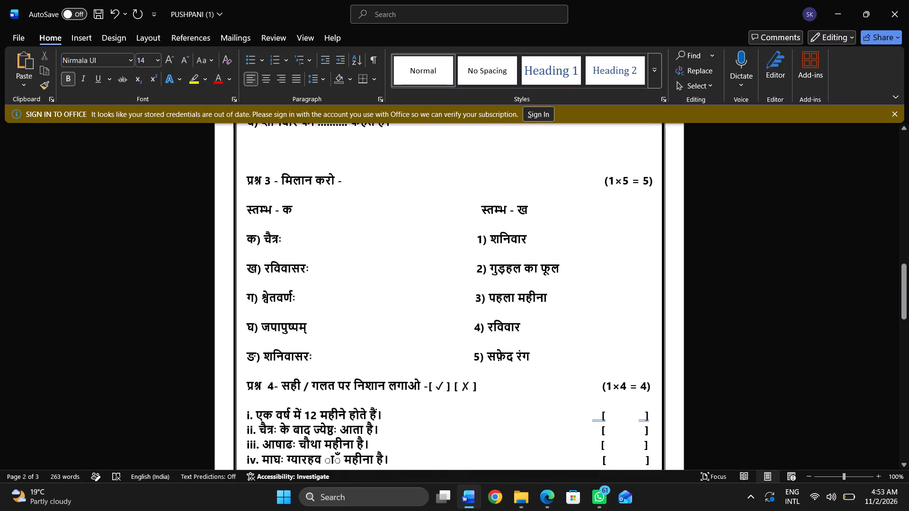
pyautogui.scroll(1, 515, 308)
pyautogui.scroll(-4, 515, 308)
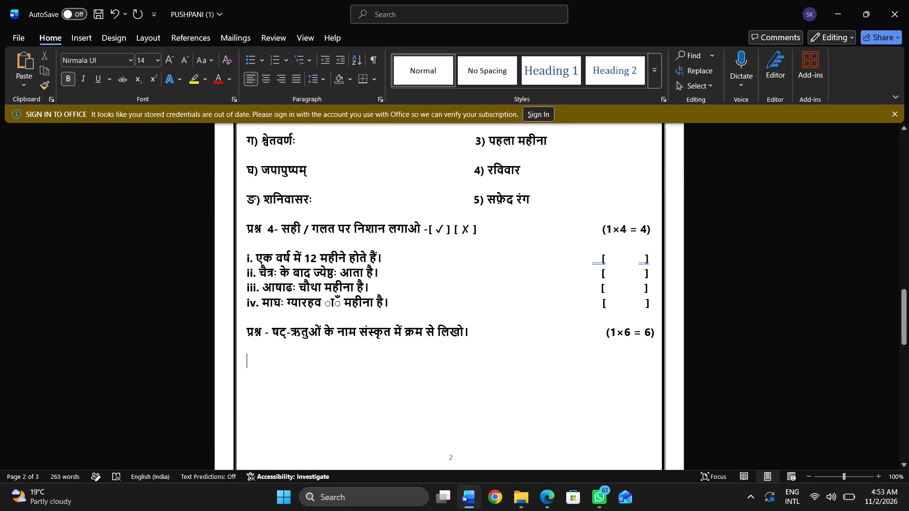
pyautogui.click(652, 298)
pyautogui.press('Return')
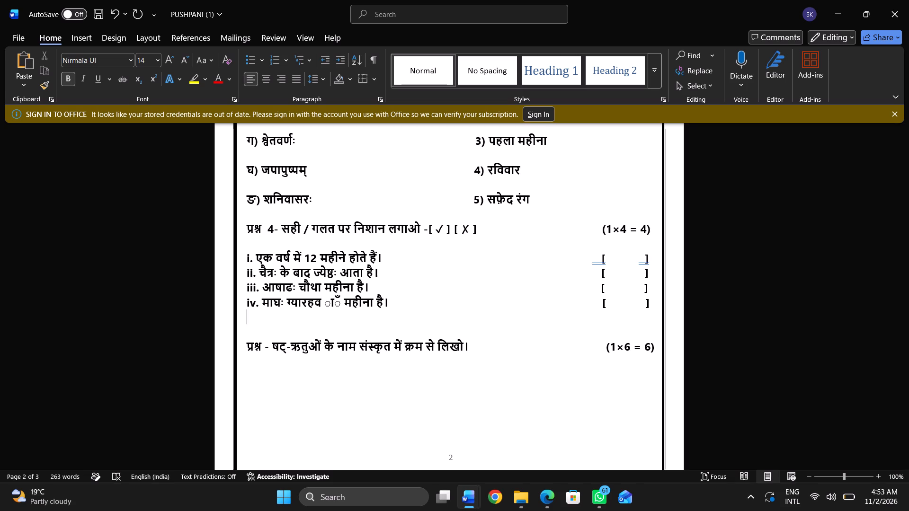
pyautogui.hotkey('ctrl', 'v')
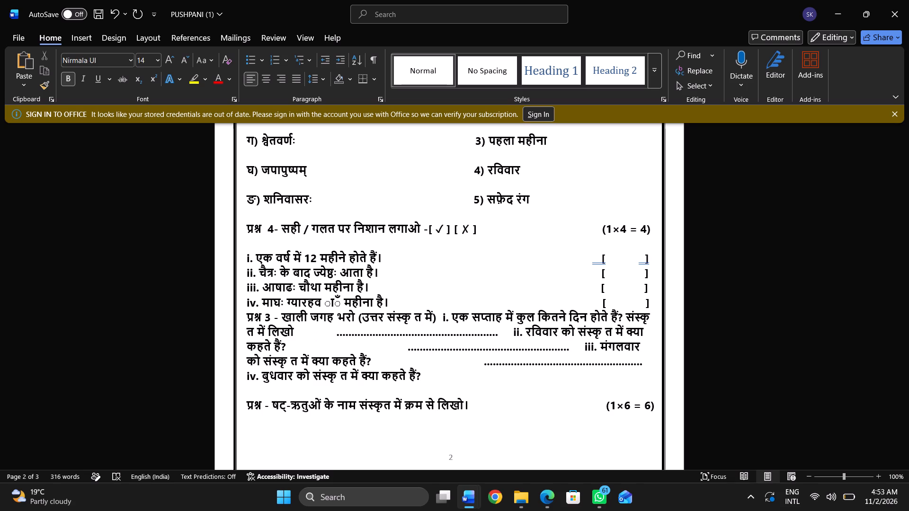
# Remove the number 3 from the pasted fill-in-the-blanks heading and start its item i on a separate line.
pyautogui.click(267, 316)
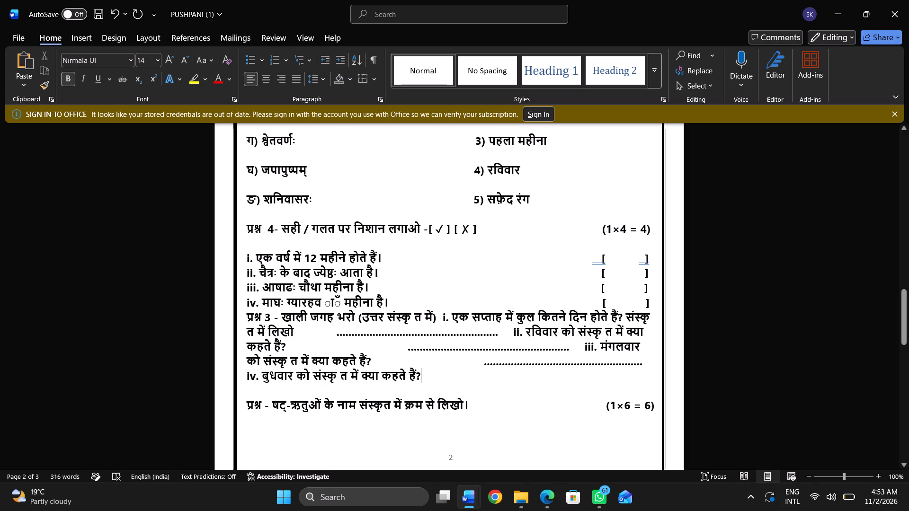
pyautogui.click(270, 316)
pyautogui.press('BackSpace')
pyautogui.scroll(1, 270, 316)
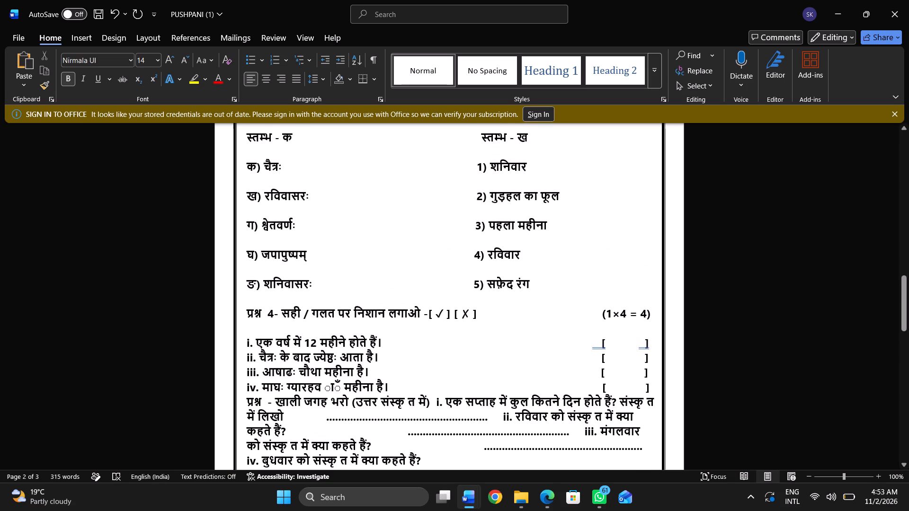
pyautogui.click(432, 399)
pyautogui.press('Return')
# Remove the stray space inside the word संस्कृत in item ii of the pasted question.
pyautogui.scroll(-1, 432, 399)
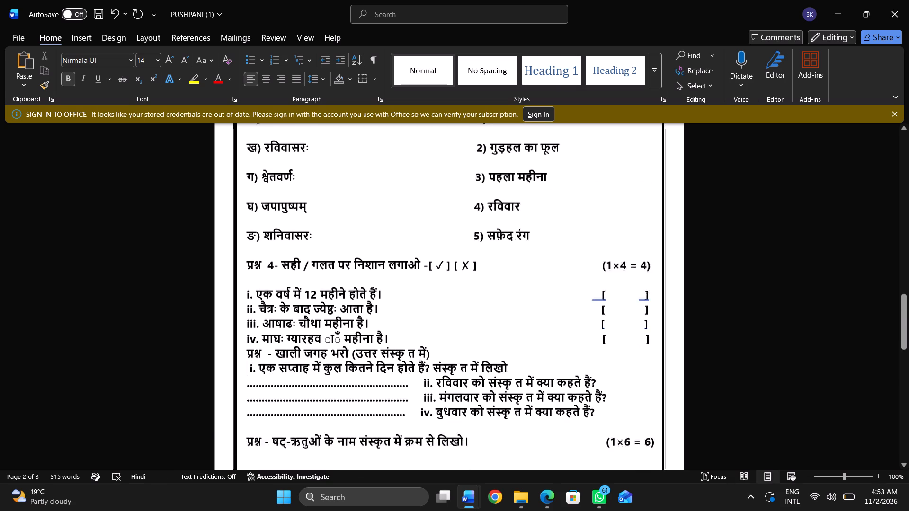
pyautogui.scroll(-2, 432, 399)
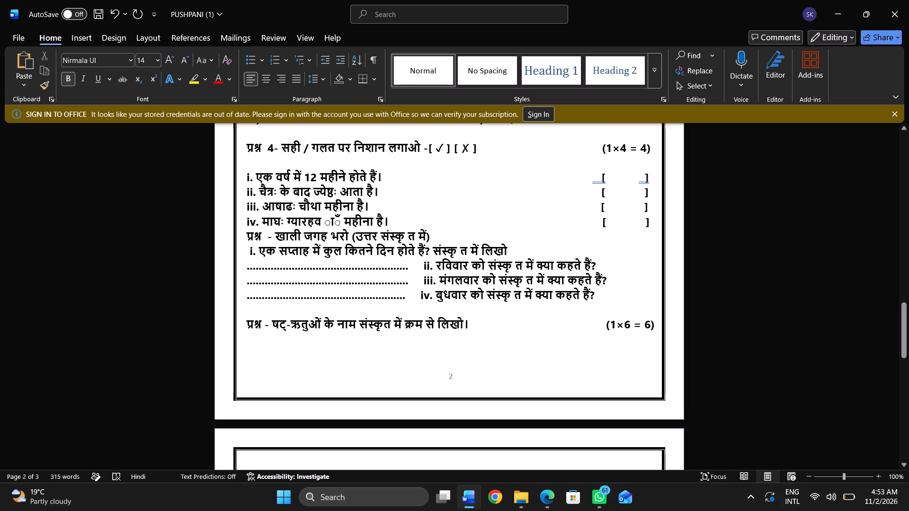
pyautogui.click(515, 265)
pyautogui.press('BackSpace')
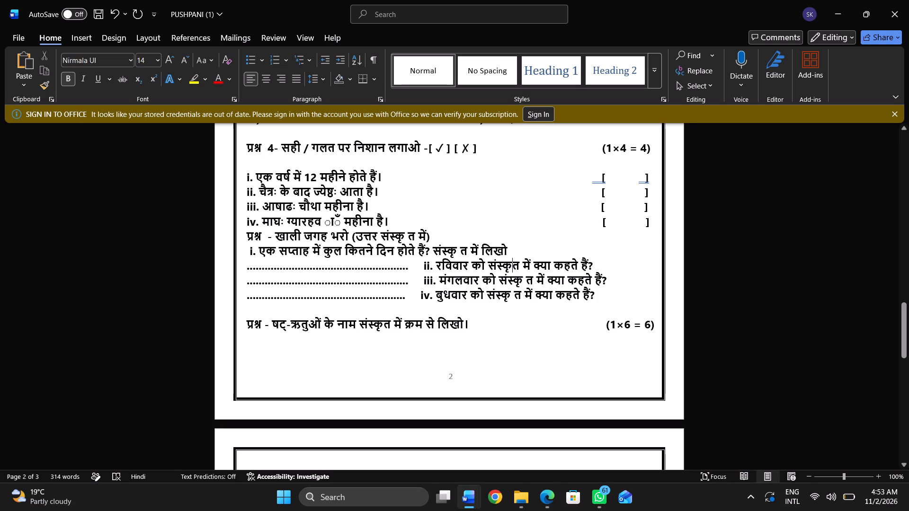
# Delete extra spaces between the end of item i and its dotted answer line.
pyautogui.click(542, 246)
pyautogui.press('BackSpace')
pyautogui.press('BackSpace')
pyautogui.press('BackSpace')
pyautogui.press('BackSpace')
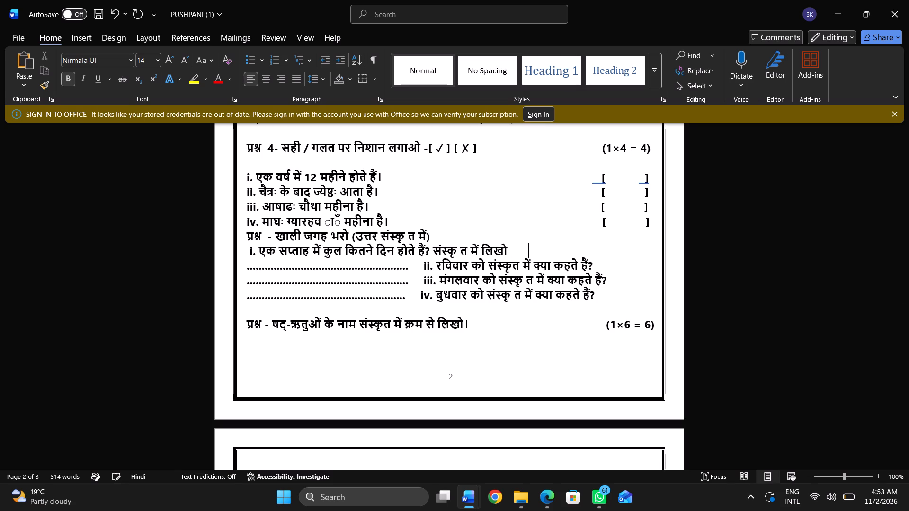
pyautogui.press('BackSpace')
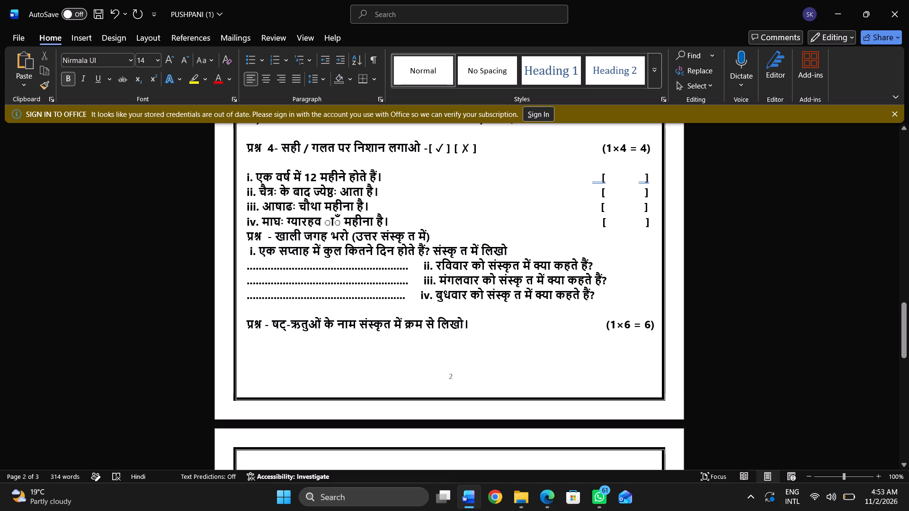
pyautogui.click(245, 264)
pyautogui.press('BackSpace')
pyautogui.press('BackSpace')
pyautogui.press('BackSpace')
# Insert a blank line above the pasted fill-in-the-blanks heading and remove the stray space inside संस्कृत in that heading.
pyautogui.click(646, 223)
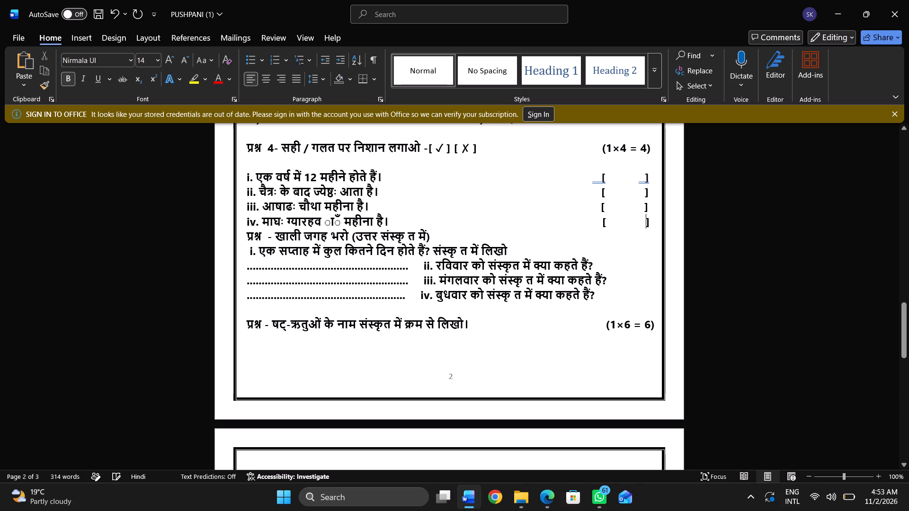
pyautogui.click(652, 221)
pyautogui.press('Return')
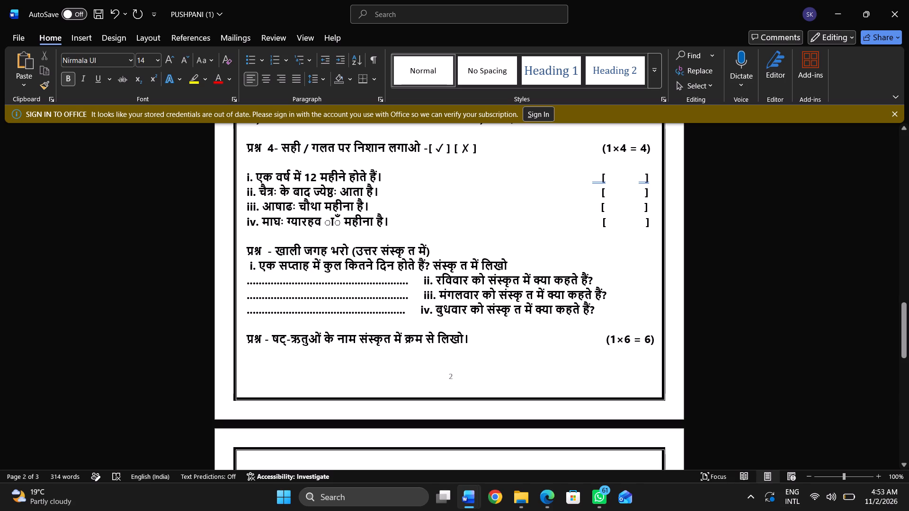
pyautogui.click(405, 248)
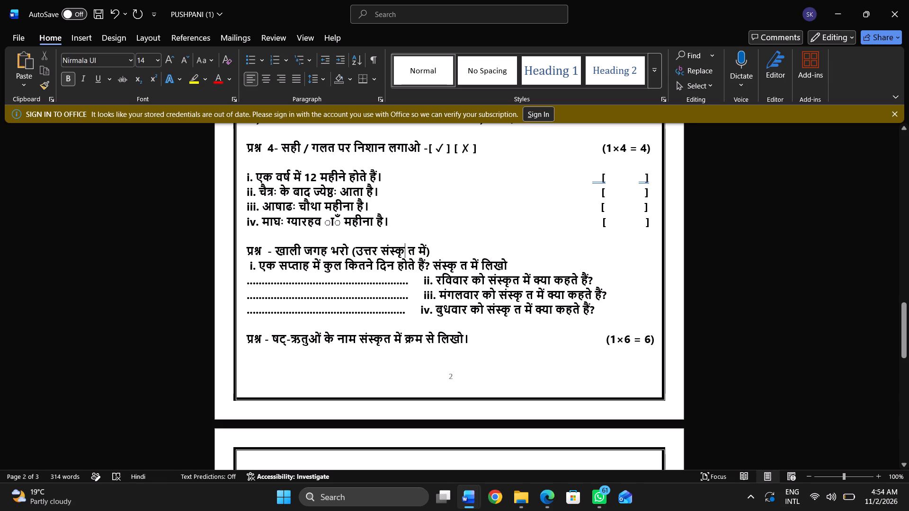
pyautogui.click(407, 248)
pyautogui.press('BackSpace')
# Delete the words संस्कृत में लिखो from item i so its dotted line follows the question mark.
pyautogui.moveTo(434, 261); pyautogui.dragTo(503, 264)
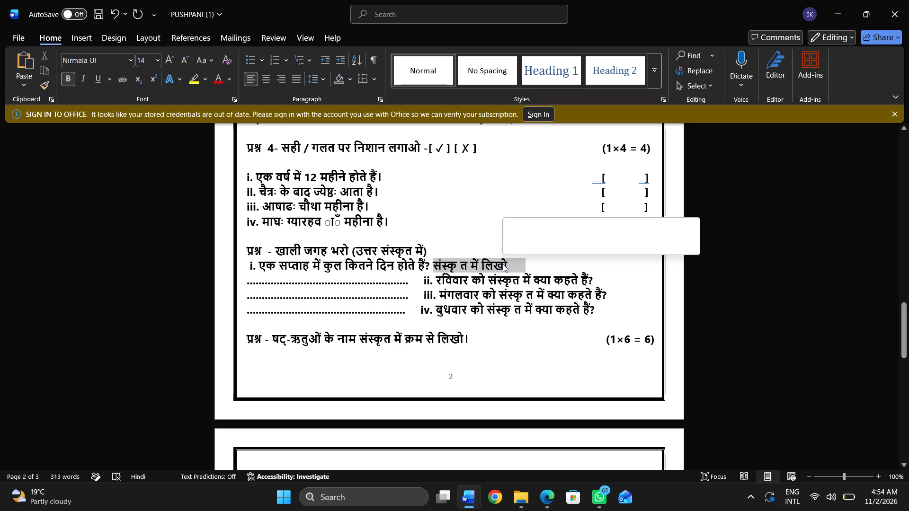
pyautogui.press('BackSpace')
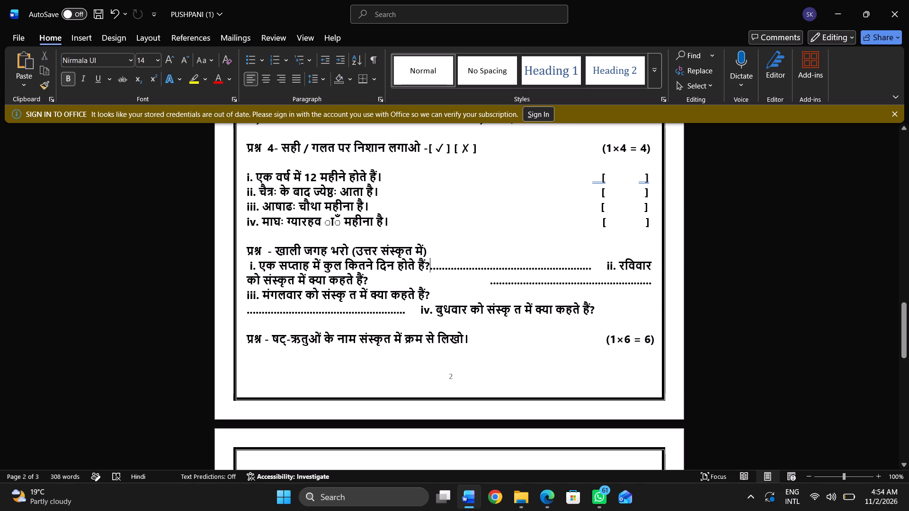
# Move item ii about रविवार onto its own line below item i's dotted answer line.
pyautogui.click(597, 265)
pyautogui.press('Return')
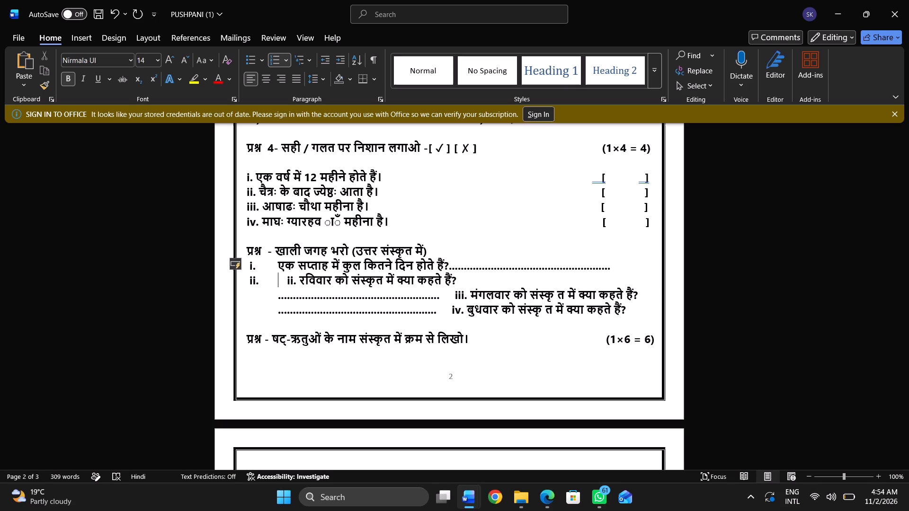
pyautogui.press('BackSpace')
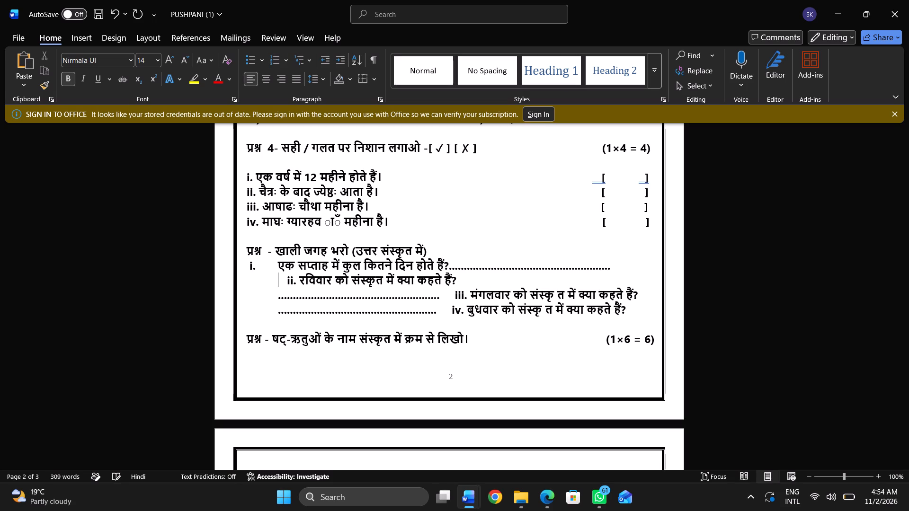
pyautogui.press('BackSpace')
pyautogui.press('BackSpace')
pyautogui.press('BackSpace')
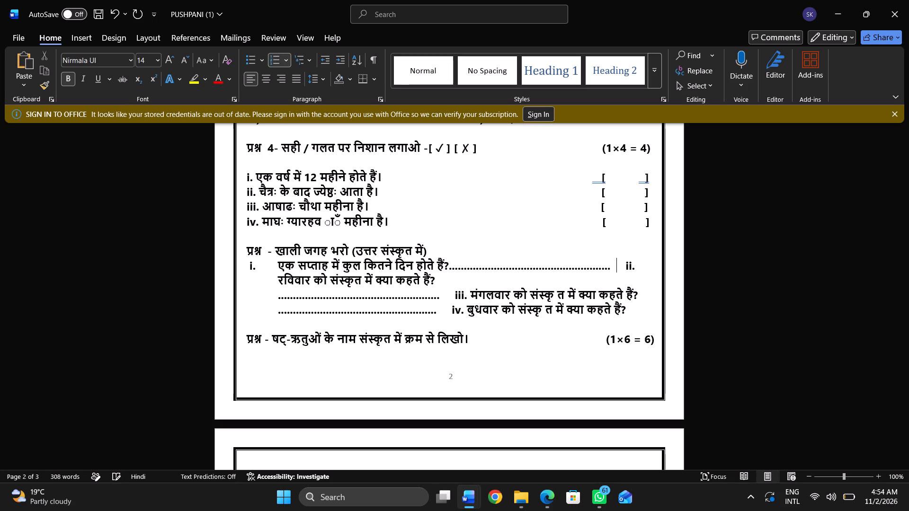
pyautogui.press('Return')
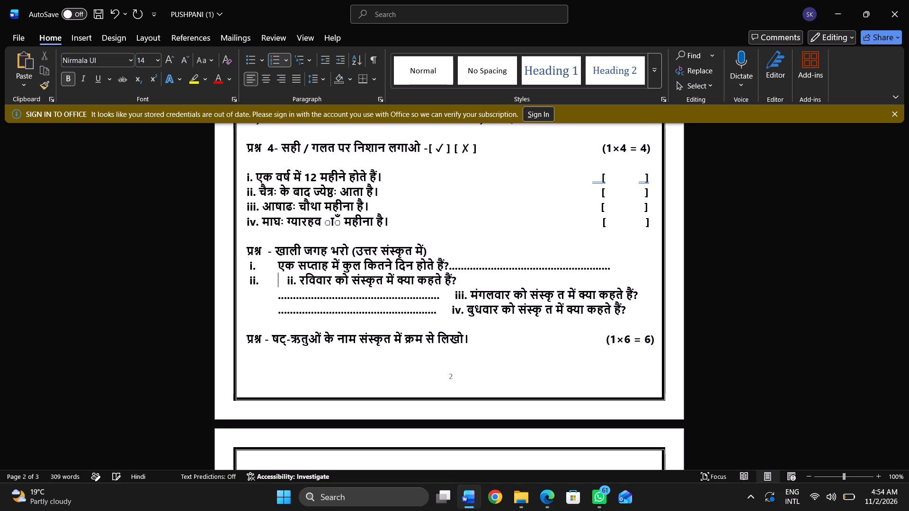
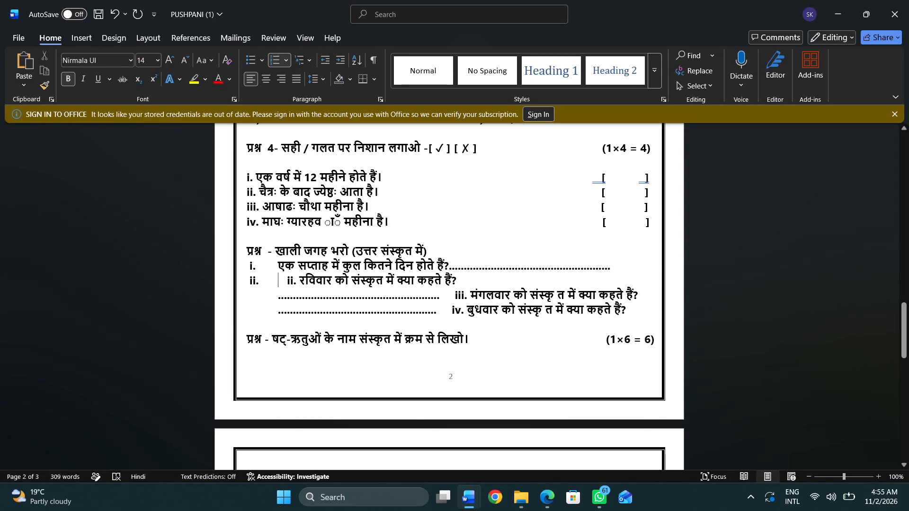
# Delete the dotted answer line after the question mark of item i in the fill-in-the-blanks question.
pyautogui.click(612, 268)
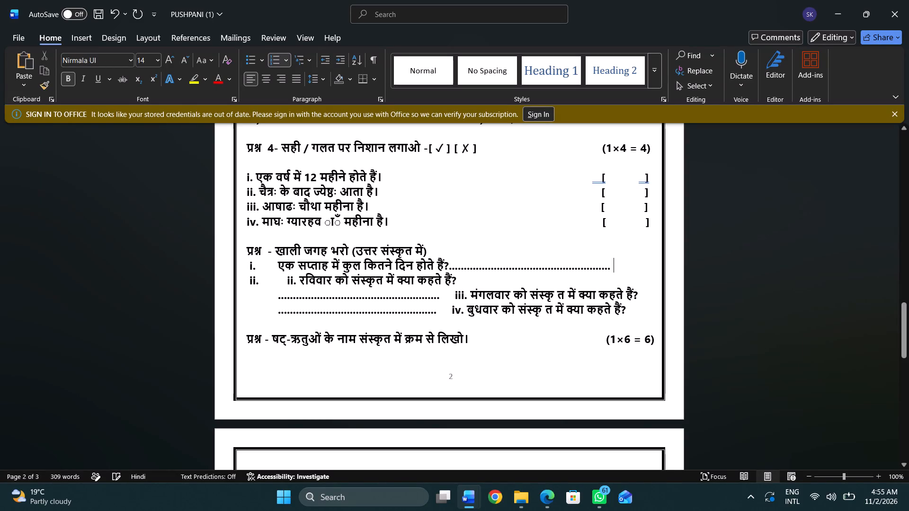
pyautogui.press('BackSpace')
pyautogui.press('BackSpace')
pyautogui.press('BackSpace')
pyautogui.press('BackSpace')
pyautogui.press('BackSpace')
pyautogui.press('BackSpace')
pyautogui.press('BackSpace')
pyautogui.press('BackSpace')
pyautogui.press('BackSpace')
pyautogui.press('BackSpace')
pyautogui.press('BackSpace')
pyautogui.press('BackSpace')
pyautogui.press('BackSpace')
pyautogui.press('BackSpace')
pyautogui.press('BackSpace')
pyautogui.press('BackSpace')
pyautogui.press('BackSpace')
pyautogui.press('BackSpace')
pyautogui.press('BackSpace')
pyautogui.press('BackSpace')
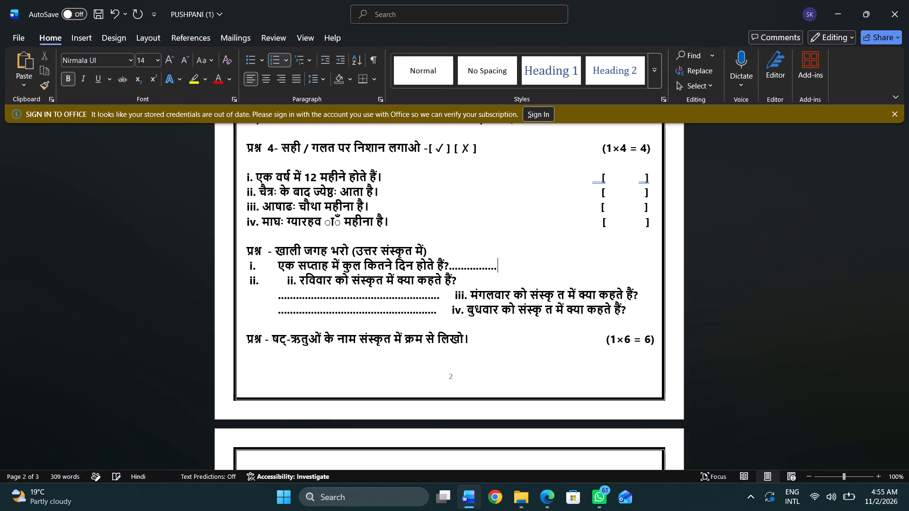
pyautogui.press('BackSpace')
pyautogui.press('BackSpace')
pyautogui.press('BackSpace')
pyautogui.press('BackSpace')
pyautogui.press('BackSpace')
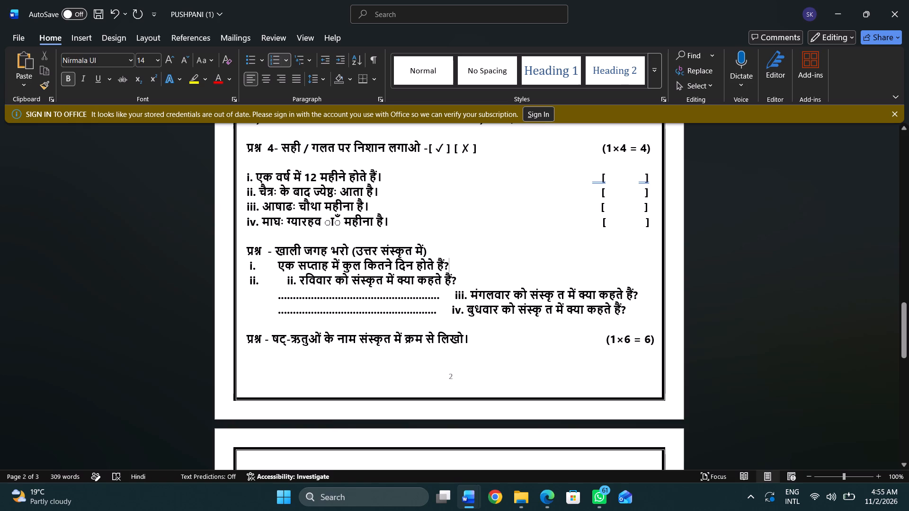
# Delete the last line of the fill-in-the-blanks list, with its dots and item iv about बुधवार, and the blank line below it.
pyautogui.moveTo(625, 312); pyautogui.dragTo(441, 334)
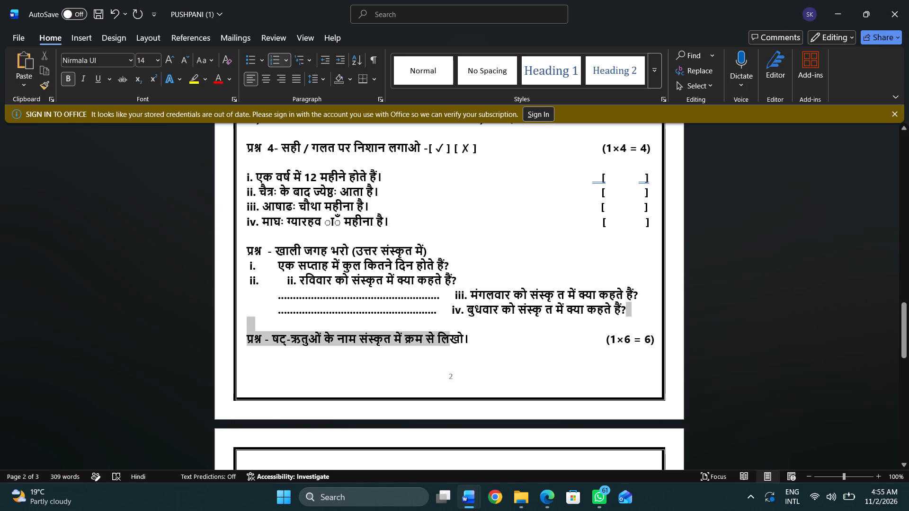
pyautogui.moveTo(441, 334); pyautogui.dragTo(440, 314)
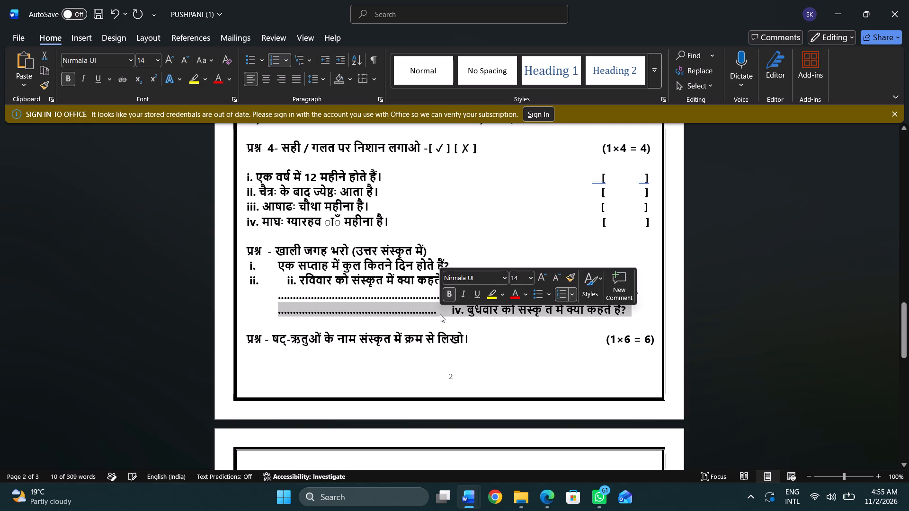
pyautogui.press('BackSpace')
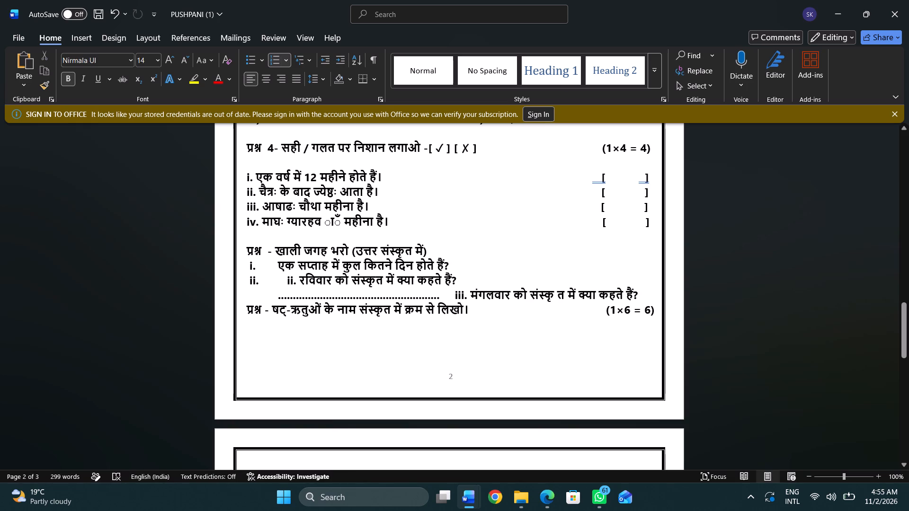
# Delete the dotted answer line after item ii about रविवार and move item iii about मंगलवार onto its own line.
pyautogui.click(442, 296)
pyautogui.press('BackSpace')
pyautogui.press('BackSpace')
pyautogui.press('BackSpace')
pyautogui.press('BackSpace')
pyautogui.press('BackSpace')
pyautogui.press('BackSpace')
pyautogui.press('BackSpace')
pyautogui.press('BackSpace')
pyautogui.press('BackSpace')
pyautogui.press('BackSpace')
pyautogui.press('BackSpace')
pyautogui.press('BackSpace')
pyautogui.press('BackSpace')
pyautogui.press('BackSpace')
pyautogui.press('BackSpace')
pyautogui.press('BackSpace')
pyautogui.press('BackSpace')
pyautogui.press('BackSpace')
pyautogui.press('BackSpace')
pyautogui.press('BackSpace')
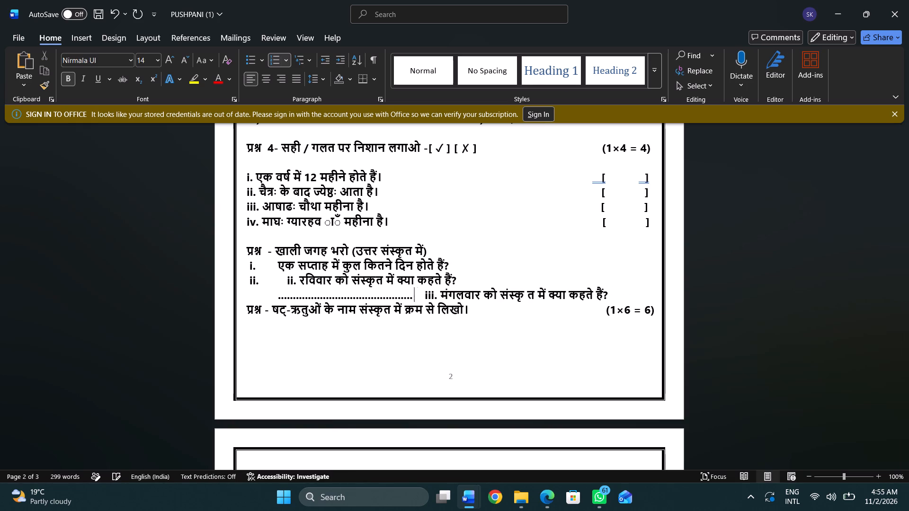
pyautogui.press('BackSpace')
pyautogui.press('BackSpace')
pyautogui.press('BackSpace')
pyautogui.press('BackSpace')
pyautogui.press('BackSpace')
pyautogui.press('BackSpace')
pyautogui.press('BackSpace')
pyautogui.press('BackSpace')
pyautogui.press('BackSpace')
pyautogui.press('BackSpace')
pyautogui.press('BackSpace')
pyautogui.press('BackSpace')
pyautogui.press('BackSpace')
pyautogui.press('BackSpace')
pyautogui.press('BackSpace')
pyautogui.press('BackSpace')
pyautogui.press('BackSpace')
pyautogui.press('BackSpace')
pyautogui.press('BackSpace')
pyautogui.press('BackSpace')
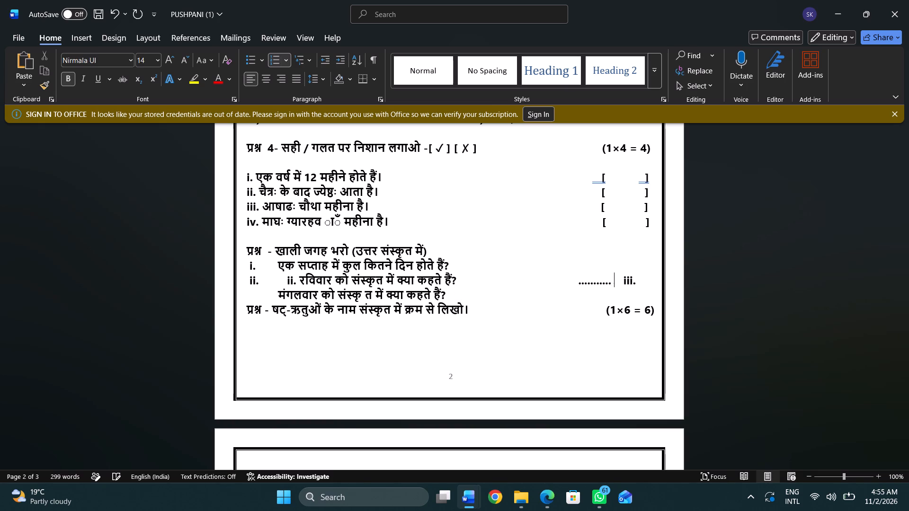
pyautogui.press('BackSpace')
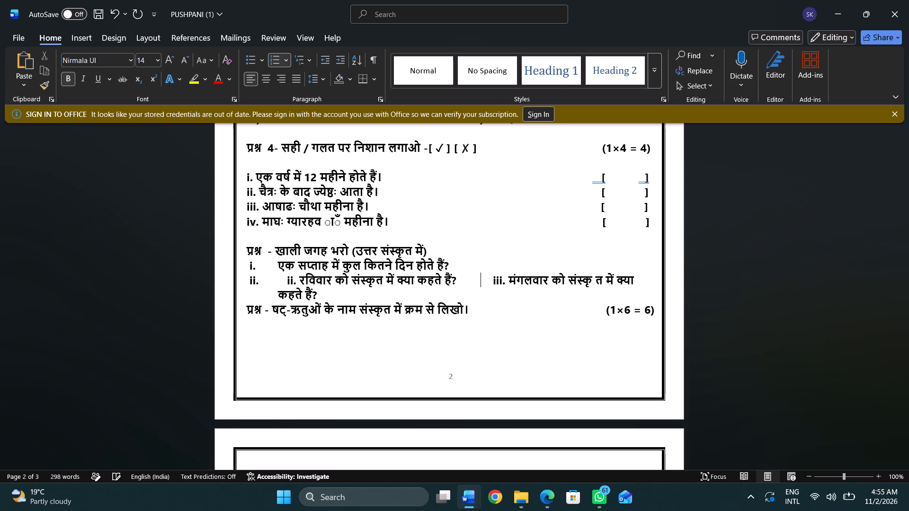
pyautogui.press('BackSpace')
pyautogui.press('BackSpace')
pyautogui.press('BackSpace')
pyautogui.press('BackSpace')
pyautogui.press('BackSpace')
pyautogui.press('BackSpace')
pyautogui.press('BackSpace')
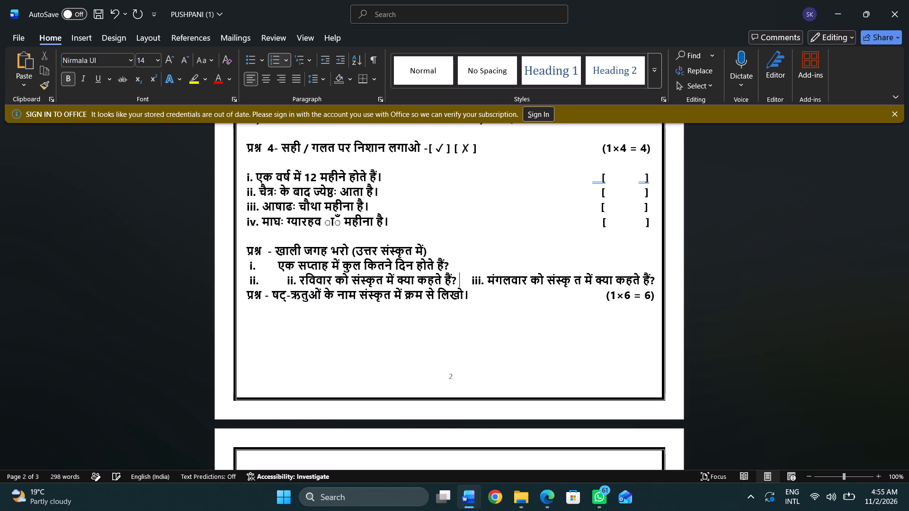
pyautogui.press('Return')
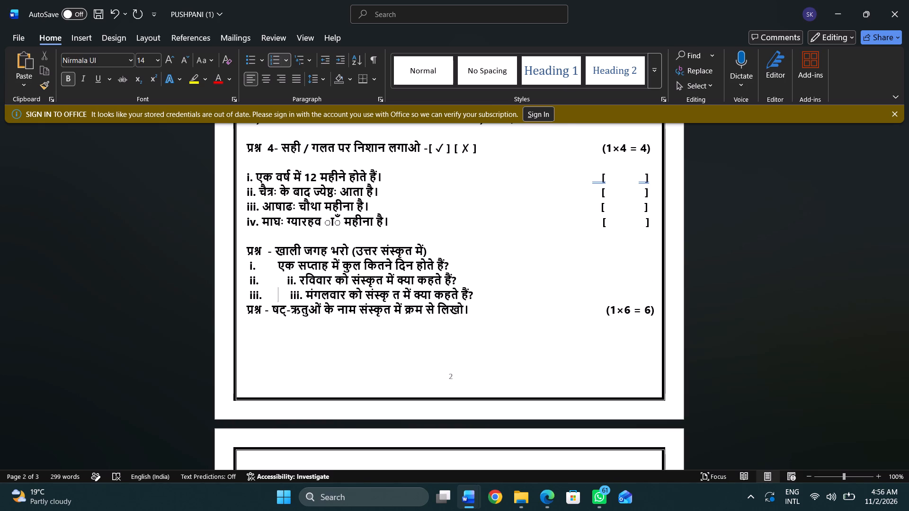
# Insert one blank line between the खाली जगह भरो heading and item i.
pyautogui.click(443, 244)
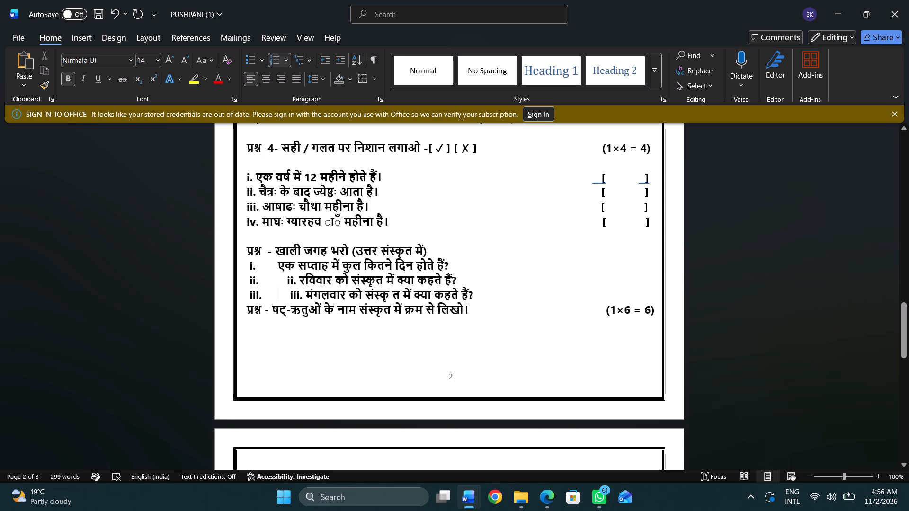
pyautogui.press('Return')
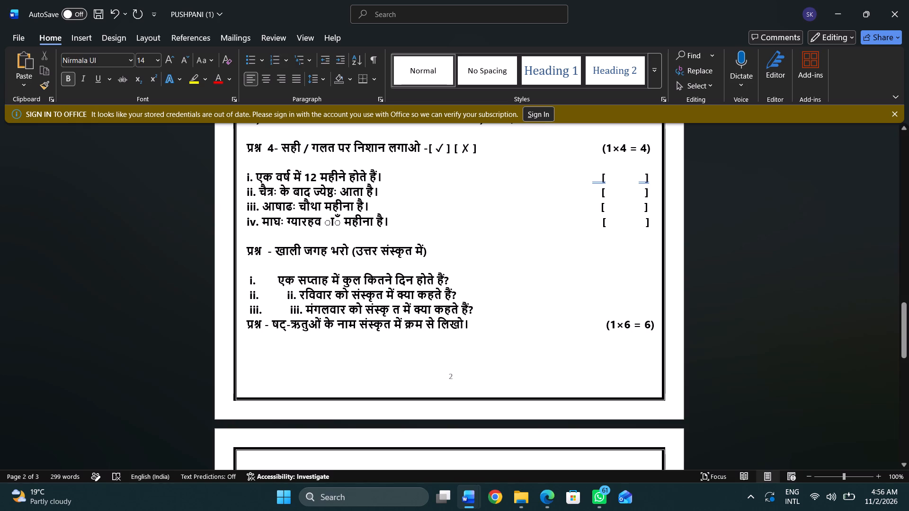
pyautogui.press('Return')
pyautogui.press('BackSpace')
# Add an empty line below each of the three items about सप्ताह, रविवार and मंगलवार.
pyautogui.click(463, 279)
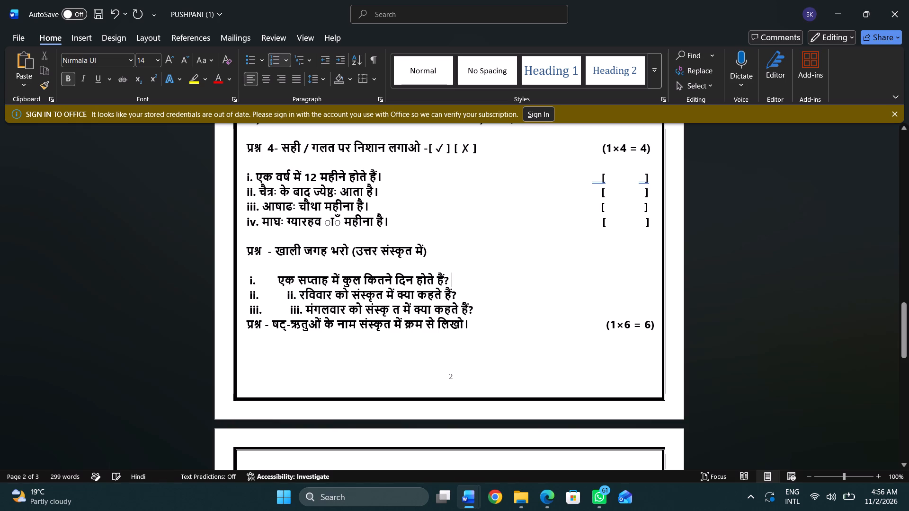
pyautogui.press('Return')
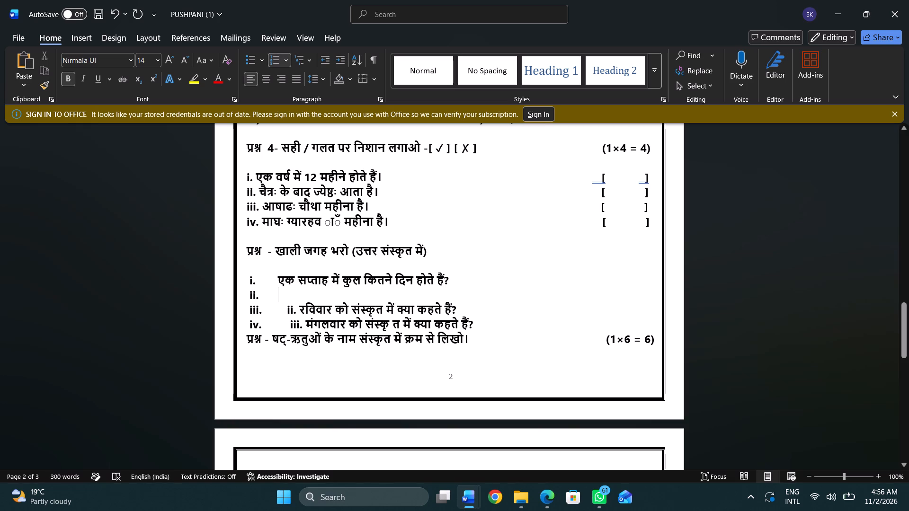
pyautogui.click(461, 305)
pyautogui.press('Return')
pyautogui.click(487, 337)
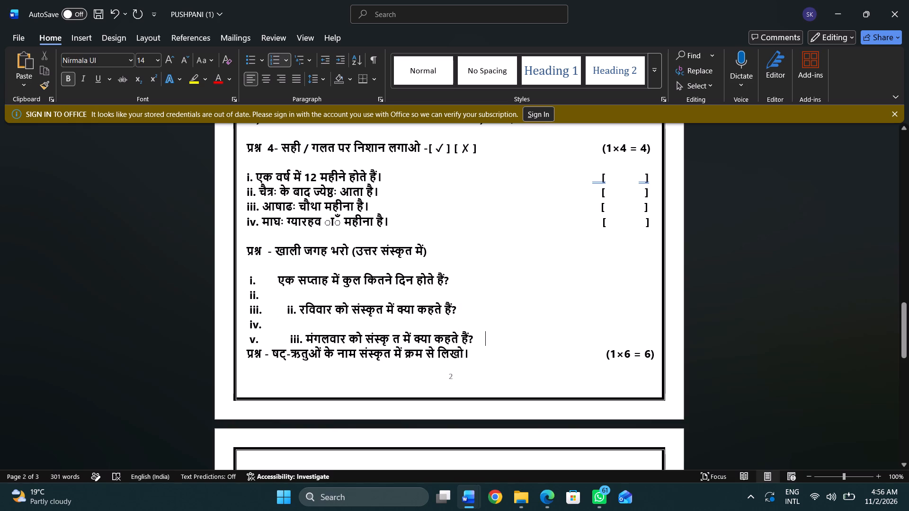
pyautogui.press('Return')
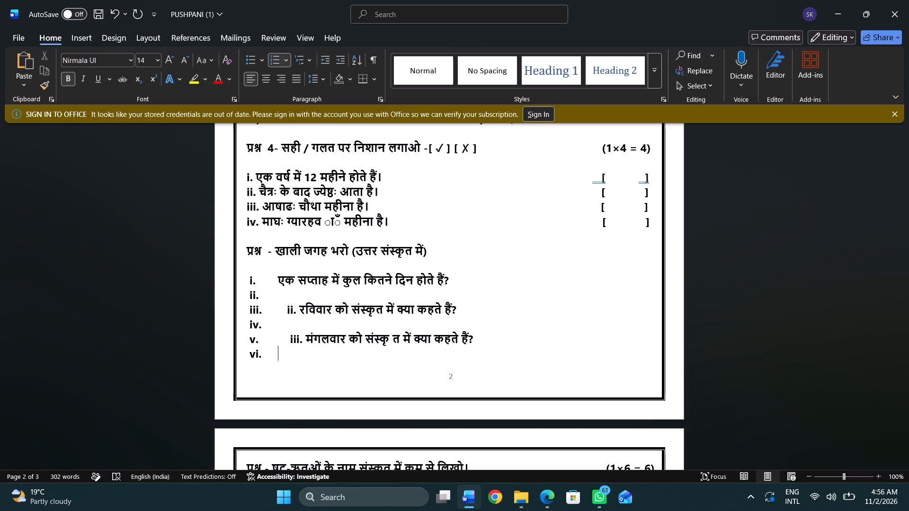
# Shift the fill-in-the-blanks list so its roman numerals line up with the start of the question heading.
pyautogui.click(246, 274)
pyautogui.moveTo(267, 294); pyautogui.dragTo(229, 305)
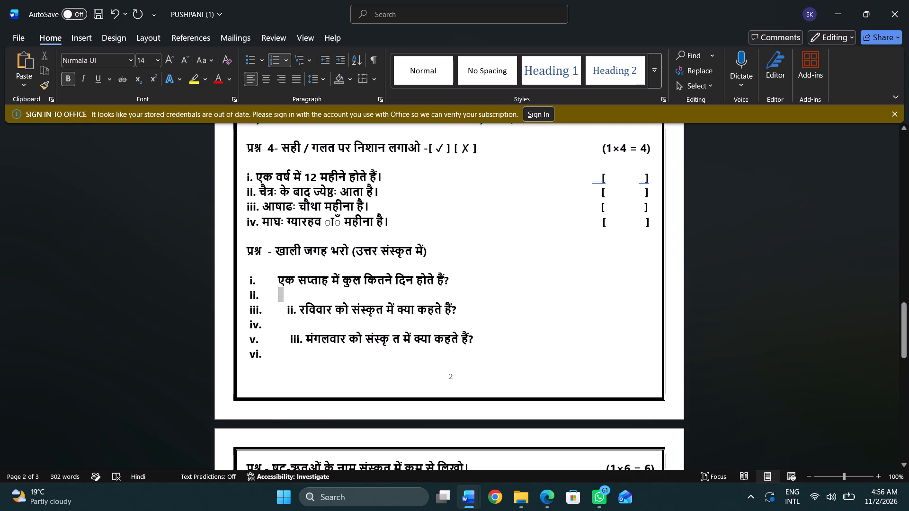
pyautogui.moveTo(229, 305); pyautogui.dragTo(256, 292)
pyautogui.click(256, 292)
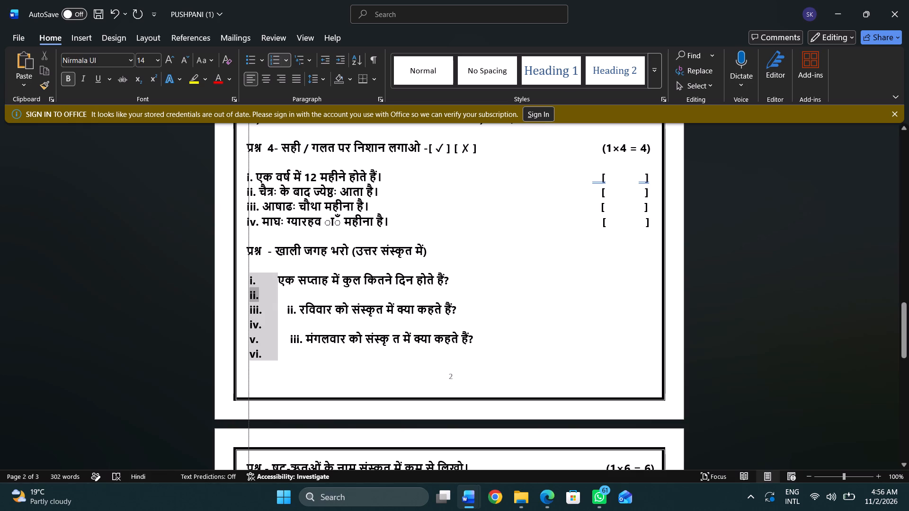
pyautogui.click(256, 294)
pyautogui.moveTo(256, 294); pyautogui.dragTo(252, 294)
pyautogui.doubleClick(252, 294)
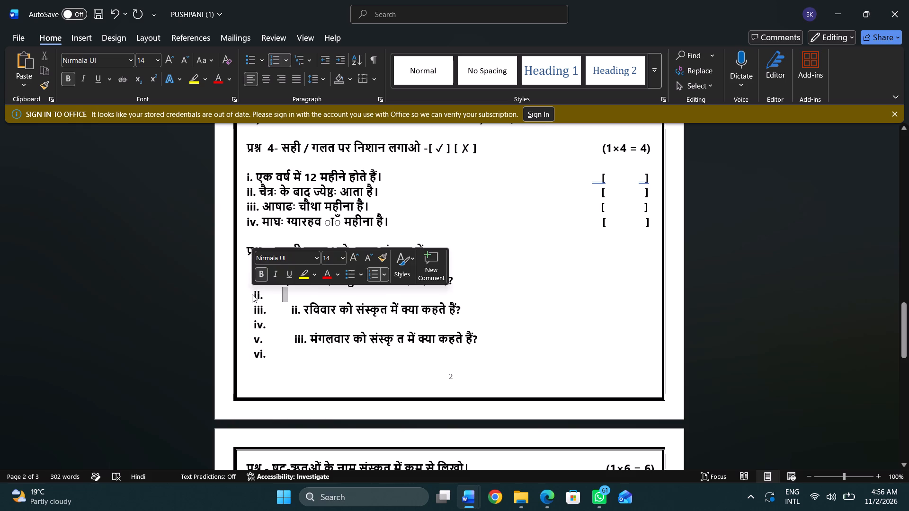
pyautogui.moveTo(258, 294); pyautogui.dragTo(253, 293)
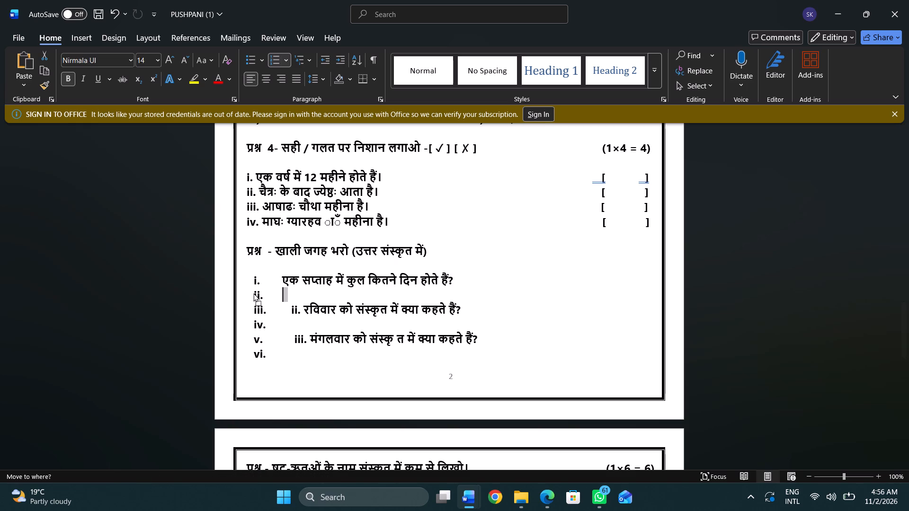
pyautogui.moveTo(253, 293); pyautogui.dragTo(263, 290)
pyautogui.moveTo(263, 290); pyautogui.dragTo(264, 296)
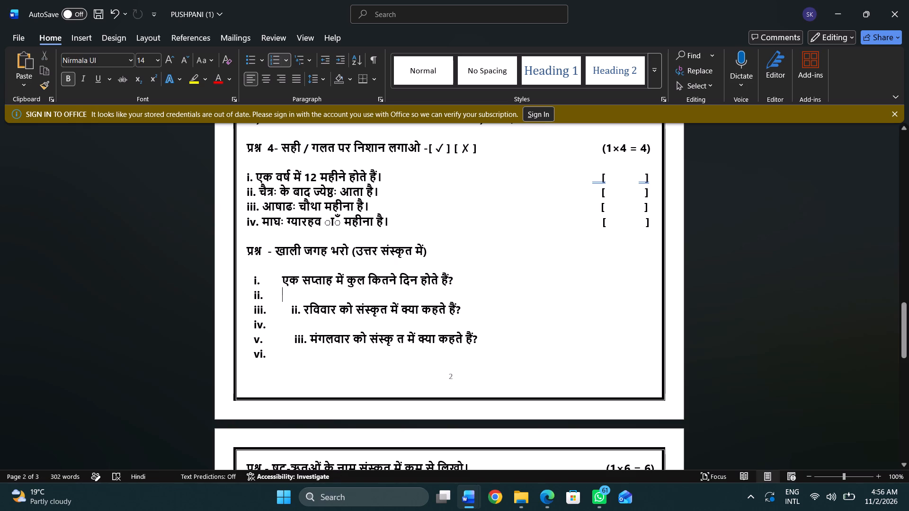
pyautogui.click(264, 296)
pyautogui.moveTo(262, 295); pyautogui.dragTo(249, 296)
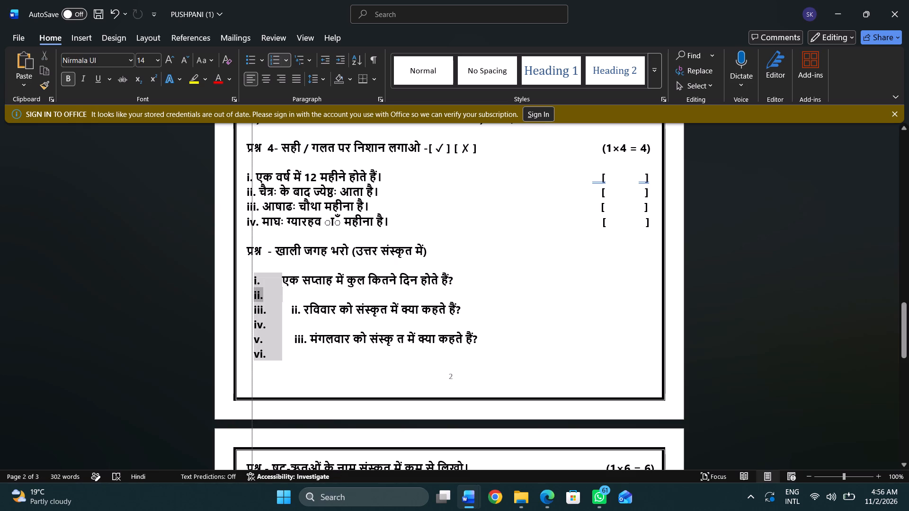
pyautogui.moveTo(249, 296); pyautogui.dragTo(247, 297)
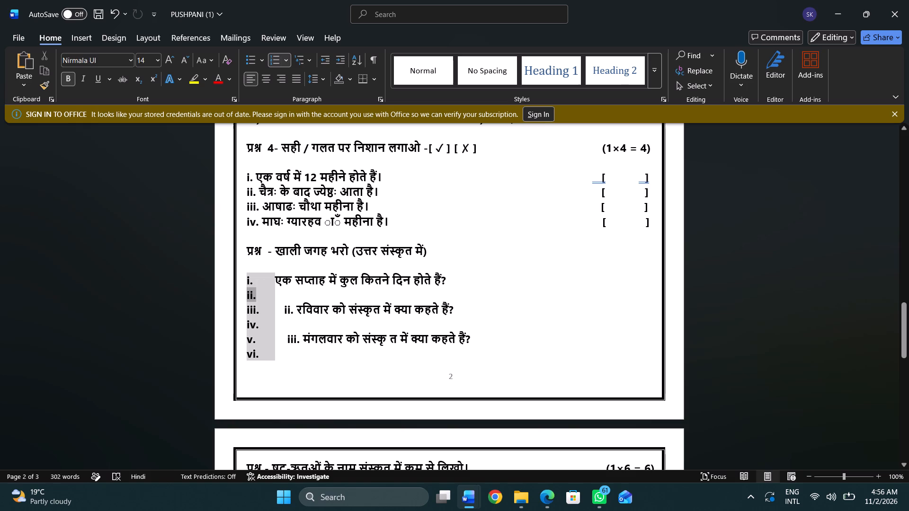
# Remove the automatic numbering from the empty lines below the सप्ताह item and the मंगलवार item.
pyautogui.click(256, 295)
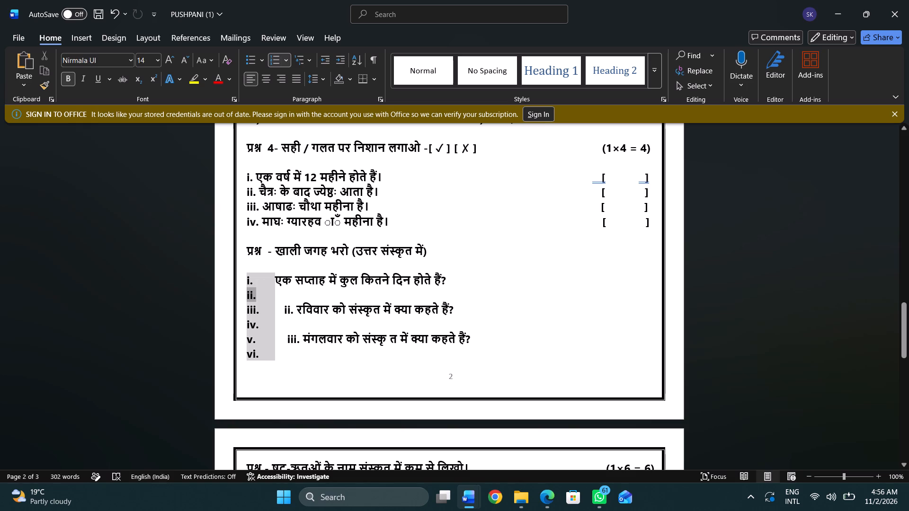
pyautogui.click(249, 294)
pyautogui.click(238, 294)
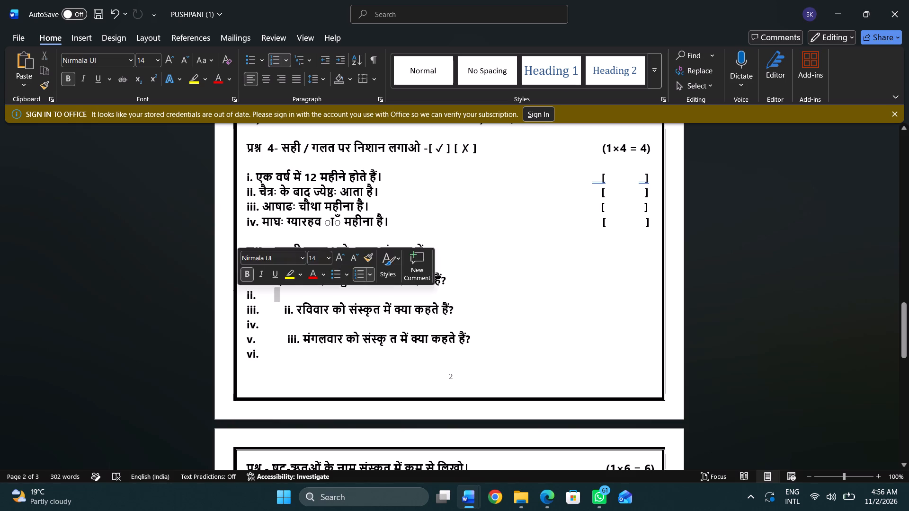
pyautogui.click(451, 287)
pyautogui.press('BackSpace')
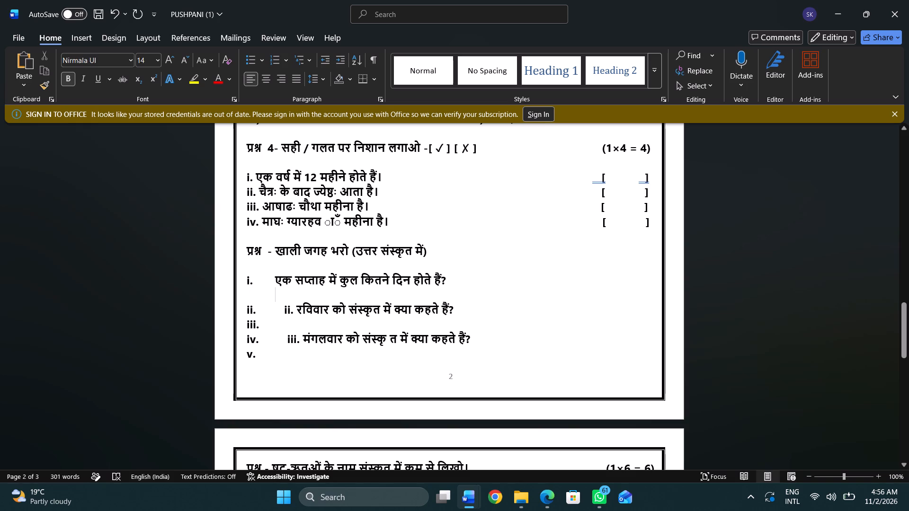
pyautogui.click(267, 352)
pyautogui.press('BackSpace')
# Delete the empty line and spaces before the षट्-ऋतुओं question so it directly follows the मंगलवार item on page 2.
pyautogui.scroll(-1, 244, 452)
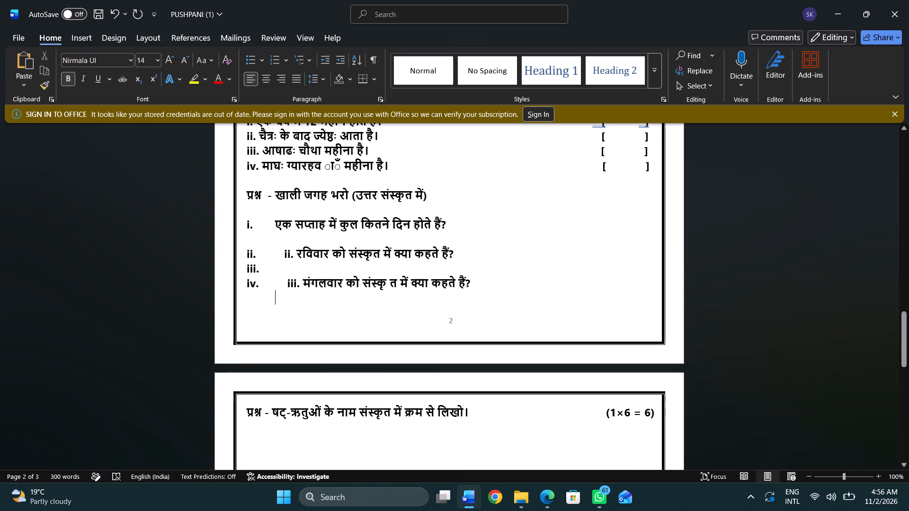
pyautogui.click(245, 409)
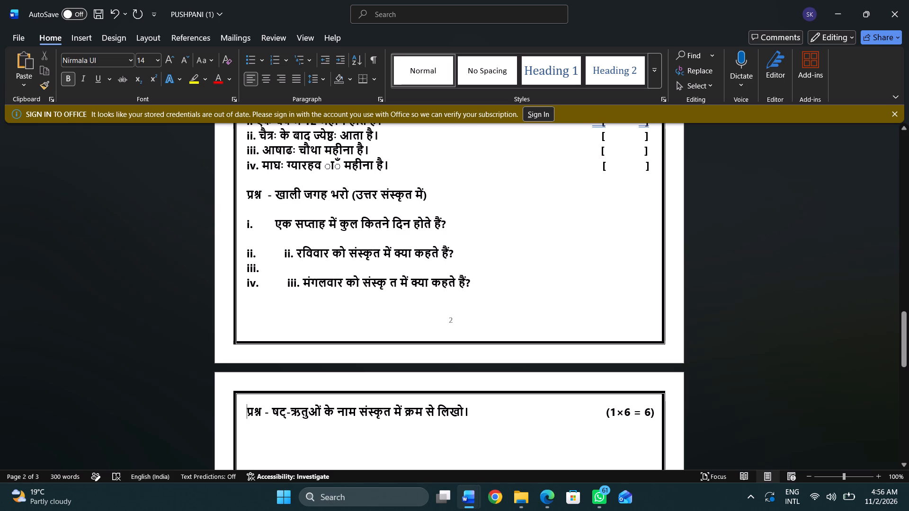
pyautogui.press('BackSpace')
pyautogui.press('BackSpace')
pyautogui.press('BackSpace')
pyautogui.press('BackSpace')
pyautogui.press('BackSpace')
pyautogui.press('BackSpace')
pyautogui.press('BackSpace')
pyautogui.press('BackSpace')
pyautogui.press('BackSpace')
pyautogui.press('BackSpace')
pyautogui.press('BackSpace')
pyautogui.press('BackSpace')
pyautogui.press('BackSpace')
pyautogui.press('BackSpace')
pyautogui.press('BackSpace')
pyautogui.press('BackSpace')
pyautogui.press('BackSpace')
pyautogui.press('BackSpace')
pyautogui.press('BackSpace')
pyautogui.press('BackSpace')
pyautogui.press('BackSpace')
pyautogui.press('BackSpace')
pyautogui.press('BackSpace')
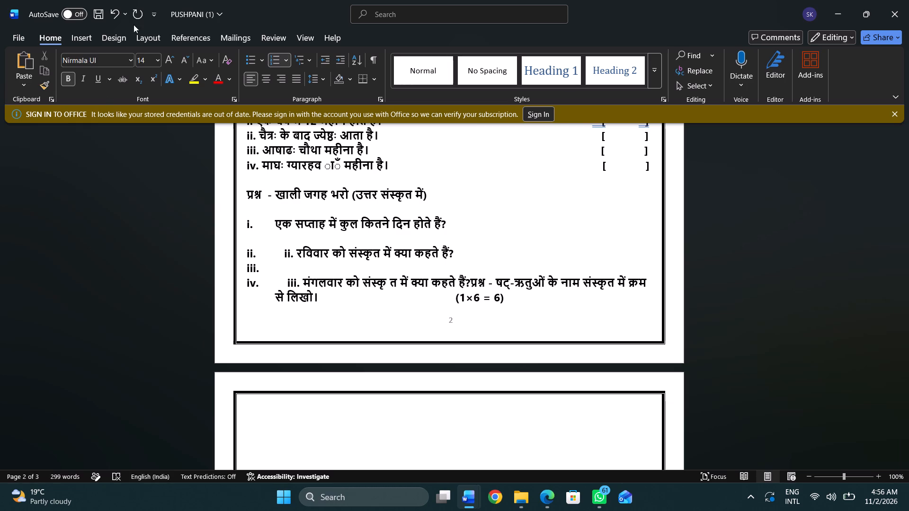
# Undo the recent deletions so the षट्-ऋतुओं question is back on its own line below the मंगलवार item.
pyautogui.click(111, 15)
pyautogui.click(111, 15)
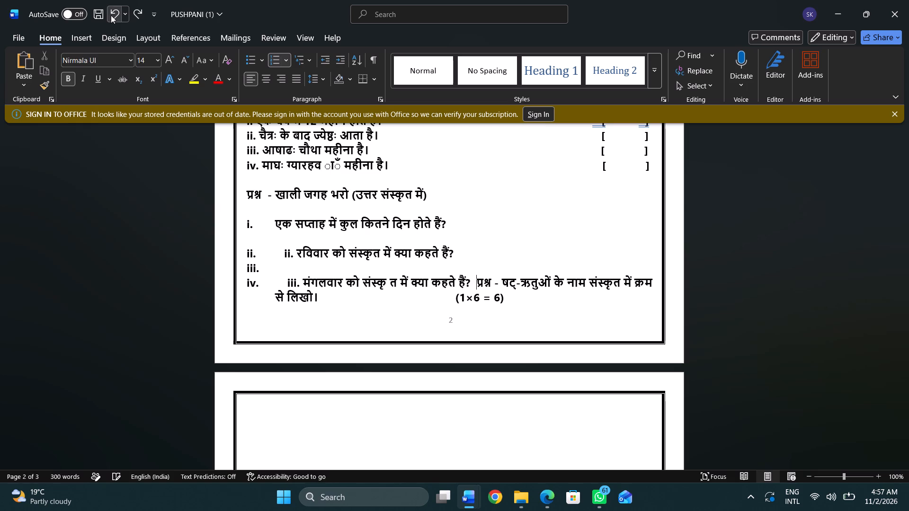
pyautogui.click(111, 15)
pyautogui.click(111, 15)
pyautogui.click(111, 15)
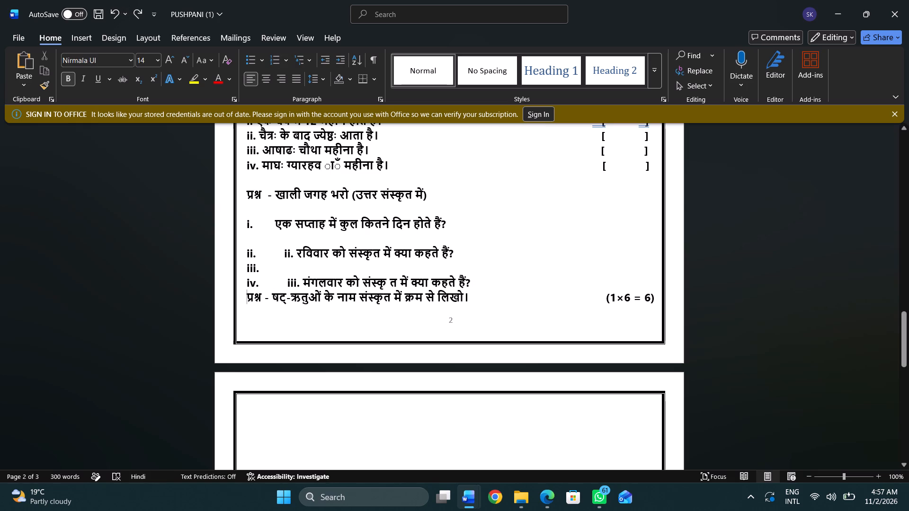
# Remove the automatic numeral and indent from the मंगलवार item and the extra numbered line above it, keeping one blank line before it.
pyautogui.click(267, 279)
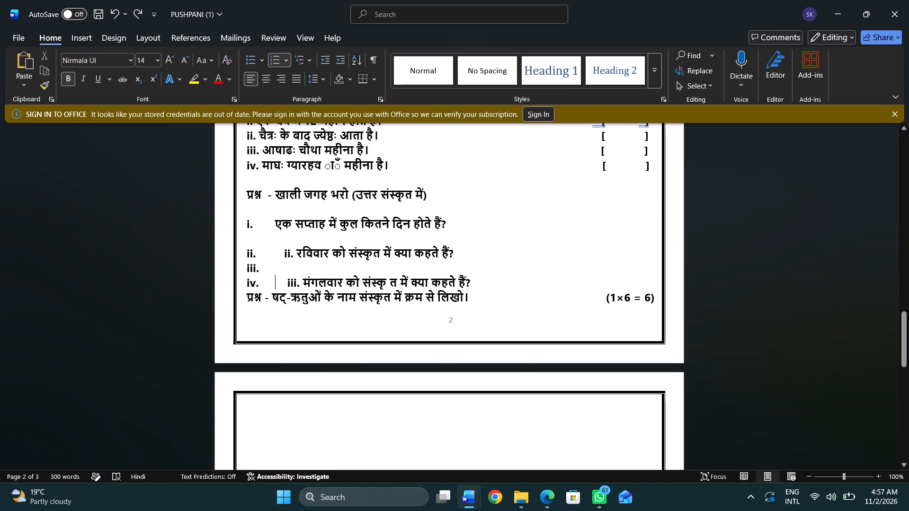
pyautogui.click(264, 283)
pyautogui.press('BackSpace')
pyautogui.press('BackSpace')
pyautogui.press('BackSpace')
pyautogui.press('BackSpace')
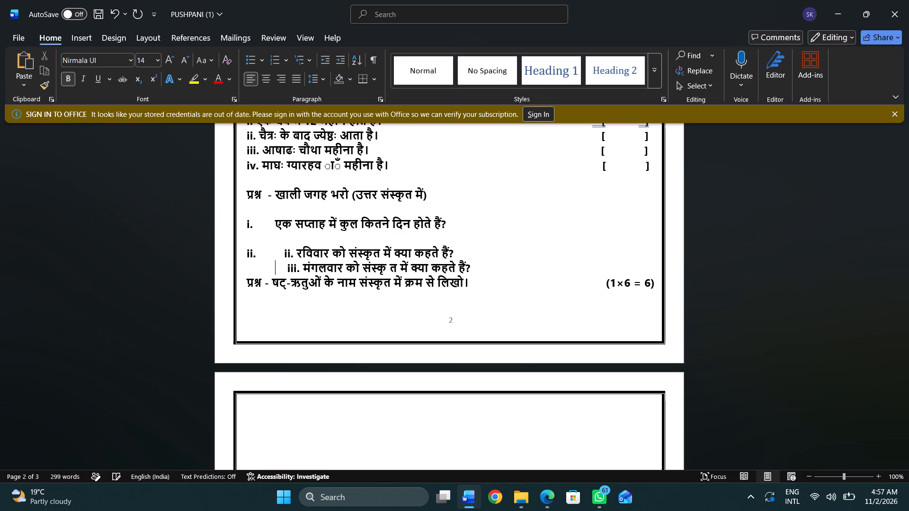
pyautogui.press('BackSpace')
pyautogui.press('BackSpace')
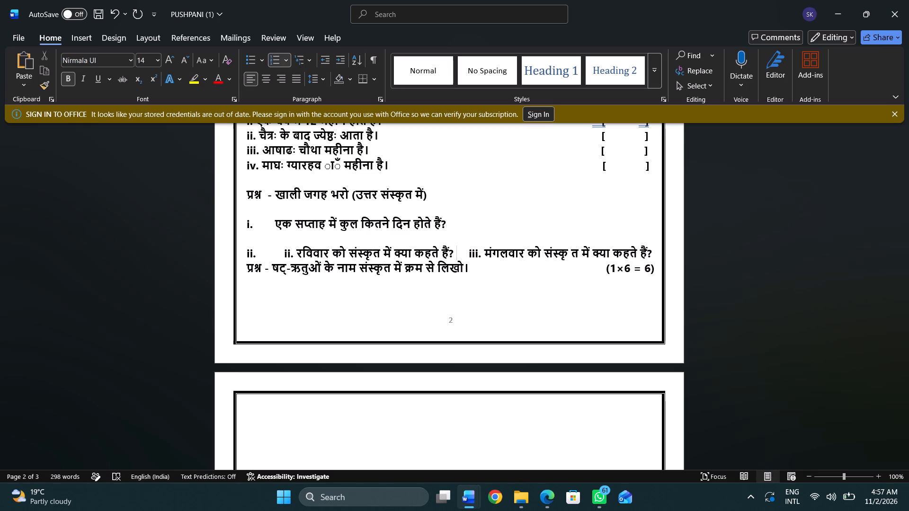
pyautogui.press('Return')
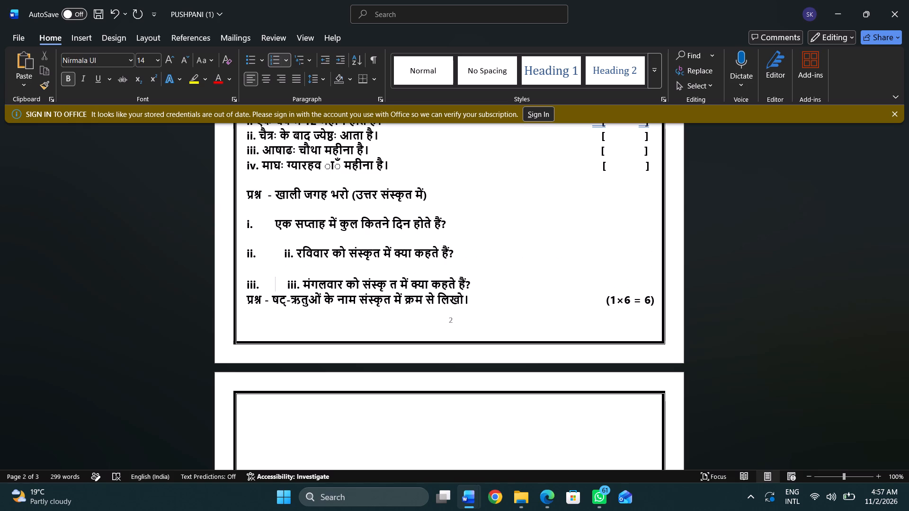
pyautogui.press('BackSpace')
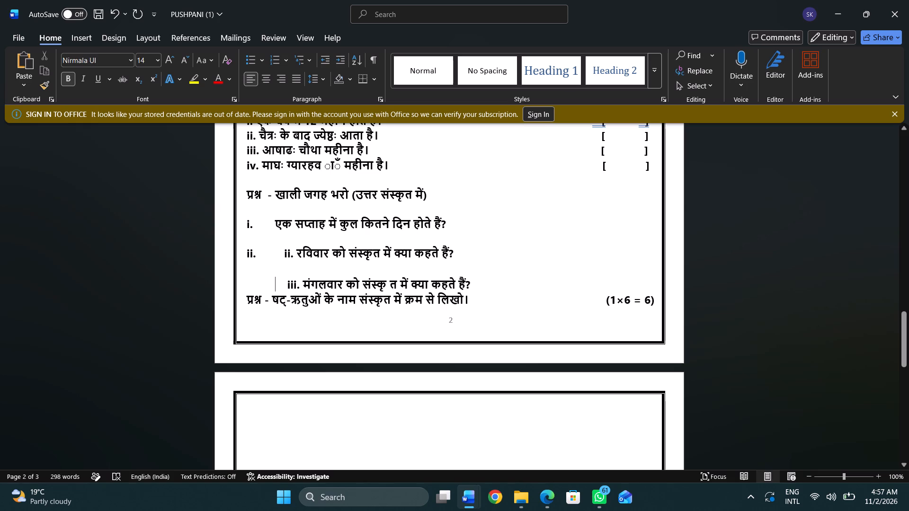
pyautogui.press('BackSpace')
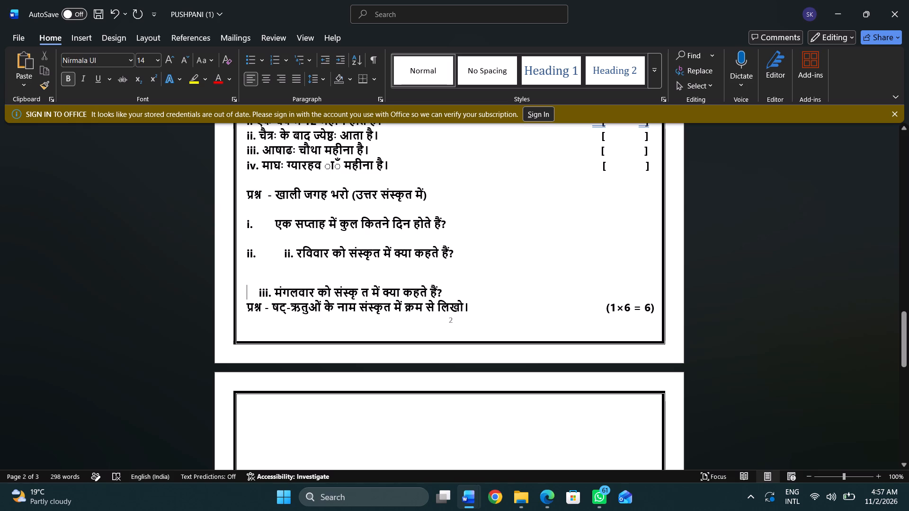
pyautogui.press('BackSpace')
pyautogui.press('Return')
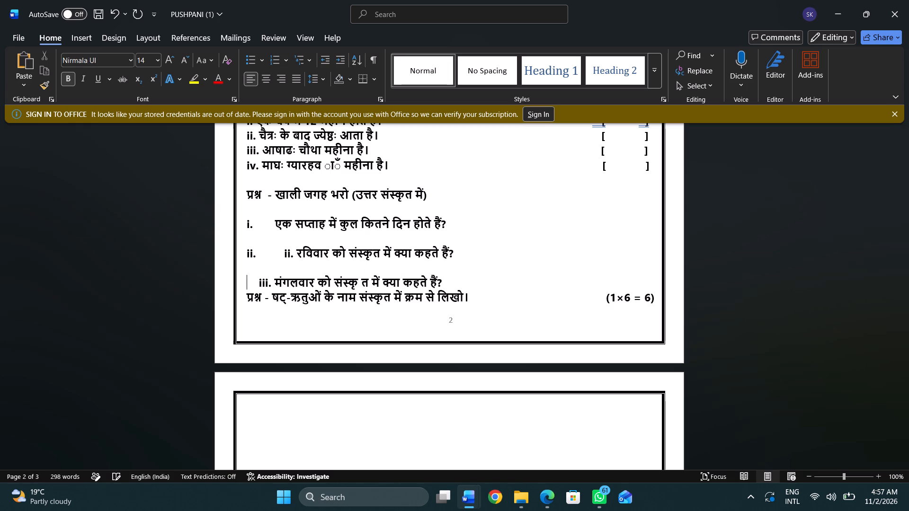
# Remove the typed "ii.", the leading spaces, the automatic numeral and the indent from the रविवार item.
pyautogui.click(442, 252)
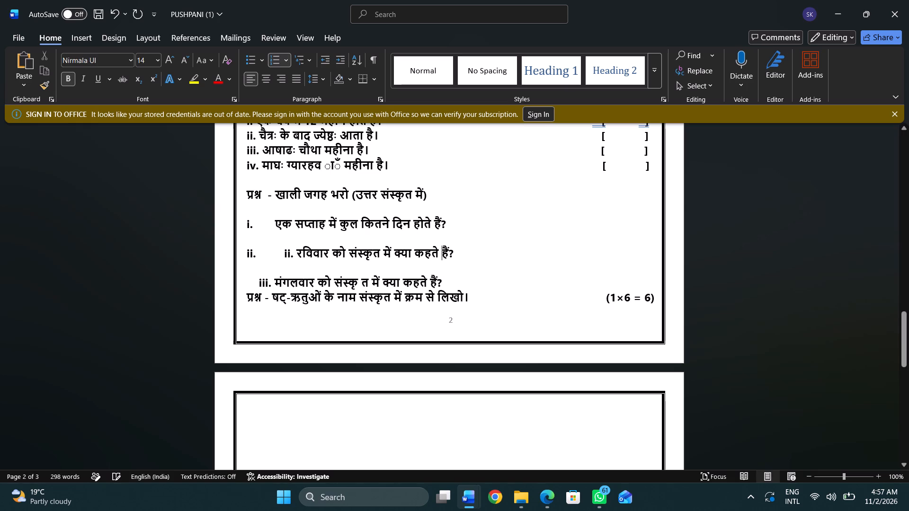
pyautogui.hscroll(-4, 304, 249)
pyautogui.click(304, 249)
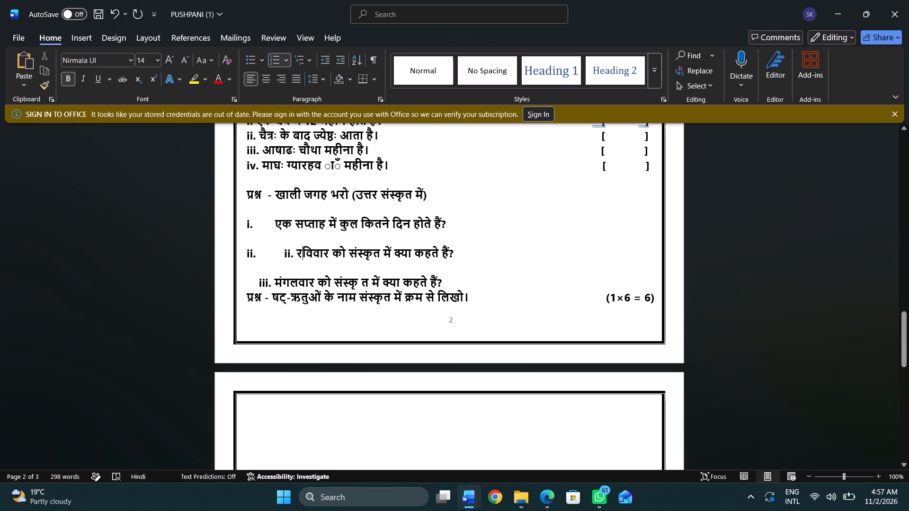
pyautogui.click(295, 250)
pyautogui.press('BackSpace')
pyautogui.press('BackSpace')
pyautogui.press('BackSpace')
pyautogui.press('BackSpace')
pyautogui.press('BackSpace')
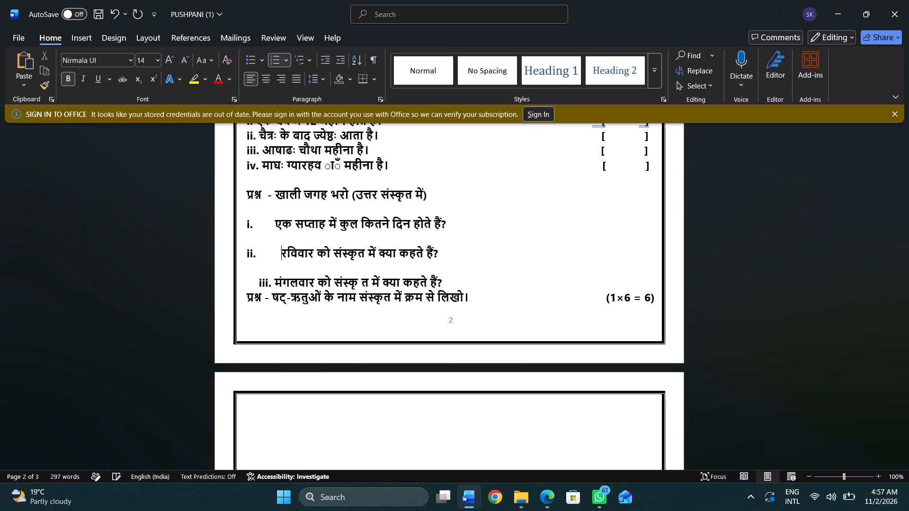
pyautogui.press('BackSpace')
pyautogui.press('BackSpace')
pyautogui.press('BackSpace')
pyautogui.press('BackSpace')
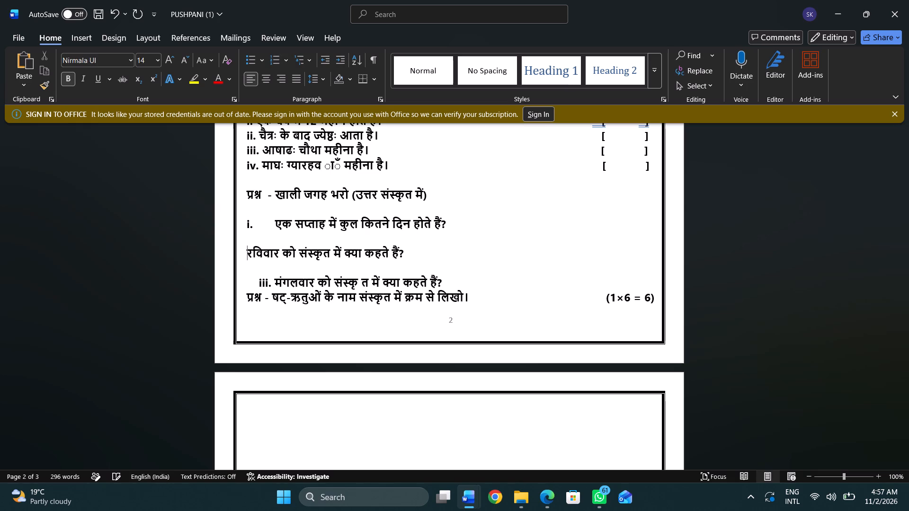
# Remove the automatic numeral and the indent from the सप्ताह item in the fill-in-the-blanks question.
pyautogui.click(276, 219)
pyautogui.press('BackSpace')
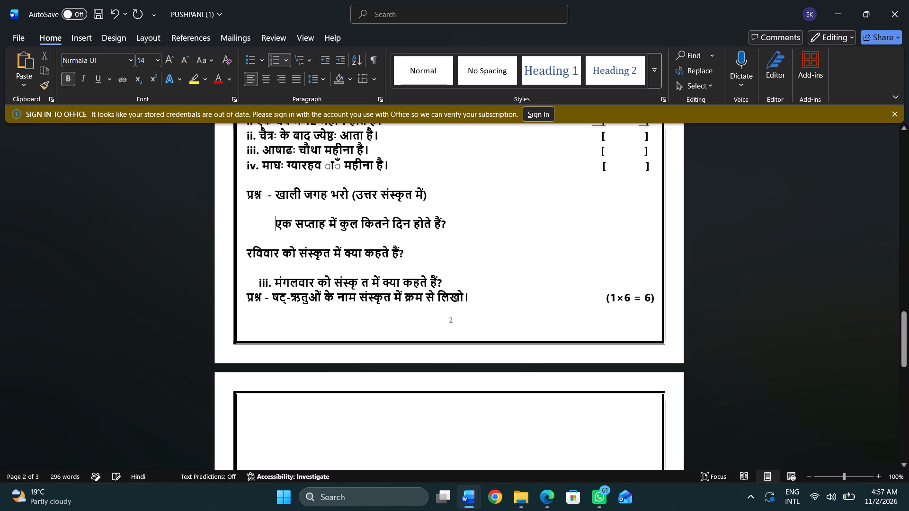
pyautogui.press('BackSpace')
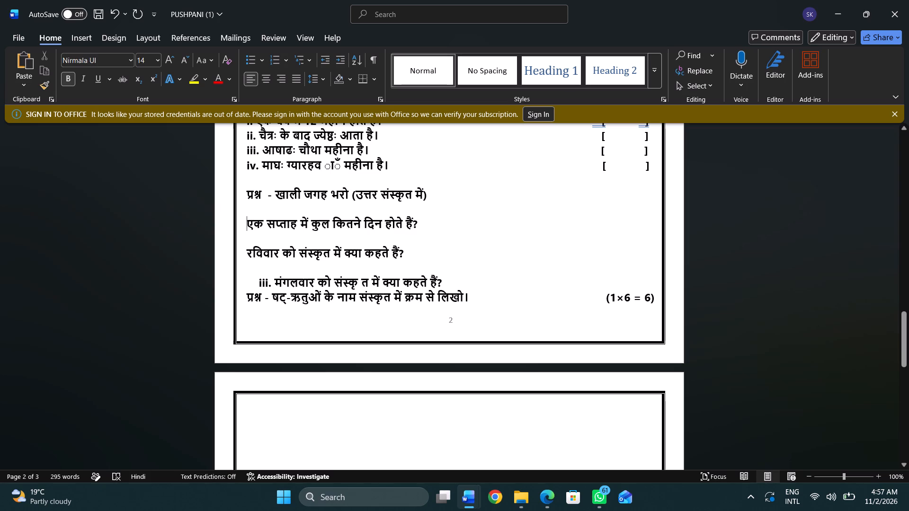
# Remove the typed "iii." and leading spaces from the मंगलवार item, leaving one blank line above and one below it.
pyautogui.click(273, 282)
pyautogui.press('BackSpace')
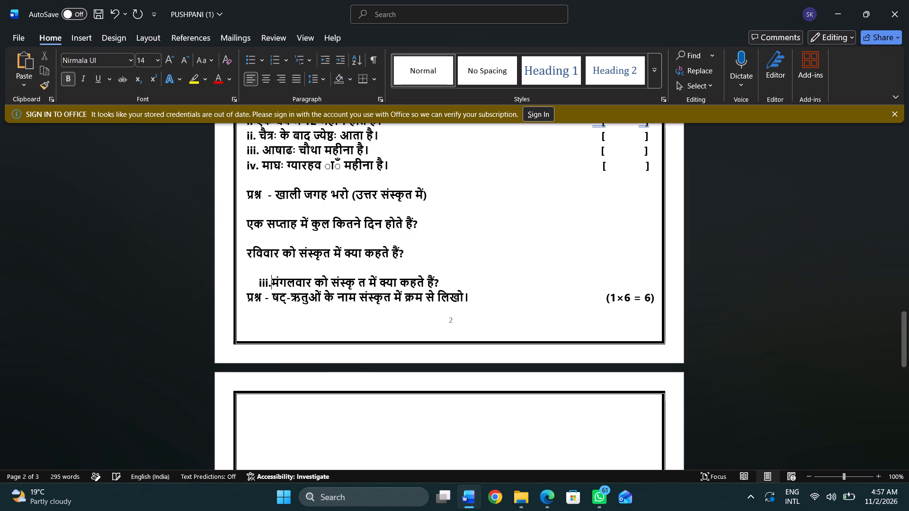
pyautogui.press('BackSpace')
pyautogui.press('BackSpace')
pyautogui.press('BackSpace')
pyautogui.press('BackSpace')
pyautogui.press('BackSpace')
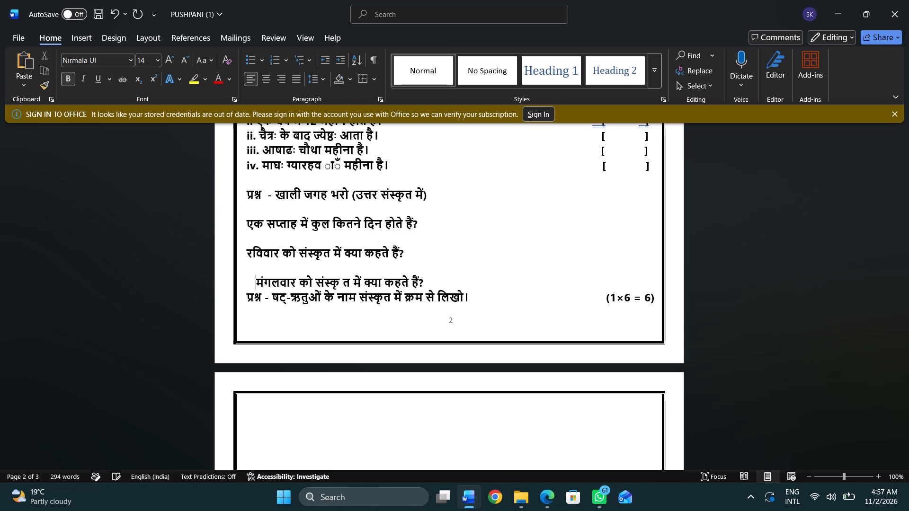
pyautogui.press('BackSpace')
pyautogui.press('BackSpace')
pyautogui.press('BackSpace')
pyautogui.press('BackSpace')
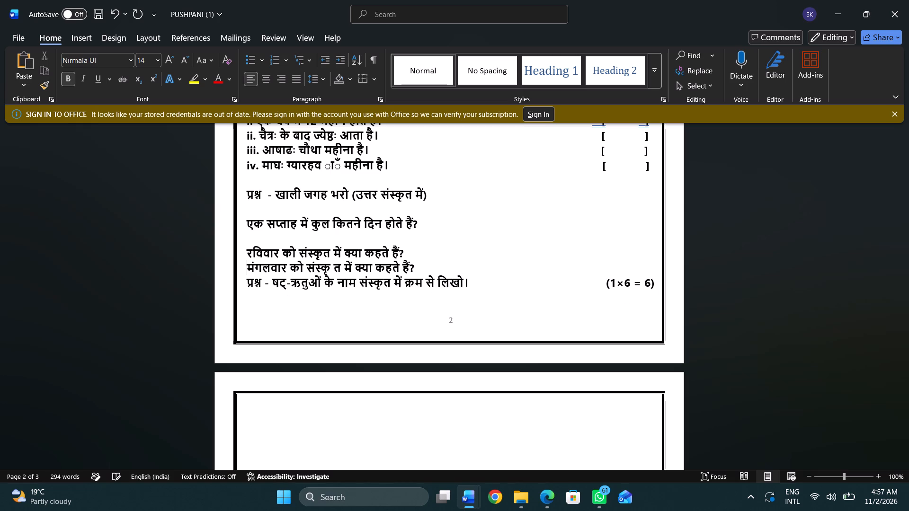
pyautogui.press('Return')
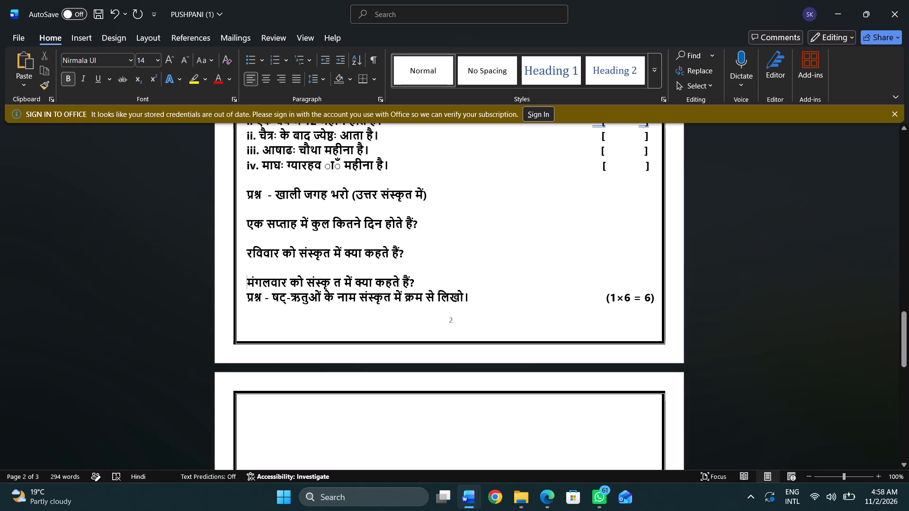
pyautogui.click(421, 279)
pyautogui.press('Return')
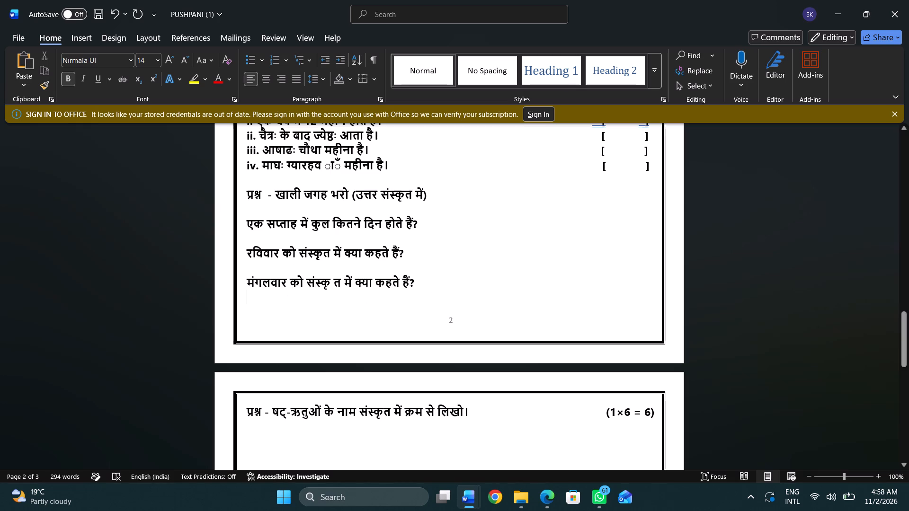
# Delete the blank lines between the सप्ताह, रविवार and मंगलवार items, keeping one blank line between the question heading and the first item.
pyautogui.scroll(1, 243, 224)
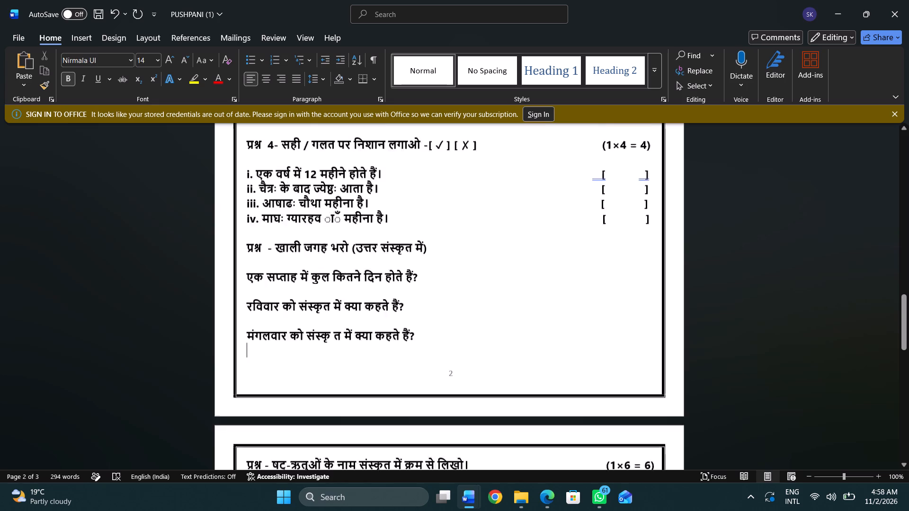
pyautogui.scroll(3, 243, 224)
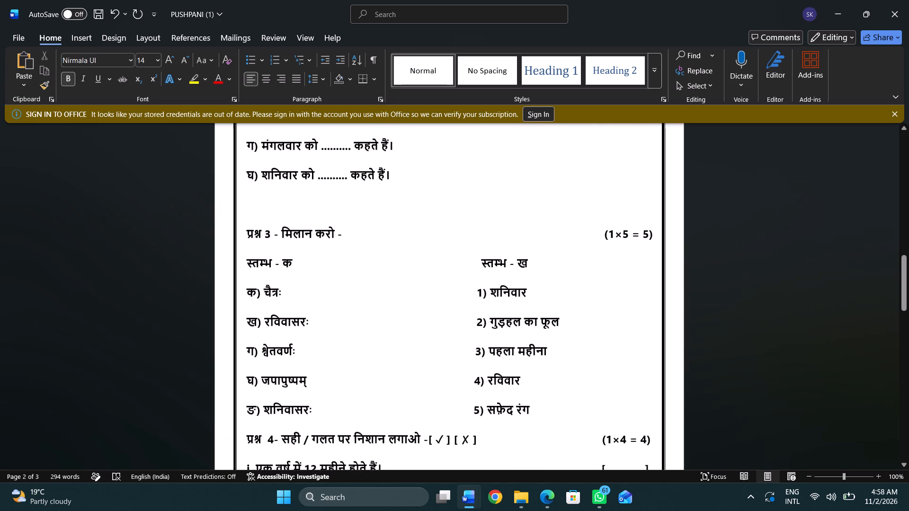
pyautogui.scroll(1, 243, 224)
pyautogui.scroll(-4, 243, 224)
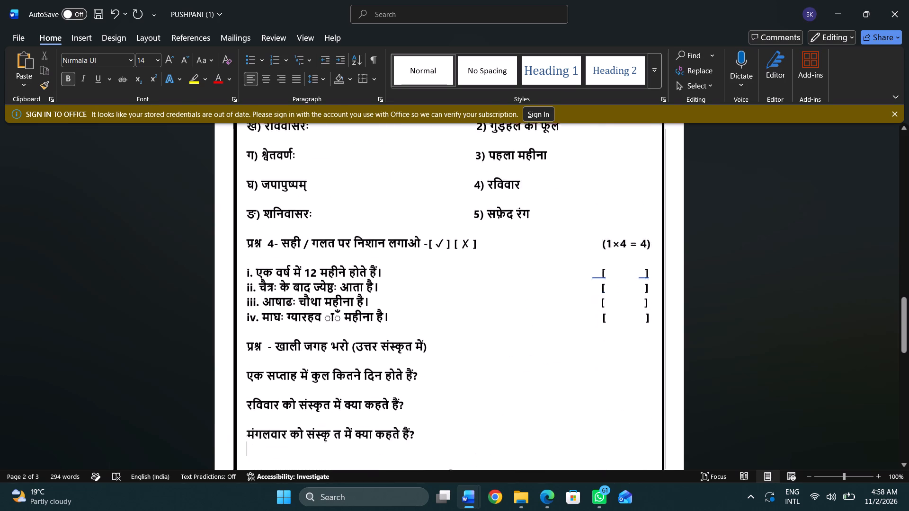
pyautogui.scroll(-1, 243, 224)
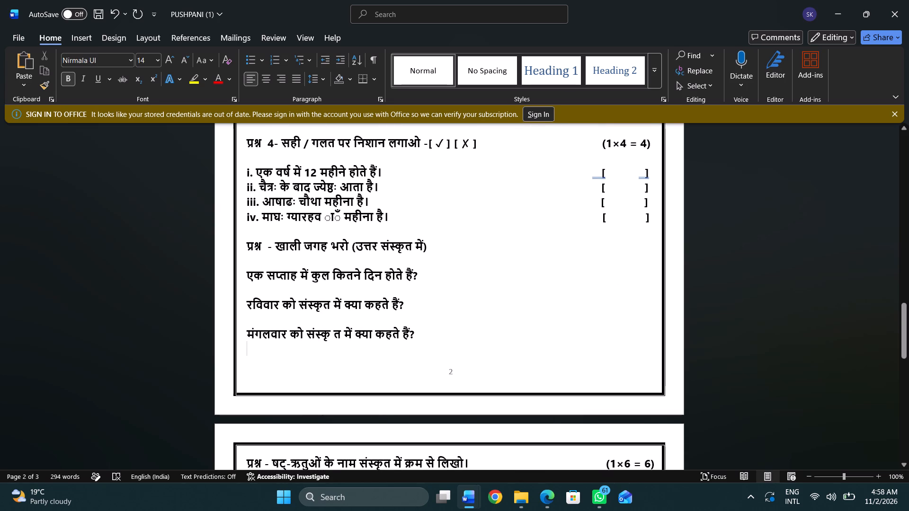
pyautogui.click(243, 302)
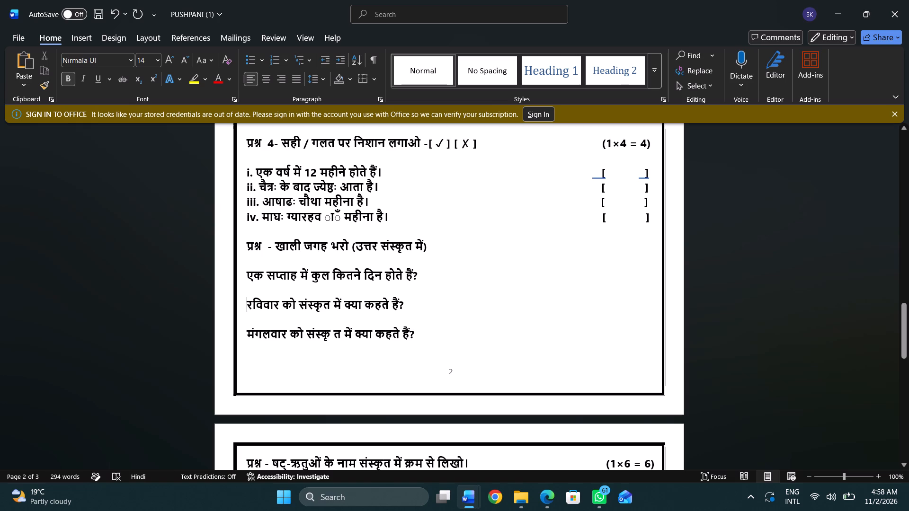
pyautogui.click(241, 277)
pyautogui.press('BackSpace')
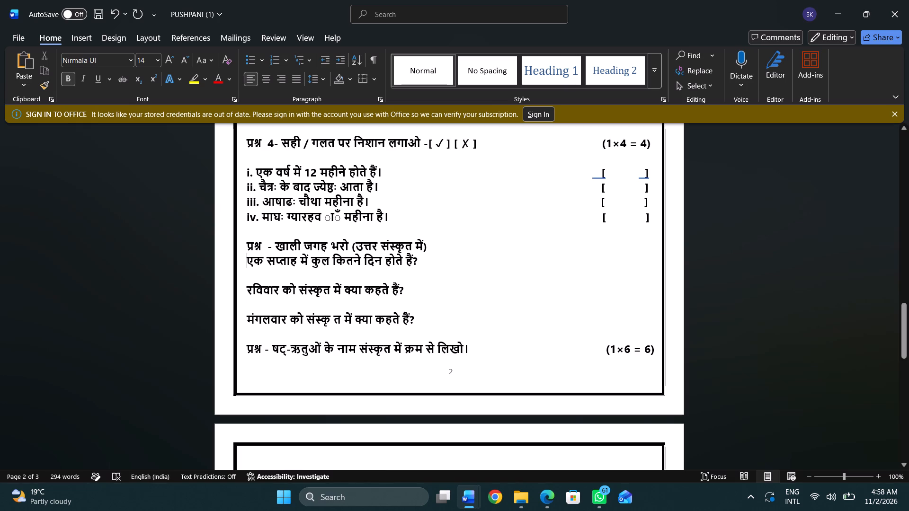
pyautogui.click(247, 291)
pyautogui.press('BackSpace')
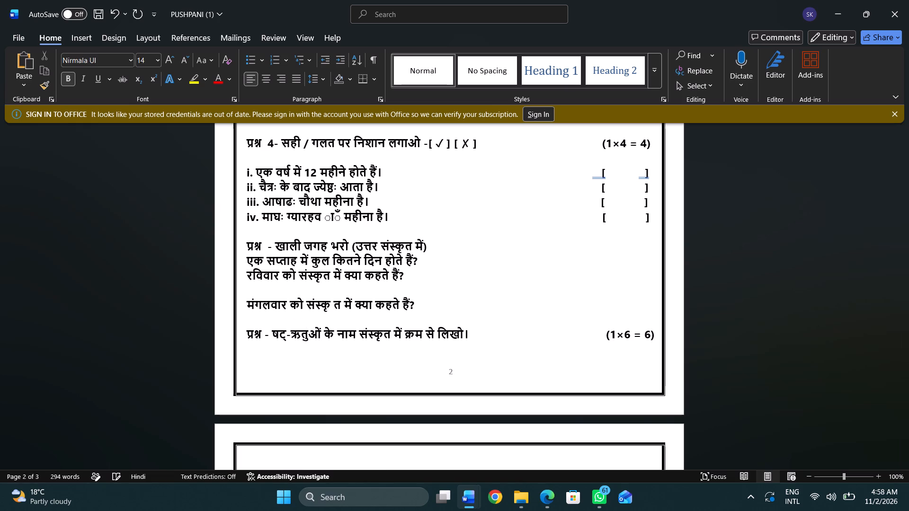
pyautogui.click(435, 247)
pyautogui.press('Return')
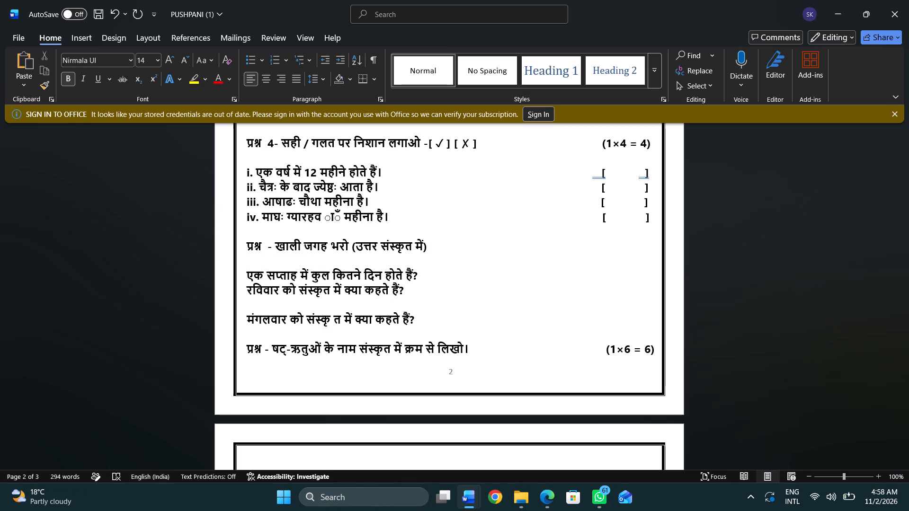
pyautogui.click(247, 317)
pyautogui.press('BackSpace')
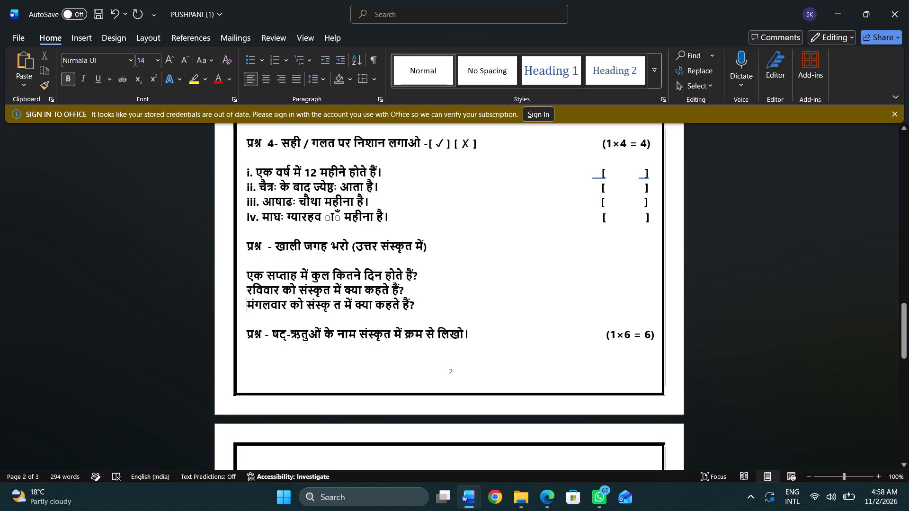
# Replace the "i." label of the first true/false item in question 4 with the "क)" label copied from the matching question.
pyautogui.moveTo(255, 172); pyautogui.dragTo(246, 172)
pyautogui.moveTo(246, 172); pyautogui.dragTo(244, 172)
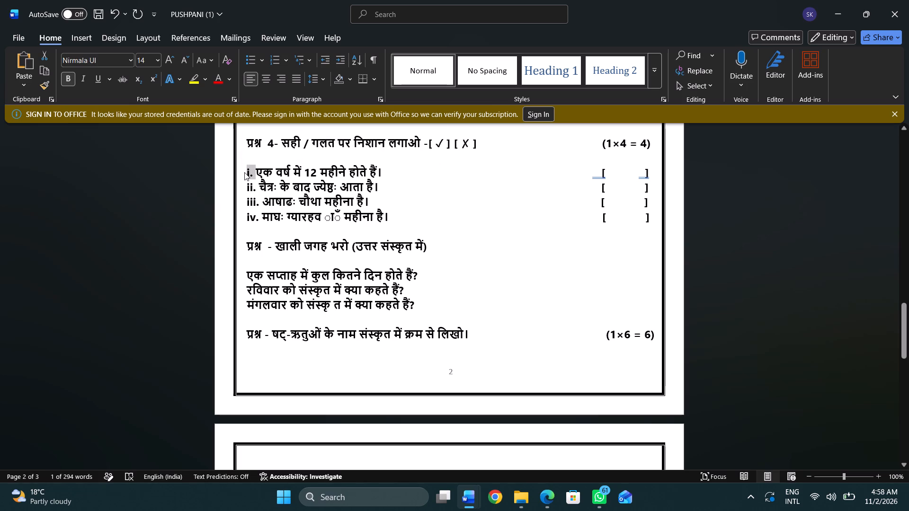
pyautogui.scroll(1, 244, 172)
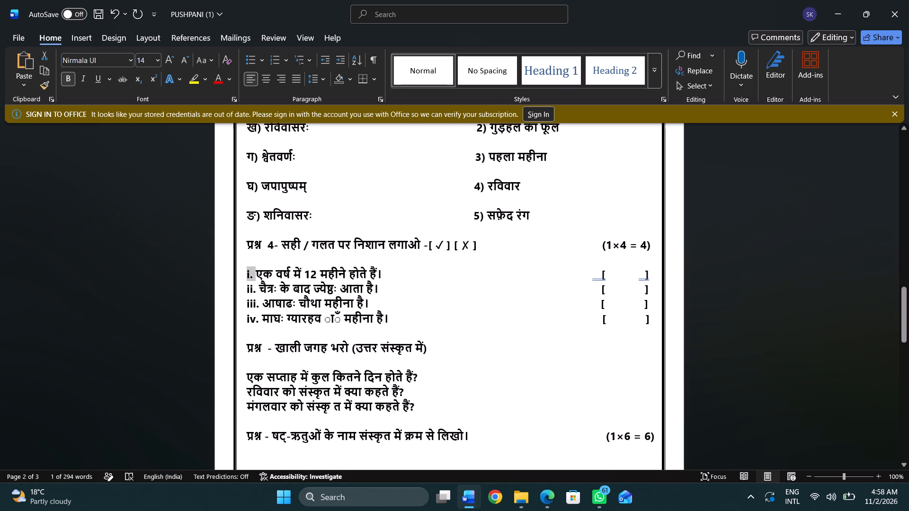
pyautogui.scroll(1, 244, 172)
pyautogui.moveTo(260, 192); pyautogui.dragTo(244, 192)
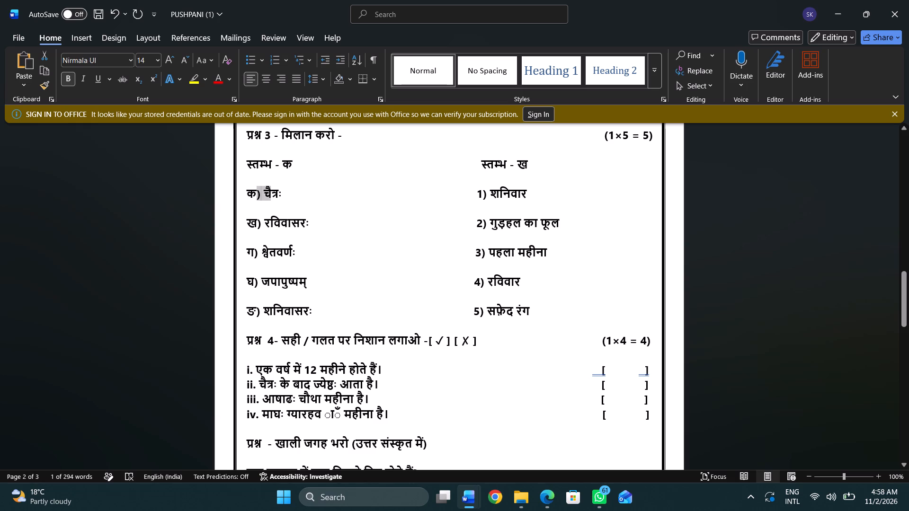
pyautogui.moveTo(244, 192); pyautogui.dragTo(243, 192)
pyautogui.hotkey('ctrl', 'c')
pyautogui.scroll(-1, 243, 192)
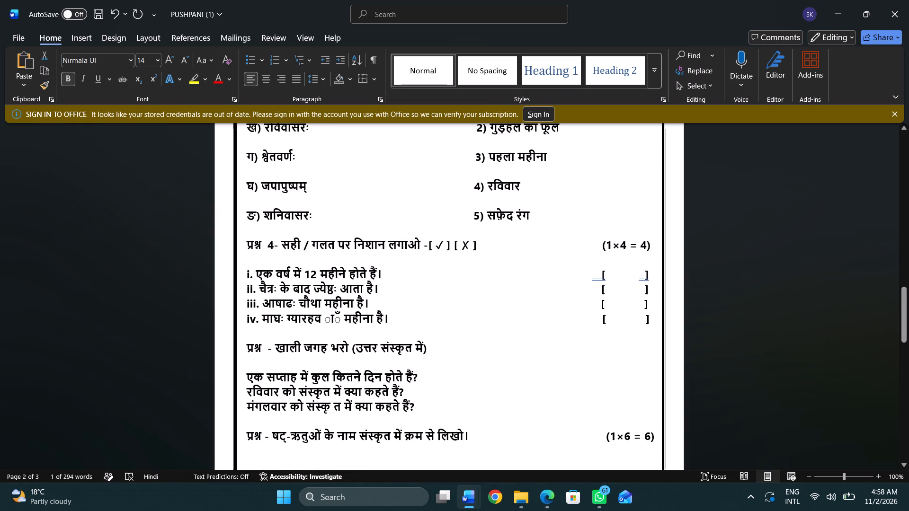
pyautogui.click(252, 273)
pyautogui.press('BackSpace')
pyautogui.press('BackSpace')
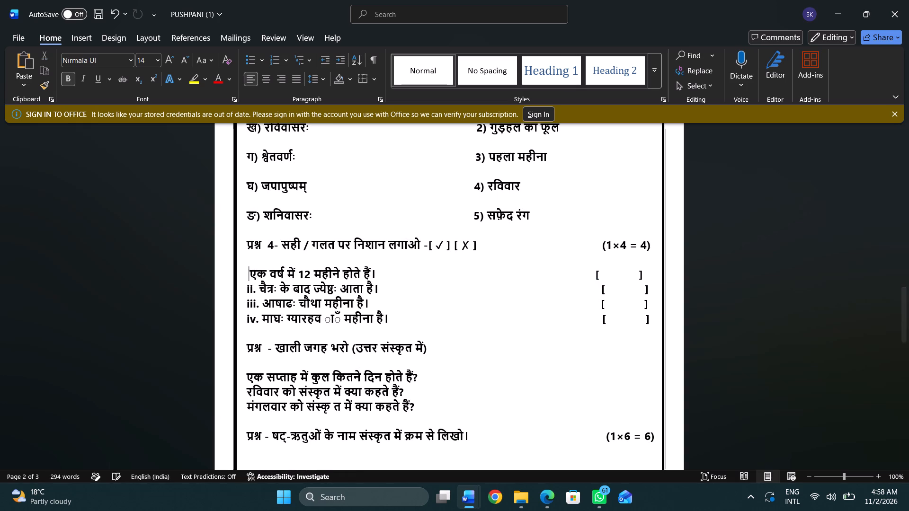
pyautogui.hotkey('ctrl', 'c')
pyautogui.hotkey('ctrl', 'v')
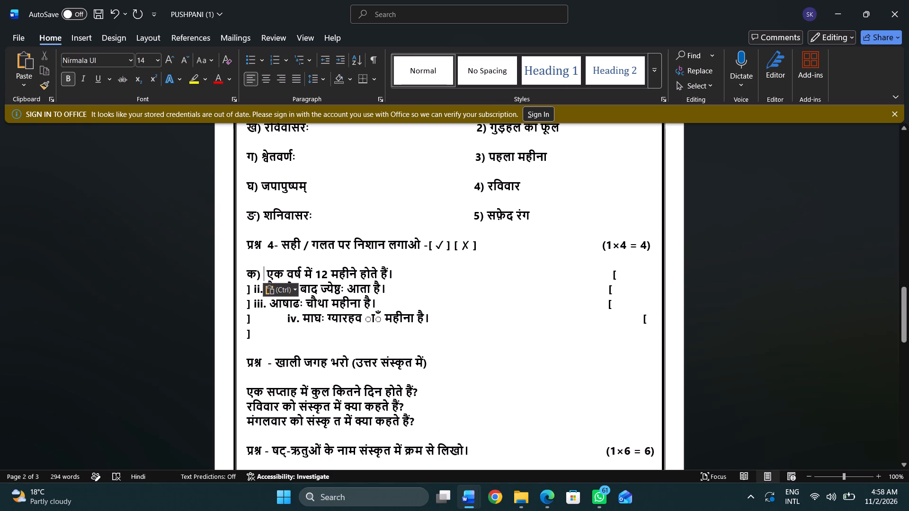
# Paste the copied "क)" label before the सप्ताह item in the fill-in-the-blanks question.
pyautogui.click(248, 392)
pyautogui.hotkey('ctrl', 'v')
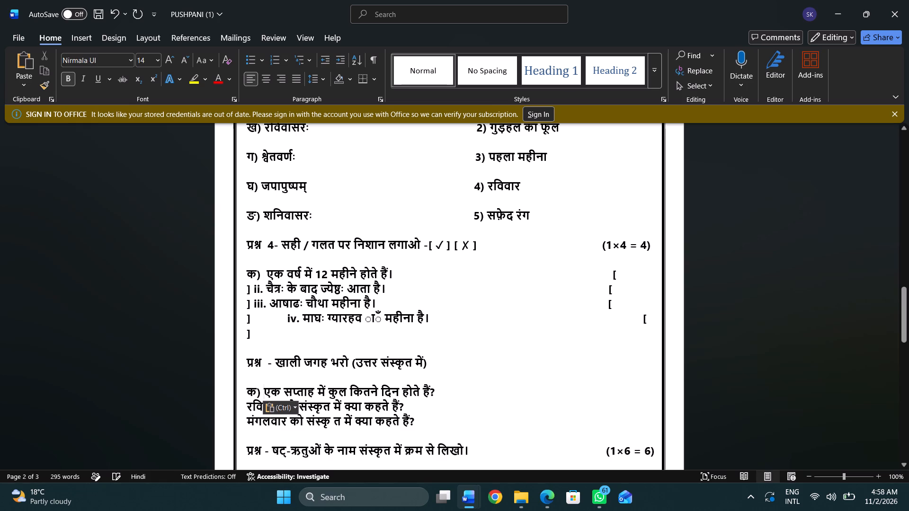
# Copy the "ख)" label from the matching question and paste it before the रविवार item in the fill-in-the-blanks question.
pyautogui.scroll(1, 246, 208)
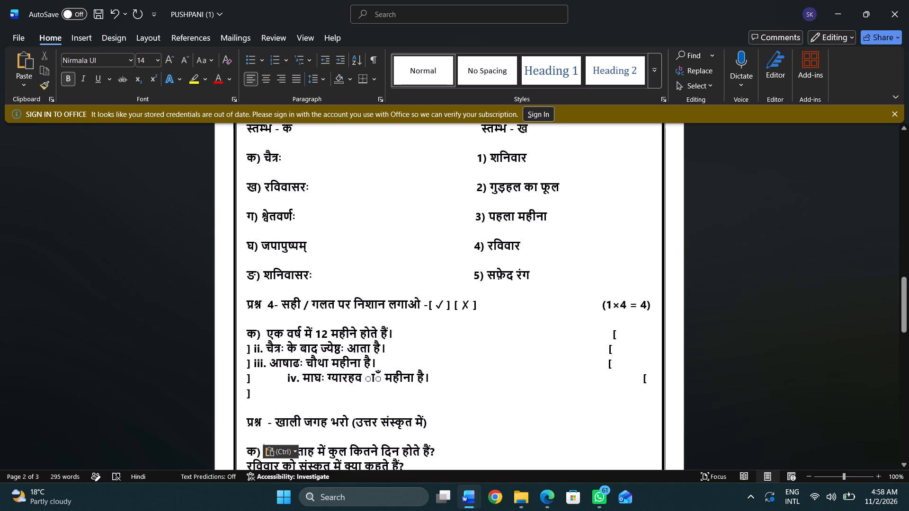
pyautogui.moveTo(261, 185); pyautogui.dragTo(250, 185)
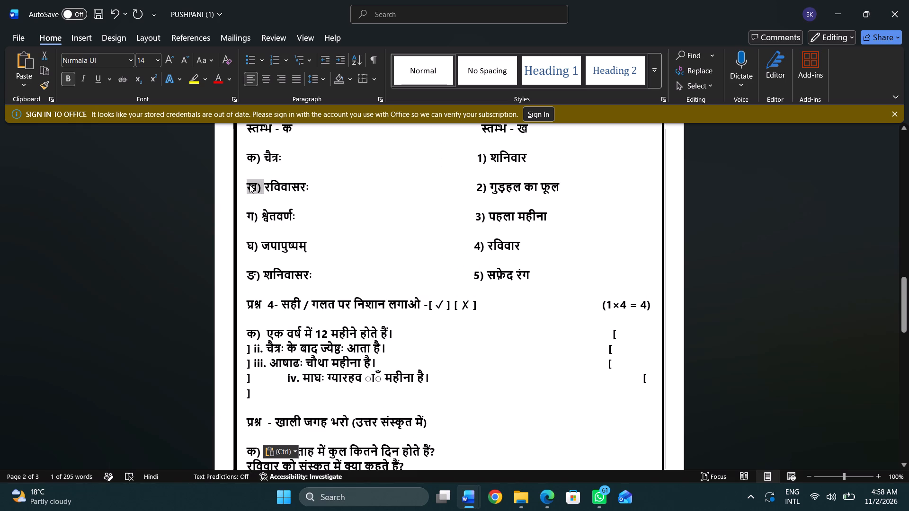
pyautogui.hotkey('ctrl', 'c')
pyautogui.scroll(-1, 250, 185)
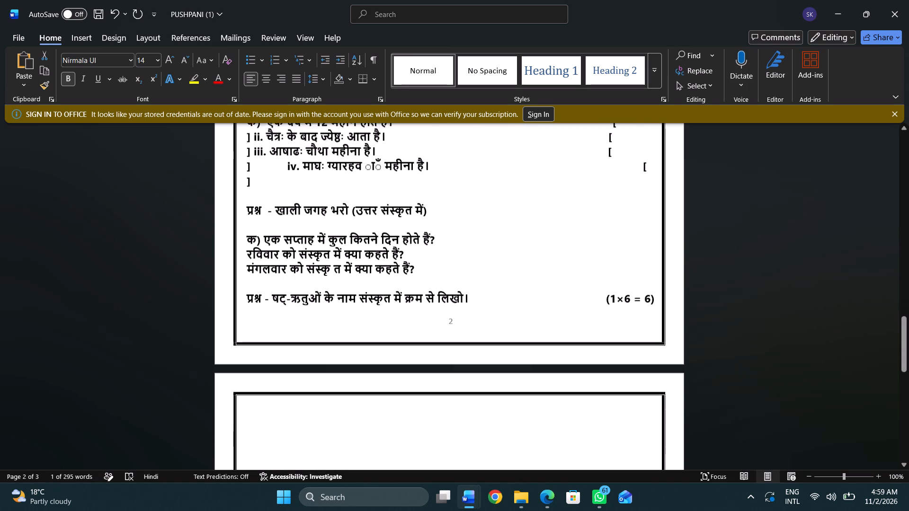
pyautogui.scroll(-1, 250, 185)
pyautogui.click(246, 218)
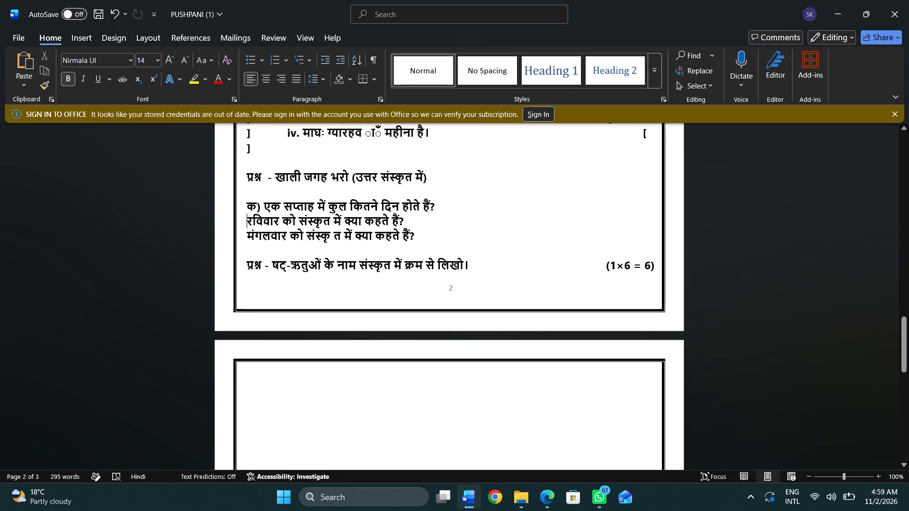
pyautogui.hotkey('ctrl', 'v')
# Replace the "ii" numeral of the चैत्रः item in question 4 with the copied "ख)" label.
pyautogui.scroll(1, 246, 218)
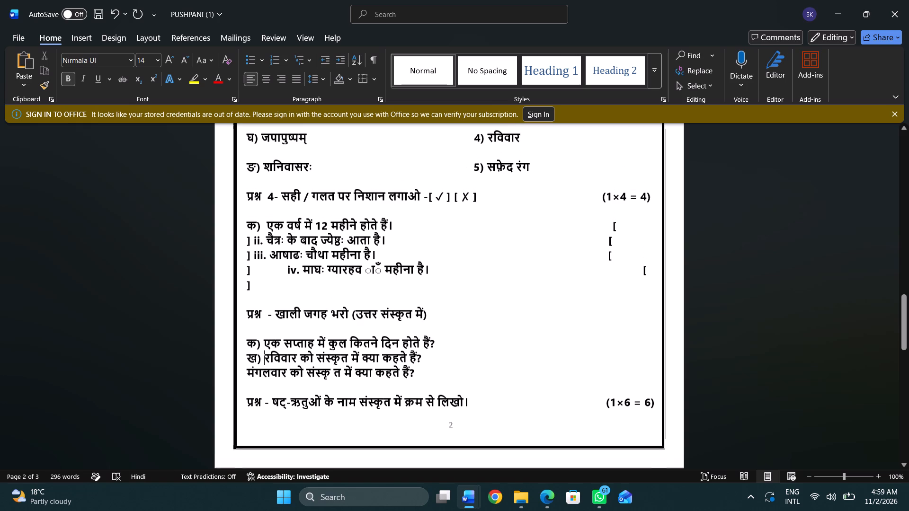
pyautogui.moveTo(261, 241); pyautogui.dragTo(242, 238)
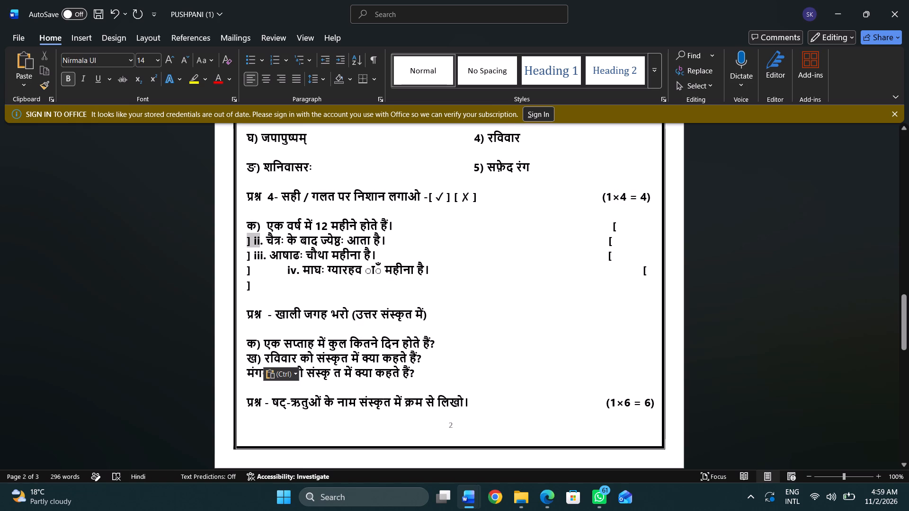
pyautogui.moveTo(242, 238); pyautogui.dragTo(254, 239)
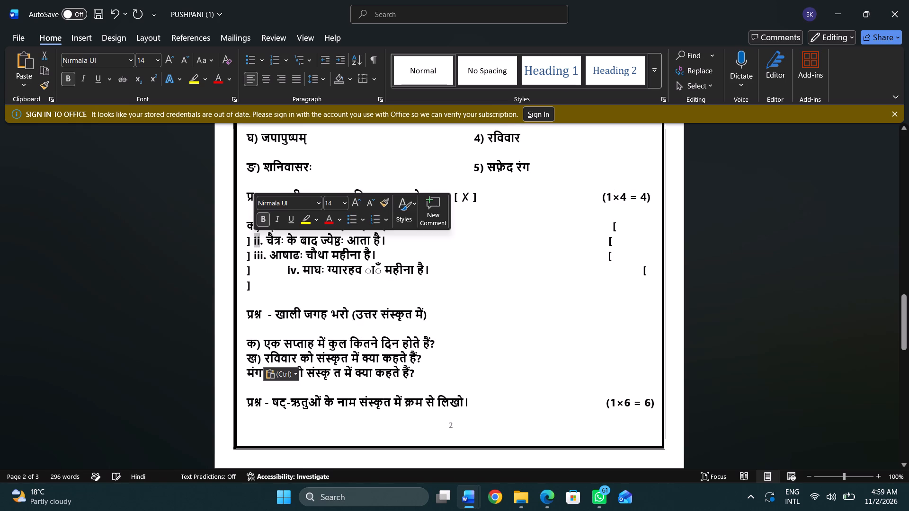
pyautogui.press('BackSpace')
pyautogui.hotkey('ctrl', 'v')
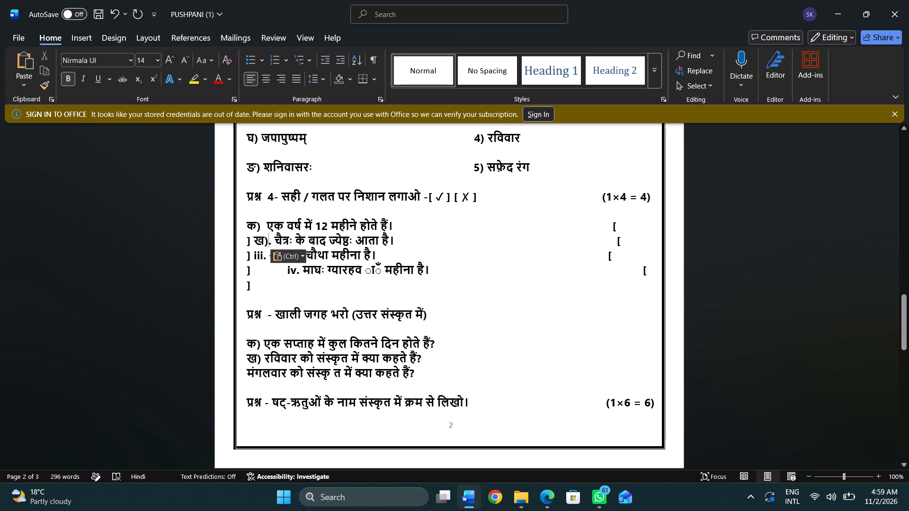
# Replace the "iii" numeral of the आषाढः item in question 4 with the "ग)" label copied from the matching question.
pyautogui.scroll(1, 258, 157)
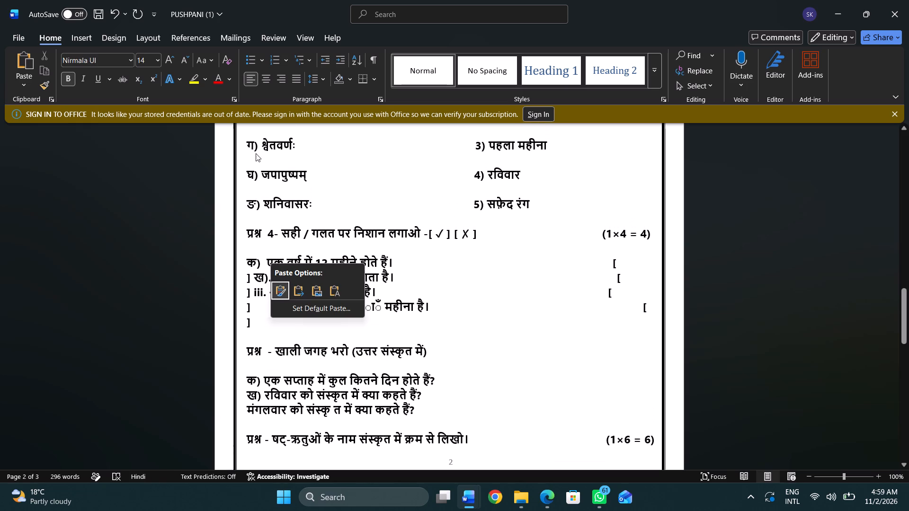
pyautogui.click(258, 141)
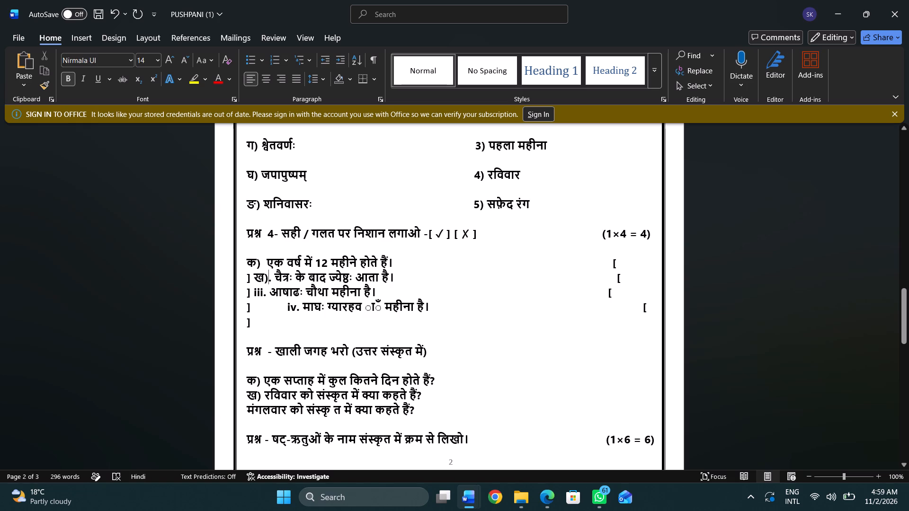
pyautogui.moveTo(258, 143); pyautogui.dragTo(258, 143)
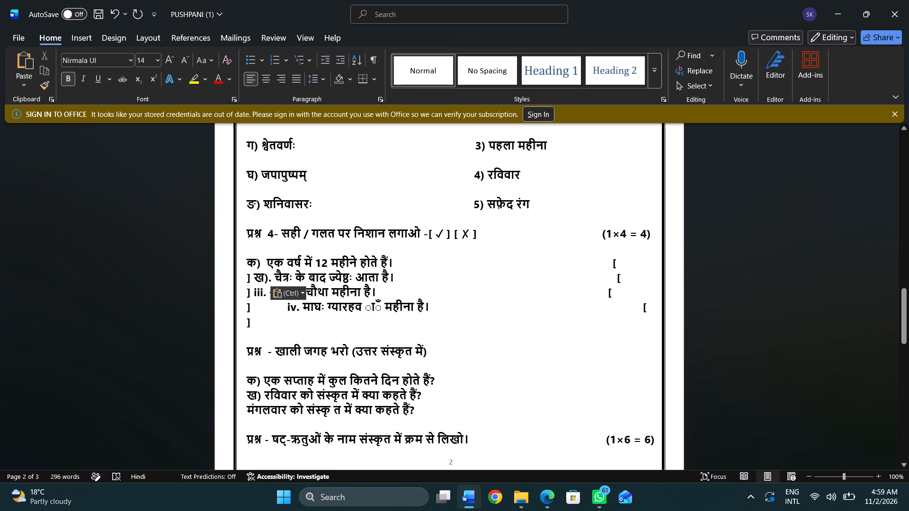
pyautogui.moveTo(258, 143); pyautogui.dragTo(249, 144)
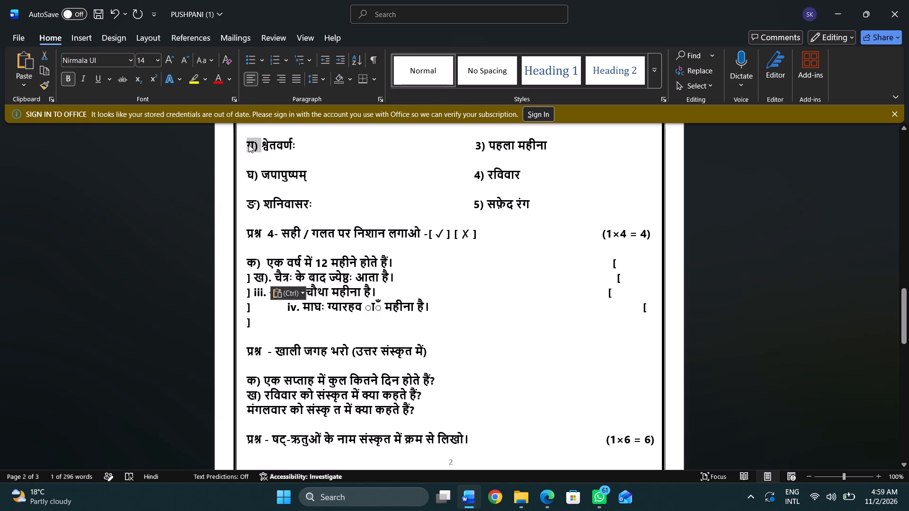
pyautogui.hotkey('ctrl', 'c')
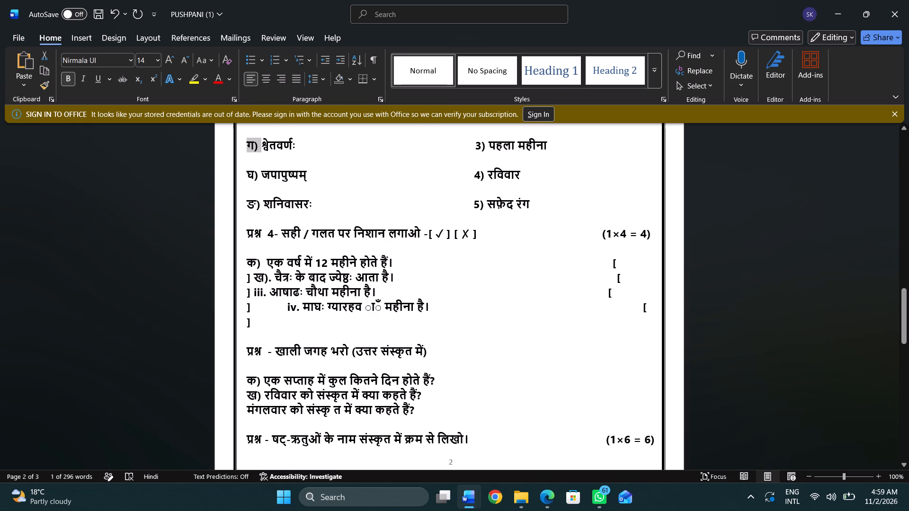
pyautogui.click(262, 291)
pyautogui.press('BackSpace')
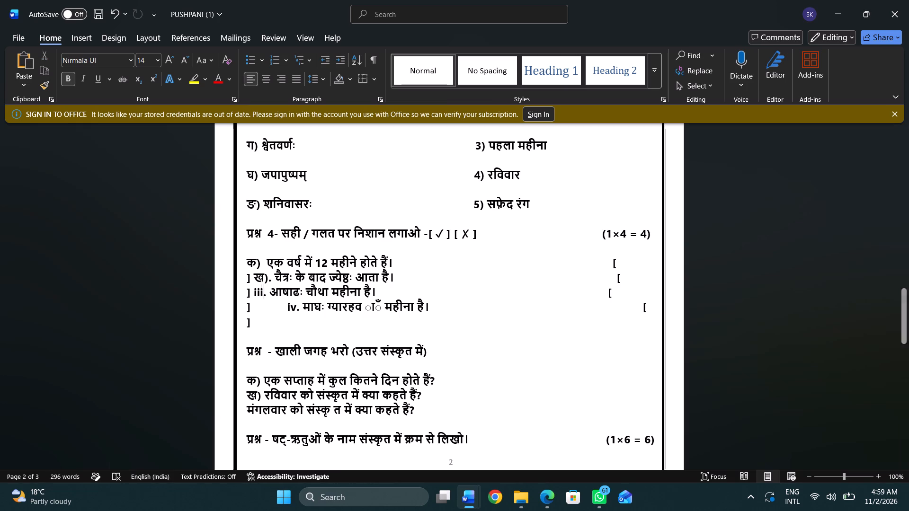
pyautogui.press('BackSpace')
pyautogui.press('BackSpace')
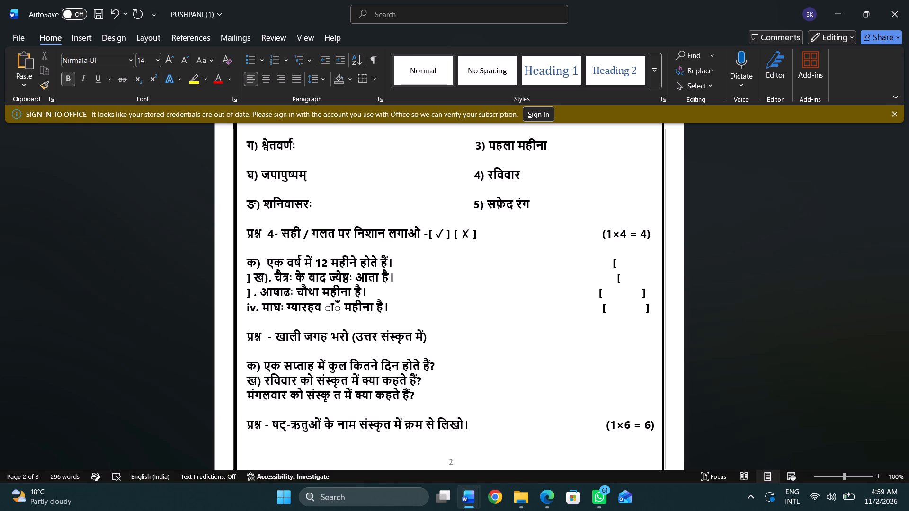
pyautogui.hotkey('ctrl', 'v')
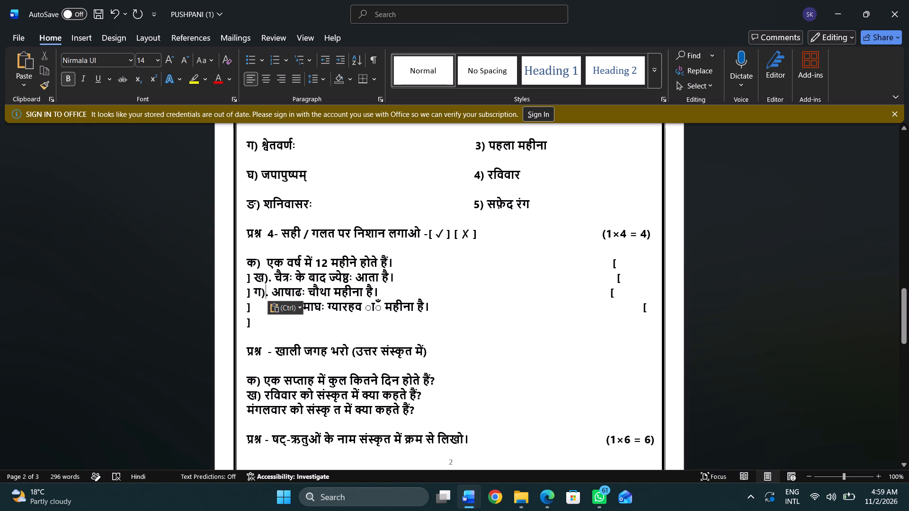
# Paste the copied "ग)" label before the मंगलवार item in the fill-in-the-blanks question.
pyautogui.click(247, 409)
pyautogui.hotkey('ctrl', 'v')
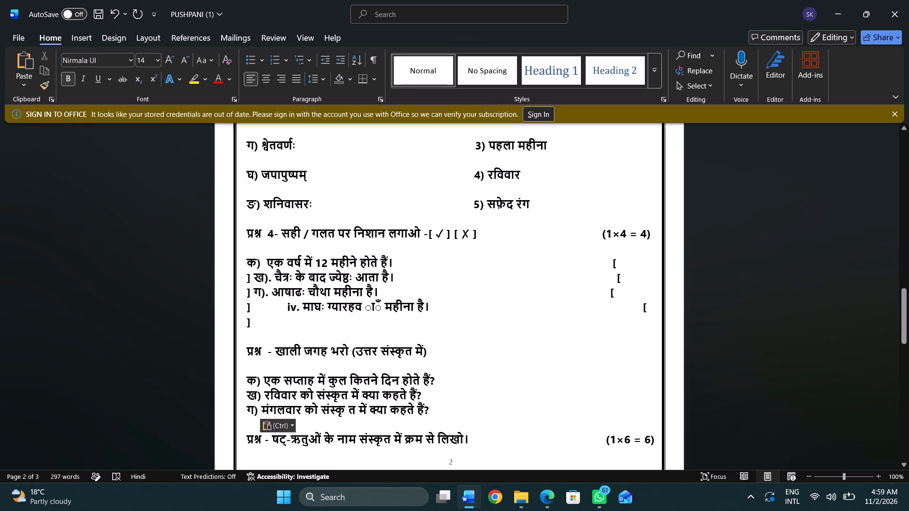
# Replace the "iv" numeral and surplus leading spaces of the माघः item in question 4 with the "घ)" label copied from the matching question.
pyautogui.moveTo(259, 176); pyautogui.dragTo(245, 176)
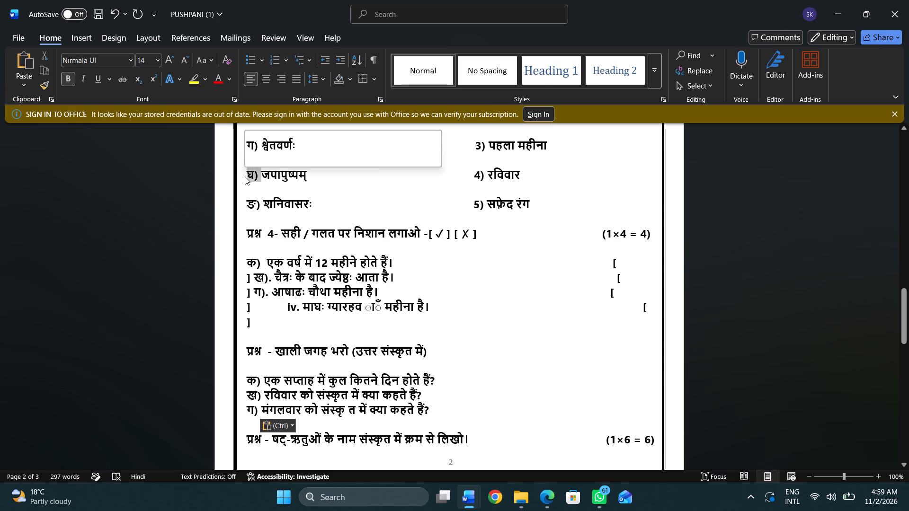
pyautogui.hotkey('ctrl', 'c')
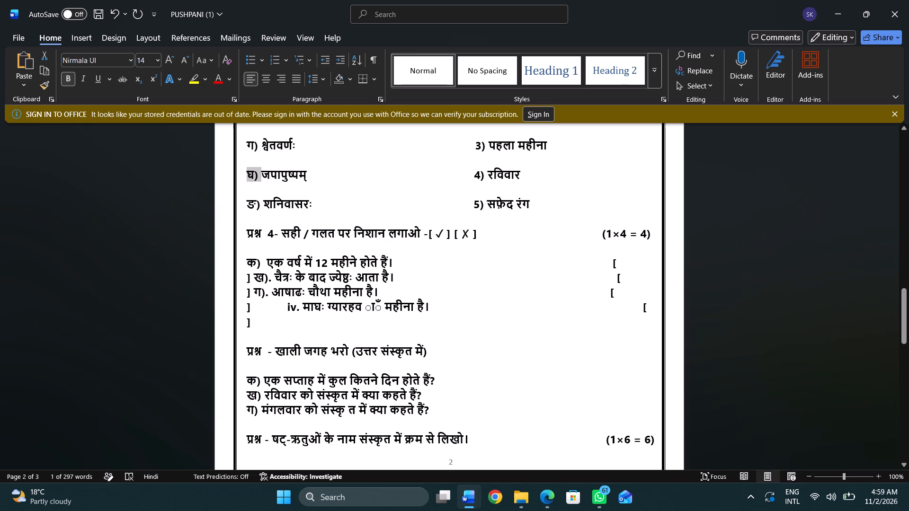
pyautogui.click(294, 308)
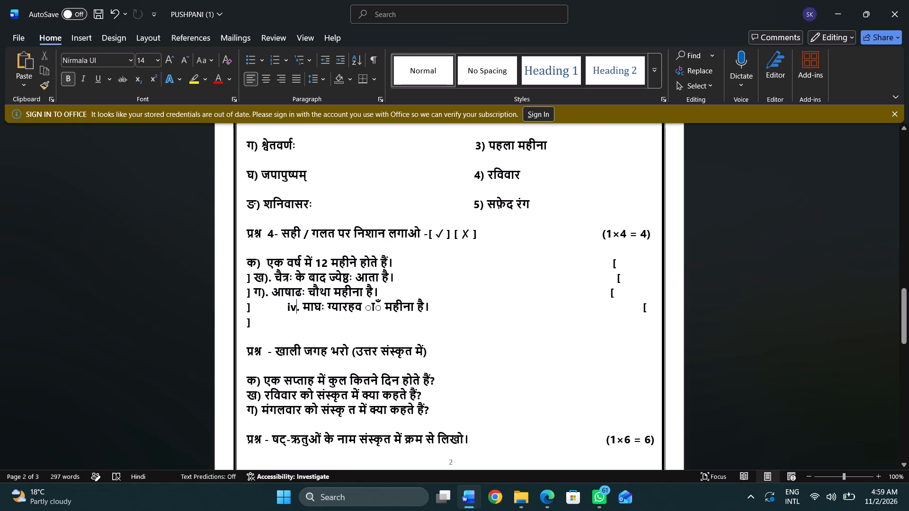
pyautogui.press('BackSpace')
pyautogui.press('BackSpace')
pyautogui.press('BackSpace')
pyautogui.press('BackSpace')
pyautogui.press('BackSpace')
pyautogui.press('BackSpace')
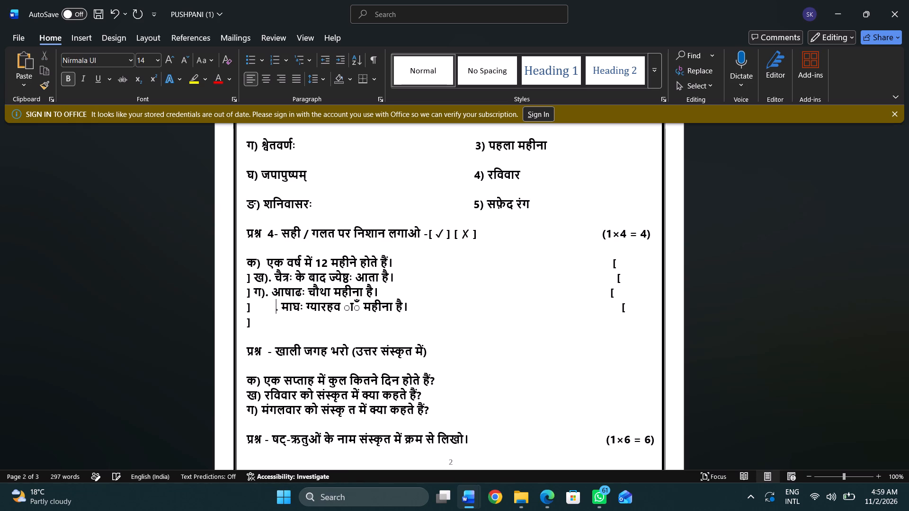
pyautogui.press('BackSpace')
pyautogui.press('BackSpace')
pyautogui.press('BackSpace')
pyautogui.press('BackSpace')
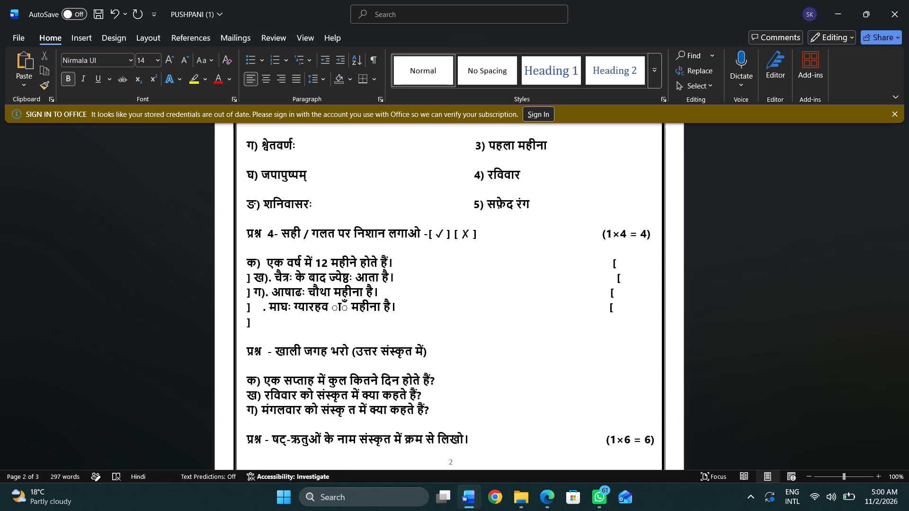
pyautogui.hotkey('ctrl', 'v')
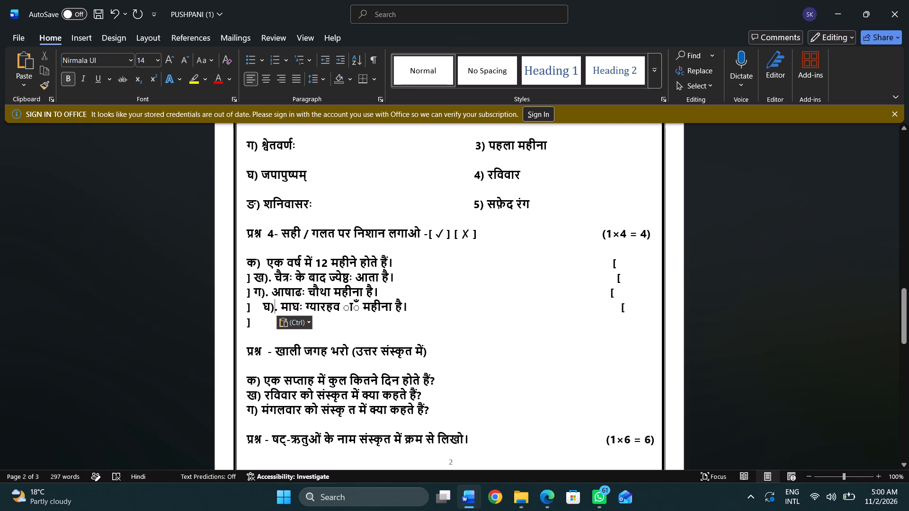
# Delete surplus spaces before the answer brackets of item क) in question 4 to bring its closing bracket back onto the same line.
pyautogui.click(438, 259)
pyautogui.press('BackSpace')
pyautogui.press('BackSpace')
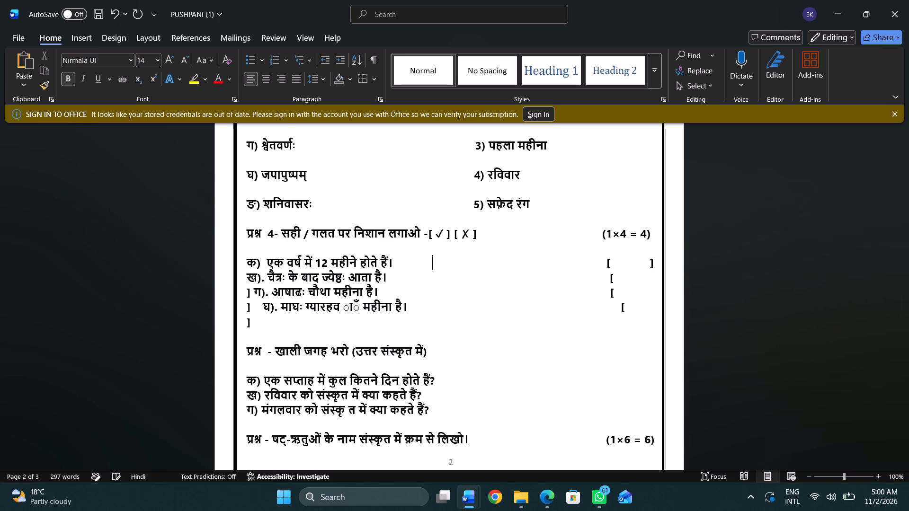
# Delete surplus spaces before the answer brackets of items क) to घ) in question 4 so the brackets line up on their own lines.
pyautogui.press('BackSpace')
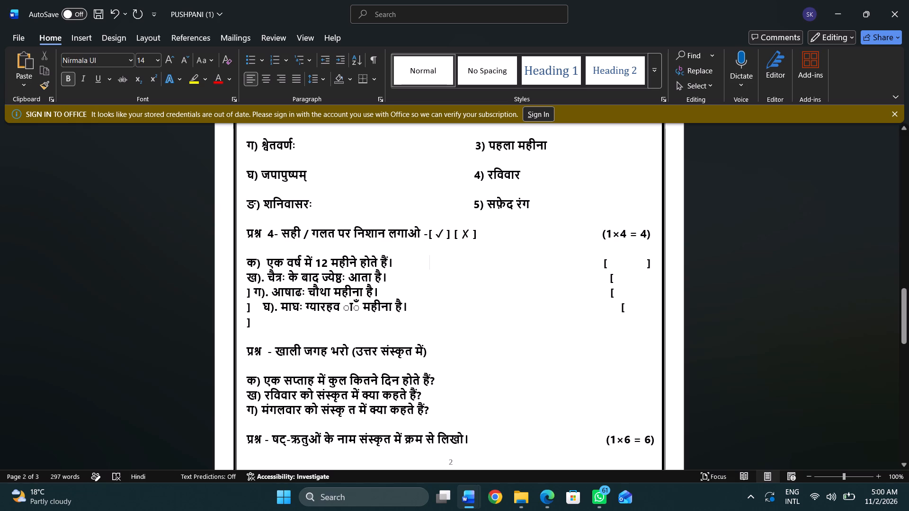
pyautogui.click(437, 282)
pyautogui.press('BackSpace')
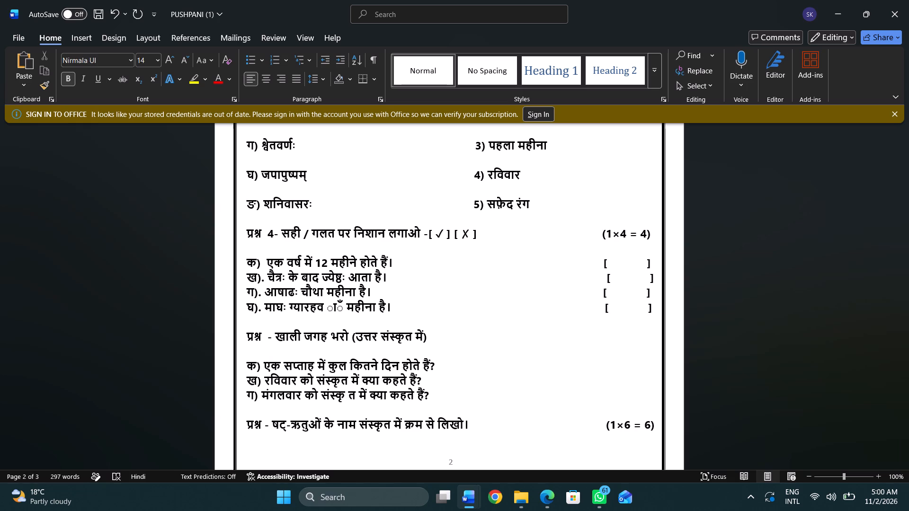
pyautogui.click(592, 262)
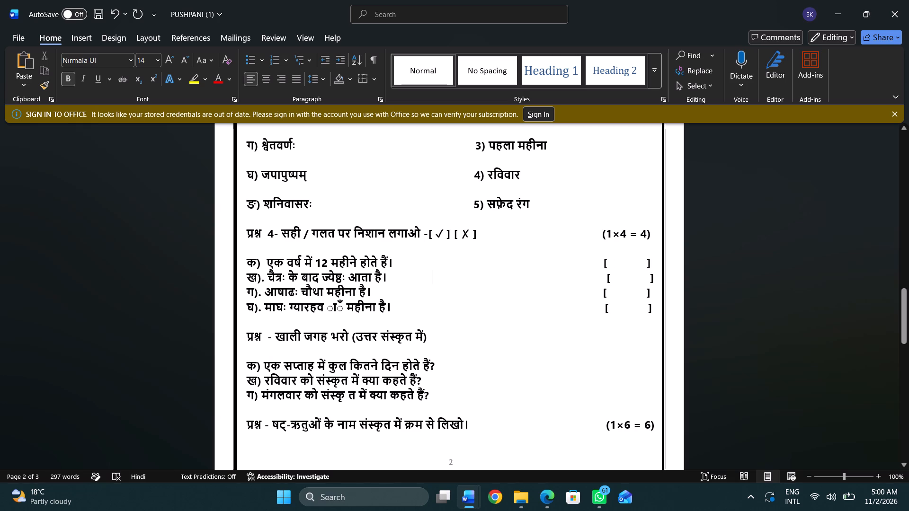
pyautogui.click(603, 279)
pyautogui.press('BackSpace')
pyautogui.click(606, 309)
pyautogui.press('BackSpace')
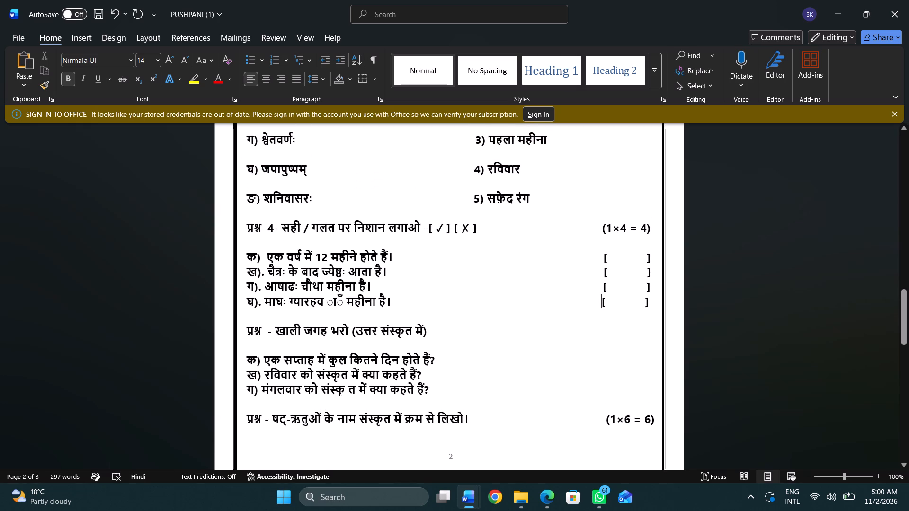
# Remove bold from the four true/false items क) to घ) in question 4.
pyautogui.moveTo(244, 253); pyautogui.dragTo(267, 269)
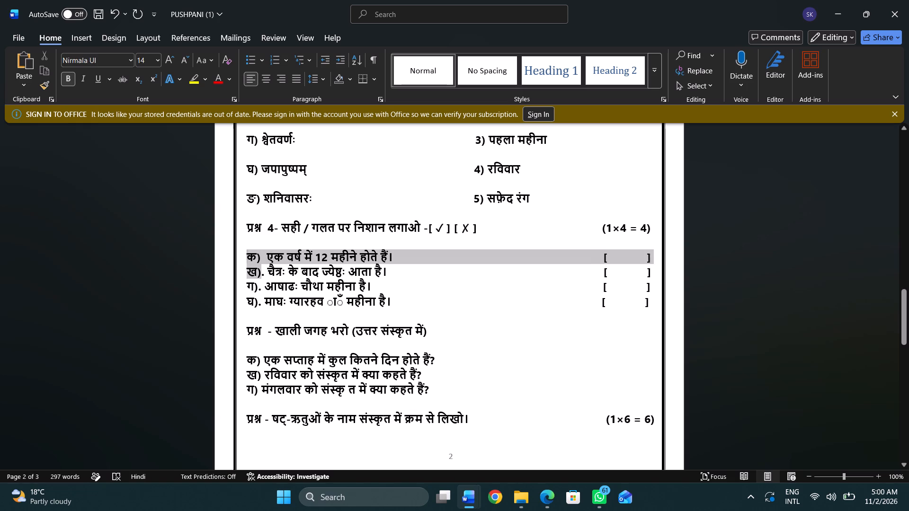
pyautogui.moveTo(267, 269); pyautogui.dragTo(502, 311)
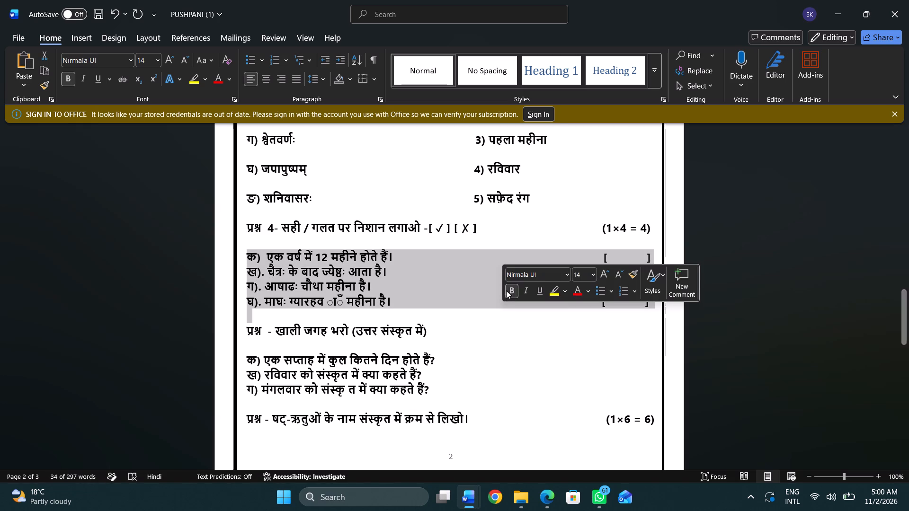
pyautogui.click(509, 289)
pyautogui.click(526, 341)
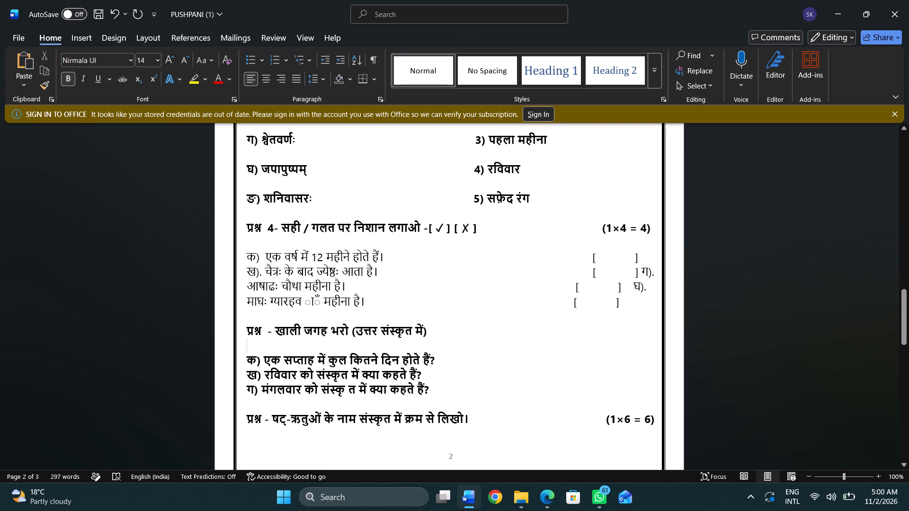
# Remove bold from the three items क) to ग) under the fill-in-the-blanks heading.
pyautogui.moveTo(246, 359); pyautogui.dragTo(402, 398)
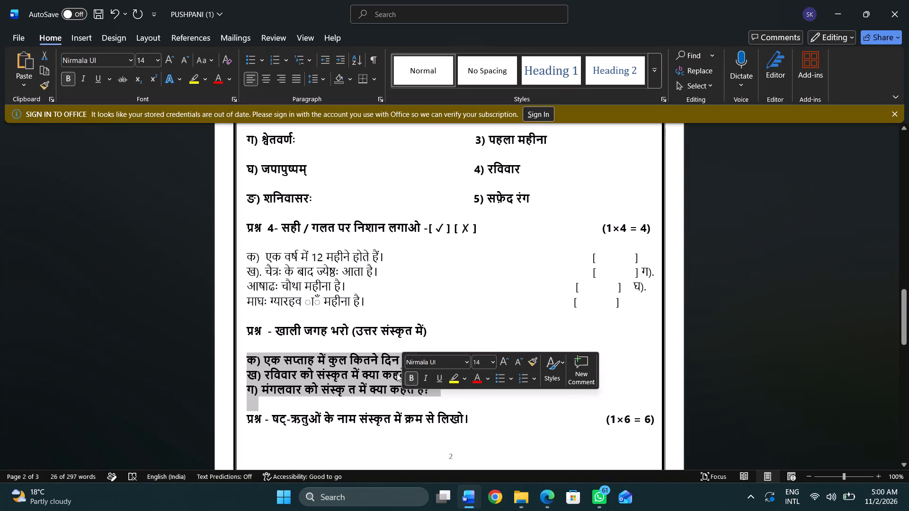
pyautogui.click(407, 378)
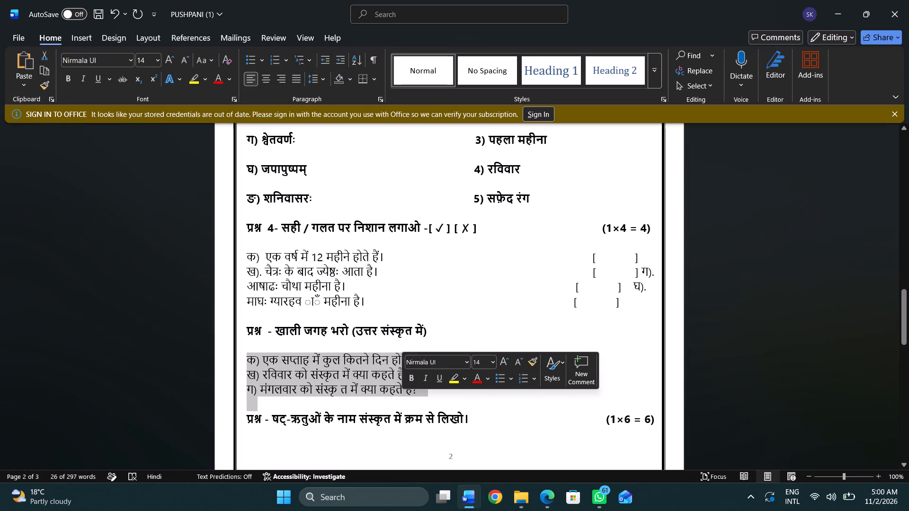
pyautogui.moveTo(437, 329); pyautogui.dragTo(460, 330)
pyautogui.click(460, 330)
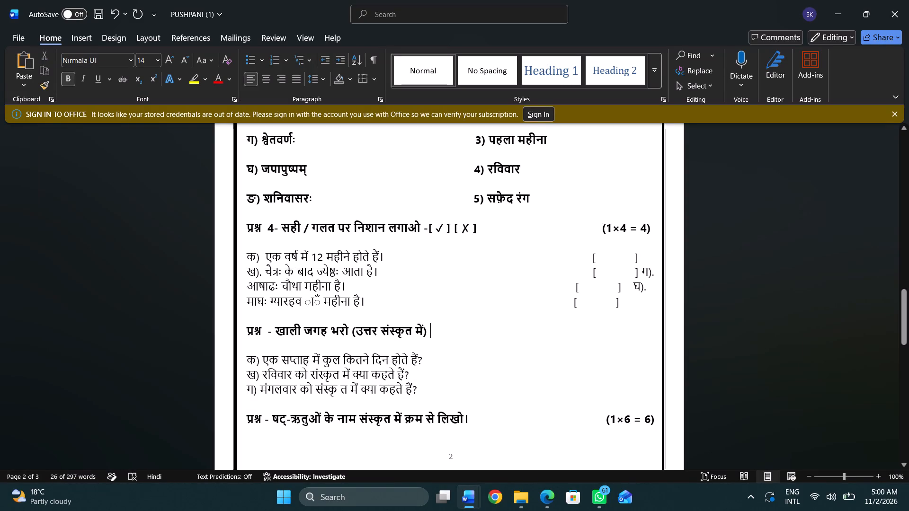
pyautogui.click(460, 330)
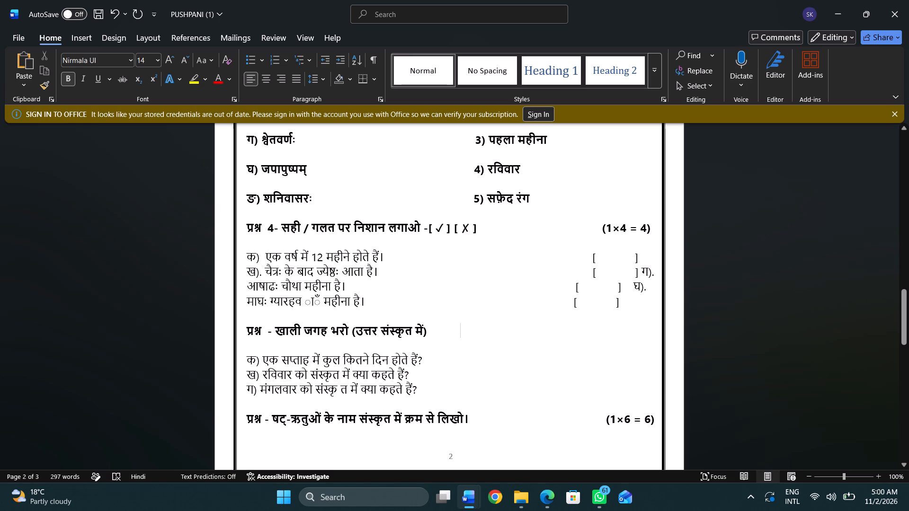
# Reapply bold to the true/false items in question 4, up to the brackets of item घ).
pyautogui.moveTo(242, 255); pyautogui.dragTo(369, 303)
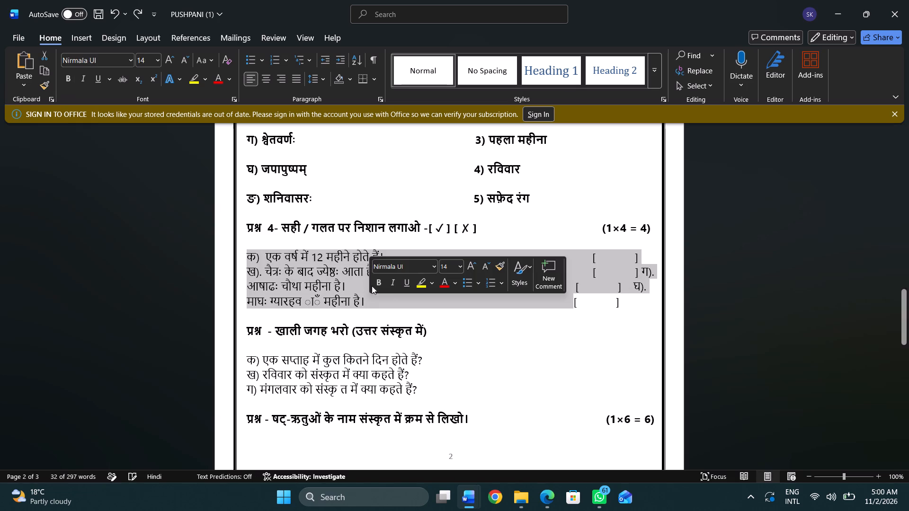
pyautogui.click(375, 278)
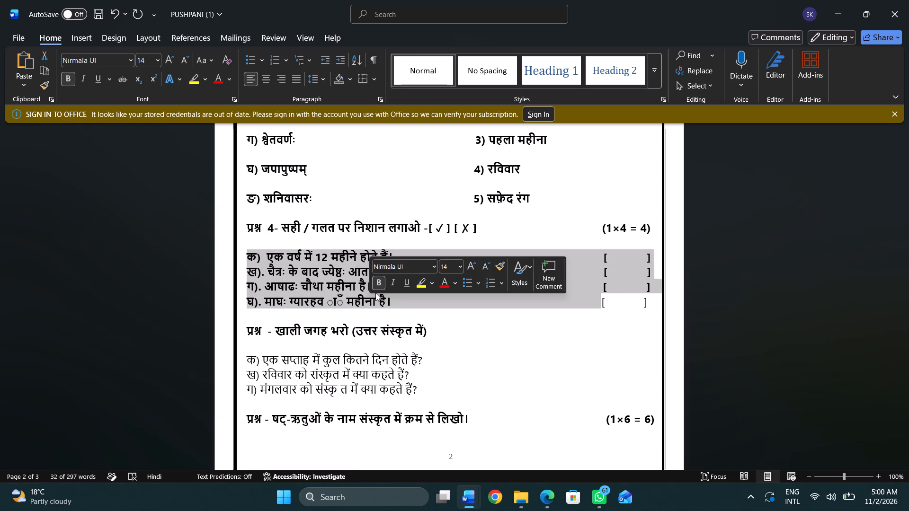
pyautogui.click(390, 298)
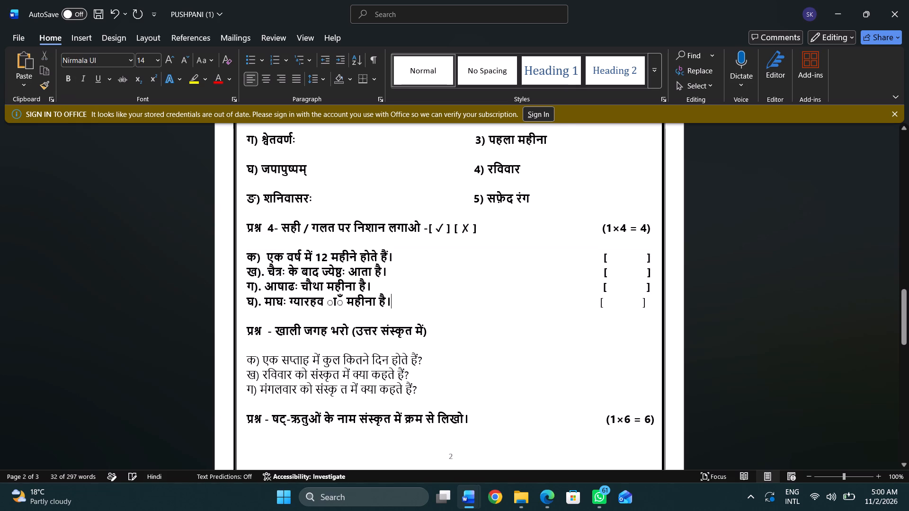
# Delete the stray space inside the word ग्यारहवाँ in item घ) of question 4.
pyautogui.click(332, 302)
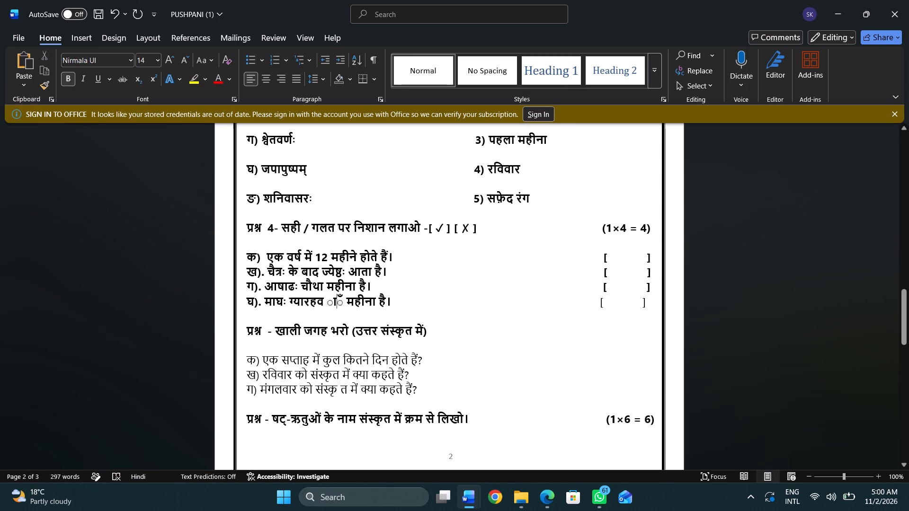
pyautogui.click(330, 301)
pyautogui.press('BackSpace')
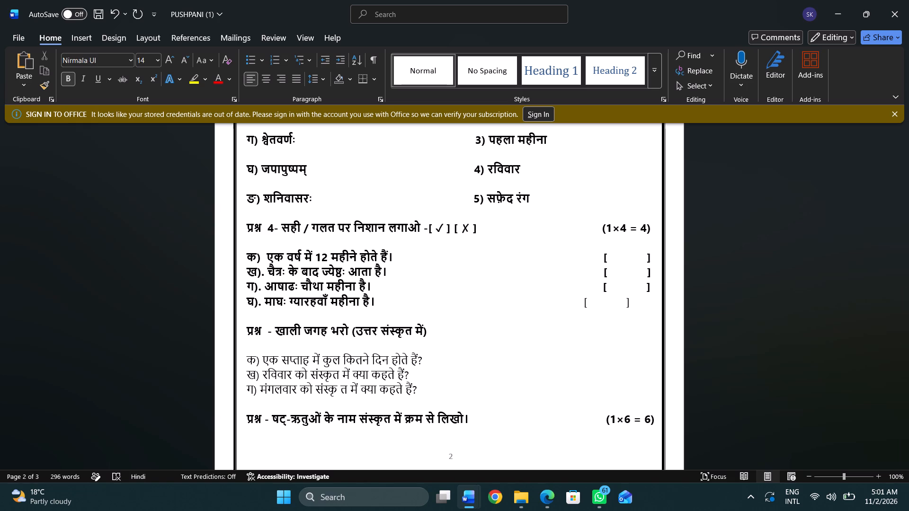
# Add spaces before the answer brackets of item घ) in question 4 to line them up with the items above.
pyautogui.click(385, 294)
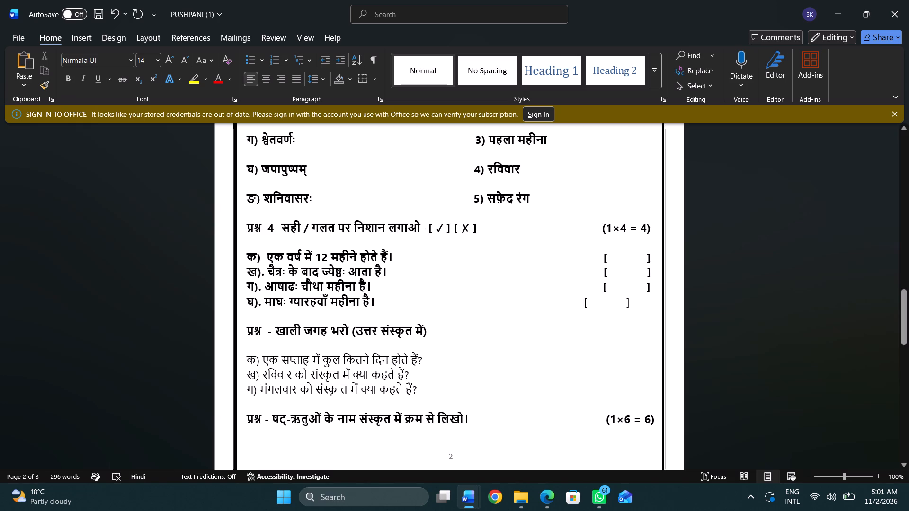
pyautogui.click(548, 304)
pyautogui.press('space')
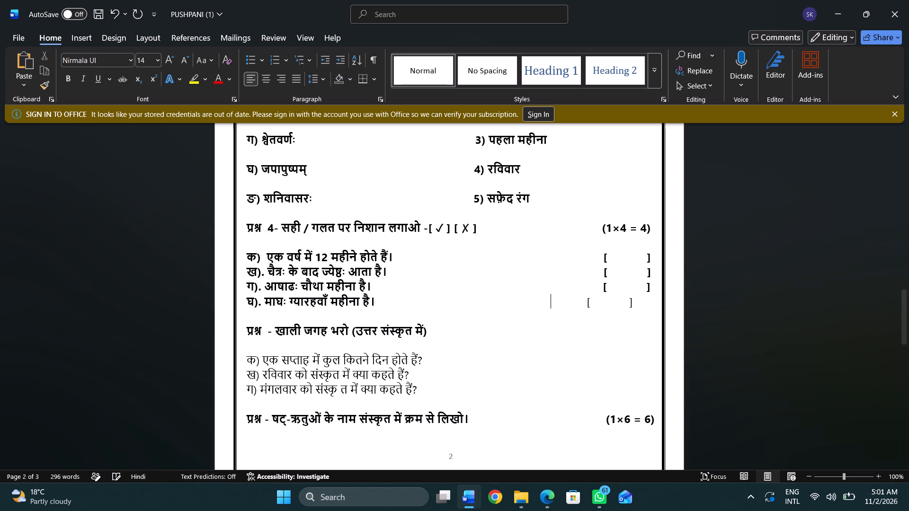
pyautogui.press('space')
pyautogui.press('space')
pyautogui.press('space')
pyautogui.press('space')
pyautogui.press('space')
pyautogui.press('space')
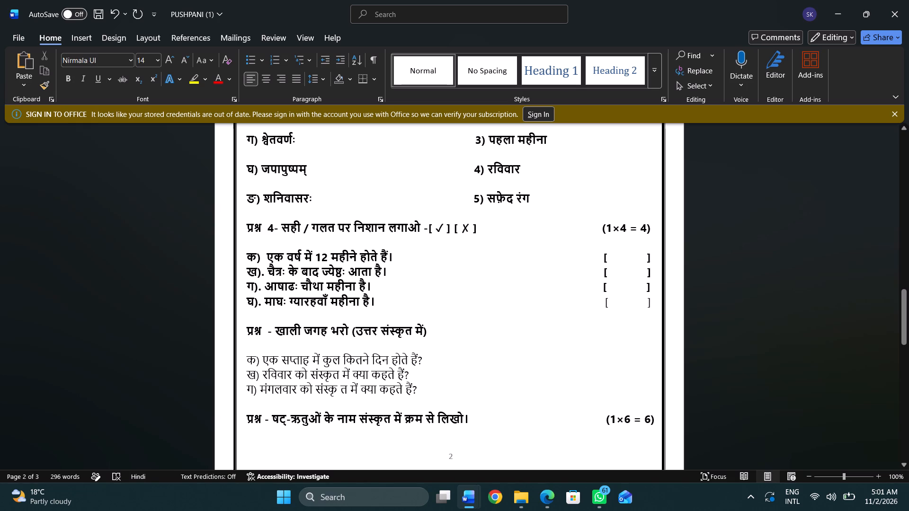
# Remove several spaces before the answer brackets of items क) and ख) in question 4, aligning both pairs further from the page border.
pyautogui.click(572, 261)
pyautogui.press('space')
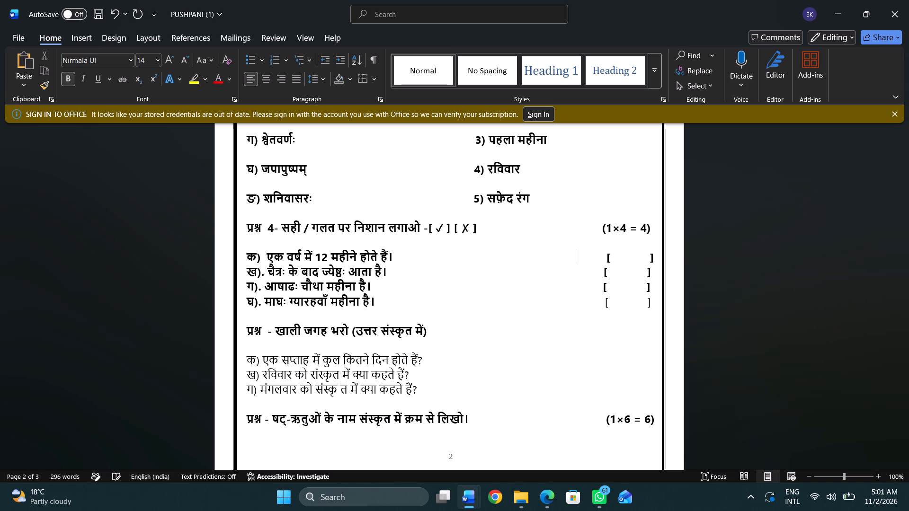
pyautogui.press('BackSpace')
pyautogui.press('BackSpace')
pyautogui.press('BackSpace')
pyautogui.press('BackSpace')
pyautogui.press('BackSpace')
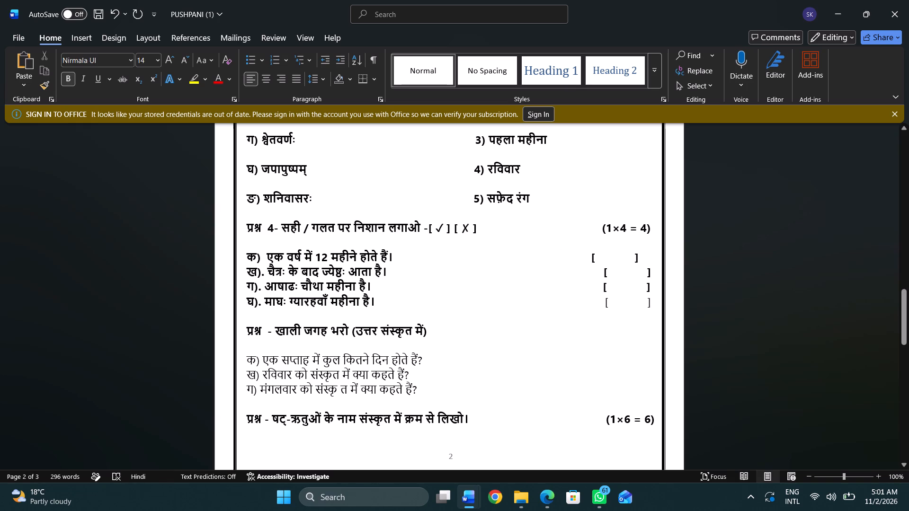
pyautogui.click(580, 275)
pyautogui.press('BackSpace')
pyautogui.press('BackSpace')
pyautogui.press('BackSpace')
pyautogui.press('BackSpace')
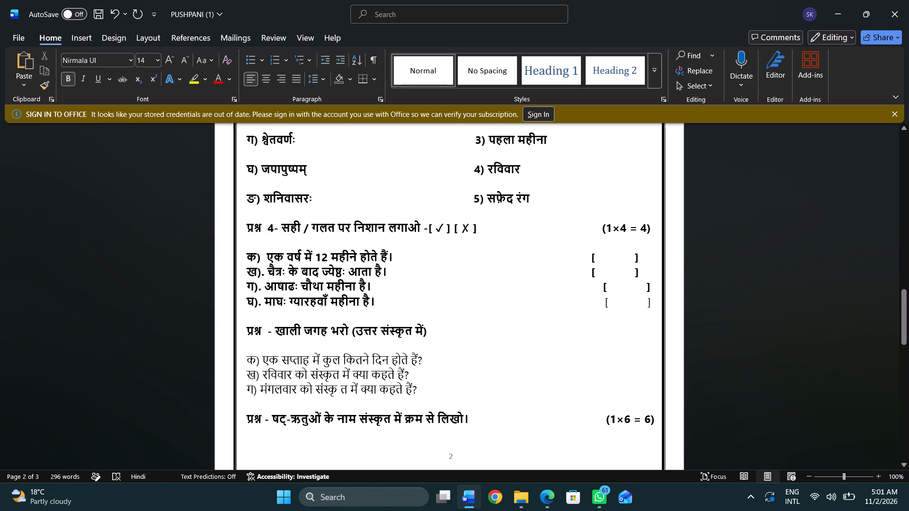
# Remove several spaces before the answer brackets of items ग) and घ) in question 4 to align them with those of क) and ख).
pyautogui.click(588, 288)
pyautogui.write('==')
pyautogui.press('BackSpace')
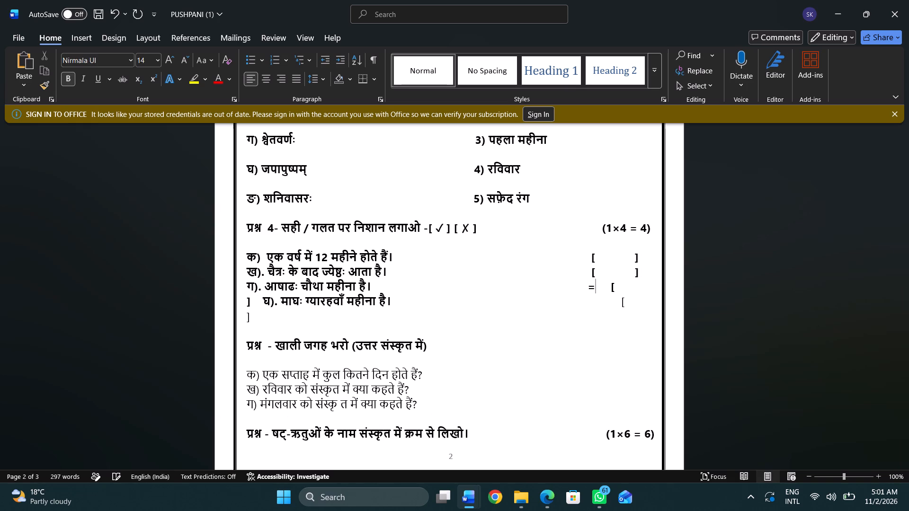
pyautogui.press('BackSpace')
pyautogui.press('BackSpace')
pyautogui.press('BackSpace')
pyautogui.press('BackSpace')
pyautogui.press('BackSpace')
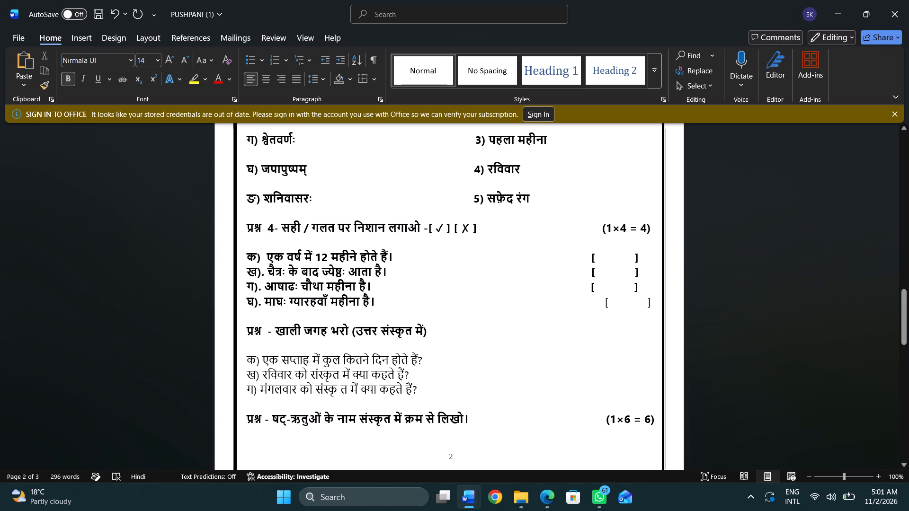
pyautogui.click(586, 303)
pyautogui.press('BackSpace')
pyautogui.press('BackSpace')
pyautogui.press('BackSpace')
pyautogui.press('BackSpace')
pyautogui.press('BackSpace')
# Remove bold from all four true/false items and their answer brackets in question 4.
pyautogui.click(245, 254)
pyautogui.moveTo(245, 254); pyautogui.dragTo(433, 308)
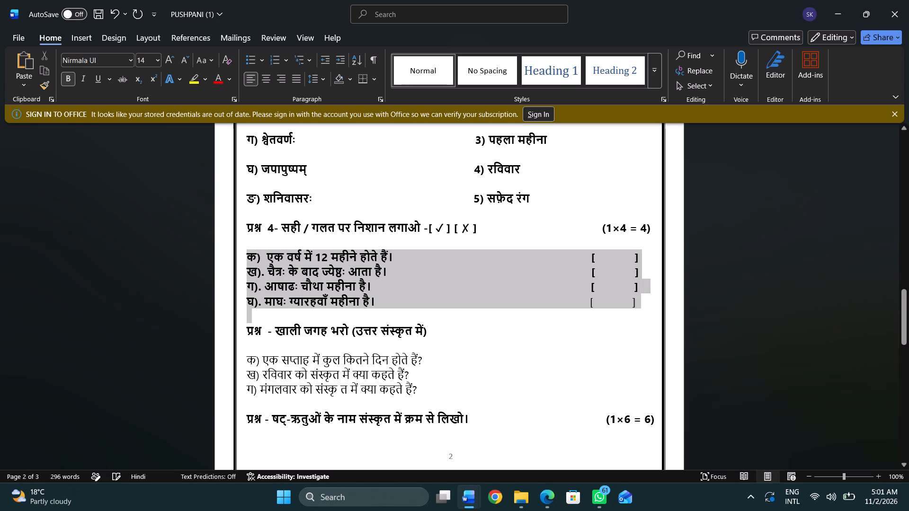
pyautogui.moveTo(433, 308); pyautogui.dragTo(453, 315)
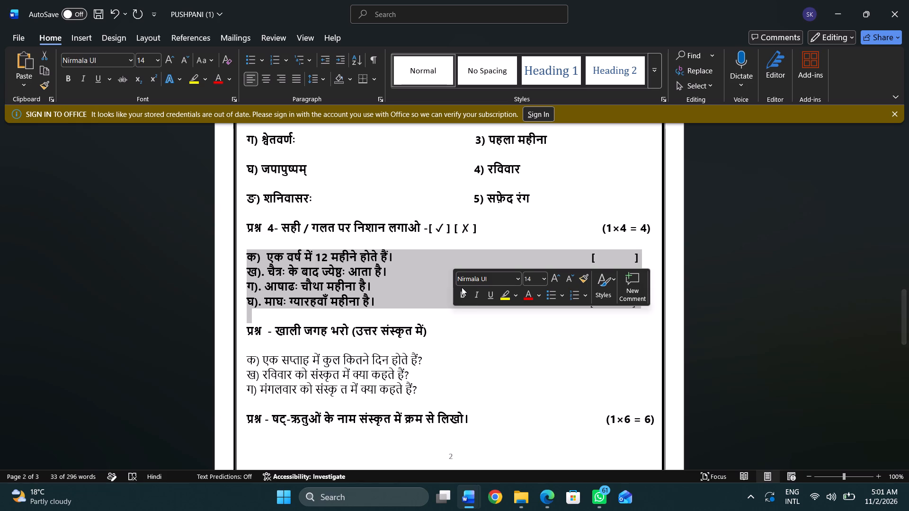
pyautogui.click(462, 292)
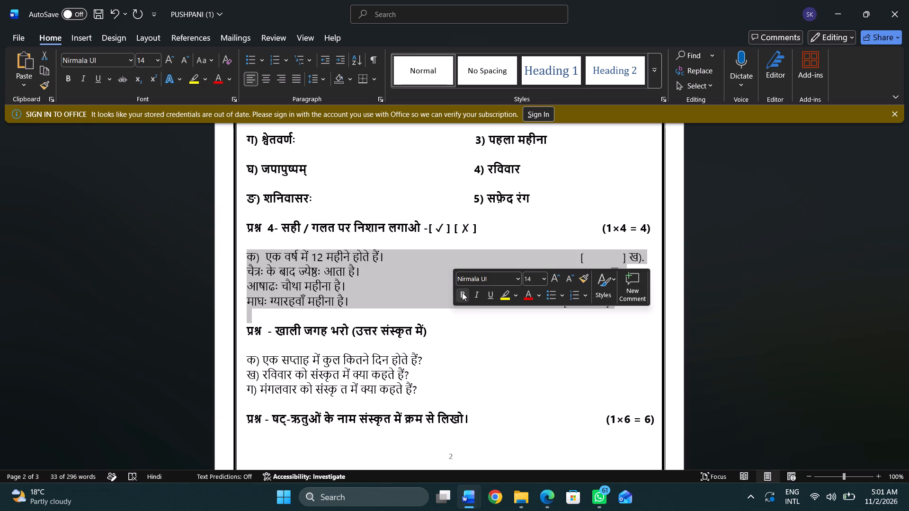
pyautogui.click(462, 292)
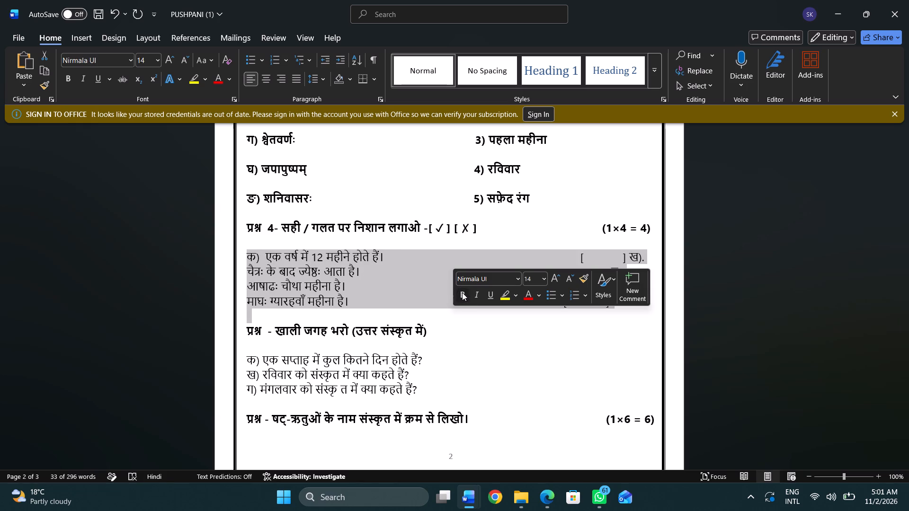
pyautogui.click(462, 292)
pyautogui.click(438, 254)
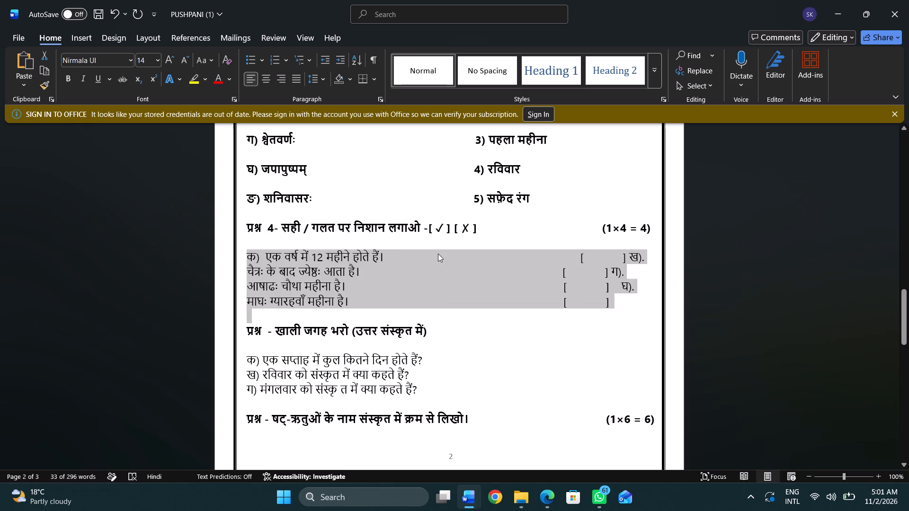
# Break the true/false items of question 4 so that ख), ग) and घ) each start on their own line.
pyautogui.click(626, 255)
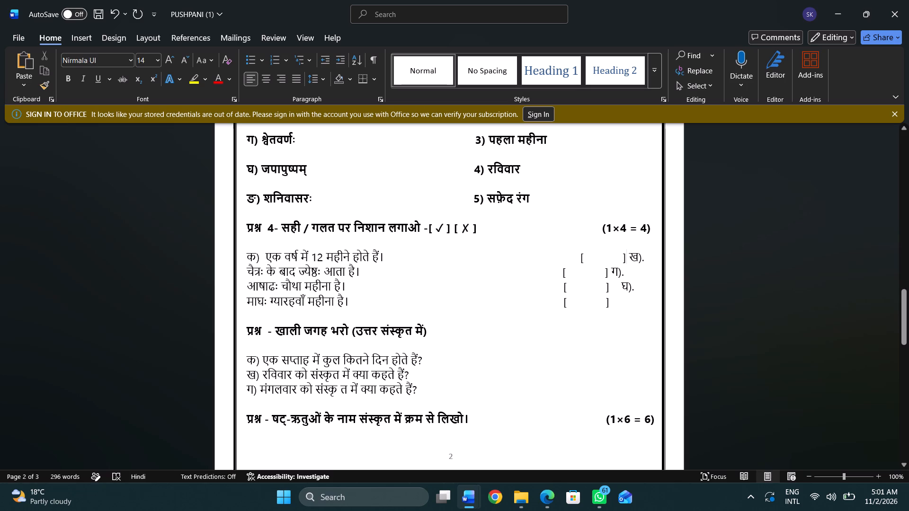
pyautogui.press('Return')
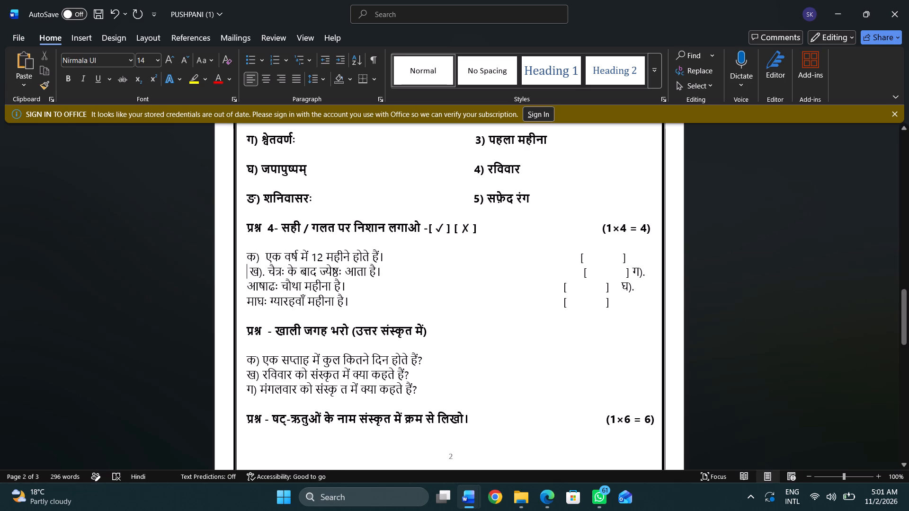
pyautogui.click(631, 273)
pyautogui.press('Return')
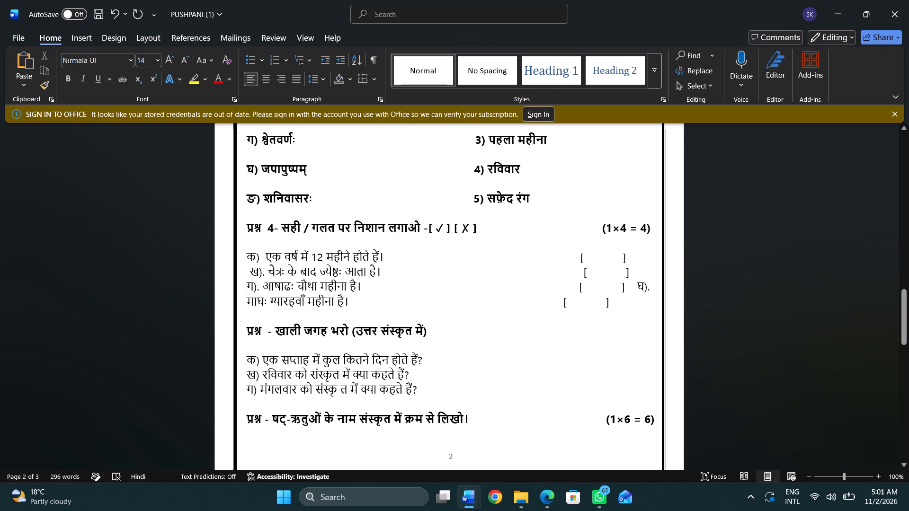
pyautogui.press('Return')
pyautogui.press('BackSpace')
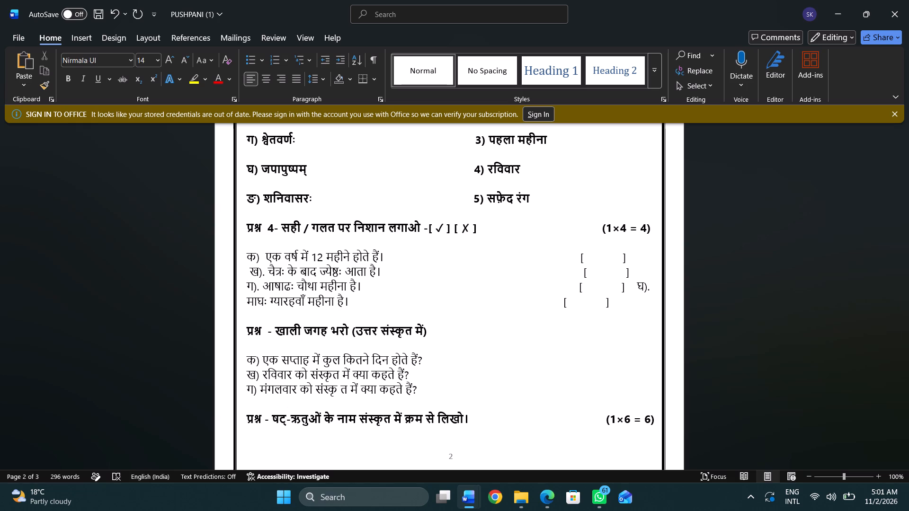
# Break the line before घ) in question 4 so that this true/false item starts on its own line.
pyautogui.click(635, 287)
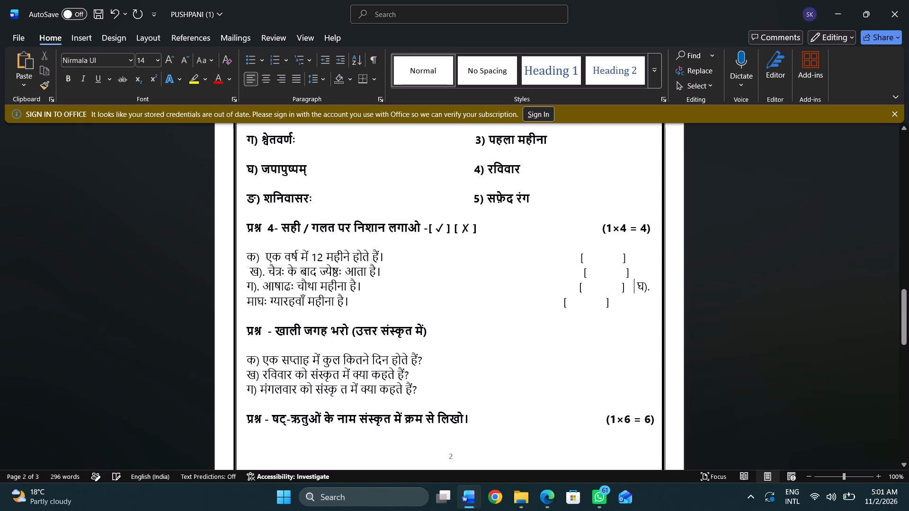
pyautogui.press('Return')
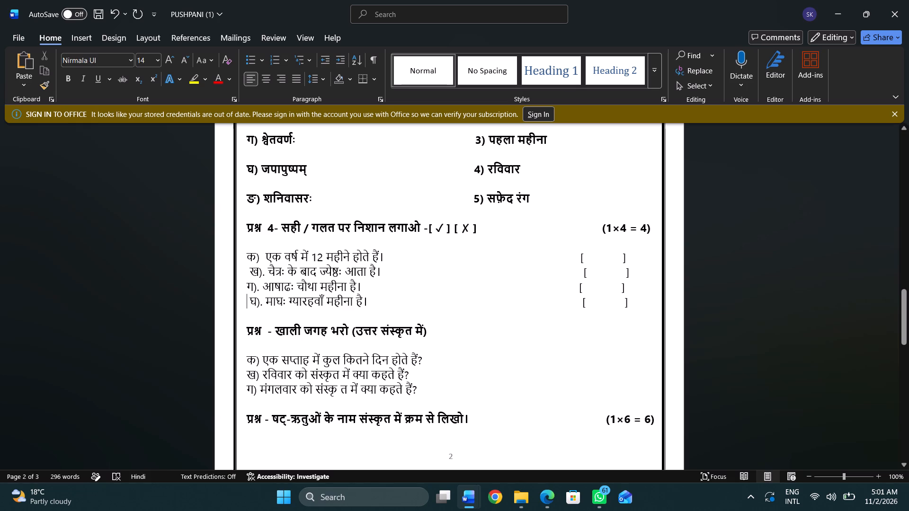
# Add spaces before the answer brackets of item क) in question 4, shifting the pair out to the page border beneath the (1×4 = 4) label.
pyautogui.click(573, 259)
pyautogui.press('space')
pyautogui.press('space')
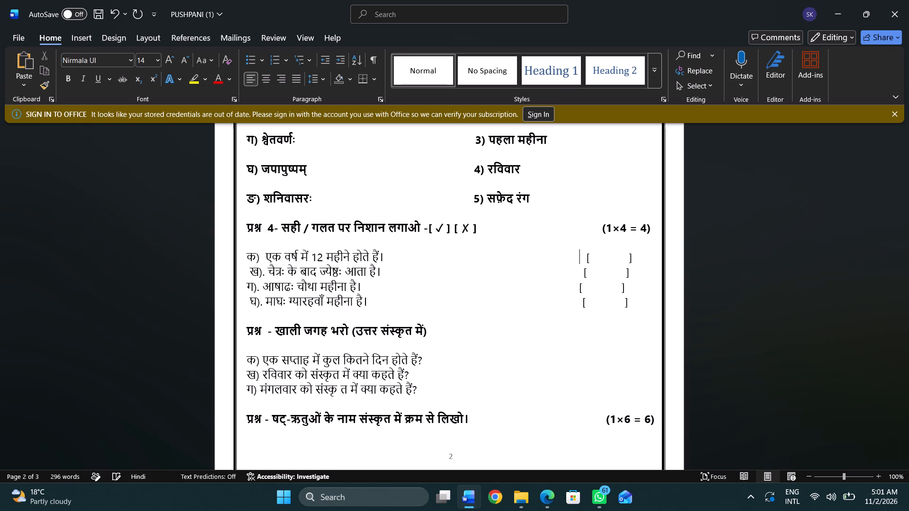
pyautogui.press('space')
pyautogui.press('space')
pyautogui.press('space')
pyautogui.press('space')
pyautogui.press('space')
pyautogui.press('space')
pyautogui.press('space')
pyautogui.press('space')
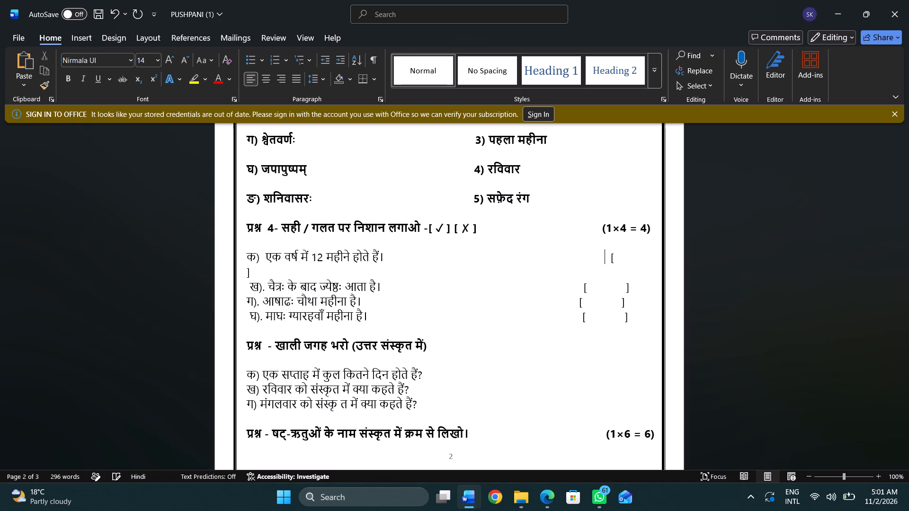
pyautogui.press('BackSpace')
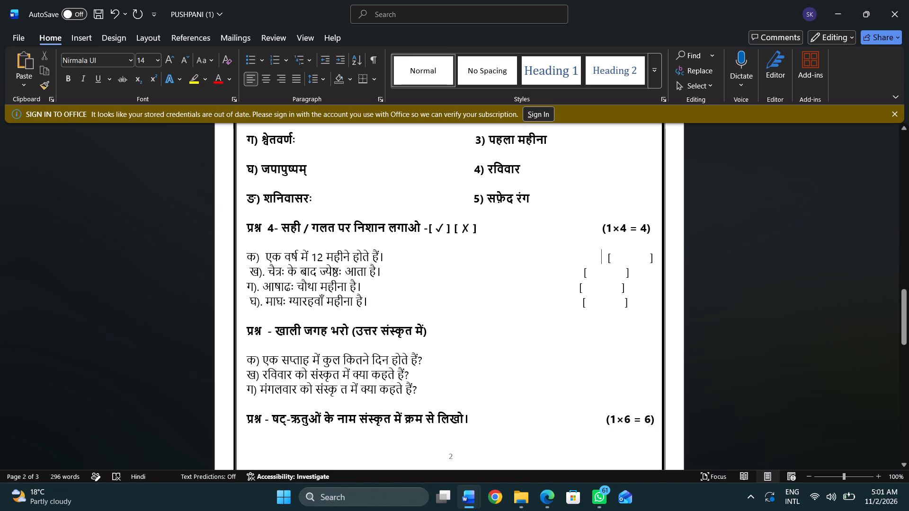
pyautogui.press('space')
pyautogui.press('BackSpace')
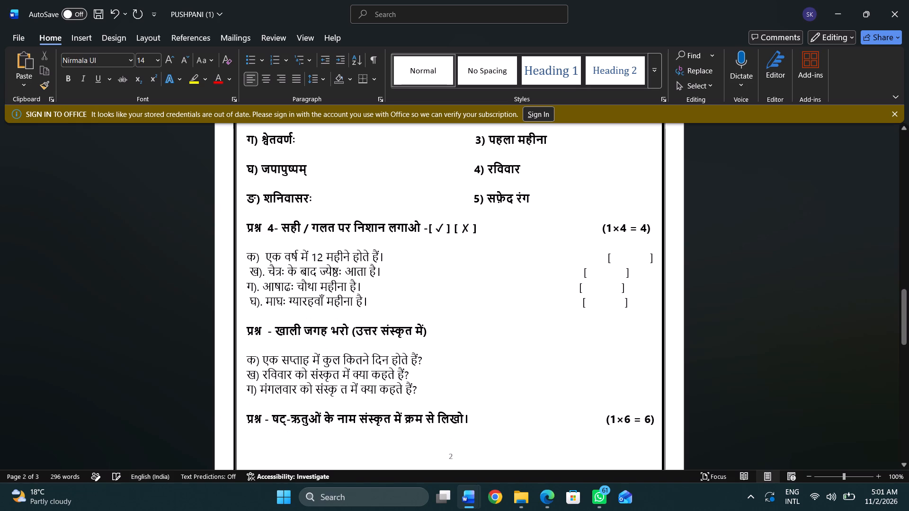
# Add spaces before the answer brackets of item ख) in question 4 to align them with those of क).
pyautogui.click(566, 271)
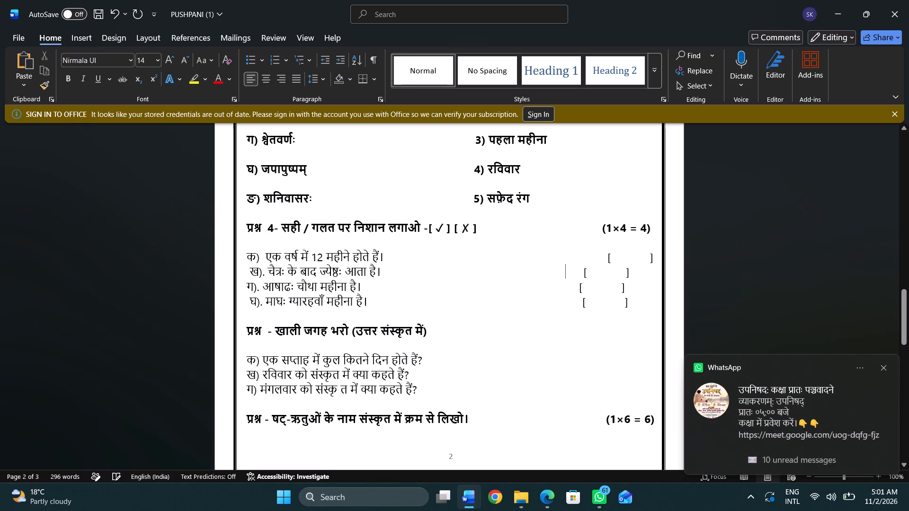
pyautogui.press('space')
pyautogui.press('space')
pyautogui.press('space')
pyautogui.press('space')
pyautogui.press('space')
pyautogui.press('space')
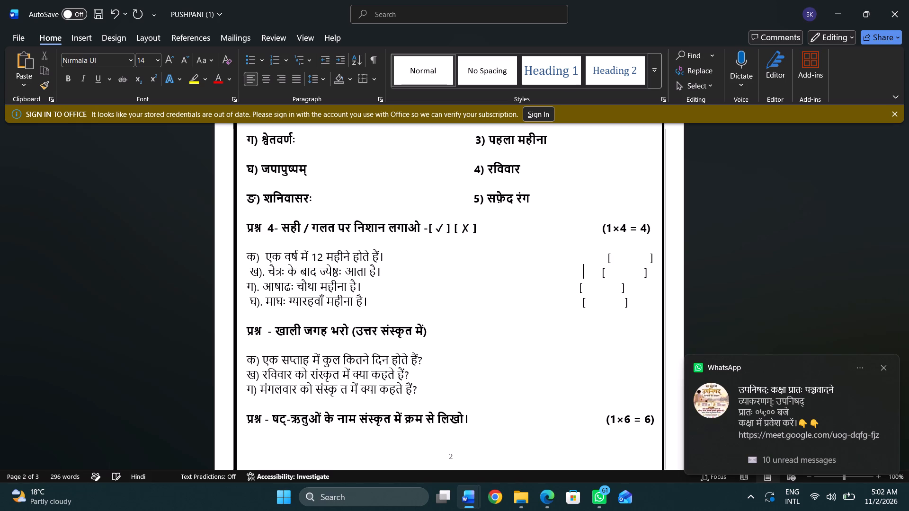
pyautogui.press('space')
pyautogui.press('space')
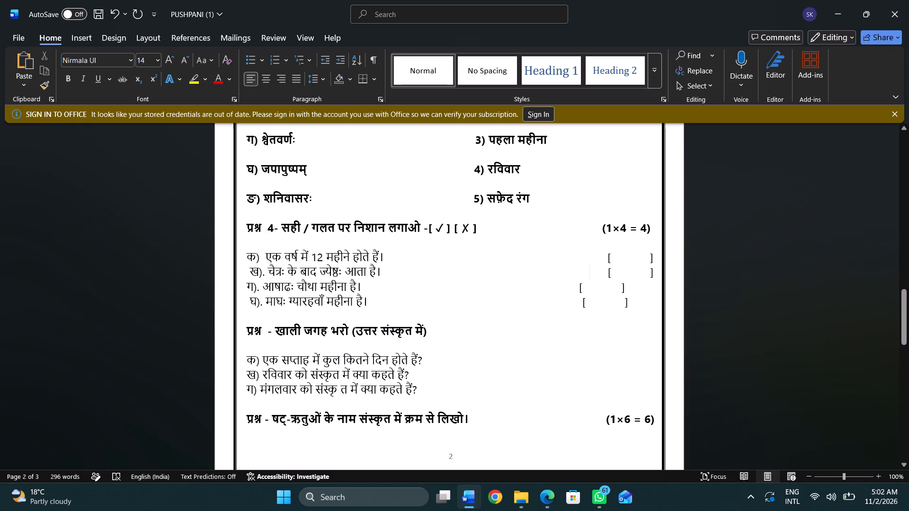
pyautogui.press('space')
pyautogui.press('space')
pyautogui.press('BackSpace')
pyautogui.press('BackSpace')
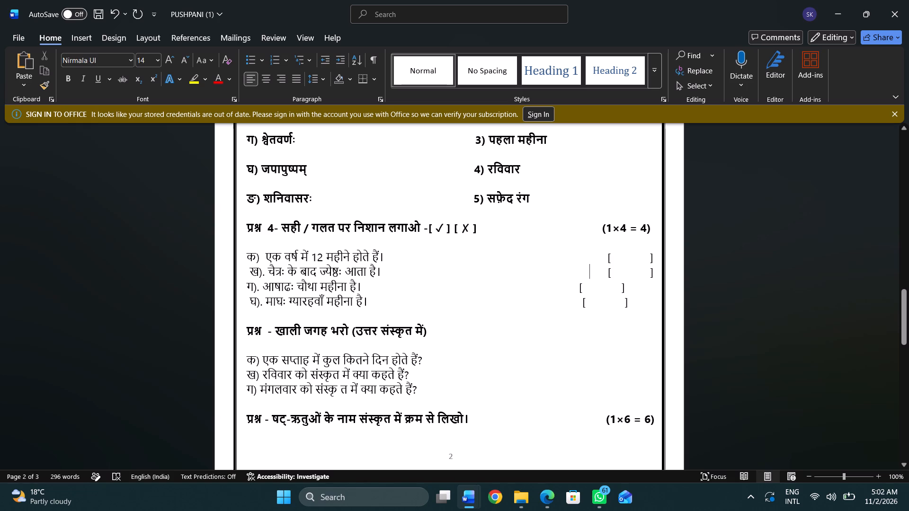
# Add spaces before the answer brackets of item ग) in question 4 to shift them towards those of क) and ख).
pyautogui.click(576, 288)
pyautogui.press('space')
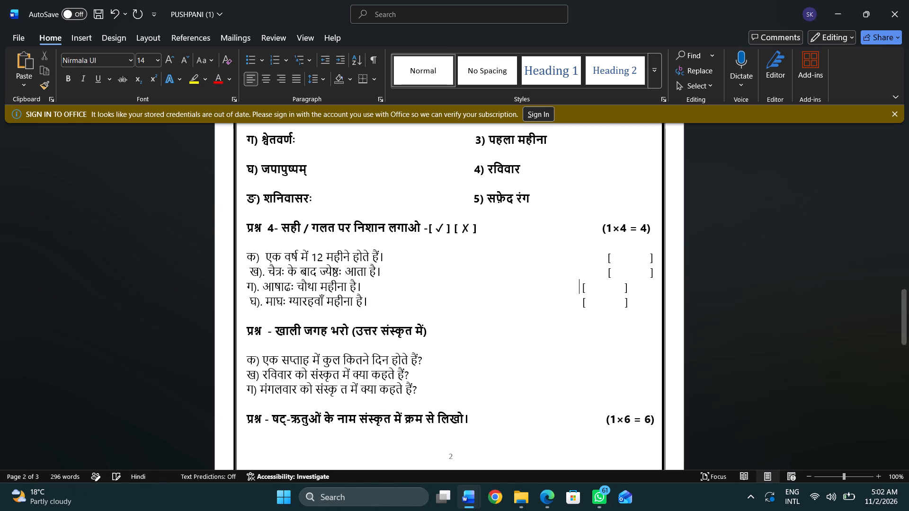
# Add spaces before the answer brackets of item ग) in question 4 to align them with those of क) and ख).
pyautogui.press('space')
pyautogui.press('space')
pyautogui.press('space')
pyautogui.press('space')
pyautogui.press('space')
pyautogui.press('space')
pyautogui.press('space')
pyautogui.press('space')
pyautogui.press('space')
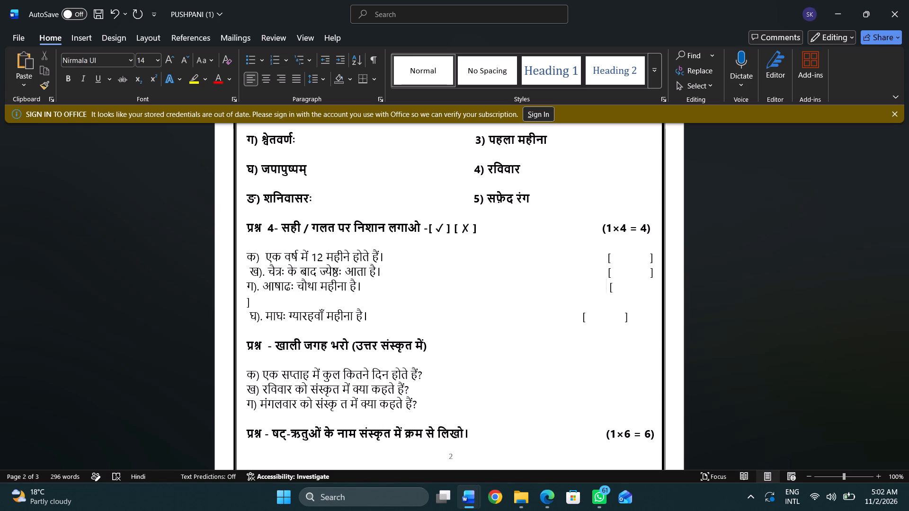
pyautogui.press('BackSpace')
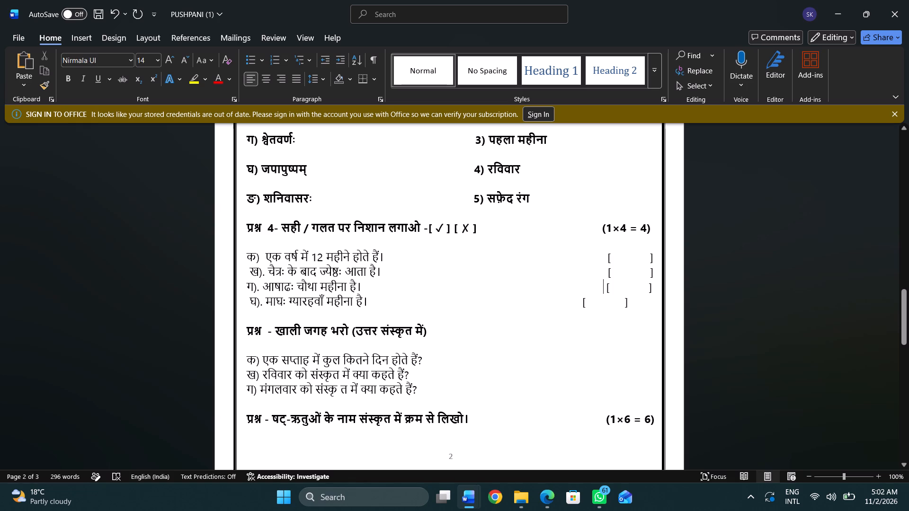
# Add spaces before the answer brackets of item घ) in question 4 to align them with those of item ग).
pyautogui.click(572, 301)
pyautogui.press('space')
pyautogui.press('space')
pyautogui.press('space')
pyautogui.press('space')
pyautogui.press('space')
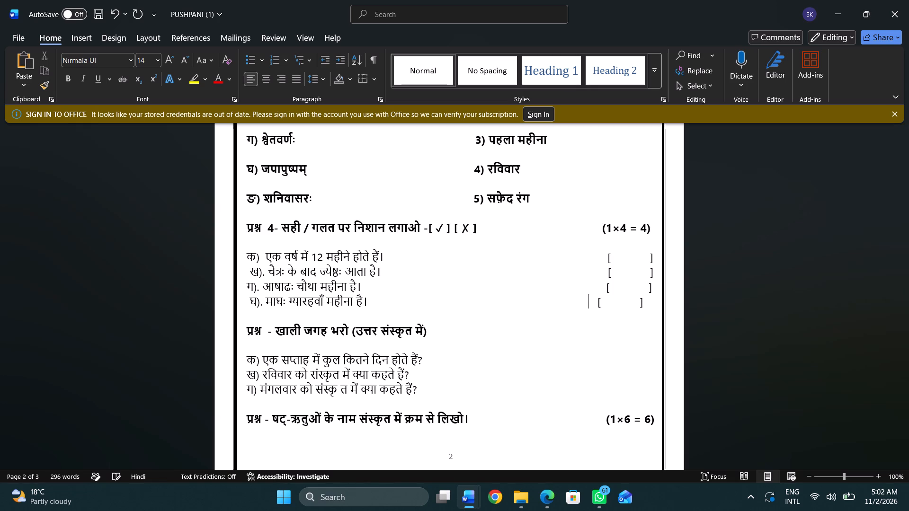
pyautogui.press('space')
pyautogui.press('space')
pyautogui.press('space')
pyautogui.press('space')
pyautogui.press('BackSpace')
# Add a run of spaces after the heading खाली जगह भरो (उत्तर संस्कृत में), reaching the marks column.
pyautogui.click(443, 332)
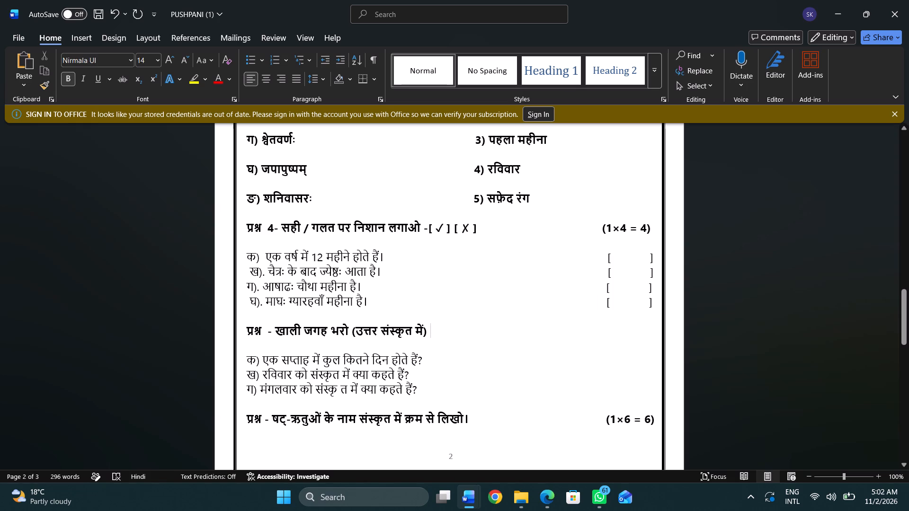
pyautogui.press('space')
pyautogui.press('space')
pyautogui.press('space')
pyautogui.press('space')
pyautogui.press('space')
pyautogui.press('space')
pyautogui.press('space')
pyautogui.press('space')
pyautogui.press('space')
pyautogui.press('space')
pyautogui.press('space')
pyautogui.press('space')
pyautogui.press('space')
pyautogui.press('space')
pyautogui.press('space')
pyautogui.press('space')
pyautogui.press('space')
pyautogui.press('space')
pyautogui.press('space')
pyautogui.press('space')
# Copy the marks (1×4 = 4) from question 4's heading into the खाली जगह भरो (उत्तर संस्कृत में) heading line.
pyautogui.moveTo(651, 226); pyautogui.dragTo(612, 228)
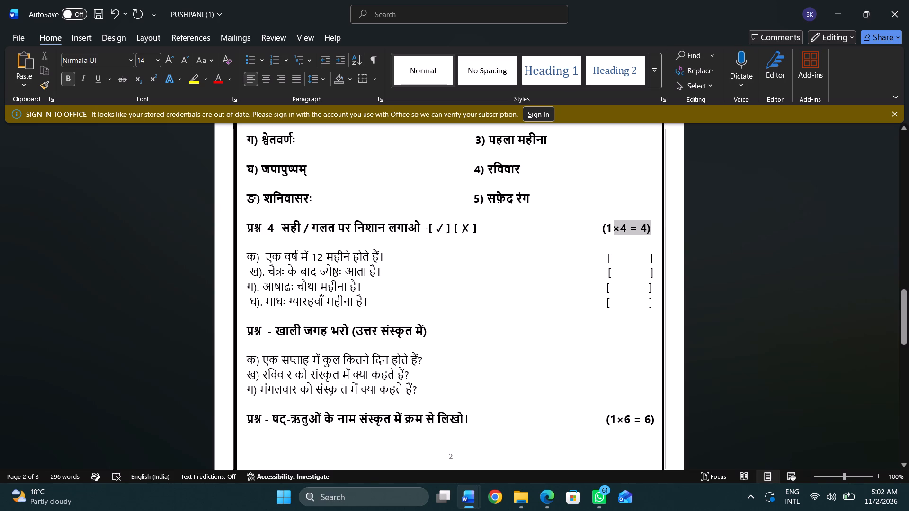
pyautogui.moveTo(612, 228); pyautogui.dragTo(601, 229)
pyautogui.hotkey('ctrl', 'c')
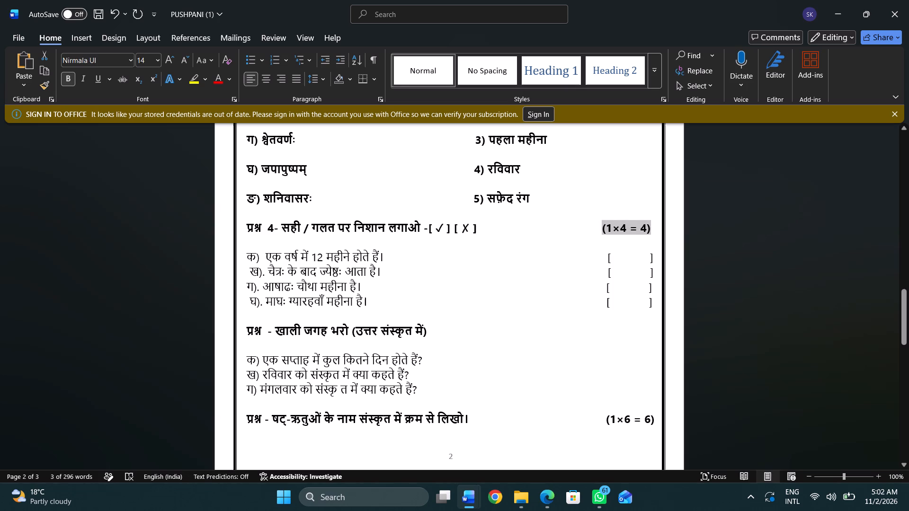
pyautogui.click(447, 329)
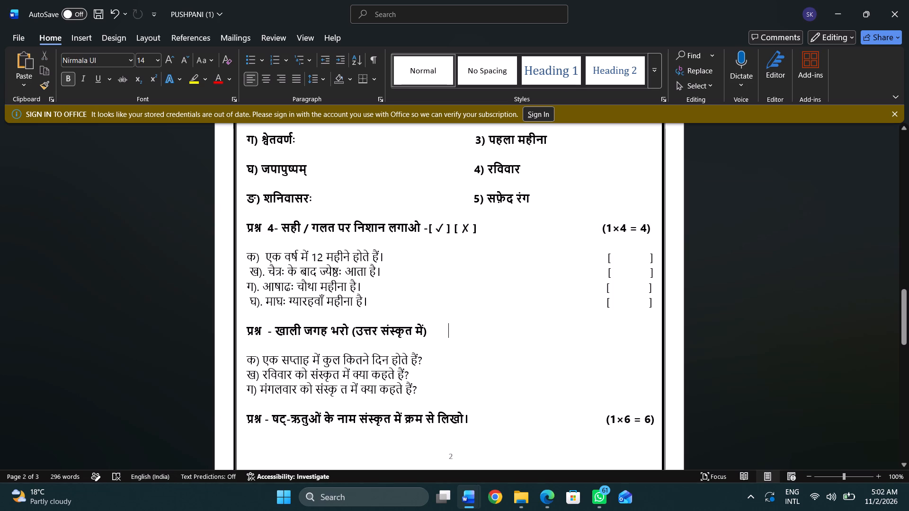
pyautogui.hotkey('ctrl', 'v')
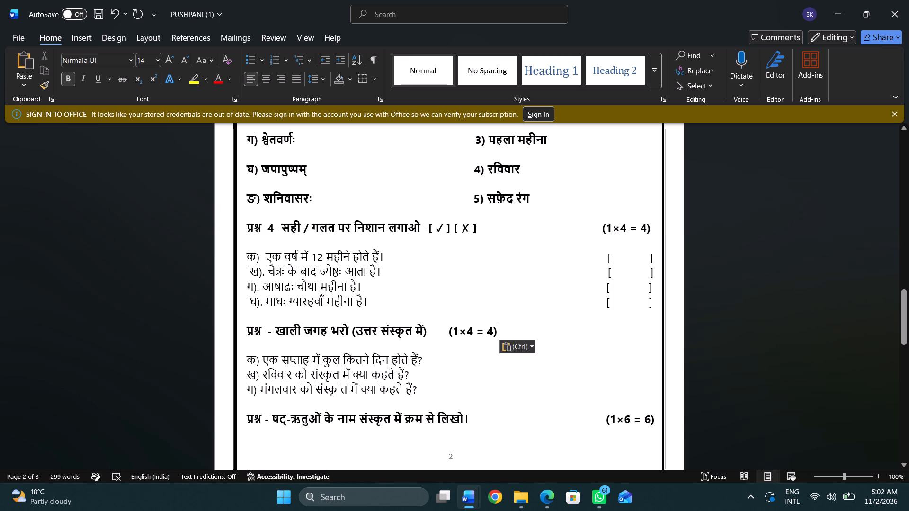
# Add spaces before the copied marks in the खाली जगह भरो heading to line them up with question 4's marks.
pyautogui.click(445, 331)
pyautogui.press('space')
pyautogui.press('space')
pyautogui.press('space')
pyautogui.press('space')
pyautogui.press('space')
pyautogui.press('space')
pyautogui.press('space')
pyautogui.press('space')
pyautogui.press('space')
pyautogui.press('space')
pyautogui.press('space')
pyautogui.press('space')
pyautogui.press('space')
pyautogui.press('space')
pyautogui.press('space')
pyautogui.press('space')
pyautogui.press('space')
pyautogui.press('space')
pyautogui.press('space')
pyautogui.press('space')
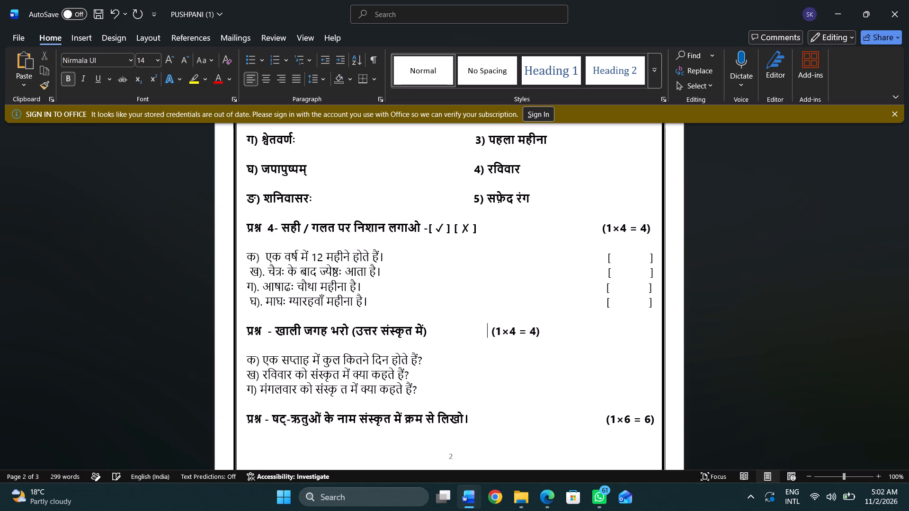
pyautogui.press('space')
pyautogui.press('space')
pyautogui.press('space')
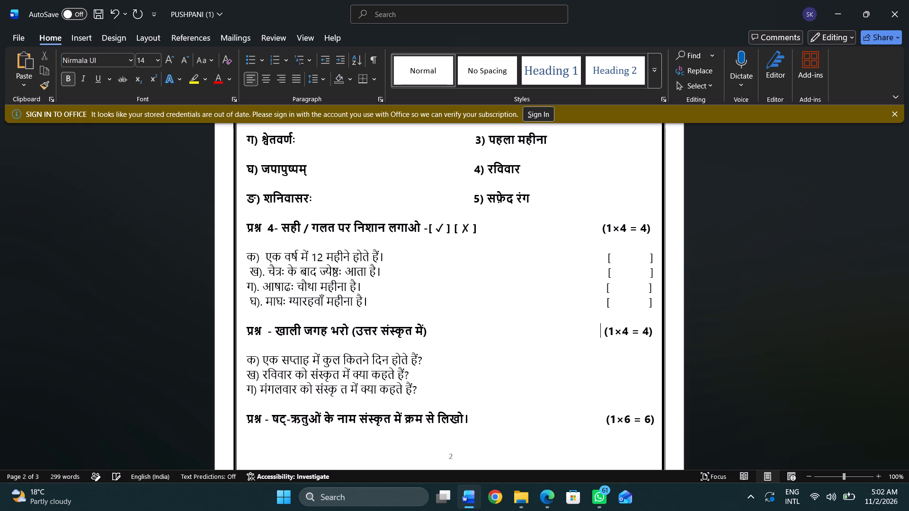
pyautogui.press('space')
pyautogui.press('BackSpace')
# Change the marks of the खाली जगह भरो (उत्तर संस्कृत में) question to (2×3= 6) and realign them with one extra space.
pyautogui.click(611, 330)
pyautogui.press('BackSpace')
pyautogui.press('2')
pyautogui.doubleClick(627, 330)
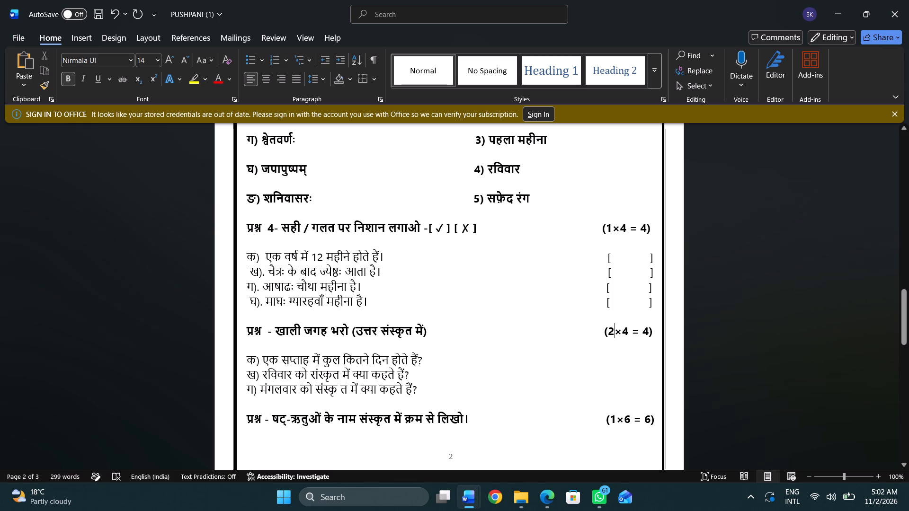
pyautogui.press('BackSpace')
pyautogui.press('3')
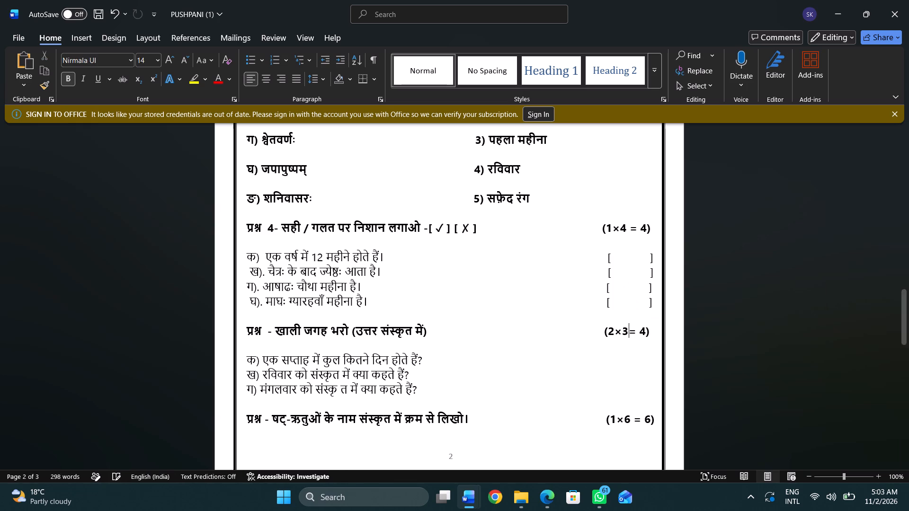
pyautogui.moveTo(627, 330); pyautogui.dragTo(633, 333)
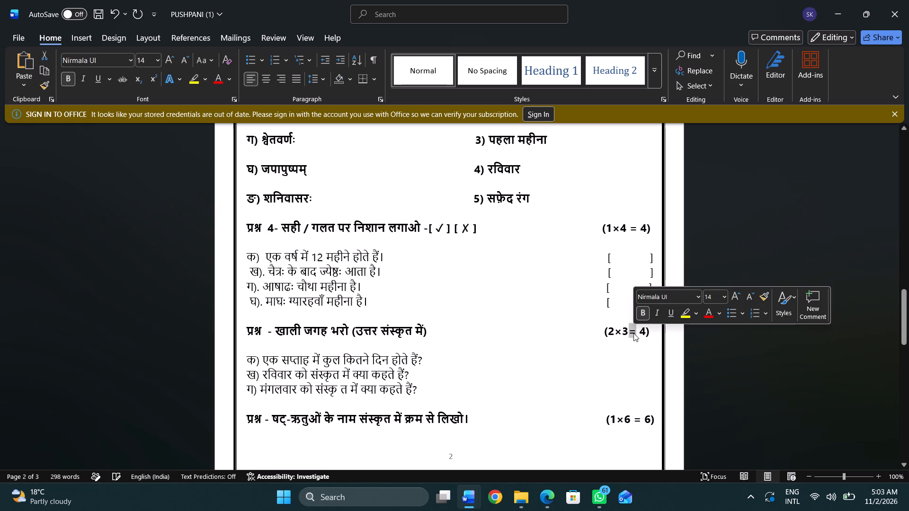
pyautogui.click(645, 332)
pyautogui.press('BackSpace')
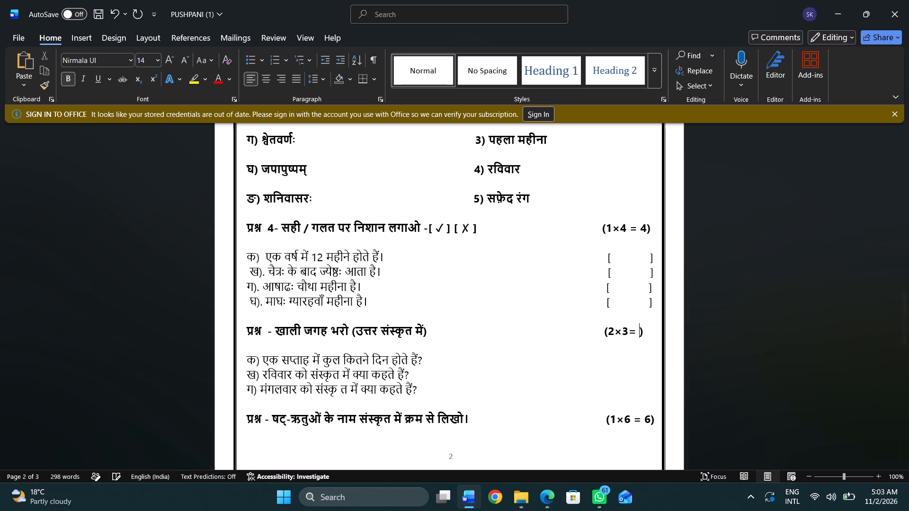
pyautogui.press('6')
pyautogui.click(597, 336)
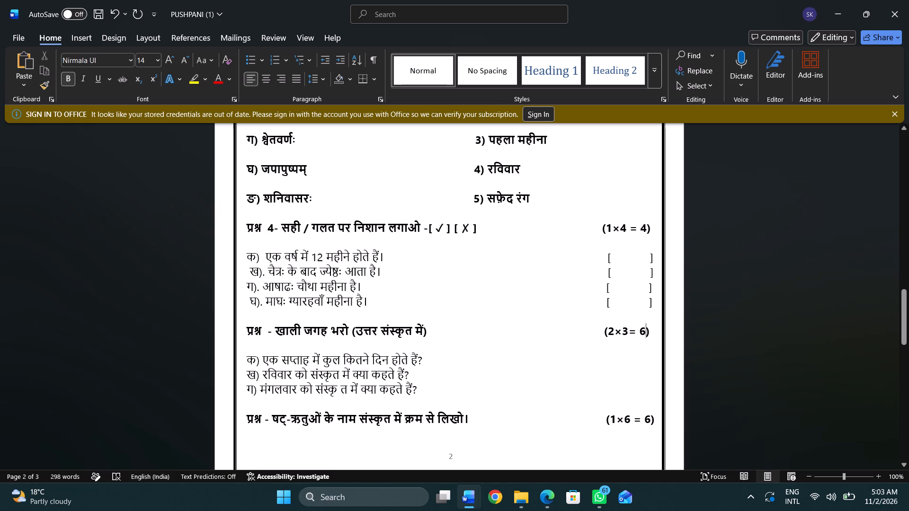
pyautogui.press('space')
pyautogui.press('space')
pyautogui.press('BackSpace')
# Remove bold from all the multiple-choice questions and options क) to ङ) under question 1.
pyautogui.scroll(3, 645, 229)
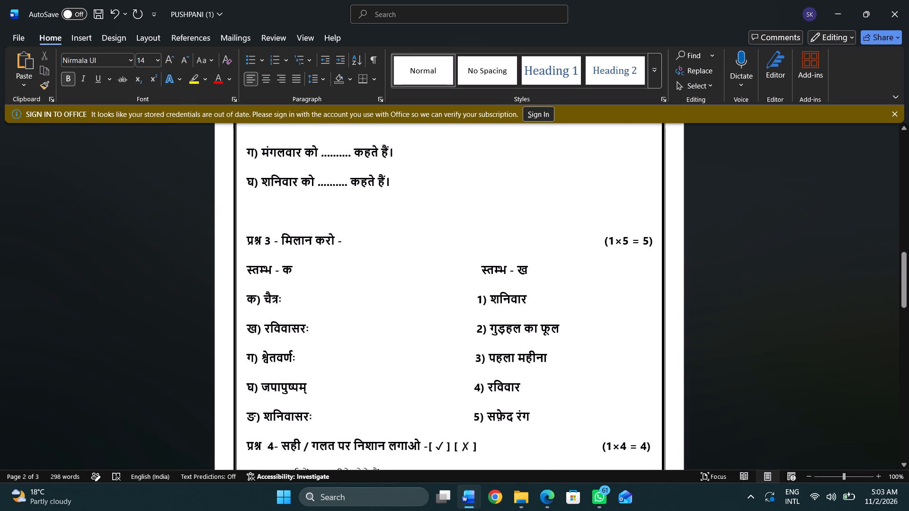
pyautogui.scroll(5, 645, 229)
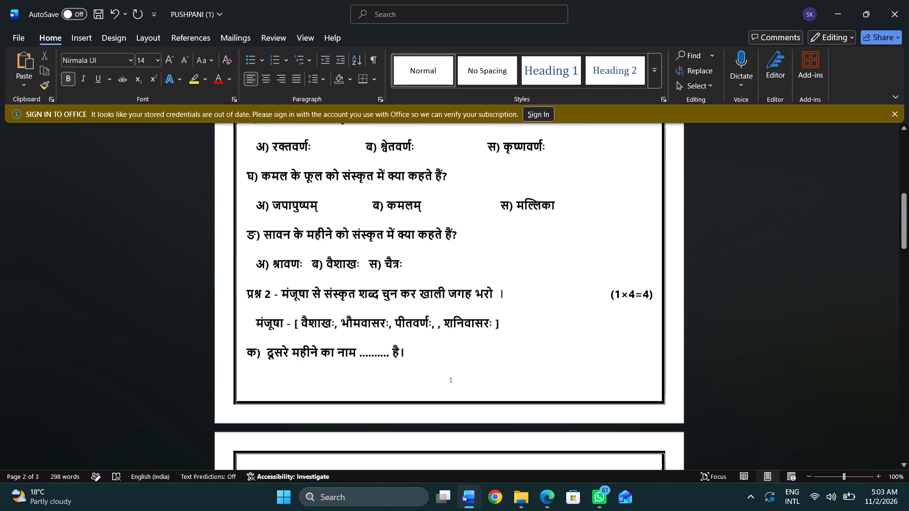
pyautogui.scroll(2, 642, 298)
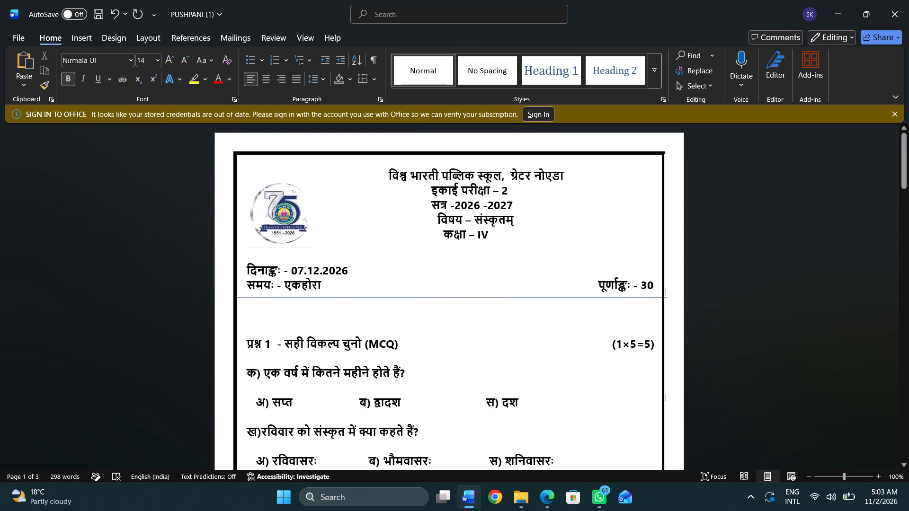
pyautogui.scroll(1, 642, 298)
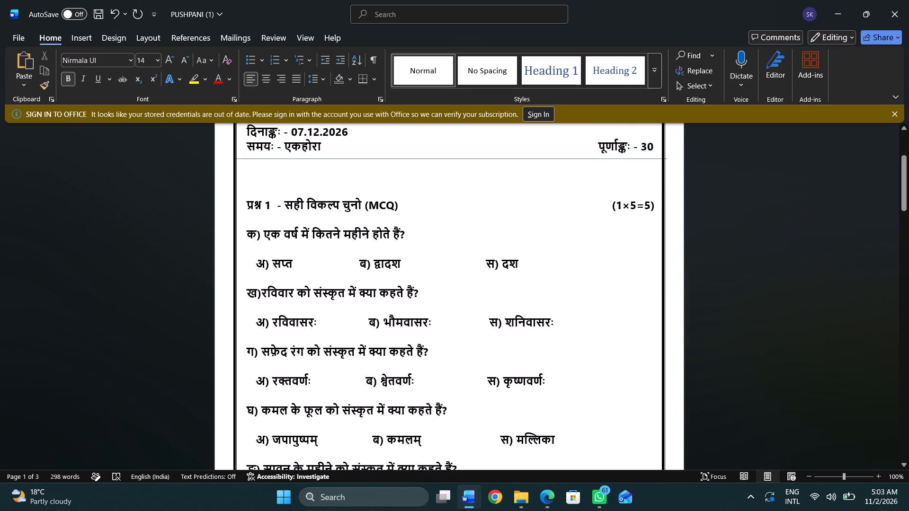
pyautogui.moveTo(244, 230); pyautogui.dragTo(402, 404)
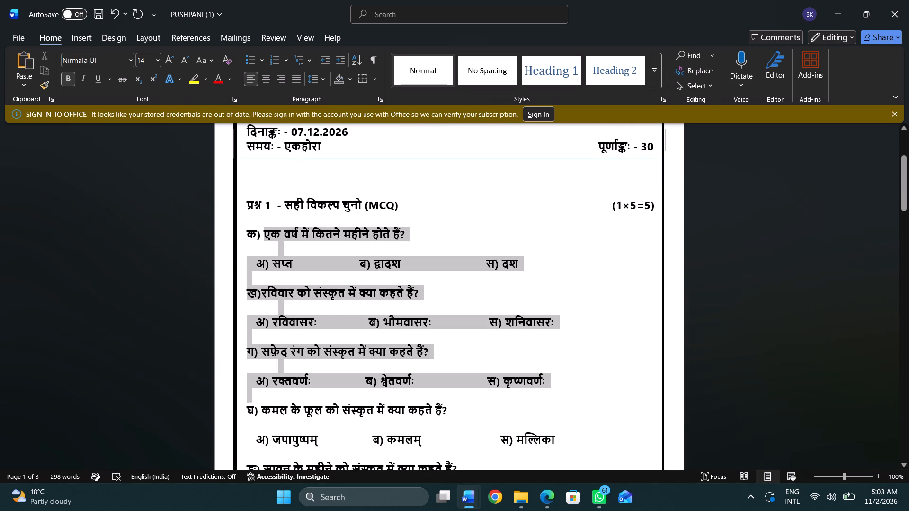
pyautogui.moveTo(402, 404); pyautogui.dragTo(459, 482)
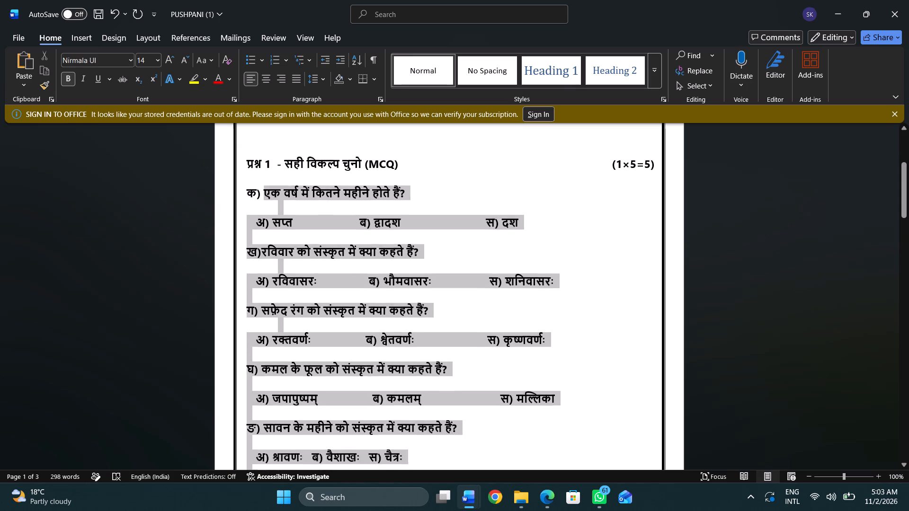
pyautogui.moveTo(459, 482); pyautogui.dragTo(485, 412)
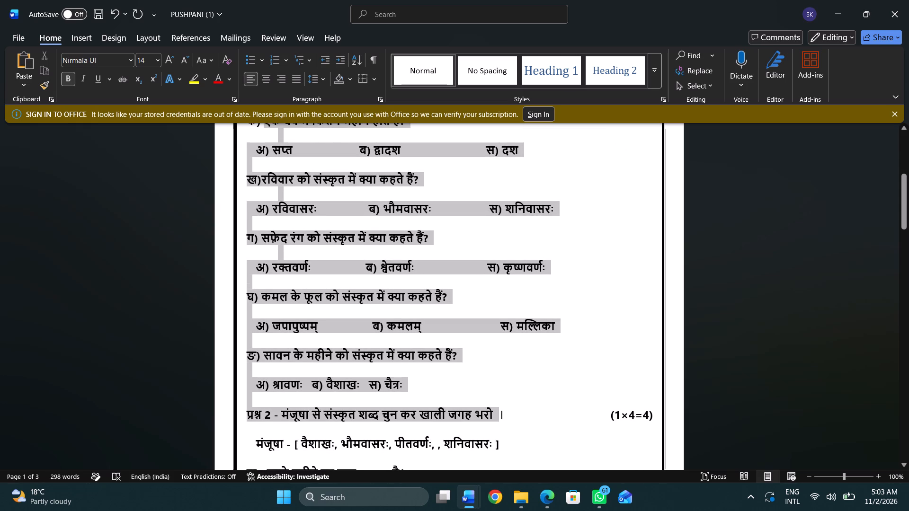
pyautogui.moveTo(485, 412); pyautogui.dragTo(483, 404)
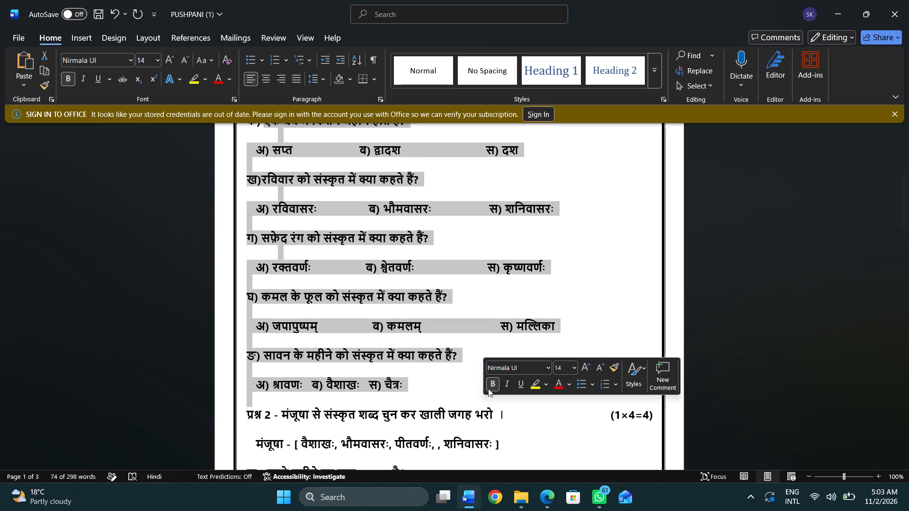
pyautogui.click(488, 388)
pyautogui.click(463, 387)
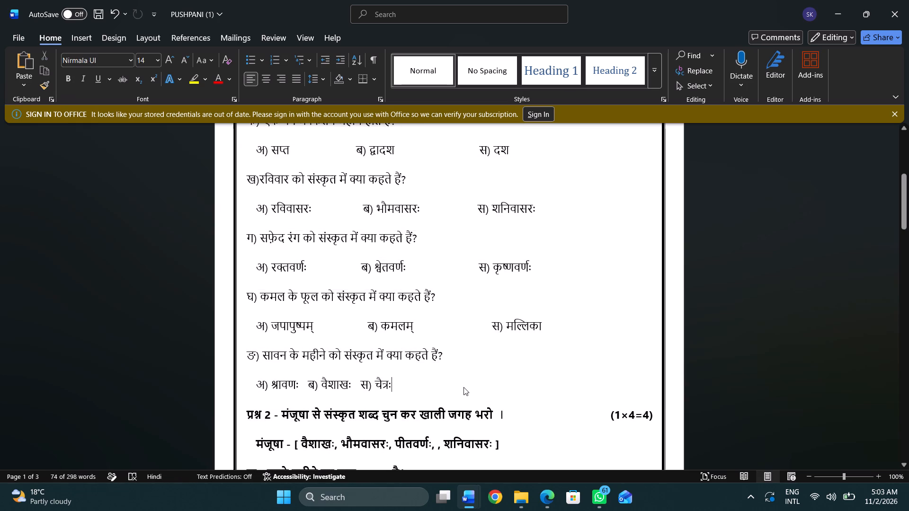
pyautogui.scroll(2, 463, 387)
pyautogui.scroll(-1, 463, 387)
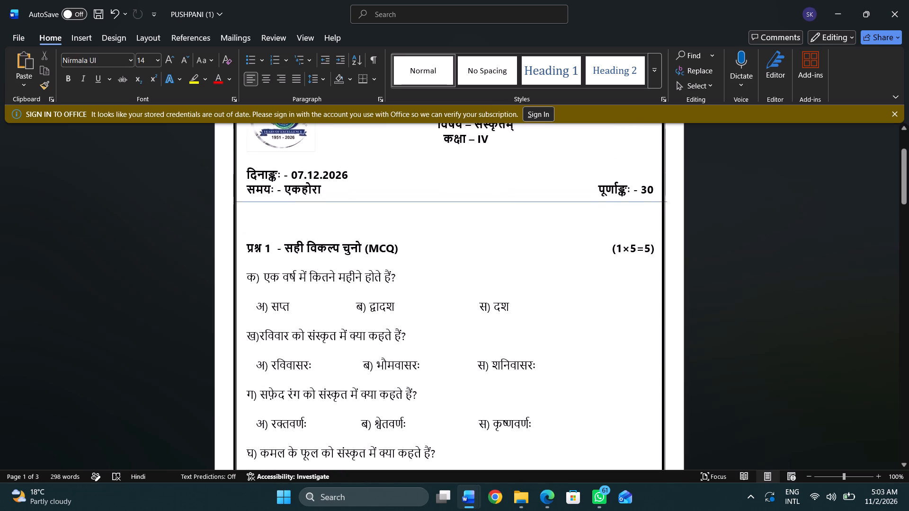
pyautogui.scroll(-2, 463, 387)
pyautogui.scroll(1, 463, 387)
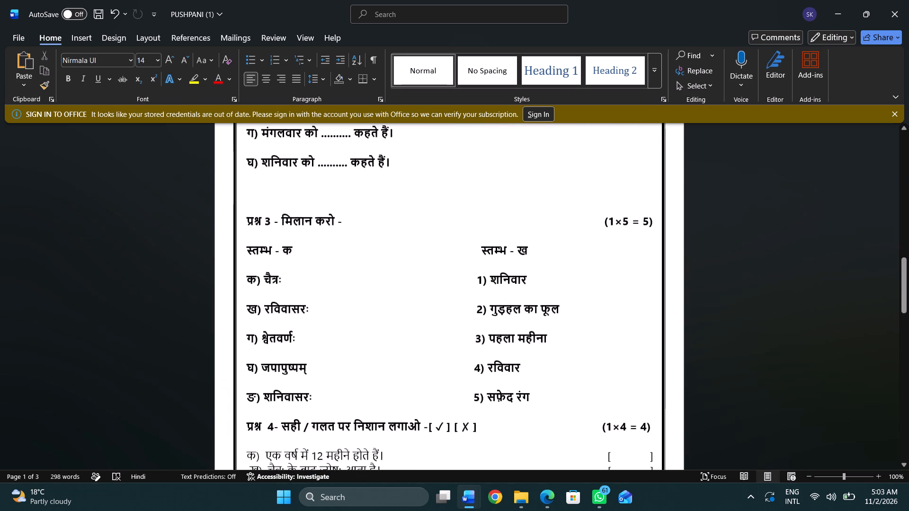
# Remove bold from fill-in-the-blank item क) under question 2, दूसरे महीने का नाम.
pyautogui.scroll(1, 463, 387)
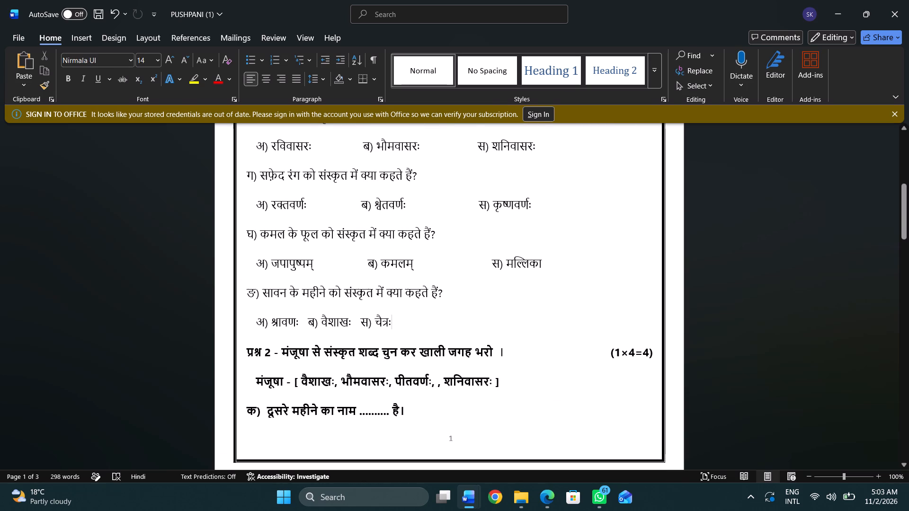
pyautogui.moveTo(249, 408); pyautogui.dragTo(397, 415)
pyautogui.moveTo(397, 415); pyautogui.dragTo(174, 410)
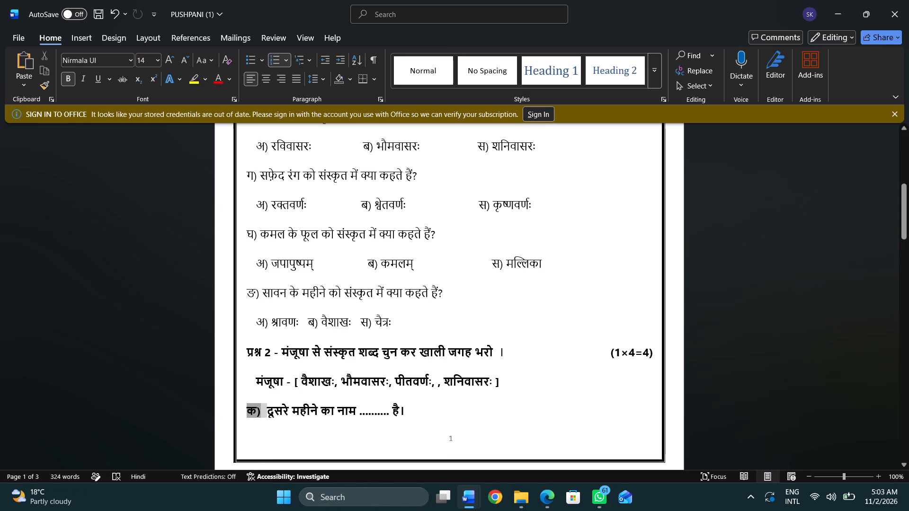
pyautogui.click(402, 410)
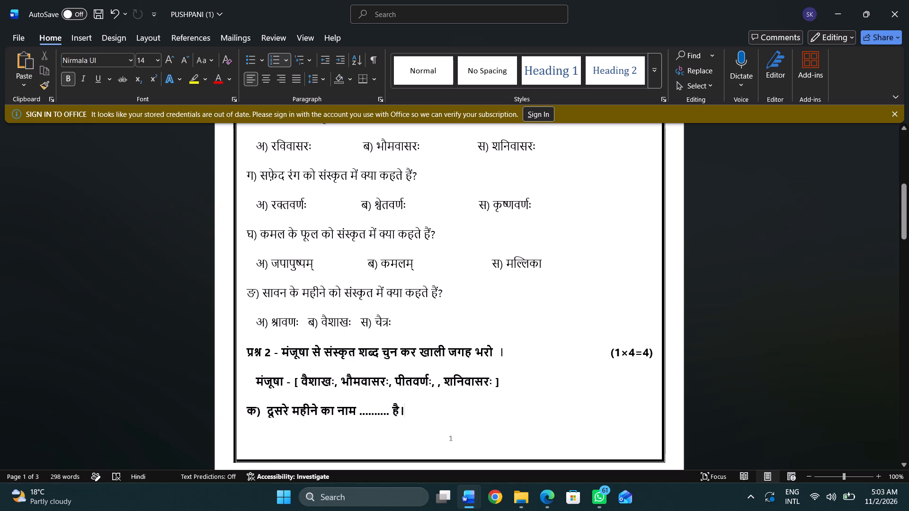
pyautogui.moveTo(408, 414); pyautogui.dragTo(240, 412)
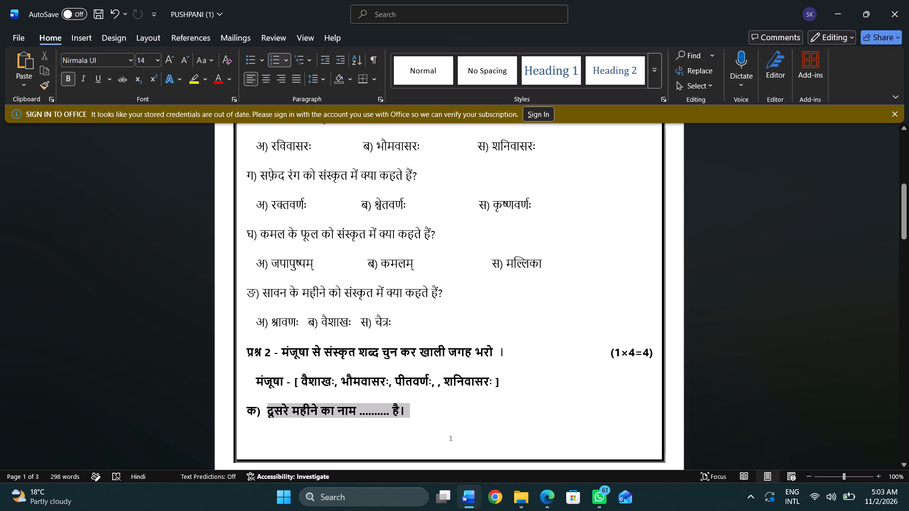
pyautogui.moveTo(240, 412); pyautogui.dragTo(307, 401)
pyautogui.moveTo(307, 401); pyautogui.dragTo(273, 411)
pyautogui.click(279, 395)
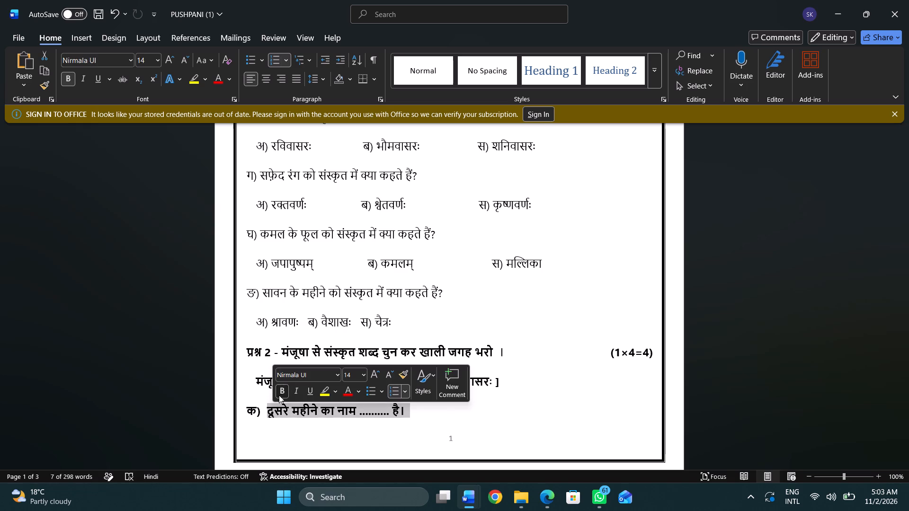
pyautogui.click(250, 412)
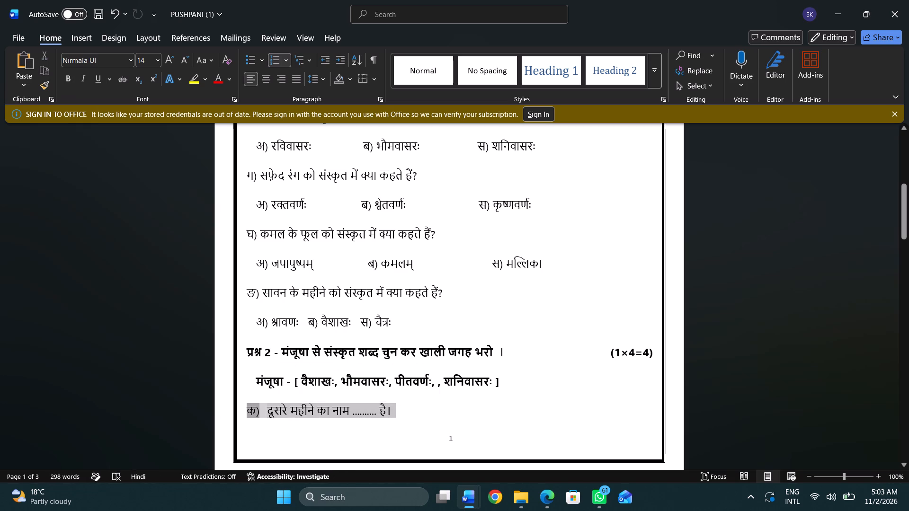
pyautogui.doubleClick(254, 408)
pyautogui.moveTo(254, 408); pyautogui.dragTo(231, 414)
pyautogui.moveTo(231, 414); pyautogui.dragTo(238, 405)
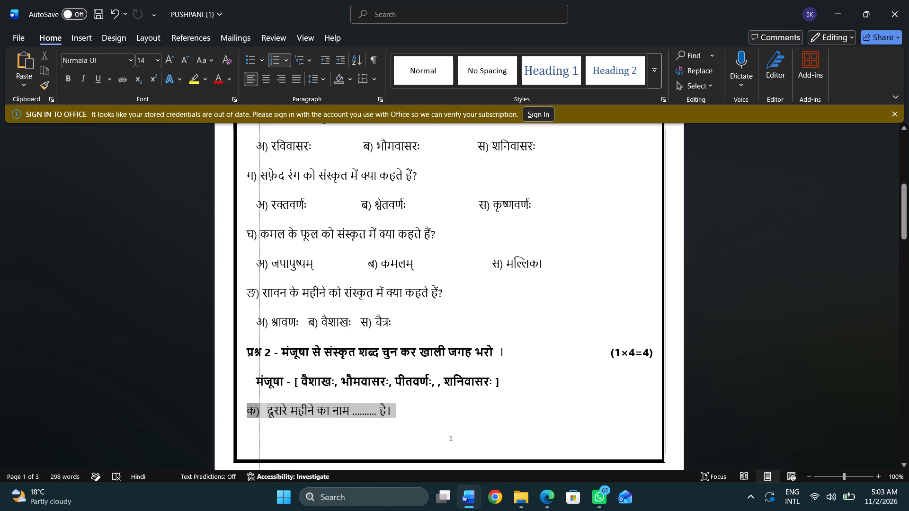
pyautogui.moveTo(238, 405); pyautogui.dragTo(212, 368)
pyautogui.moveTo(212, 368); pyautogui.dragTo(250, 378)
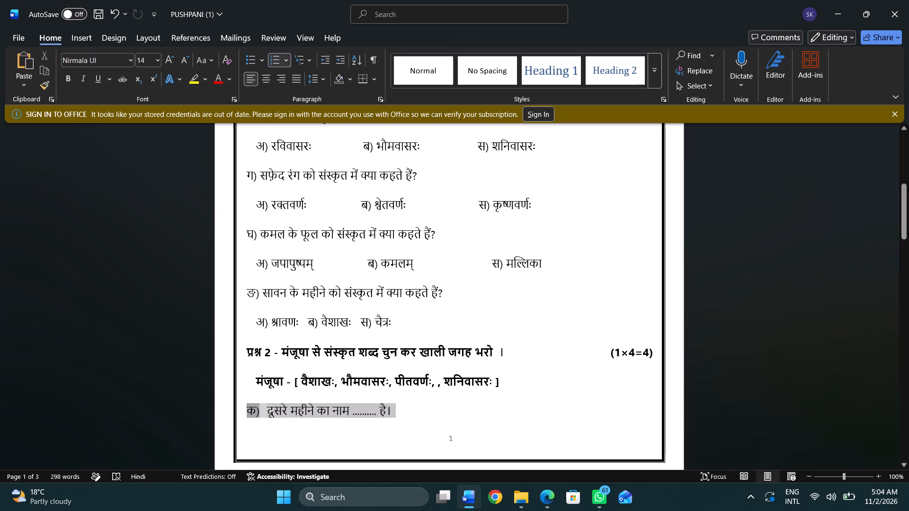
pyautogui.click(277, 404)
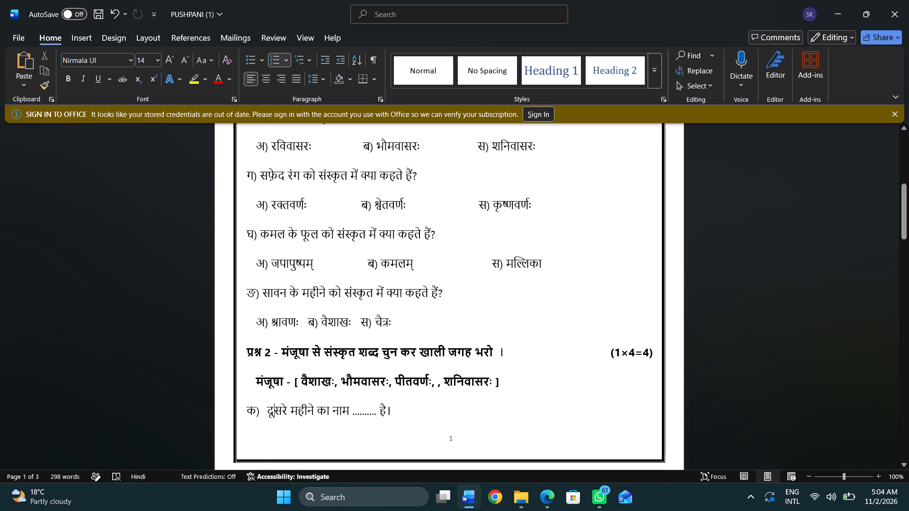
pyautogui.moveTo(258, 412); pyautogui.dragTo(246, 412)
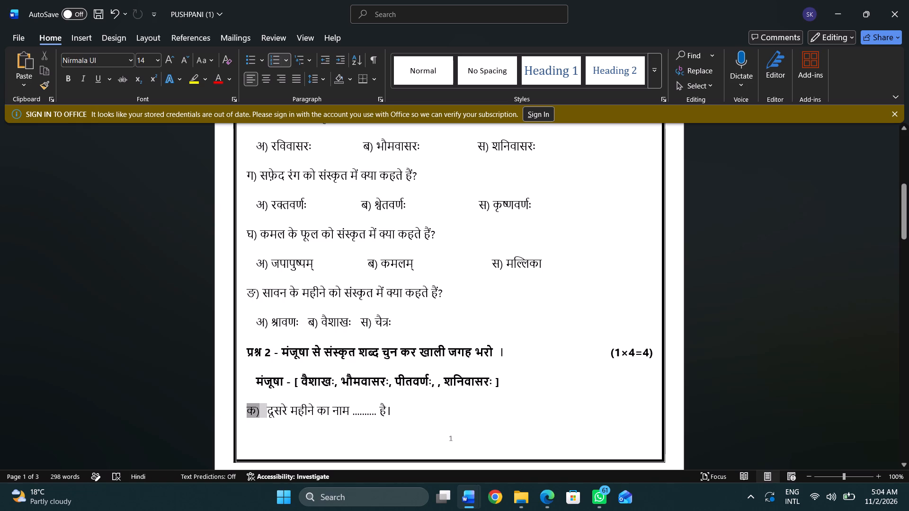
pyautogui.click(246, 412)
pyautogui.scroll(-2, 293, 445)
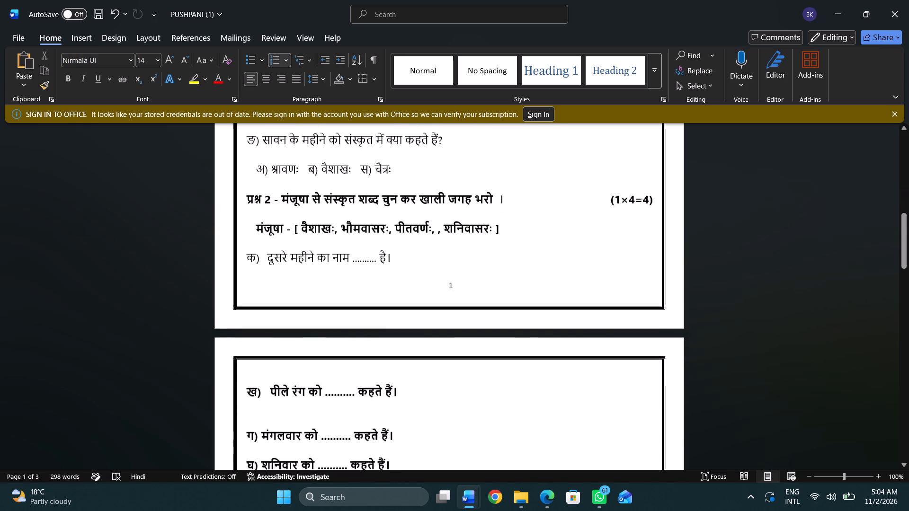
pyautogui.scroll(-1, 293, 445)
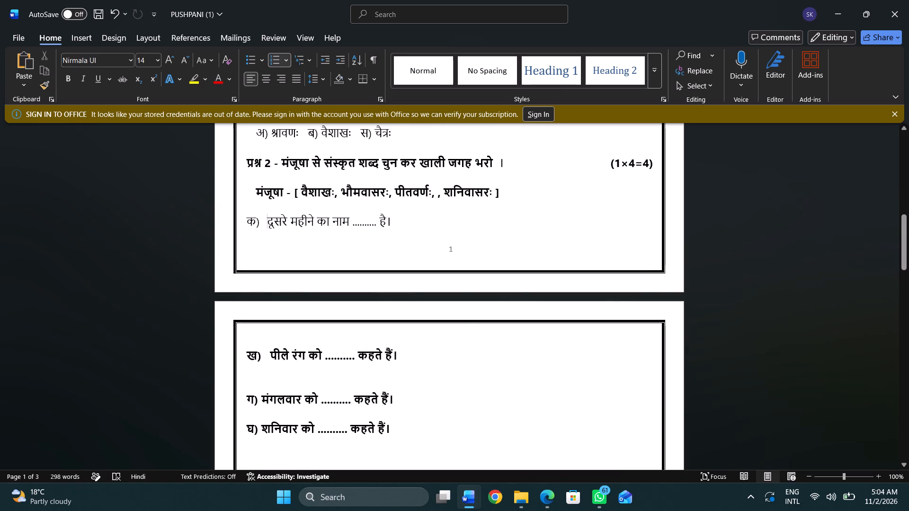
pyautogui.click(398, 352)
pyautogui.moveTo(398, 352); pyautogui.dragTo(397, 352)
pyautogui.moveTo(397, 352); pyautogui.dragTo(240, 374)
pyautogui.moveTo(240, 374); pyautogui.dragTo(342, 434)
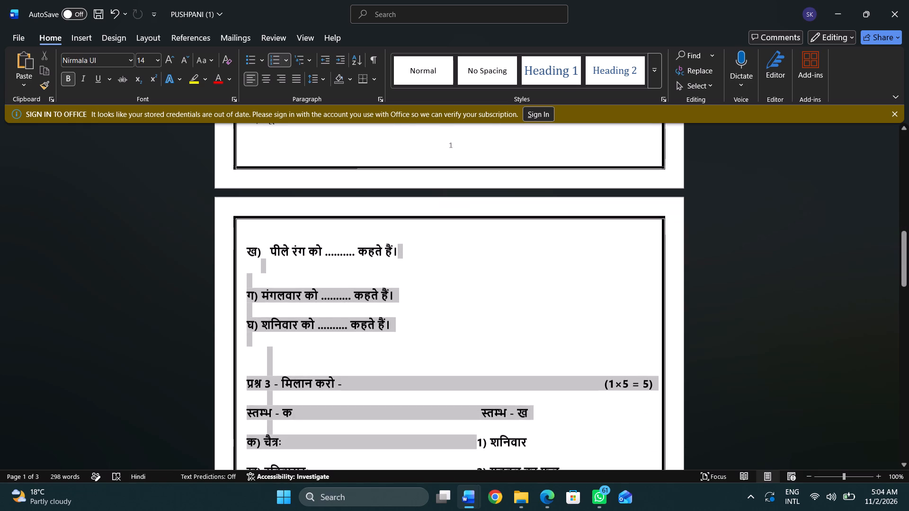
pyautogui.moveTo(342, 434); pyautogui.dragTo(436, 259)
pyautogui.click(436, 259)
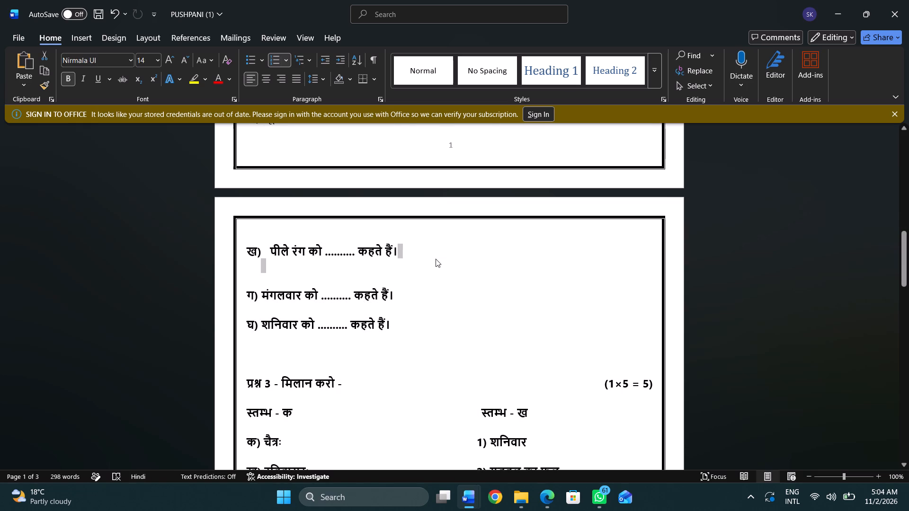
# Try to remove bold from the text running from question 2's item क) to the end of the paper.
pyautogui.scroll(1, 290, 250)
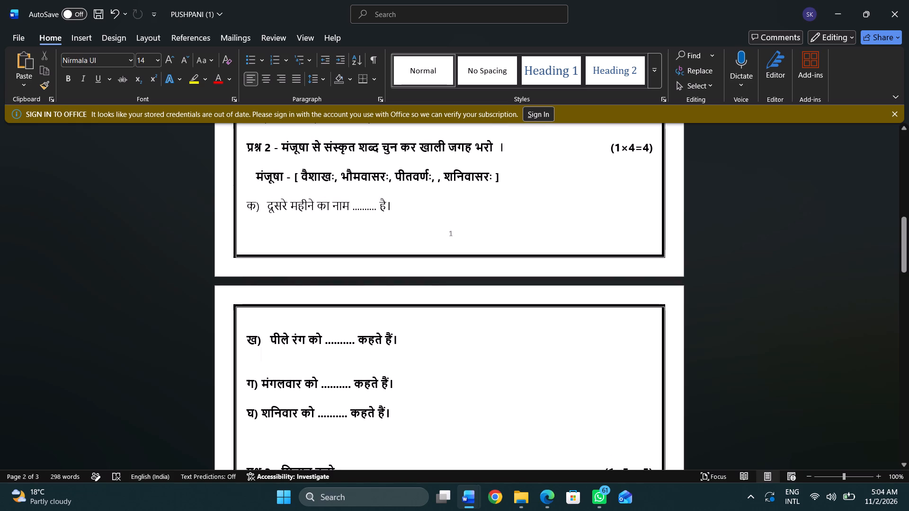
pyautogui.moveTo(285, 206); pyautogui.dragTo(300, 319)
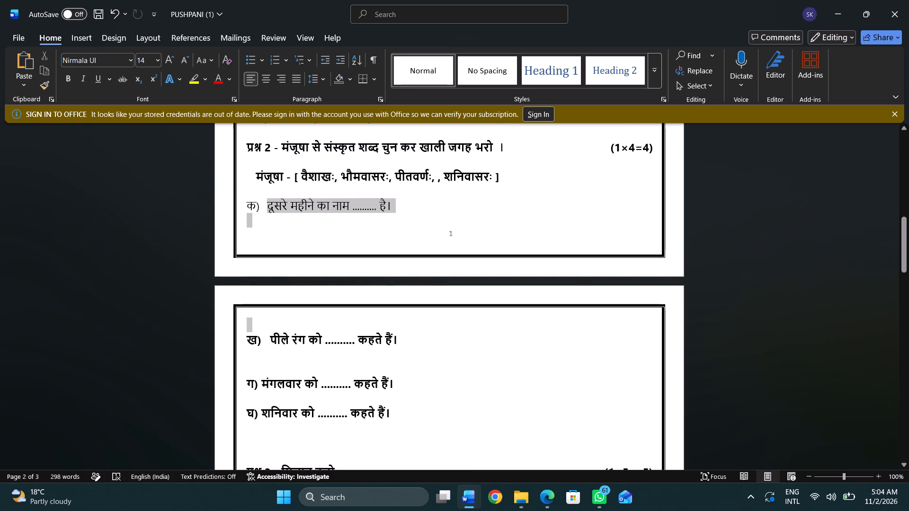
pyautogui.moveTo(300, 319); pyautogui.dragTo(295, 461)
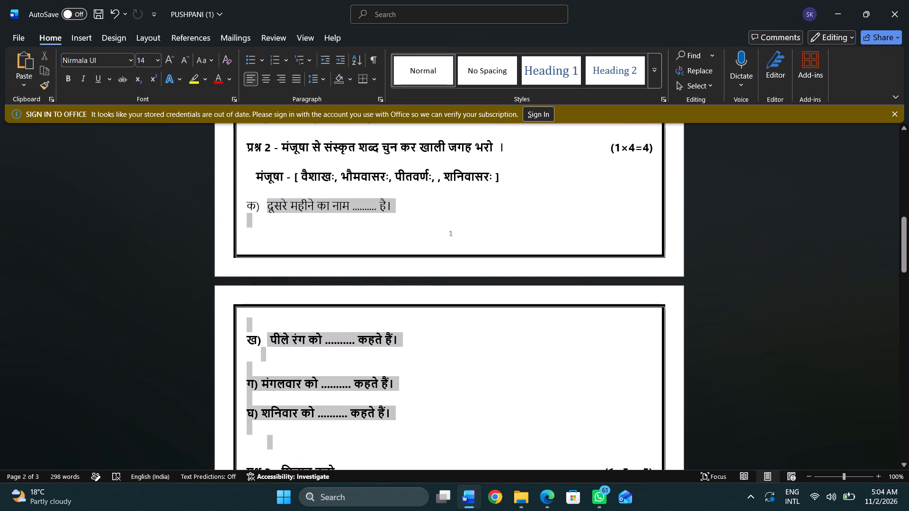
pyautogui.moveTo(295, 461); pyautogui.dragTo(325, 322)
pyautogui.click(332, 299)
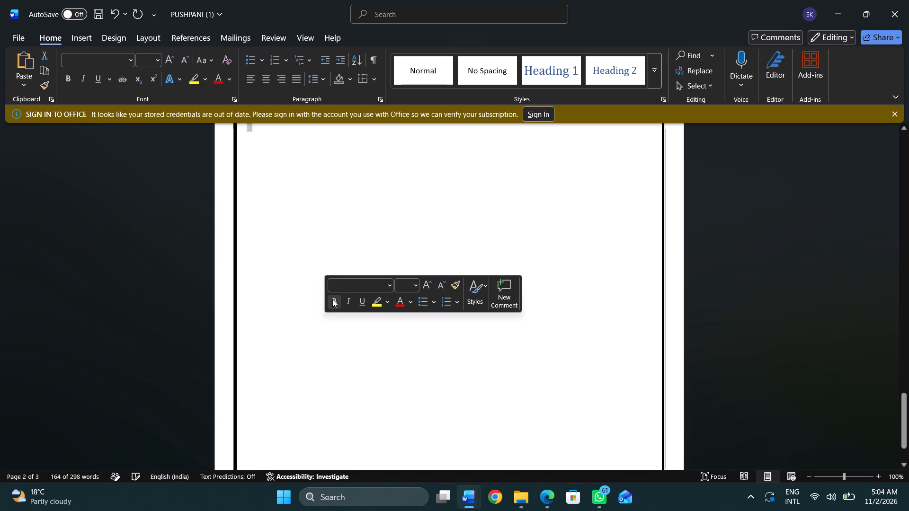
pyautogui.click(332, 299)
pyautogui.click(332, 299)
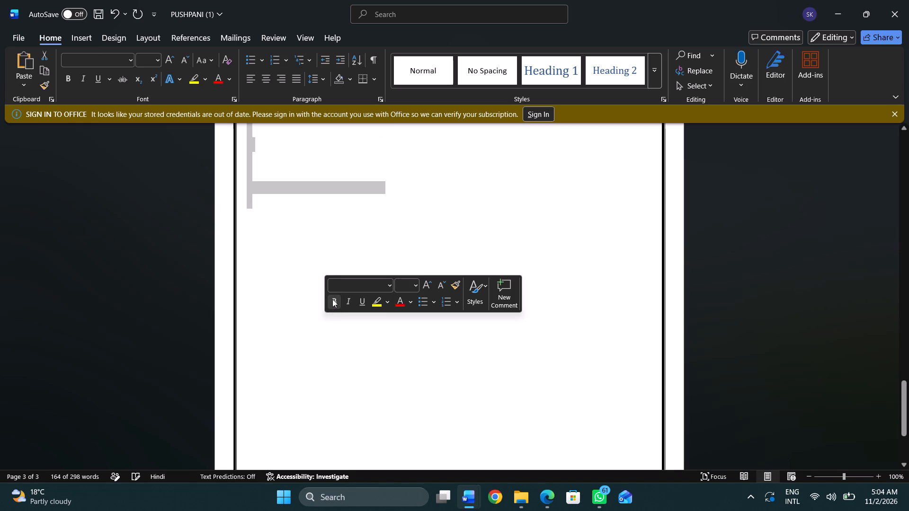
# Clear the large selection and set the font size to 12 at ग्यारहवाँ in question 4's item घ).
pyautogui.scroll(1, 332, 299)
pyautogui.keyDown('ctrl'); pyautogui.scroll(1, 332, 299); pyautogui.keyUp('ctrl')
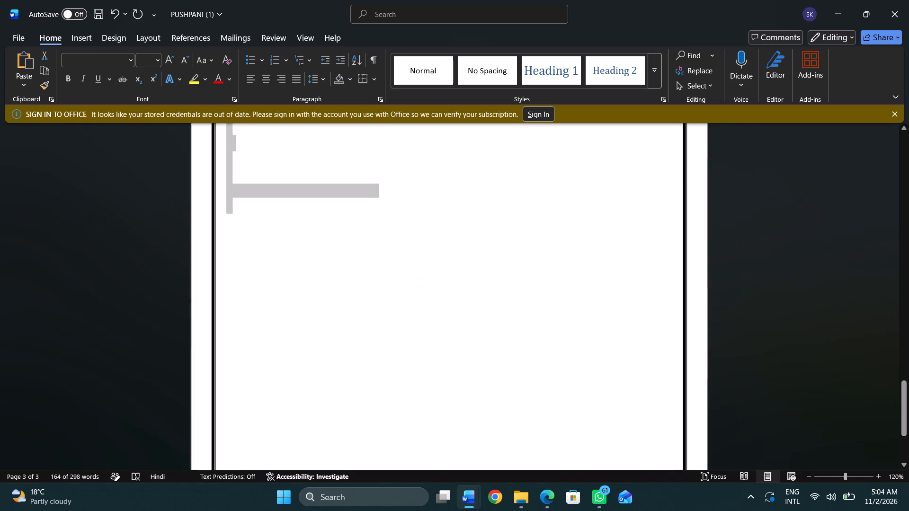
pyautogui.keyDown('ctrl'); pyautogui.scroll(2, 332, 299); pyautogui.keyUp('ctrl')
pyautogui.keyDown('ctrl'); pyautogui.scroll(-1, 332, 299); pyautogui.keyUp('ctrl')
pyautogui.keyDown('ctrl'); pyautogui.scroll(1, 332, 299); pyautogui.keyUp('ctrl')
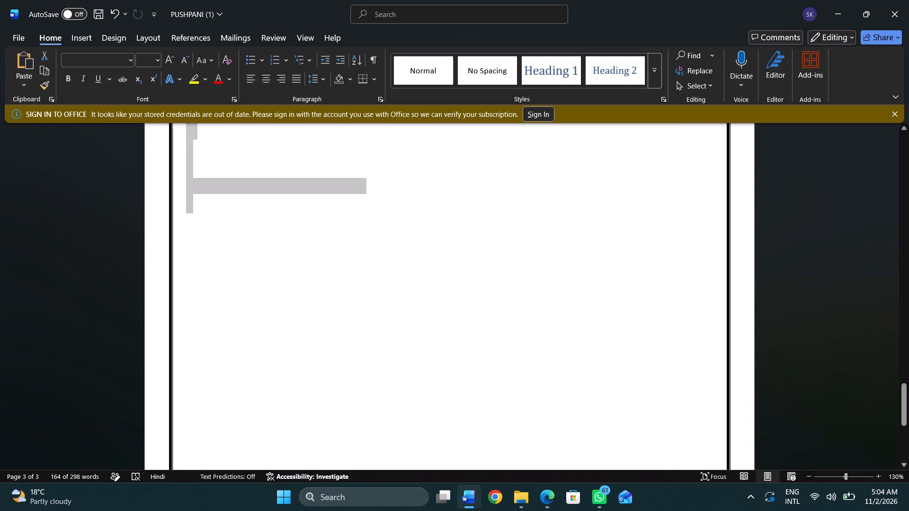
pyautogui.scroll(2, 368, 273)
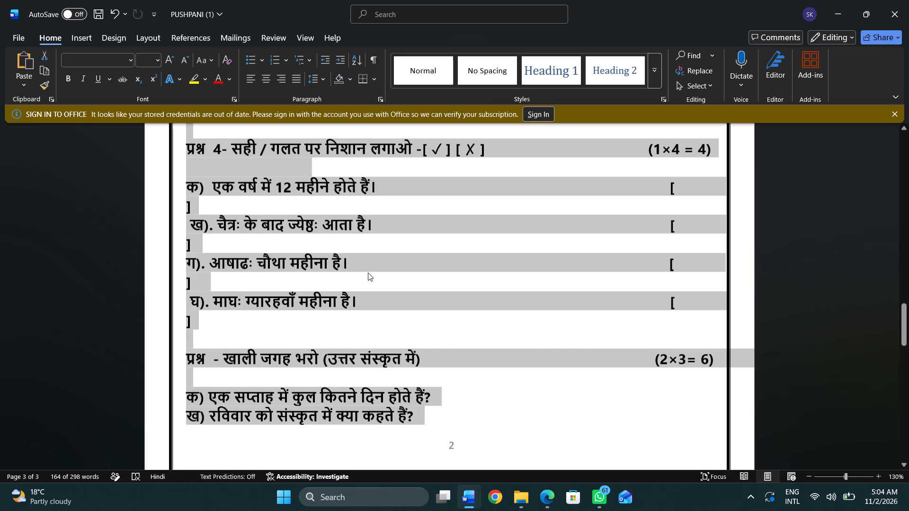
pyautogui.keyDown('ctrl'); pyautogui.scroll(-2, 368, 273); pyautogui.keyUp('ctrl')
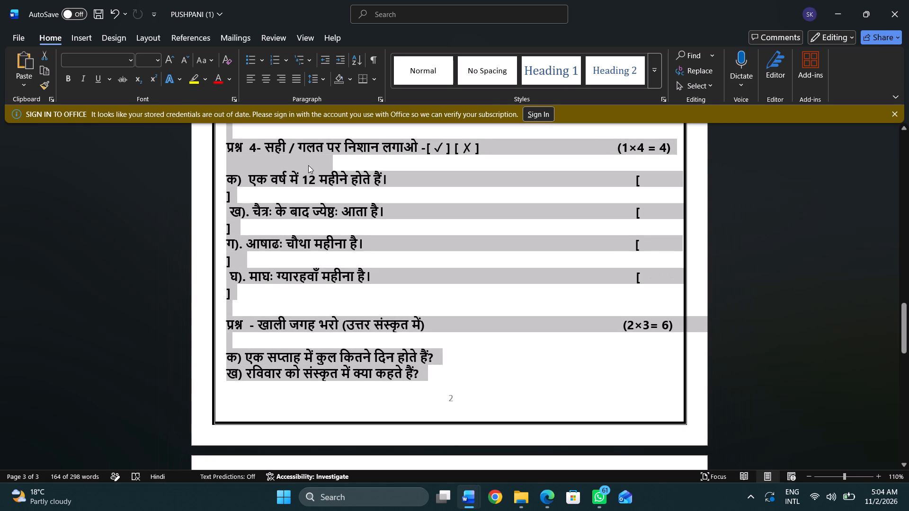
pyautogui.moveTo(250, 145); pyautogui.dragTo(294, 267)
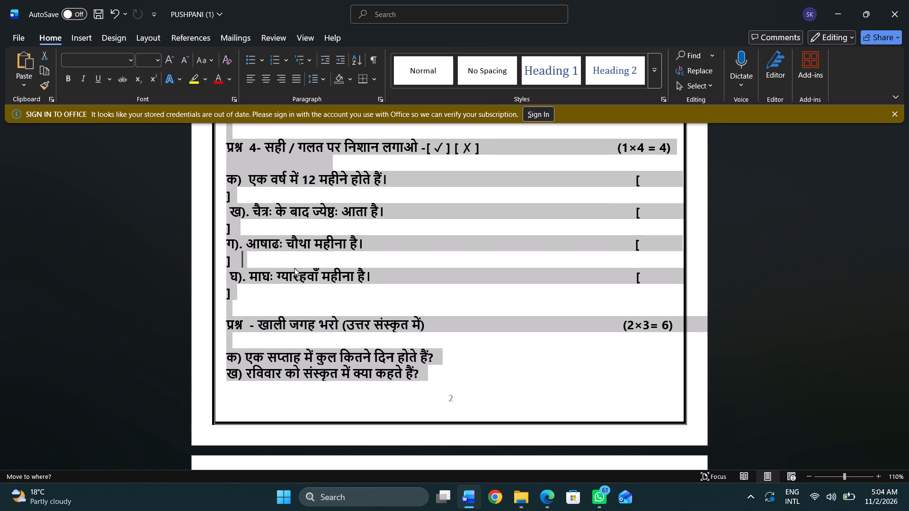
pyautogui.moveTo(294, 267); pyautogui.dragTo(295, 274)
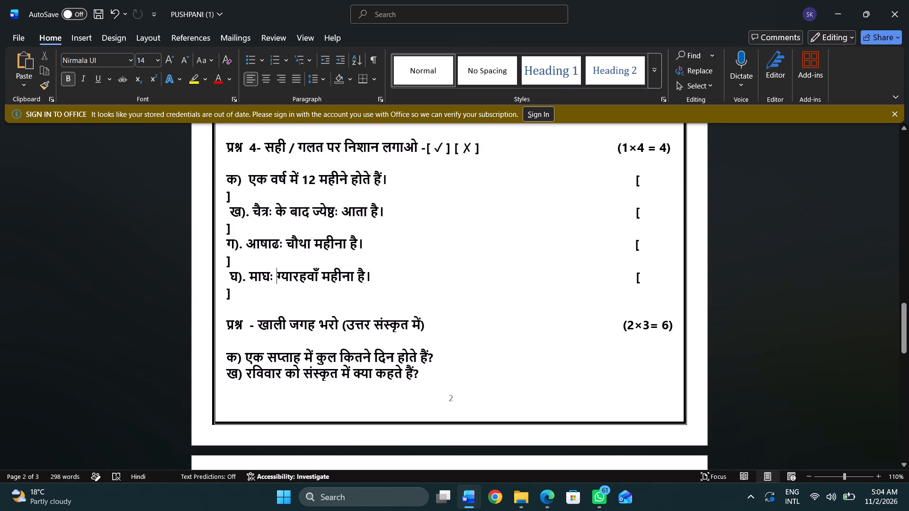
pyautogui.scroll(1, 275, 172)
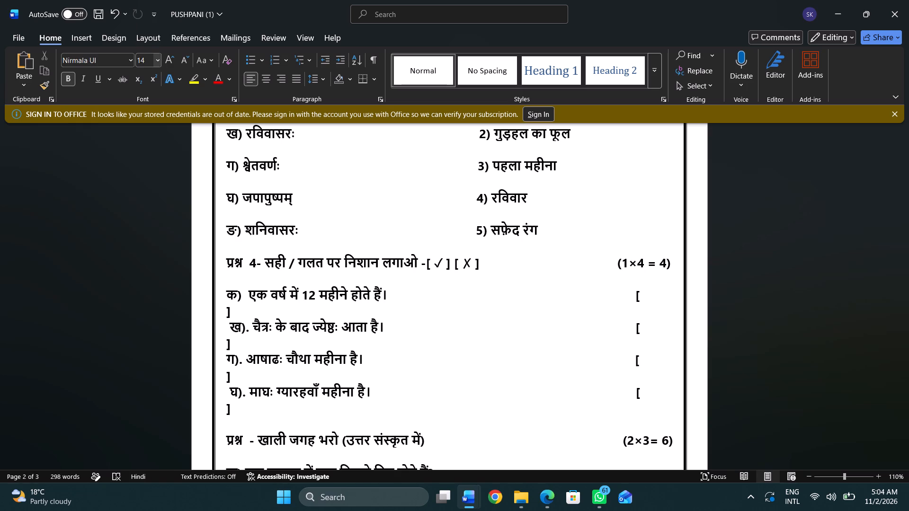
pyautogui.moveTo(152, 59); pyautogui.dragTo(156, 60)
pyautogui.click(156, 60)
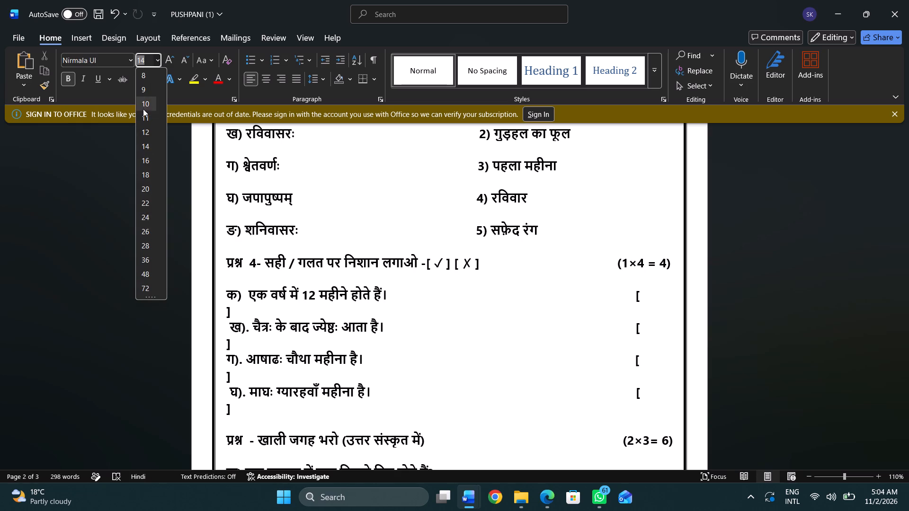
pyautogui.click(144, 129)
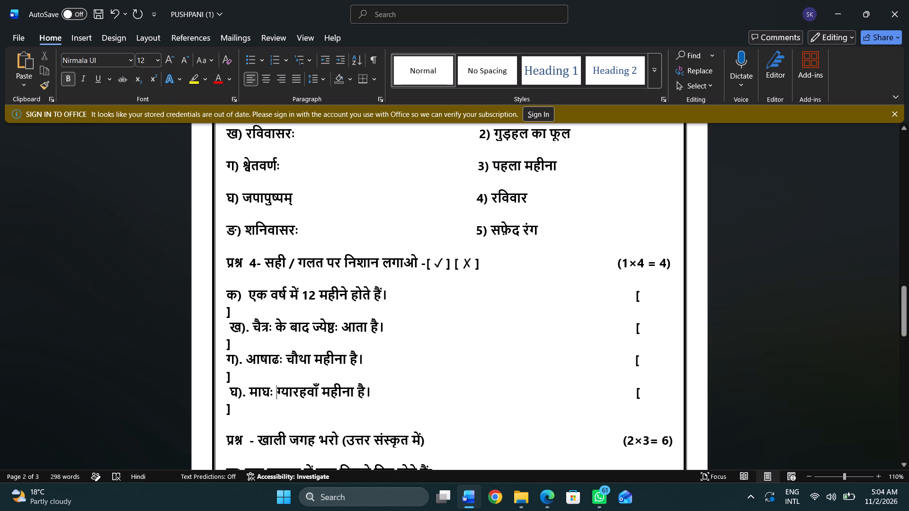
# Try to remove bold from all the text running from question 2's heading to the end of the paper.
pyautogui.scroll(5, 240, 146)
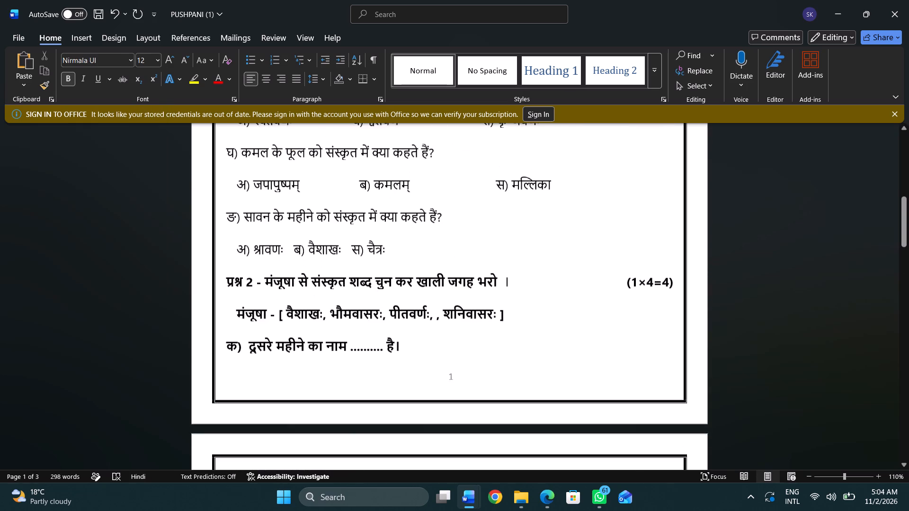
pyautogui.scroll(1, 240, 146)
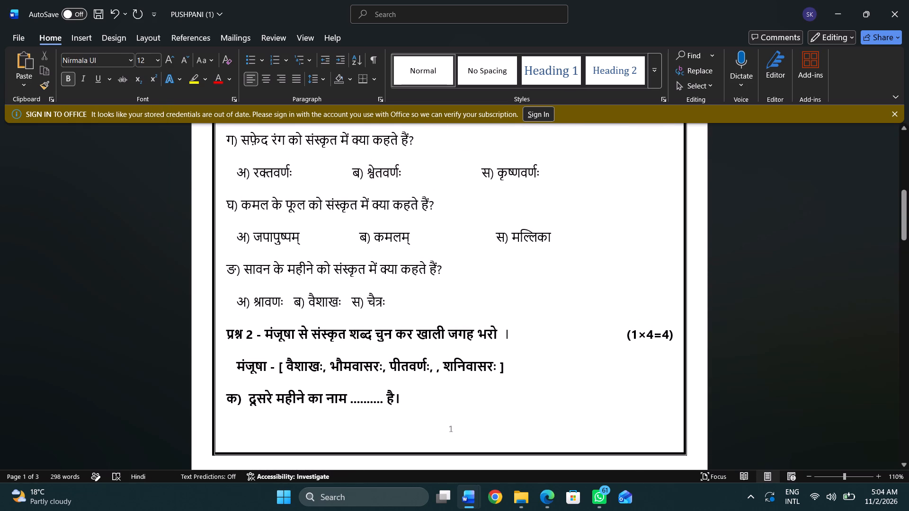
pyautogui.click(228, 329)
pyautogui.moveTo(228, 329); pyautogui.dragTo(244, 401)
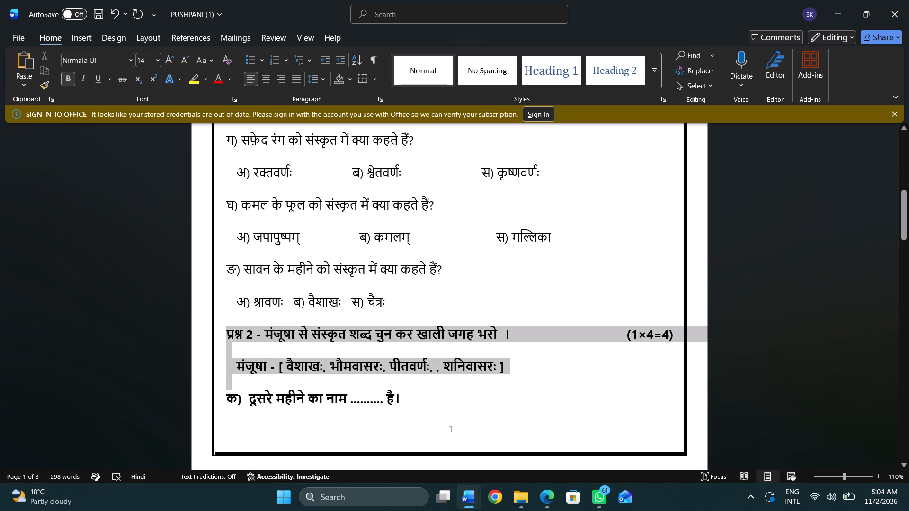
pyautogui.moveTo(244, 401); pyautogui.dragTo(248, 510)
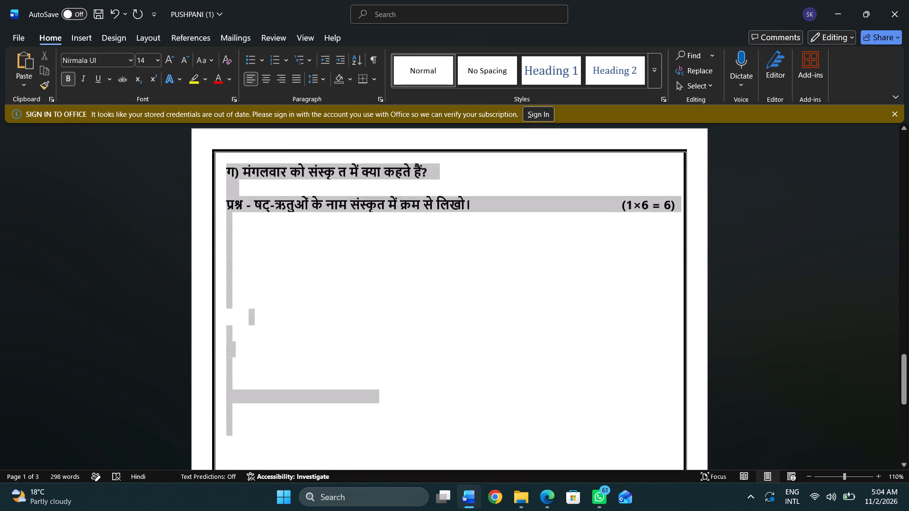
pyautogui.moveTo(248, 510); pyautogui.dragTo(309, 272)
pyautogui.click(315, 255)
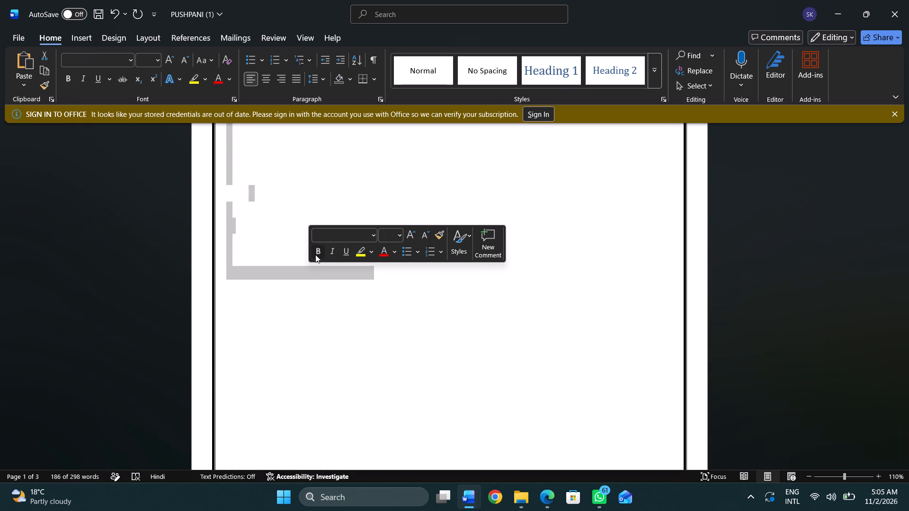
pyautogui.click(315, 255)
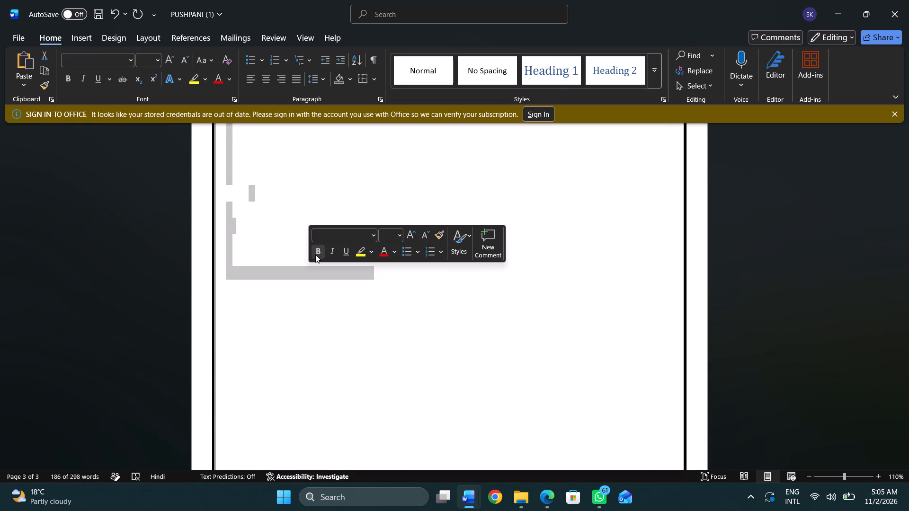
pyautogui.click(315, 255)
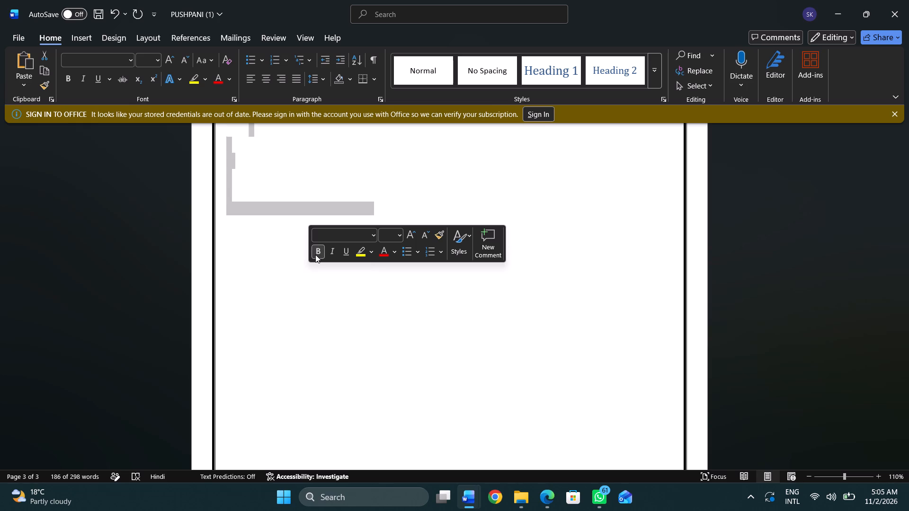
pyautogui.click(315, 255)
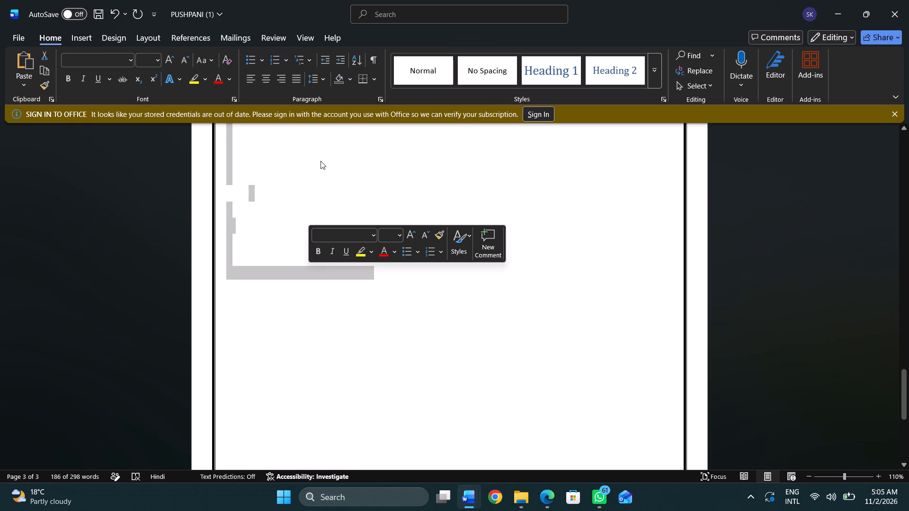
# Remove bold from question 2's fill-in-the-blank item क), दूसरे महीने का नाम.
pyautogui.scroll(4, 321, 161)
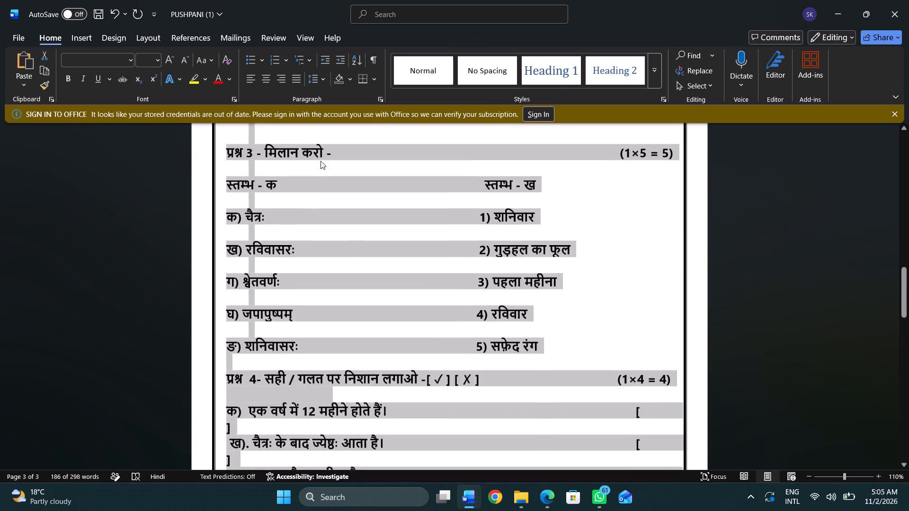
pyautogui.scroll(1, 321, 161)
pyautogui.scroll(-1, 321, 161)
pyautogui.keyDown('ctrl'); pyautogui.scroll(1, 321, 161); pyautogui.keyUp('ctrl')
pyautogui.keyDown('ctrl'); pyautogui.scroll(-1, 321, 161); pyautogui.keyUp('ctrl')
pyautogui.scroll(-1, 321, 161)
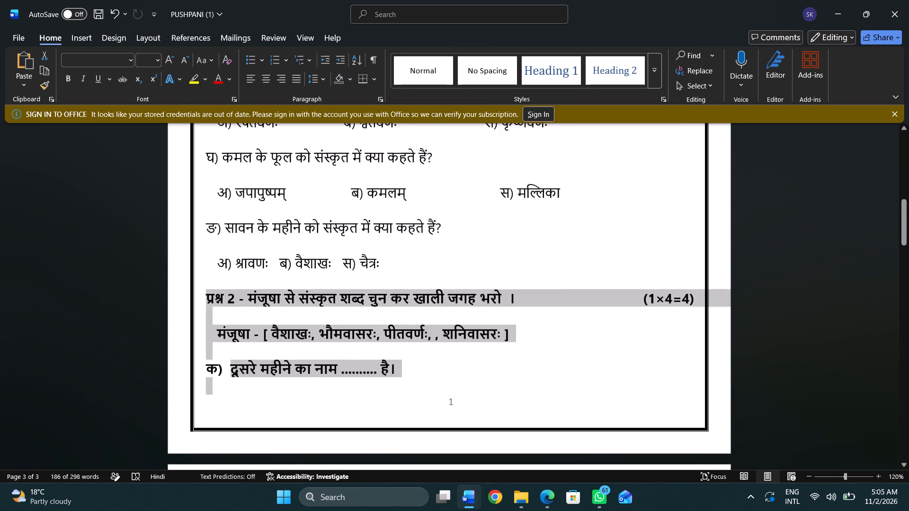
pyautogui.scroll(-1, 321, 161)
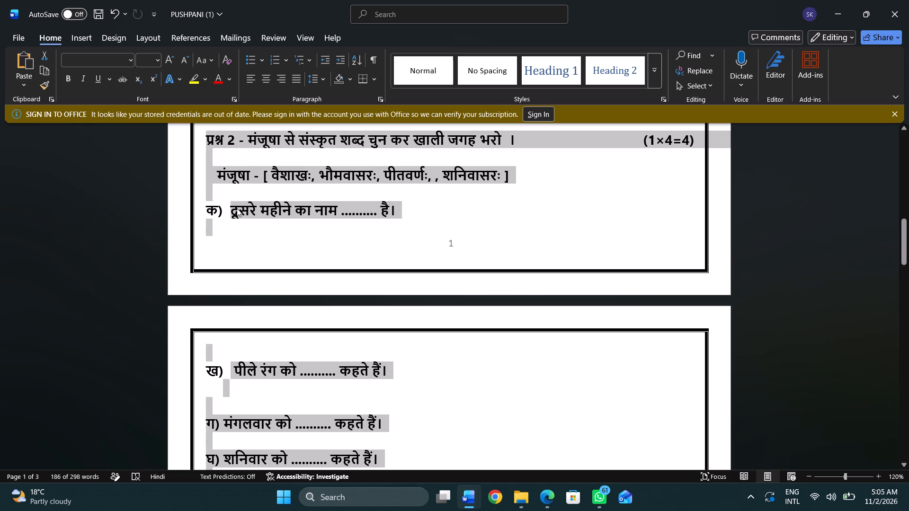
pyautogui.click(237, 208)
pyautogui.moveTo(233, 210); pyautogui.dragTo(265, 214)
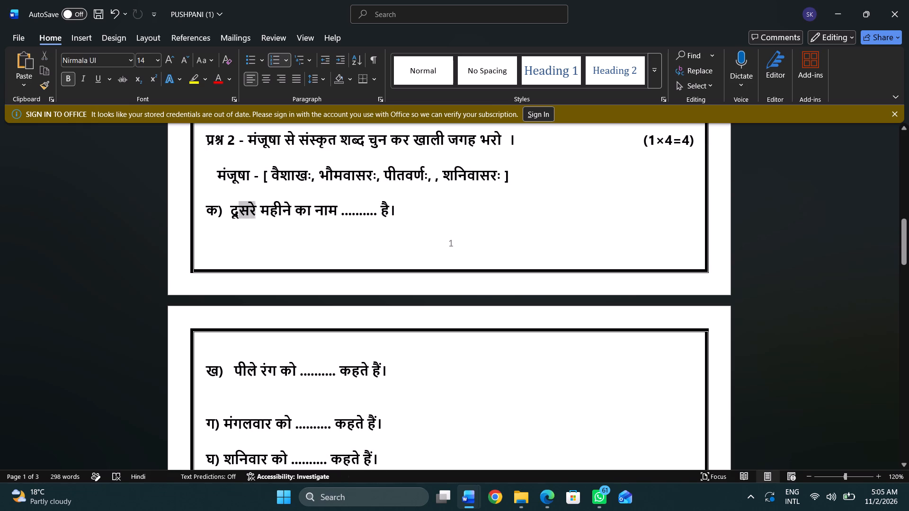
pyautogui.moveTo(265, 214); pyautogui.dragTo(394, 208)
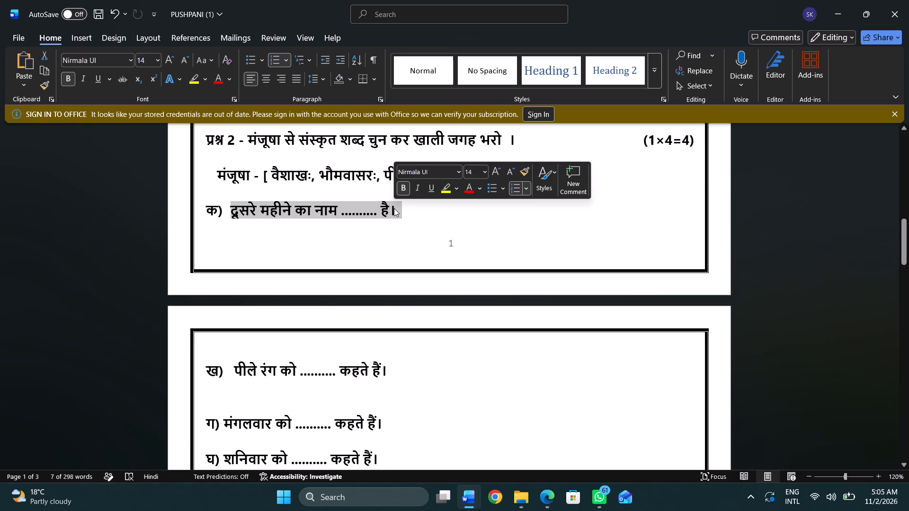
pyautogui.click(404, 192)
pyautogui.click(395, 223)
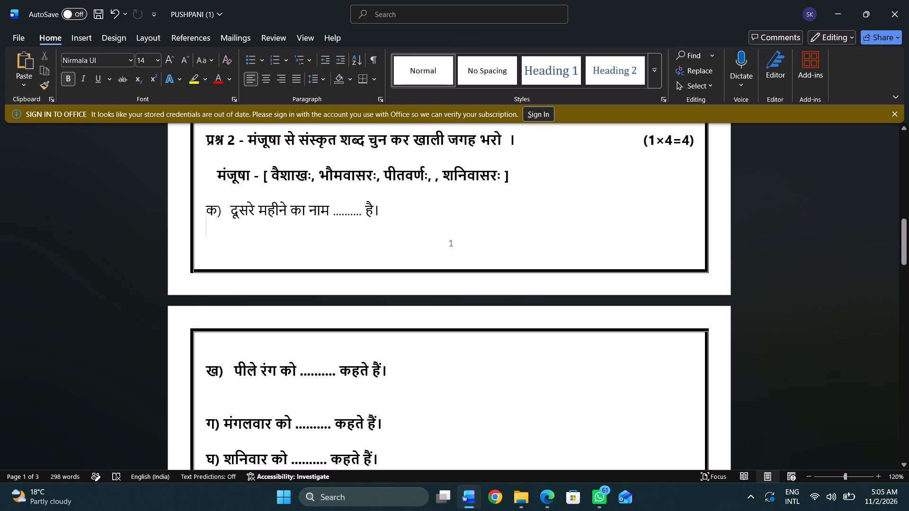
# Remove bold from all text running from question 2's item क) through the last question, on the names of the six seasons (षट्-ऋतुओं).
pyautogui.moveTo(233, 208); pyautogui.dragTo(250, 435)
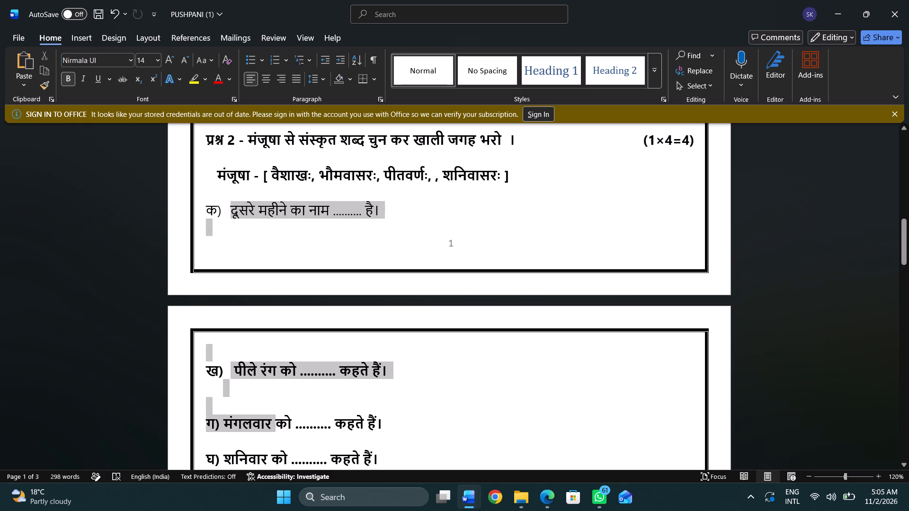
pyautogui.moveTo(250, 435); pyautogui.dragTo(302, 442)
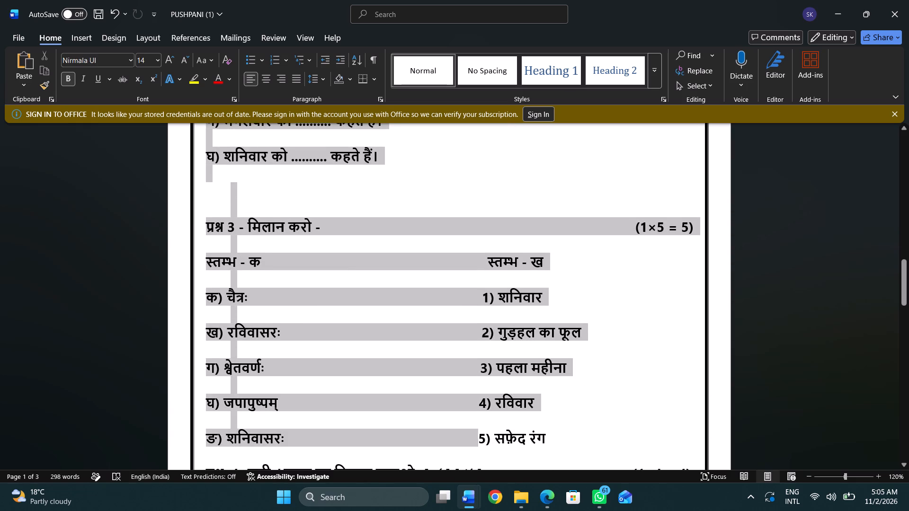
pyautogui.moveTo(302, 442); pyautogui.dragTo(369, 457)
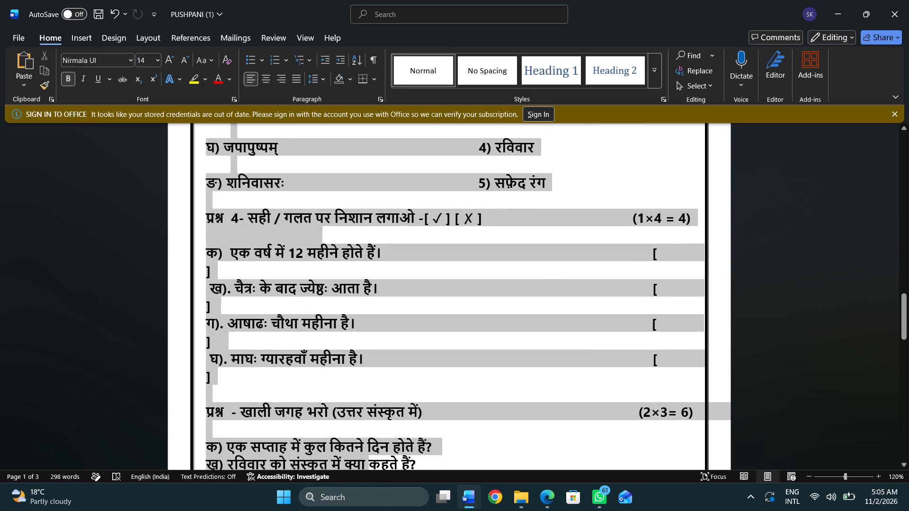
pyautogui.moveTo(369, 457); pyautogui.dragTo(471, 344)
pyautogui.click(481, 326)
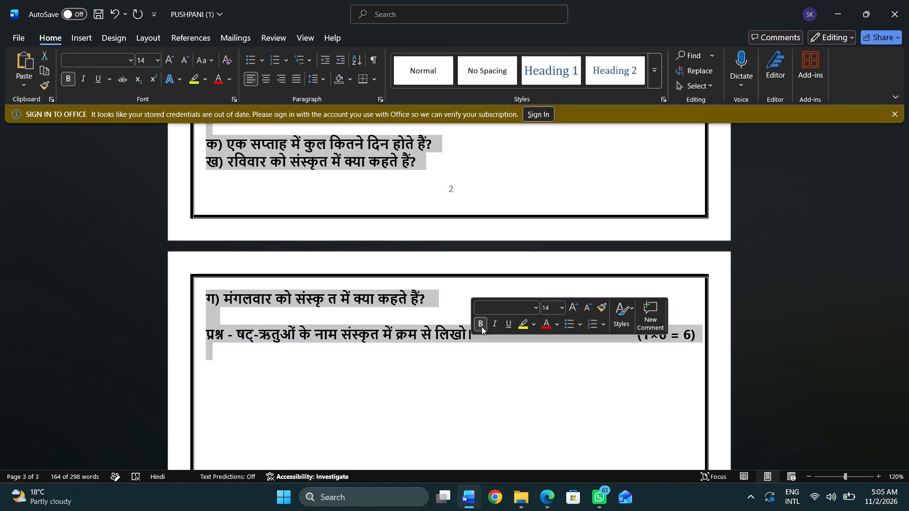
pyautogui.click(481, 326)
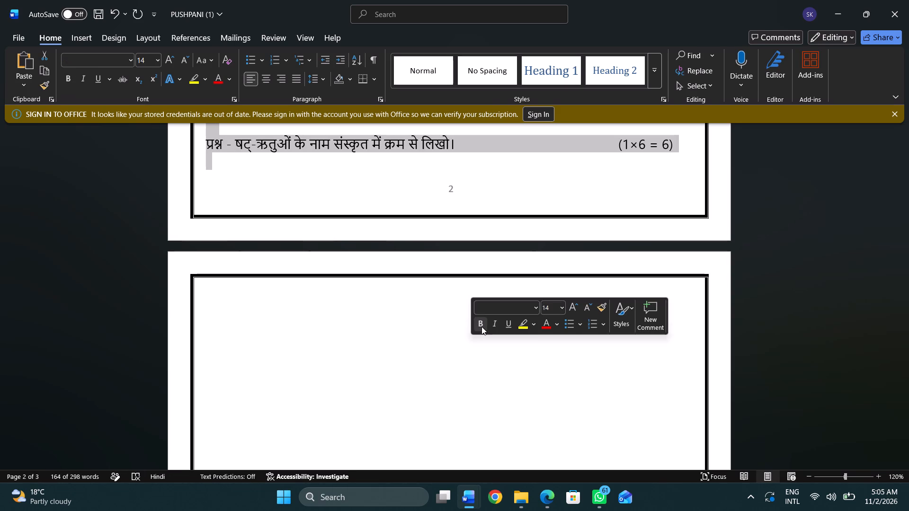
pyautogui.click(396, 233)
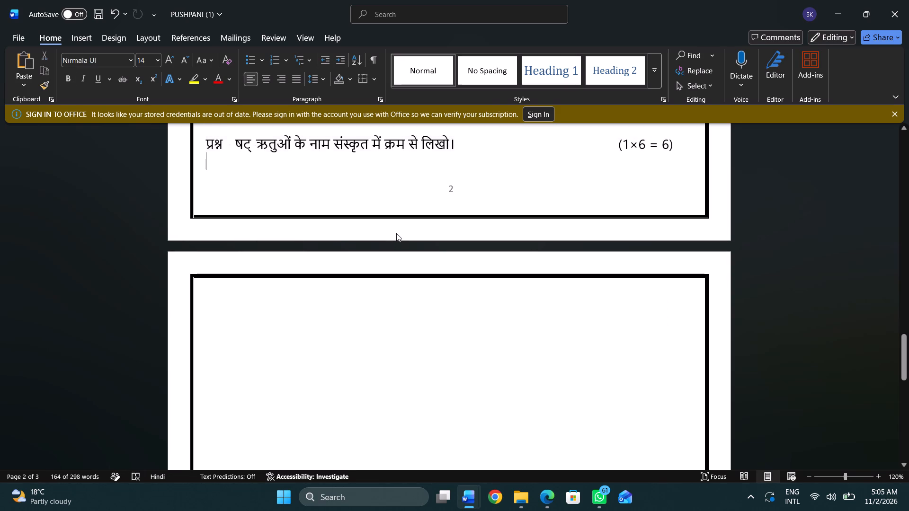
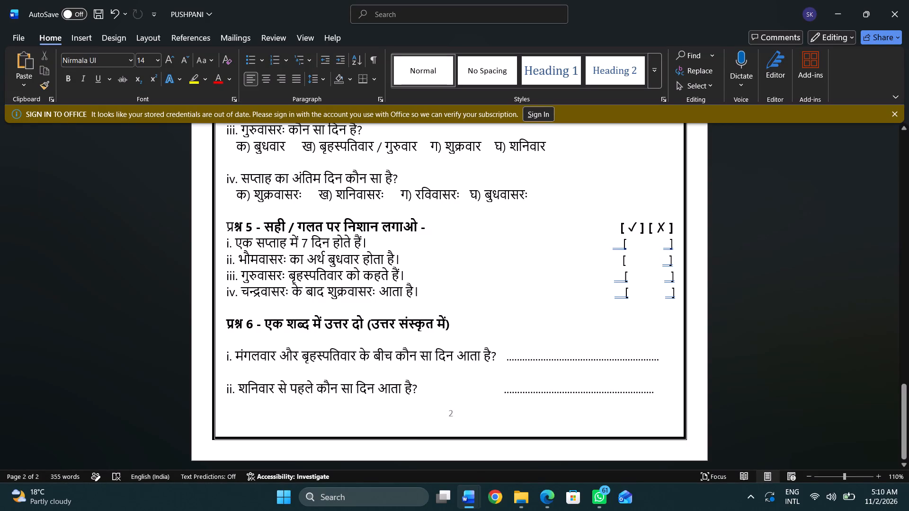
# Switch to the PUSHPANI (1) document.
pyautogui.click(471, 493)
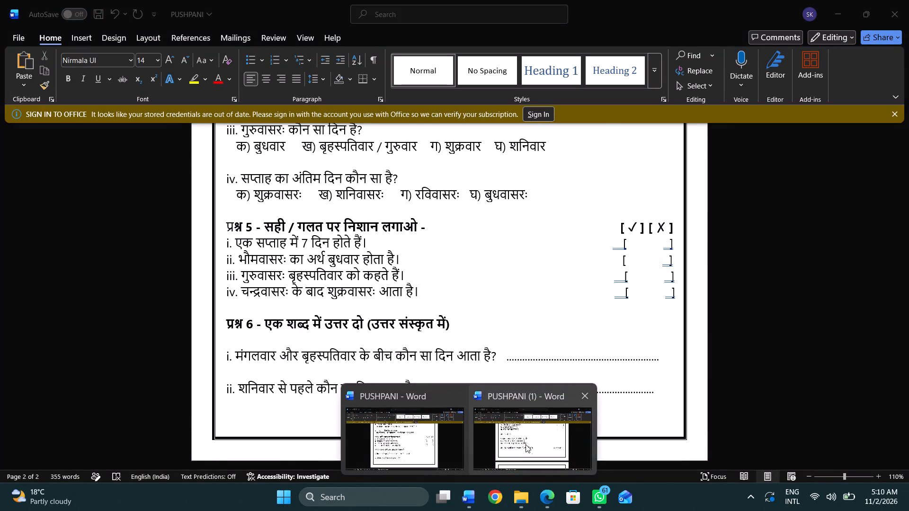
pyautogui.click(526, 444)
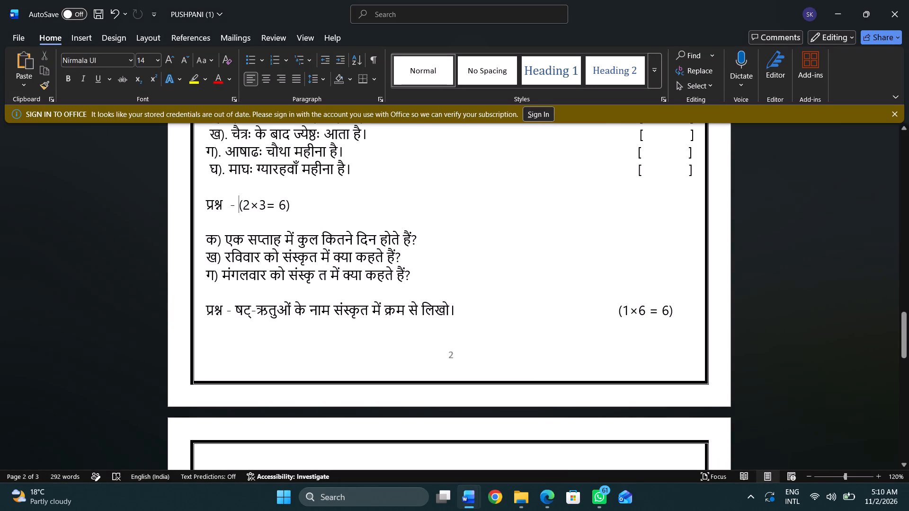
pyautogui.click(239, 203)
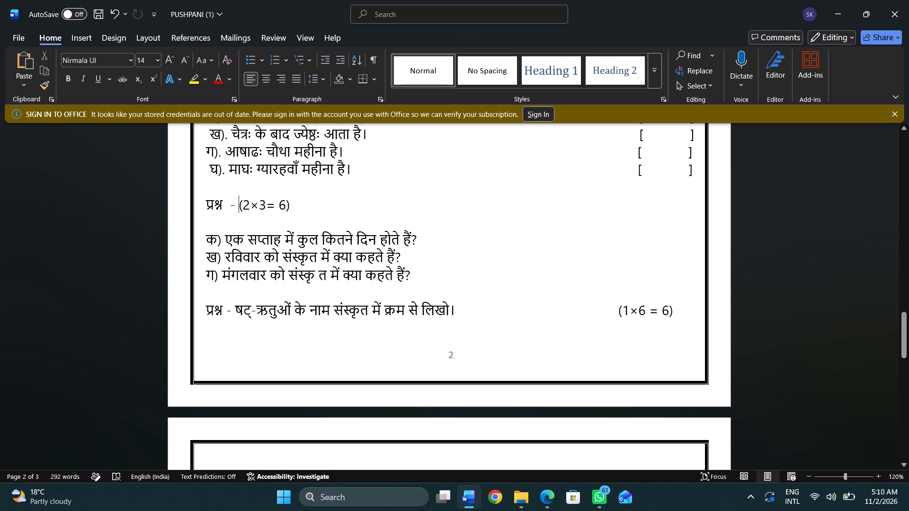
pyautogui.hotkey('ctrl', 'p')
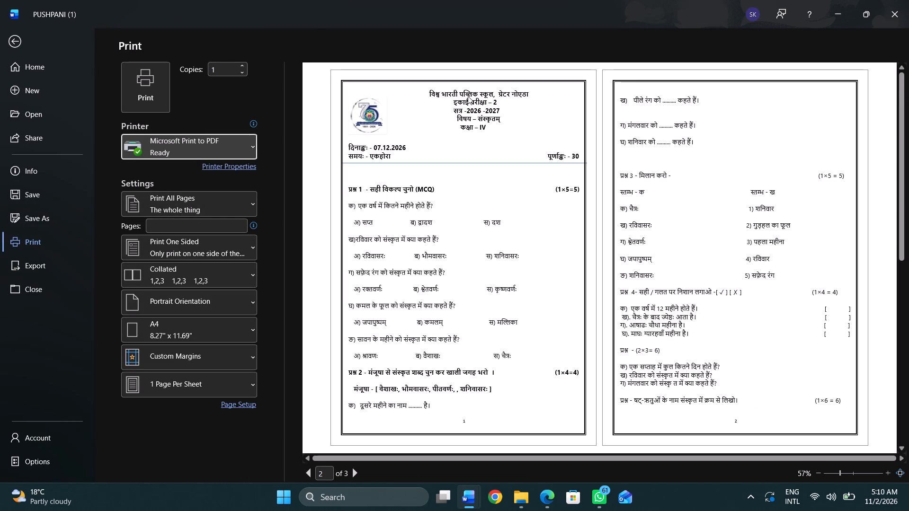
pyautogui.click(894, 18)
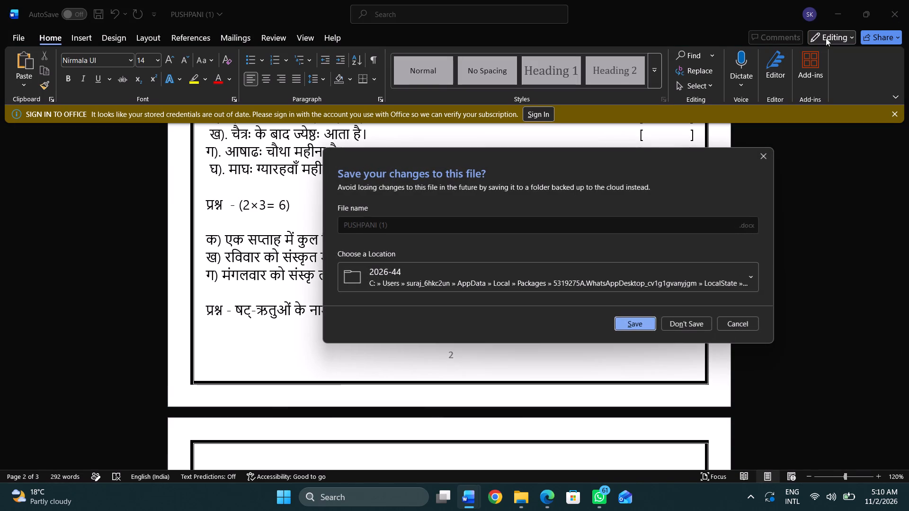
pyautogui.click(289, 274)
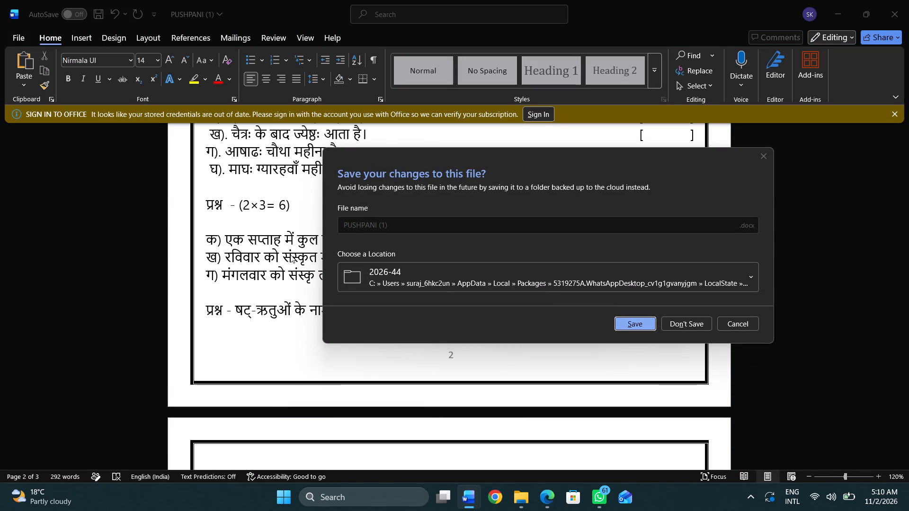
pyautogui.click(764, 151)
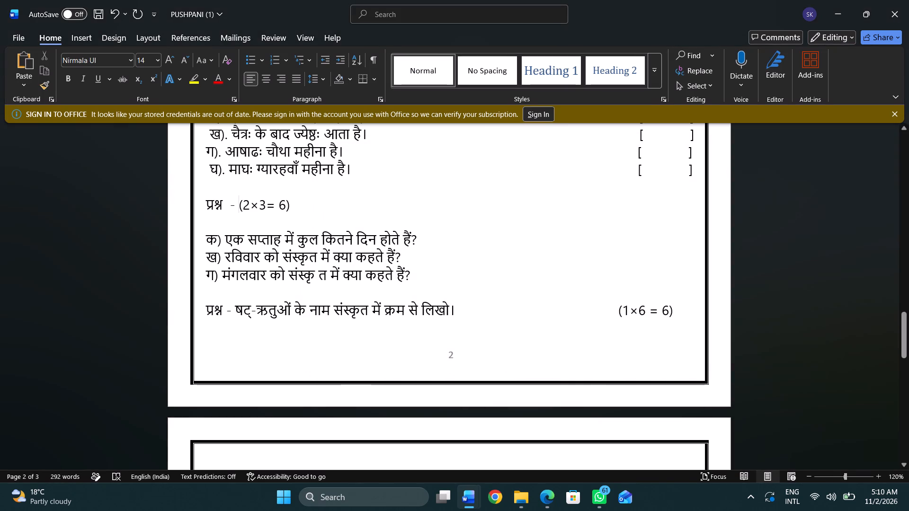
# Paste the copied question text after the dash in the unnumbered प्रश्न heading marked (2×3= 6).
pyautogui.click(236, 205)
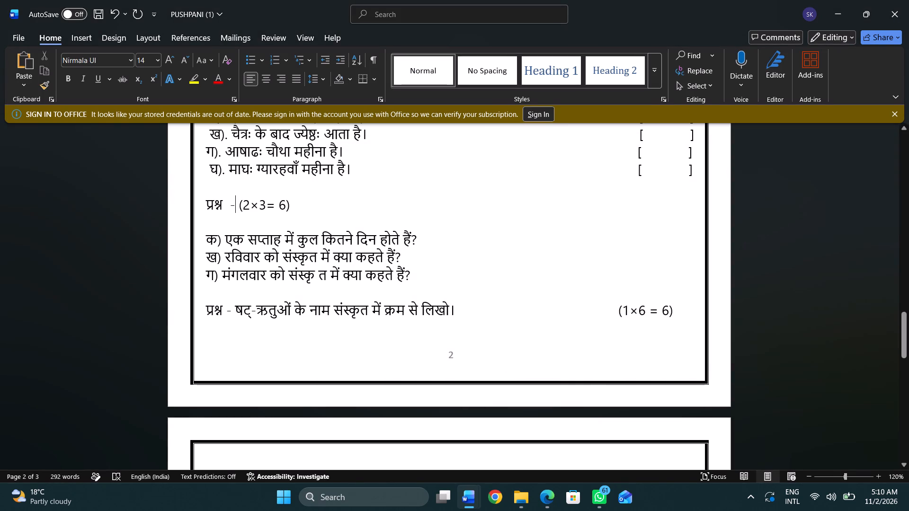
pyautogui.hotkey('ctrl', 'v')
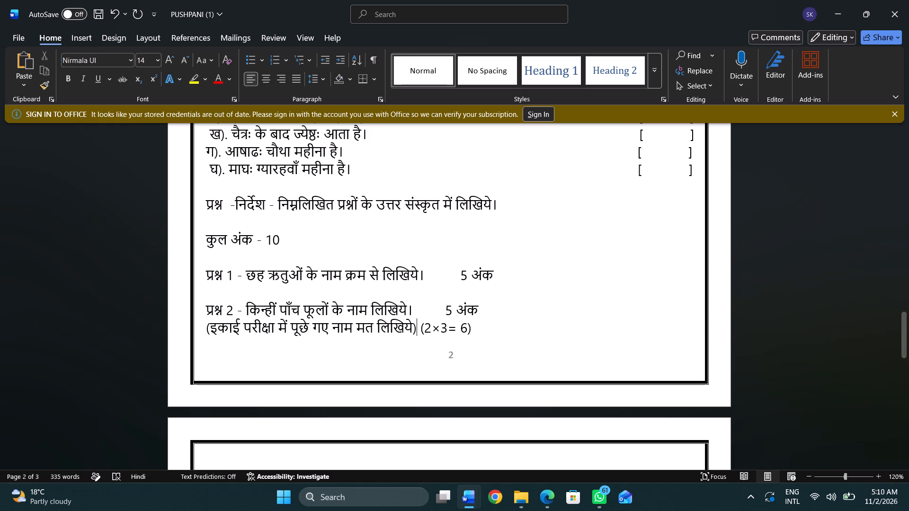
# Delete the word निर्देश and its dash from the pasted heading, leaving one space before निम्नलिखित.
pyautogui.click(267, 206)
pyautogui.press('BackSpace')
pyautogui.press('BackSpace')
pyautogui.press('BackSpace')
pyautogui.press('BackSpace')
pyautogui.press('BackSpace')
pyautogui.press('BackSpace')
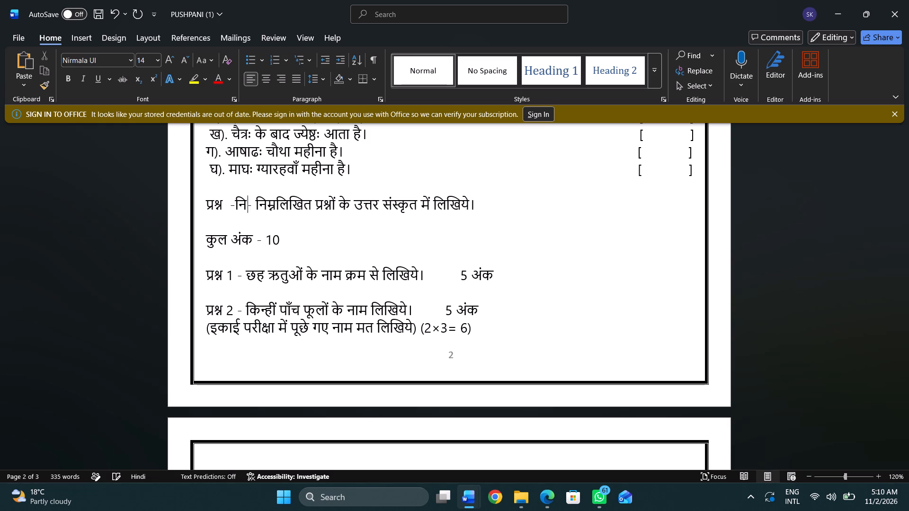
pyautogui.press('BackSpace')
pyautogui.press('BackSpace')
pyautogui.press('BackSpace')
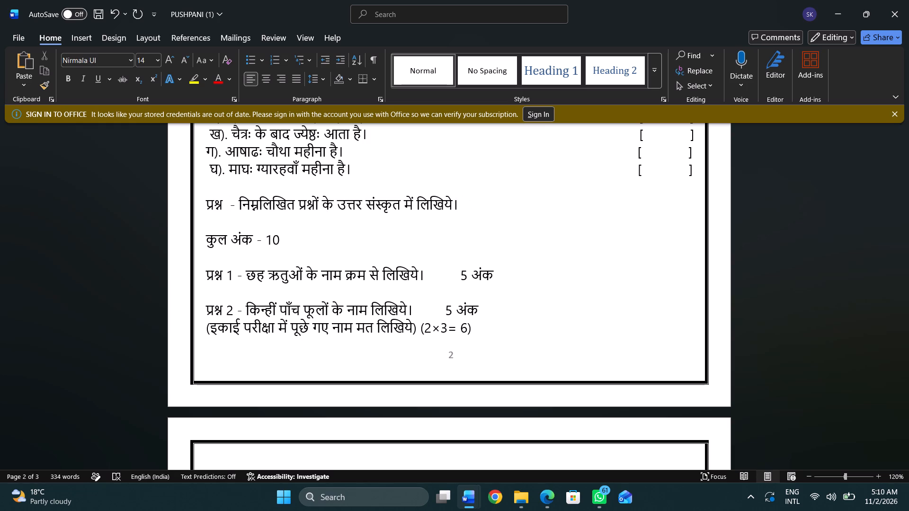
# Delete the text कुल अंक - 10 below the pasted heading, keeping the whole instruction sentence ending in लिखिये।.
pyautogui.click(294, 245)
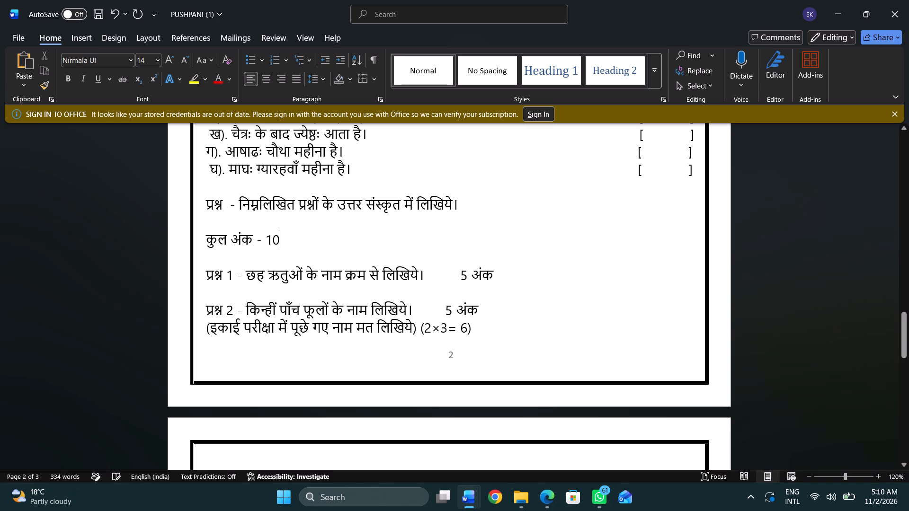
pyautogui.press('BackSpace')
pyautogui.press('BackSpace')
pyautogui.press('BackSpace')
pyautogui.press('BackSpace')
pyautogui.press('BackSpace')
pyautogui.press('BackSpace')
pyautogui.press('BackSpace')
pyautogui.press('BackSpace')
pyautogui.press('BackSpace')
pyautogui.press('BackSpace')
pyautogui.press('BackSpace')
pyautogui.press('BackSpace')
pyautogui.press('BackSpace')
pyautogui.press('BackSpace')
pyautogui.press('BackSpace')
pyautogui.press('BackSpace')
pyautogui.press('BackSpace')
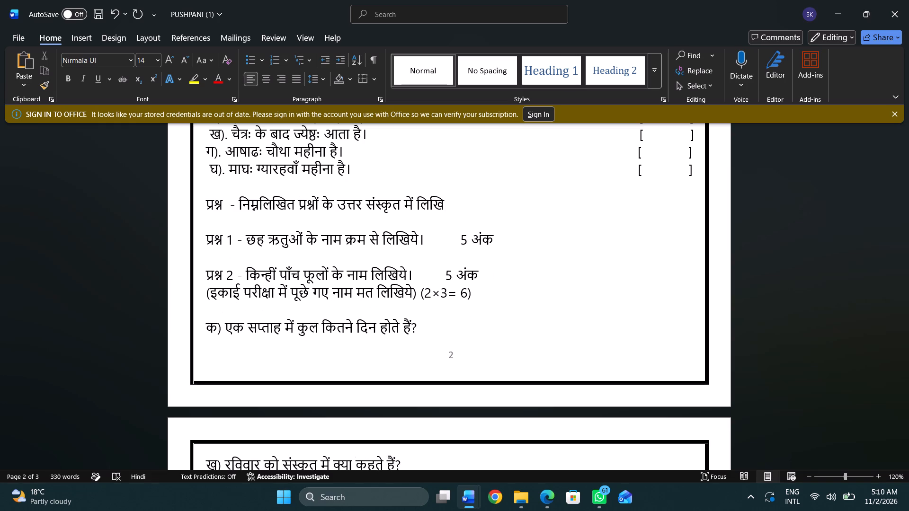
pyautogui.click(118, 9)
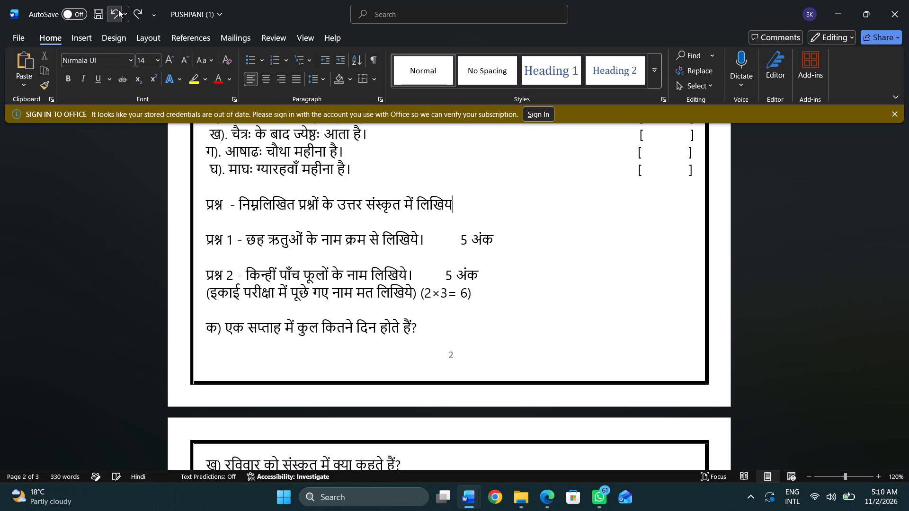
pyautogui.click(118, 9)
pyautogui.click(118, 9)
pyautogui.click(118, 9)
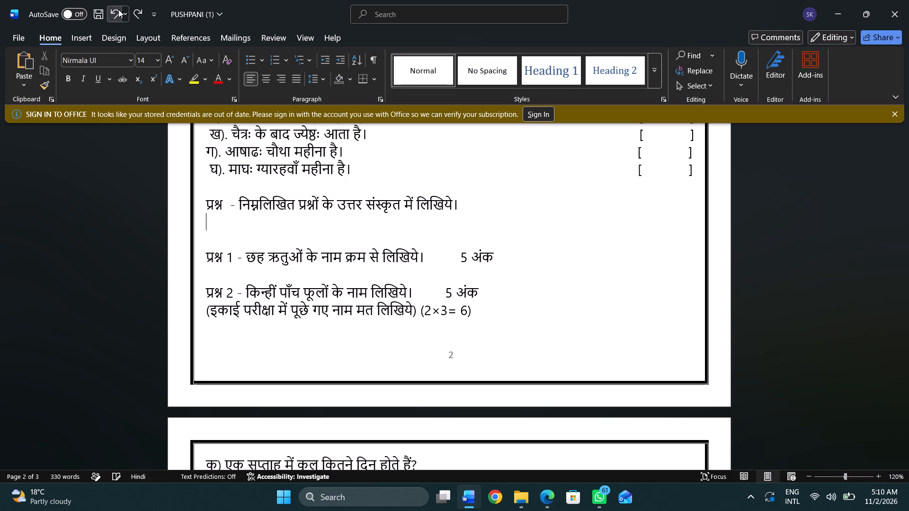
# Delete the pasted प्रश्न 1 line about the six seasons, including its 5 अंक marks and surplus blank lines.
pyautogui.click(497, 248)
pyautogui.press('BackSpace')
pyautogui.press('BackSpace')
pyautogui.press('BackSpace')
pyautogui.press('BackSpace')
pyautogui.press('BackSpace')
pyautogui.press('BackSpace')
pyautogui.press('BackSpace')
pyautogui.press('BackSpace')
pyautogui.press('BackSpace')
pyautogui.press('BackSpace')
pyautogui.press('BackSpace')
pyautogui.press('BackSpace')
pyautogui.press('BackSpace')
pyautogui.press('BackSpace')
pyautogui.press('BackSpace')
pyautogui.press('BackSpace')
pyautogui.press('BackSpace')
pyautogui.press('BackSpace')
pyautogui.press('BackSpace')
pyautogui.press('BackSpace')
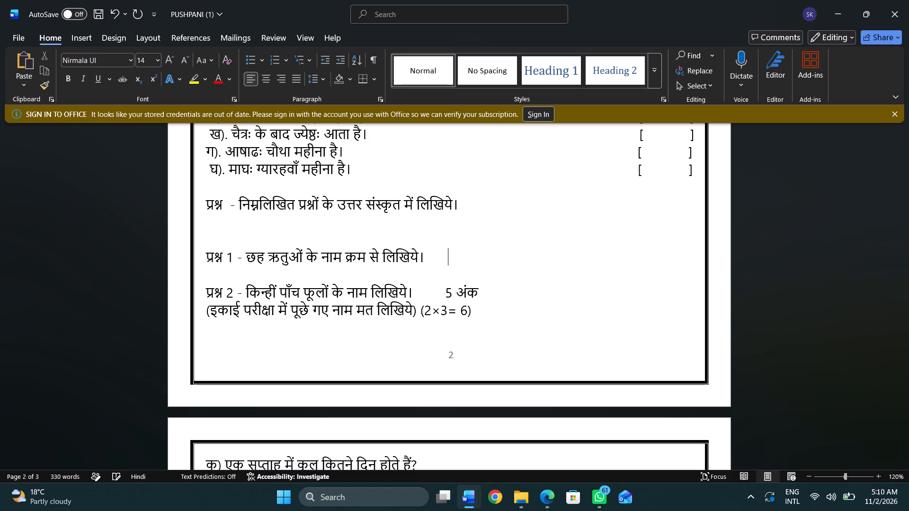
pyautogui.press('BackSpace')
pyautogui.press('BackSpace')
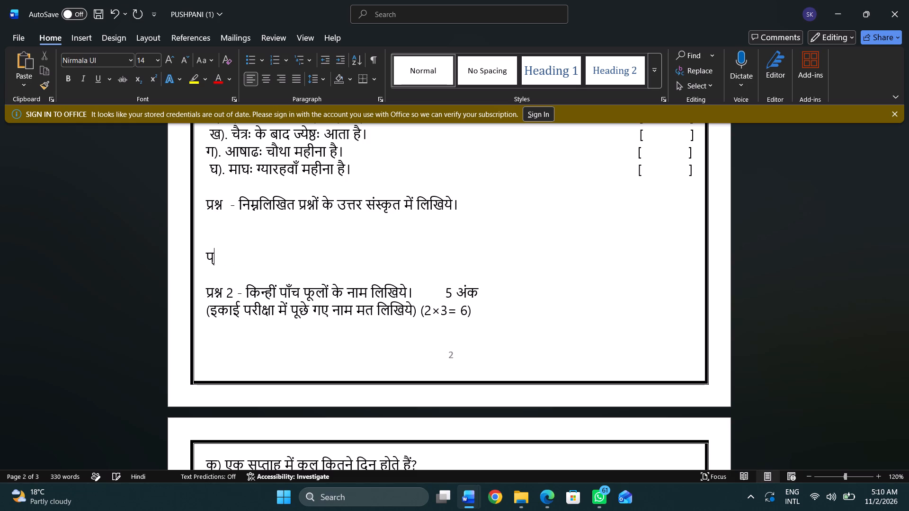
pyautogui.press('BackSpace')
pyautogui.press('BackSpace')
pyautogui.press('BackSpace')
pyautogui.press('BackSpace')
pyautogui.press('BackSpace')
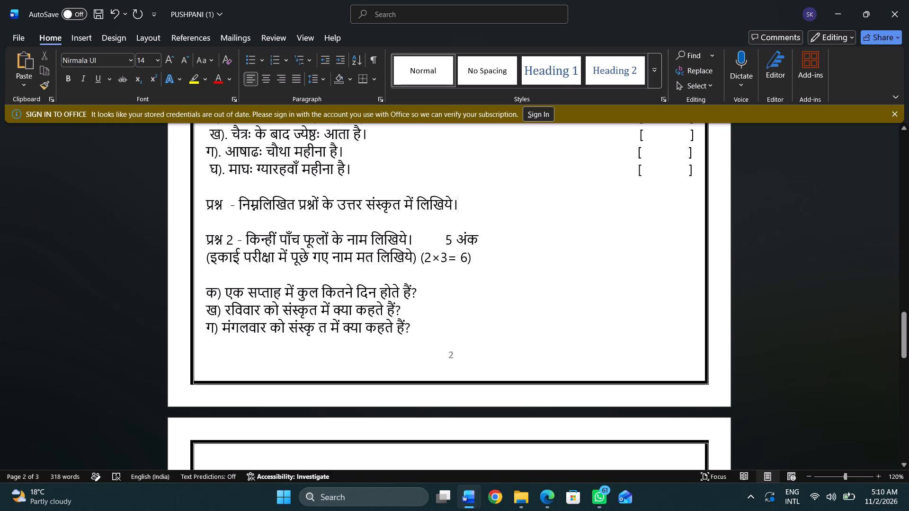
# Delete the pasted प्रश्न 2 line about five flowers and the bracketed इकाई परीक्षा note beneath it.
pyautogui.moveTo(499, 239); pyautogui.dragTo(149, 232)
pyautogui.press('BackSpace')
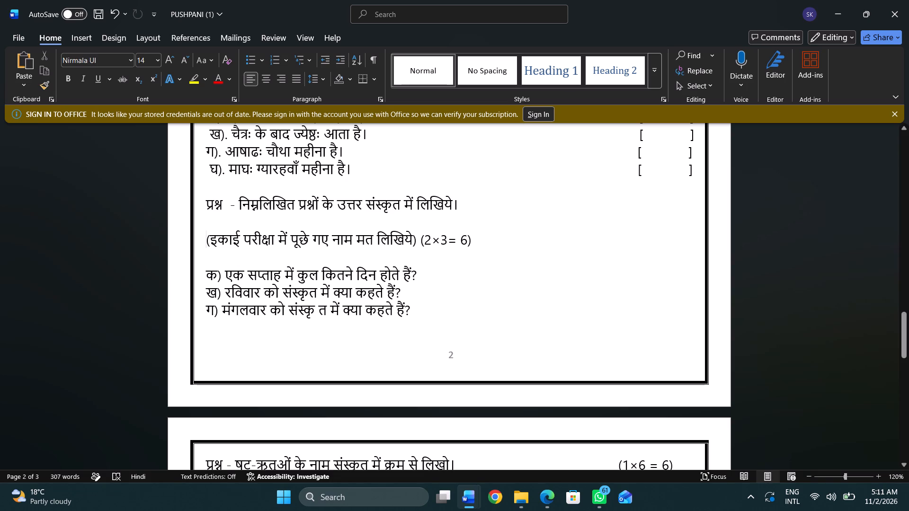
pyautogui.moveTo(417, 242); pyautogui.dragTo(207, 246)
pyautogui.press('BackSpace')
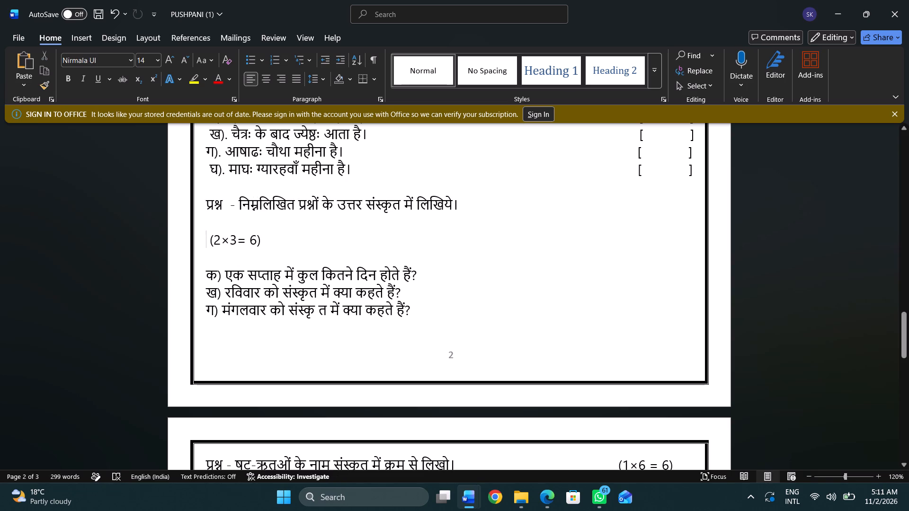
# Bring (2×3= 6) up onto the instruction line and space it out to the far end, near the other marks.
pyautogui.press('BackSpace')
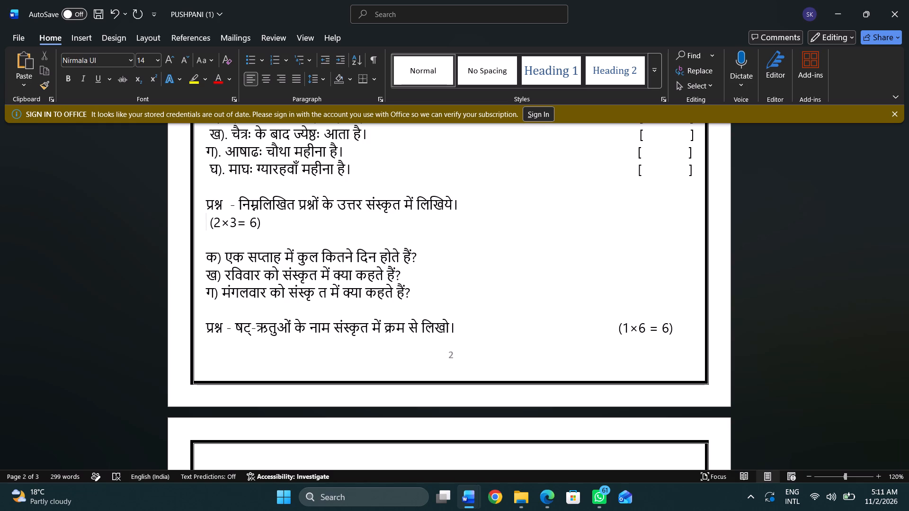
pyautogui.press('BackSpace')
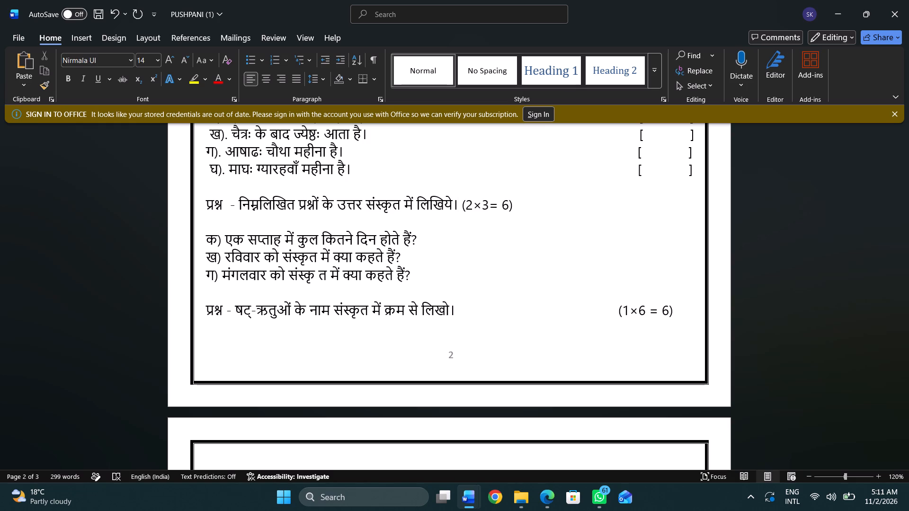
pyautogui.press('space')
pyautogui.press('space')
pyautogui.press('space')
pyautogui.press('space')
pyautogui.press('space')
pyautogui.press('space')
pyautogui.press('space')
pyautogui.press('space')
pyautogui.press('space')
pyautogui.press('space')
pyautogui.press('space')
pyautogui.press('space')
pyautogui.press('space')
pyautogui.press('space')
pyautogui.press('space')
pyautogui.press('space')
pyautogui.press('space')
pyautogui.press('space')
pyautogui.press('space')
pyautogui.press('space')
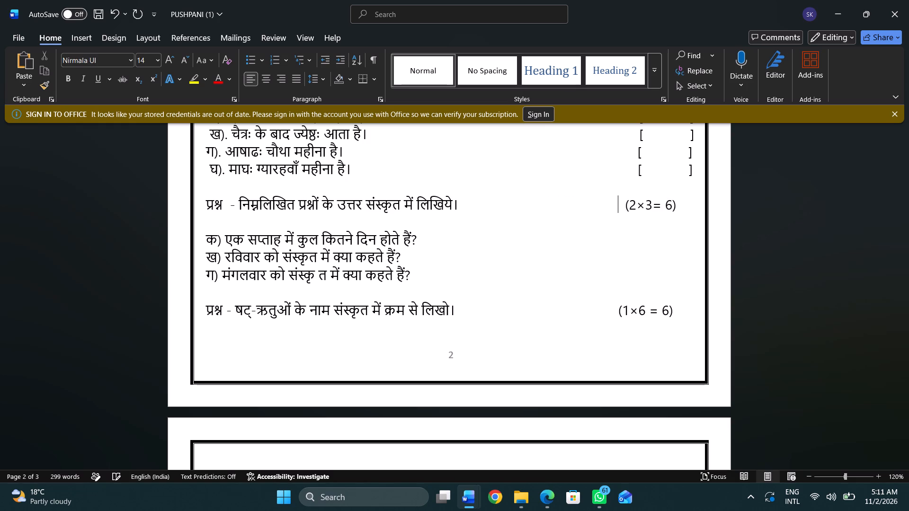
pyautogui.press('space')
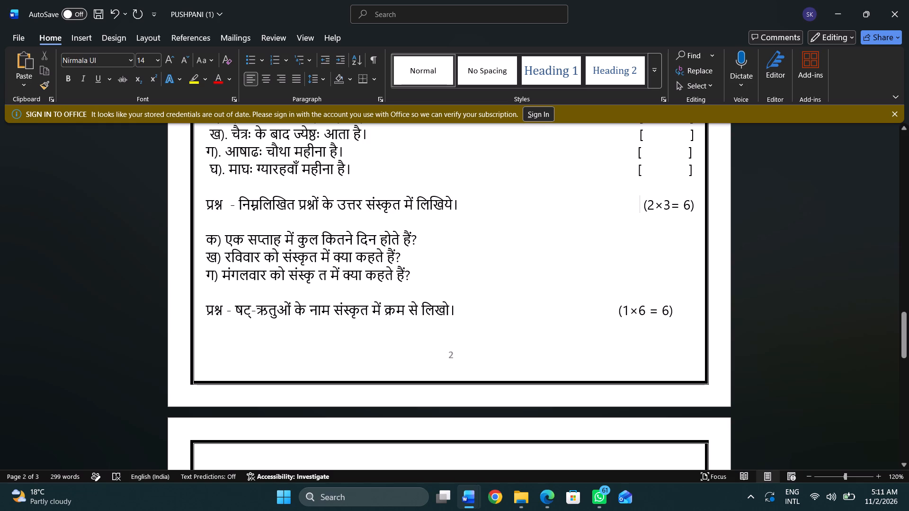
# Number the instruction heading as प्रश्न 5 and trim its spacing so (2×3= 6) fits on the same line.
pyautogui.scroll(1, 223, 203)
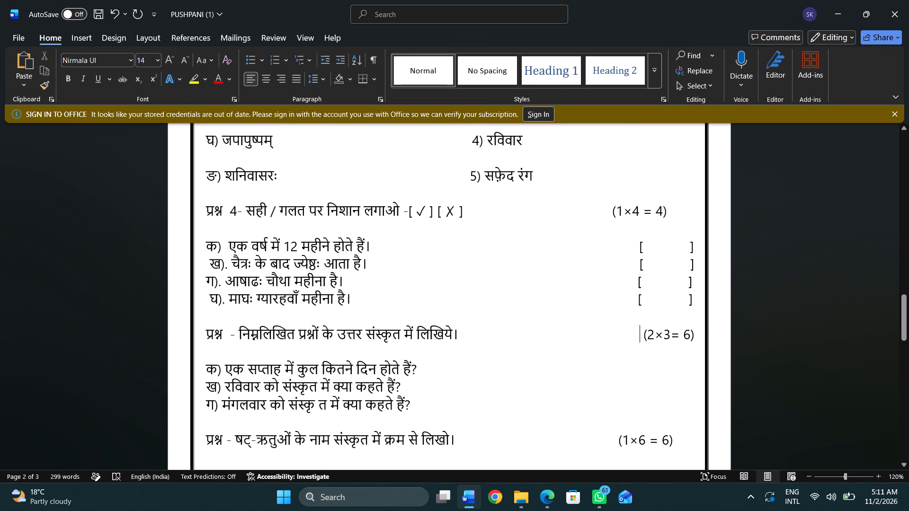
pyautogui.scroll(1, 223, 203)
pyautogui.click(227, 283)
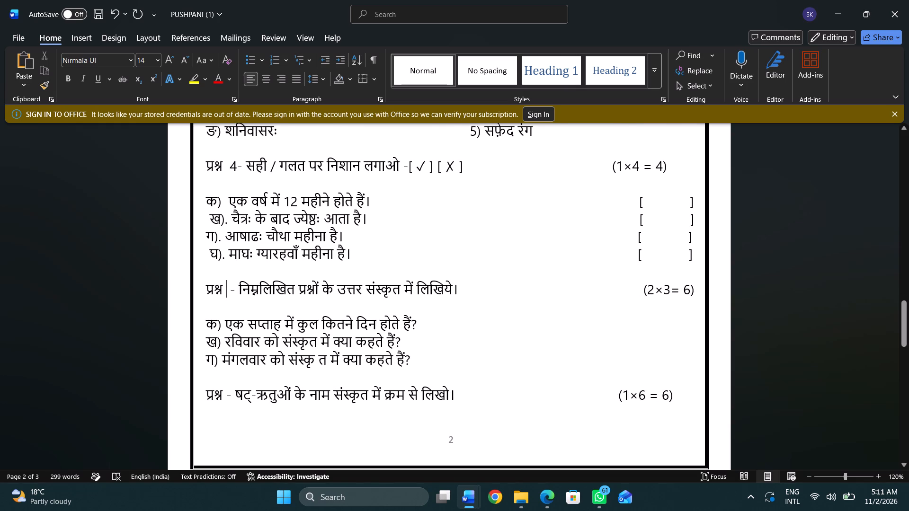
pyautogui.press('5')
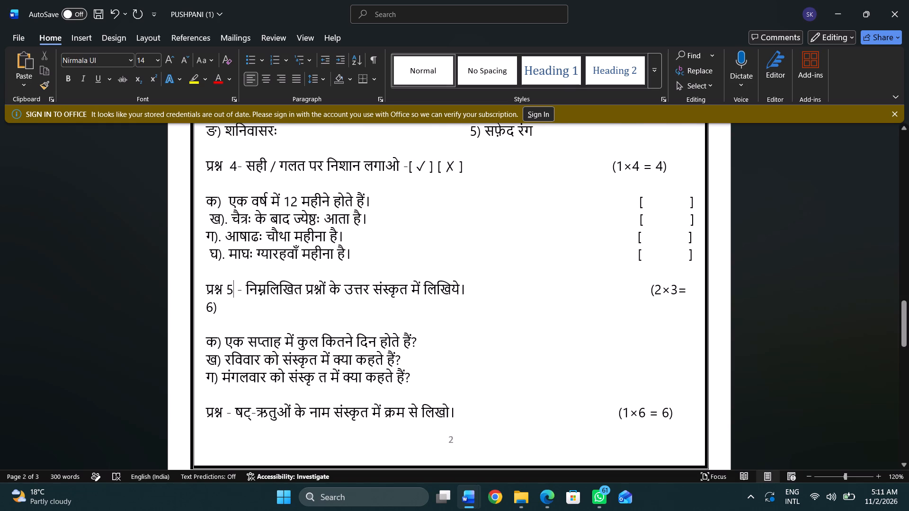
pyautogui.click(492, 290)
pyautogui.press('BackSpace')
pyautogui.press('BackSpace')
pyautogui.press('BackSpace')
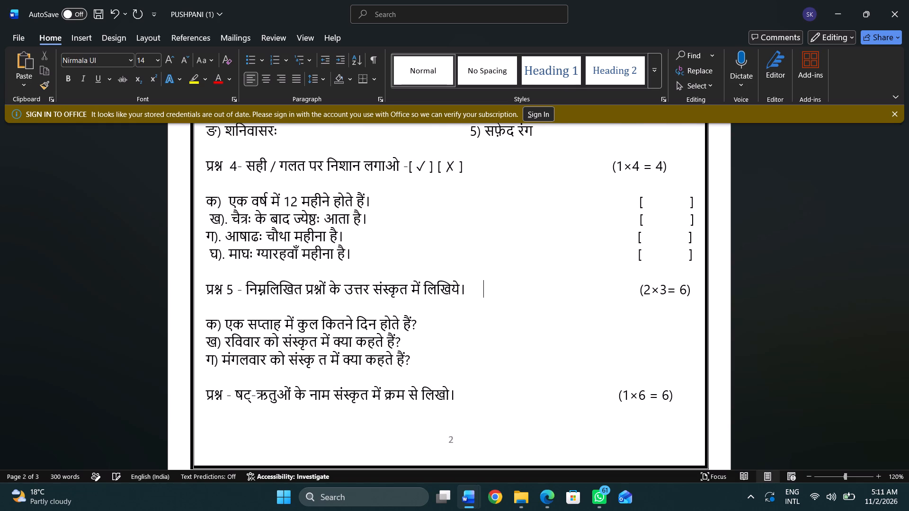
# Make the whole प्रश्न 5 heading line bold, including (2×3= 6), and trim the gap to keep it on one line.
pyautogui.moveTo(205, 287); pyautogui.dragTo(563, 289)
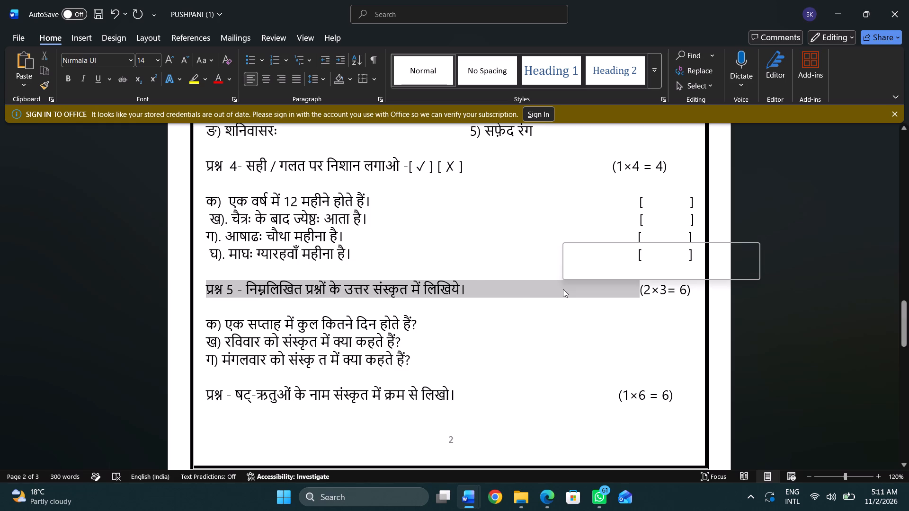
pyautogui.doubleClick(688, 291)
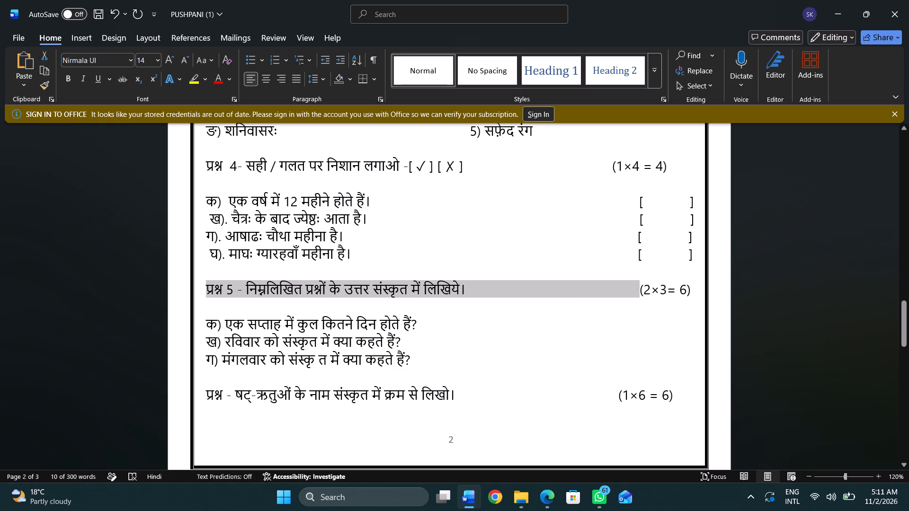
pyautogui.moveTo(688, 291); pyautogui.dragTo(574, 285)
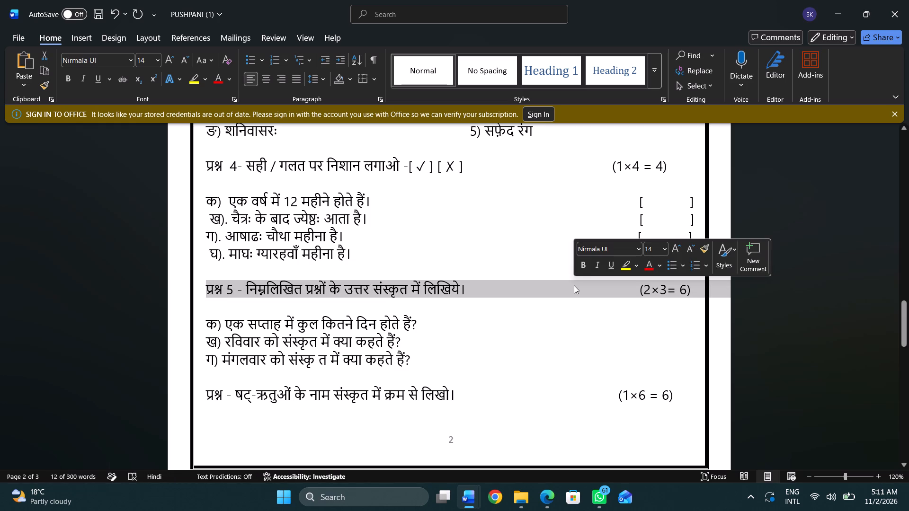
pyautogui.click(581, 268)
pyautogui.click(545, 295)
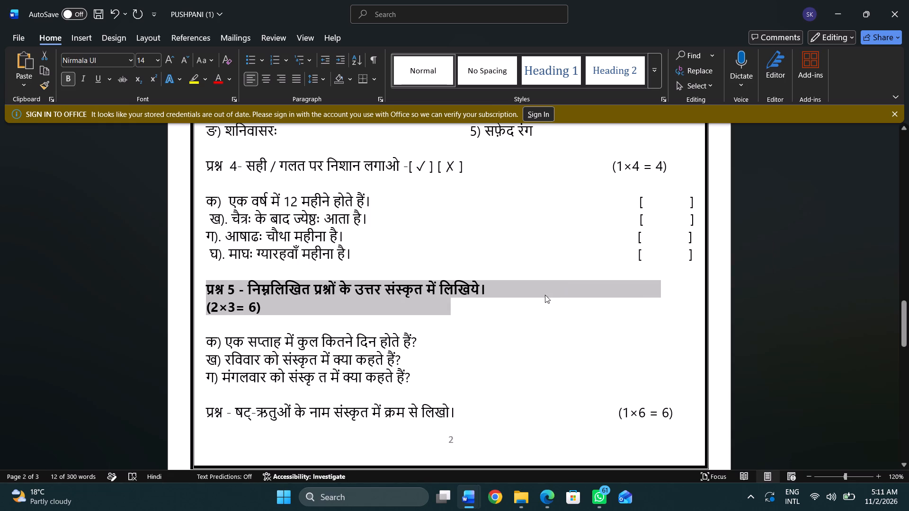
pyautogui.click(203, 304)
pyautogui.press('BackSpace')
pyautogui.press('BackSpace')
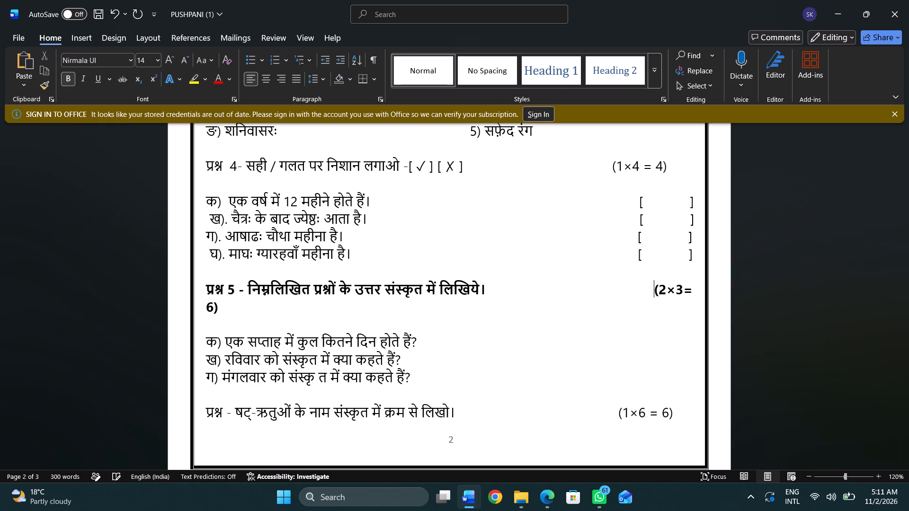
pyautogui.press('BackSpace')
pyautogui.press('BackSpace')
pyautogui.press('BackSpace')
pyautogui.press('BackSpace')
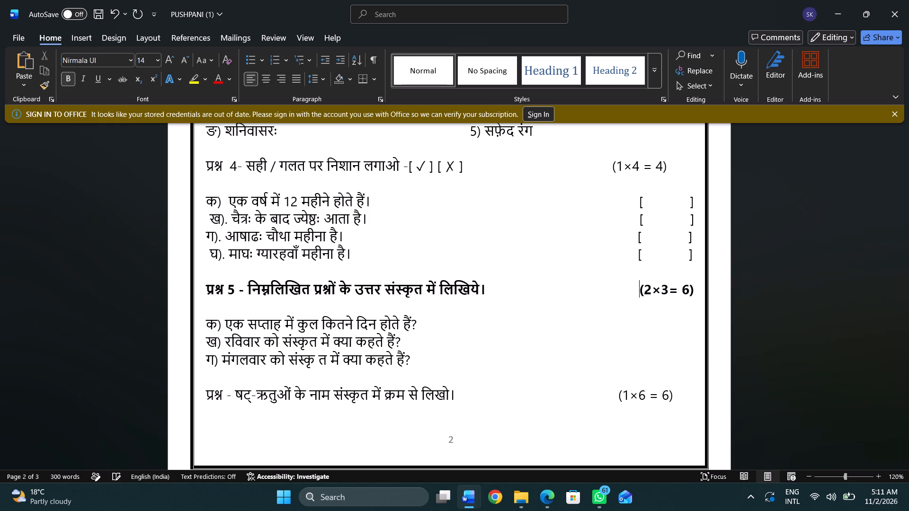
pyautogui.scroll(-1, 203, 304)
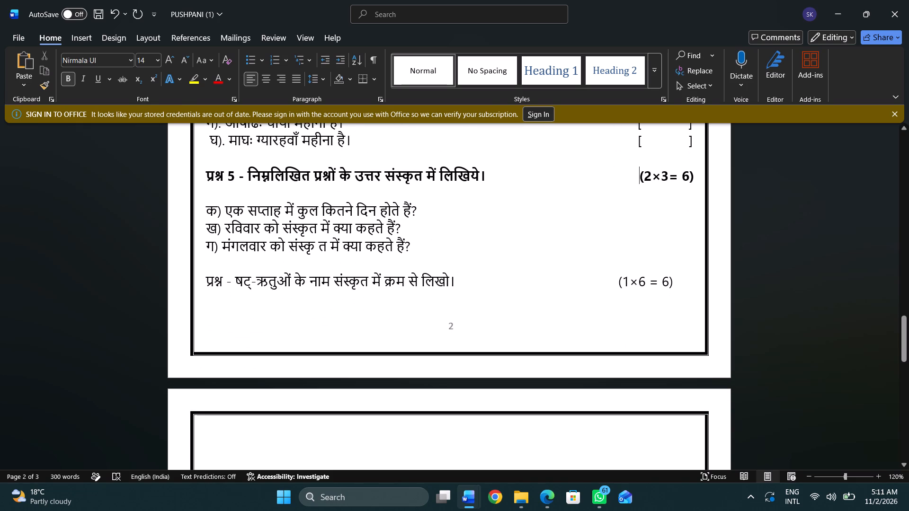
# Look over the paper from the प्रश्न 2 fill-in-the-blanks section through प्रश्न 5, checking headings, marks and spacing.
pyautogui.scroll(-1, 203, 304)
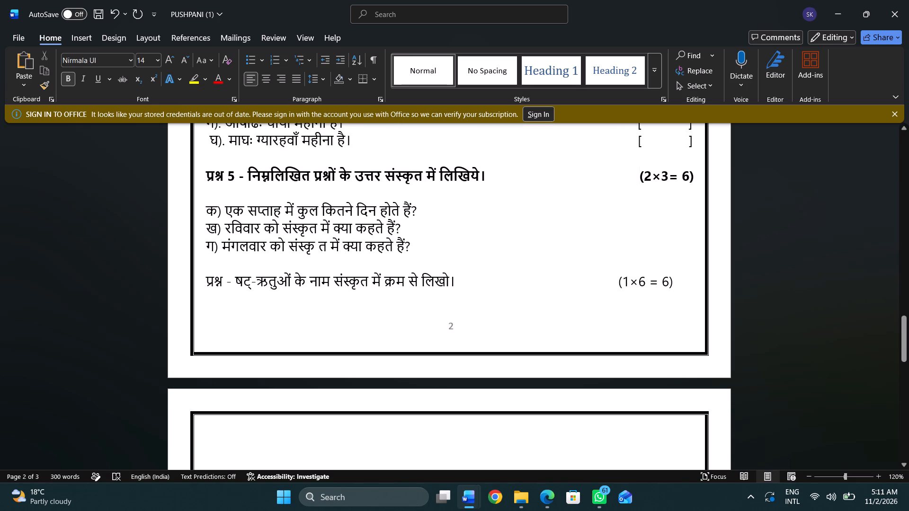
pyautogui.scroll(5, 203, 304)
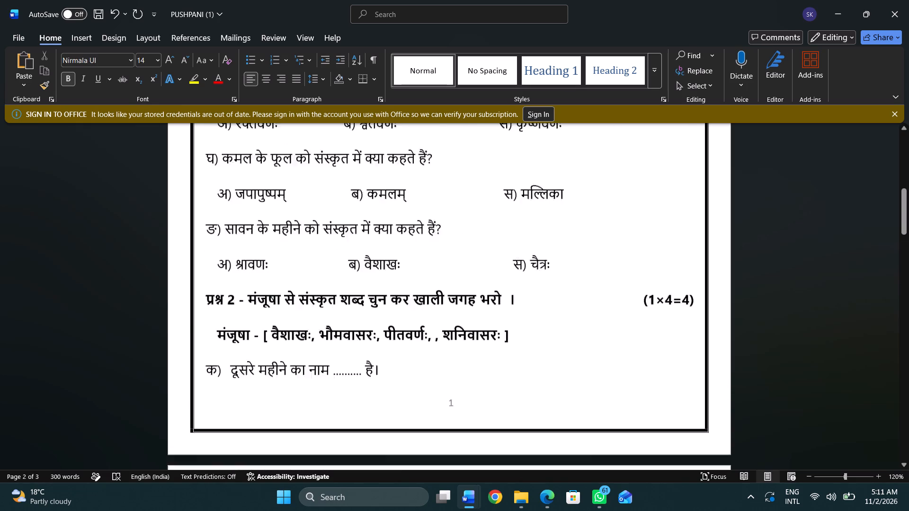
pyautogui.scroll(-3, 203, 304)
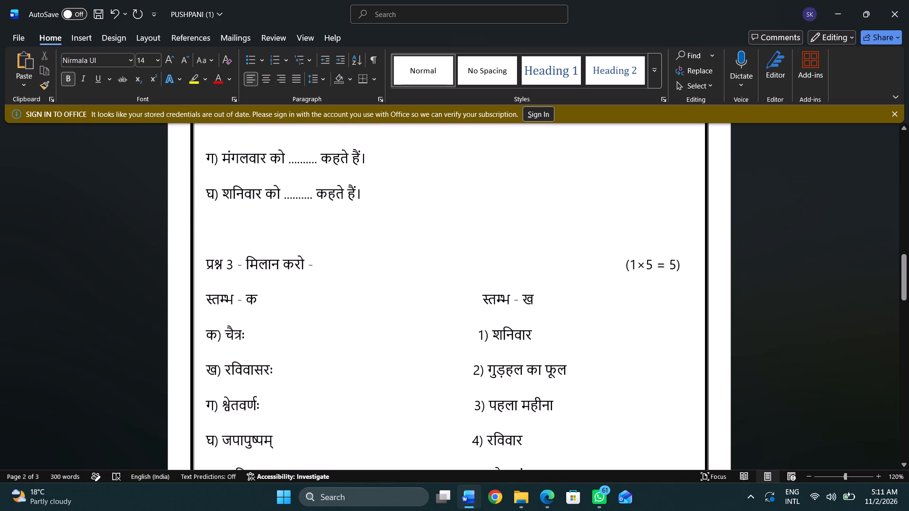
pyautogui.scroll(-2, 203, 304)
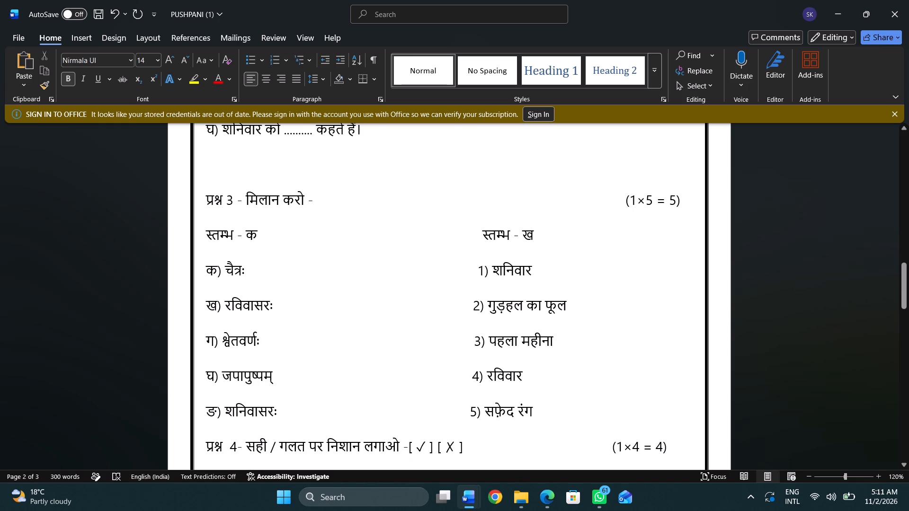
pyautogui.scroll(-3, 203, 304)
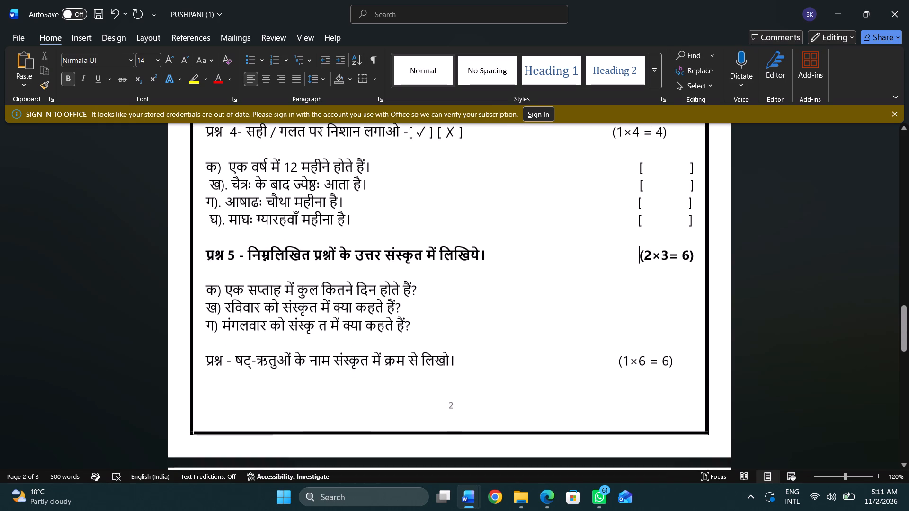
# Remove the stray space inside the word संस्कृत in sub-question ग) about मंगलवार under प्रश्न 5.
pyautogui.scroll(2, 203, 304)
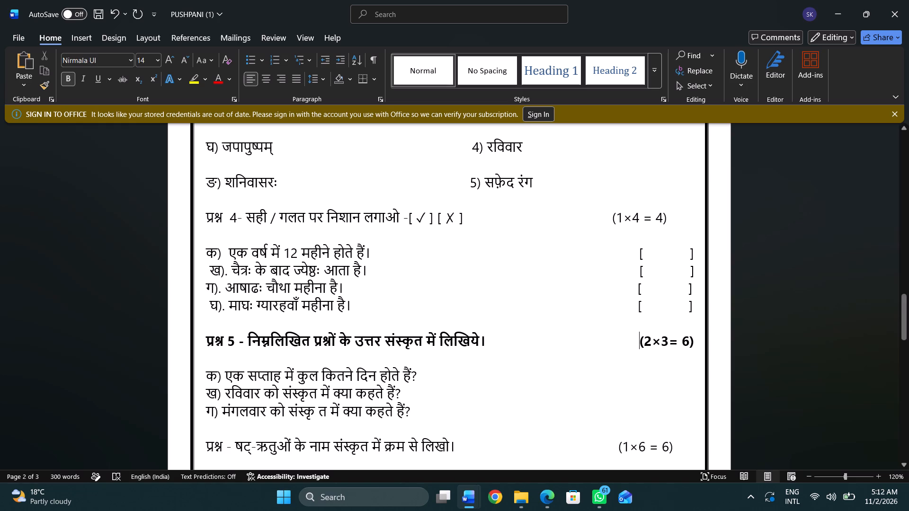
pyautogui.click(316, 409)
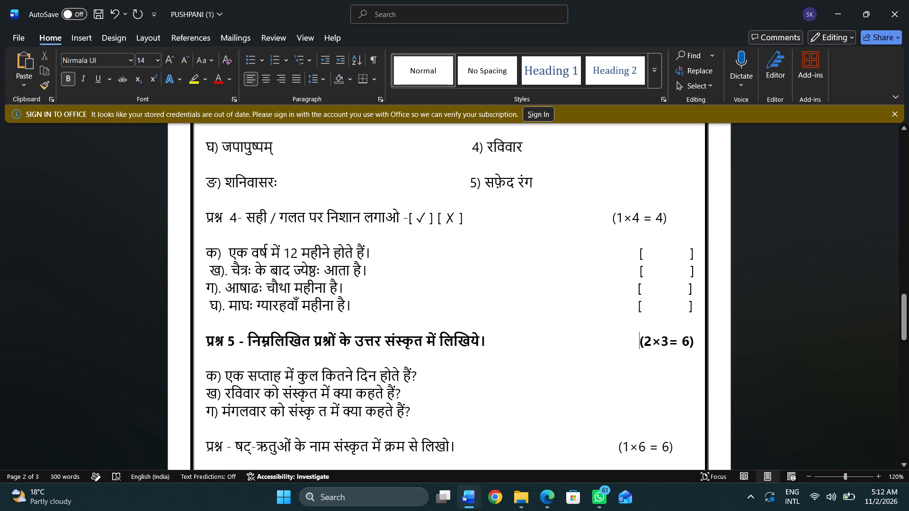
pyautogui.click(318, 412)
pyautogui.press('BackSpace')
# Review the प्रश्न 4 and प्रश्न 3 sections and back up to the प्रश्न 2 heading and its मंजूषा line.
pyautogui.scroll(2, 318, 412)
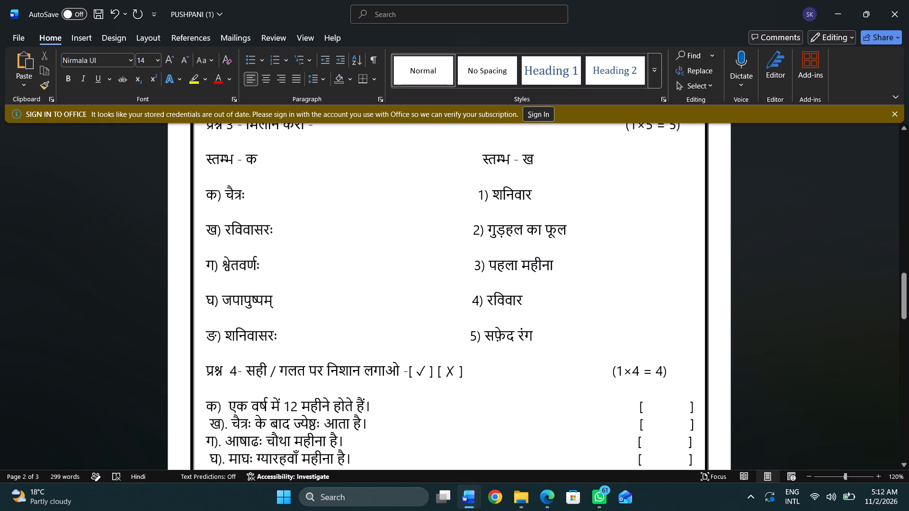
pyautogui.scroll(2, 318, 412)
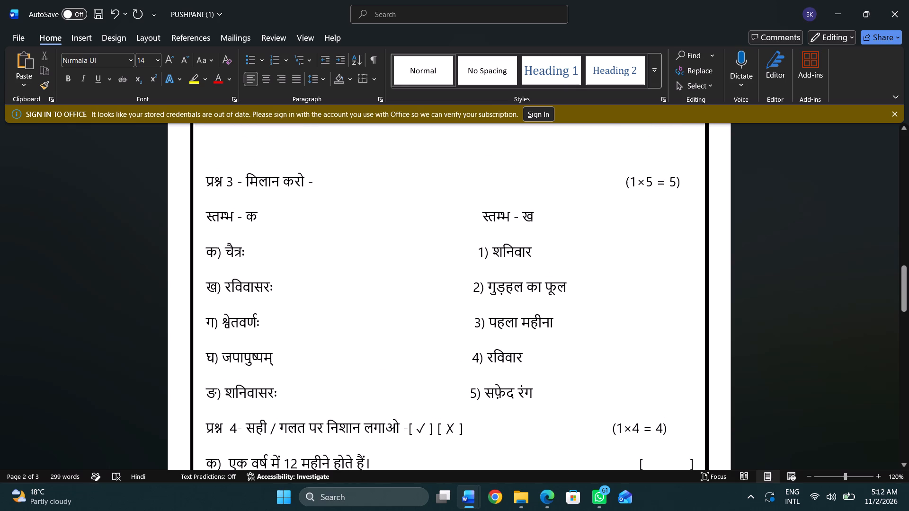
pyautogui.scroll(2, 318, 412)
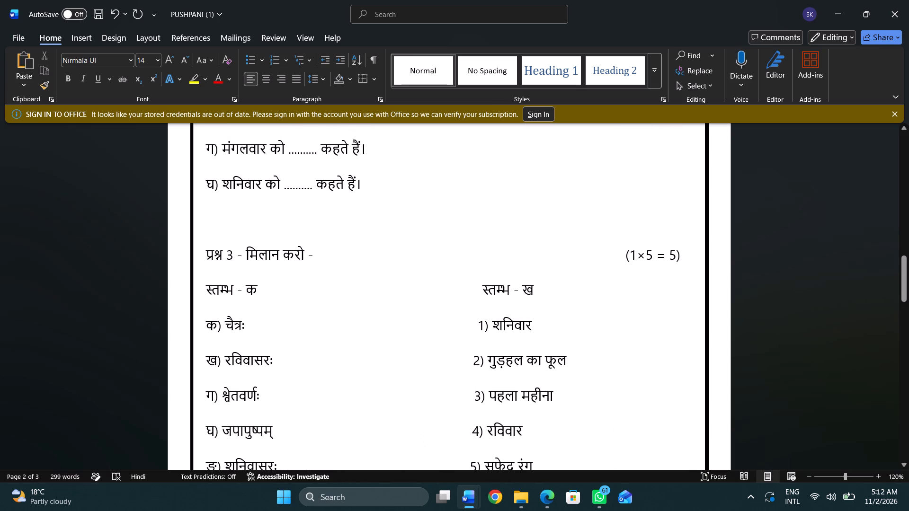
pyautogui.scroll(1, 318, 412)
pyautogui.scroll(2, 373, 357)
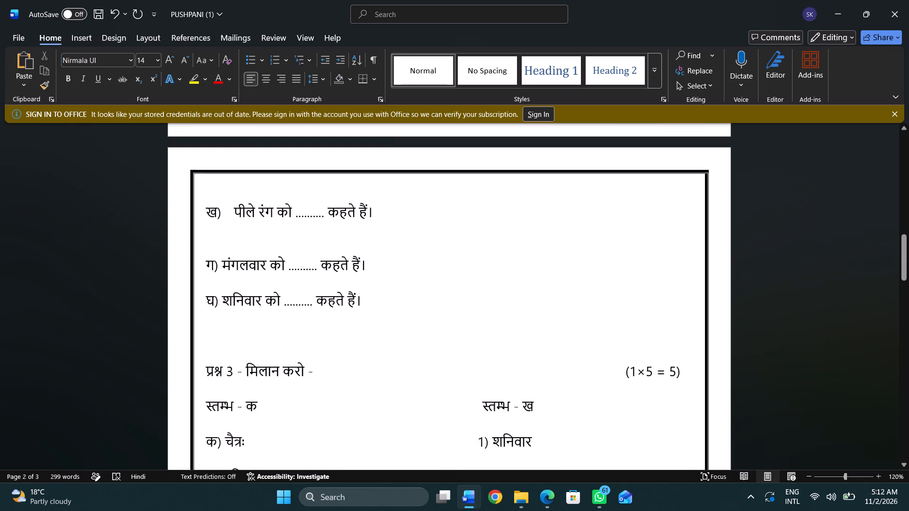
pyautogui.scroll(2, 373, 357)
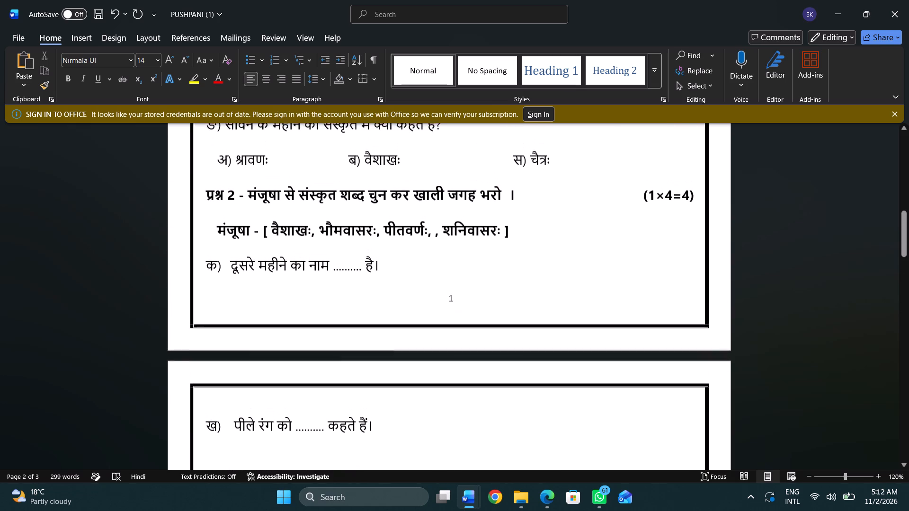
pyautogui.scroll(1, 373, 357)
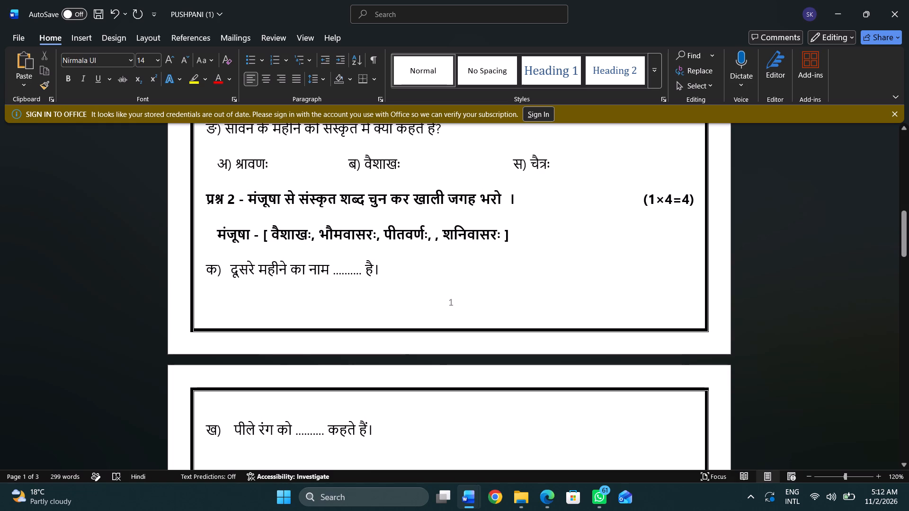
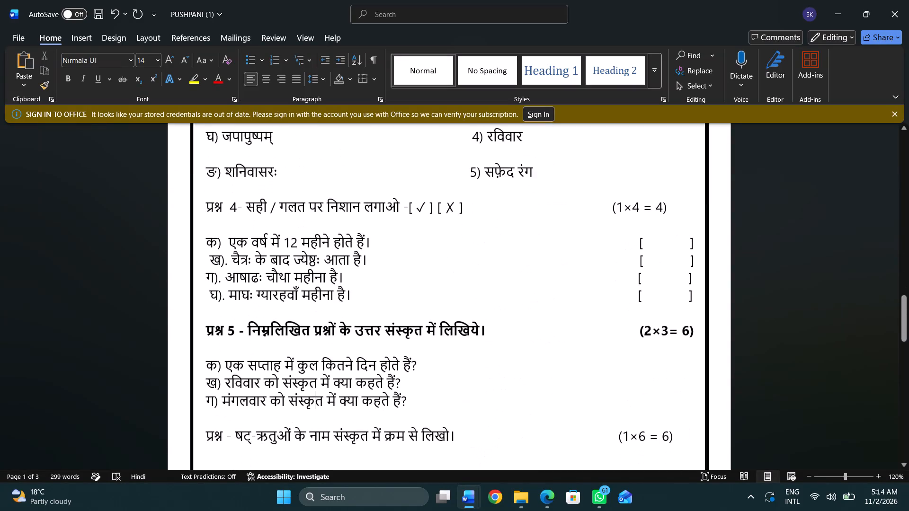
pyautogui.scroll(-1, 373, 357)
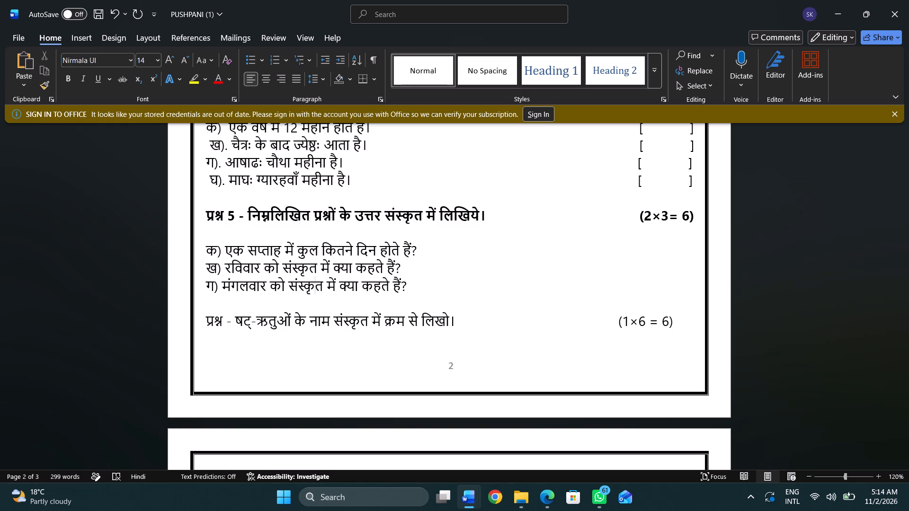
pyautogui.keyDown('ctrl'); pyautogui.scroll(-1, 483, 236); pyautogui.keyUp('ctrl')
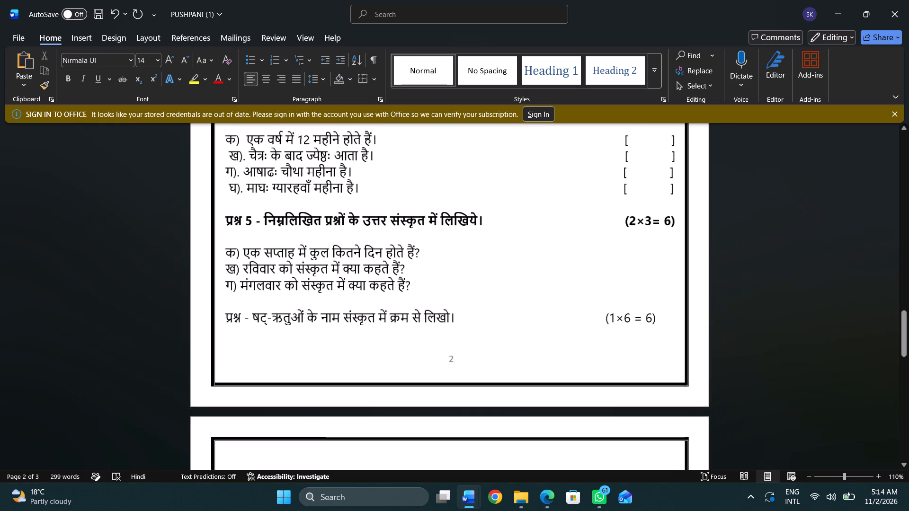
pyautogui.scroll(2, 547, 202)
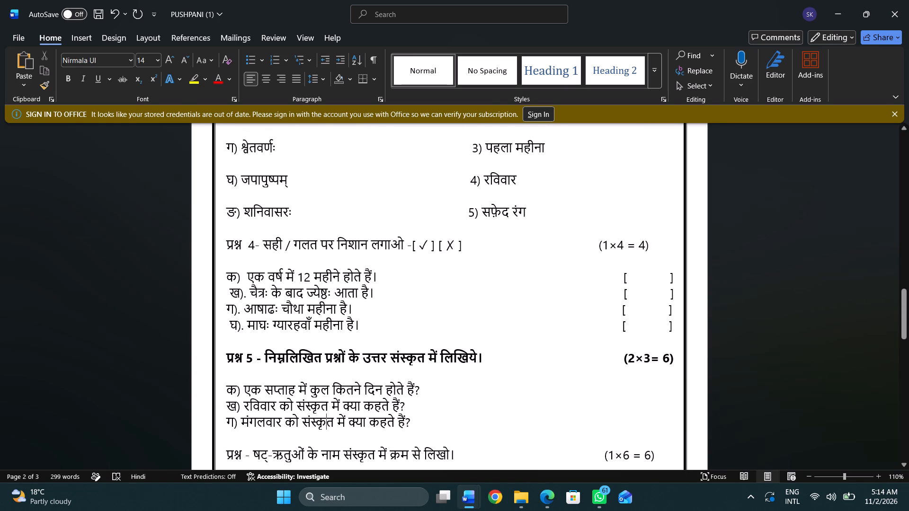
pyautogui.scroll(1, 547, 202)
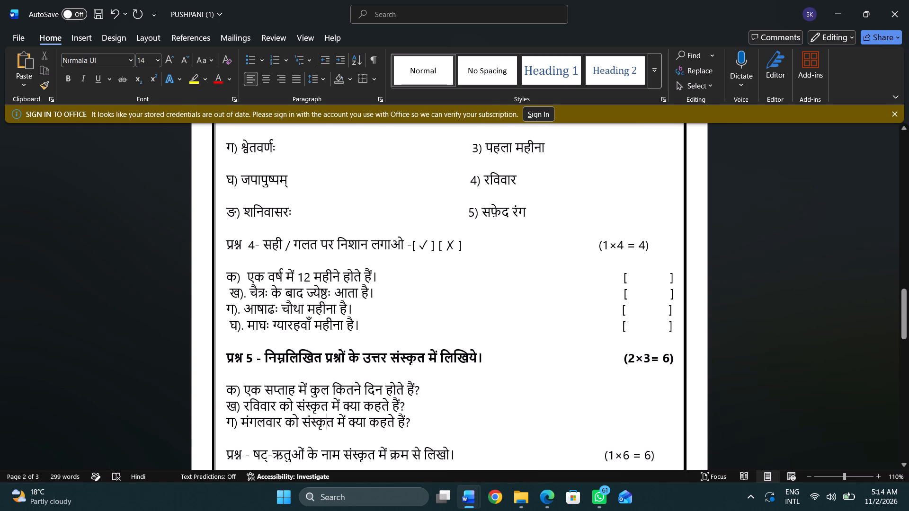
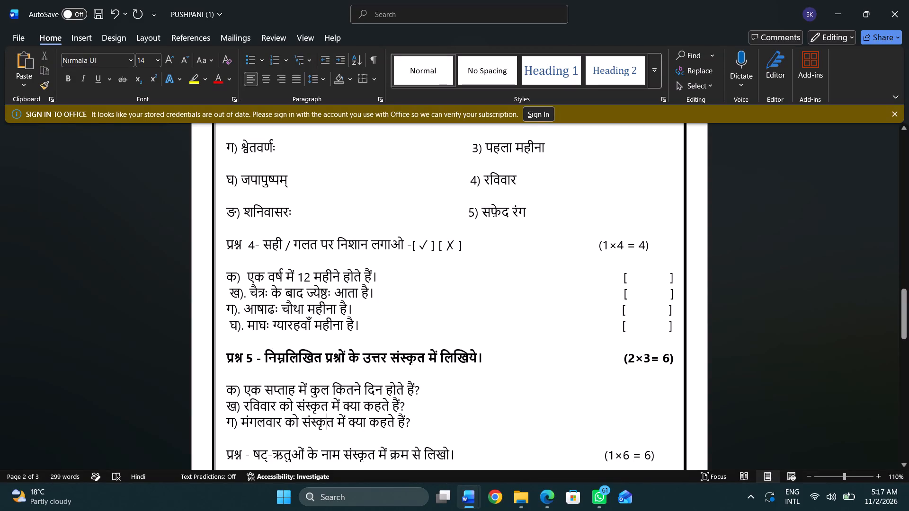
# Replace sub-question ख) under प्रश्न 5 with the copied भारत के राष्ट्रीय फूल को क्या कहते हैं?, removing its extra (क) label and duplicate question mark.
pyautogui.moveTo(401, 403); pyautogui.dragTo(256, 405)
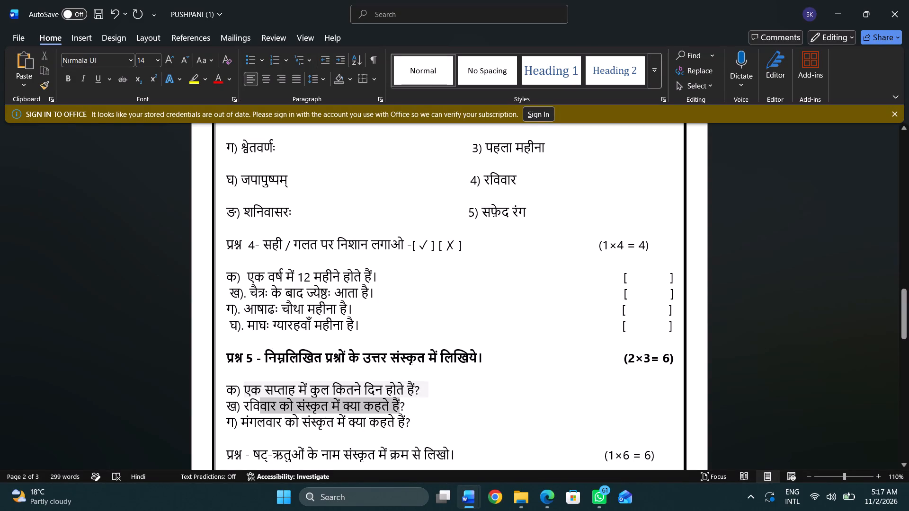
pyautogui.moveTo(256, 405); pyautogui.dragTo(250, 407)
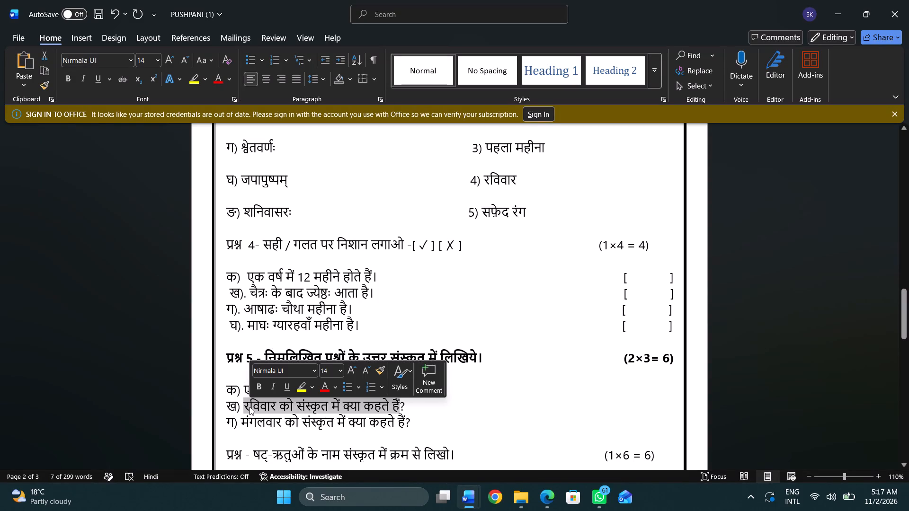
pyautogui.press('BackSpace')
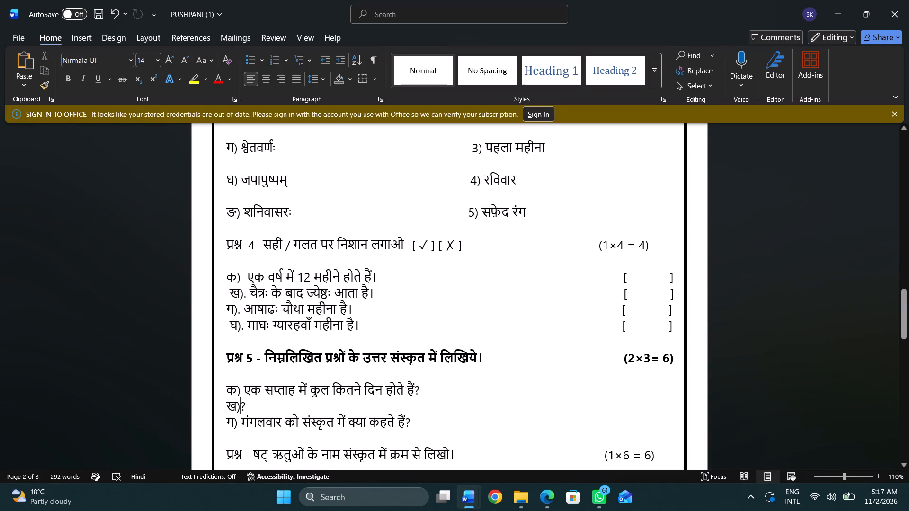
pyautogui.hotkey('ctrl', 'v')
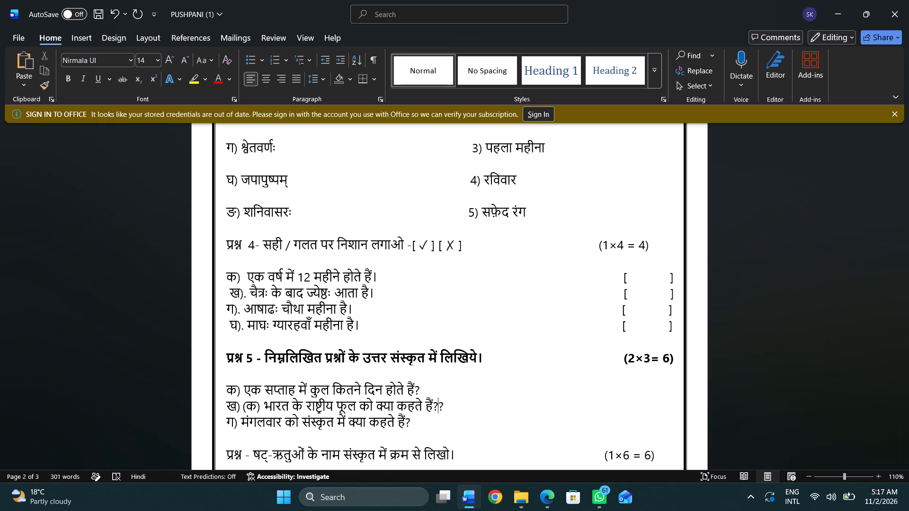
pyautogui.press('BackSpace')
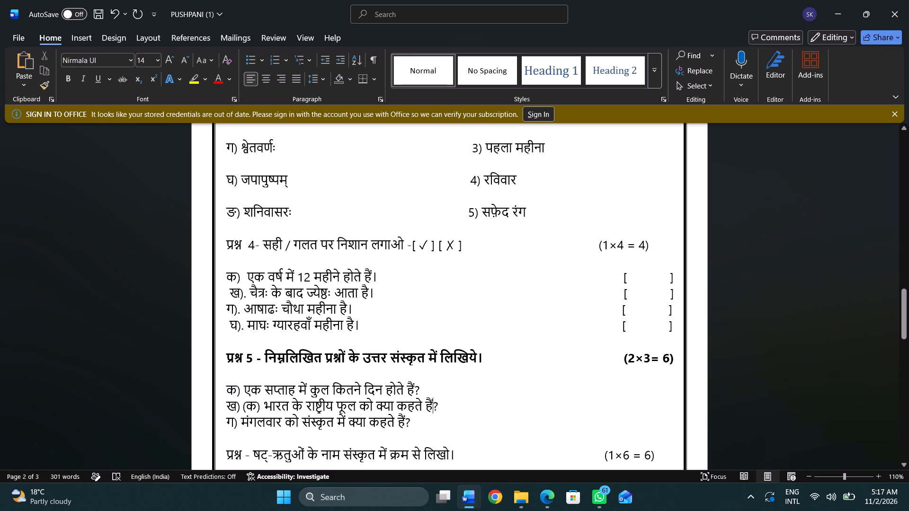
pyautogui.click(259, 405)
pyautogui.press('BackSpace')
pyautogui.press('BackSpace')
pyautogui.press('BackSpace')
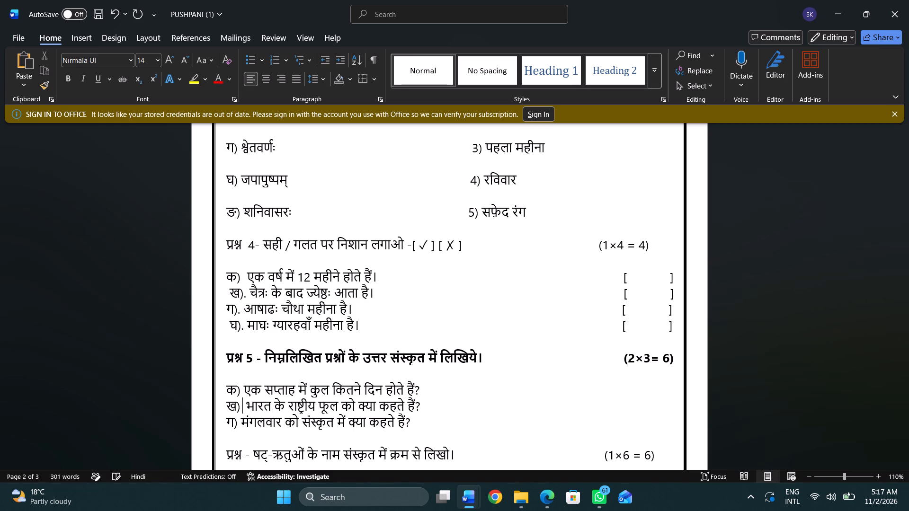
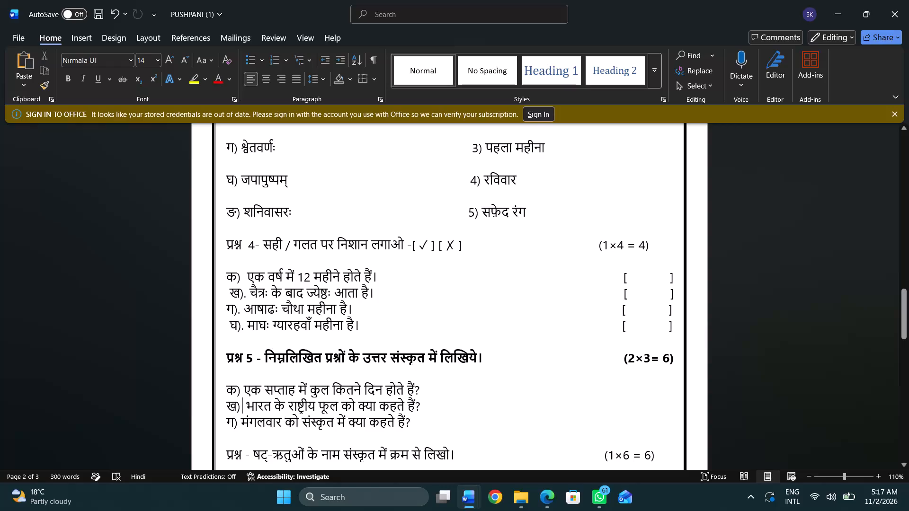
# Replace sub-question ग) under प्रश्न 5 with the copied question सफेद रंग को संस्कृत में क्या कहते हैं?, removing the pasted (क) fill-in-the-blank text.
pyautogui.moveTo(409, 420); pyautogui.dragTo(265, 419)
pyautogui.press('BackSpace')
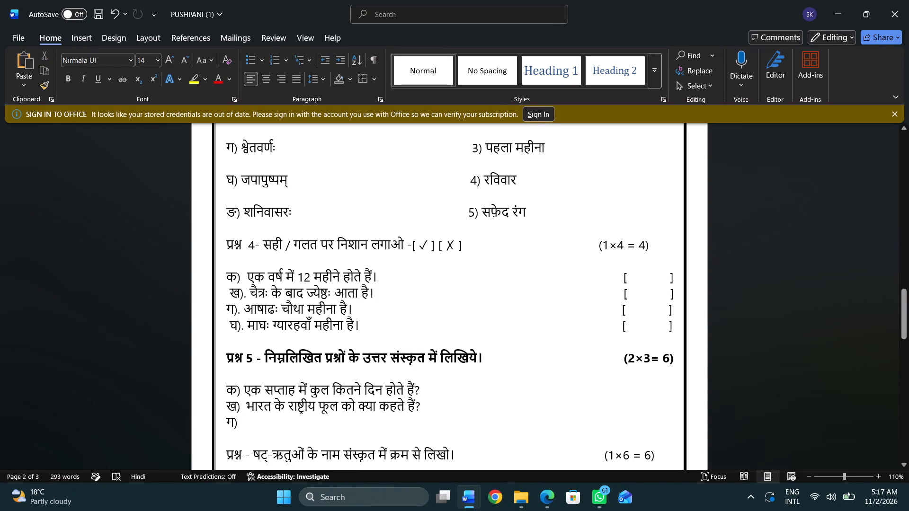
pyautogui.hotkey('ctrl', 'v')
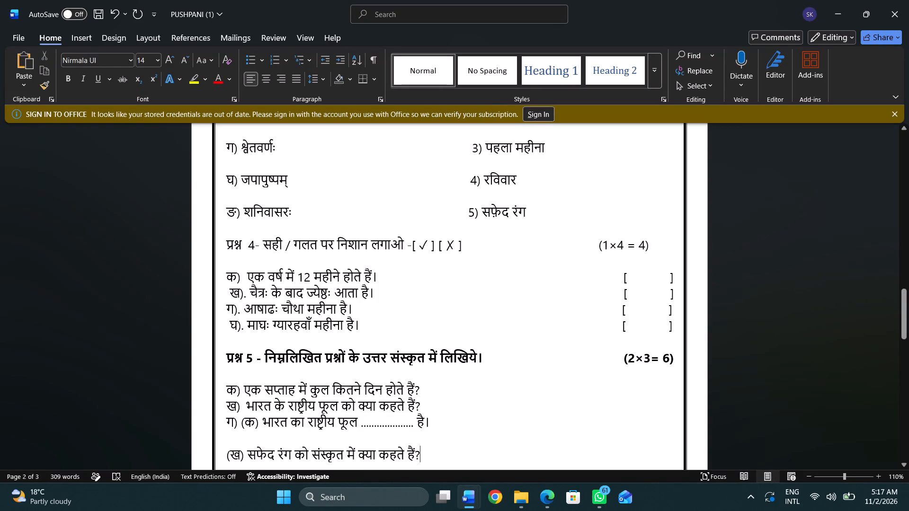
pyautogui.moveTo(246, 419); pyautogui.dragTo(421, 421)
pyautogui.press('BackSpace')
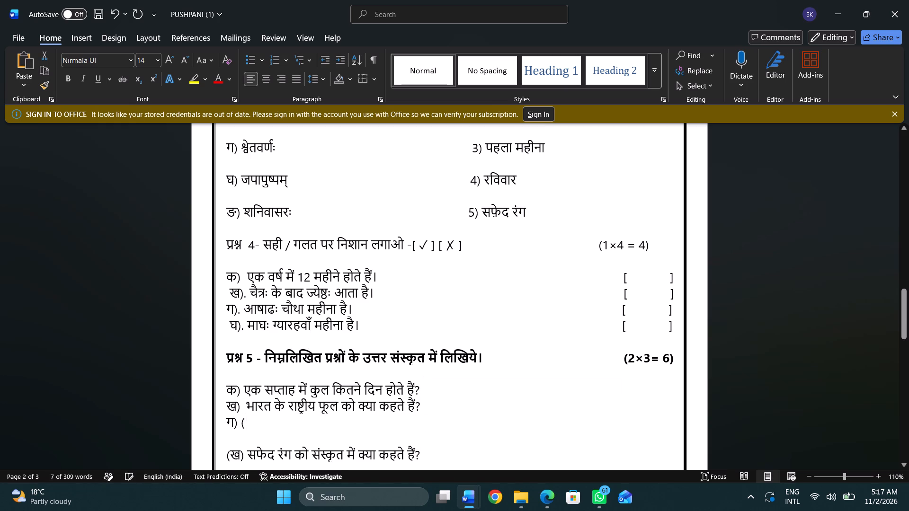
pyautogui.press('BackSpace')
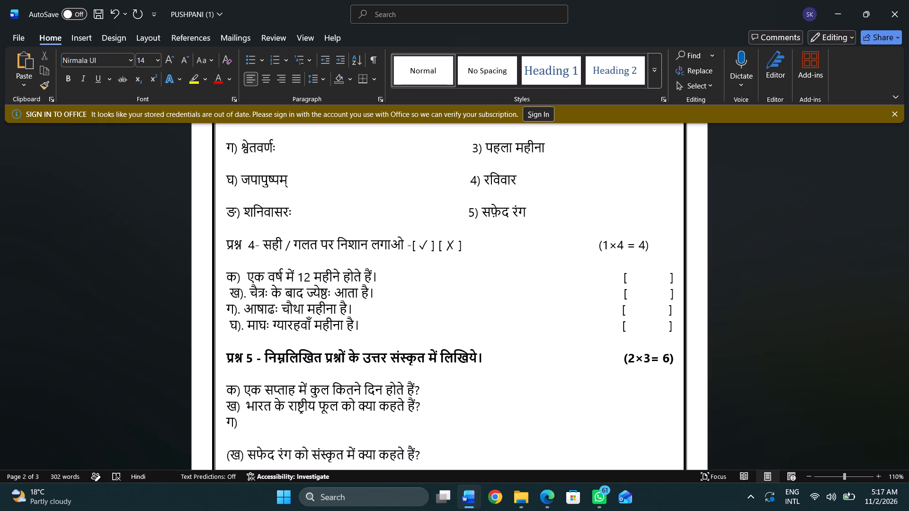
# Remove the (ख) label and blank line before the सफेद रंग question so it becomes item ग) of question 5.
pyautogui.scroll(-1, 342, 454)
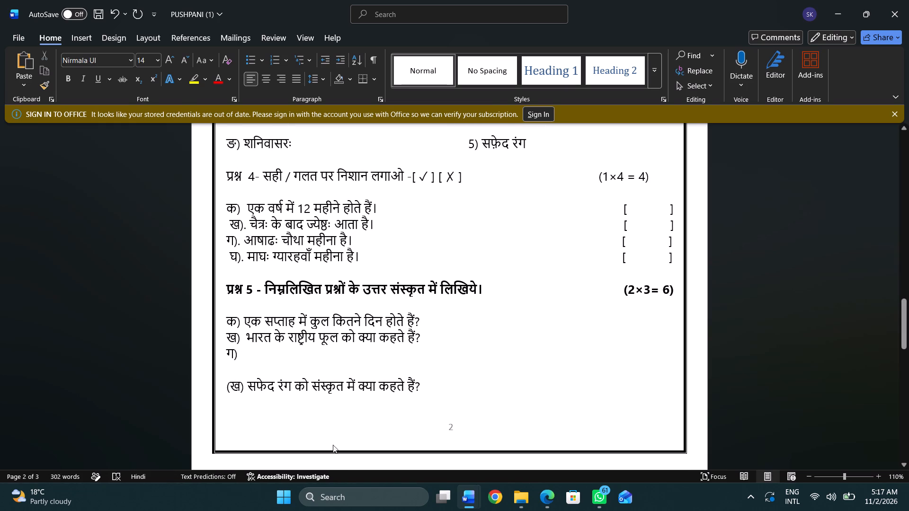
pyautogui.click(245, 384)
pyautogui.press('BackSpace')
pyautogui.press('BackSpace')
pyautogui.press('BackSpace')
pyautogui.press('BackSpace')
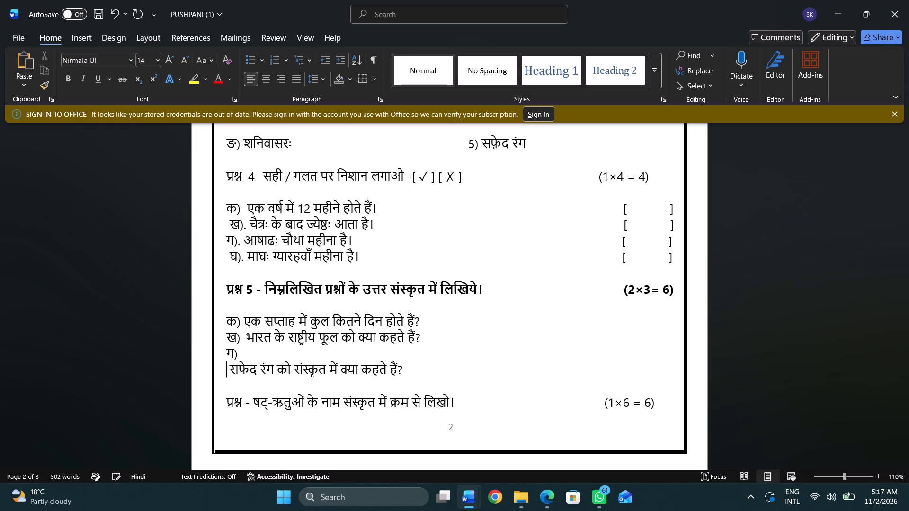
pyautogui.press('BackSpace')
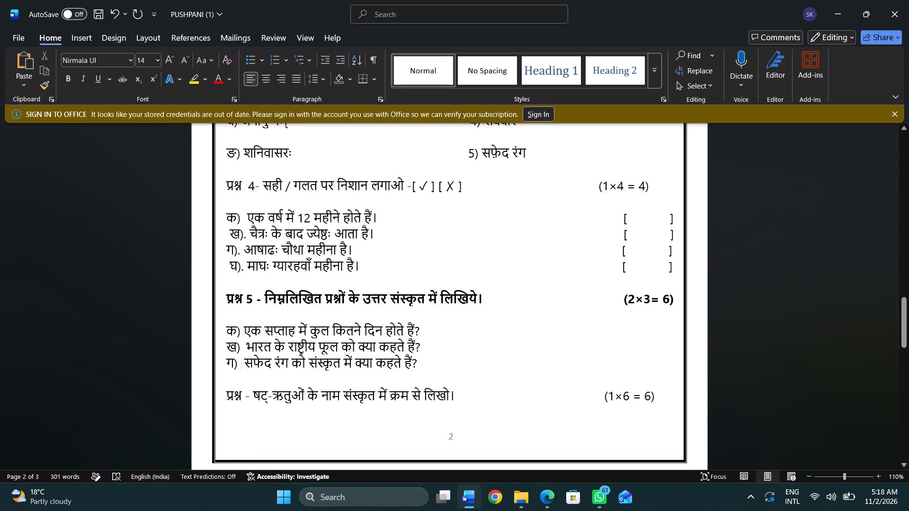
# Bold the षट्-ऋतुओं question heading together with its marks and number it as प्रश्न 6.
pyautogui.moveTo(661, 401); pyautogui.dragTo(247, 402)
pyautogui.moveTo(247, 402); pyautogui.dragTo(238, 392)
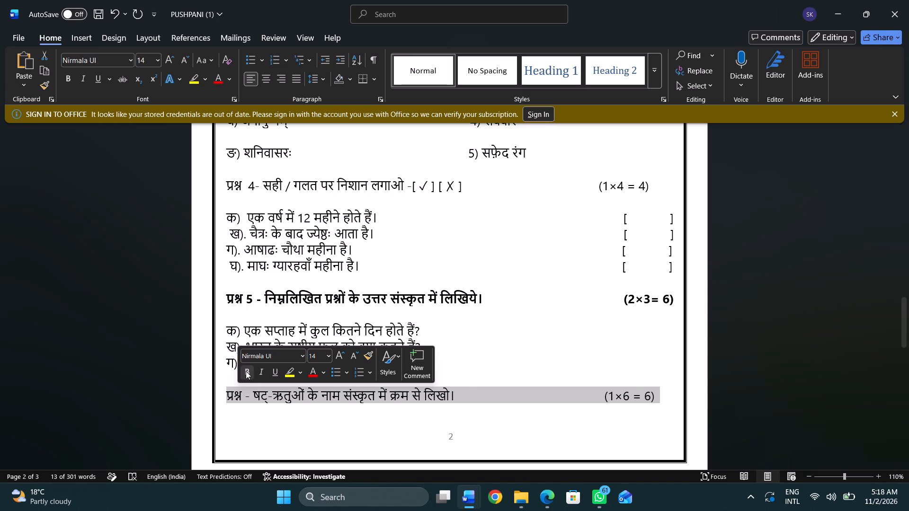
pyautogui.click(246, 371)
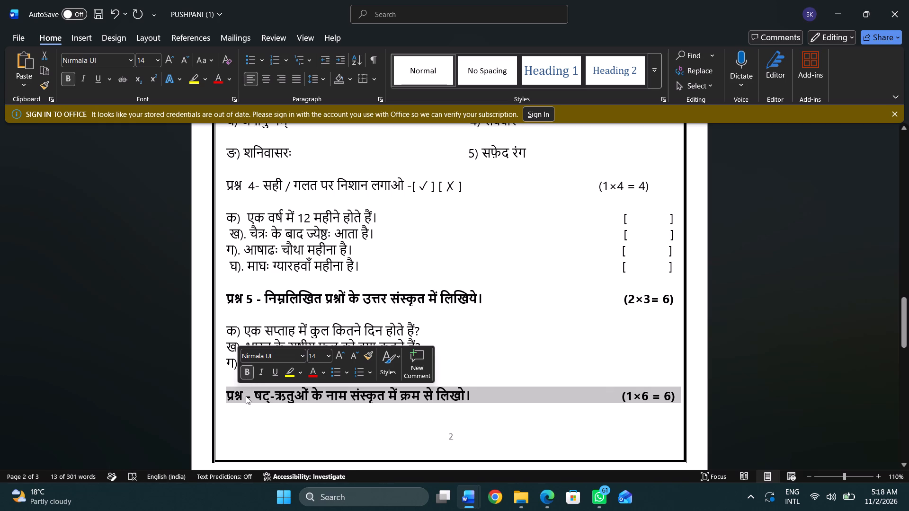
pyautogui.click(246, 396)
pyautogui.press('6')
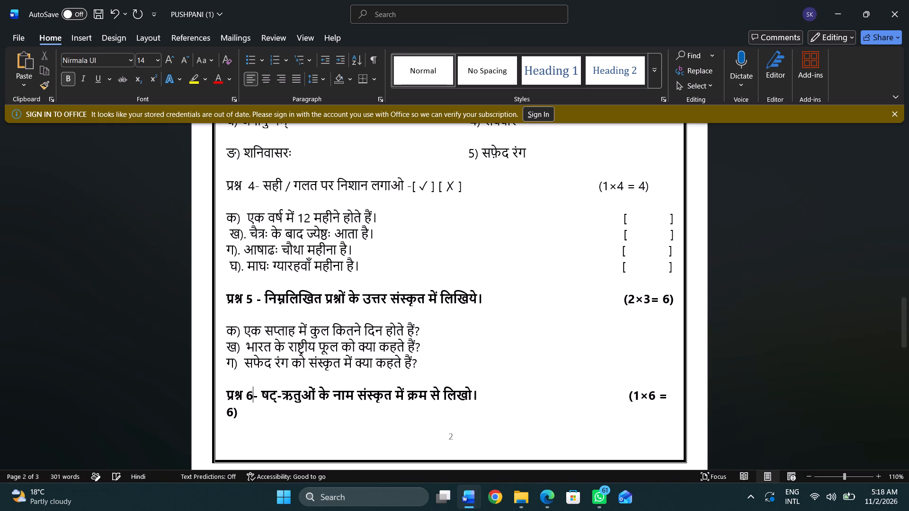
# Reduce the spacing before the marks (1×6 = 6) so the question 6 heading fits on one line.
pyautogui.click(226, 414)
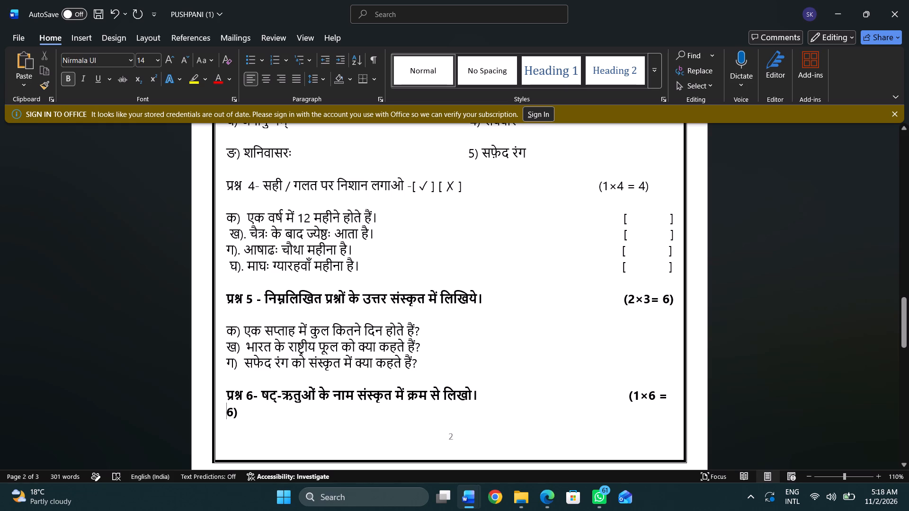
pyautogui.click(505, 393)
pyautogui.press('BackSpace')
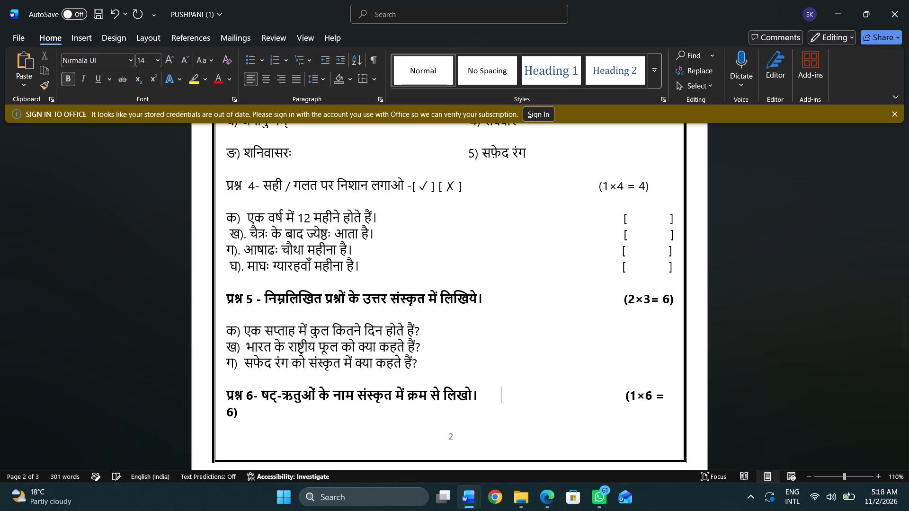
pyautogui.press('BackSpace')
pyautogui.press('BackSpace')
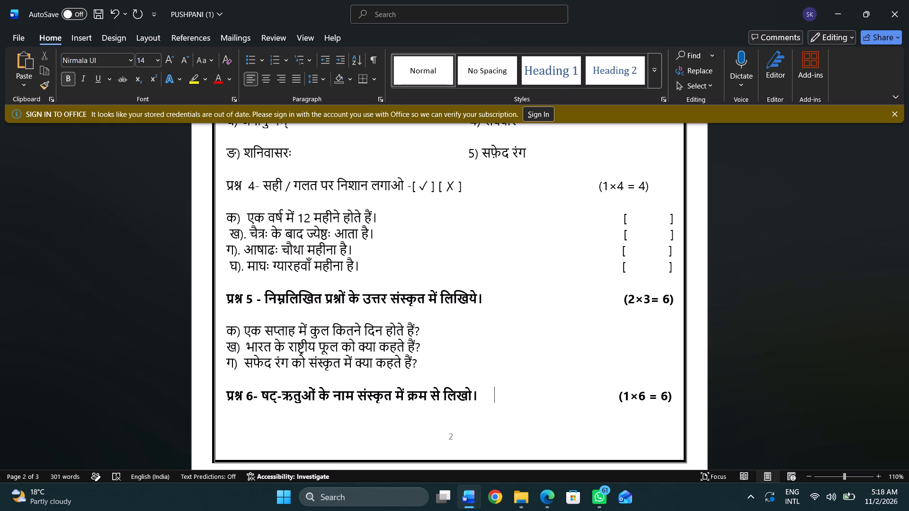
# Bold the question 4 heading about सही / गलत together with its marks.
pyautogui.scroll(1, 574, 374)
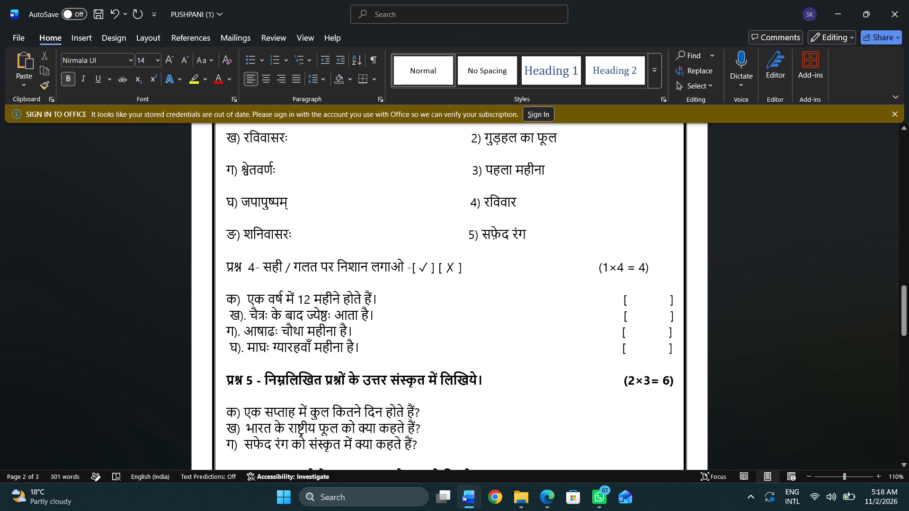
pyautogui.moveTo(649, 267); pyautogui.dragTo(308, 271)
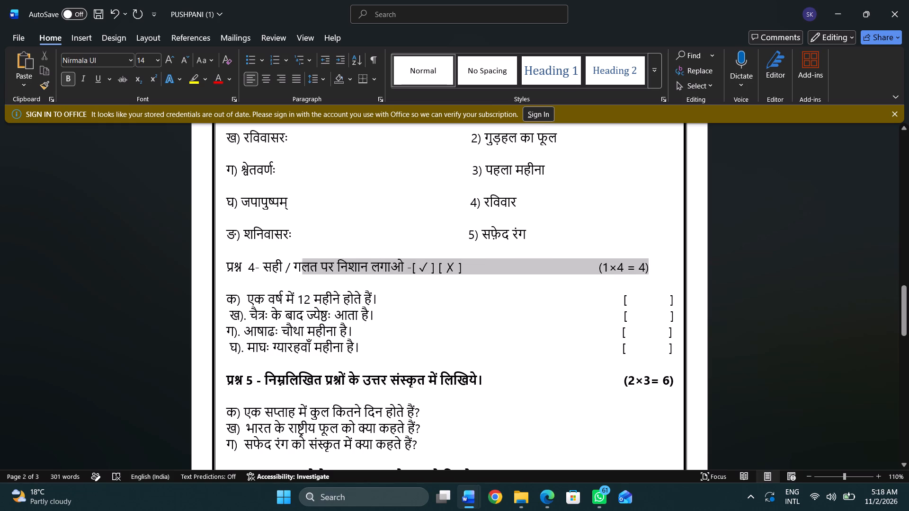
pyautogui.moveTo(308, 271); pyautogui.dragTo(171, 269)
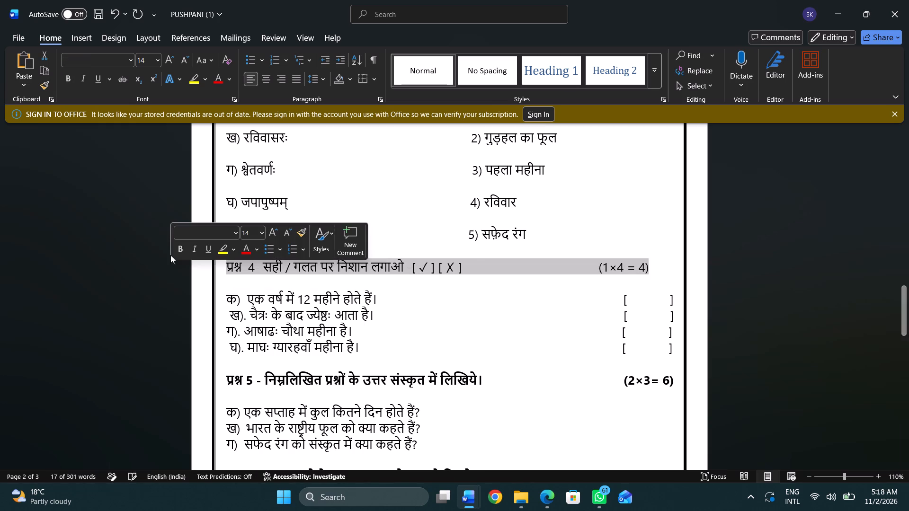
pyautogui.click(174, 247)
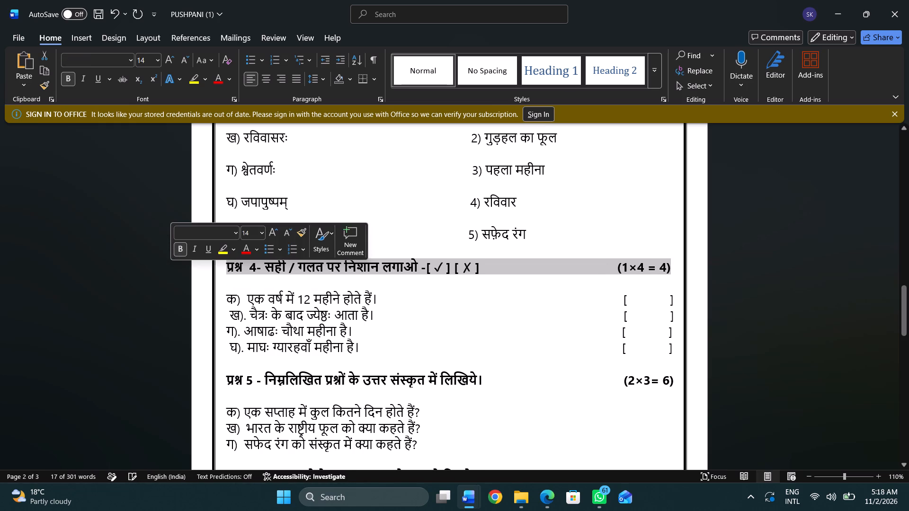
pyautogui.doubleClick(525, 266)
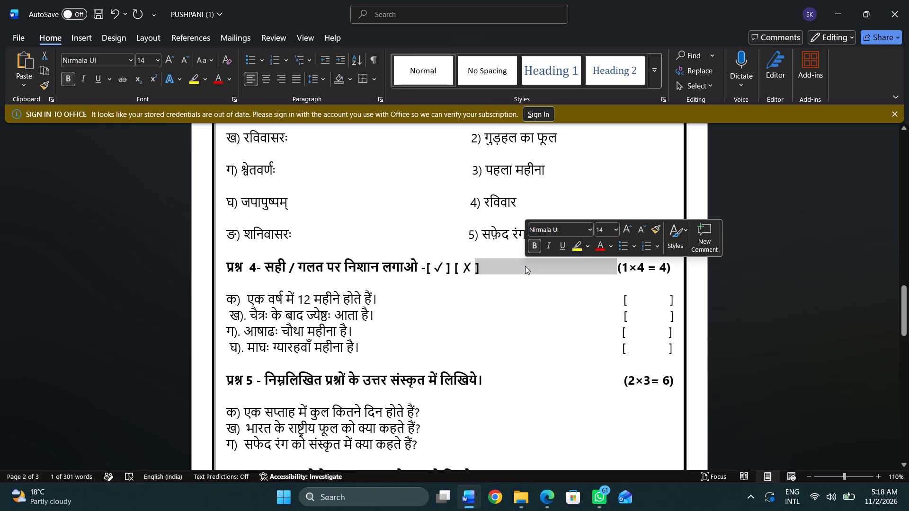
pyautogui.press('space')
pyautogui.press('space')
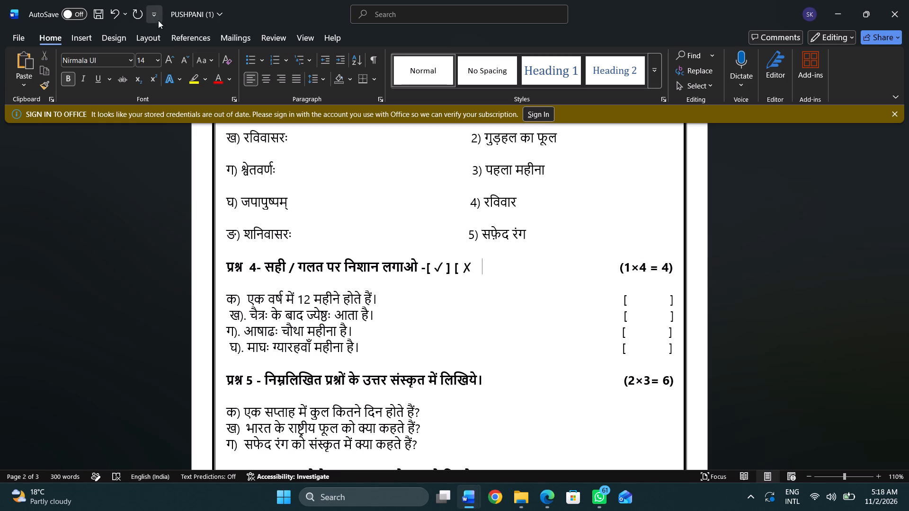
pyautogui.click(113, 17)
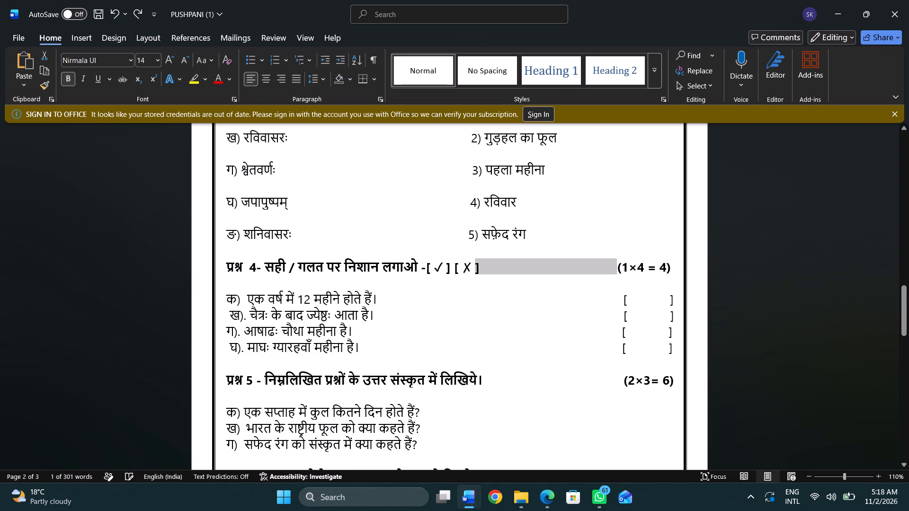
# Add a space before the marks (1×4 = 4) in the question 4 heading to align them with question 5.
pyautogui.click(572, 264)
pyautogui.press('space')
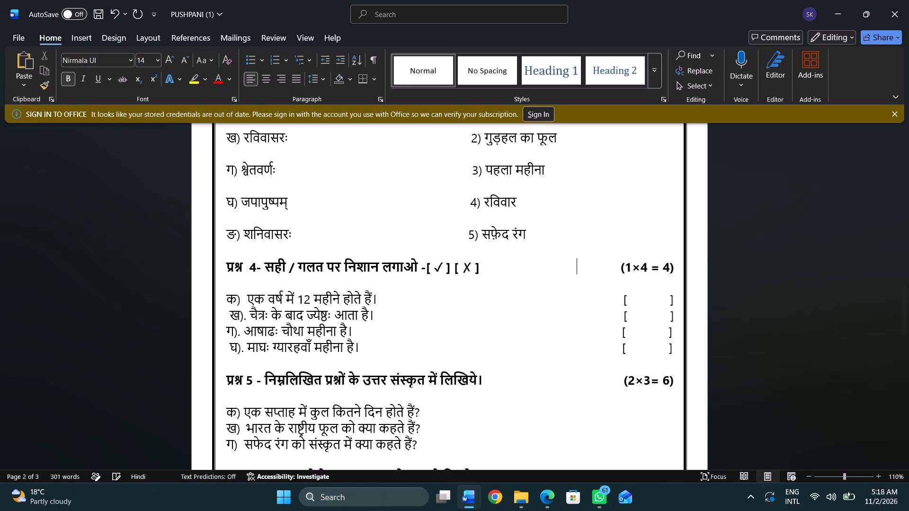
# Bold the question 3 heading मिलान करो together with its marks (1×5 = 5).
pyautogui.scroll(1, 572, 264)
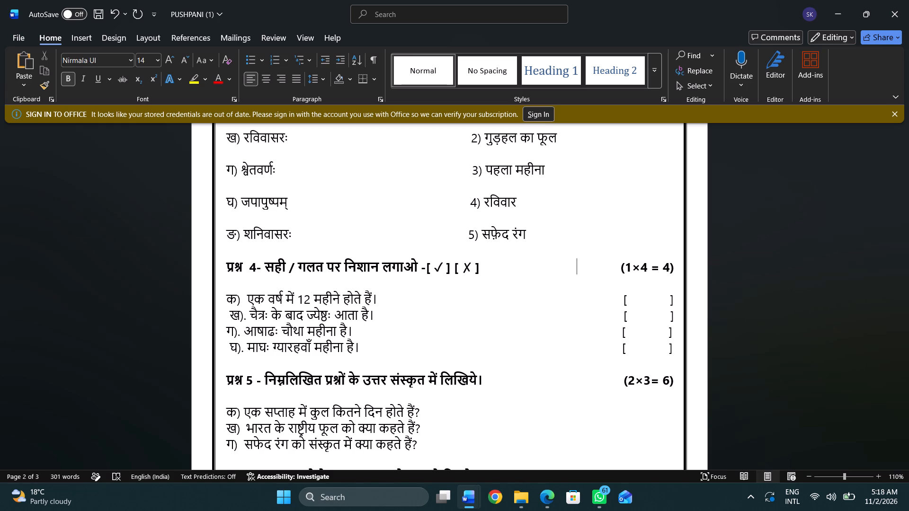
pyautogui.scroll(1, 572, 264)
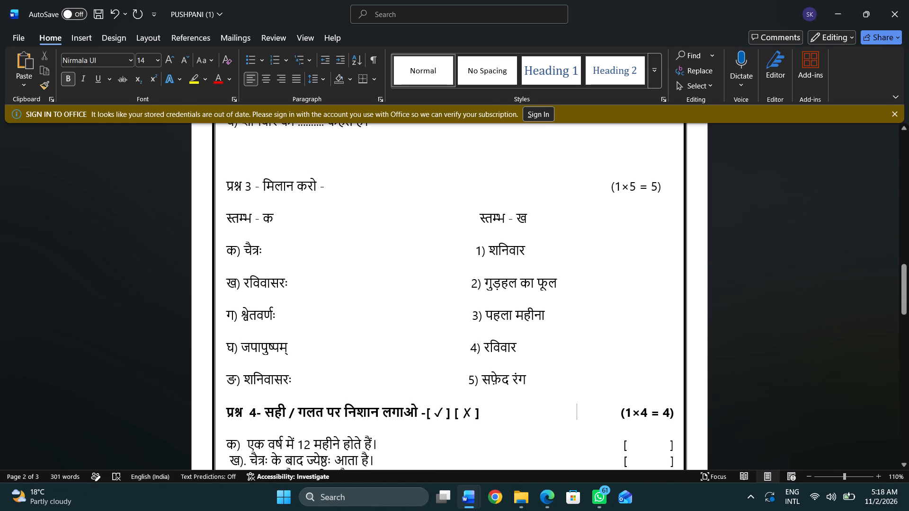
pyautogui.moveTo(663, 182); pyautogui.dragTo(426, 194)
pyautogui.moveTo(426, 194); pyautogui.dragTo(227, 181)
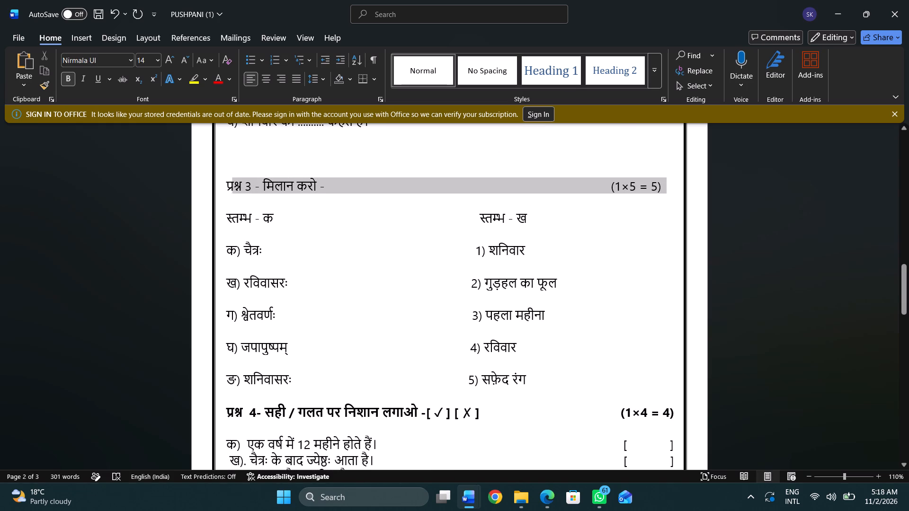
pyautogui.moveTo(227, 181); pyautogui.dragTo(177, 181)
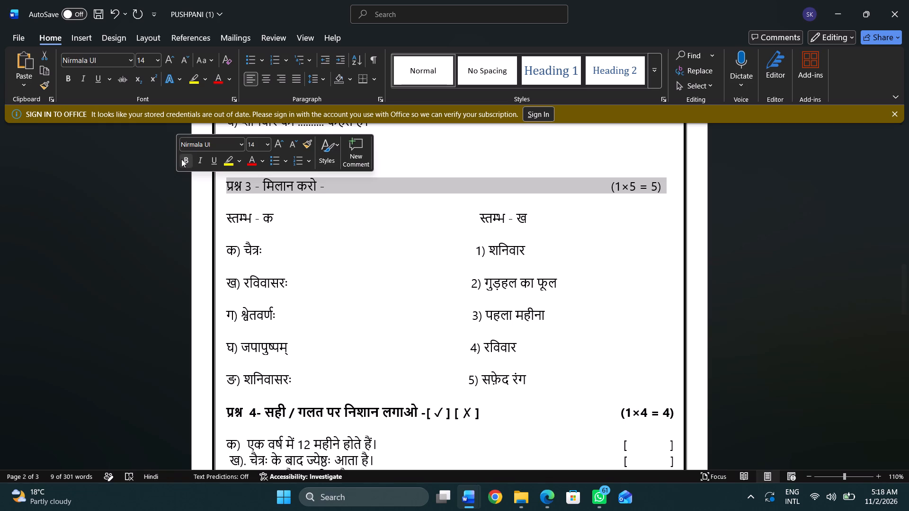
pyautogui.click(181, 159)
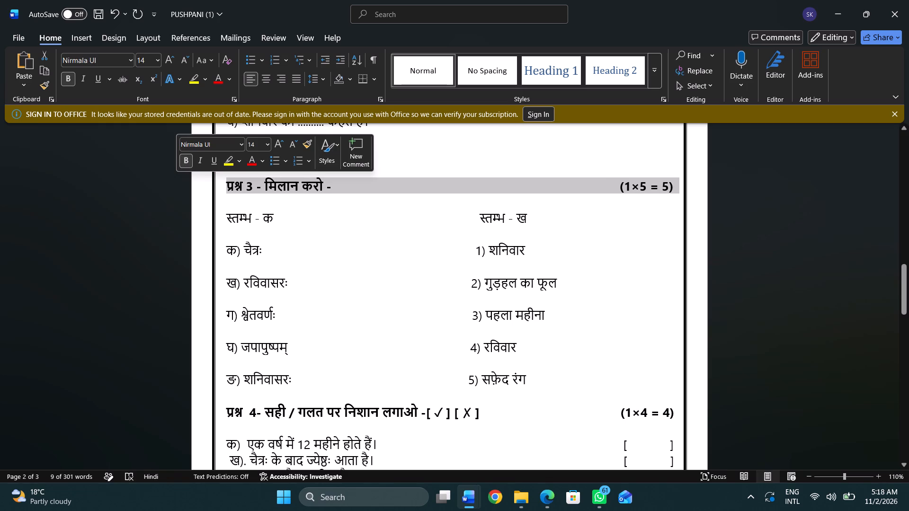
# Bold the matching columns' headings स्तम्भ - क and स्तम्भ - ख under question 3.
pyautogui.click(226, 212)
pyautogui.moveTo(226, 212); pyautogui.dragTo(417, 215)
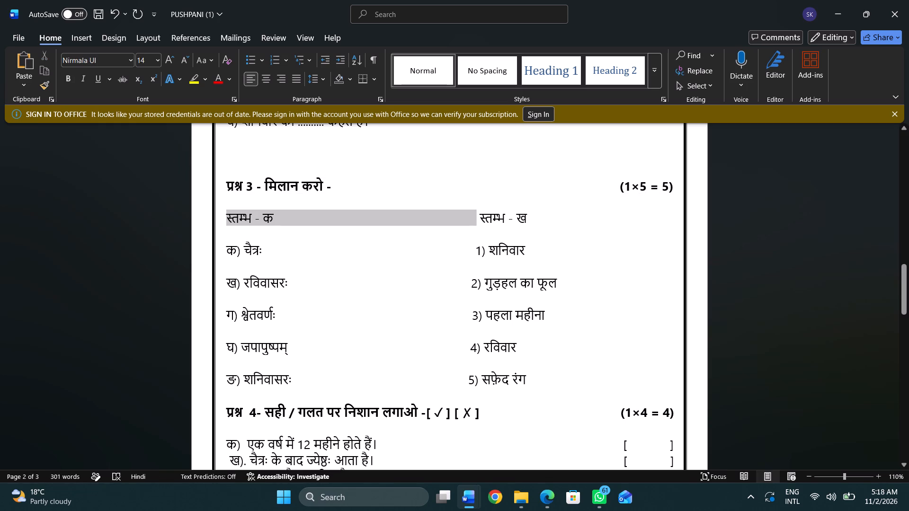
pyautogui.moveTo(417, 215); pyautogui.dragTo(526, 214)
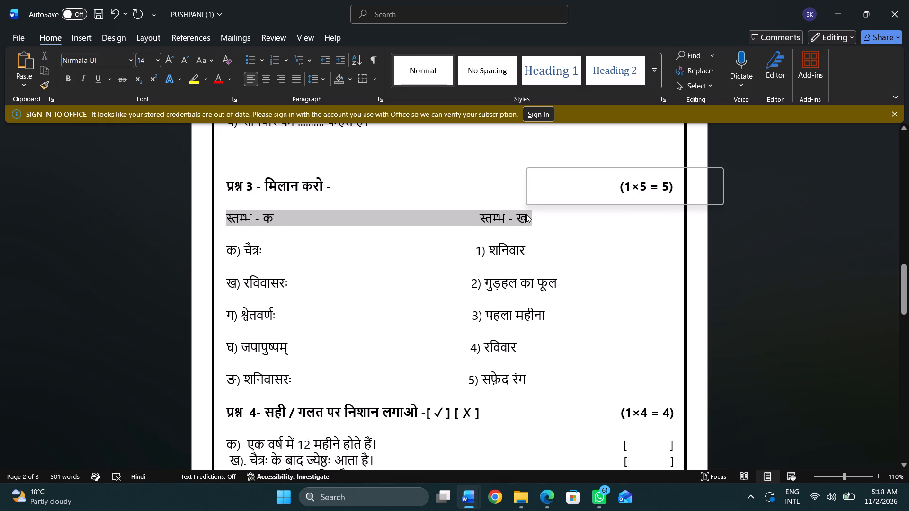
pyautogui.click(533, 199)
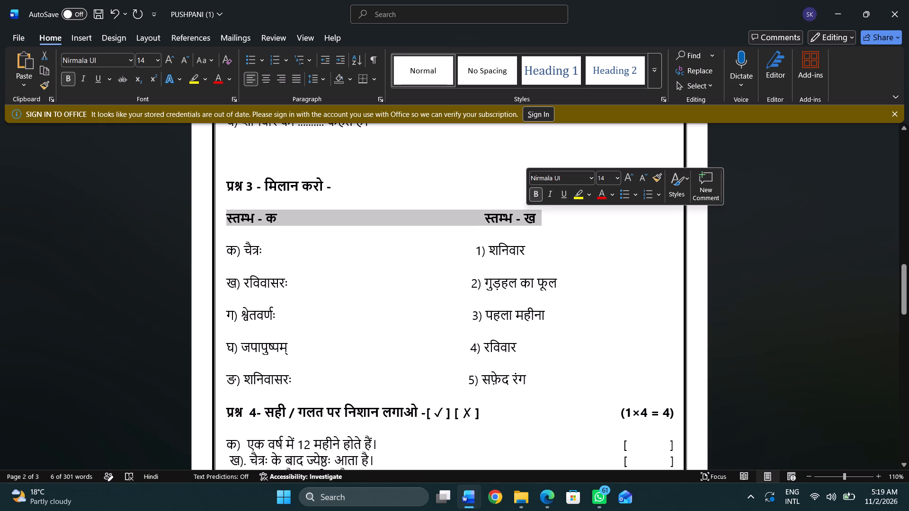
pyautogui.click(465, 194)
# Review questions 1 and 2 on the first page, checking their headings, marks and the मंजूषा word list.
pyautogui.scroll(1, 465, 194)
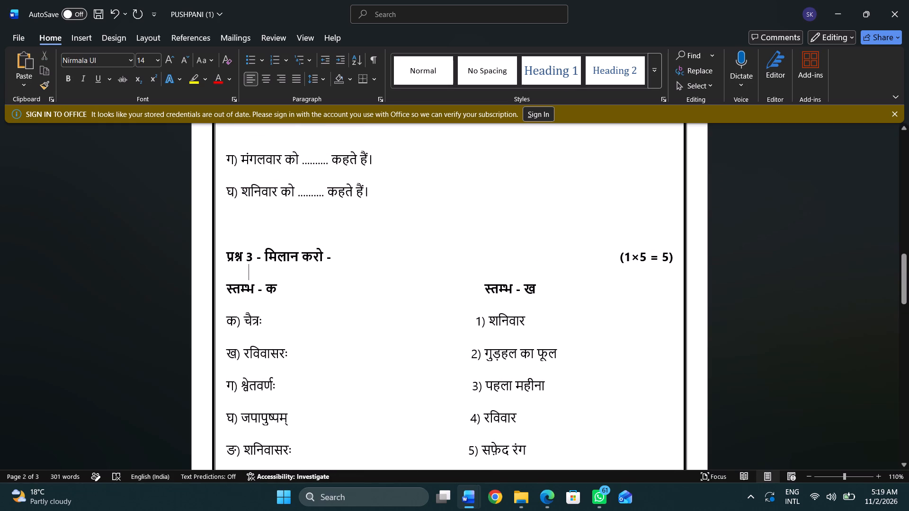
pyautogui.scroll(2, 465, 194)
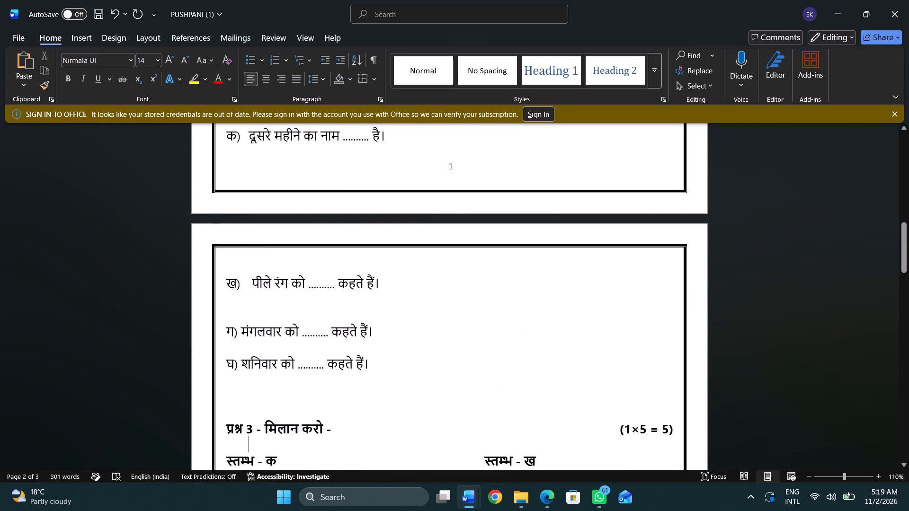
pyautogui.scroll(4, 465, 194)
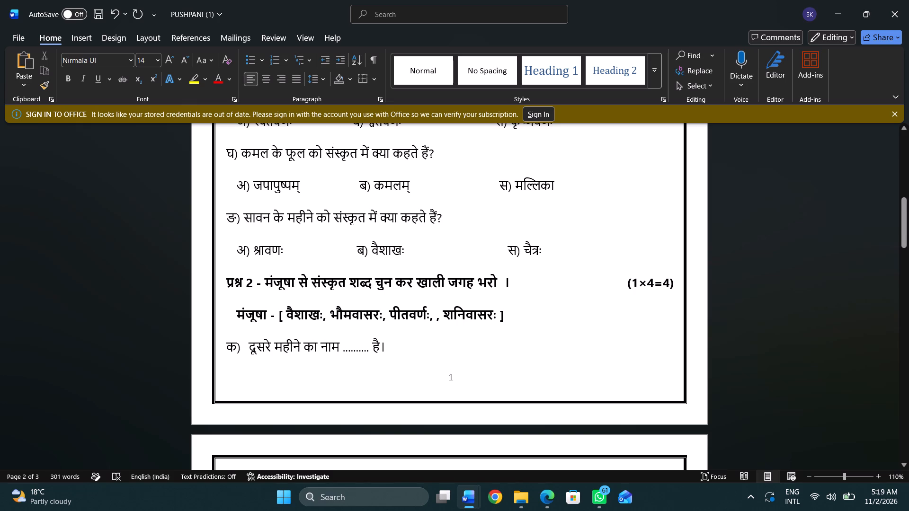
pyautogui.scroll(2, 465, 194)
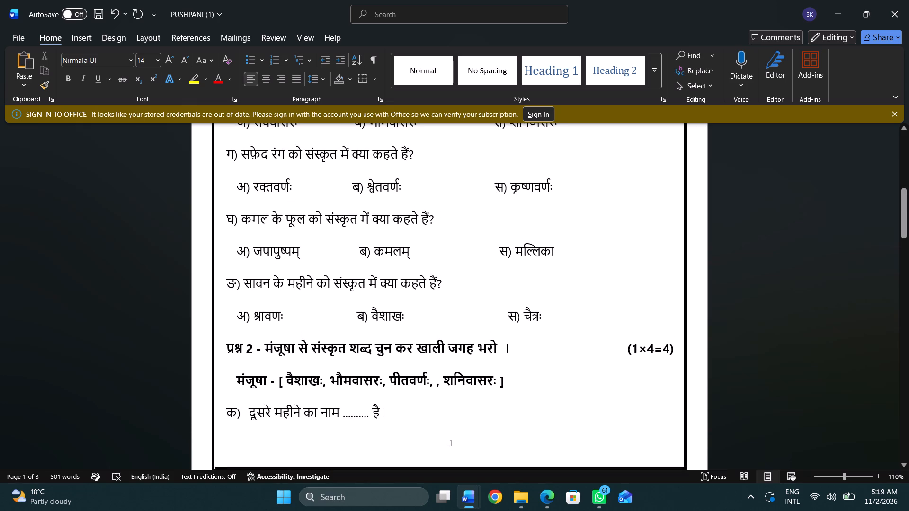
pyautogui.scroll(1, 619, 318)
pyautogui.scroll(-1, 619, 318)
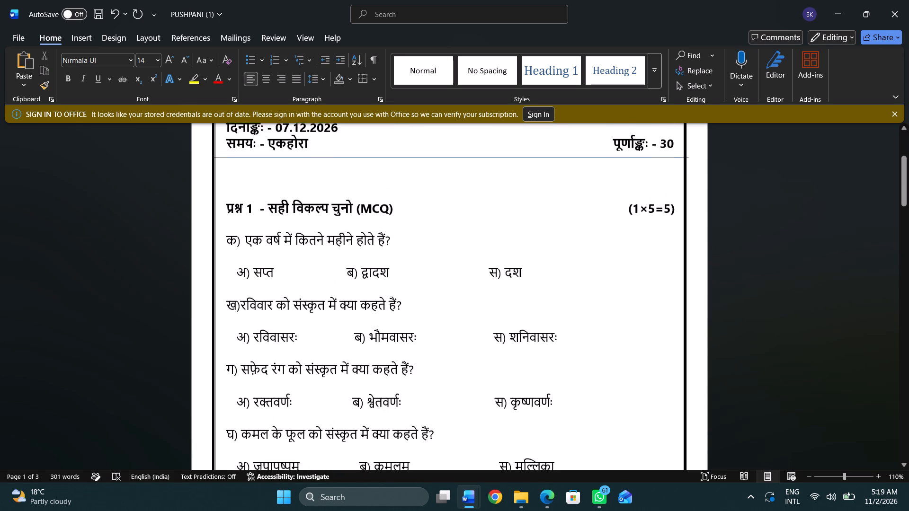
pyautogui.scroll(-1, 619, 318)
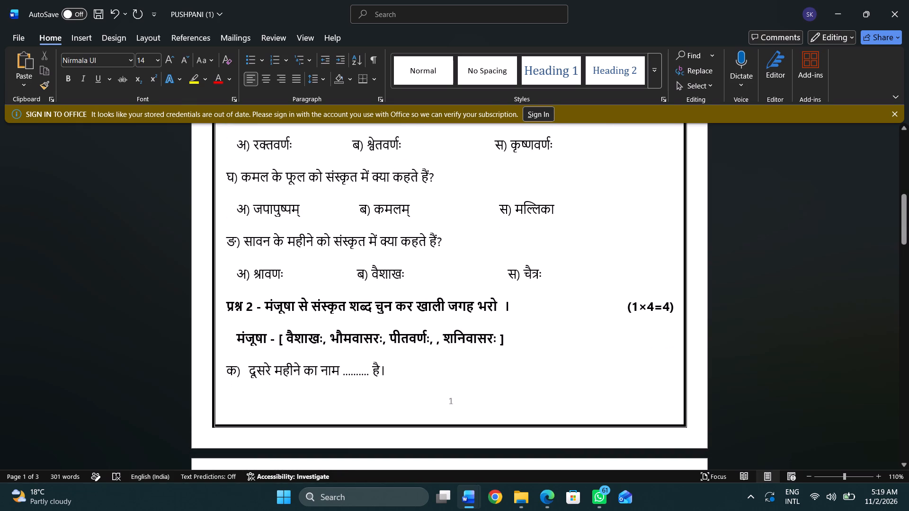
pyautogui.scroll(-1, 619, 318)
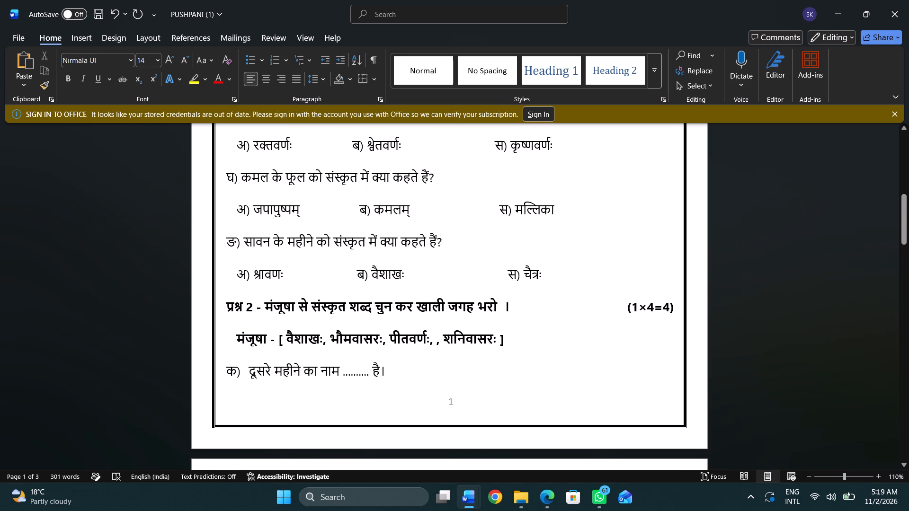
# Review questions 2 to 6 through the end of the second page, and check the page layout in the print preview.
pyautogui.scroll(-3, 619, 318)
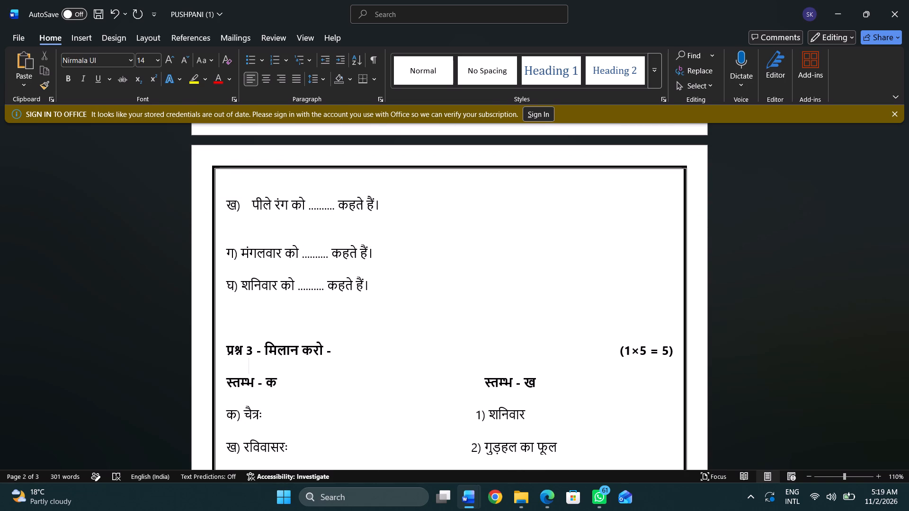
pyautogui.scroll(-5, 638, 388)
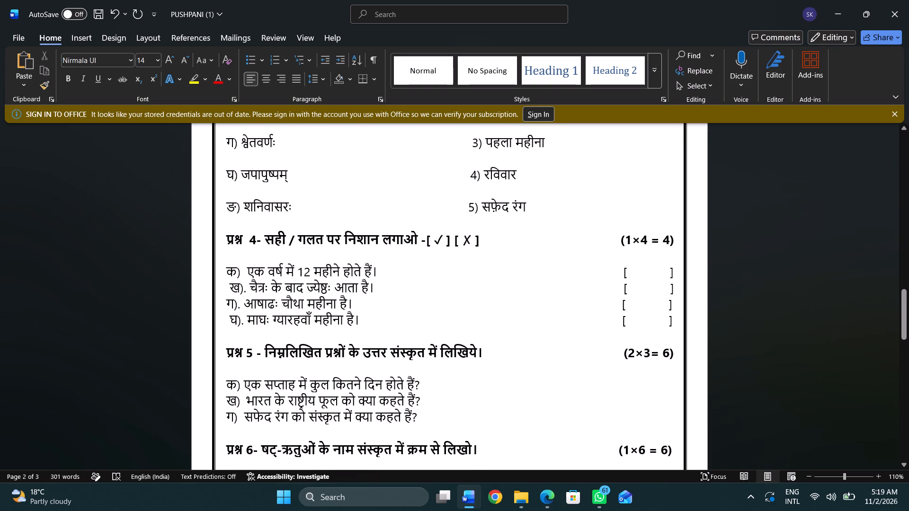
pyautogui.scroll(-1, 653, 273)
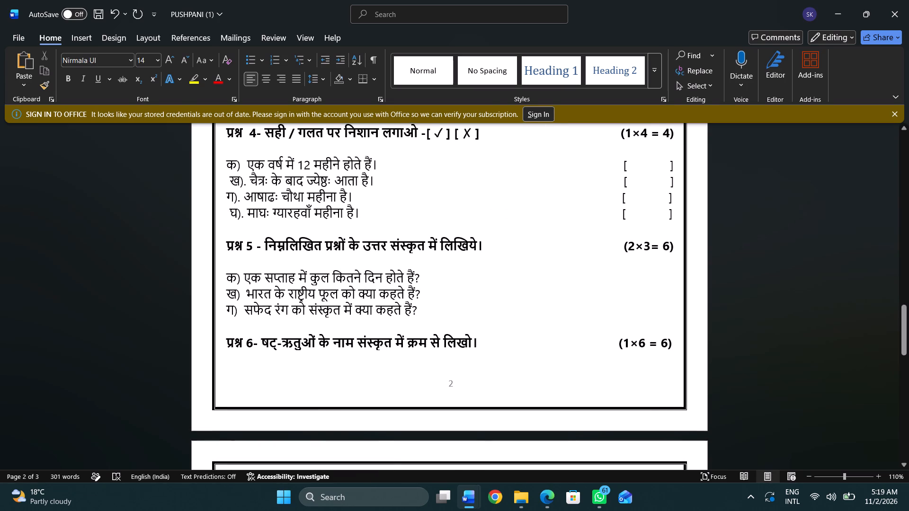
pyautogui.scroll(-2, 653, 273)
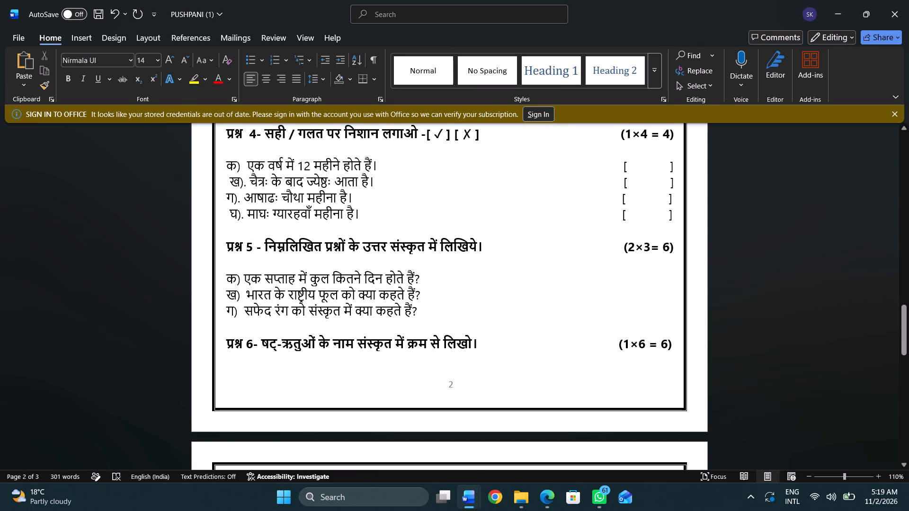
pyautogui.scroll(-2, 653, 273)
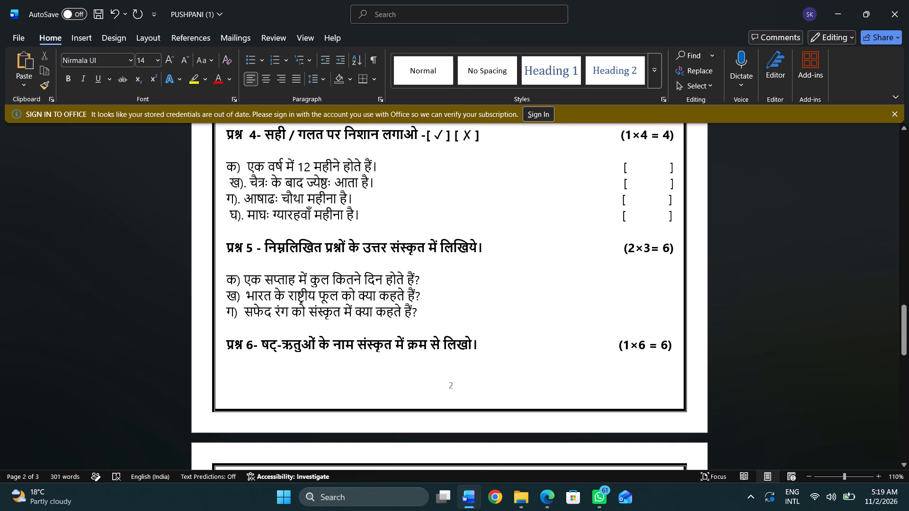
pyautogui.scroll(-1, 653, 273)
pyautogui.hotkey('ctrl', 'p')
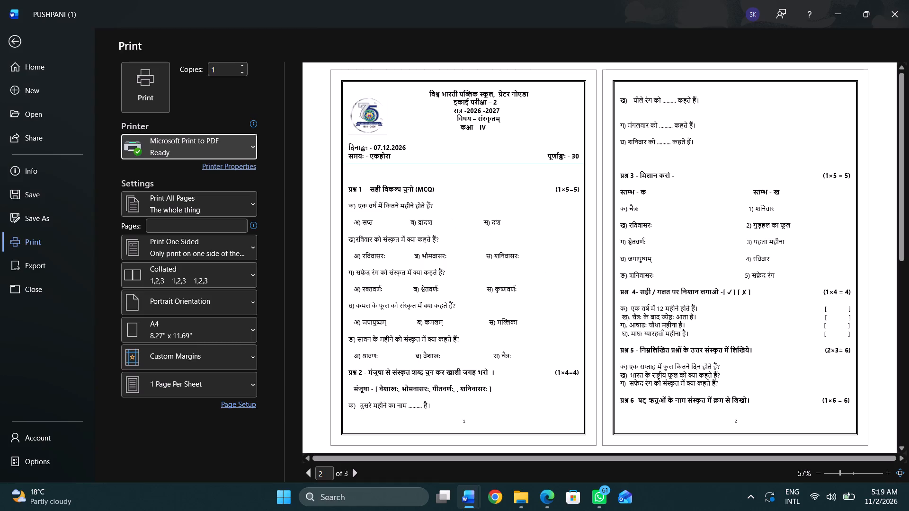
# Save a copy of the exam paper as a Word document named "4th ikai pariksha" in the current folder.
pyautogui.click(81, 219)
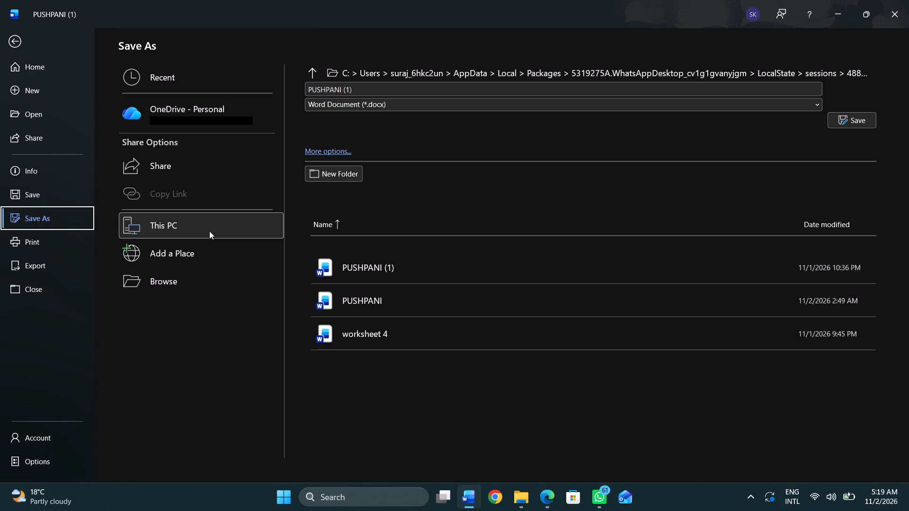
pyautogui.click(365, 92)
pyautogui.press('BackSpace')
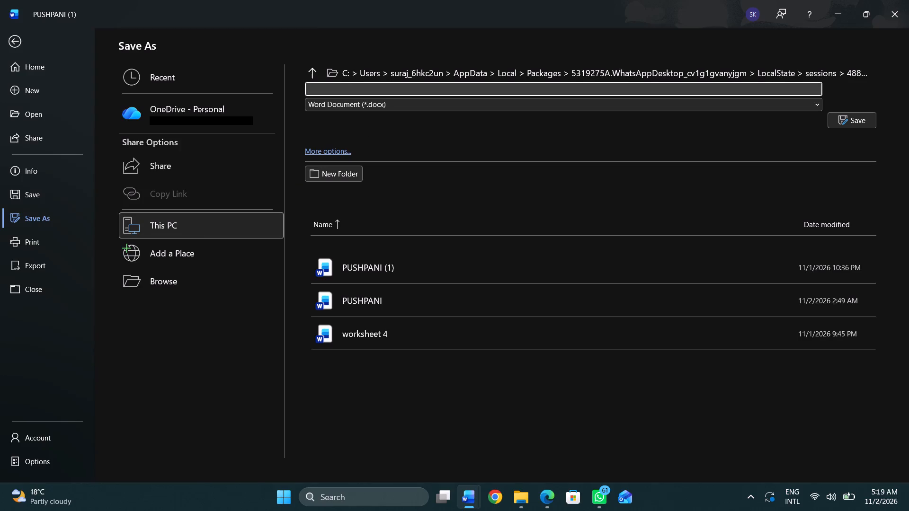
pyautogui.press('4')
pyautogui.write('th')
pyautogui.press('space')
pyautogui.press('BackSpace')
pyautogui.press('BackSpace')
pyautogui.press('BackSpace')
pyautogui.press('BackSpace')
pyautogui.press('BackSpace')
pyautogui.press('BackSpace')
pyautogui.press('BackSpace')
pyautogui.press('BackSpace')
pyautogui.press('BackSpace')
pyautogui.press('BackSpace')
pyautogui.press('4')
pyautogui.write('th')
pyautogui.press('space')
pyautogui.press('space')
pyautogui.write('ikai')
pyautogui.press('space')
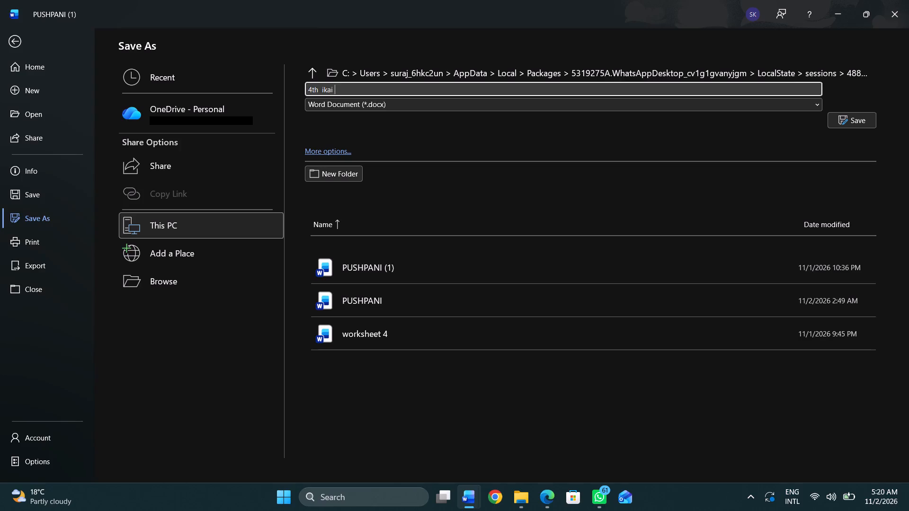
pyautogui.write('pariksha')
pyautogui.press('space')
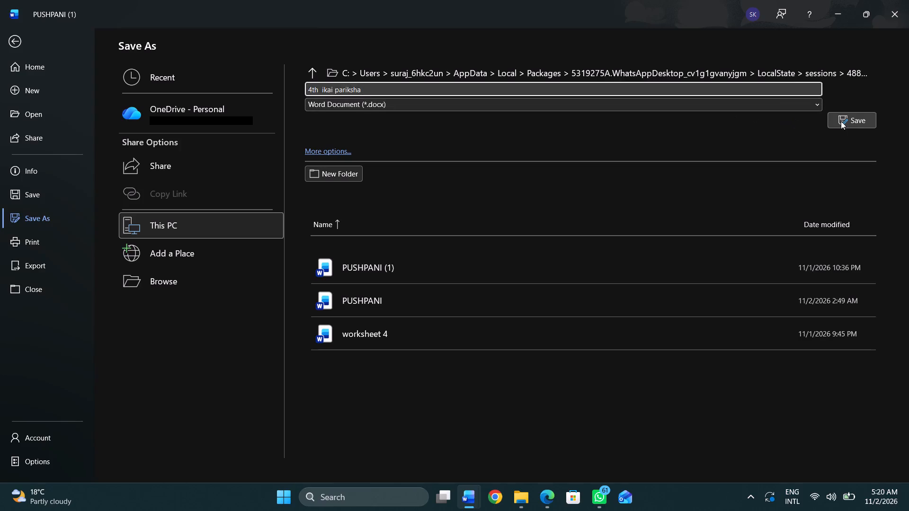
pyautogui.click(841, 121)
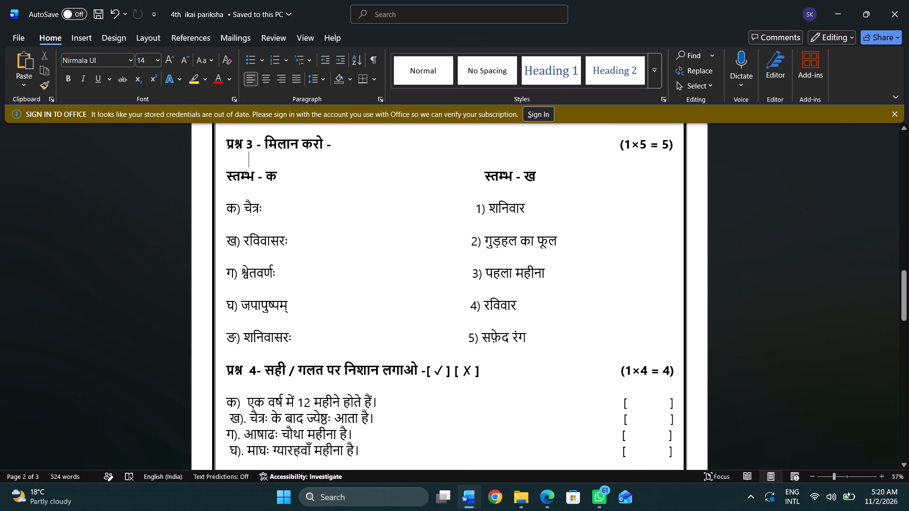
# Print the whole paper with Microsoft Print to PDF, saving it in Documents as "4th ikai pariksha".
pyautogui.hotkey('ctrl', 'p')
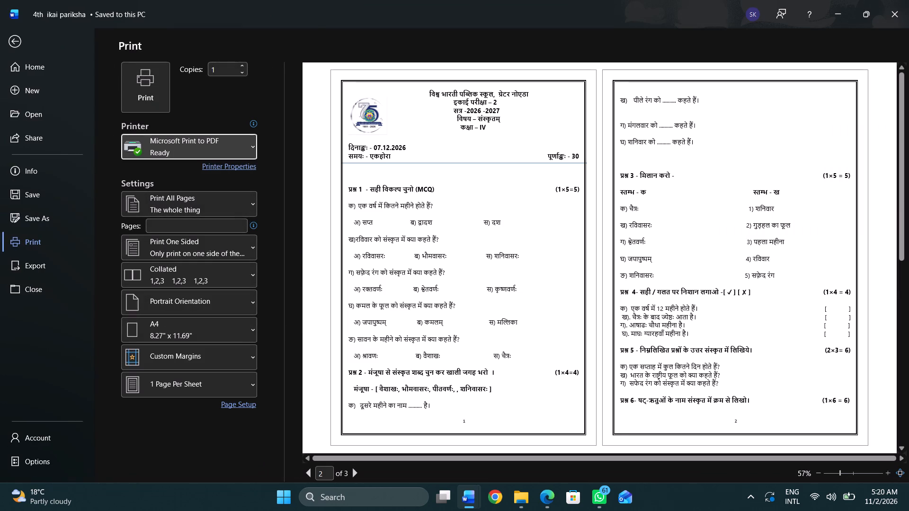
pyautogui.click(161, 84)
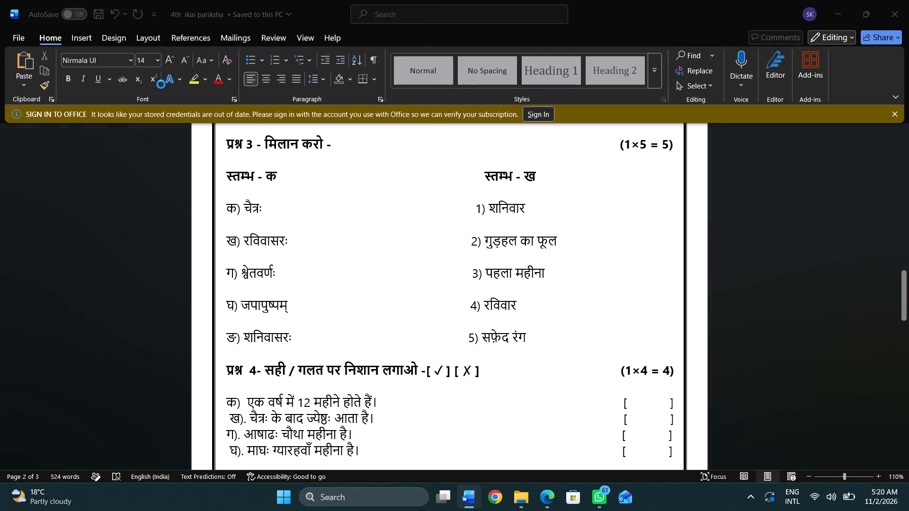
pyautogui.moveTo(475, 201); pyautogui.dragTo(480, 205)
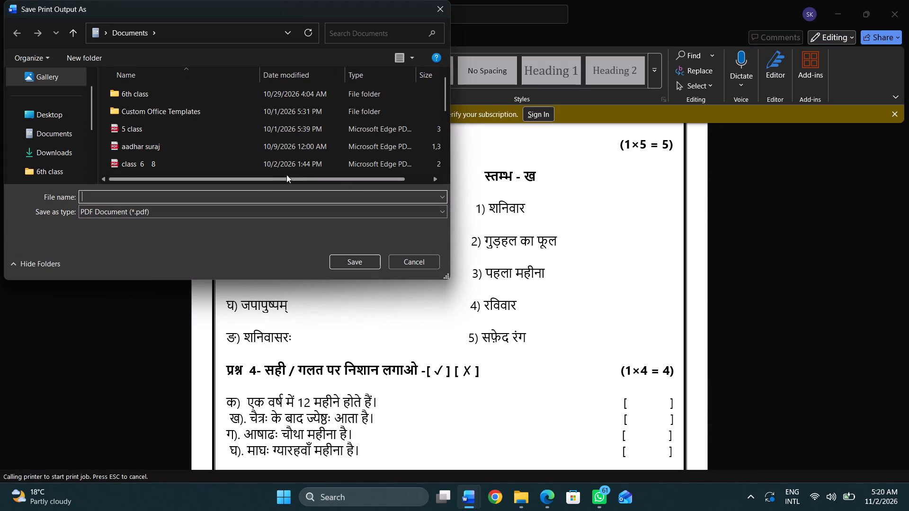
pyautogui.click(439, 205)
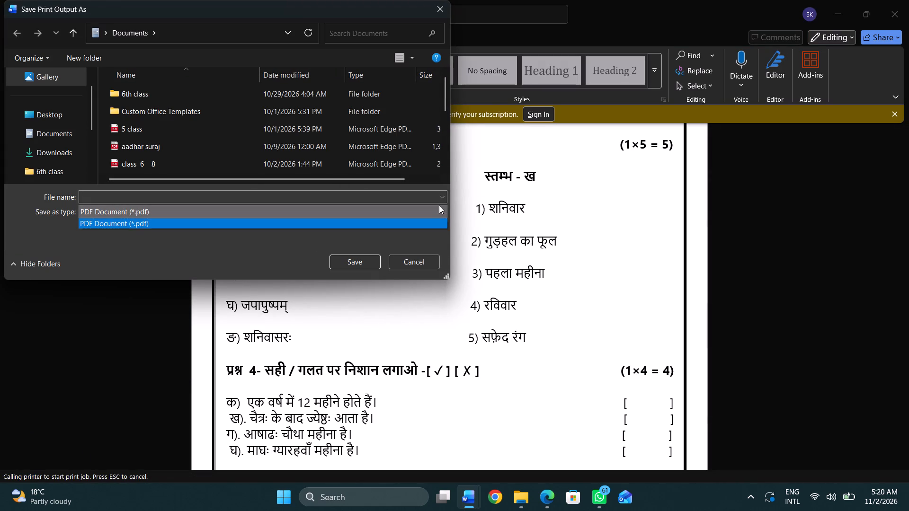
pyautogui.click(376, 206)
pyautogui.click(289, 190)
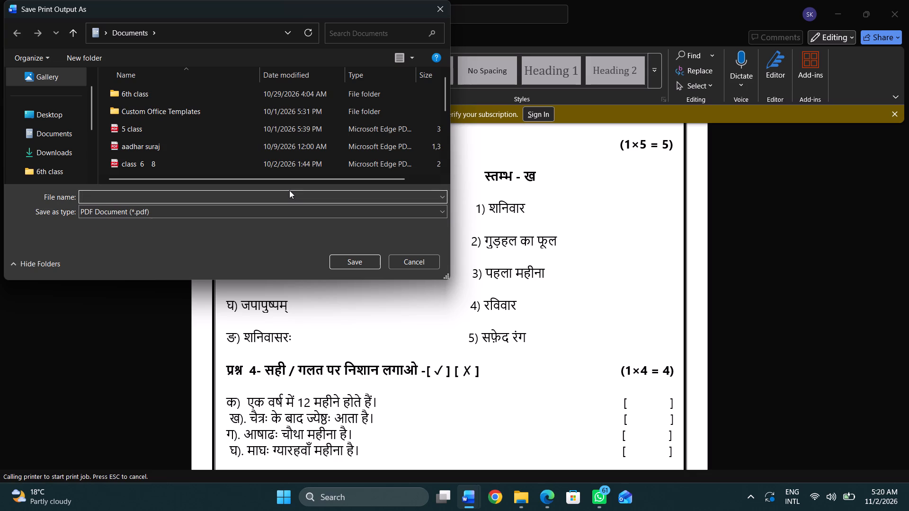
pyautogui.press('4')
pyautogui.write('th ikai')
pyautogui.press('space')
pyautogui.write('pariksha')
pyautogui.click(356, 255)
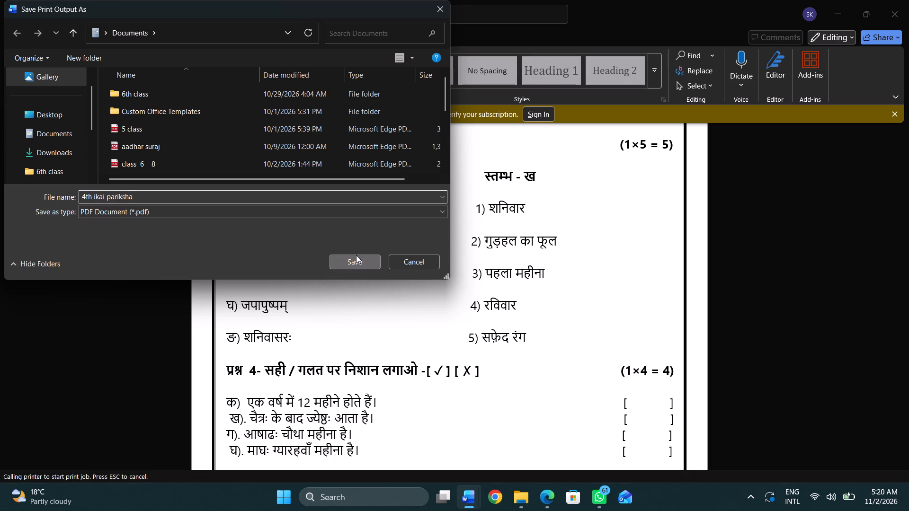
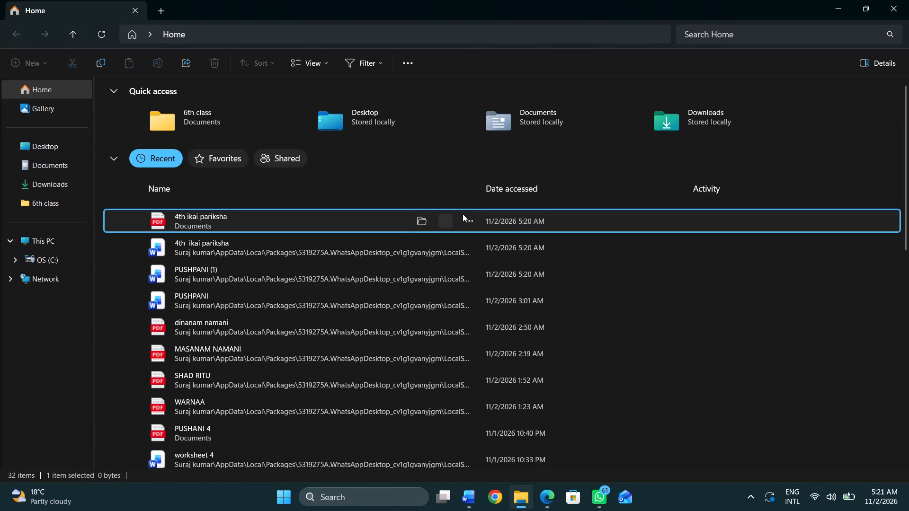
# Start sharing the "4th ikai pariksha" PDF from the recent files in File Explorer.
pyautogui.click(467, 220)
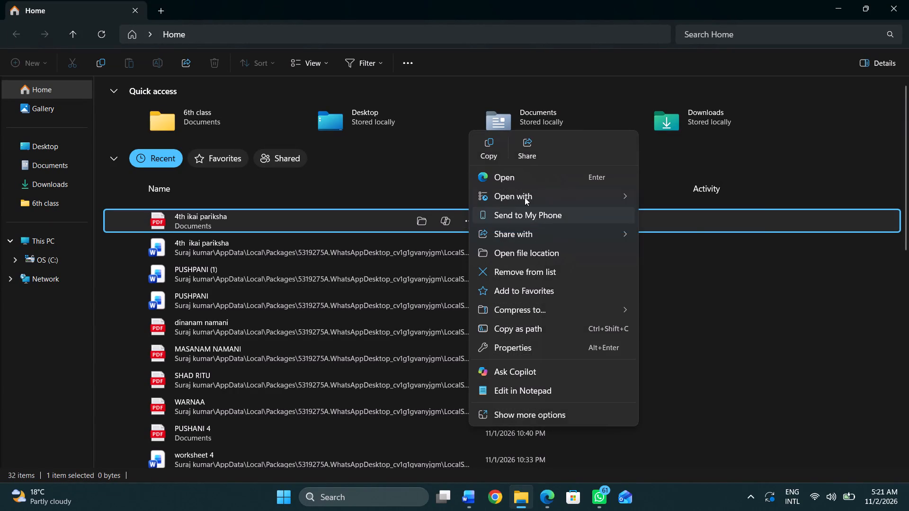
pyautogui.click(524, 143)
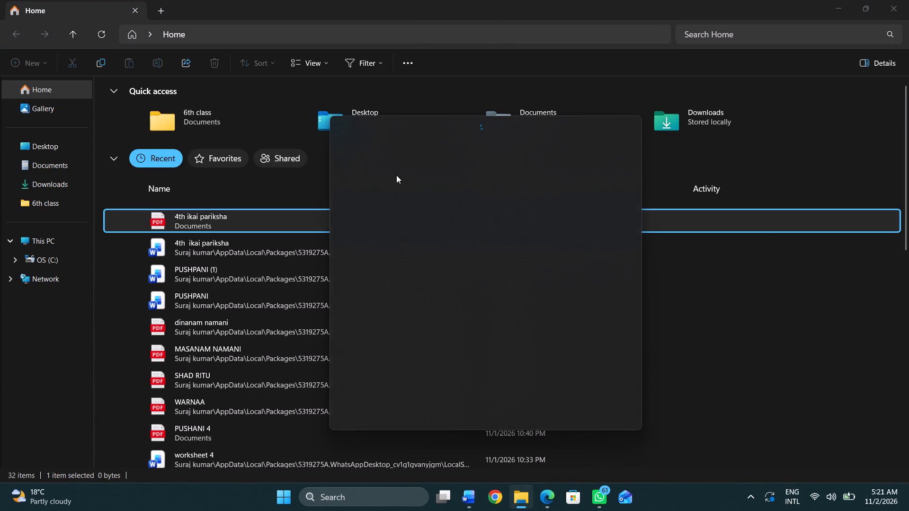
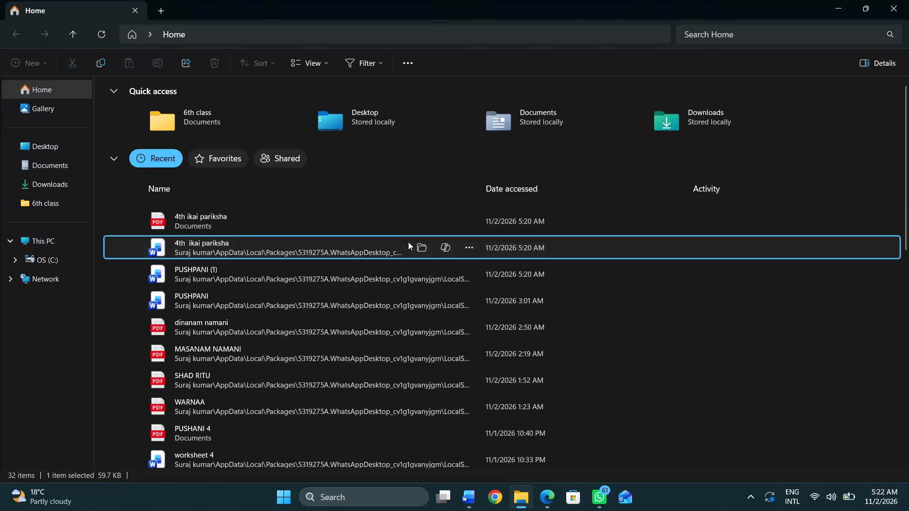
# Open the Word document "4th ikai pariksha" from the recent files.
pyautogui.press('Return')
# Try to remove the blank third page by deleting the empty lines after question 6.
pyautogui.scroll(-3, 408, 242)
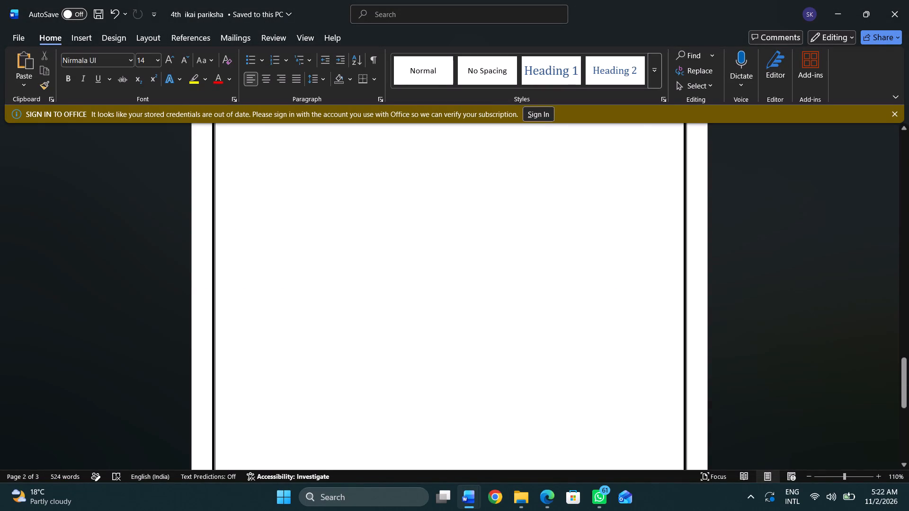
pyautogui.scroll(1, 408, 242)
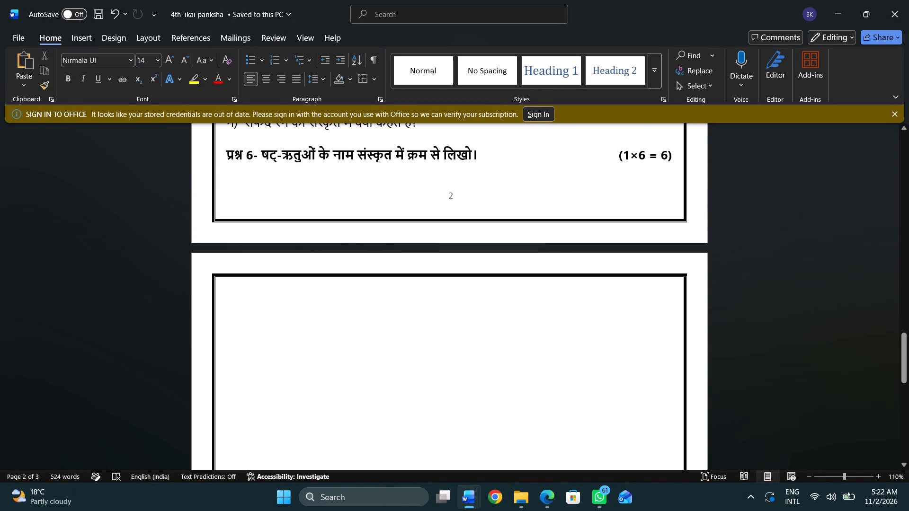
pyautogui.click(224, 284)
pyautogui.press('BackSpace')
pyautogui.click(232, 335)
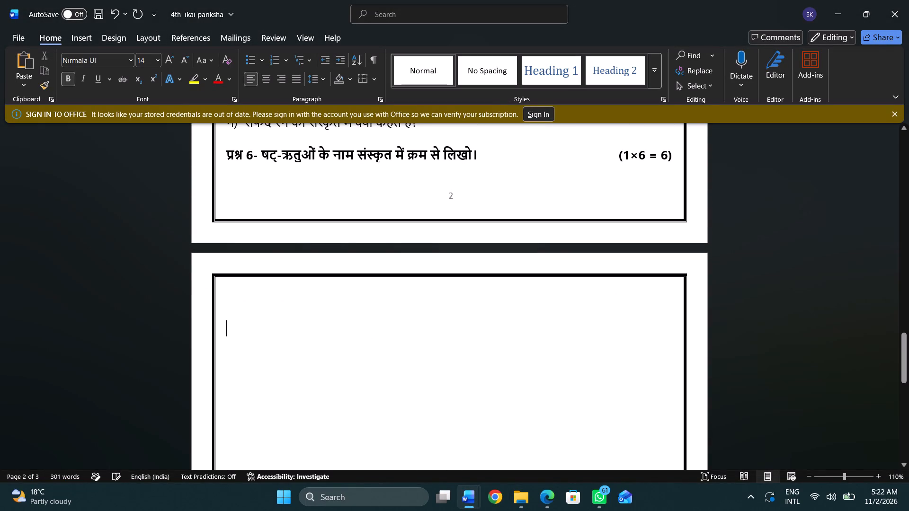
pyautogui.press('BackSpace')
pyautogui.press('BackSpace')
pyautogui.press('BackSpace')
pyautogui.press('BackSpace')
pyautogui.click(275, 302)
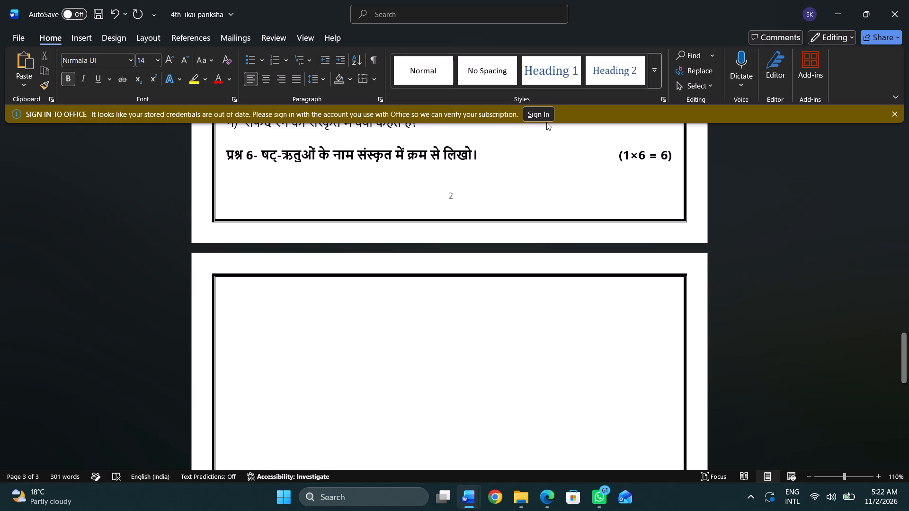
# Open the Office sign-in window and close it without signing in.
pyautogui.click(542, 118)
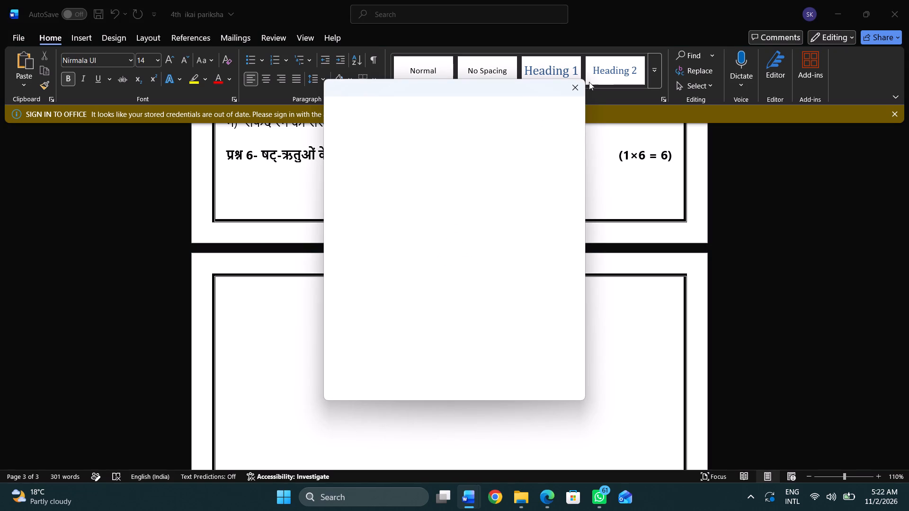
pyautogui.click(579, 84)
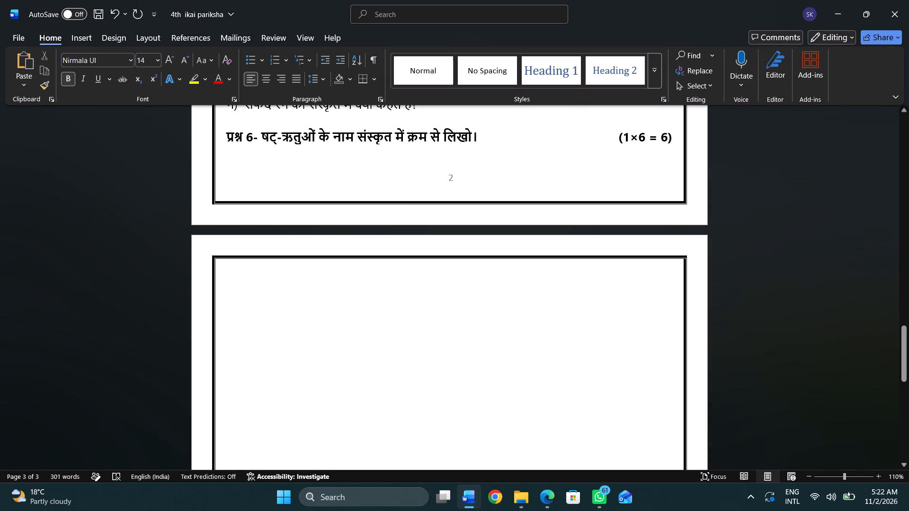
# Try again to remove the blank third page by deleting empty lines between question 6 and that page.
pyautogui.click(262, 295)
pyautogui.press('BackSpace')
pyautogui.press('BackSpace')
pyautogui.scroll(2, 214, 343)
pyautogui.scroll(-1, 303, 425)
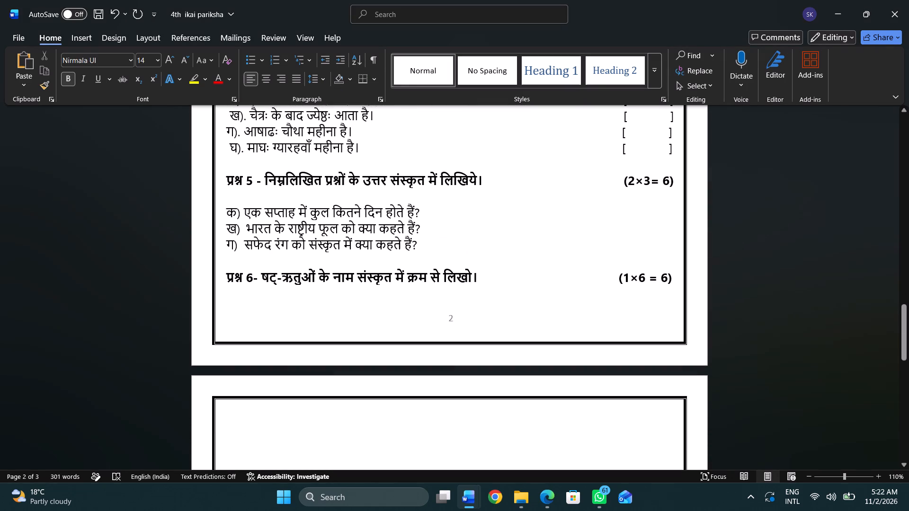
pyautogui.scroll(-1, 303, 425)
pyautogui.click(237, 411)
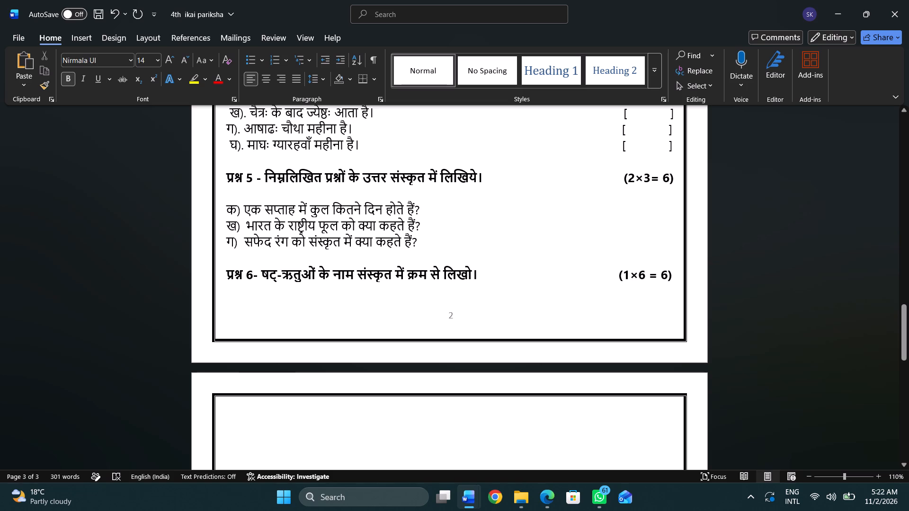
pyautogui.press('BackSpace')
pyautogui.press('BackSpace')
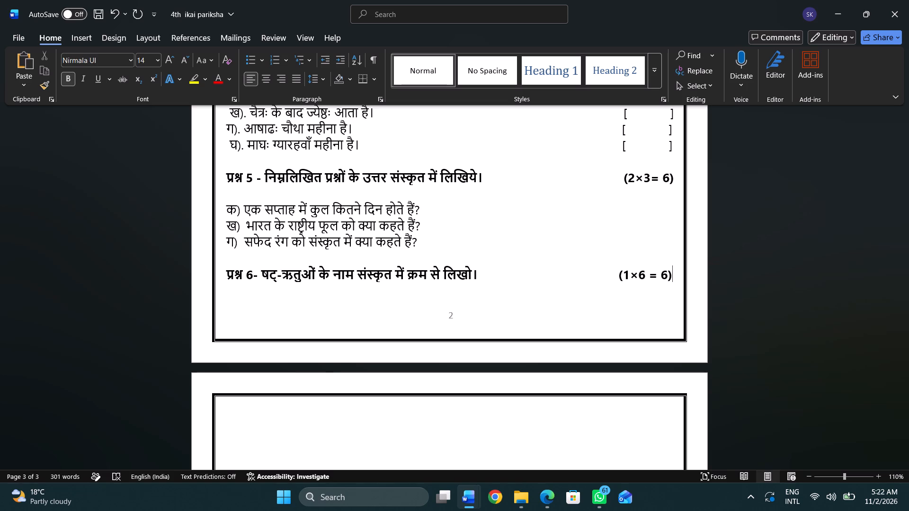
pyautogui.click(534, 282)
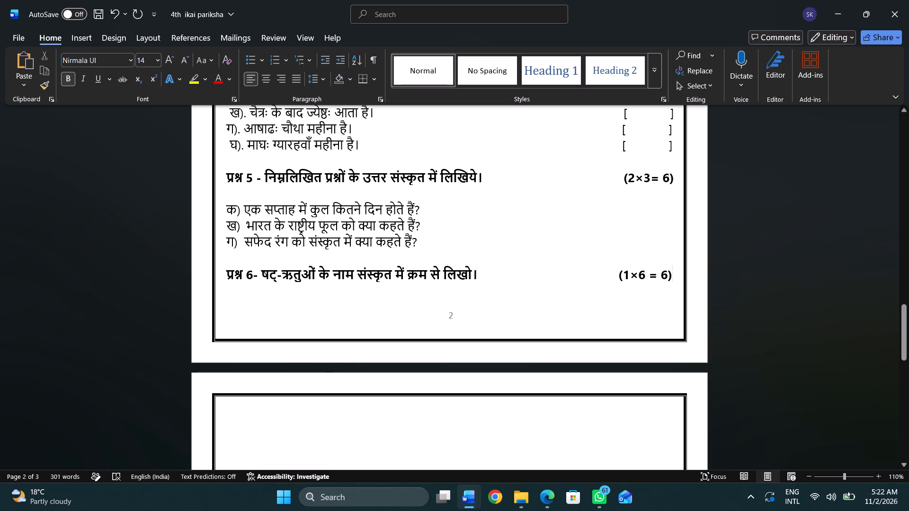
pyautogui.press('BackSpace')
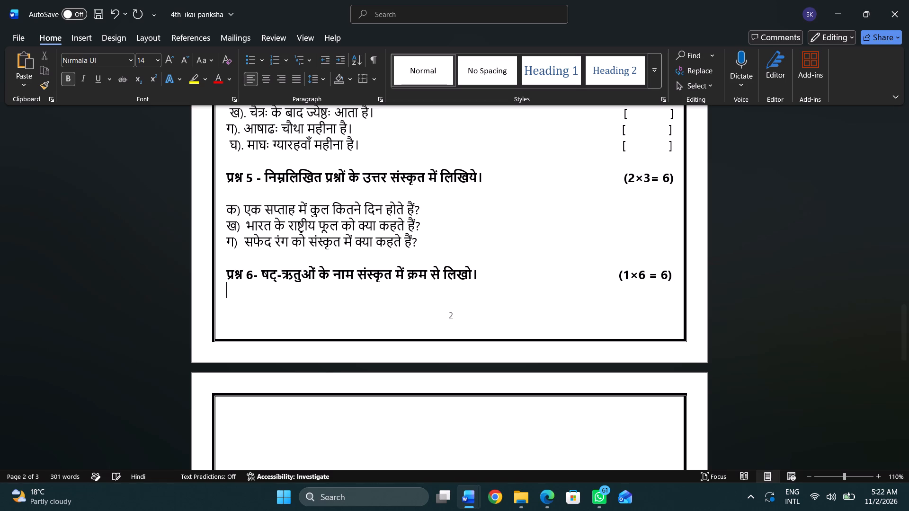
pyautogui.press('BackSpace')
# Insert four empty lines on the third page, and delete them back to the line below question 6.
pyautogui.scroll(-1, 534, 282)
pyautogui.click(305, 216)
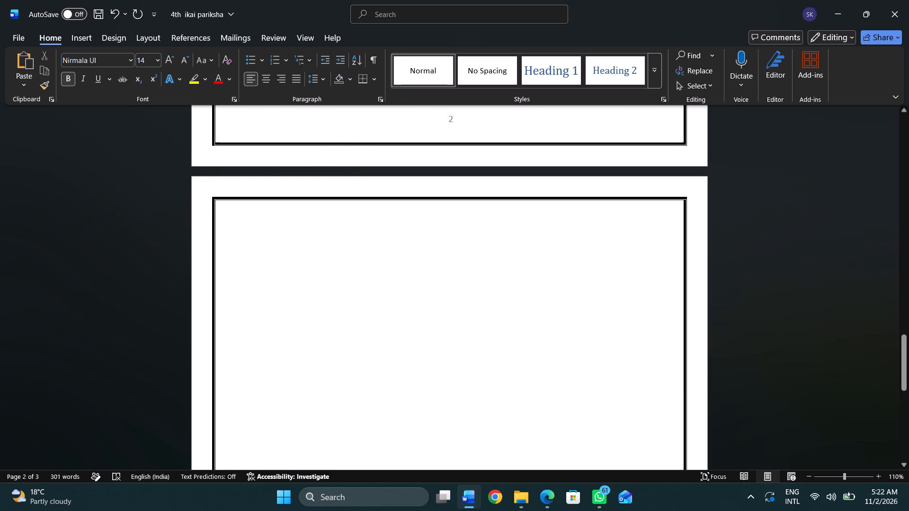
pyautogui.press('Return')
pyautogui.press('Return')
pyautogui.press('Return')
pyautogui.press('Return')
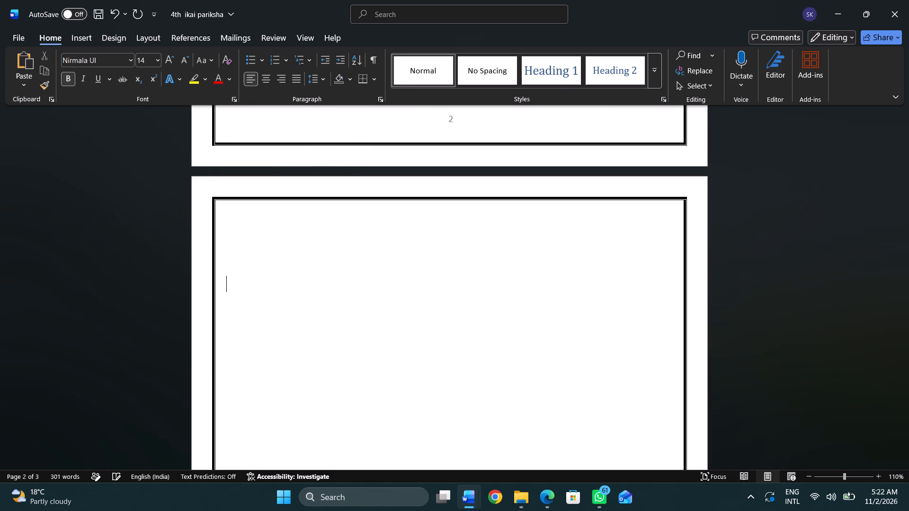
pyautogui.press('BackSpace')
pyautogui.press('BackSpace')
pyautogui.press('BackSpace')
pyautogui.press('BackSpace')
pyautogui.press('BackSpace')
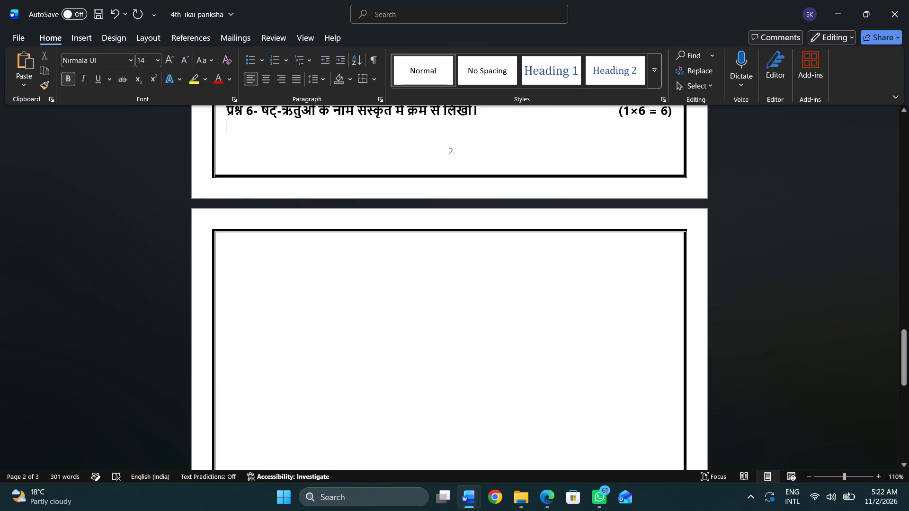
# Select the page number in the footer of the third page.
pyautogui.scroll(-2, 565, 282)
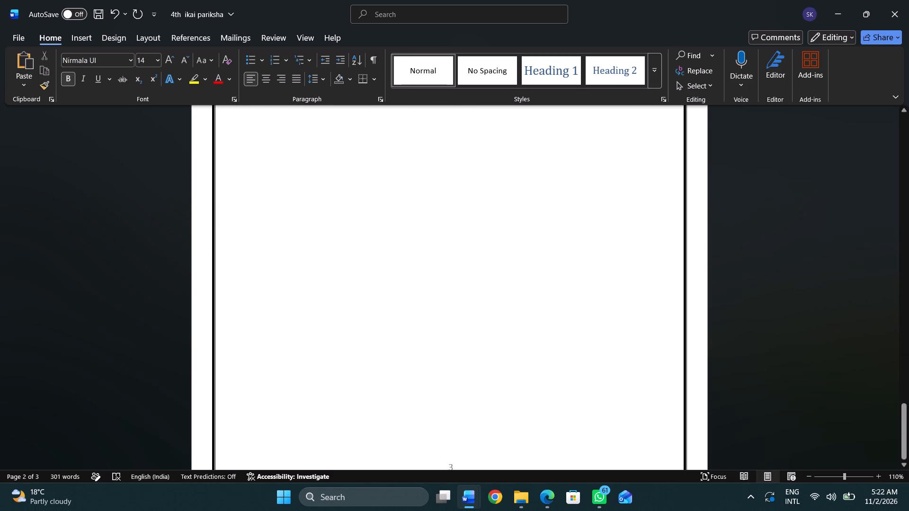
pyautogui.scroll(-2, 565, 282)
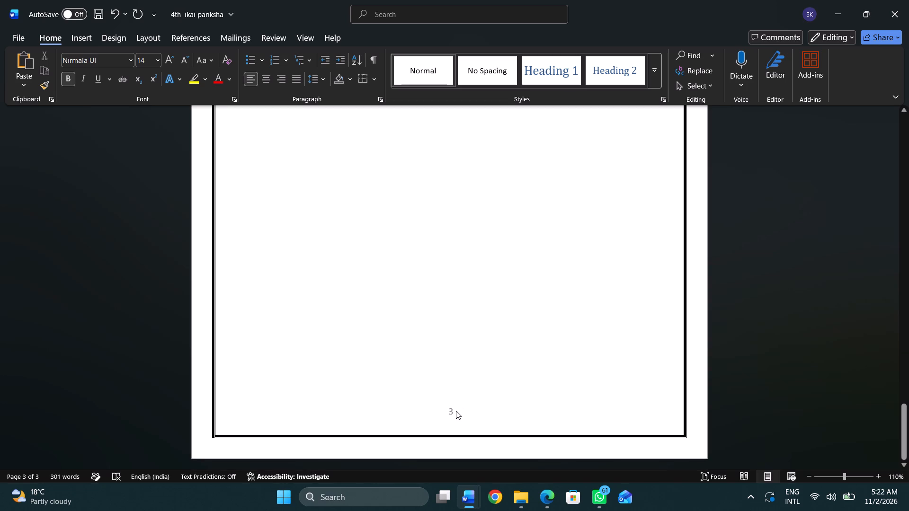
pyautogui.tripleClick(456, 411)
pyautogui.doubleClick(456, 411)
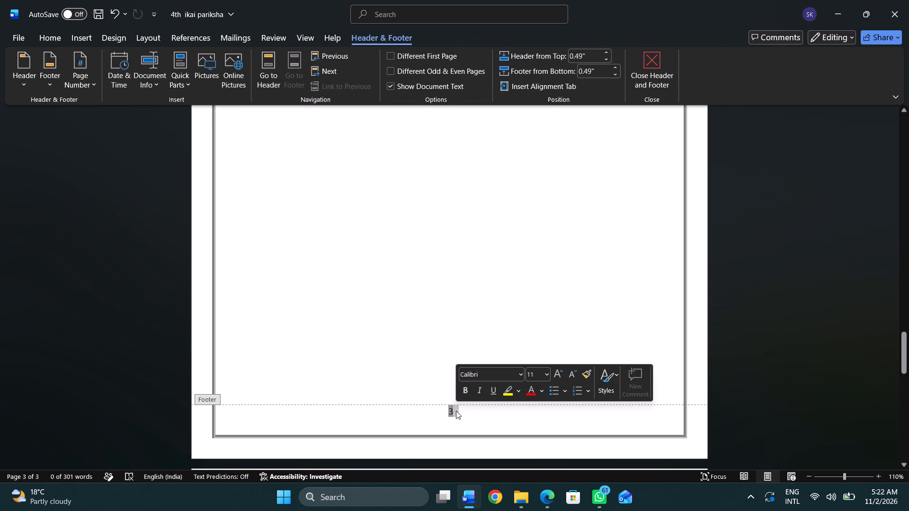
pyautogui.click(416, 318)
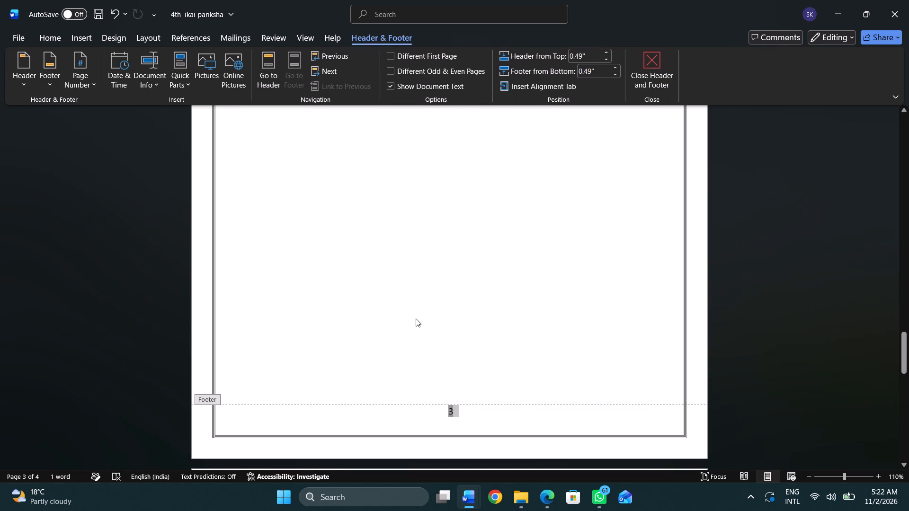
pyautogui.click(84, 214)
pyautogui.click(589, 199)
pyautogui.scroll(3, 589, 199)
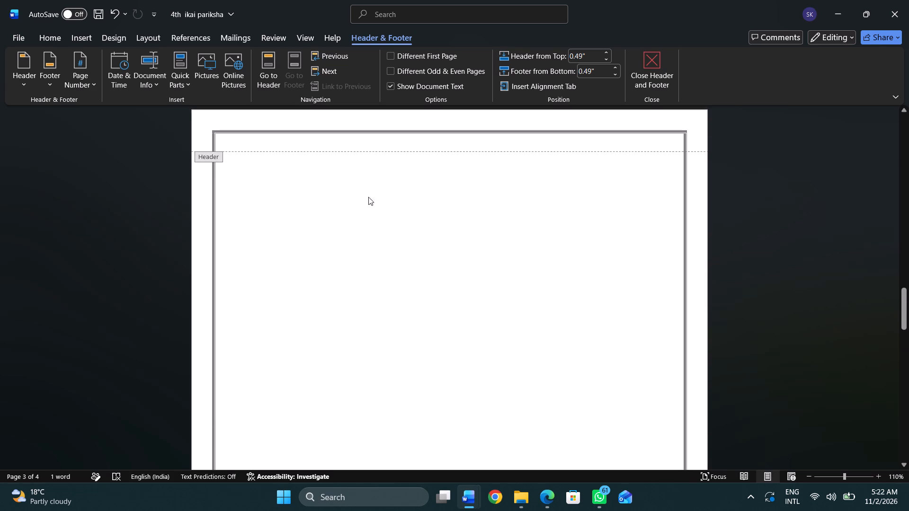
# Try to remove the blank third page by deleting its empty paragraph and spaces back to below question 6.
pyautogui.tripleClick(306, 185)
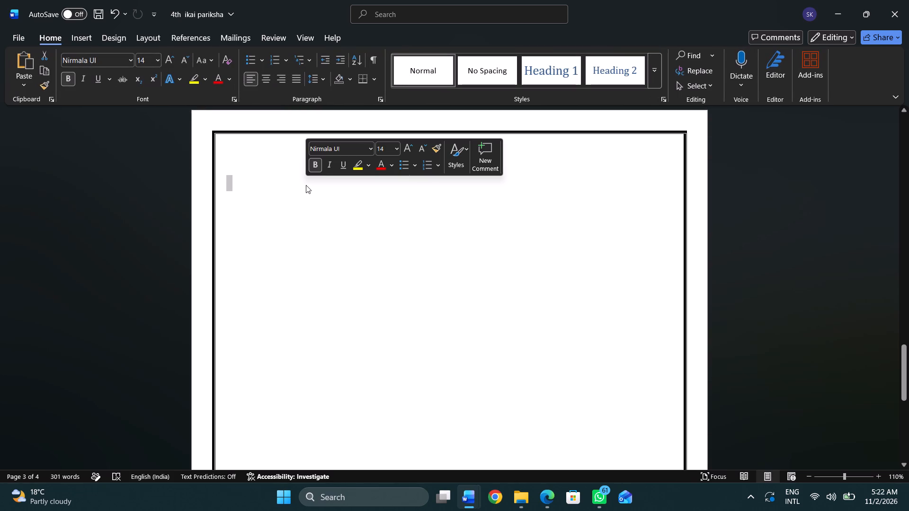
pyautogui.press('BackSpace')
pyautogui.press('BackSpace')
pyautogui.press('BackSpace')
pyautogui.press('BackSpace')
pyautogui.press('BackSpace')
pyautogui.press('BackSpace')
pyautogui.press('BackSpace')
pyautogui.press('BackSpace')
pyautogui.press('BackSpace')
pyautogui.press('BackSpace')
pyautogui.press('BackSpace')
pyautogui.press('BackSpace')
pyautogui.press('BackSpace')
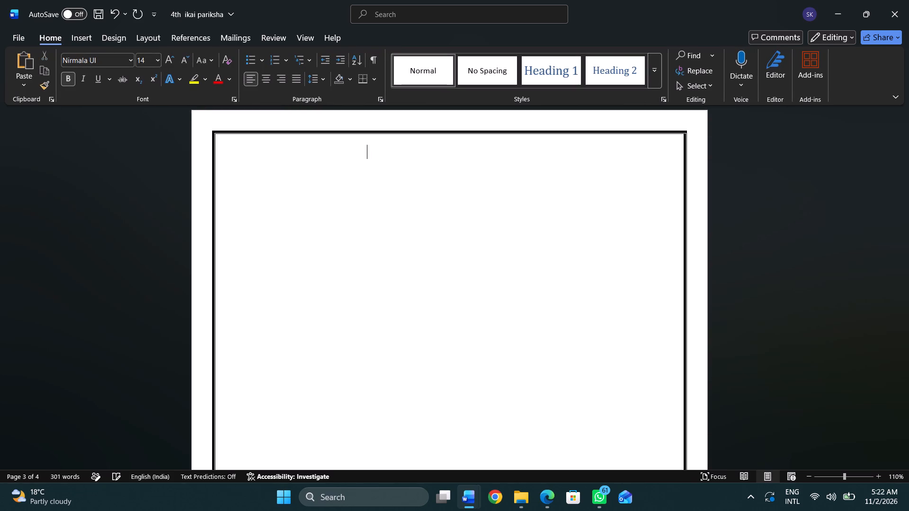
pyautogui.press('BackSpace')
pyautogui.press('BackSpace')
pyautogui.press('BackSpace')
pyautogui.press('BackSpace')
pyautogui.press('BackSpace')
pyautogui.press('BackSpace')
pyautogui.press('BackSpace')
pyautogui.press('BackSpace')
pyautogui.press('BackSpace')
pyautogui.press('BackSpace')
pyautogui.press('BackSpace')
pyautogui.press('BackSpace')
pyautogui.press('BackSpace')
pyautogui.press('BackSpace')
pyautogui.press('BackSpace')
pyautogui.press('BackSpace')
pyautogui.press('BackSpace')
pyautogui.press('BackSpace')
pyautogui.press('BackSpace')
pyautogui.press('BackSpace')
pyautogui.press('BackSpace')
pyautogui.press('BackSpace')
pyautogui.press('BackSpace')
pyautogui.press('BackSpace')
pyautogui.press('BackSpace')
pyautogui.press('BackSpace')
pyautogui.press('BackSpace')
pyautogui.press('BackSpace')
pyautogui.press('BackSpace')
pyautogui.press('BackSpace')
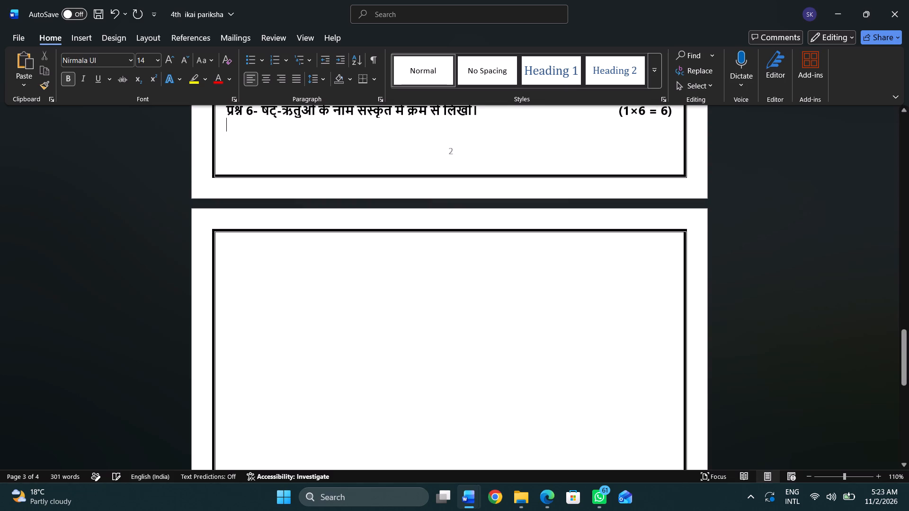
# Examine the exam paper's questions and page breaks from question 2 through the blank last page.
pyautogui.scroll(2, 306, 185)
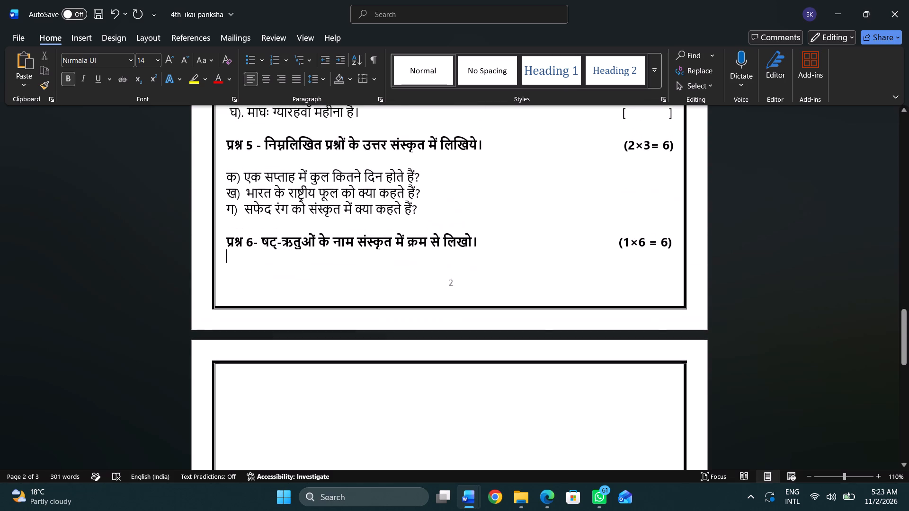
pyautogui.scroll(1, 306, 185)
pyautogui.scroll(-1, 306, 185)
pyautogui.scroll(1, 306, 185)
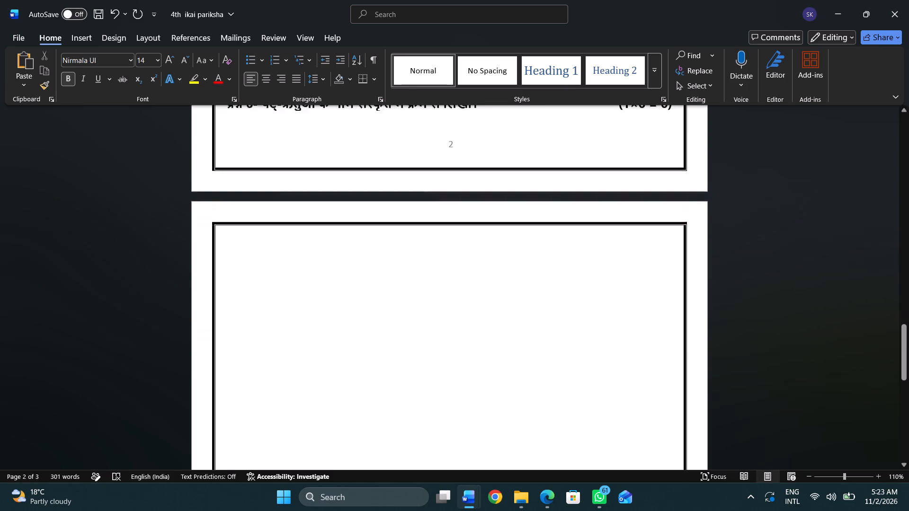
pyautogui.scroll(2, 306, 185)
pyautogui.scroll(-1, 306, 185)
pyautogui.scroll(2, 306, 185)
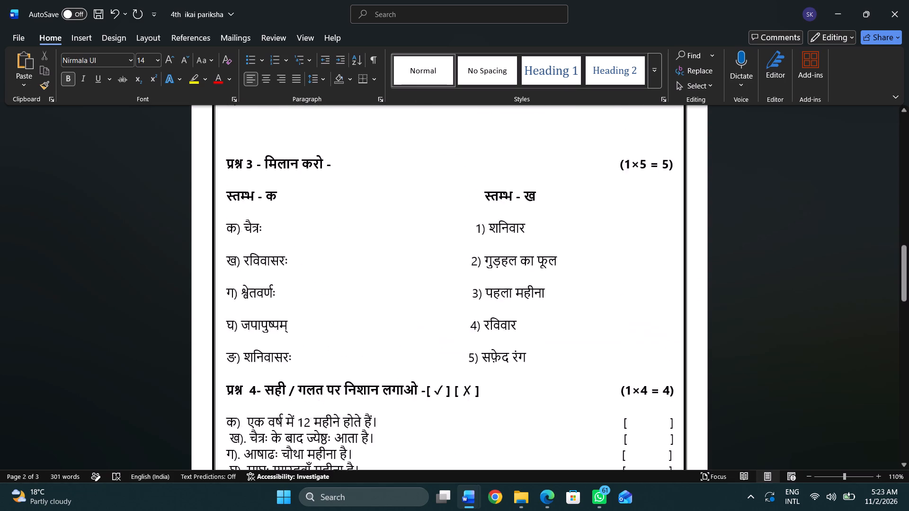
pyautogui.scroll(7, 306, 185)
pyautogui.scroll(-4, 306, 185)
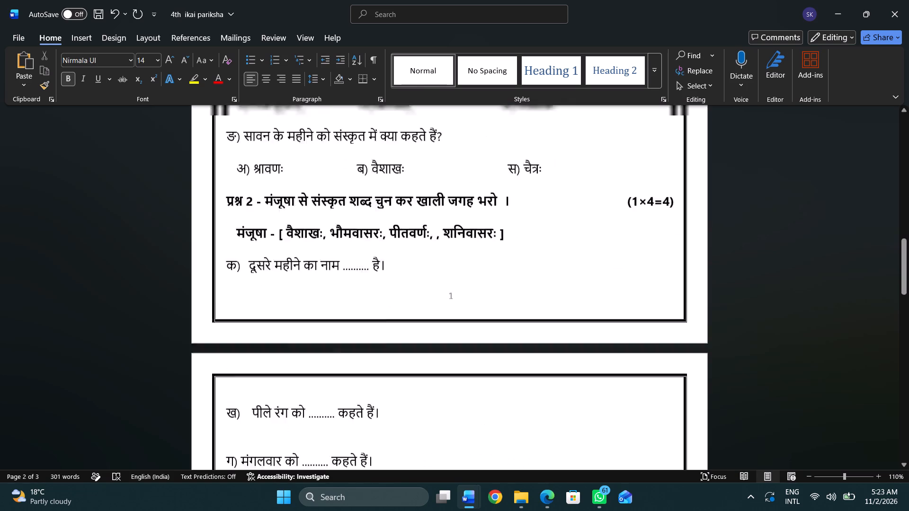
pyautogui.scroll(-12, 306, 185)
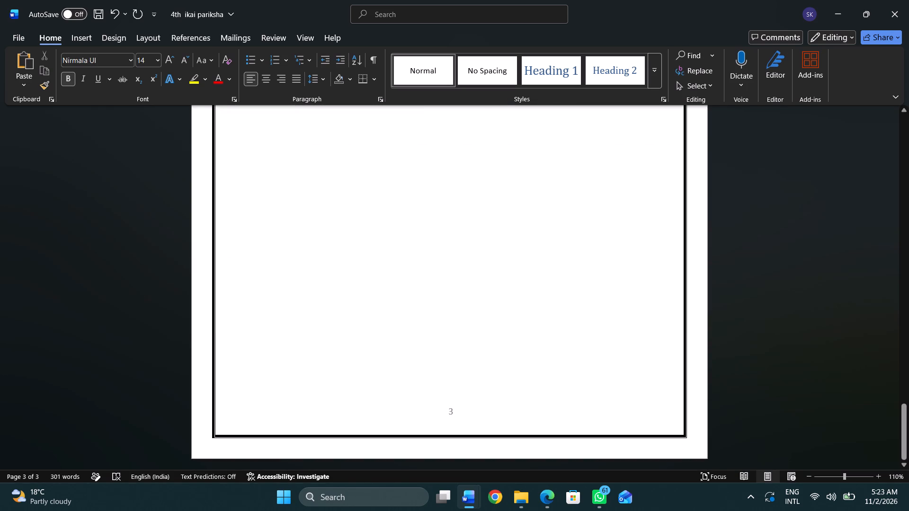
# Close the "4th ikai pariksha" document without saving the changes.
pyautogui.click(886, 6)
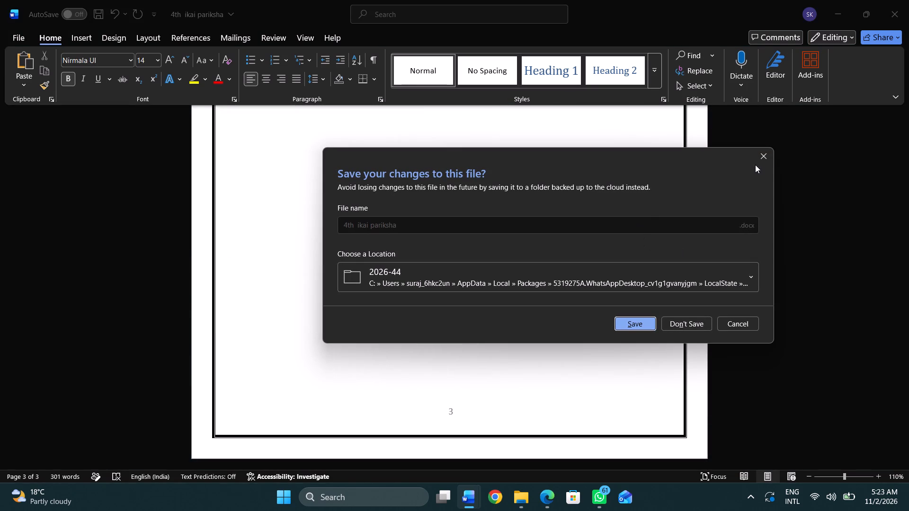
pyautogui.click(686, 325)
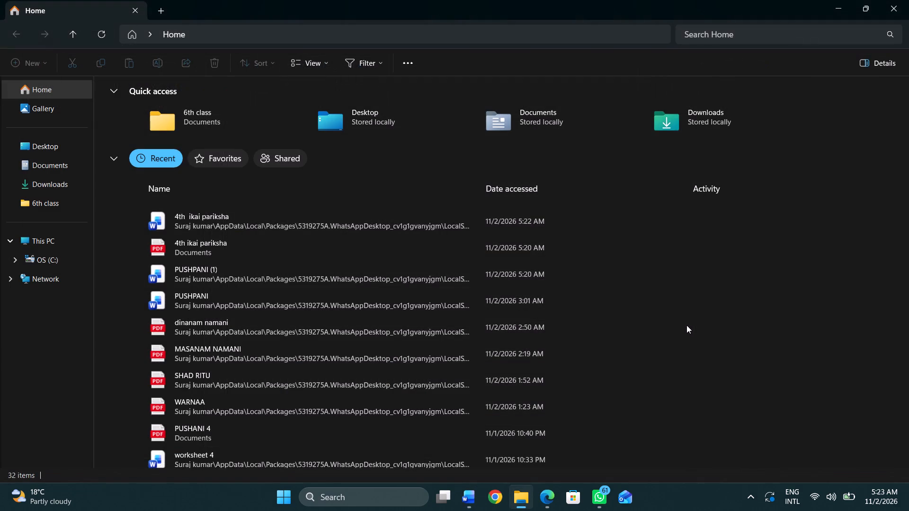
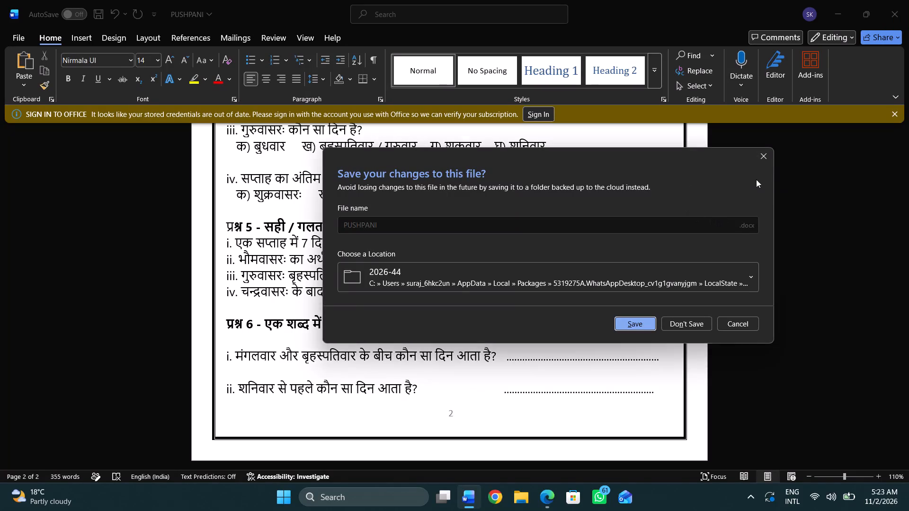
# Close the PUSHPANI document without saving its changes.
pyautogui.click(764, 156)
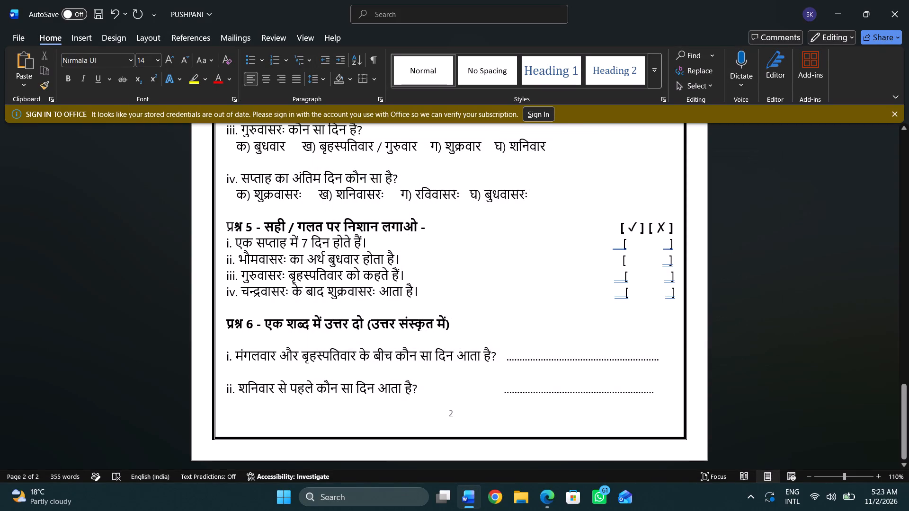
pyautogui.click(887, 13)
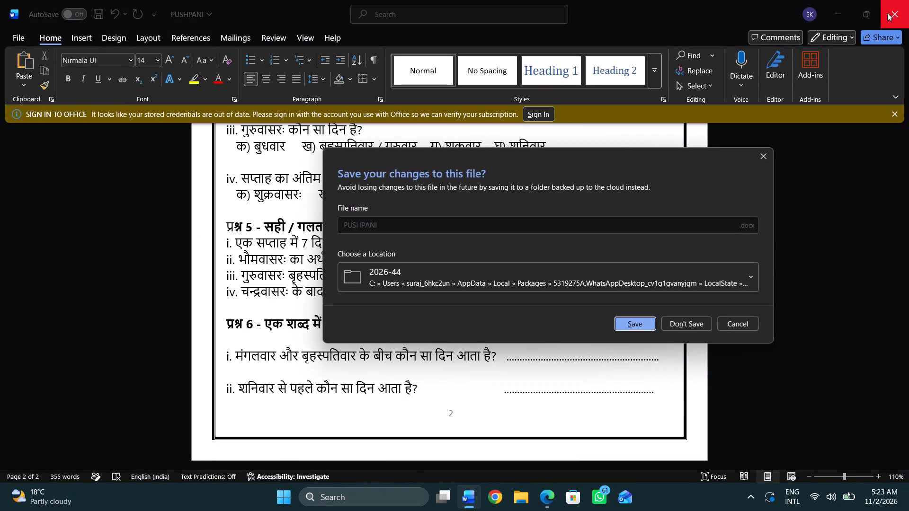
pyautogui.click(678, 325)
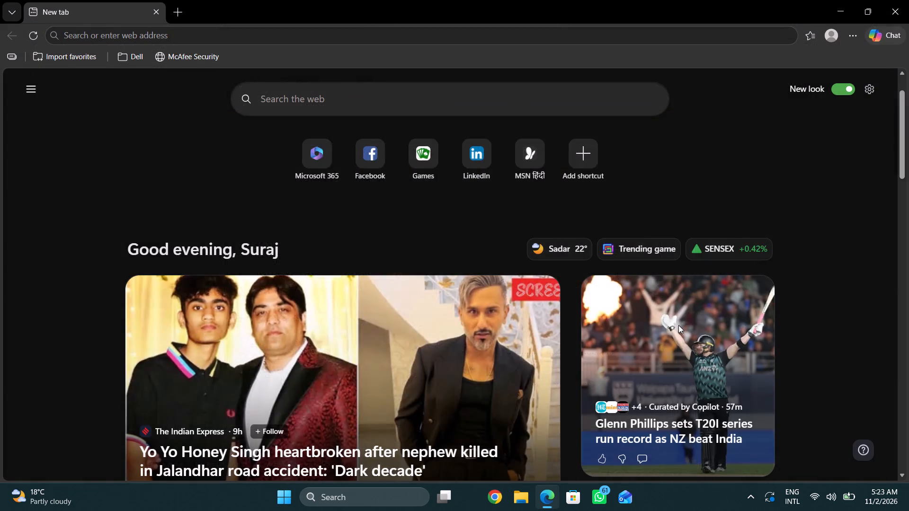
# Close the Microsoft Edge browser window showing the new tab page.
pyautogui.click(898, 14)
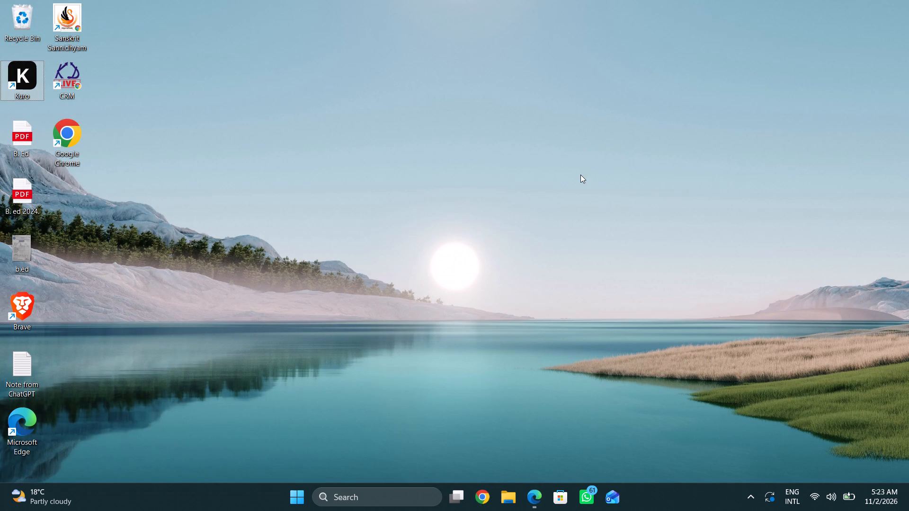
# Open the Shut Down Windows dialog from the desktop.
pyautogui.hotkey('alt', 'F4')
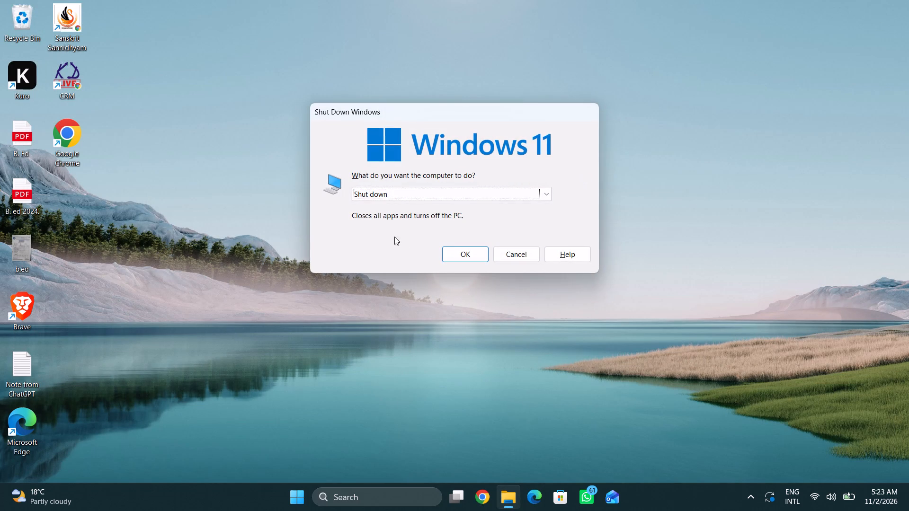